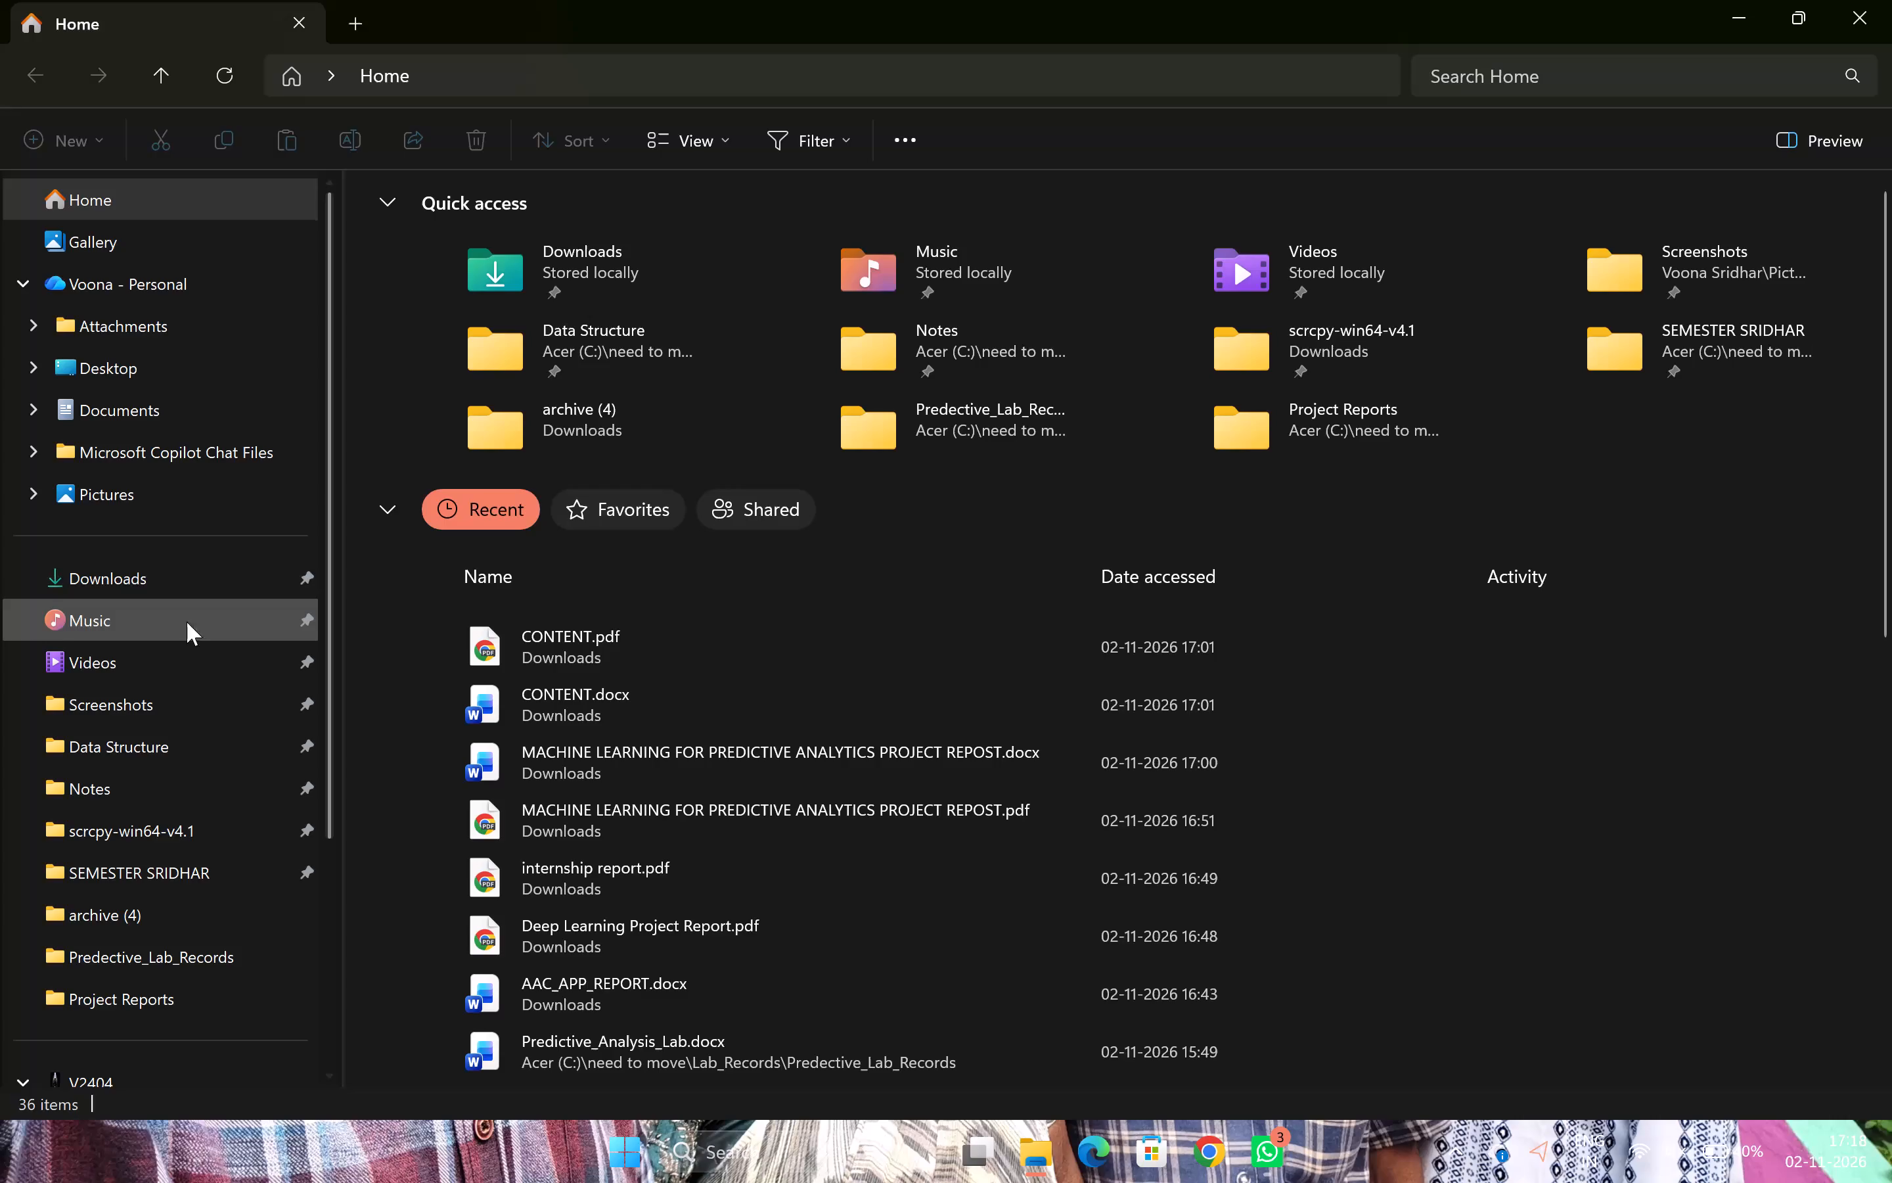
# Open AAC_APP_REPORT.docx from the Downloads folder.
pyautogui.click(177, 576)
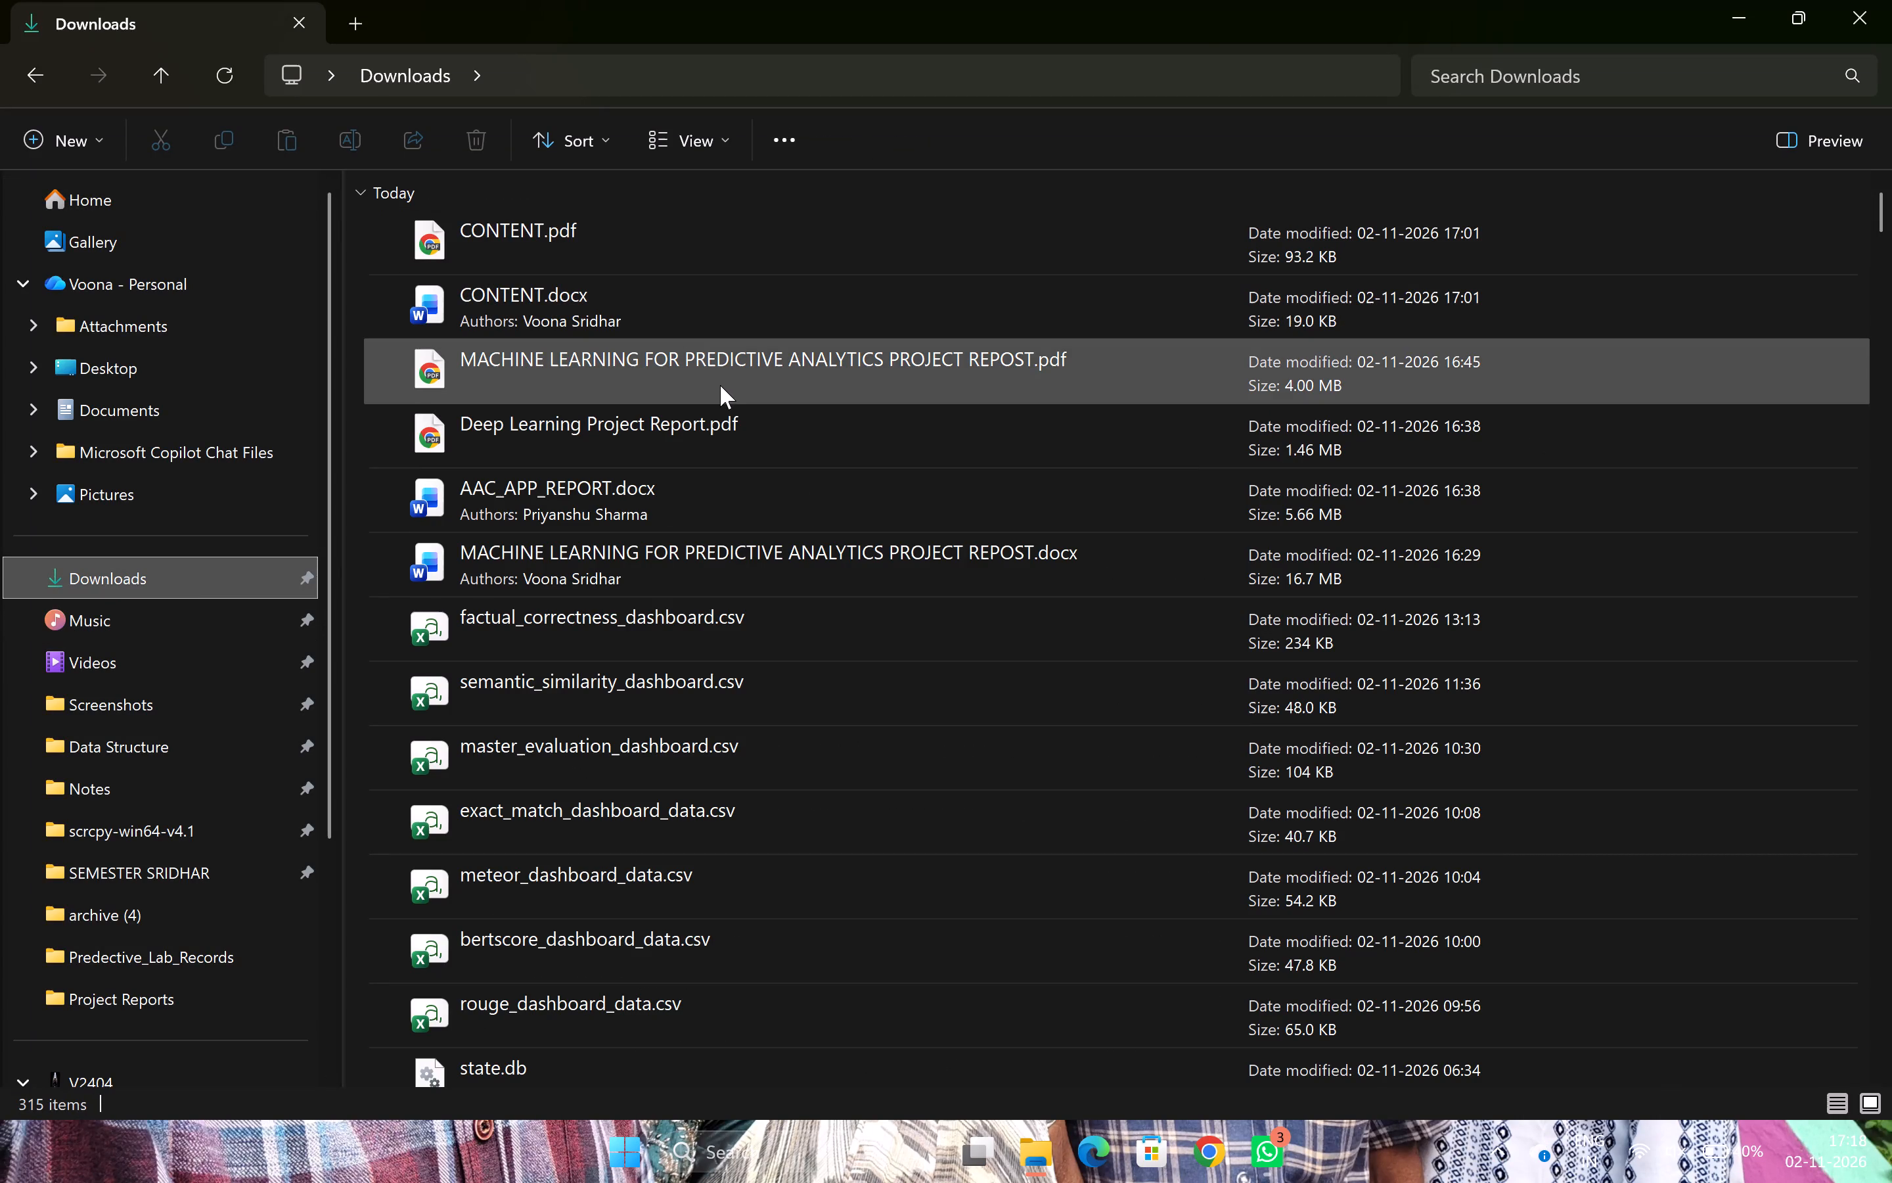
pyautogui.click(750, 445)
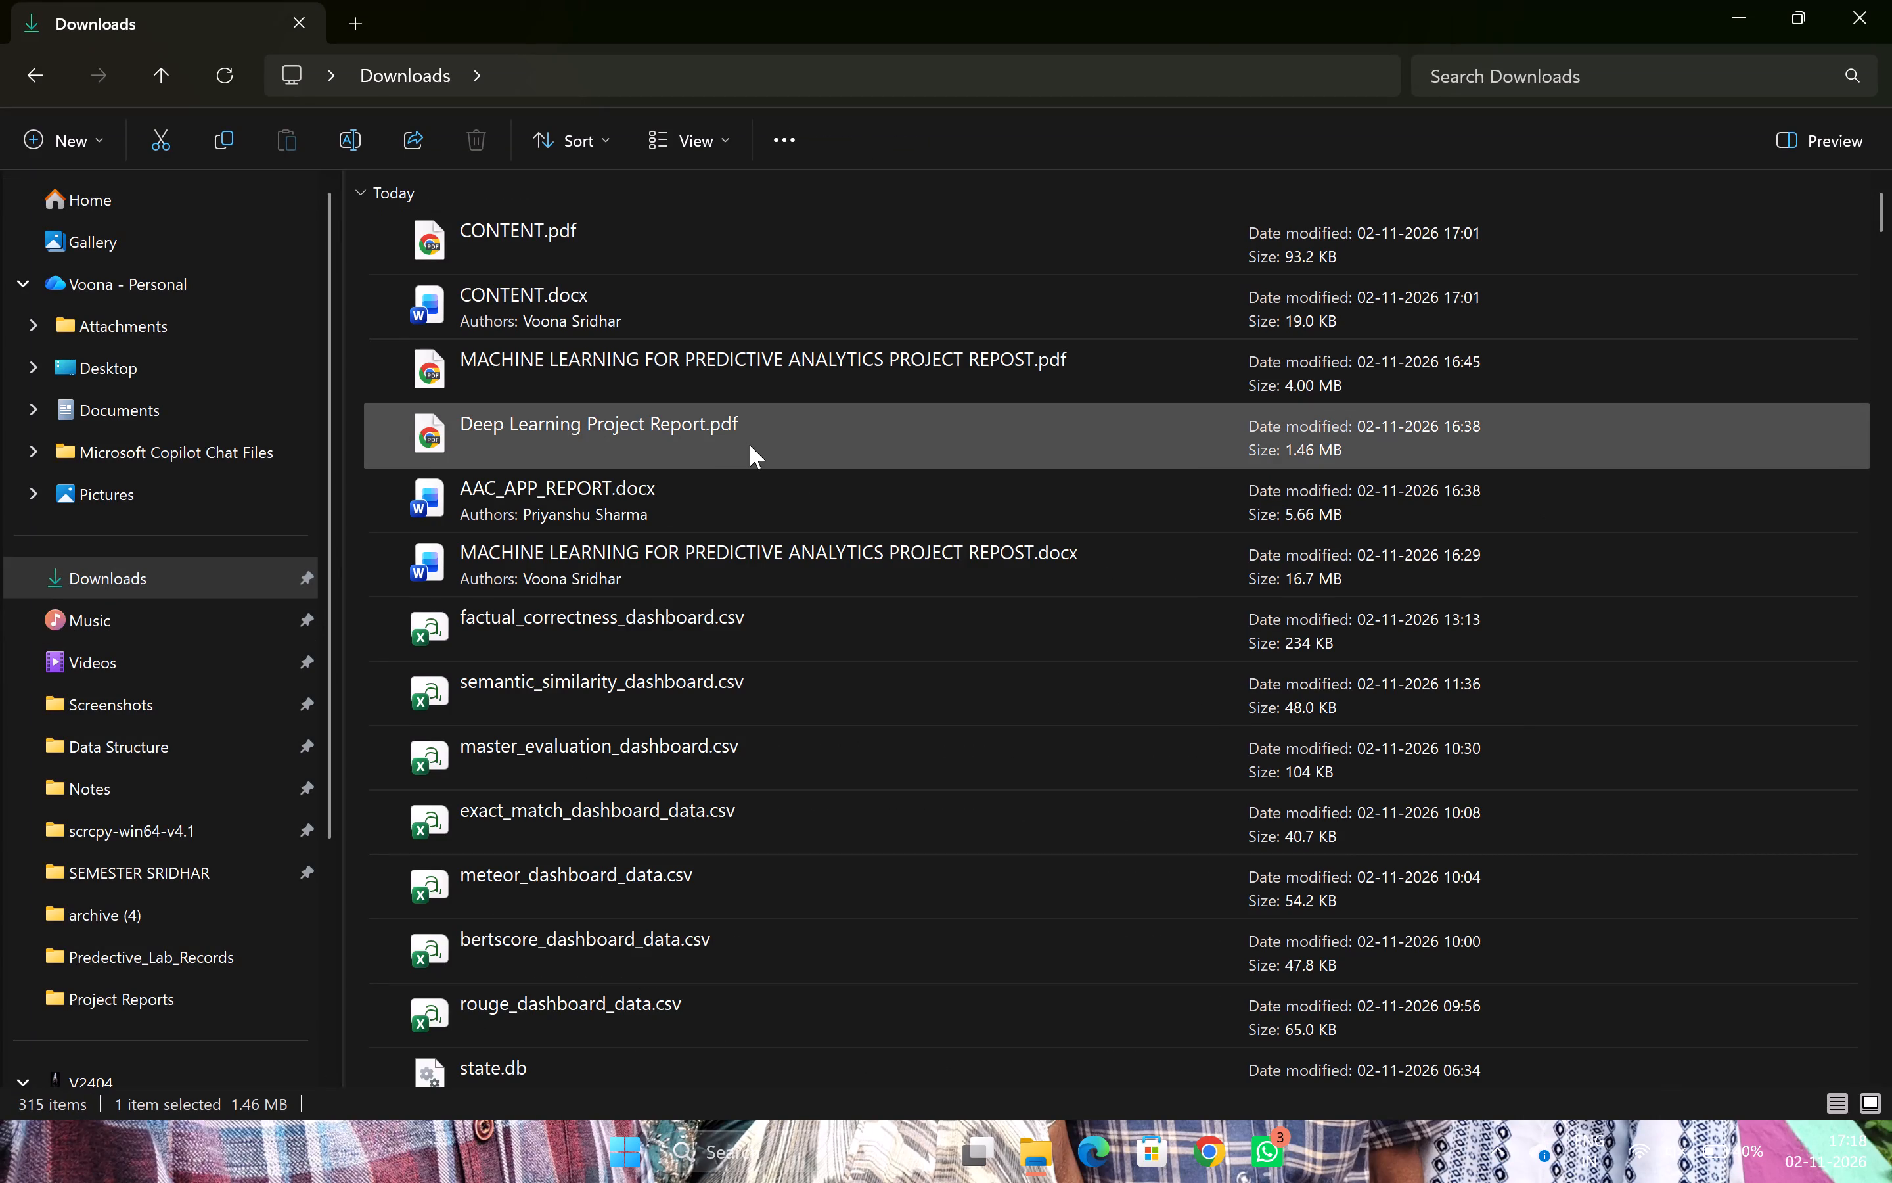
pyautogui.click(765, 498)
pyautogui.press('Return')
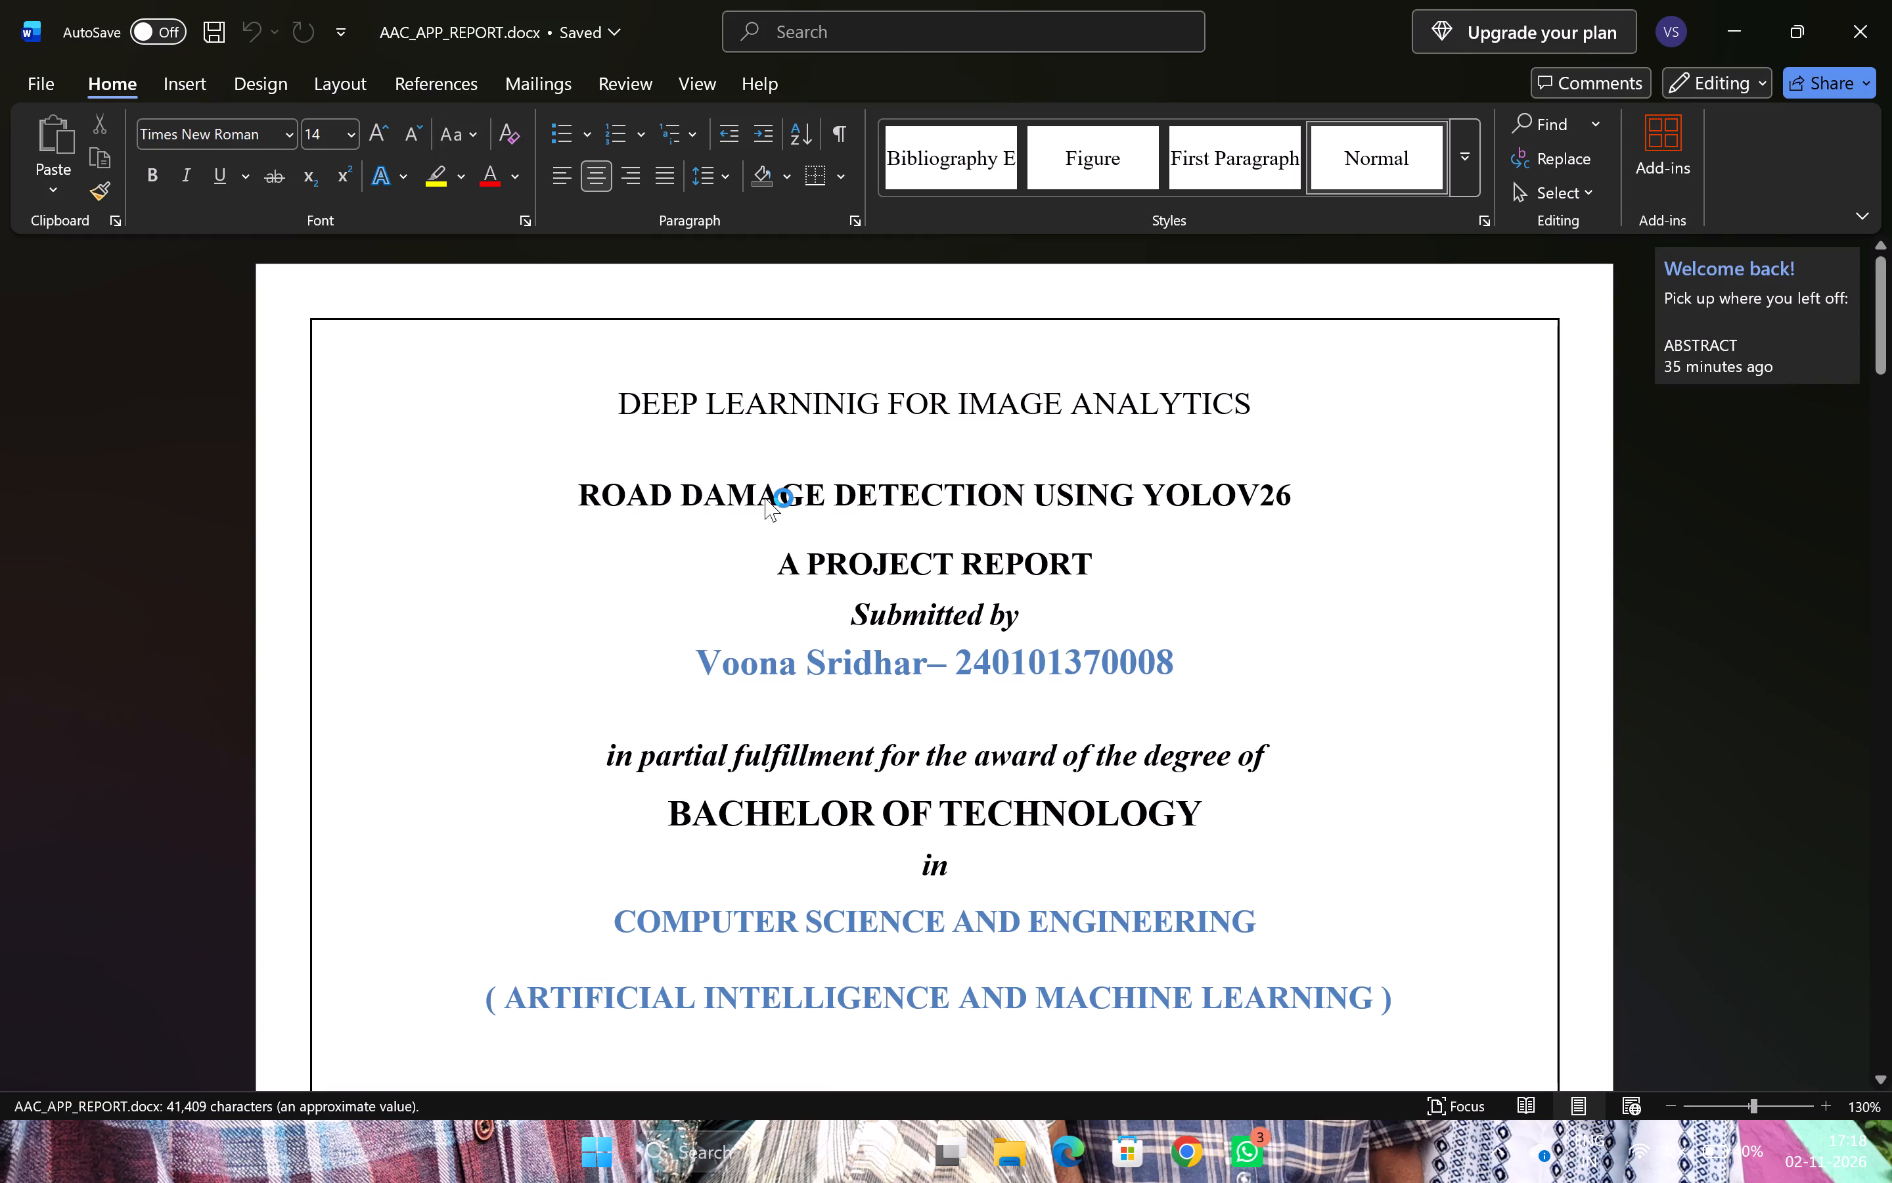
# Review the report from the cover page through the abstract and table of contents to the start of Chapter 1, zoomed out to 70%.
pyautogui.scroll(-11, 765, 498)
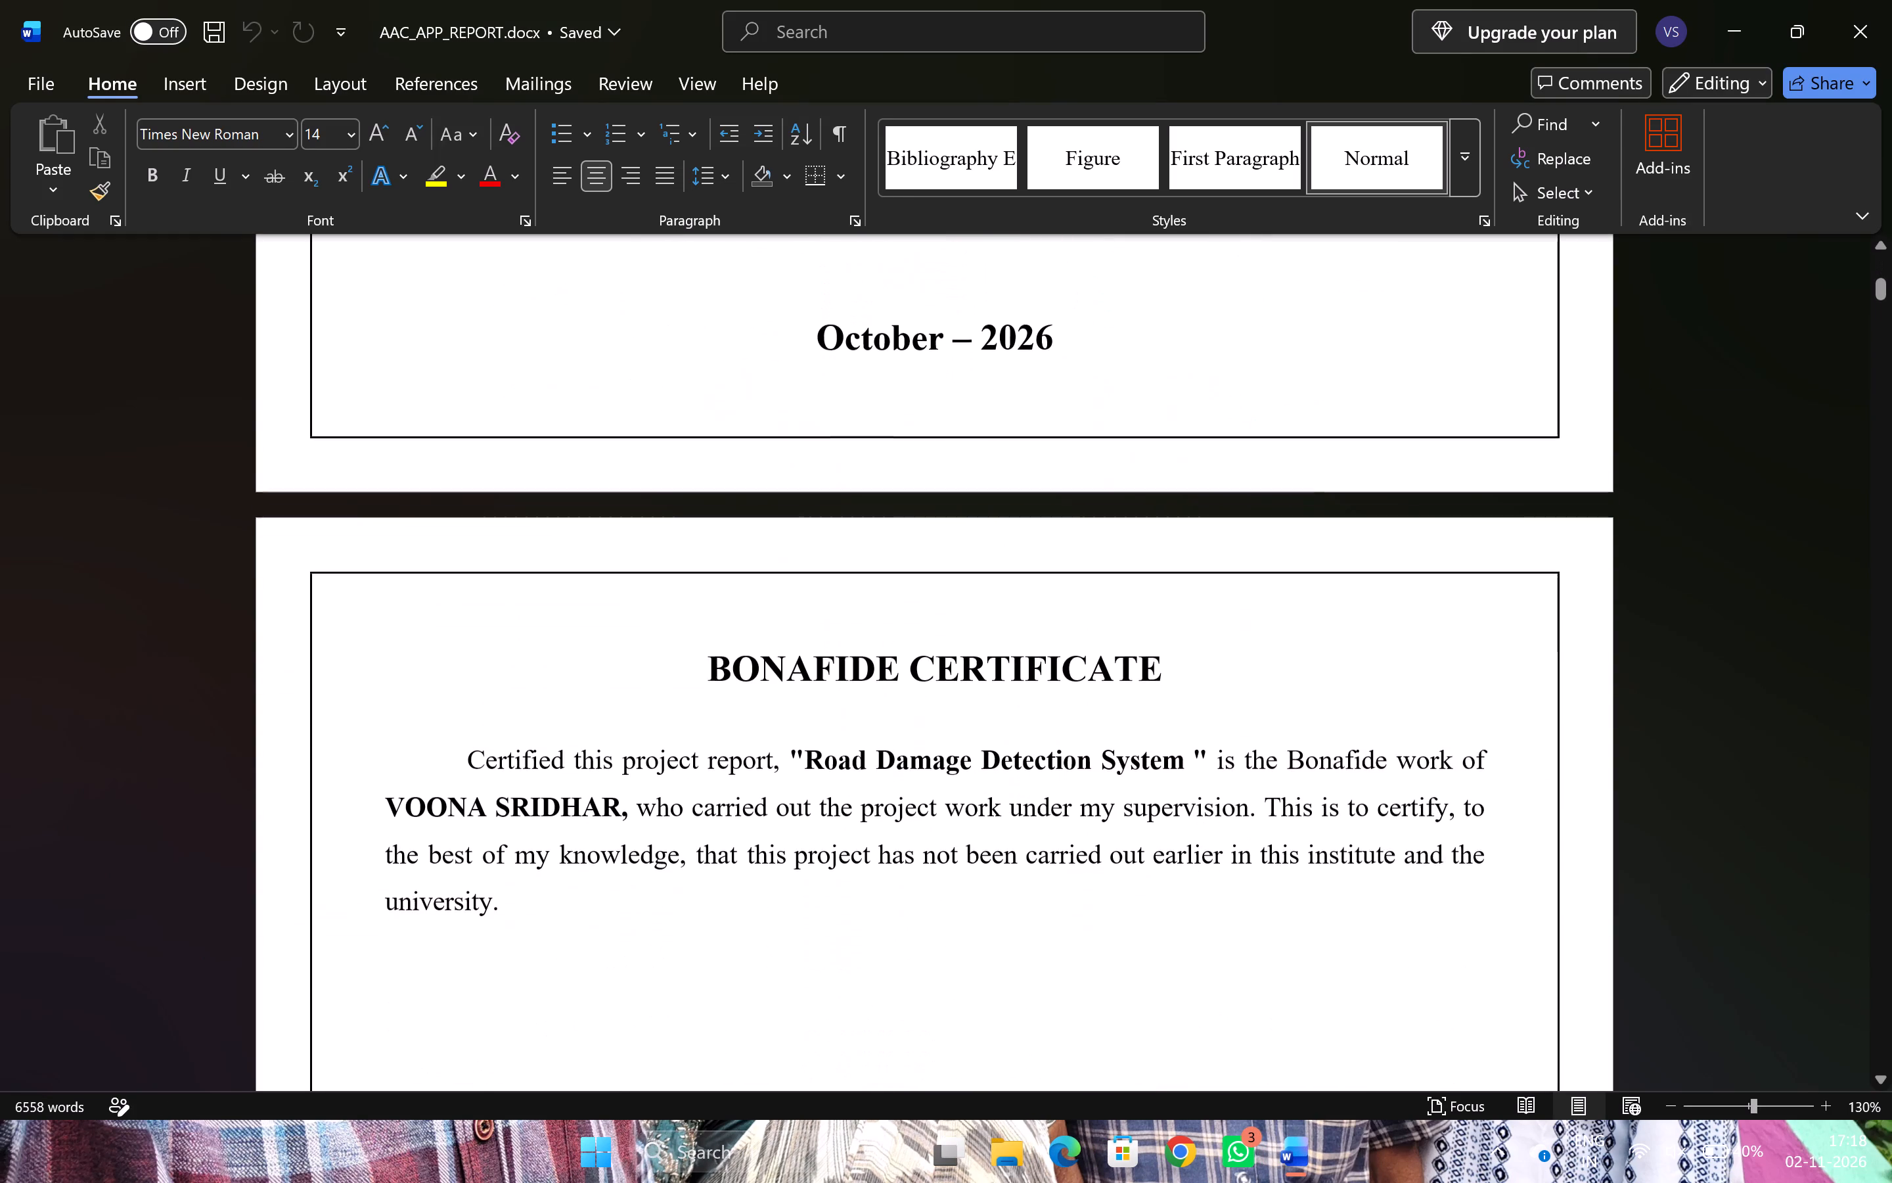
pyautogui.scroll(1, 765, 498)
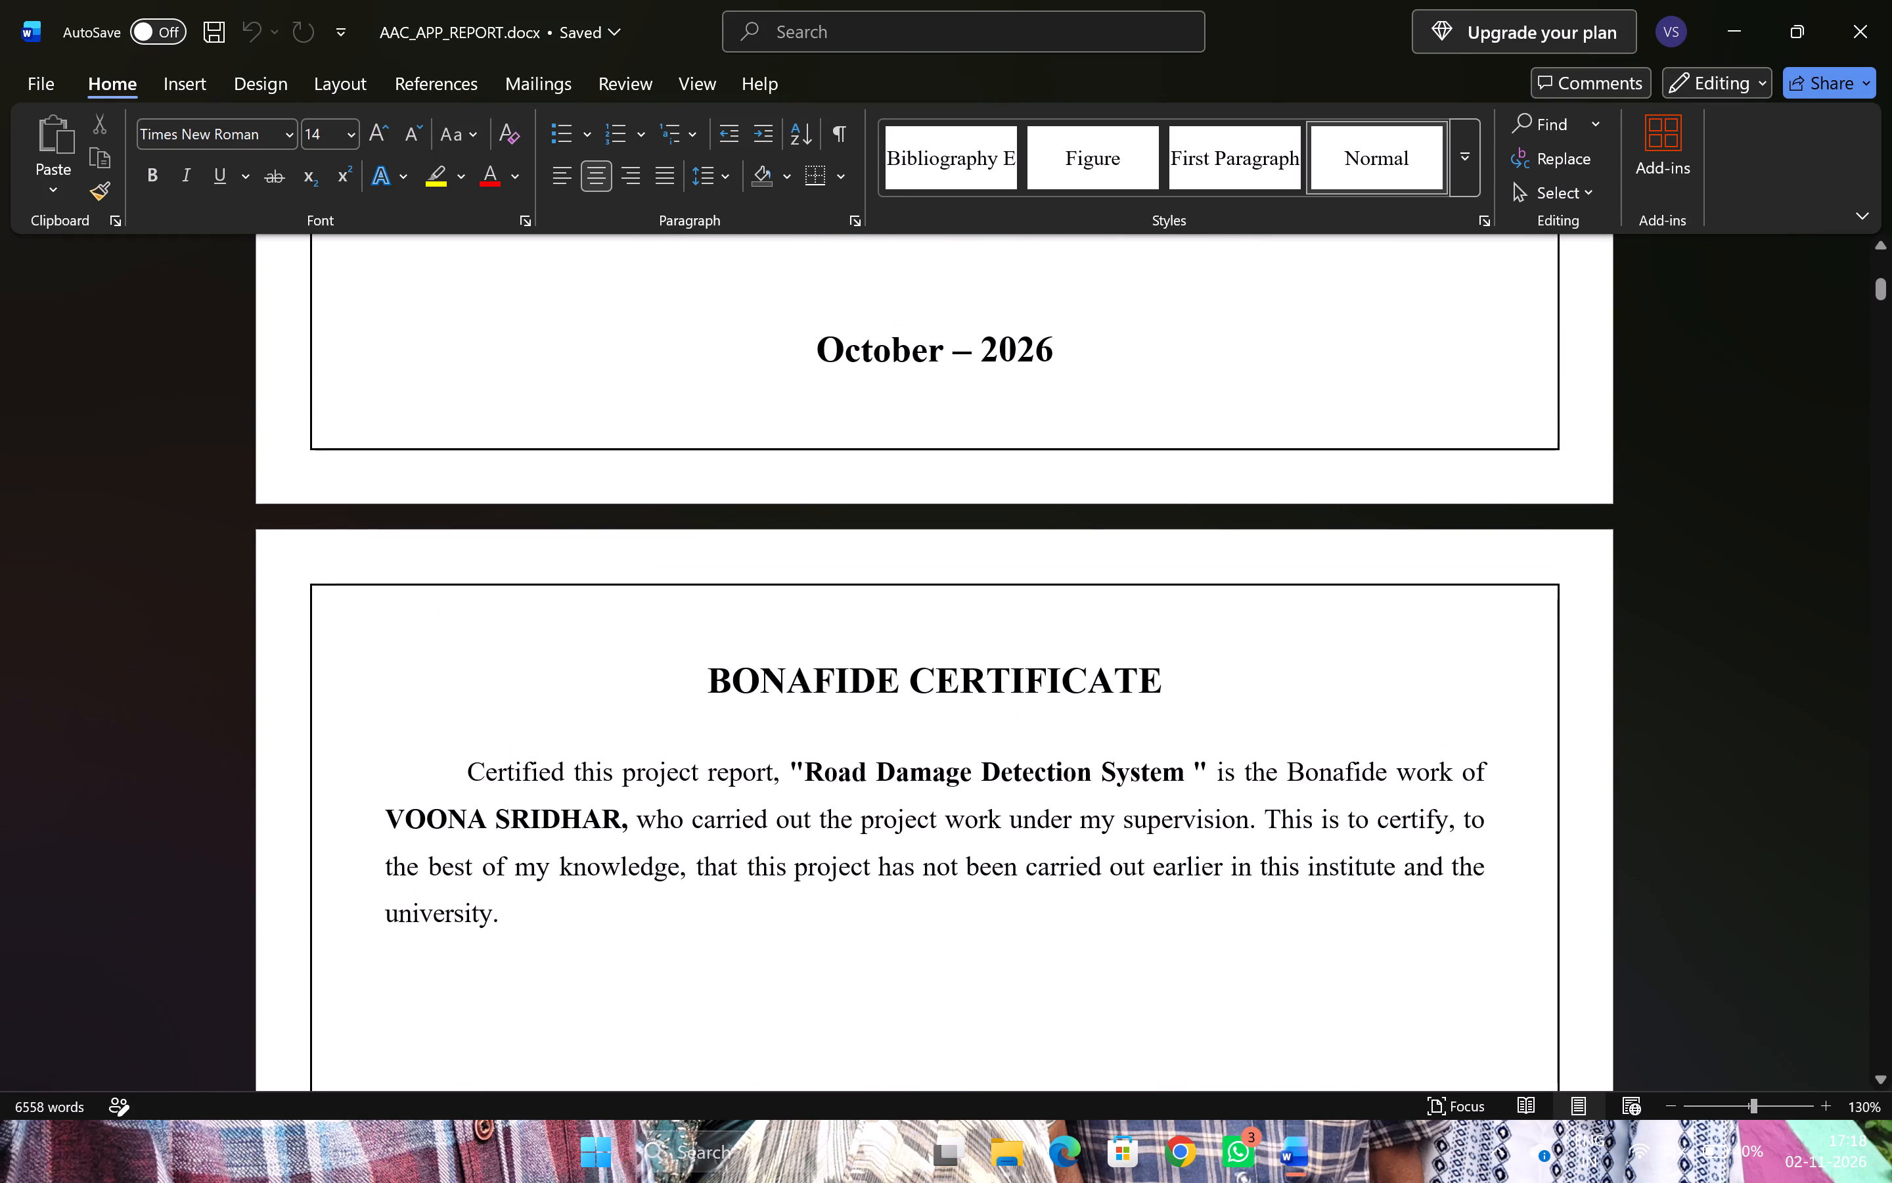
pyautogui.keyDown('ctrl'); pyautogui.scroll(-4, 765, 498); pyautogui.keyUp('ctrl')
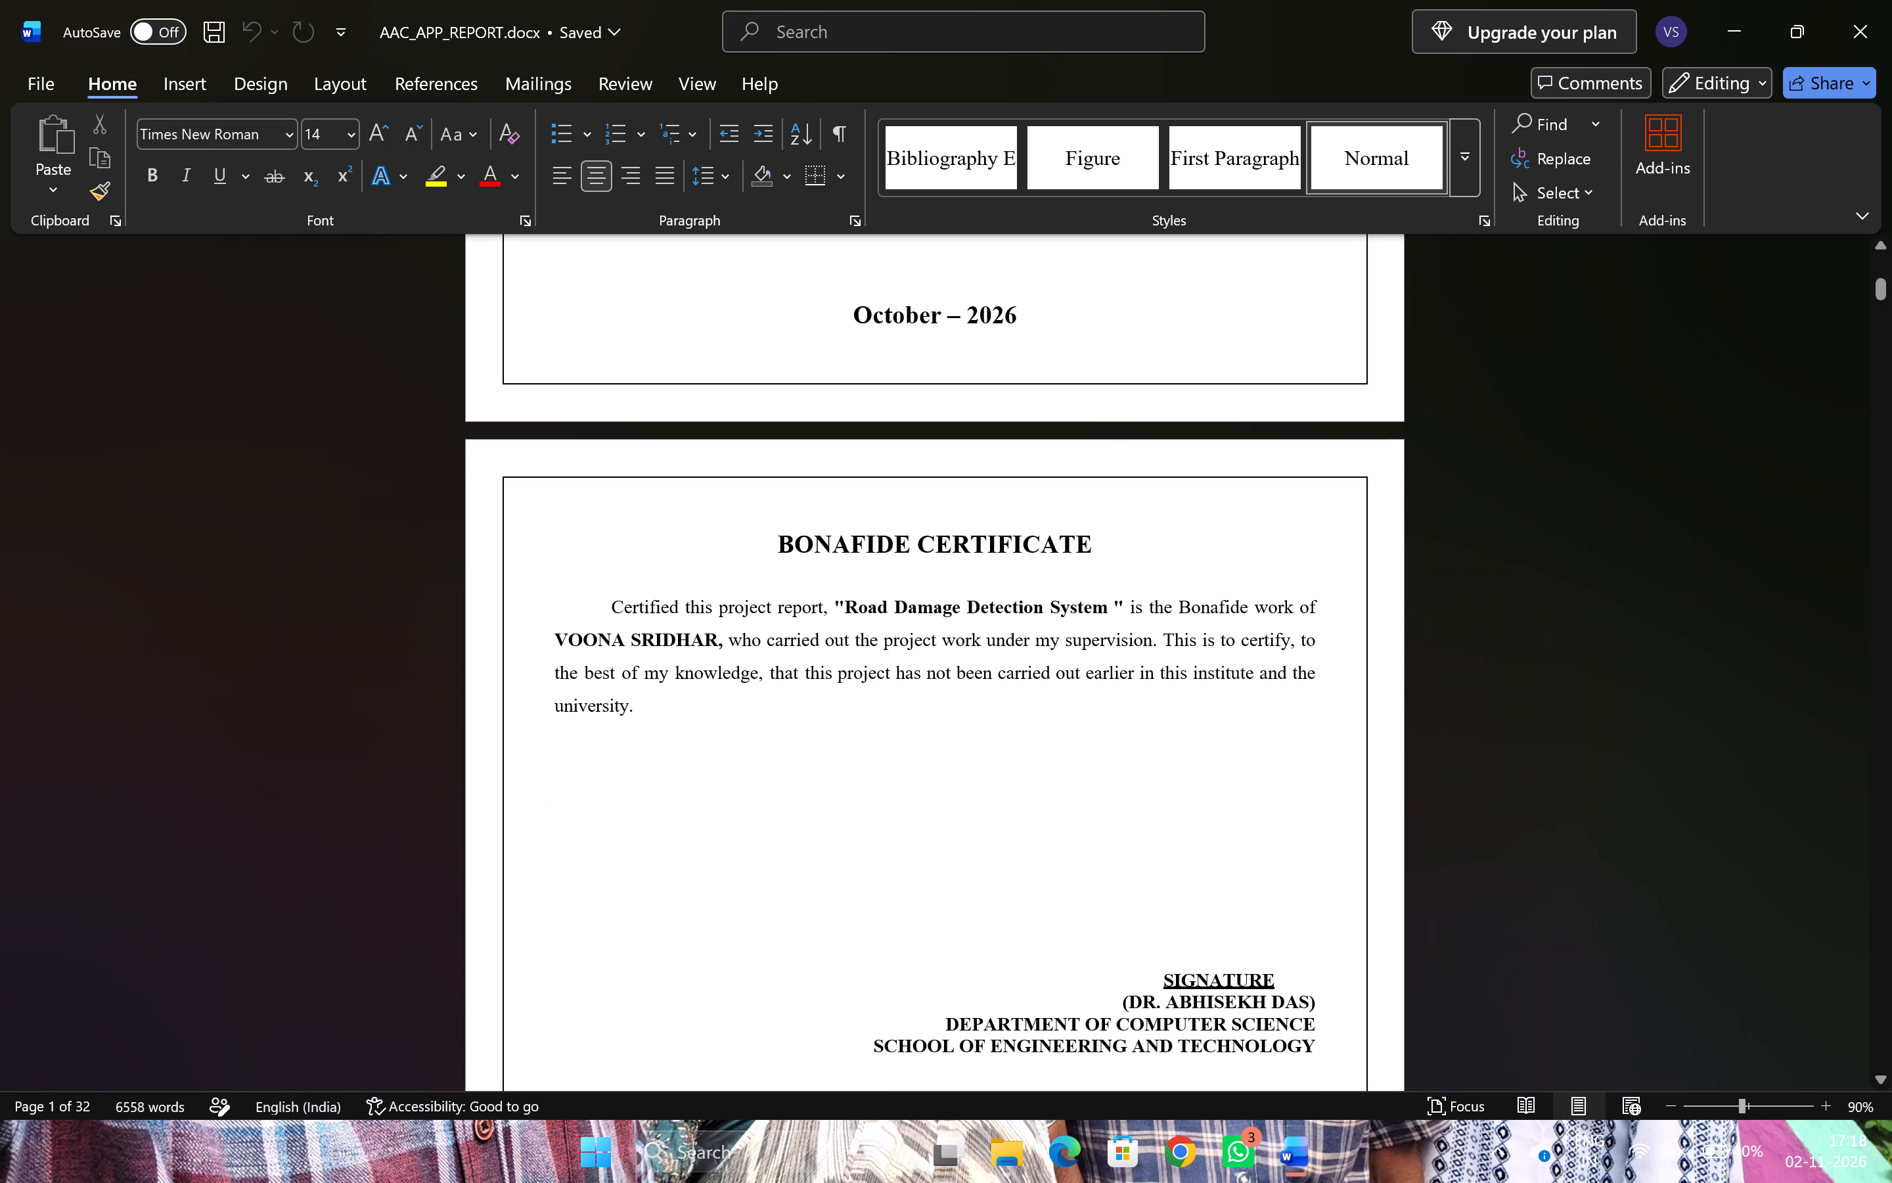
pyautogui.keyDown('ctrl'); pyautogui.scroll(-2, 782, 483); pyautogui.keyUp('ctrl')
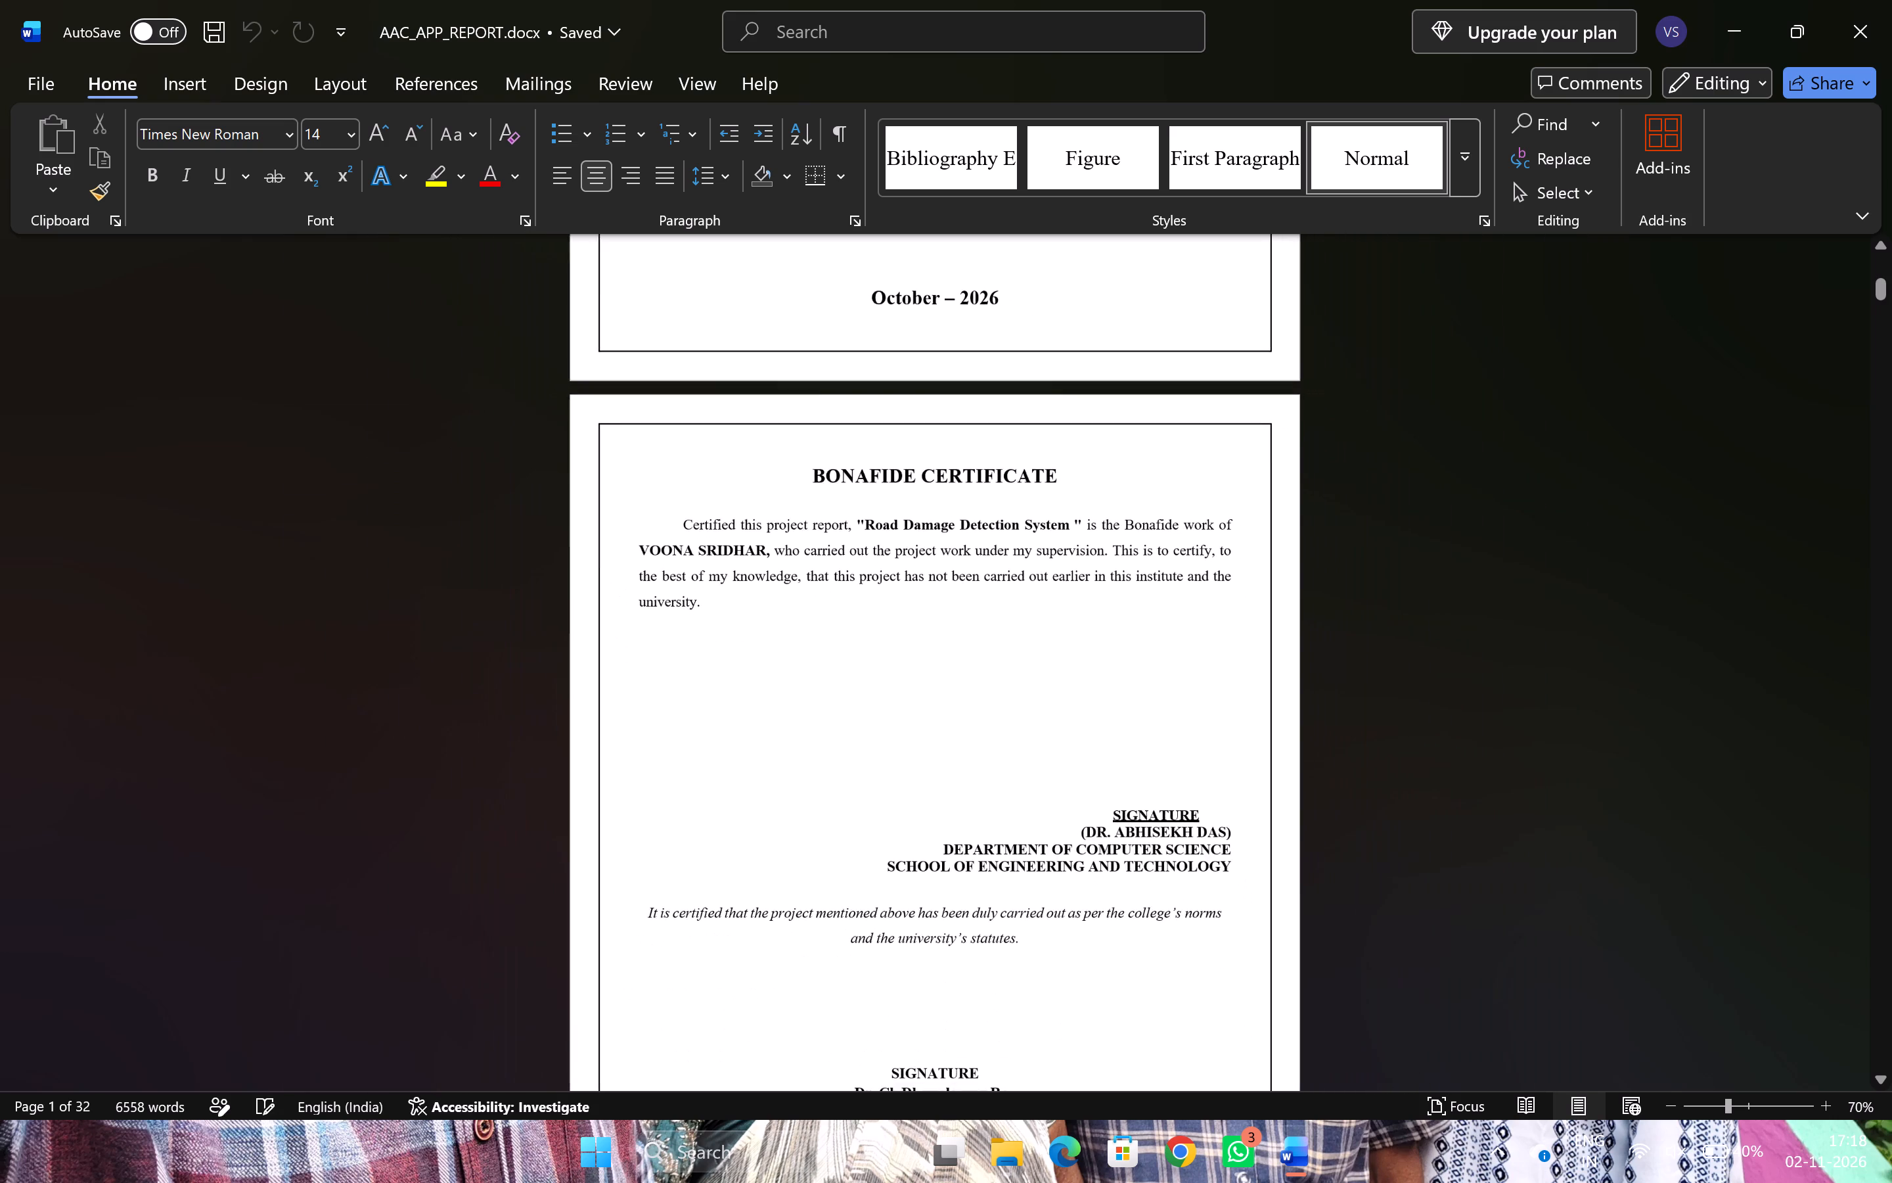
pyautogui.scroll(-10, 782, 483)
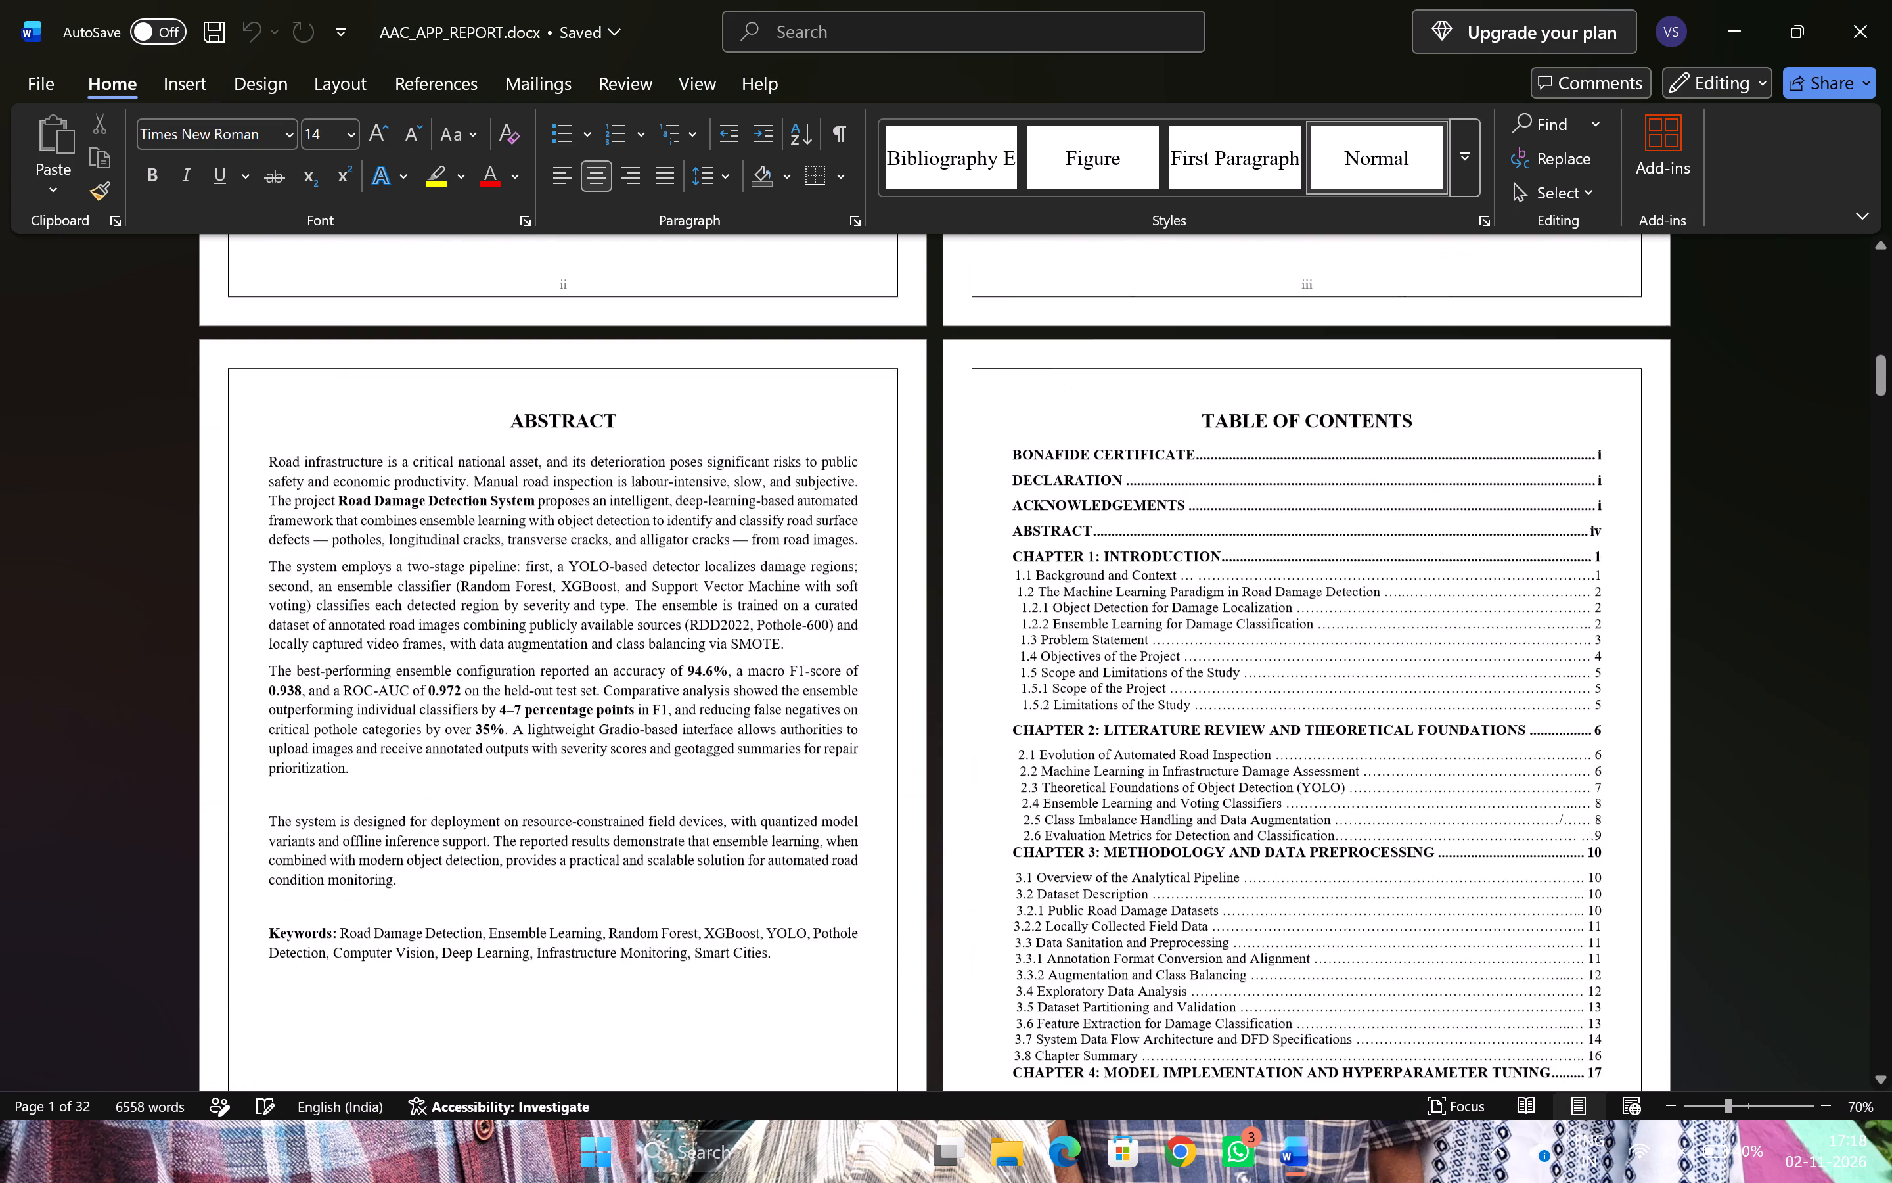
pyautogui.scroll(-2, 782, 483)
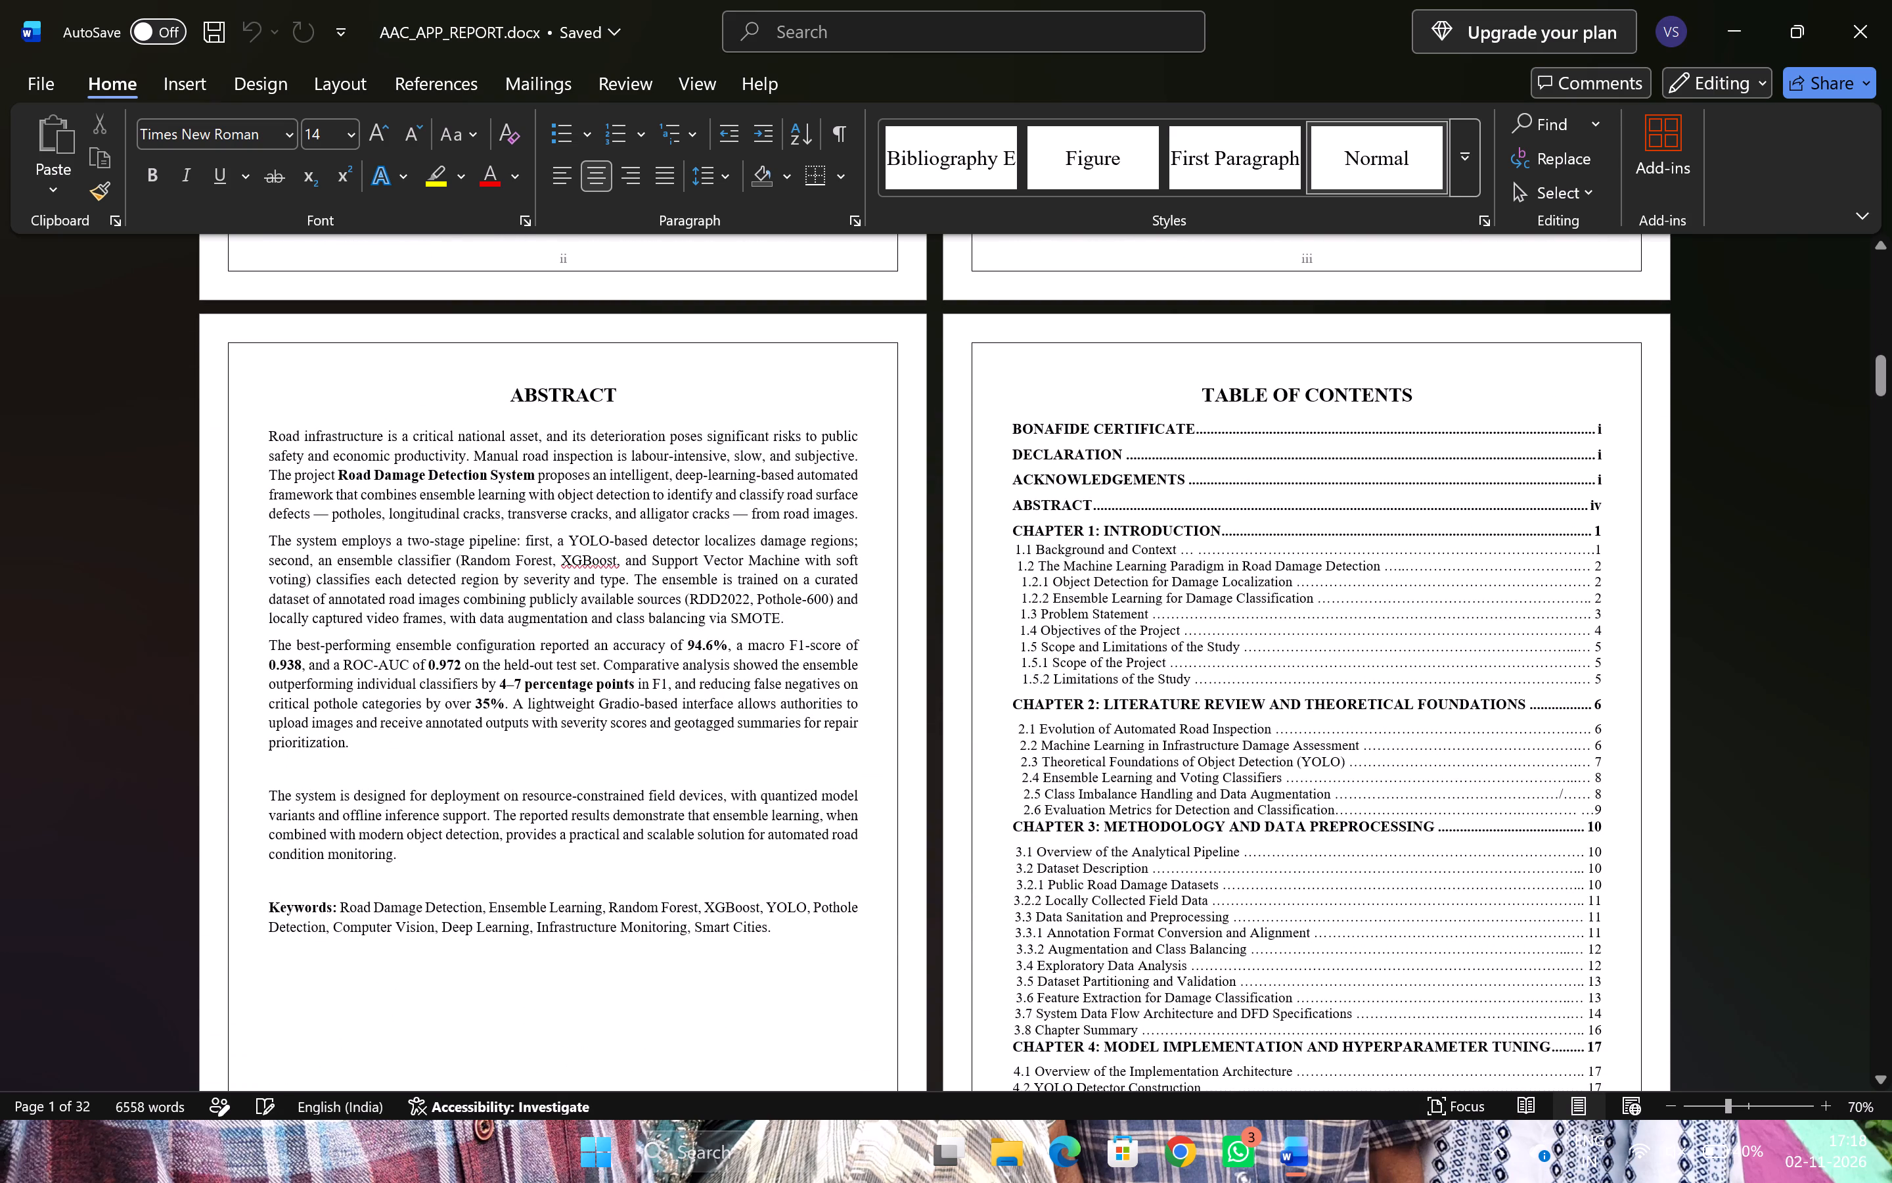
pyautogui.scroll(-3, 782, 483)
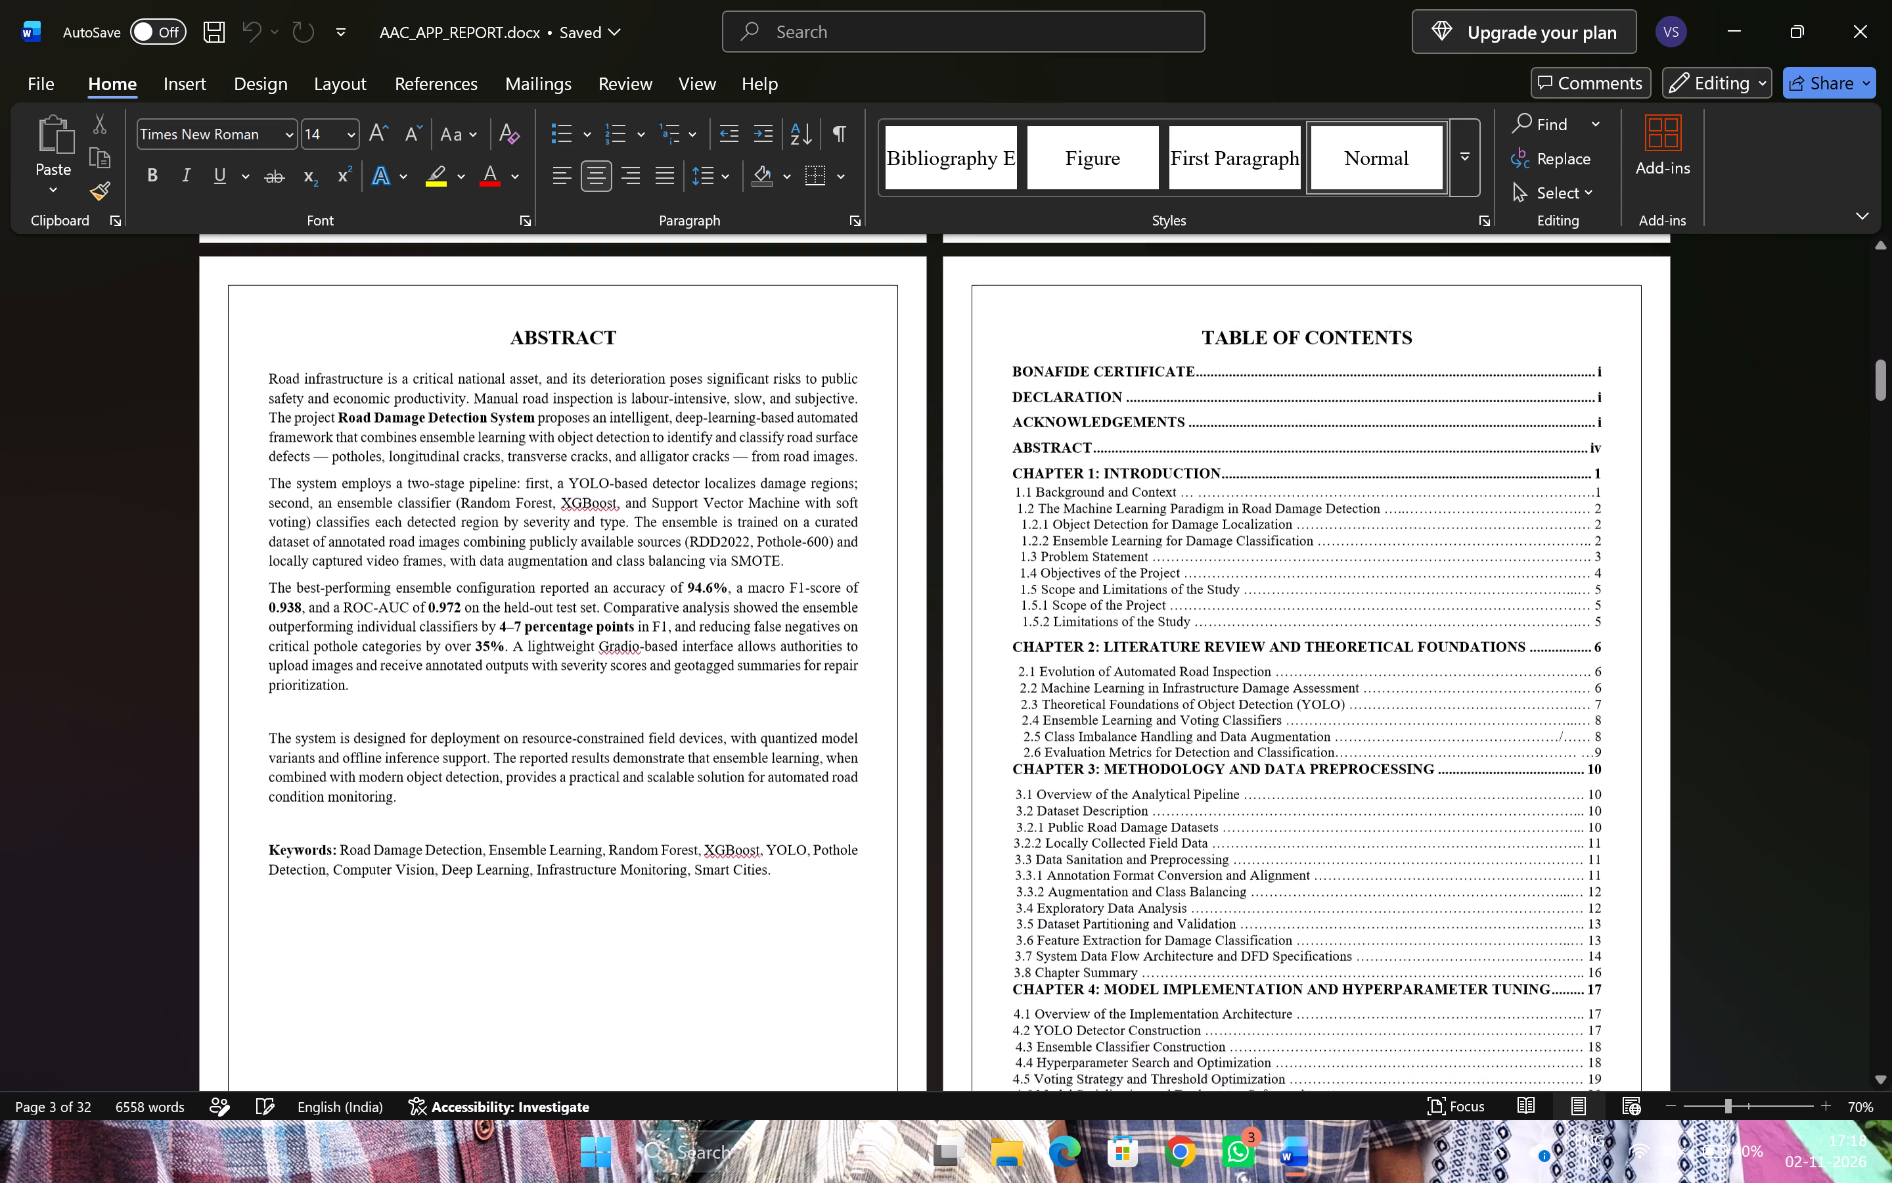
pyautogui.scroll(-3, 782, 483)
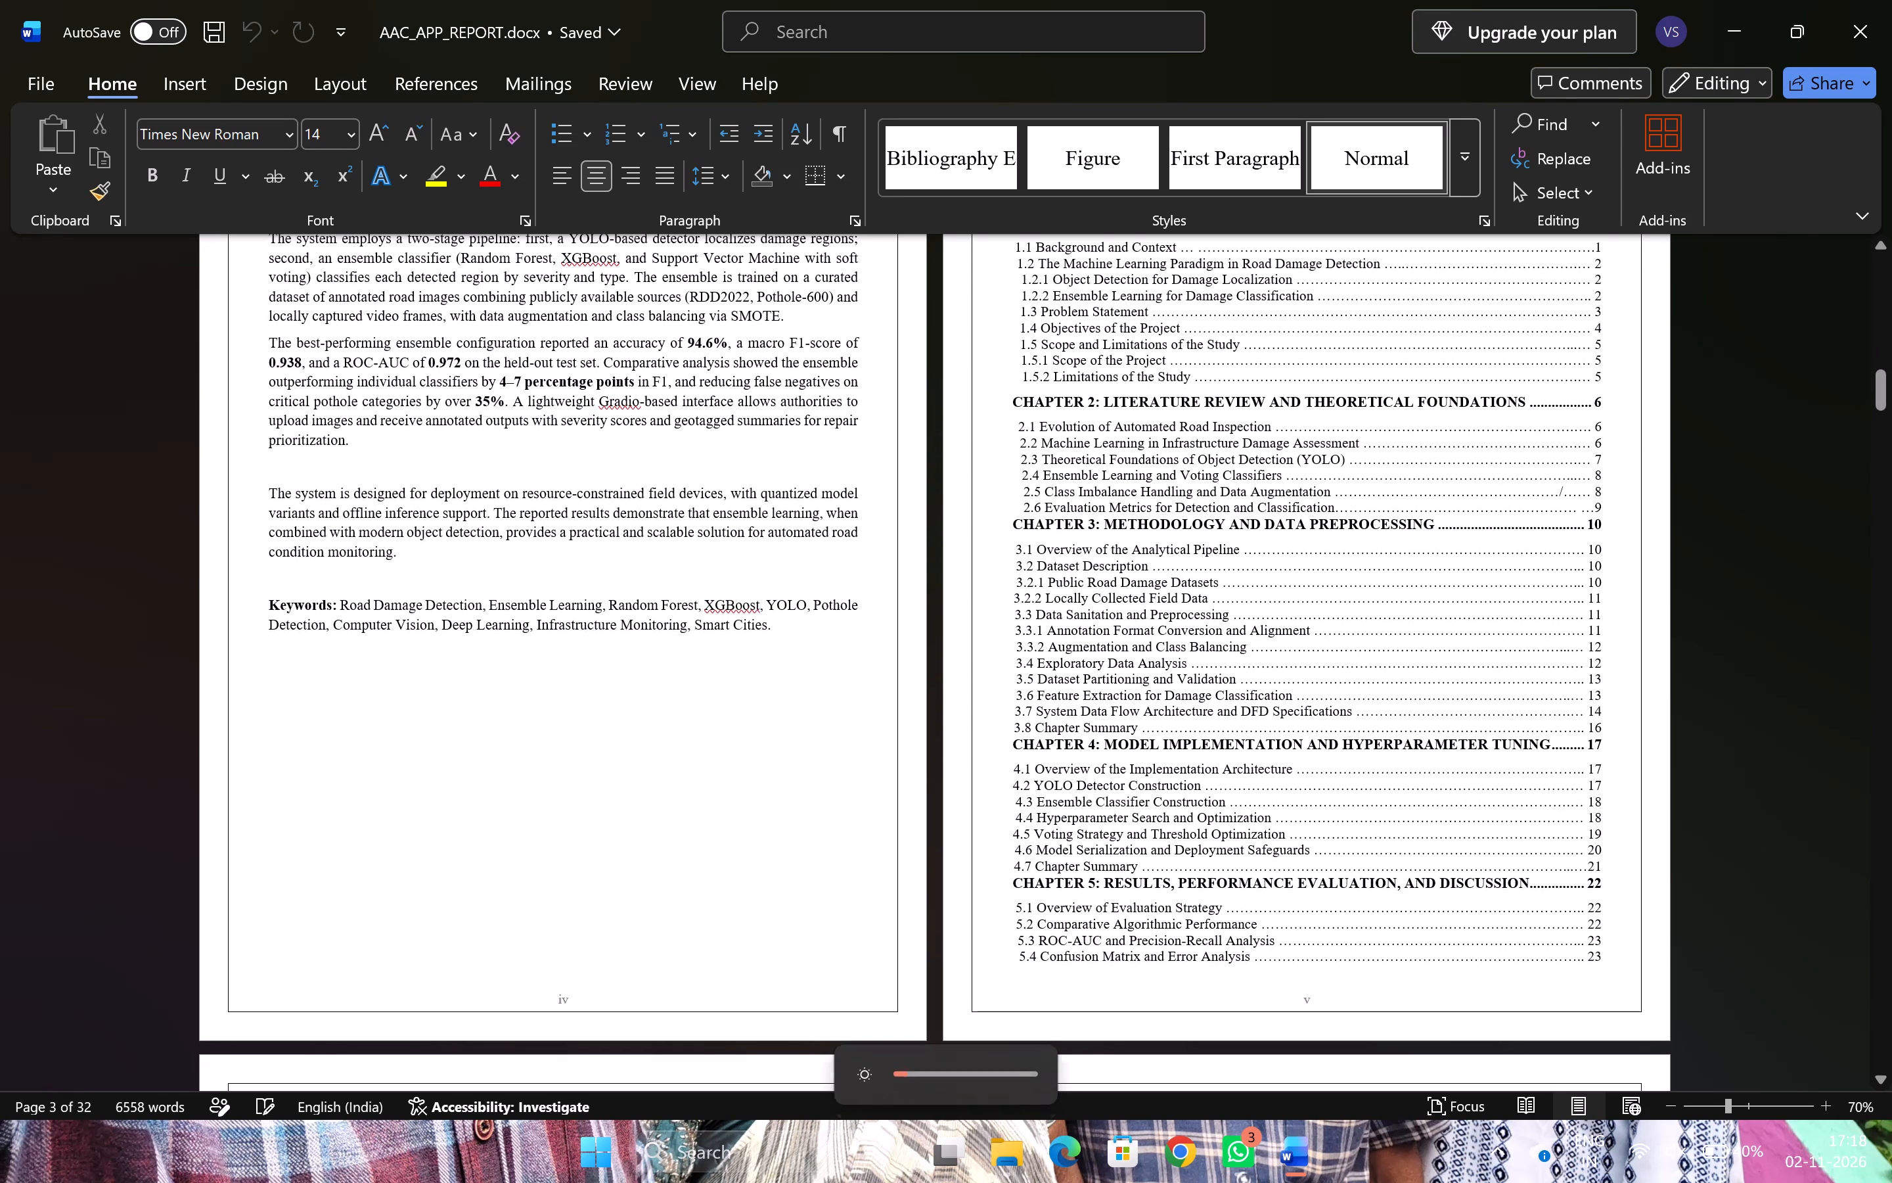
pyautogui.scroll(-13, 782, 483)
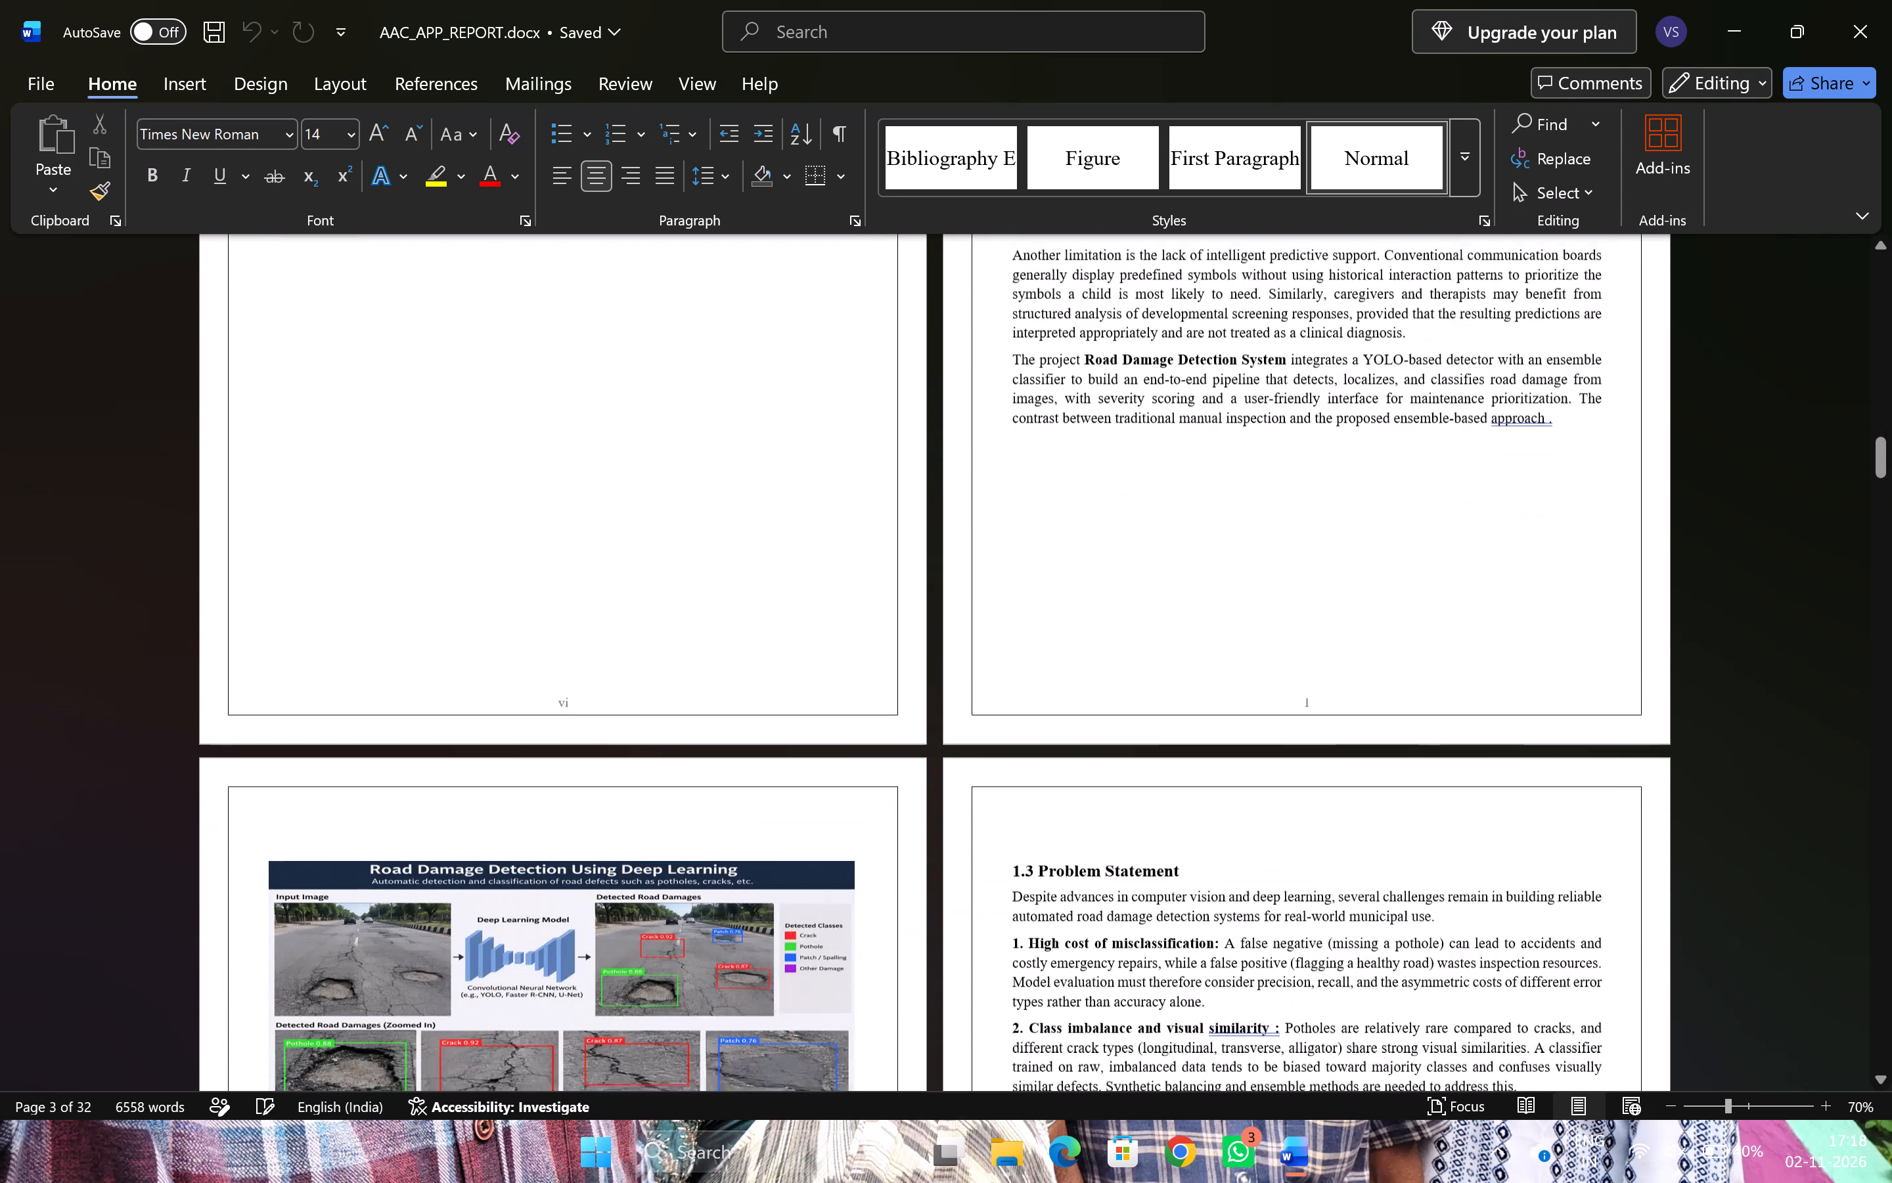
pyautogui.scroll(-1, 782, 483)
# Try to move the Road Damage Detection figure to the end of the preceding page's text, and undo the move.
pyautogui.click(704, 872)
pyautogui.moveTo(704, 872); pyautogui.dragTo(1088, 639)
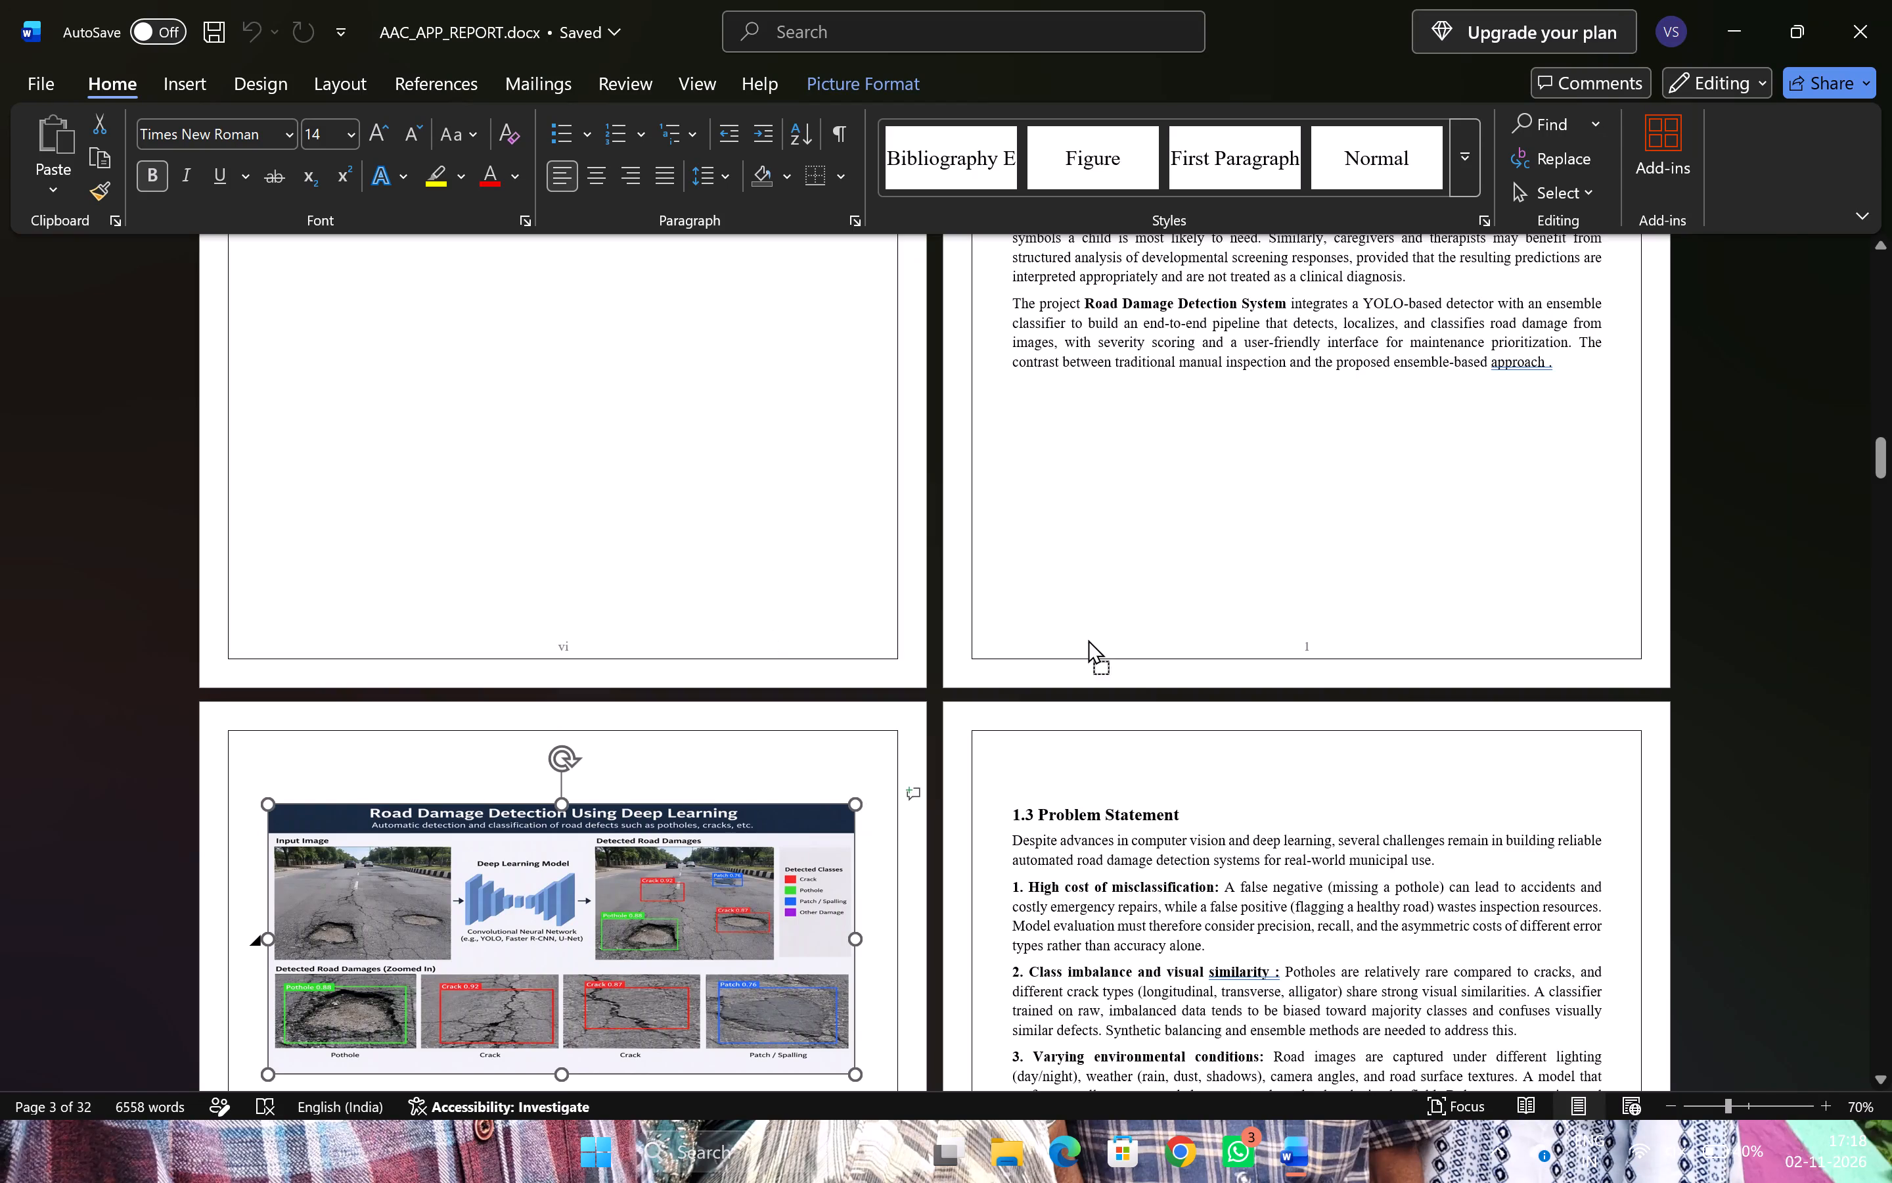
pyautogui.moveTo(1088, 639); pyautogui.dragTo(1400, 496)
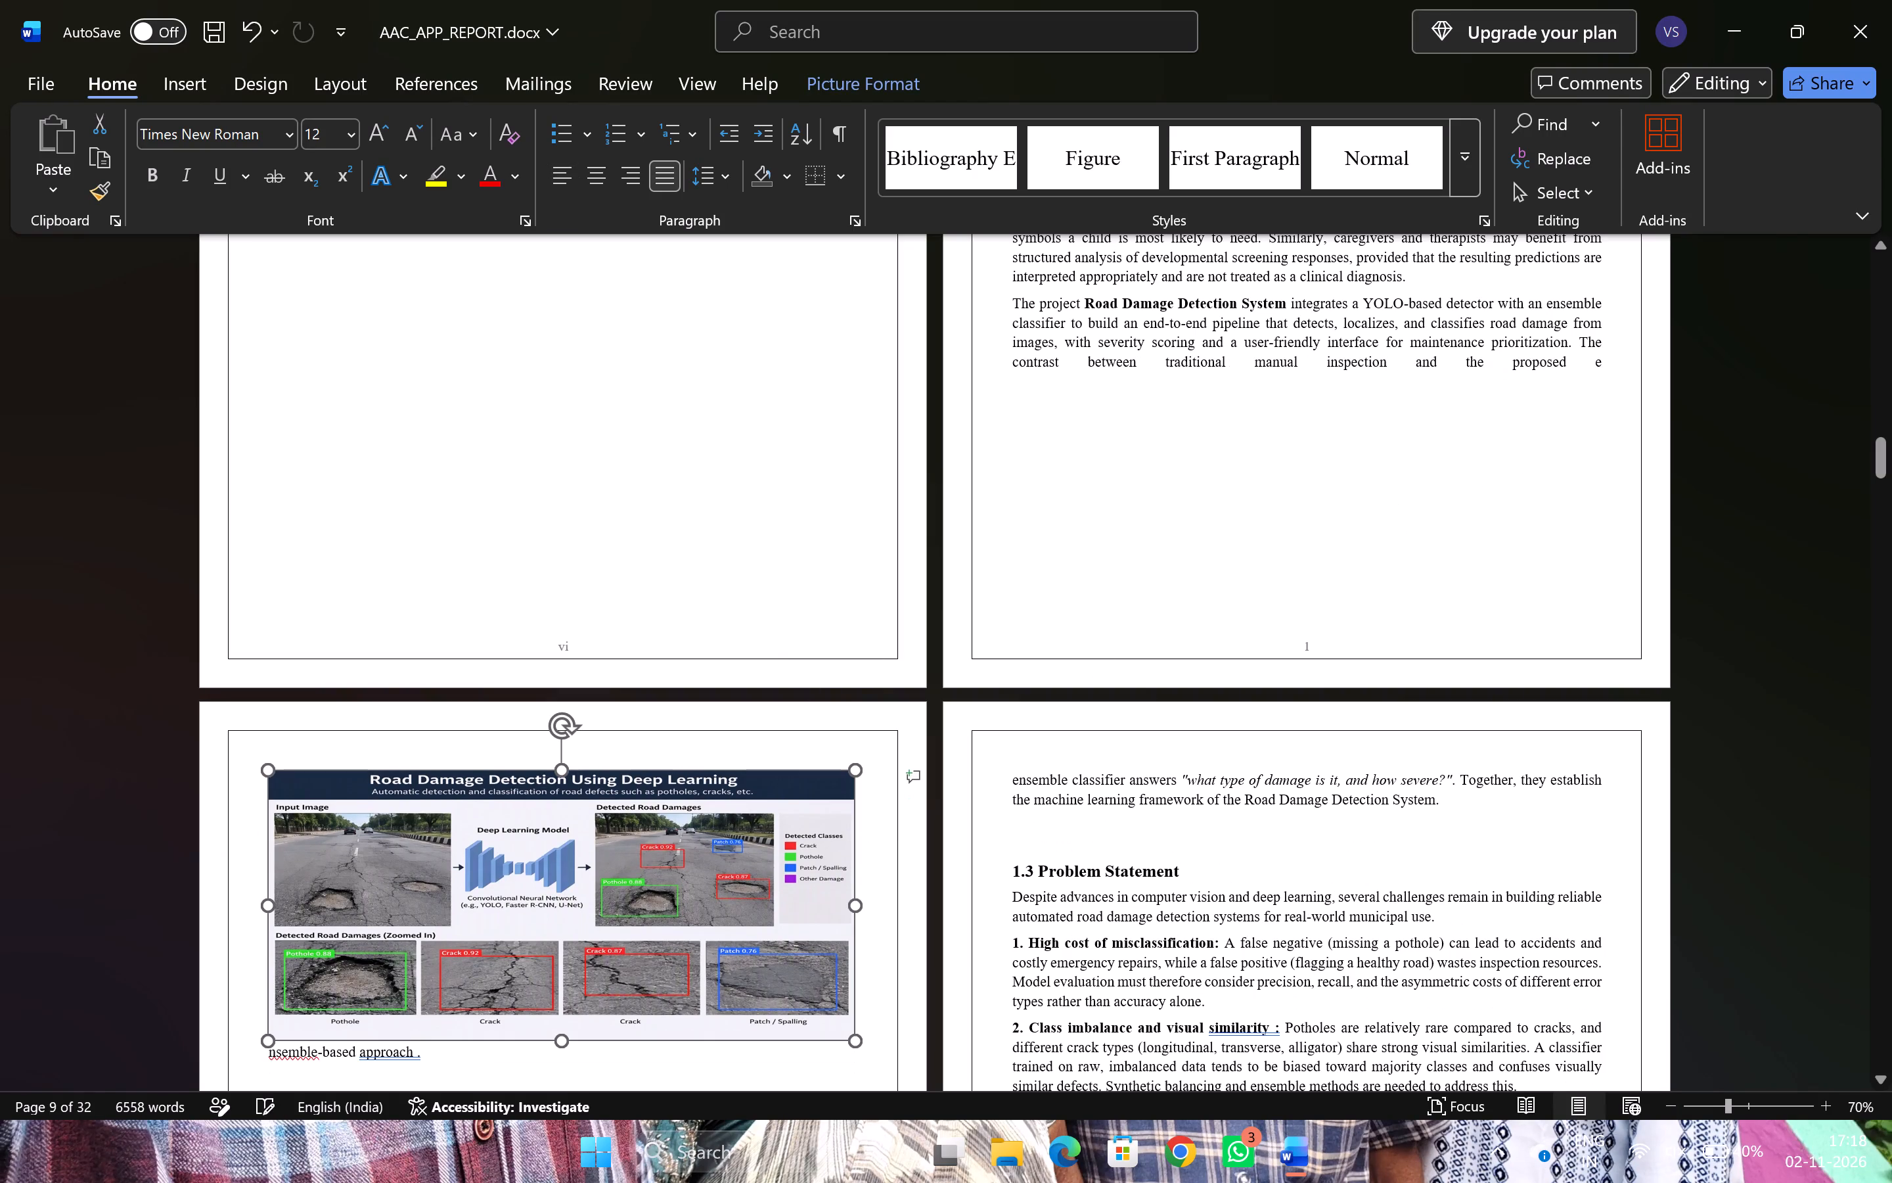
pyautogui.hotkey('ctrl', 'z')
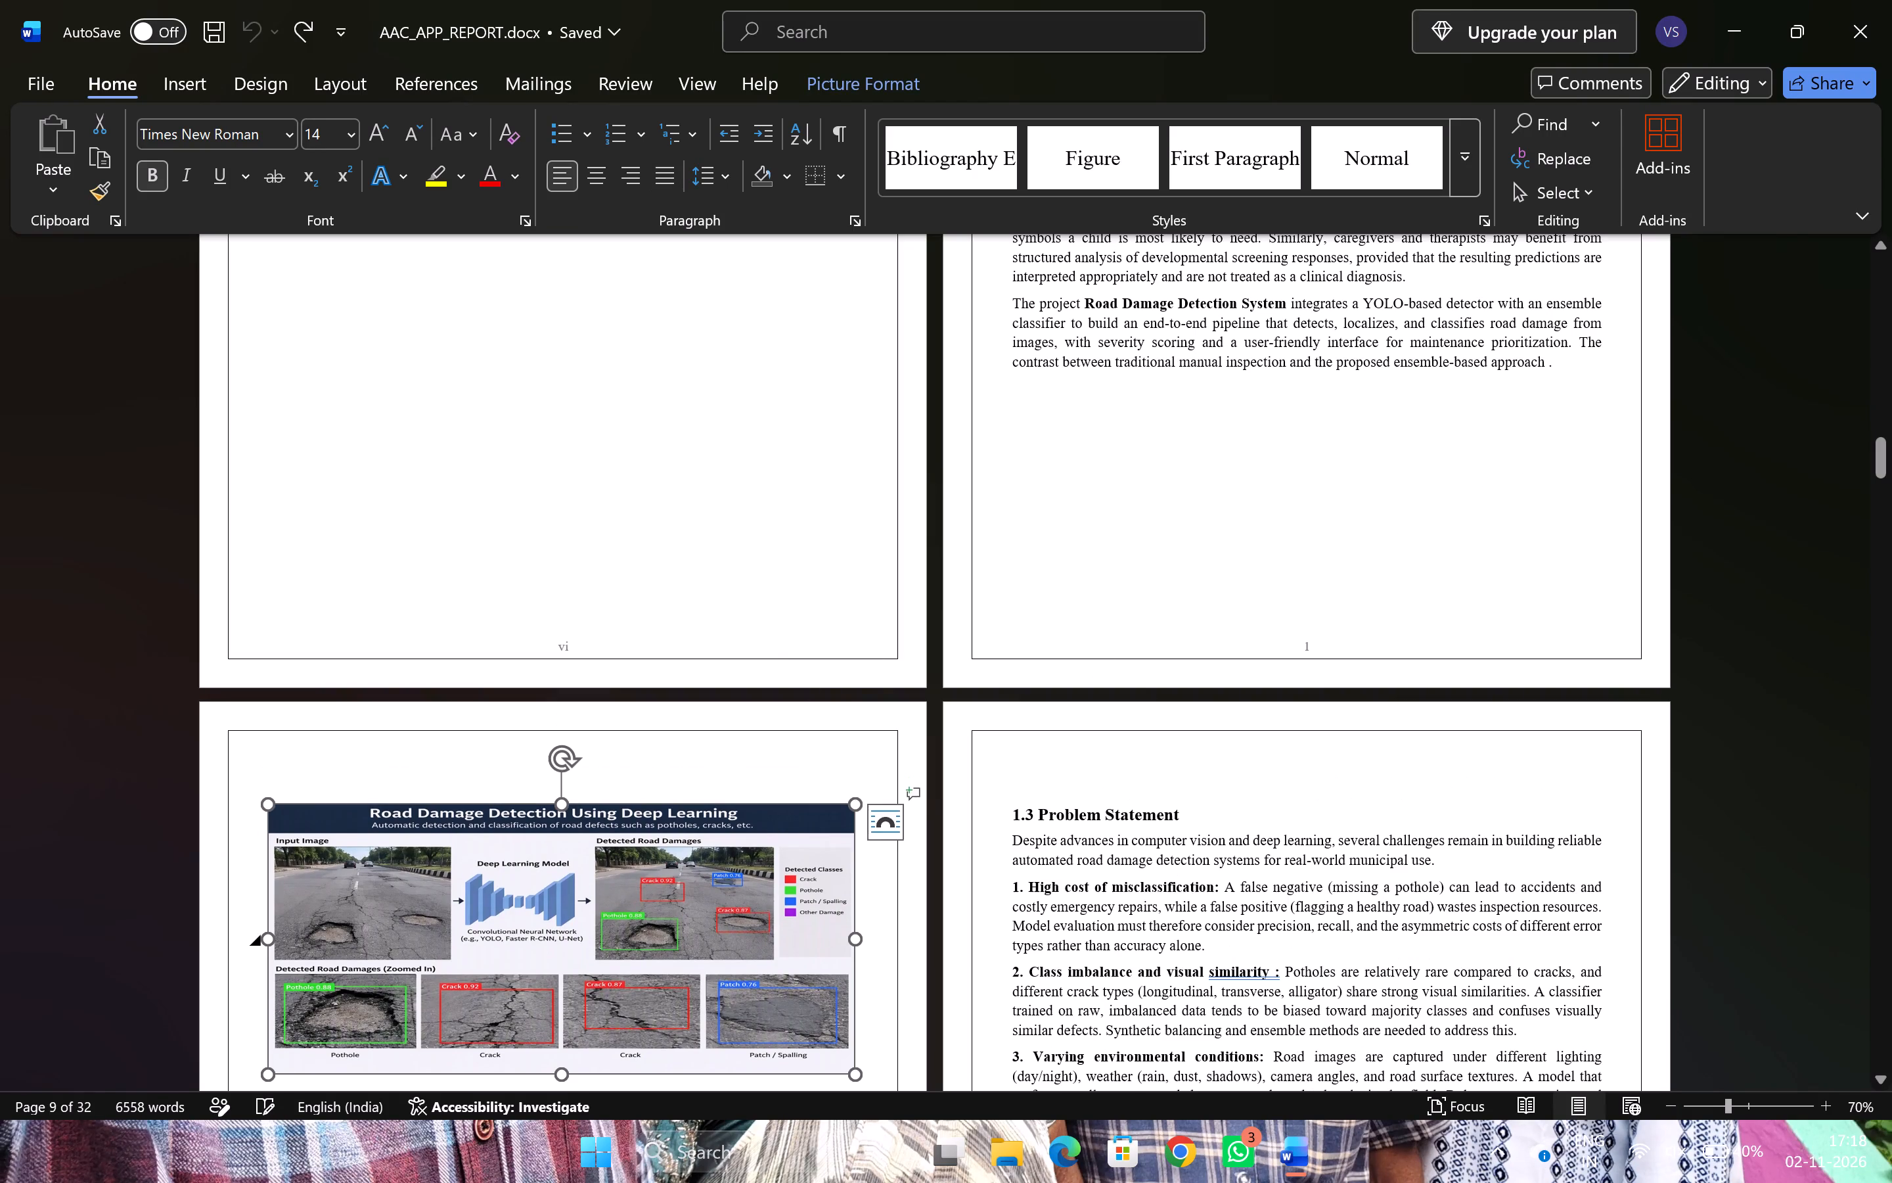
# Set the Road Damage Detection figure's text wrapping to In Front of Text.
pyautogui.click(897, 820)
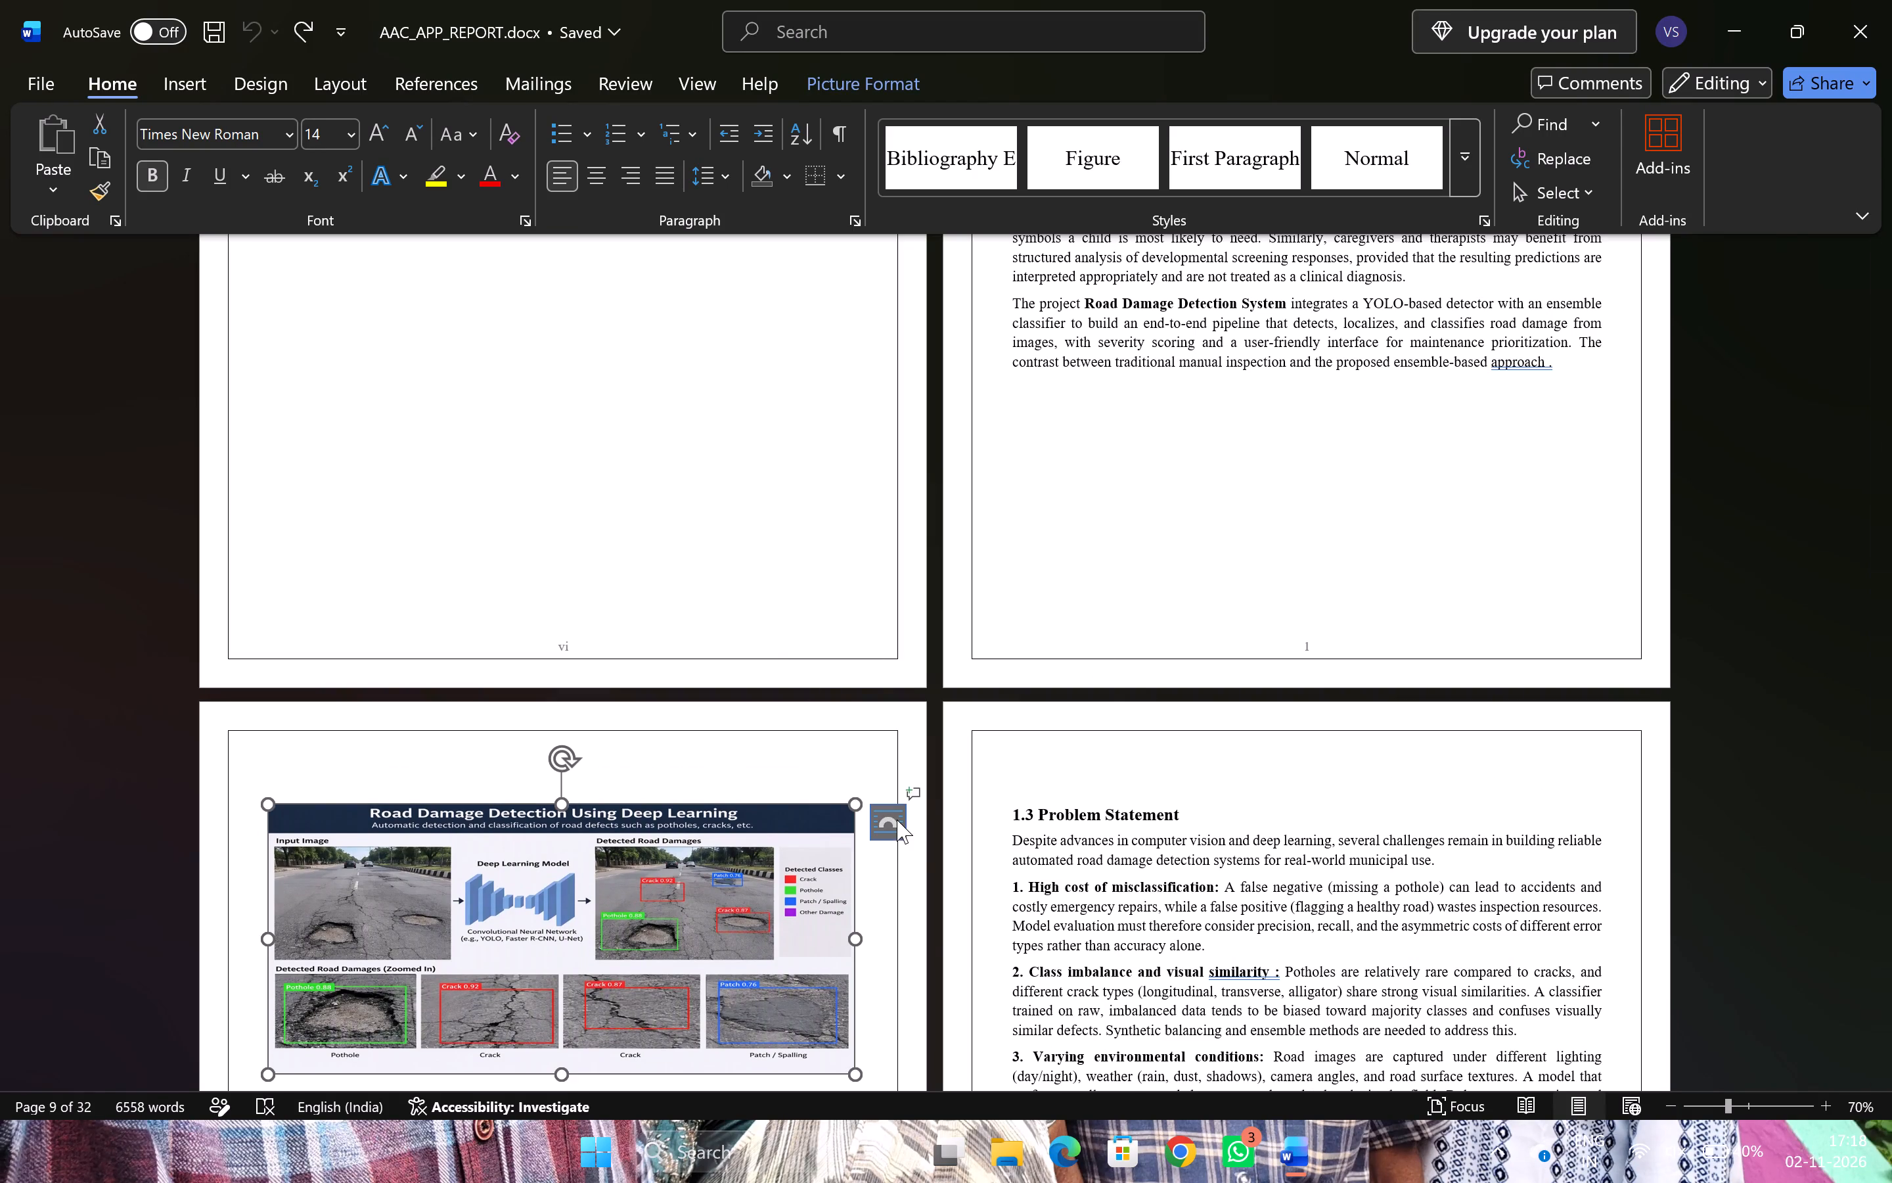
pyautogui.click(1080, 952)
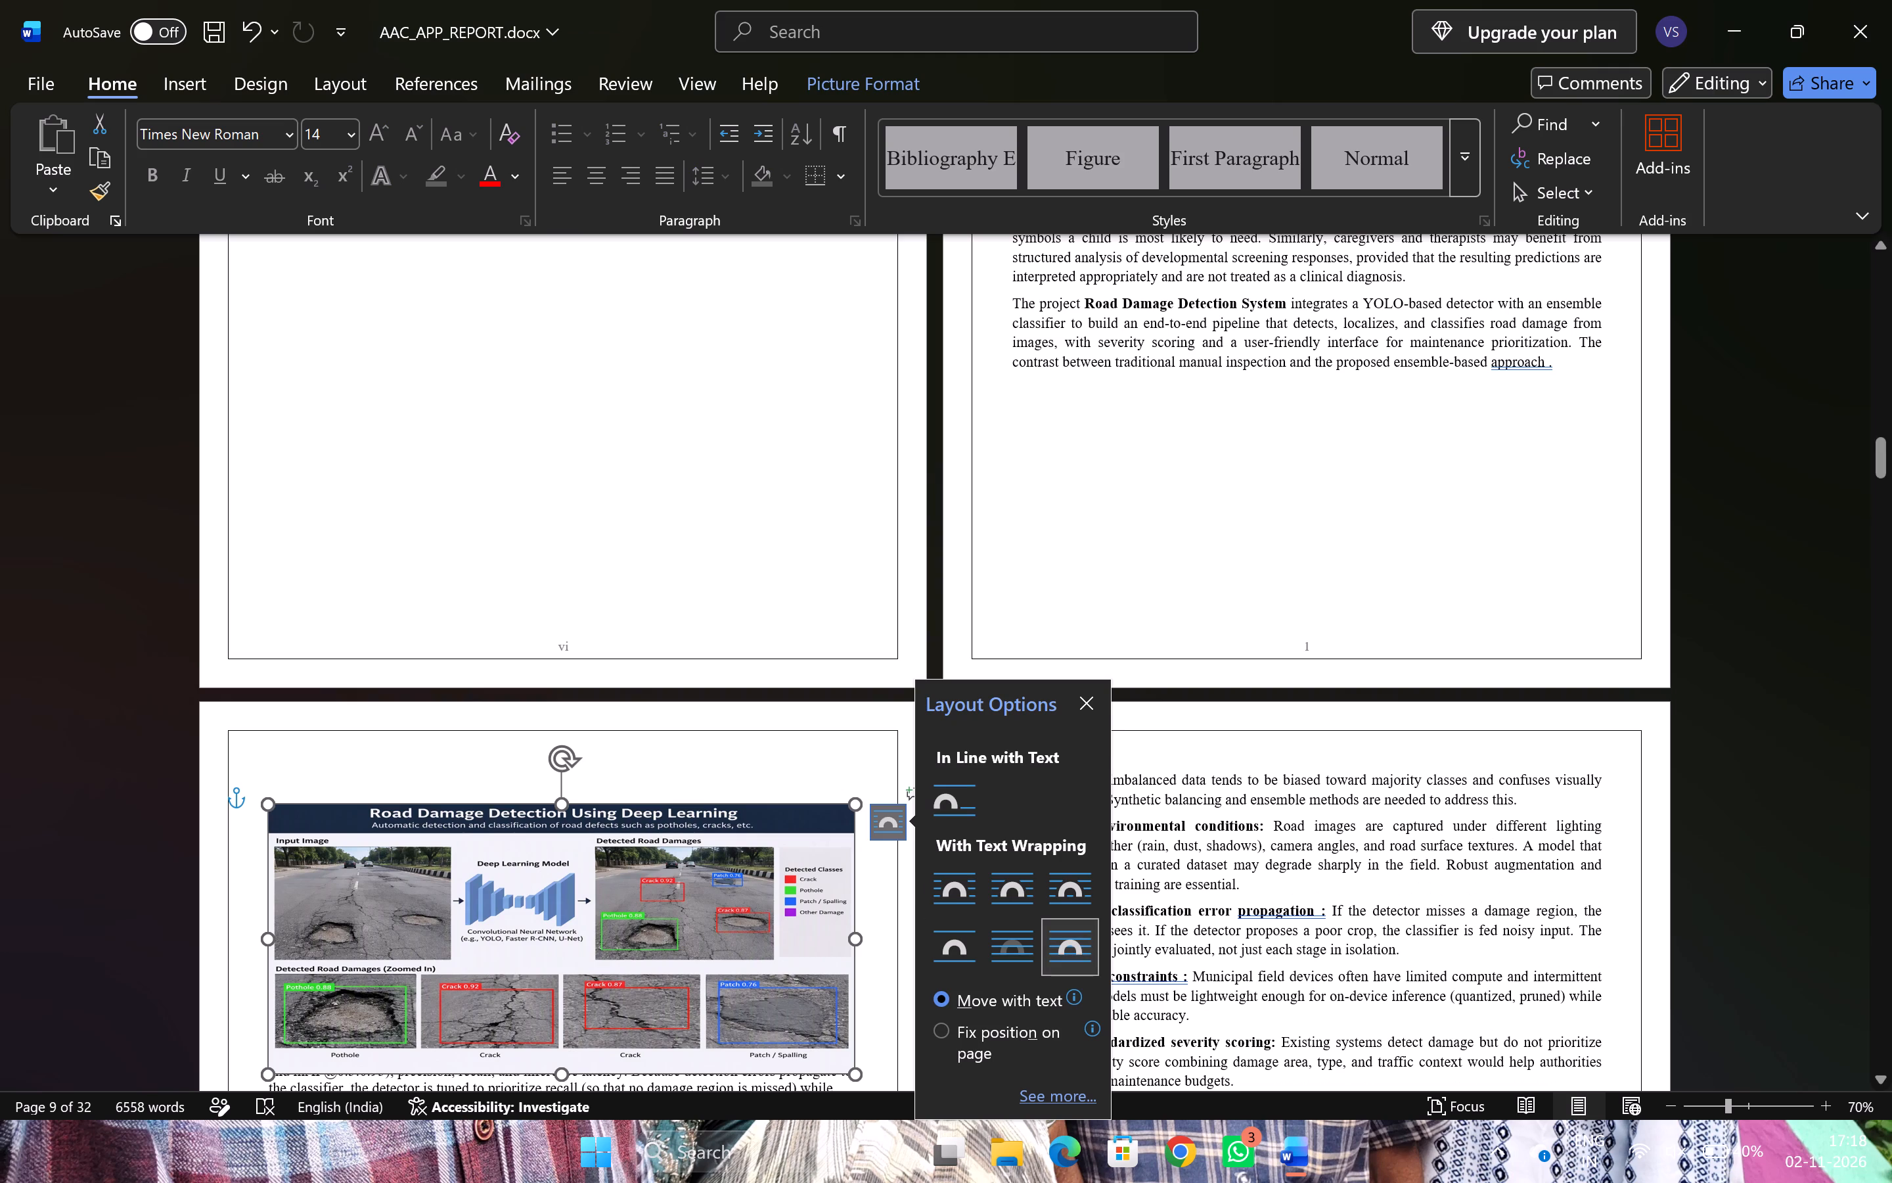
pyautogui.click(1095, 704)
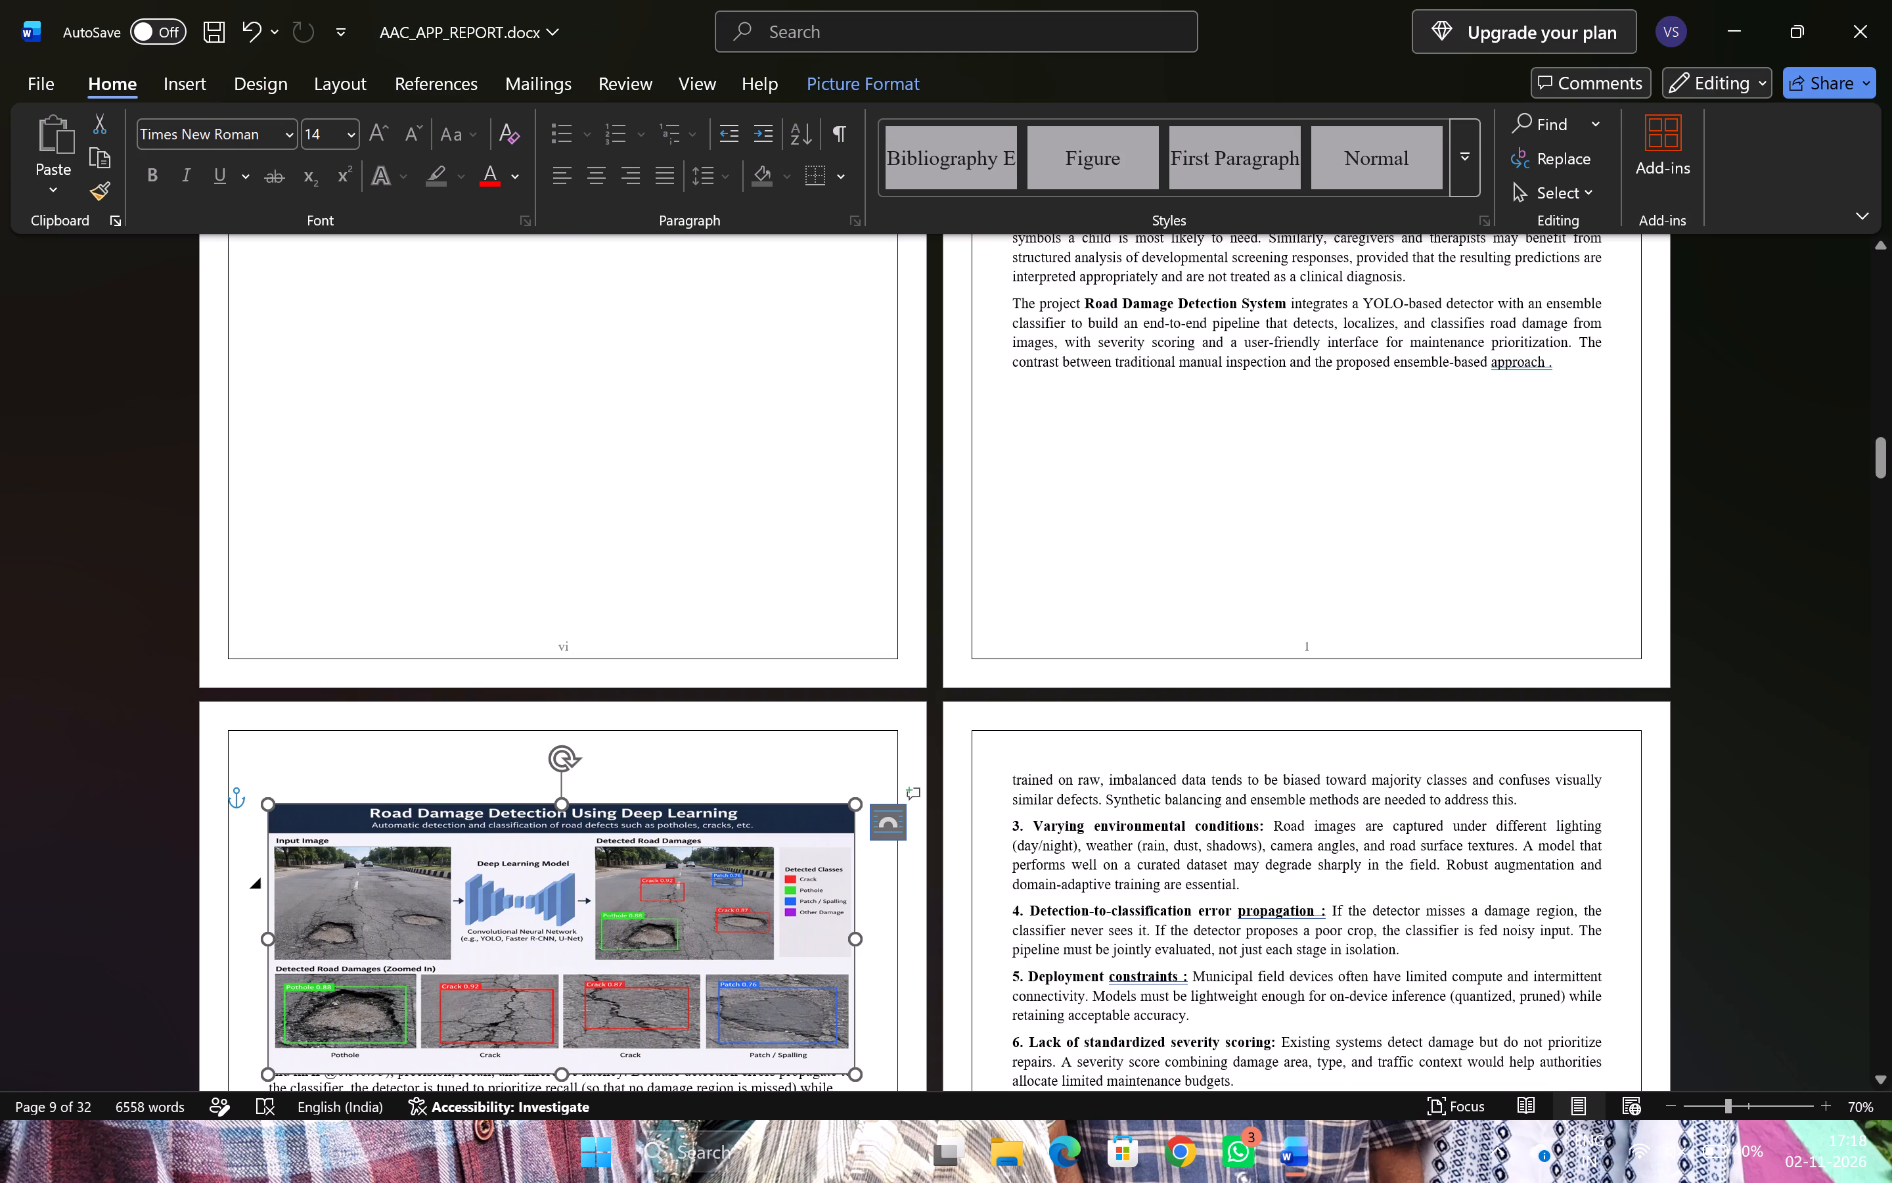
# Move the figure to the empty space on page 1, directly below the paragraph ending "ensemble-based approach".
pyautogui.moveTo(685, 895); pyautogui.dragTo(1437, 509)
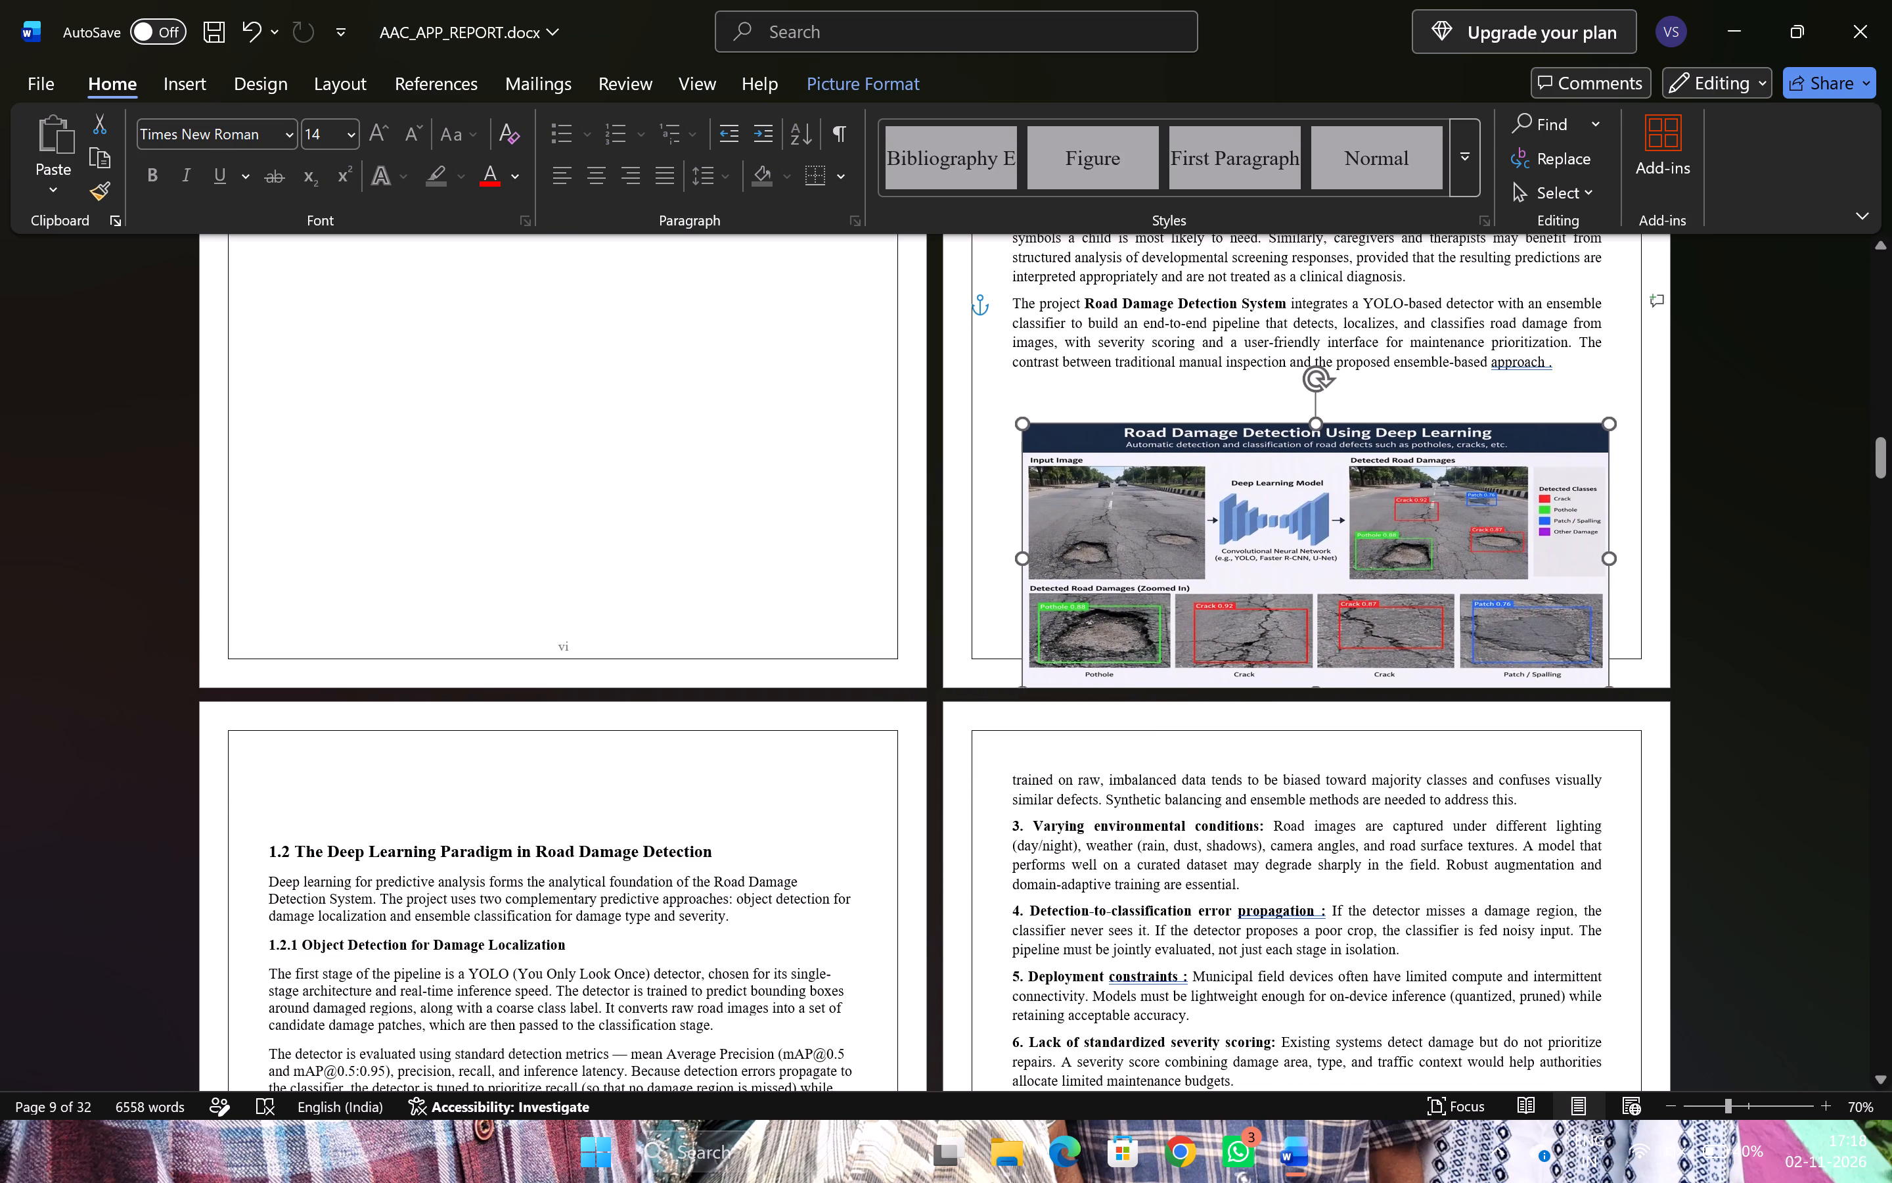
pyautogui.moveTo(1437, 509); pyautogui.dragTo(1435, 473)
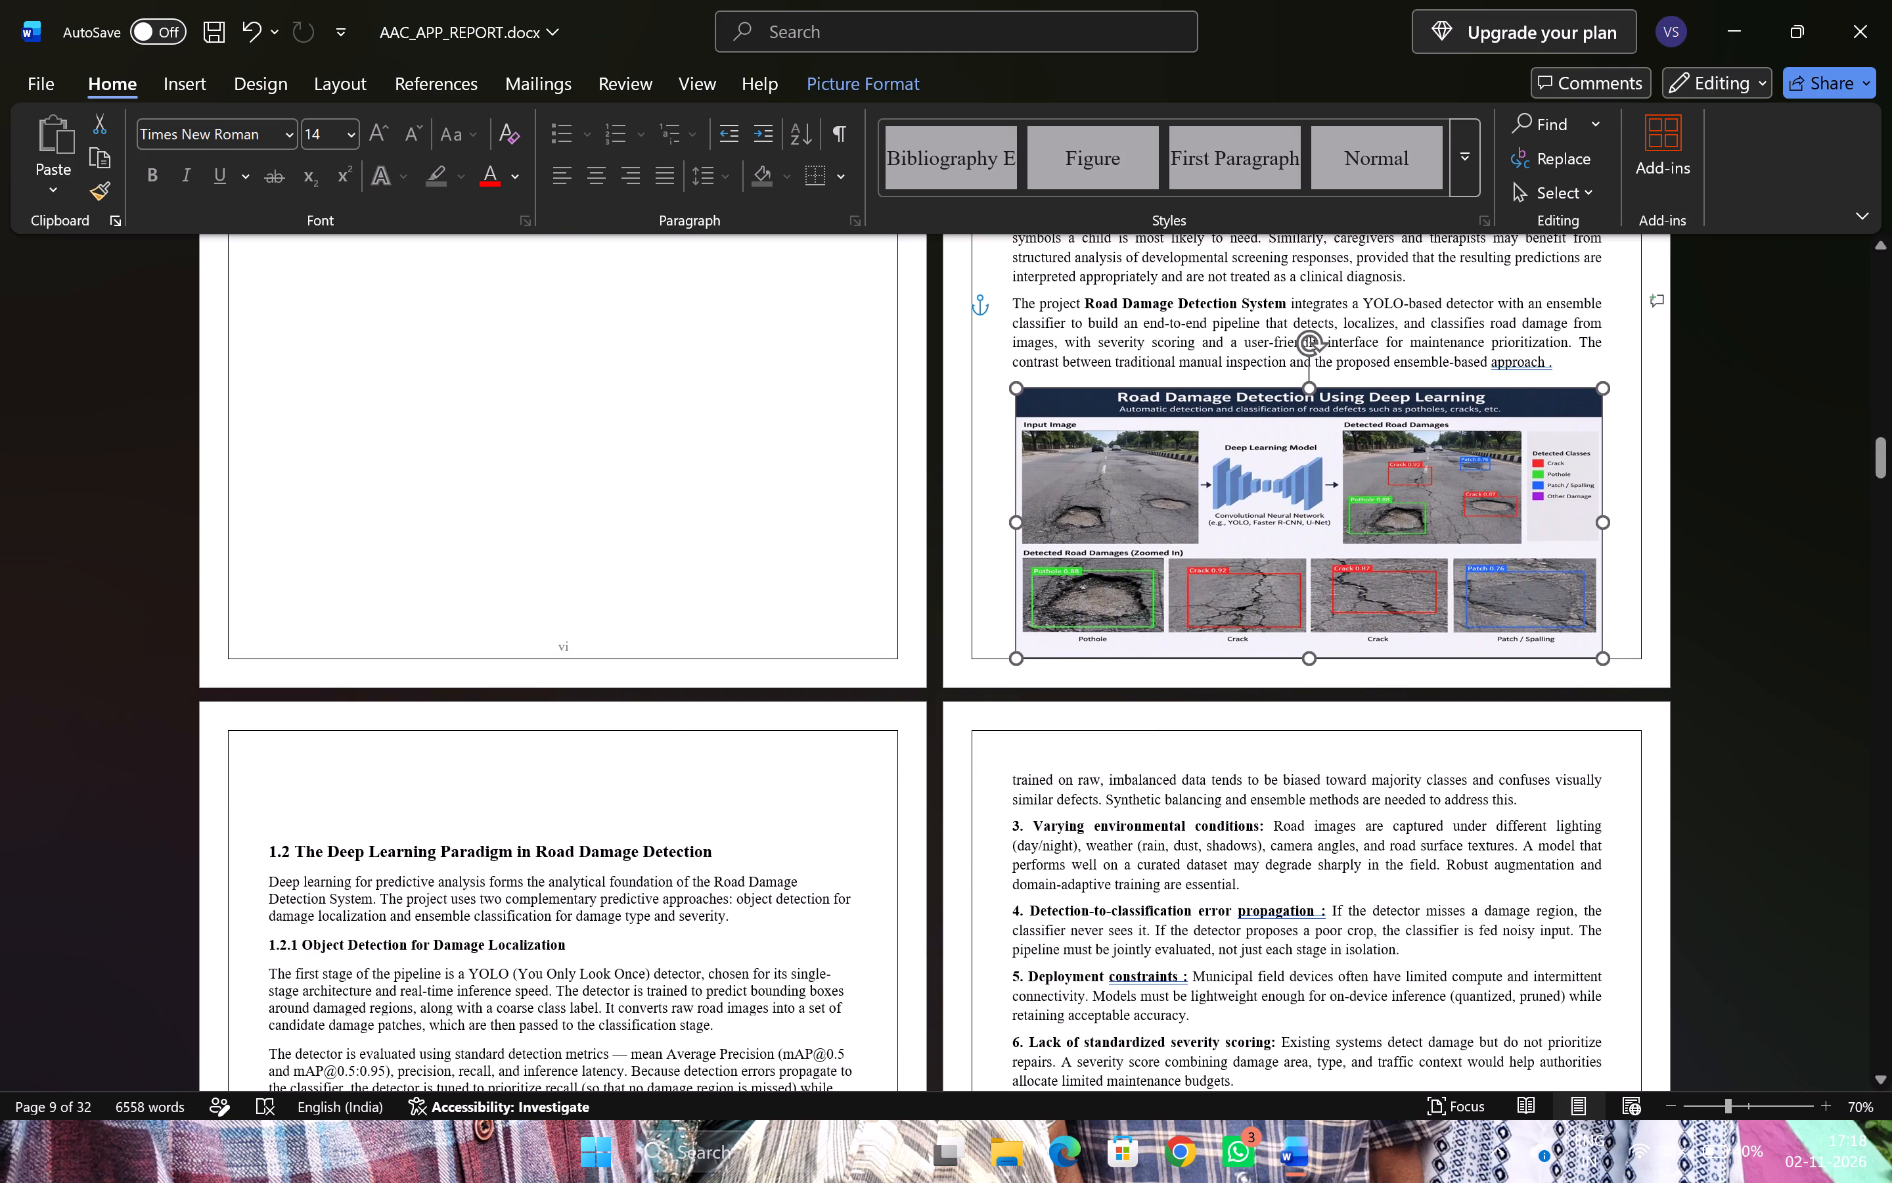
pyautogui.moveTo(1435, 473); pyautogui.dragTo(1433, 469)
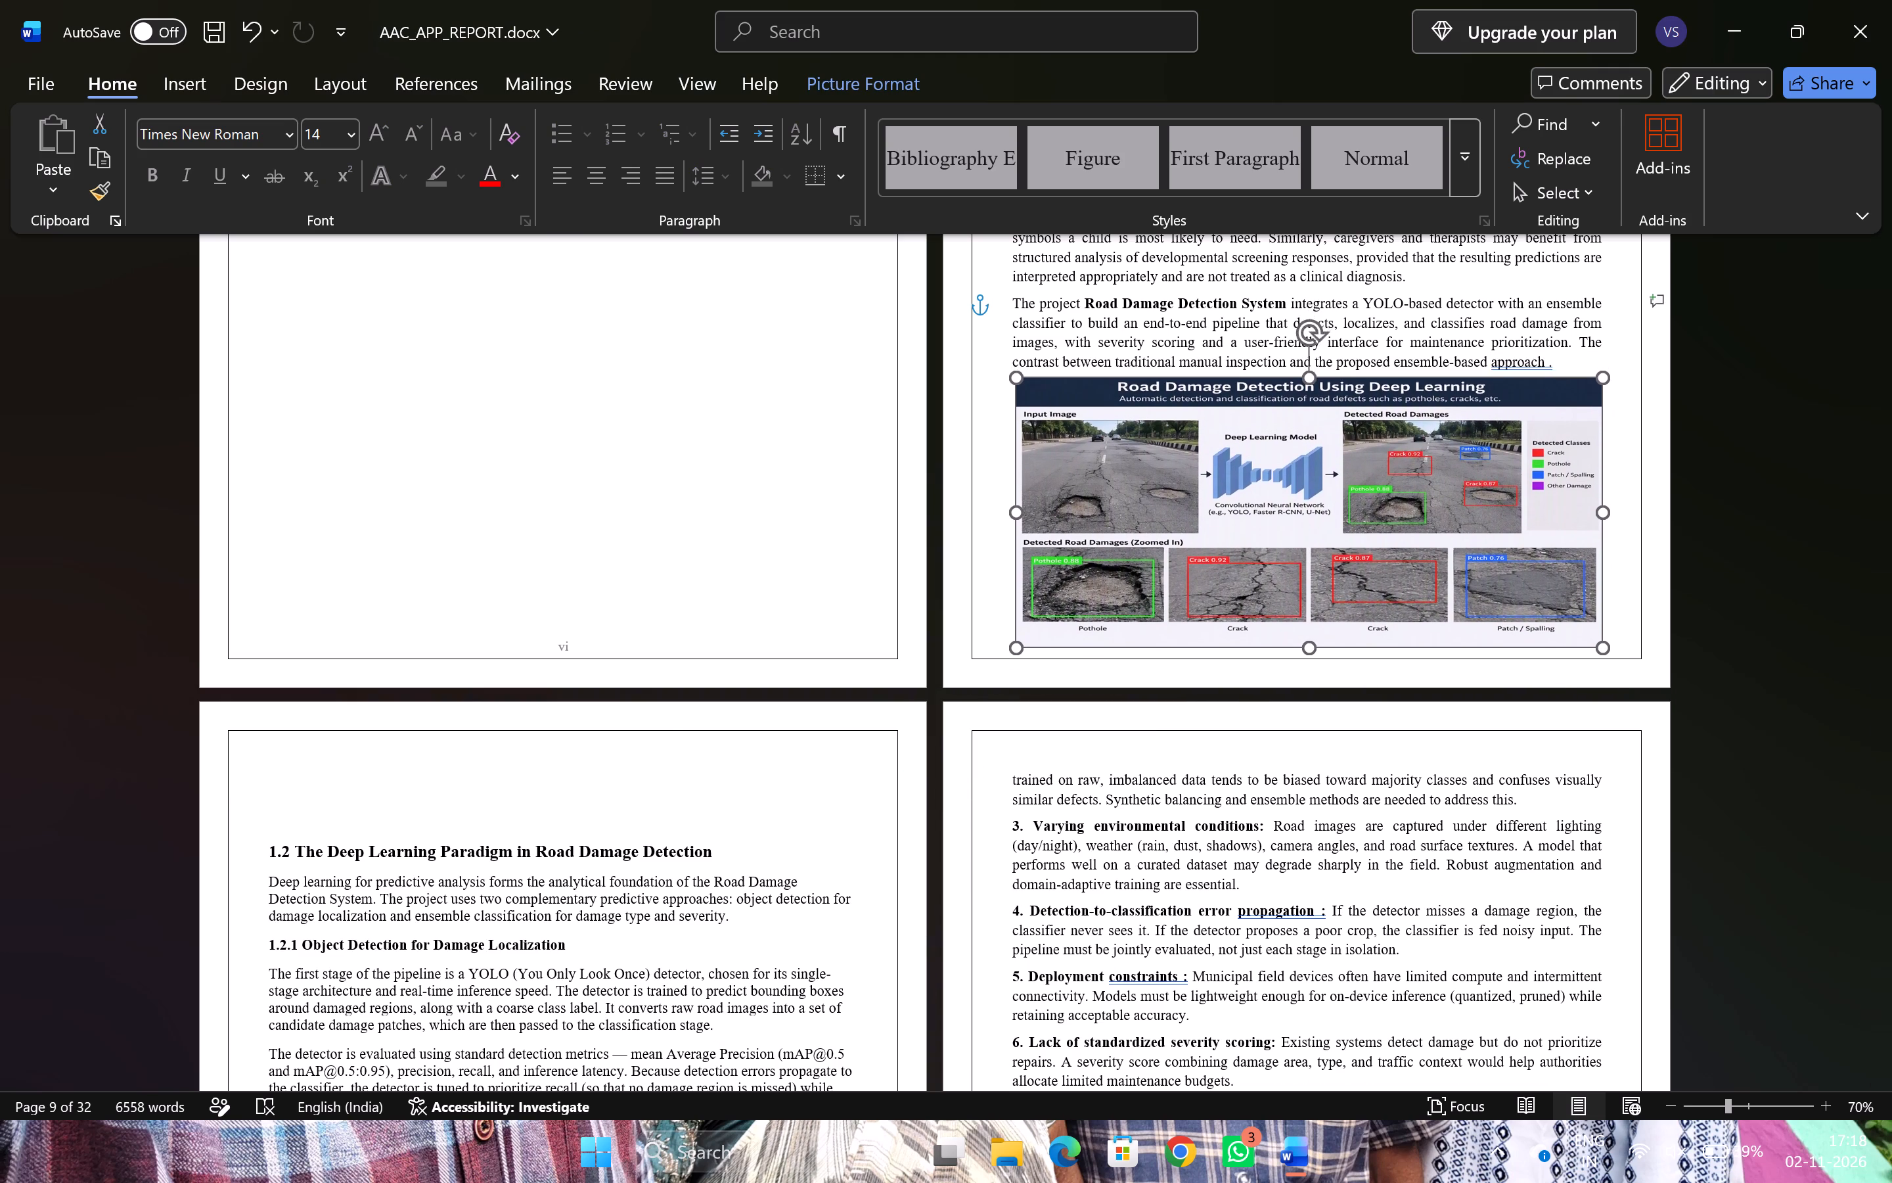
pyautogui.moveTo(1433, 469); pyautogui.dragTo(1431, 471)
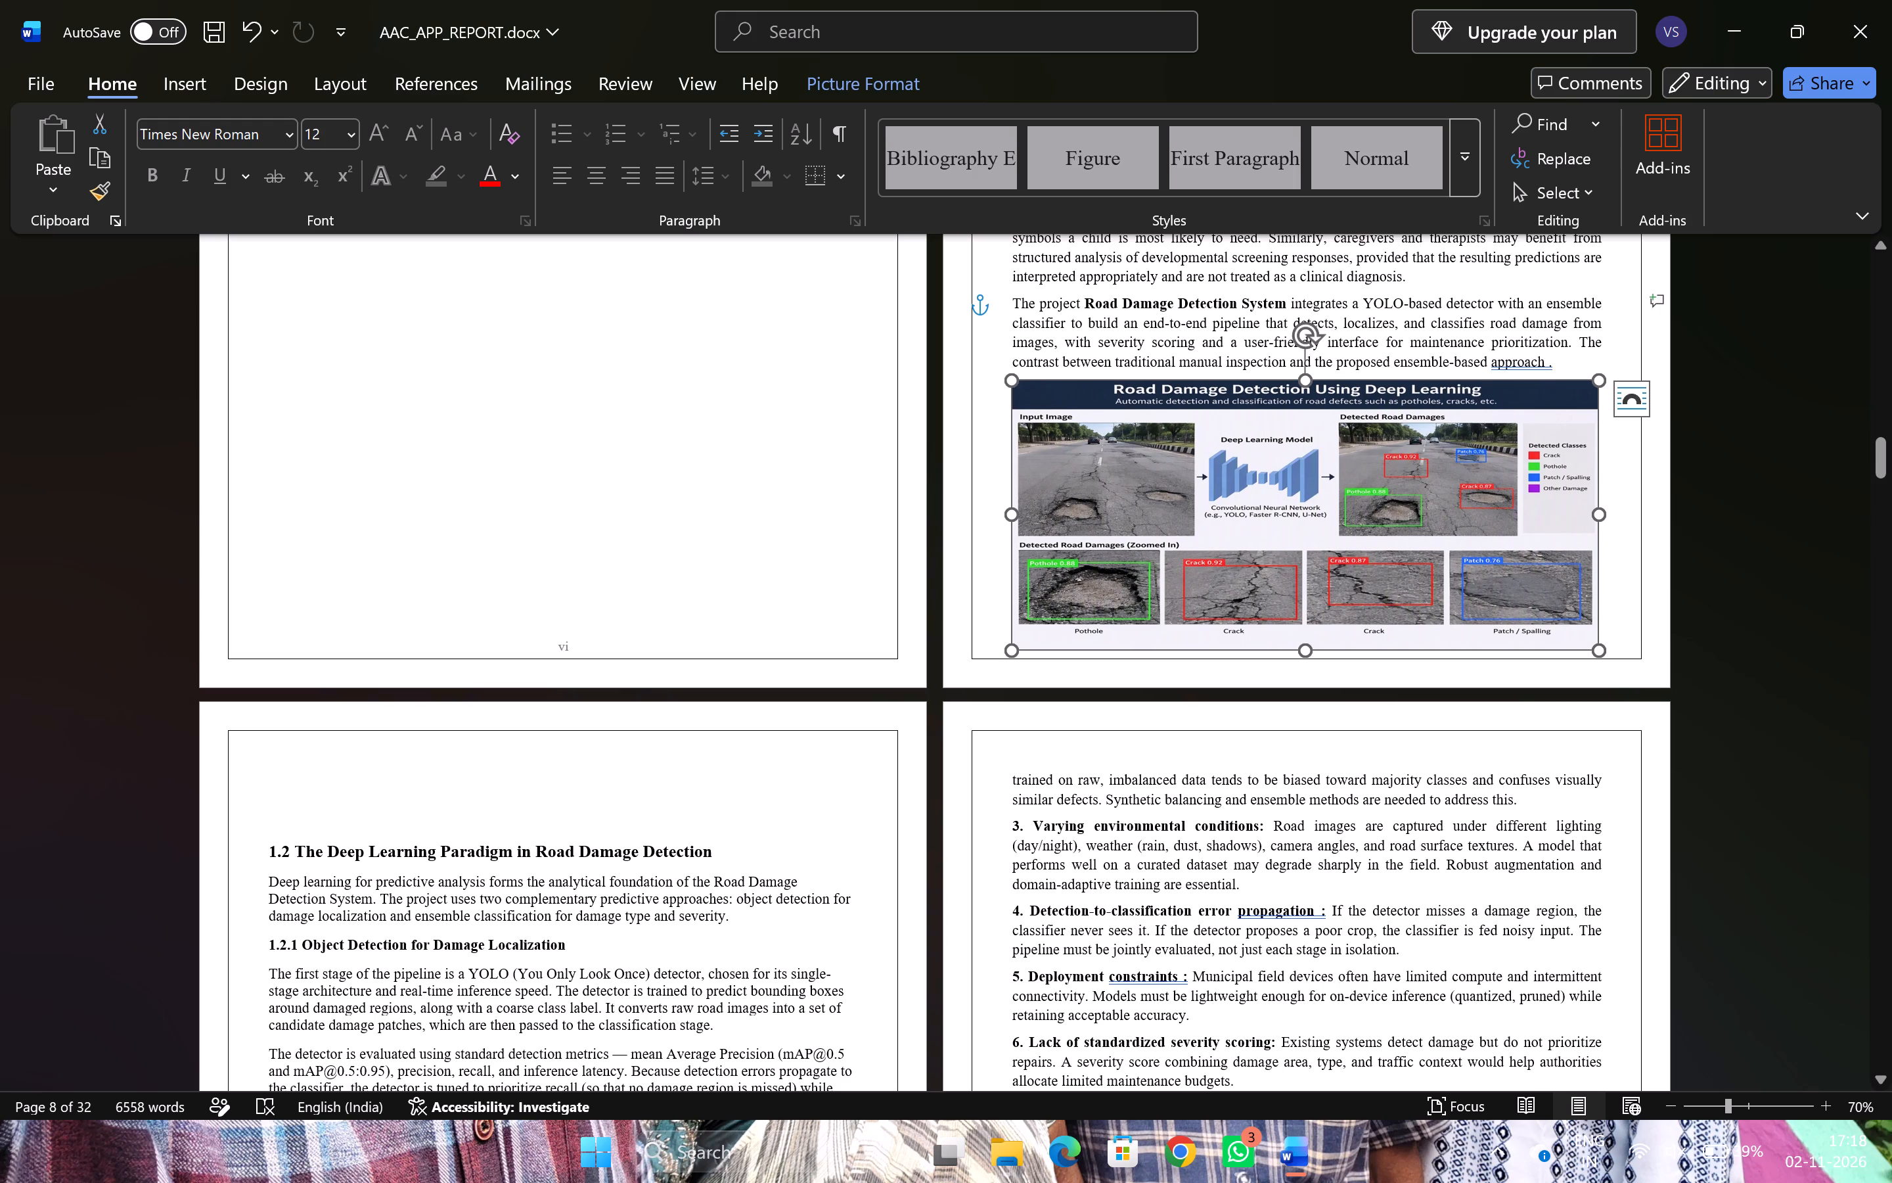
# Shrink the figure slightly in proportion so that it sits inside the page 1 border.
pyautogui.moveTo(1598, 649); pyautogui.dragTo(1556, 570)
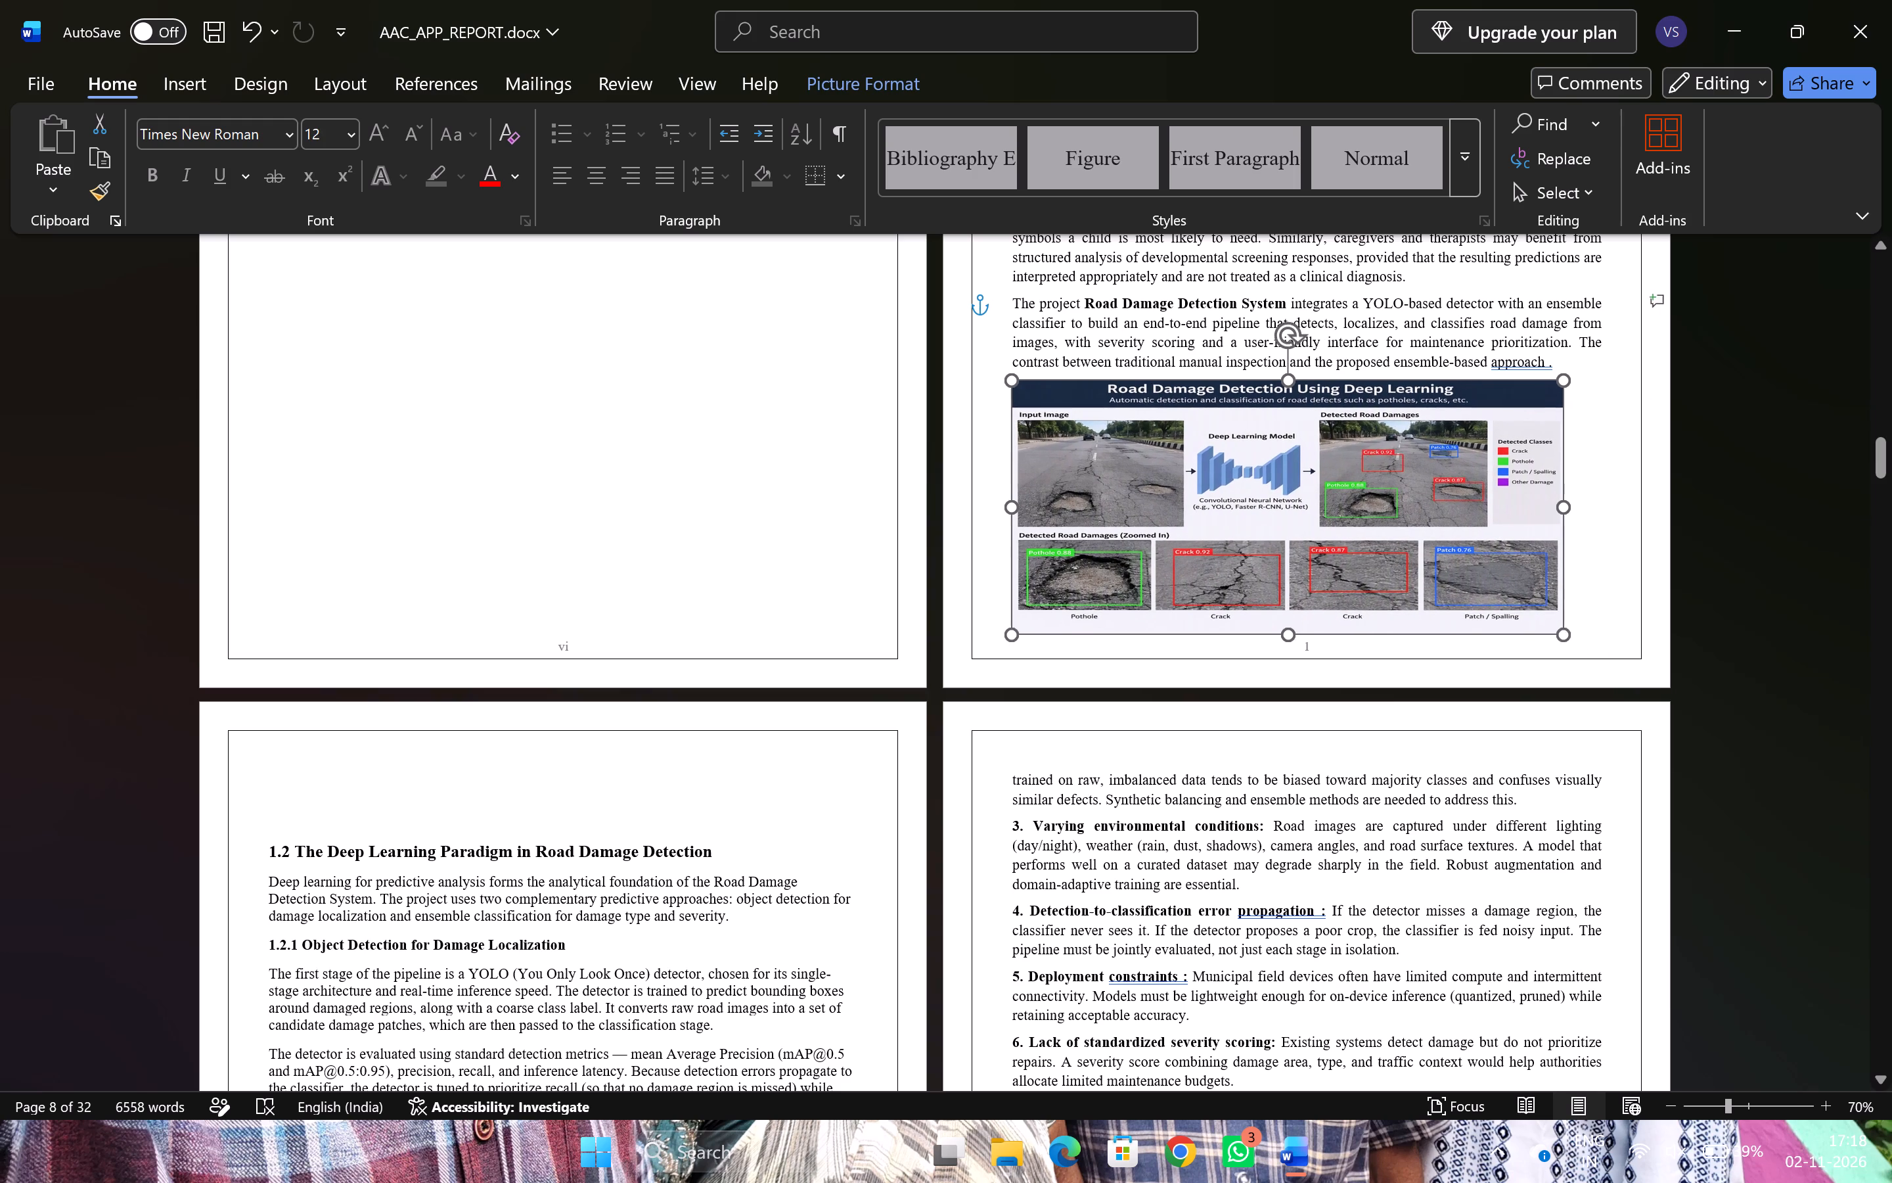
pyautogui.moveTo(1556, 570); pyautogui.dragTo(1554, 570)
# Shift the figure slightly to the right so that it is roughly centred beneath the page 1 paragraph.
pyautogui.moveTo(1422, 503); pyautogui.dragTo(1425, 503)
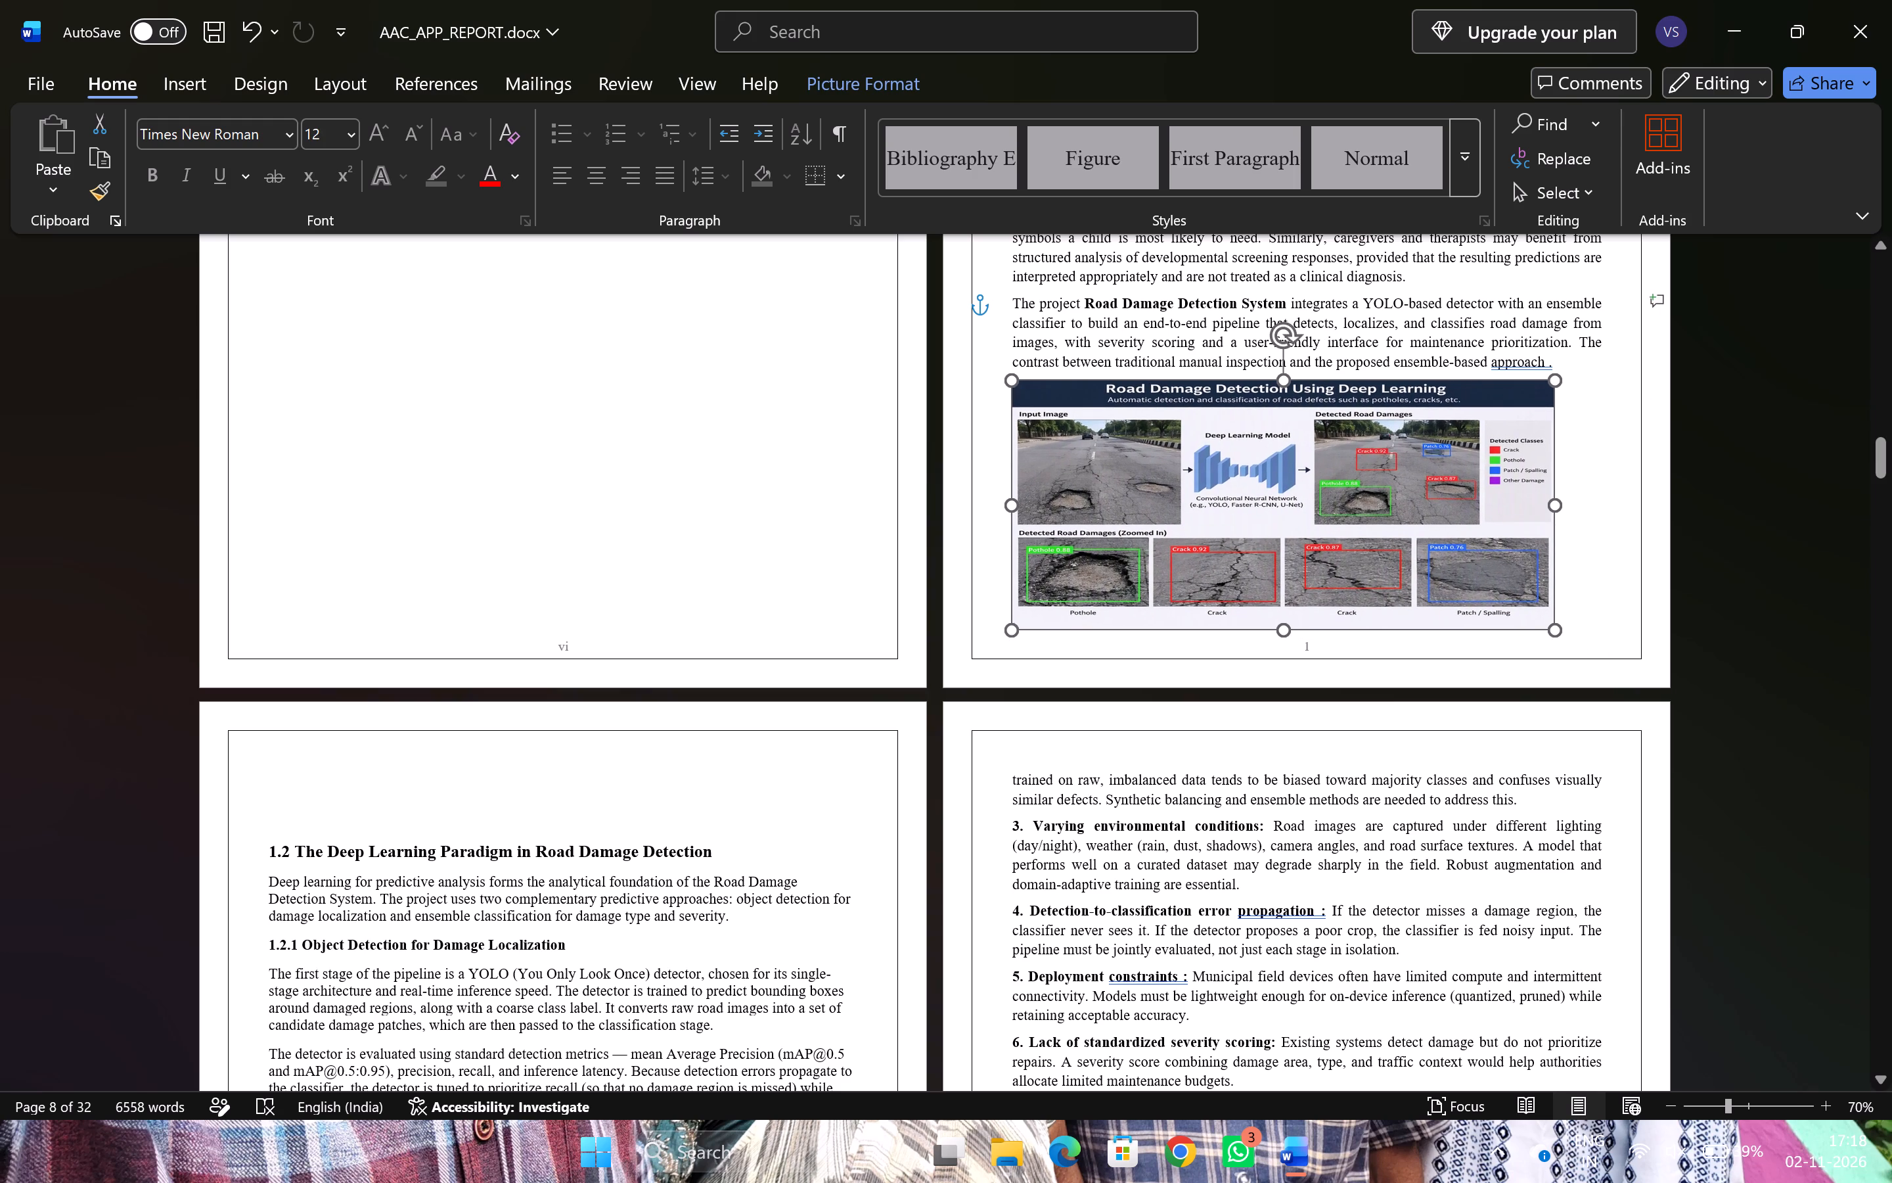
pyautogui.moveTo(1425, 503); pyautogui.dragTo(1437, 503)
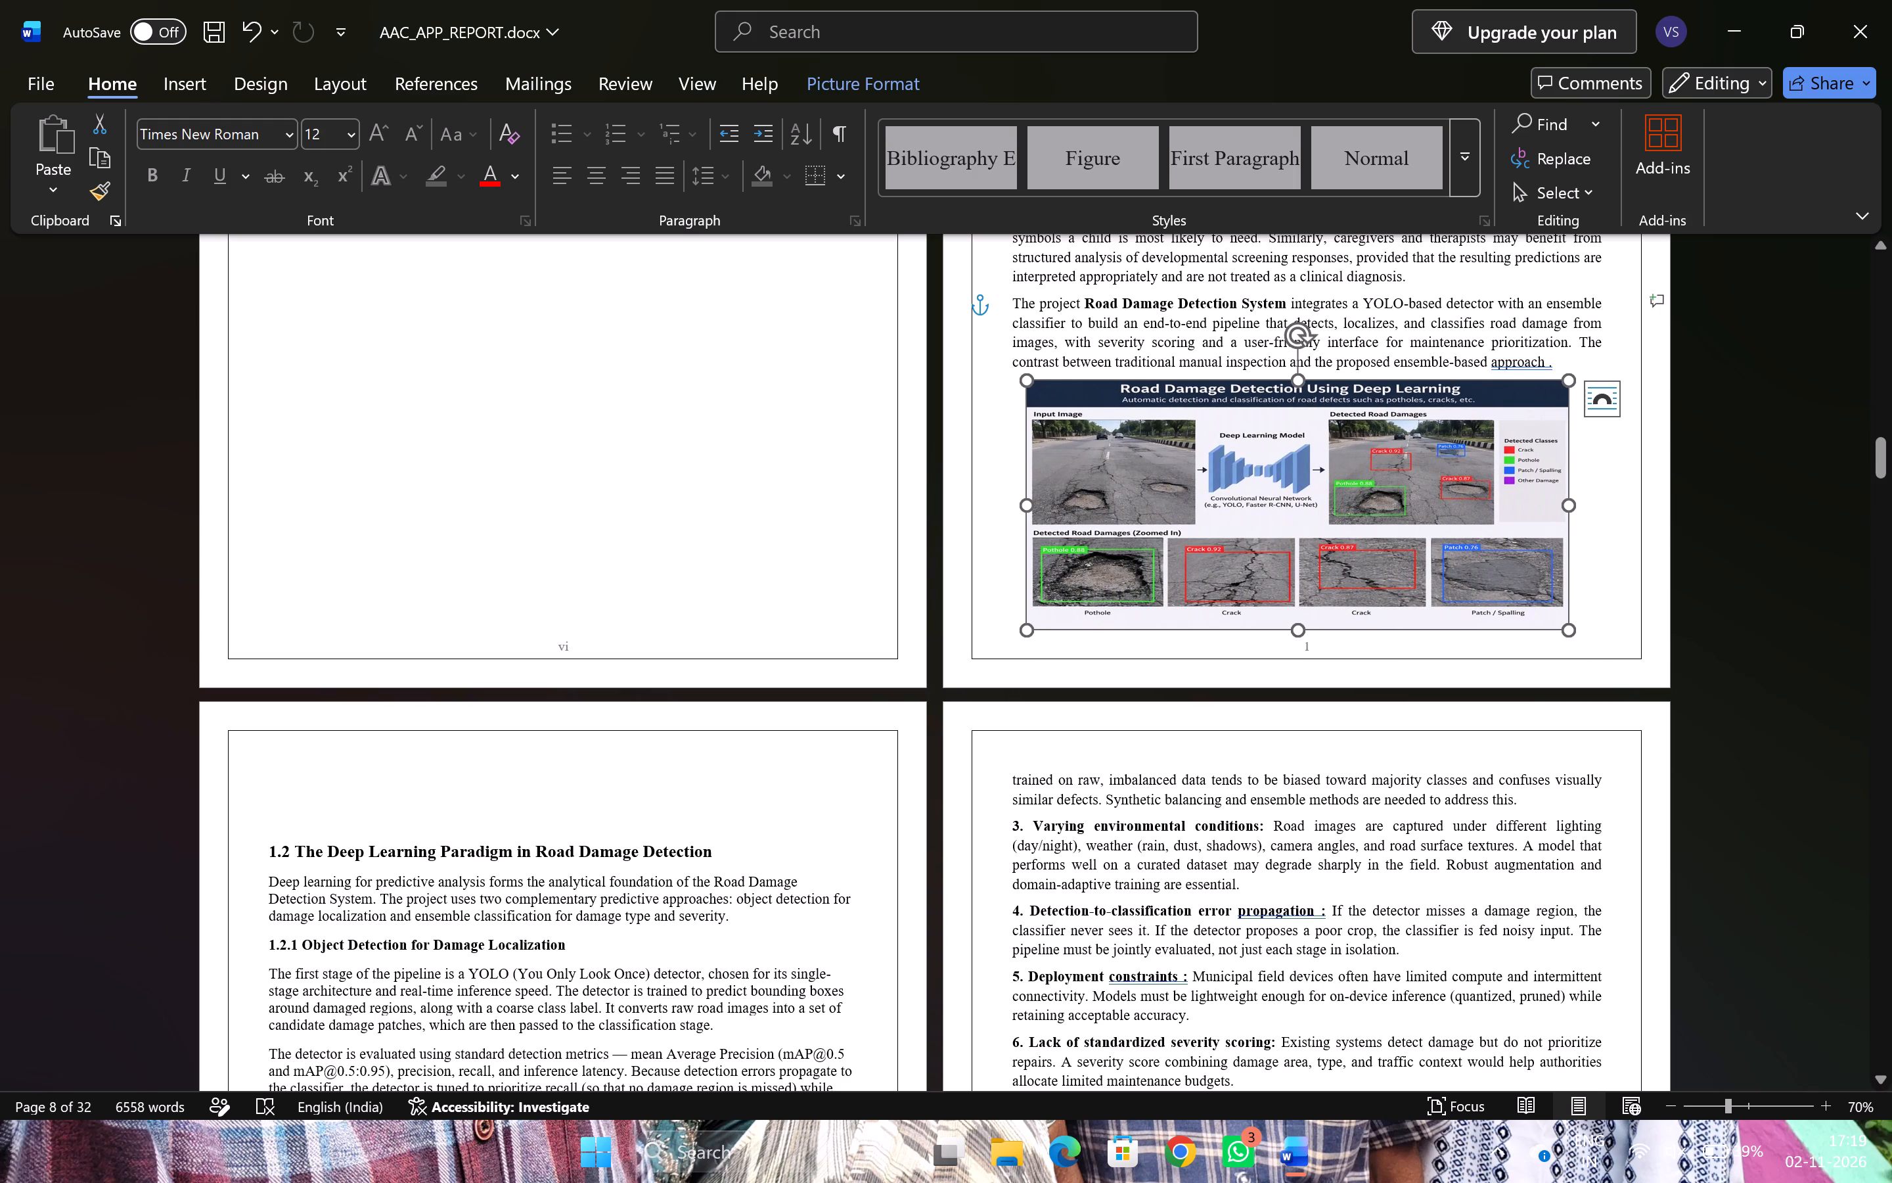
pyautogui.press('Right')
pyautogui.press('Right')
pyautogui.press('Right')
pyautogui.press('Right')
pyautogui.press('Right')
pyautogui.press('Right')
pyautogui.press('Right')
pyautogui.press('Right')
pyautogui.click(1618, 538)
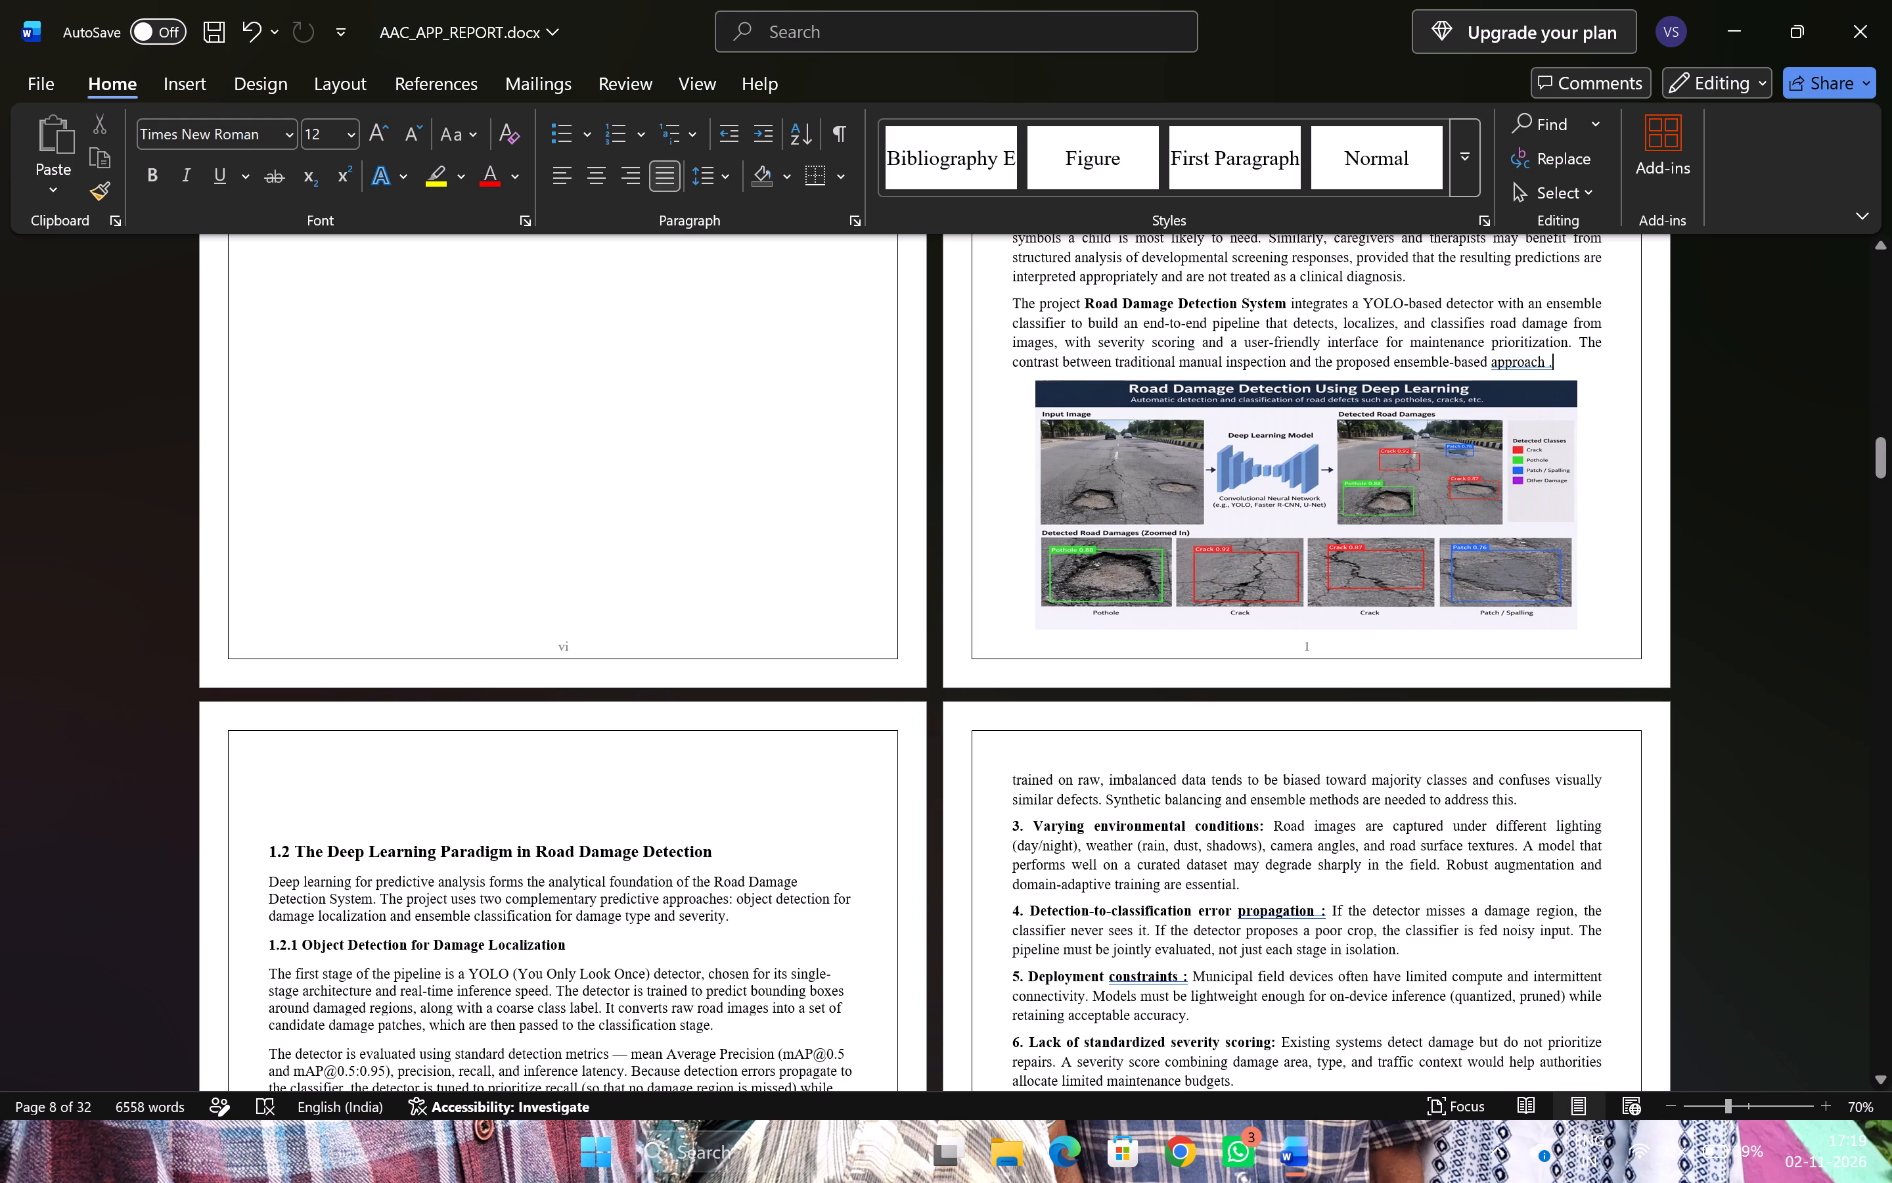
# Delete the blank lines above the heading "1.2 The Deep Learning Paradigm in Road Damage Detection".
pyautogui.scroll(-7, 1618, 538)
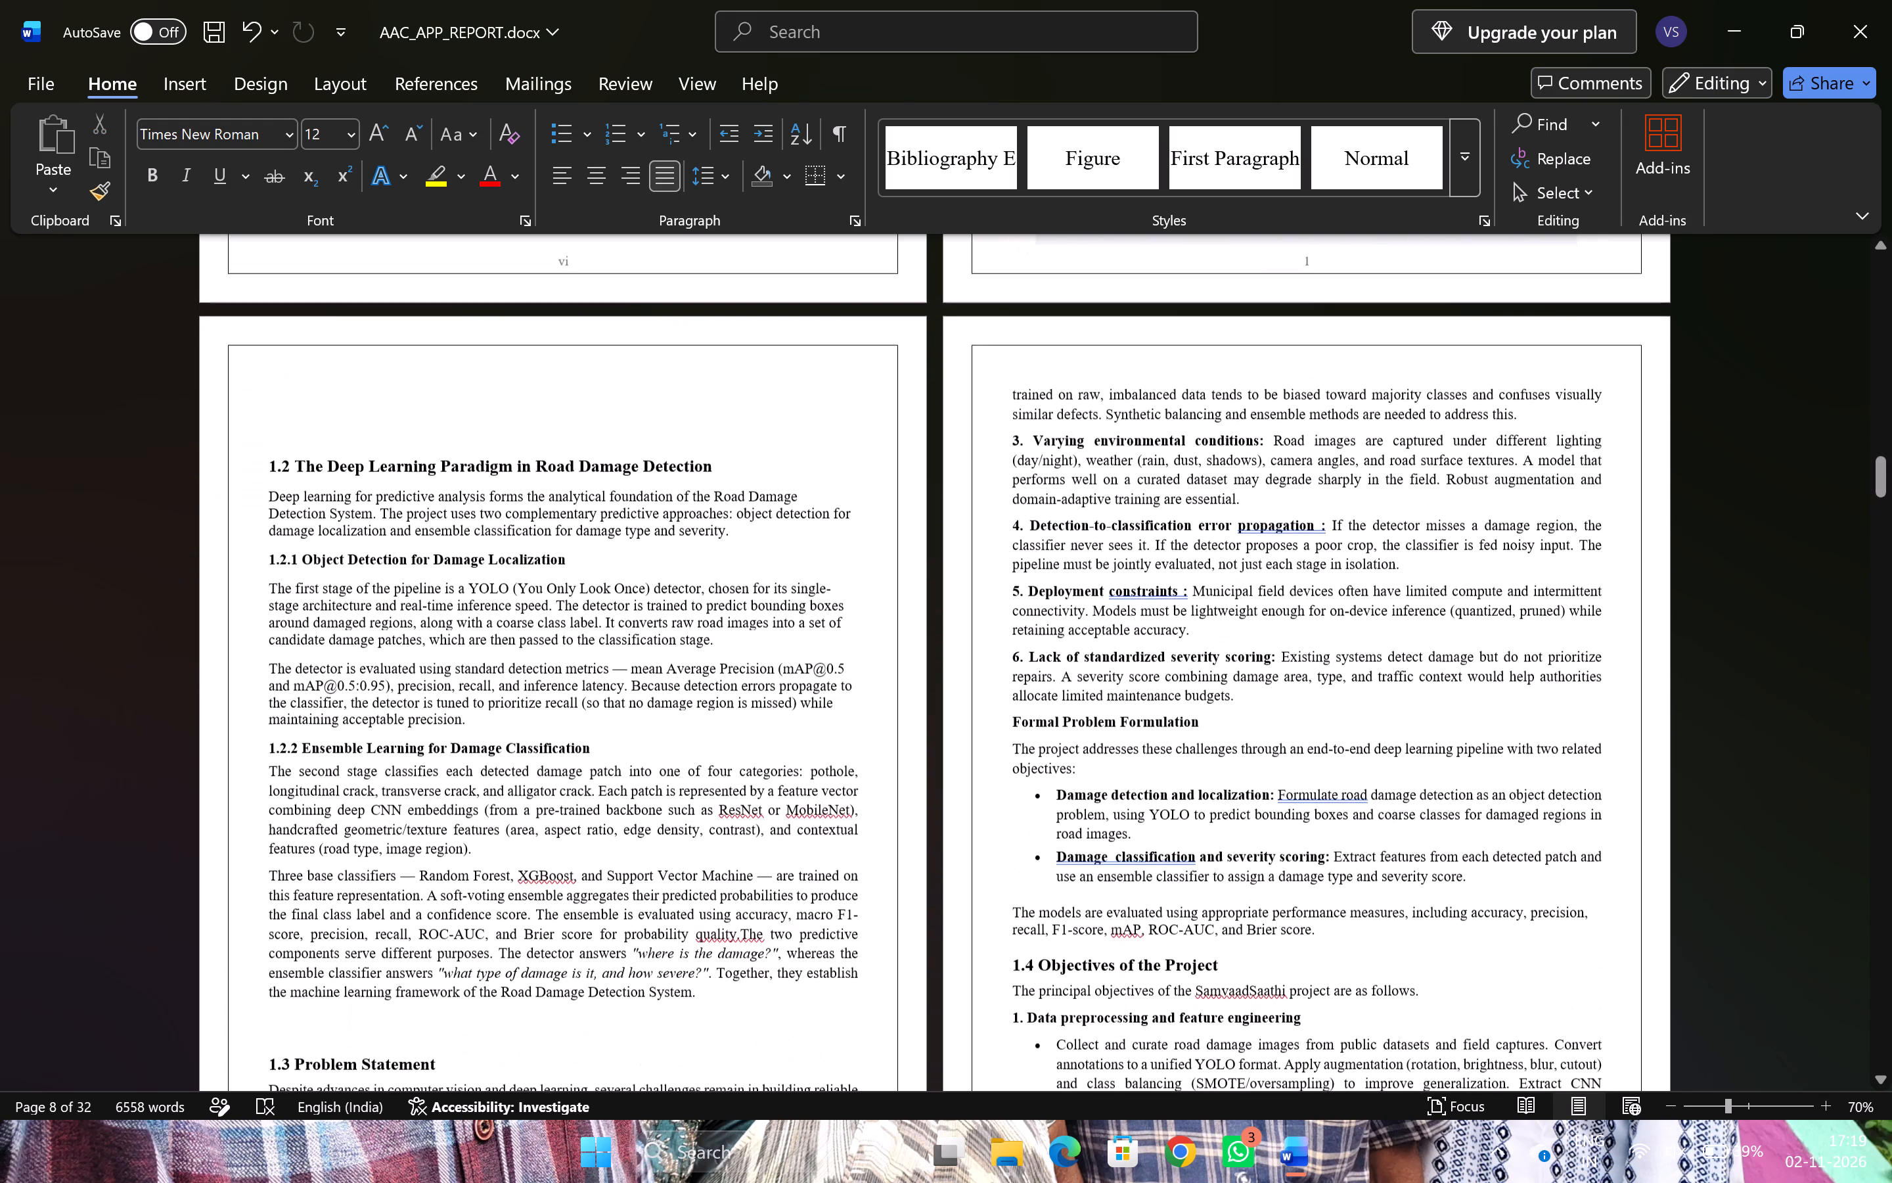
pyautogui.click(638, 436)
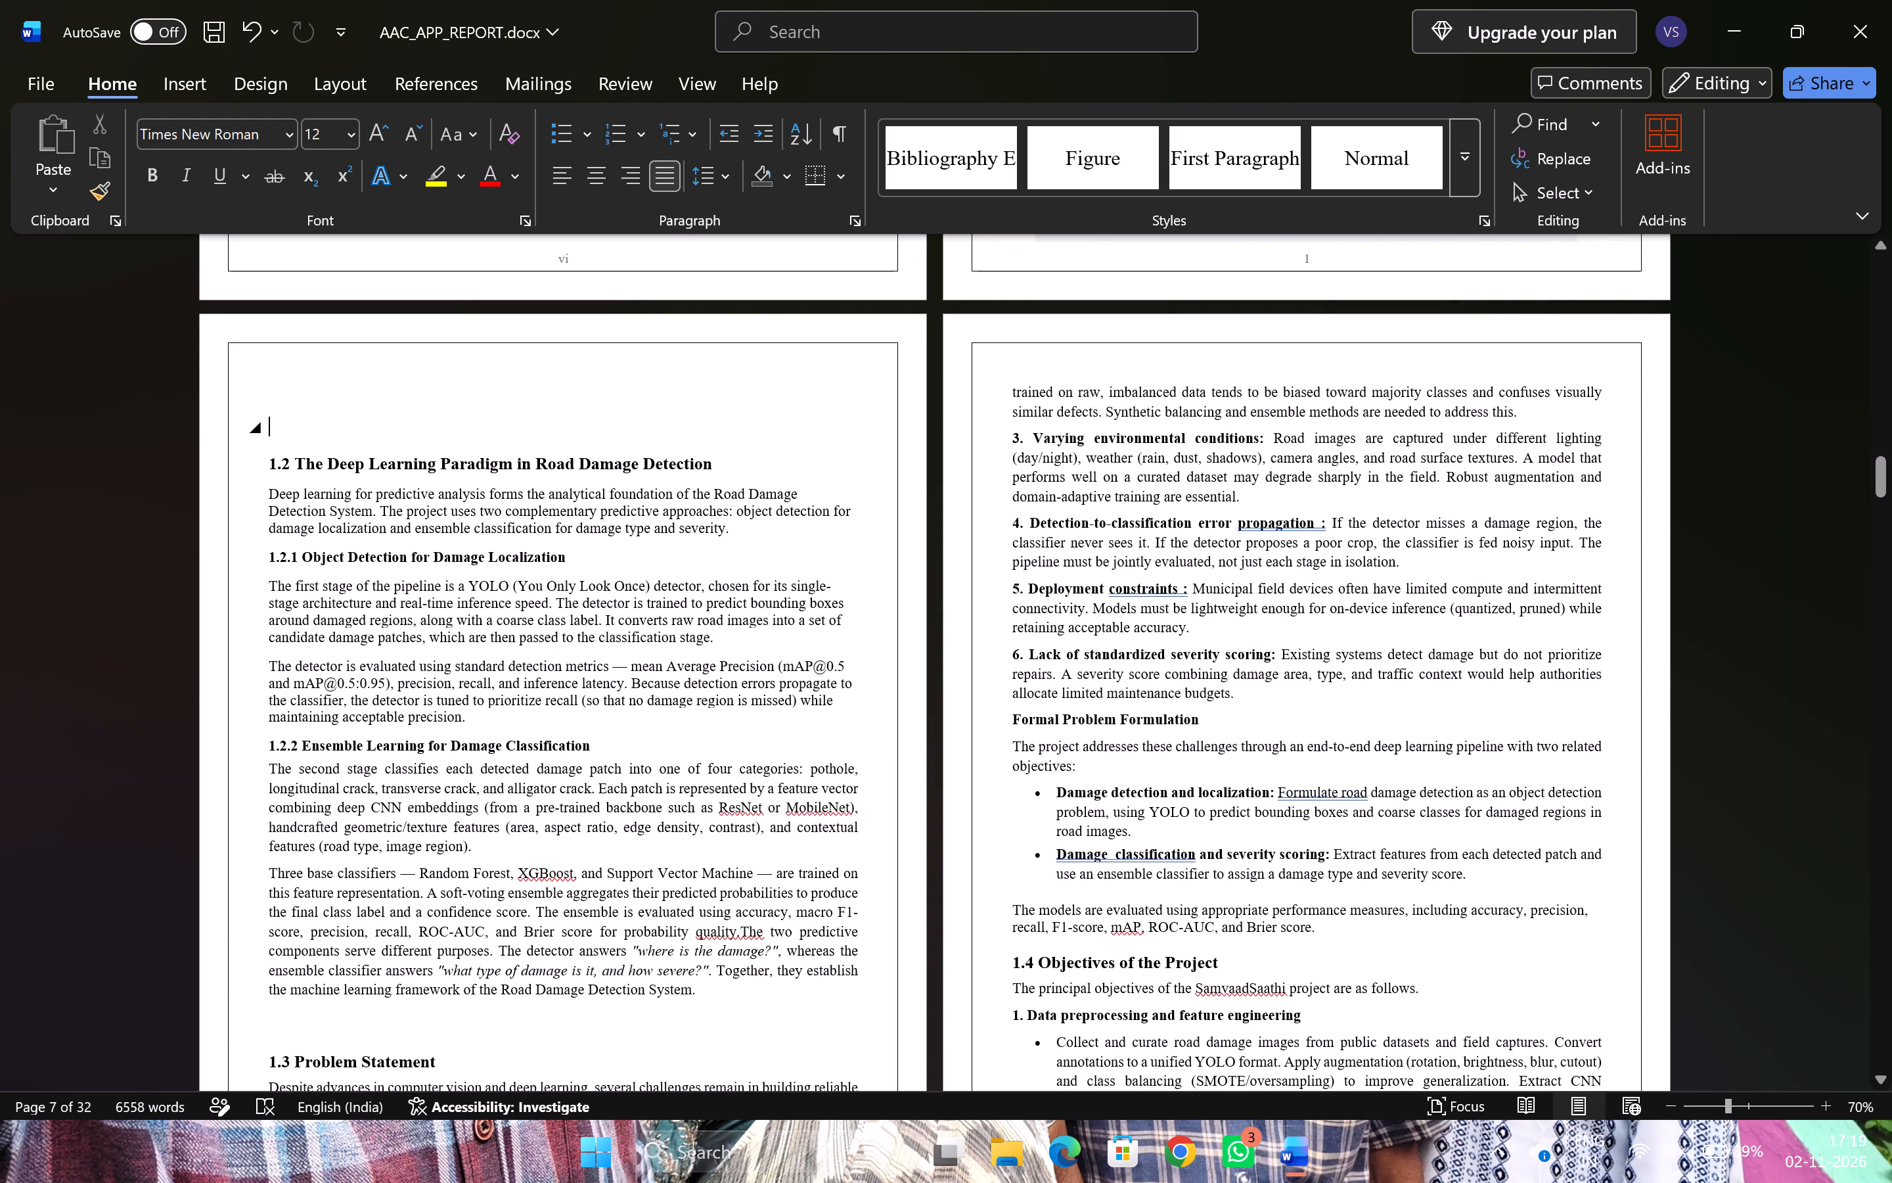
pyautogui.press('BackSpace')
pyautogui.press('BackSpace')
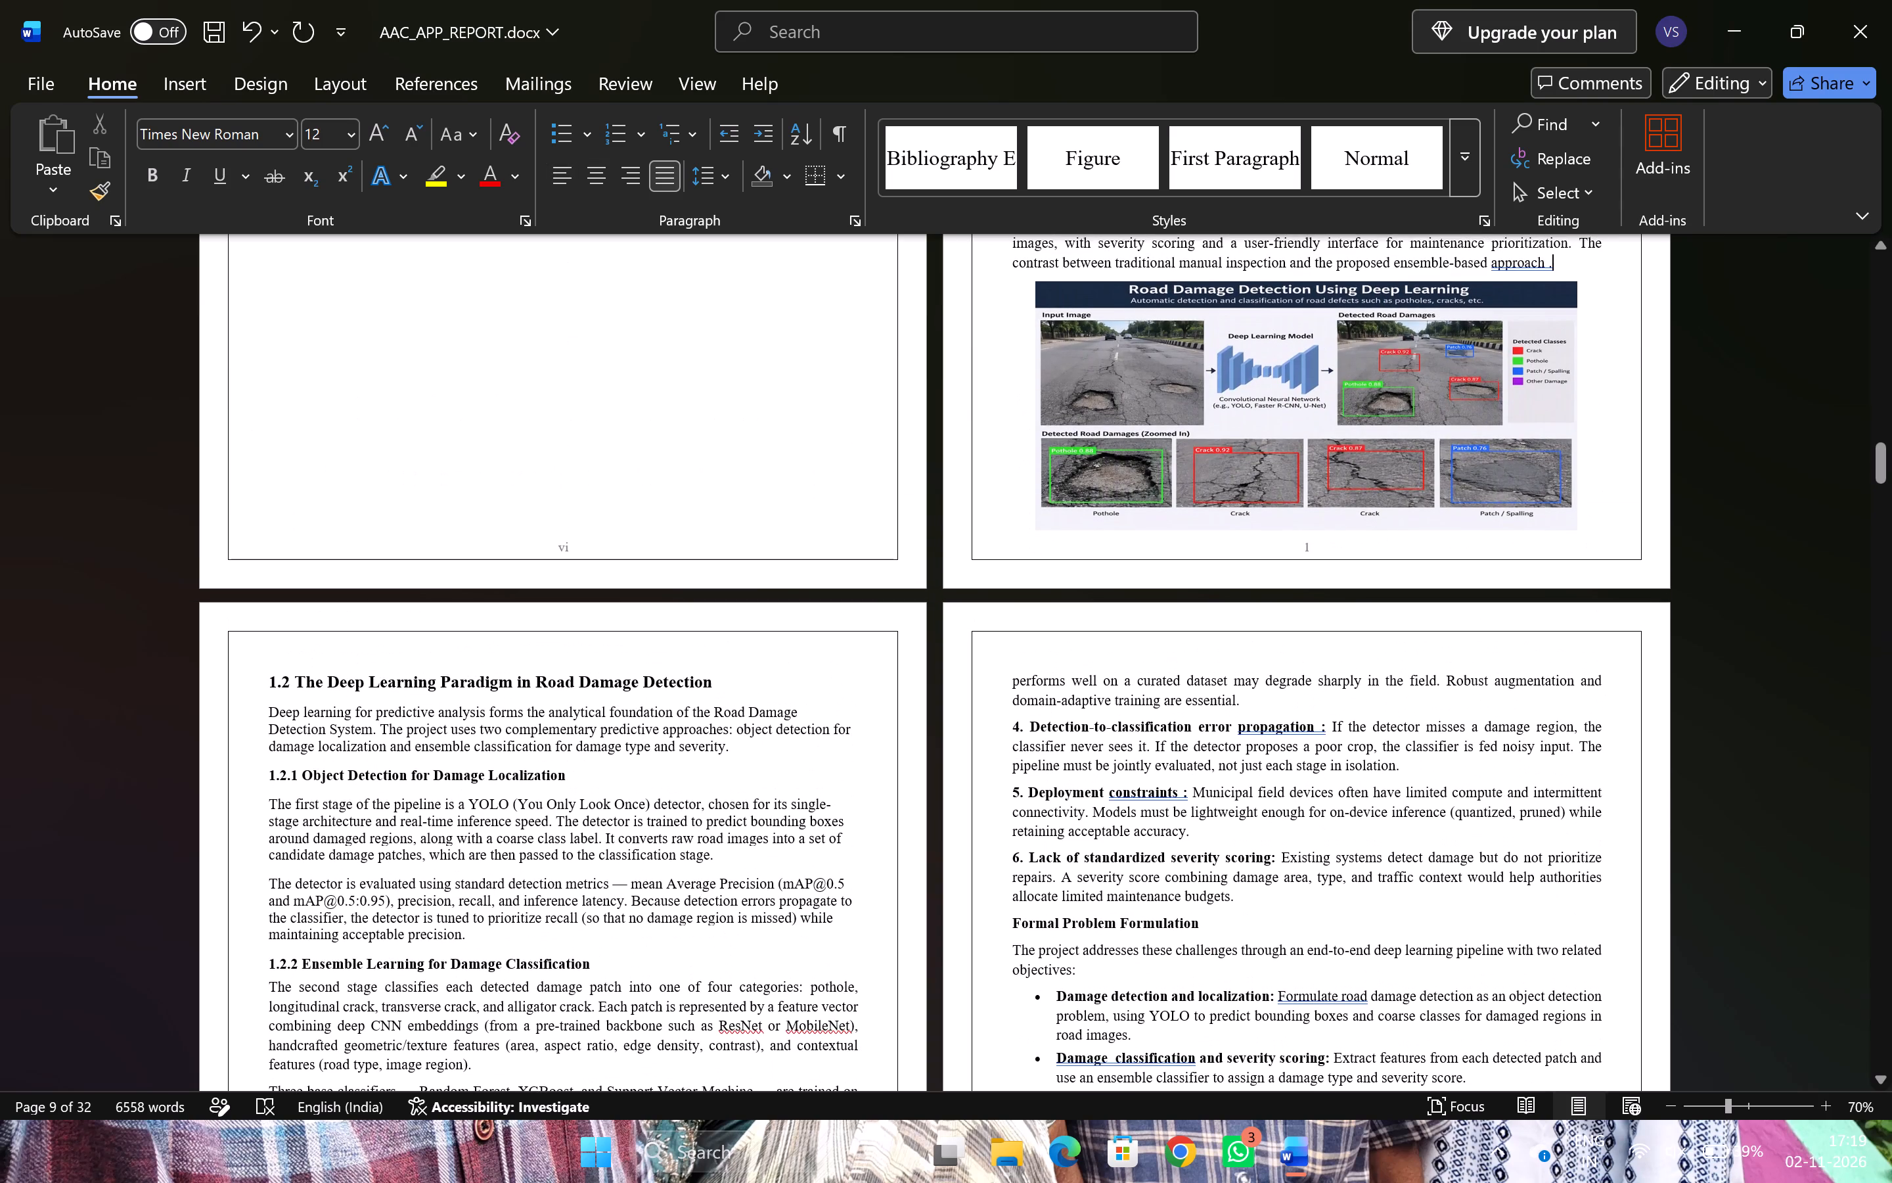
# Delete the blank line above the heading "1.3 Problem Statement".
pyautogui.scroll(-6, 638, 436)
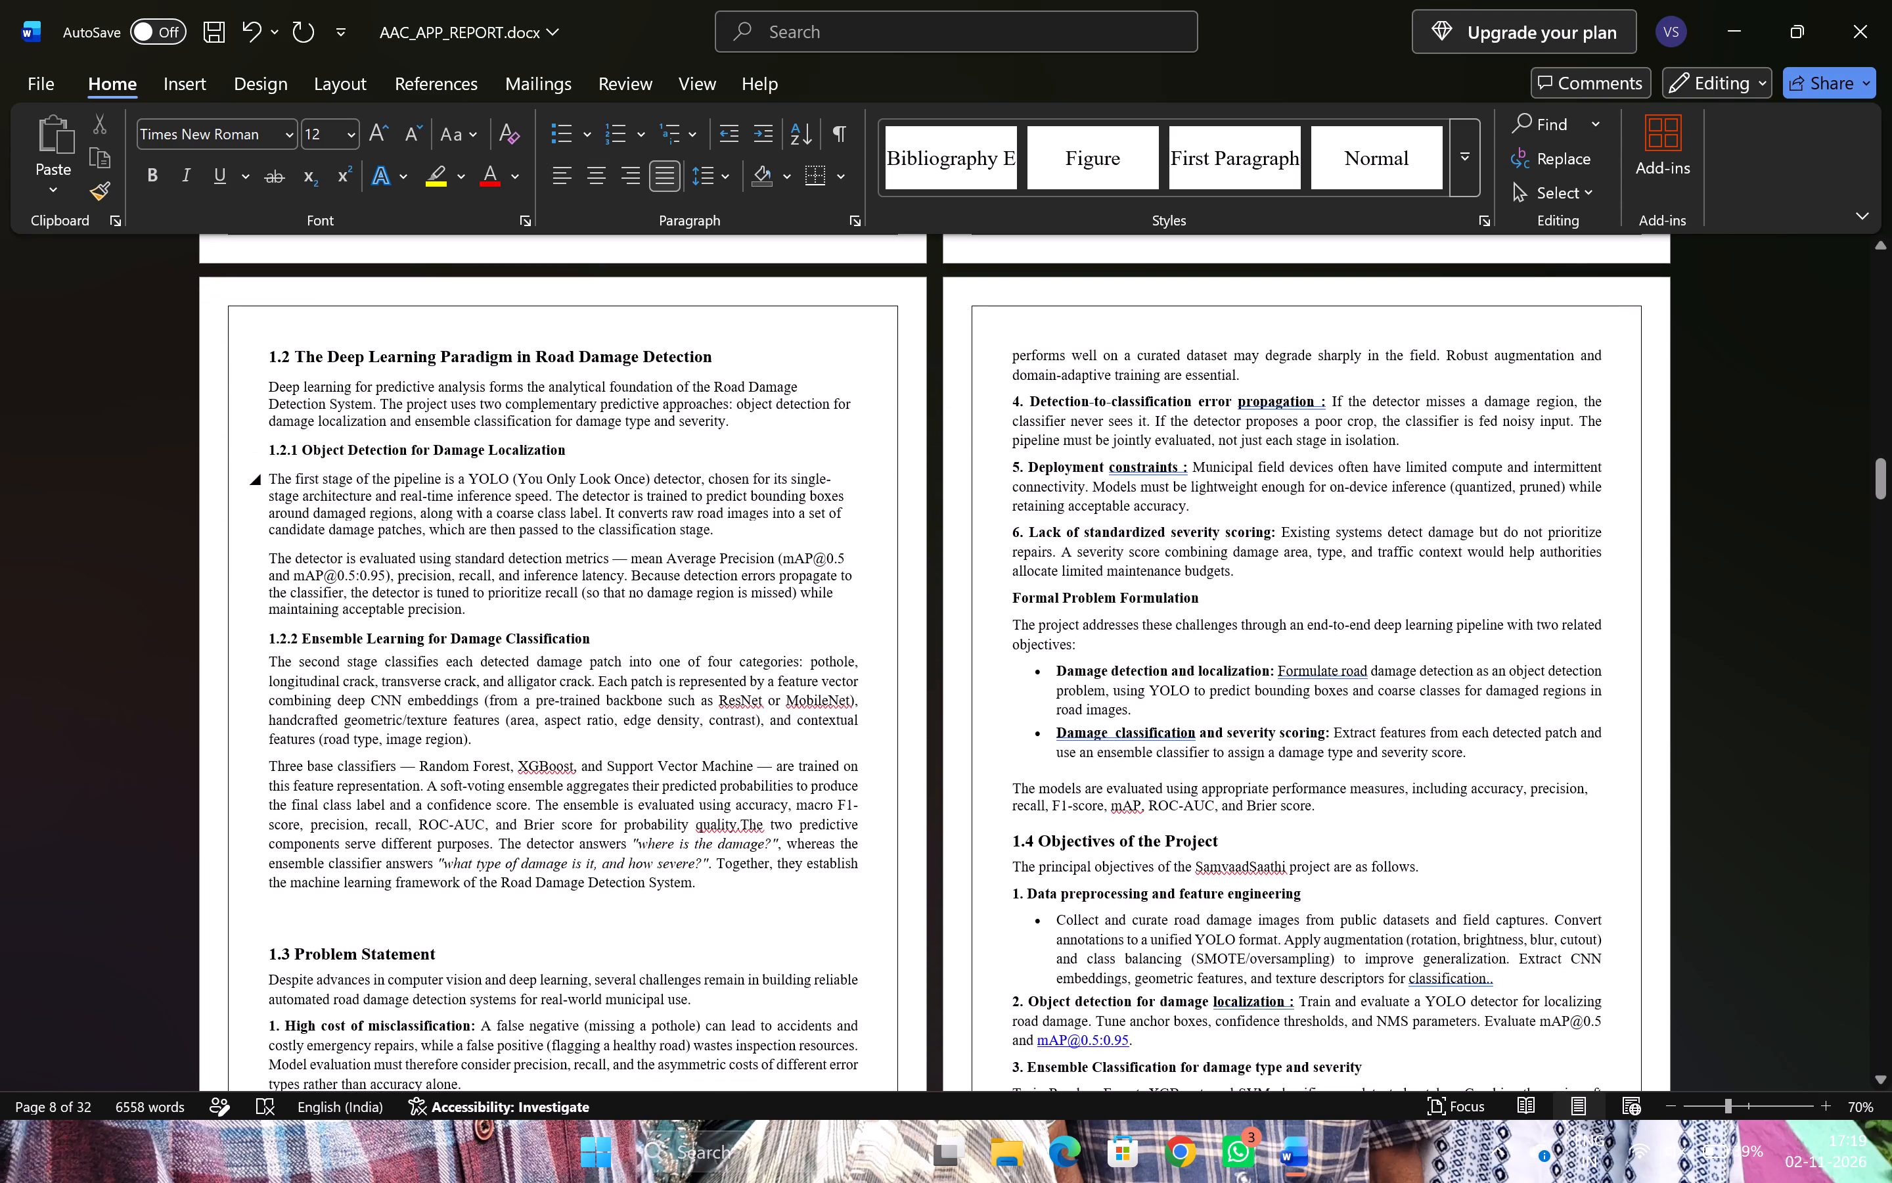
pyautogui.click(358, 924)
pyautogui.press('BackSpace')
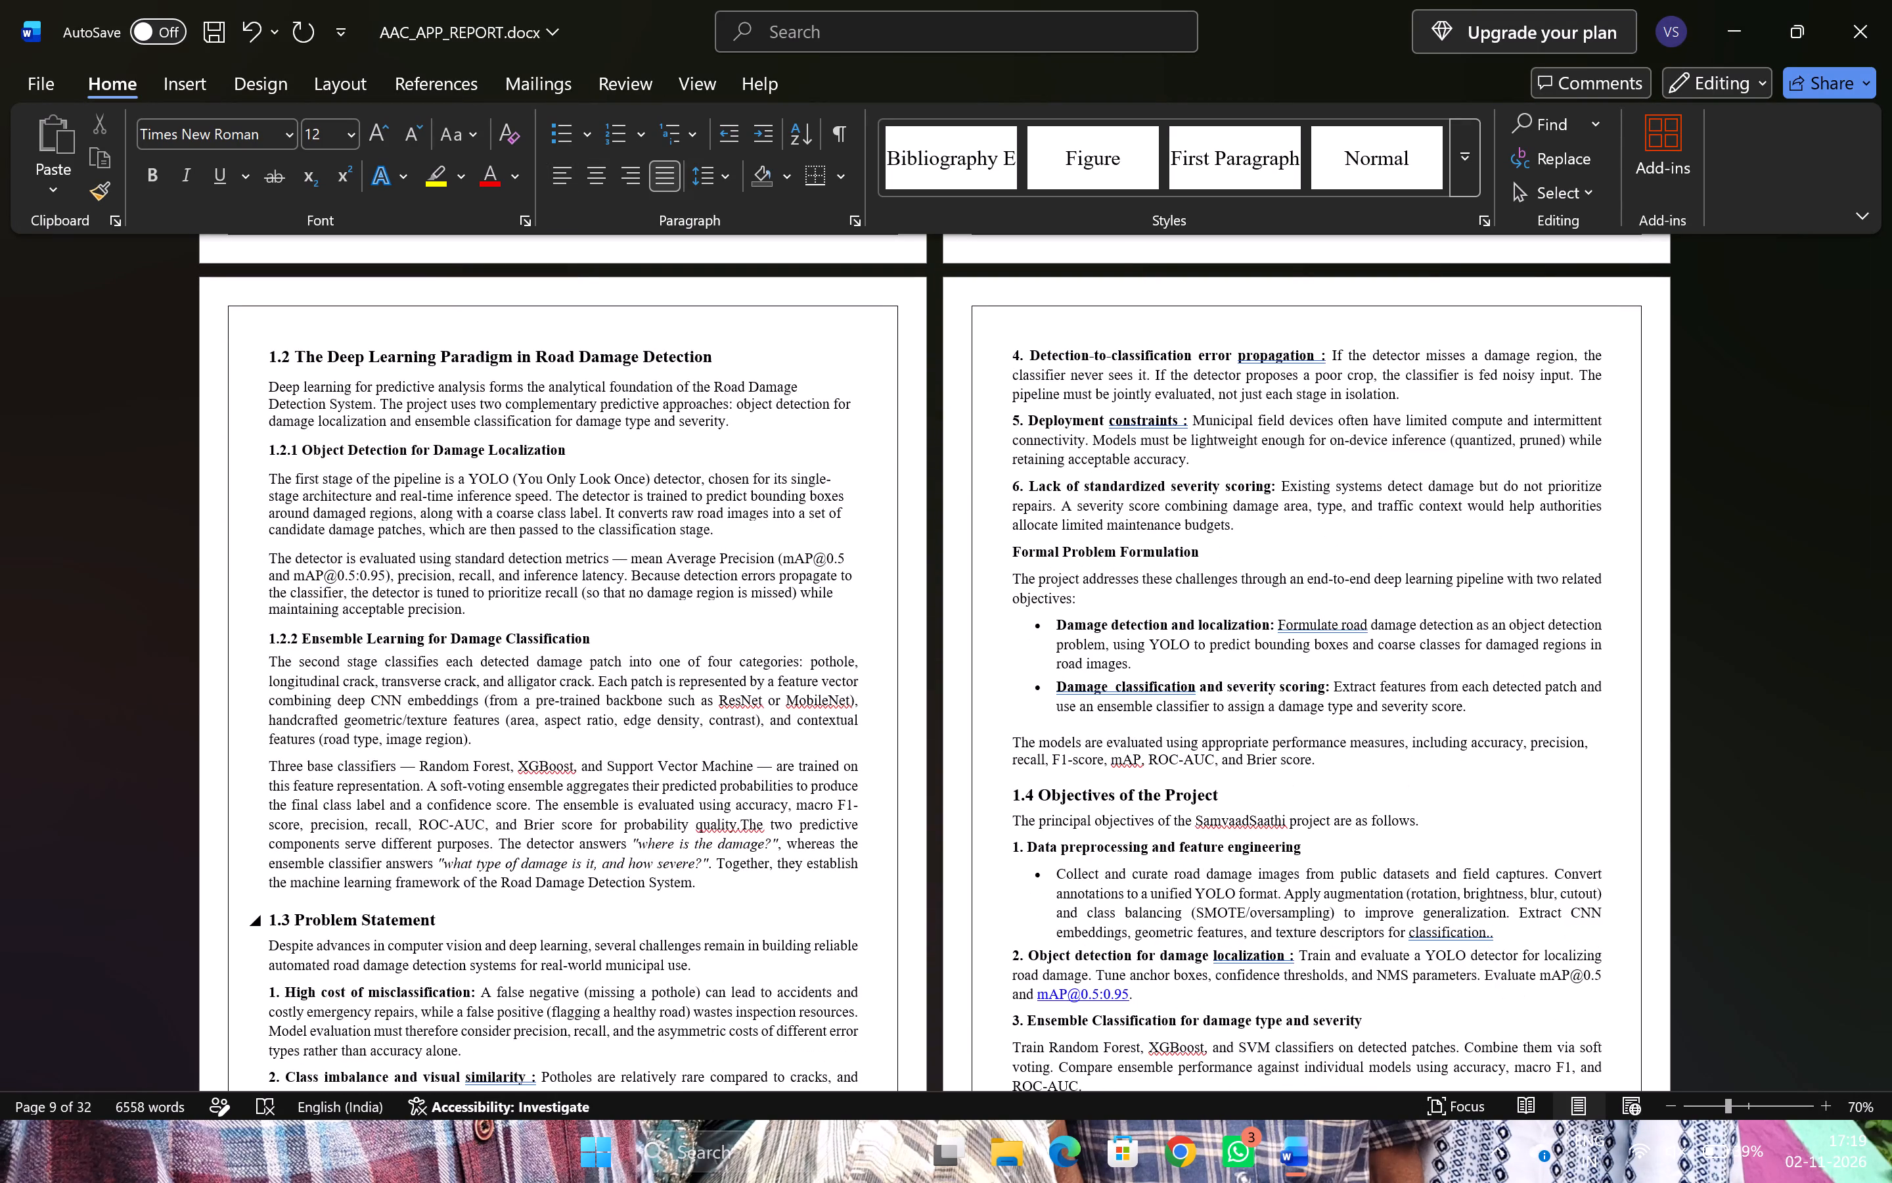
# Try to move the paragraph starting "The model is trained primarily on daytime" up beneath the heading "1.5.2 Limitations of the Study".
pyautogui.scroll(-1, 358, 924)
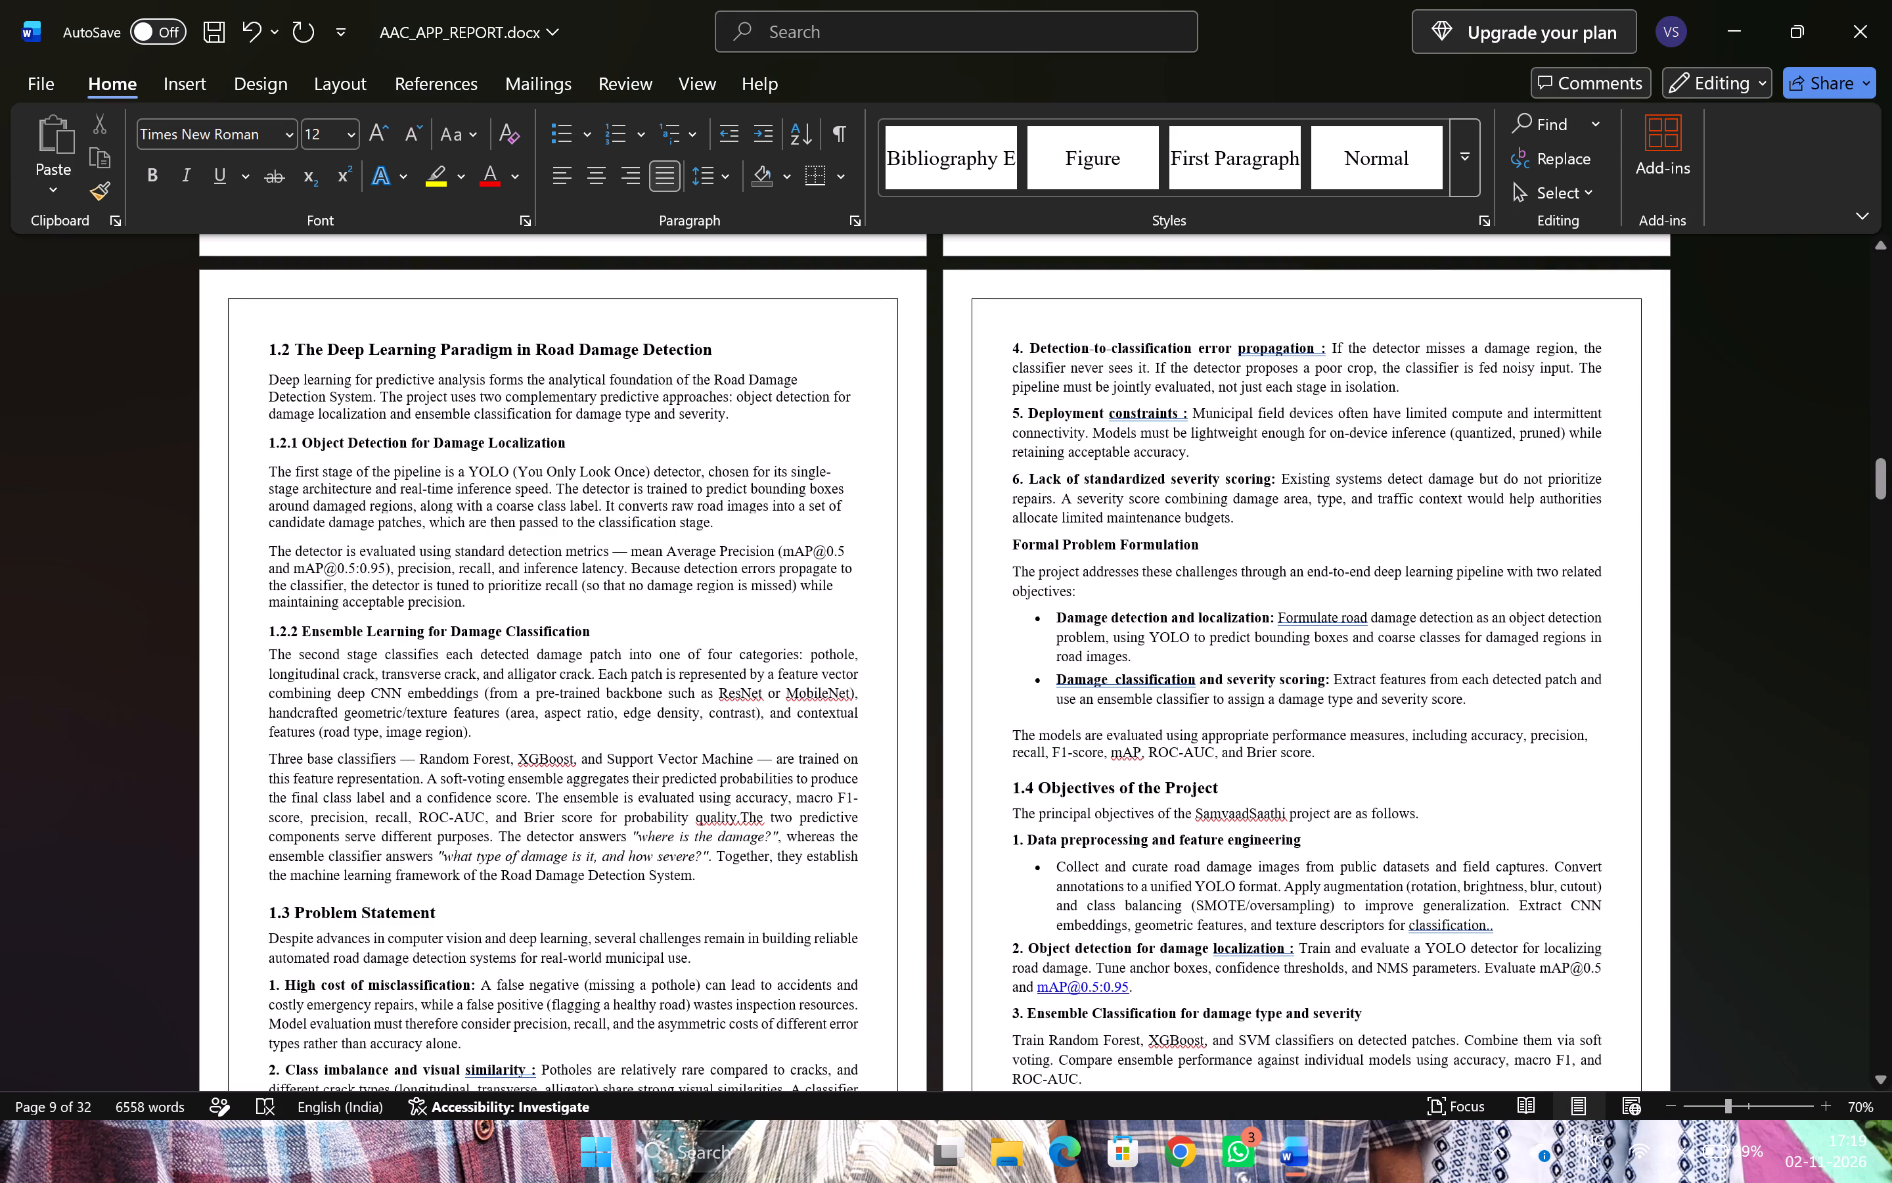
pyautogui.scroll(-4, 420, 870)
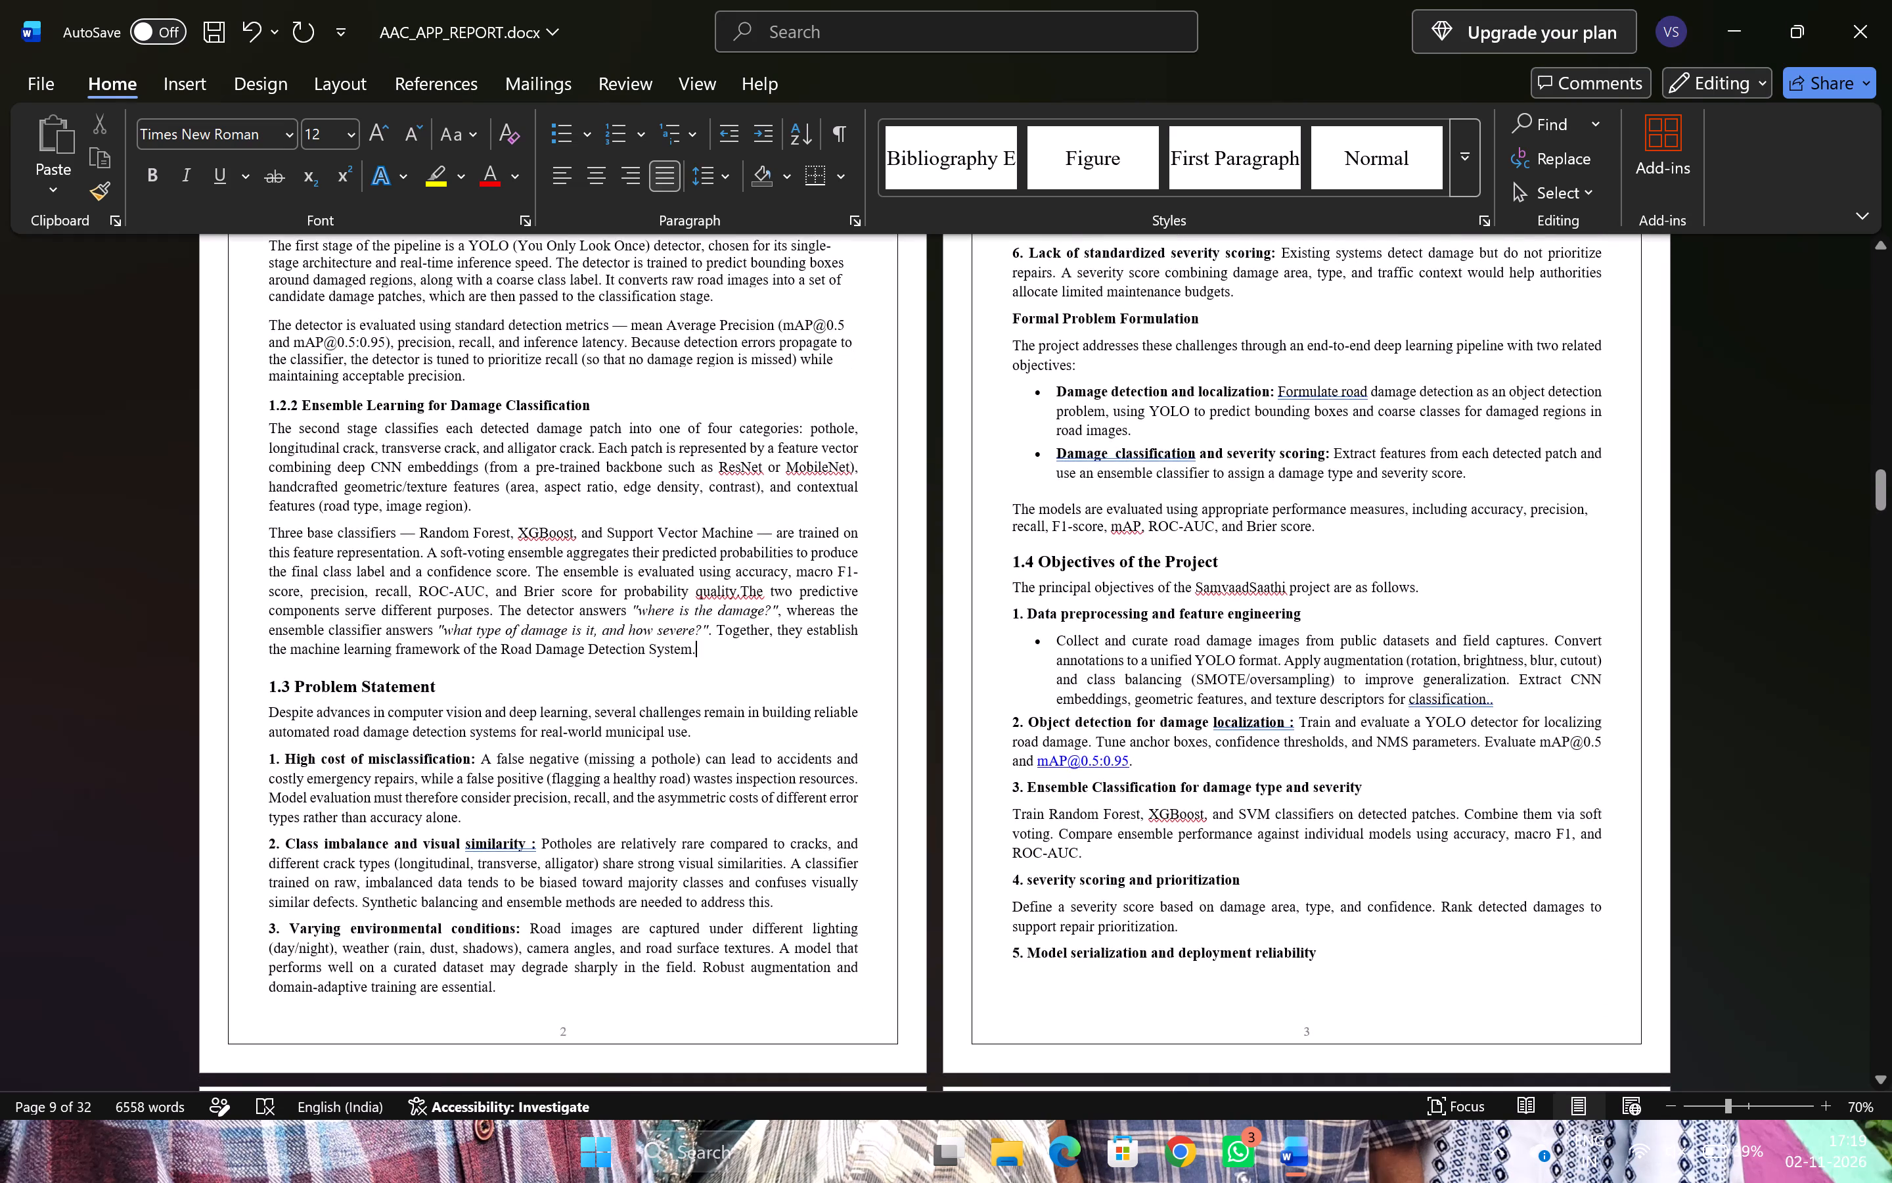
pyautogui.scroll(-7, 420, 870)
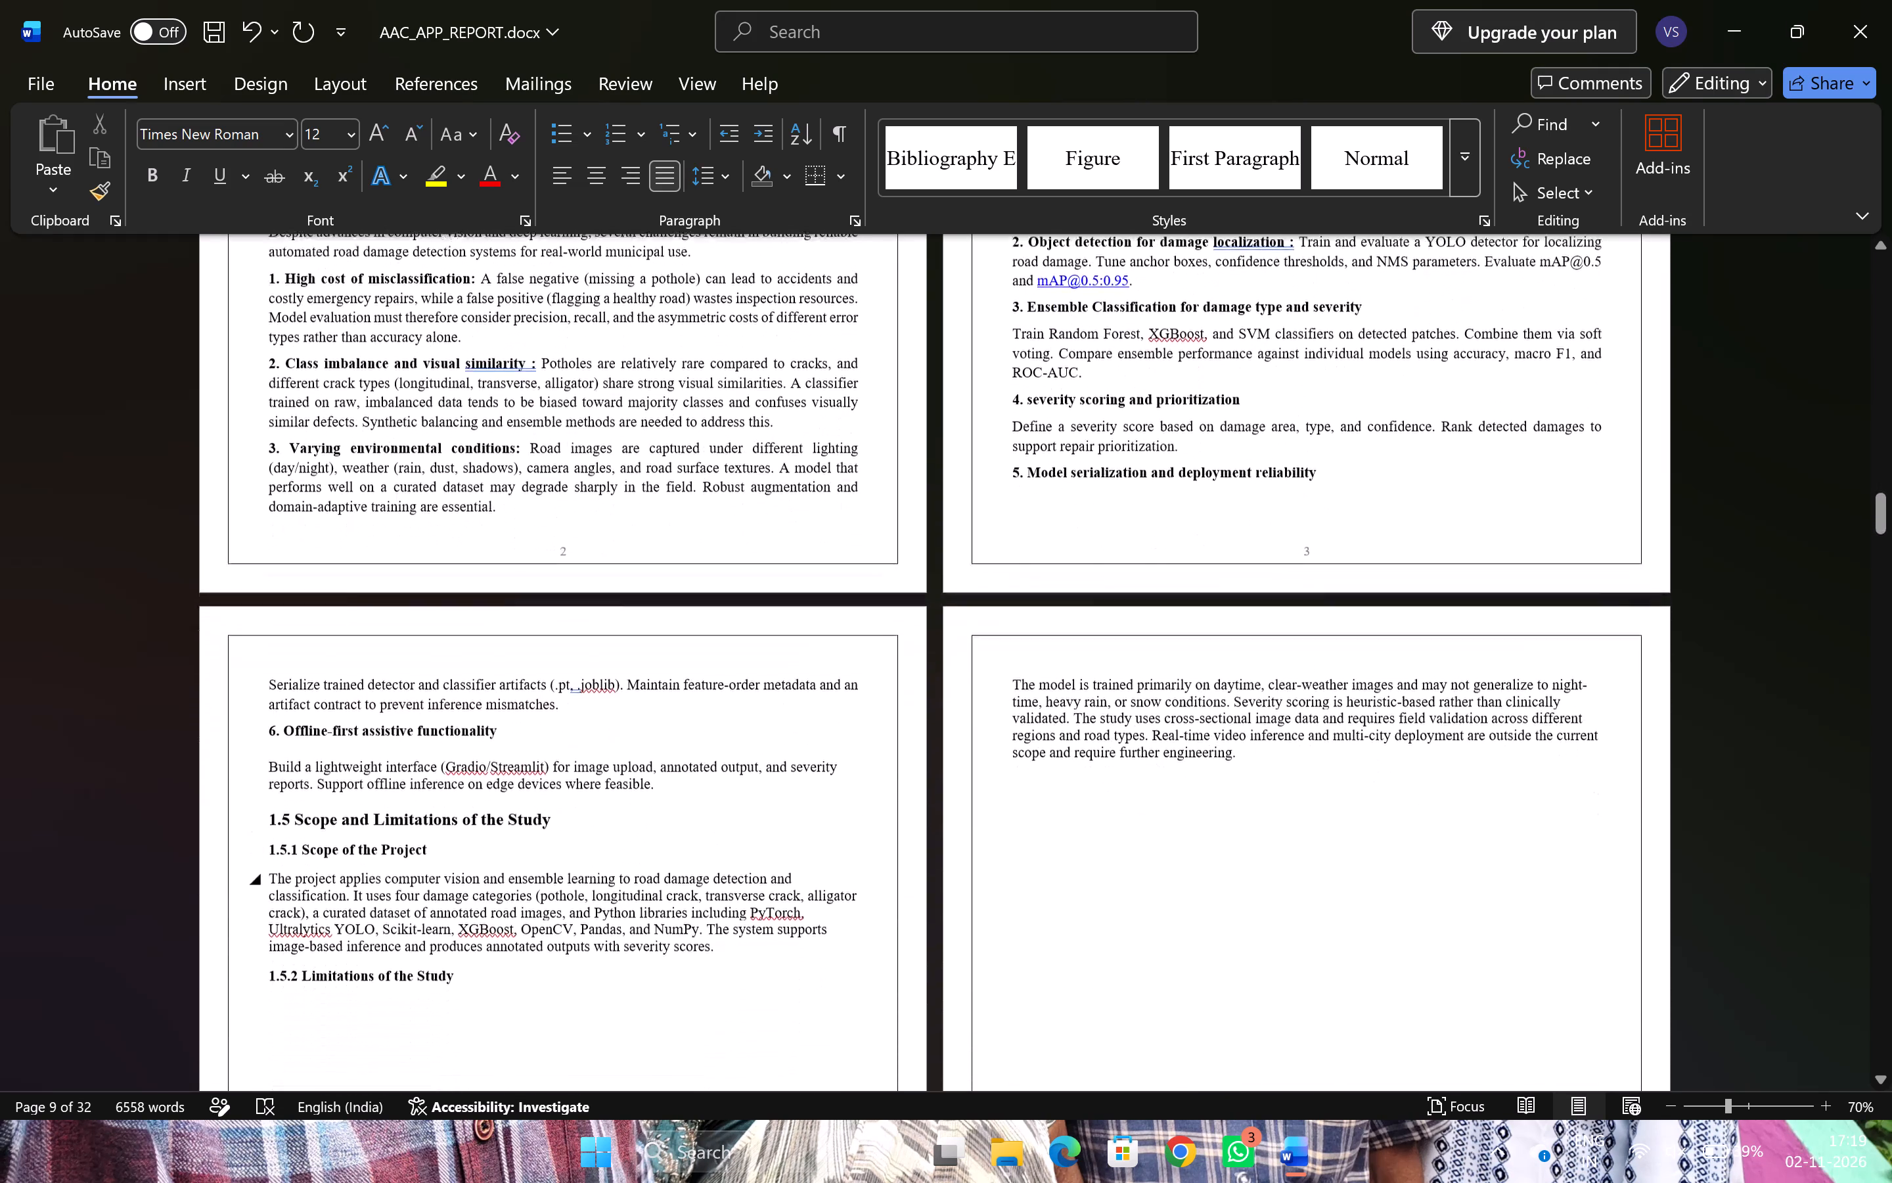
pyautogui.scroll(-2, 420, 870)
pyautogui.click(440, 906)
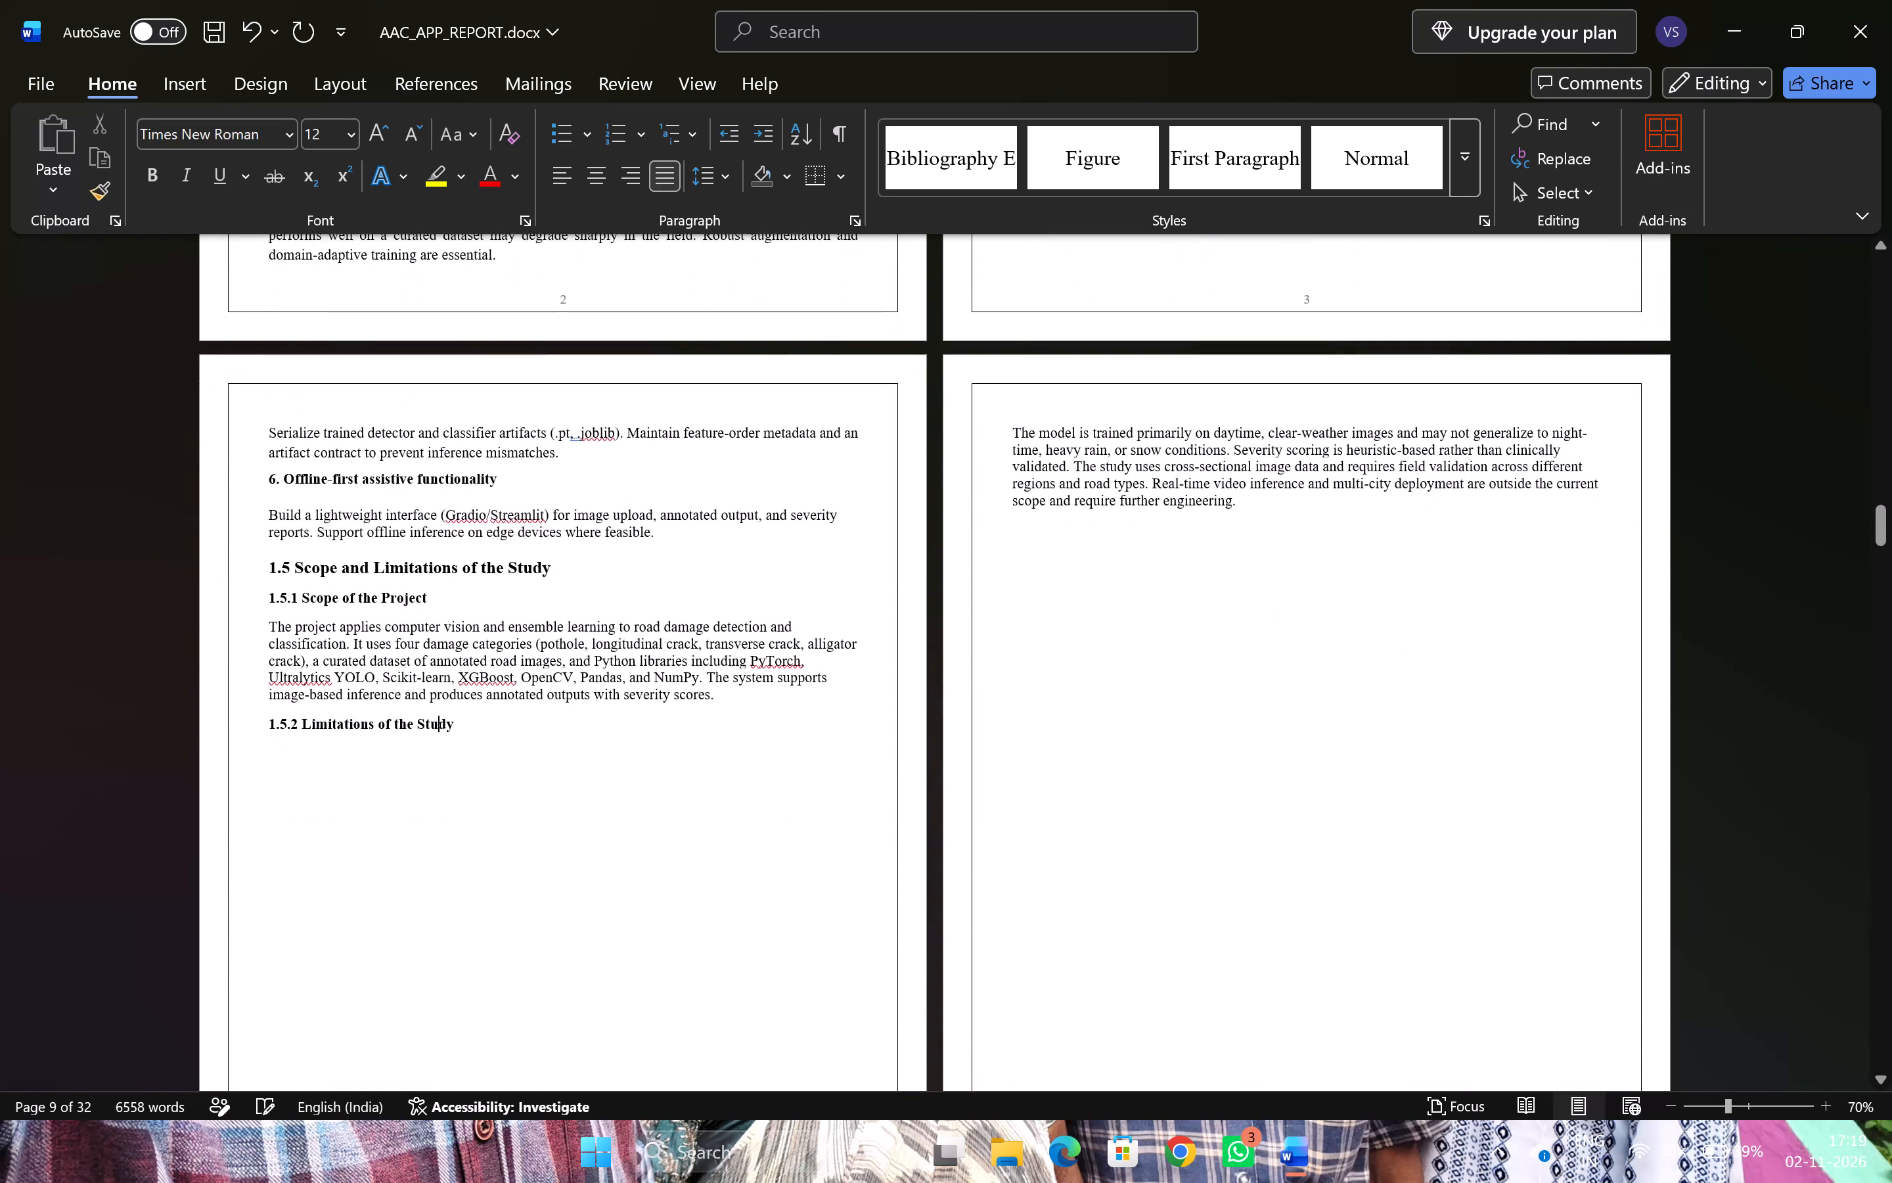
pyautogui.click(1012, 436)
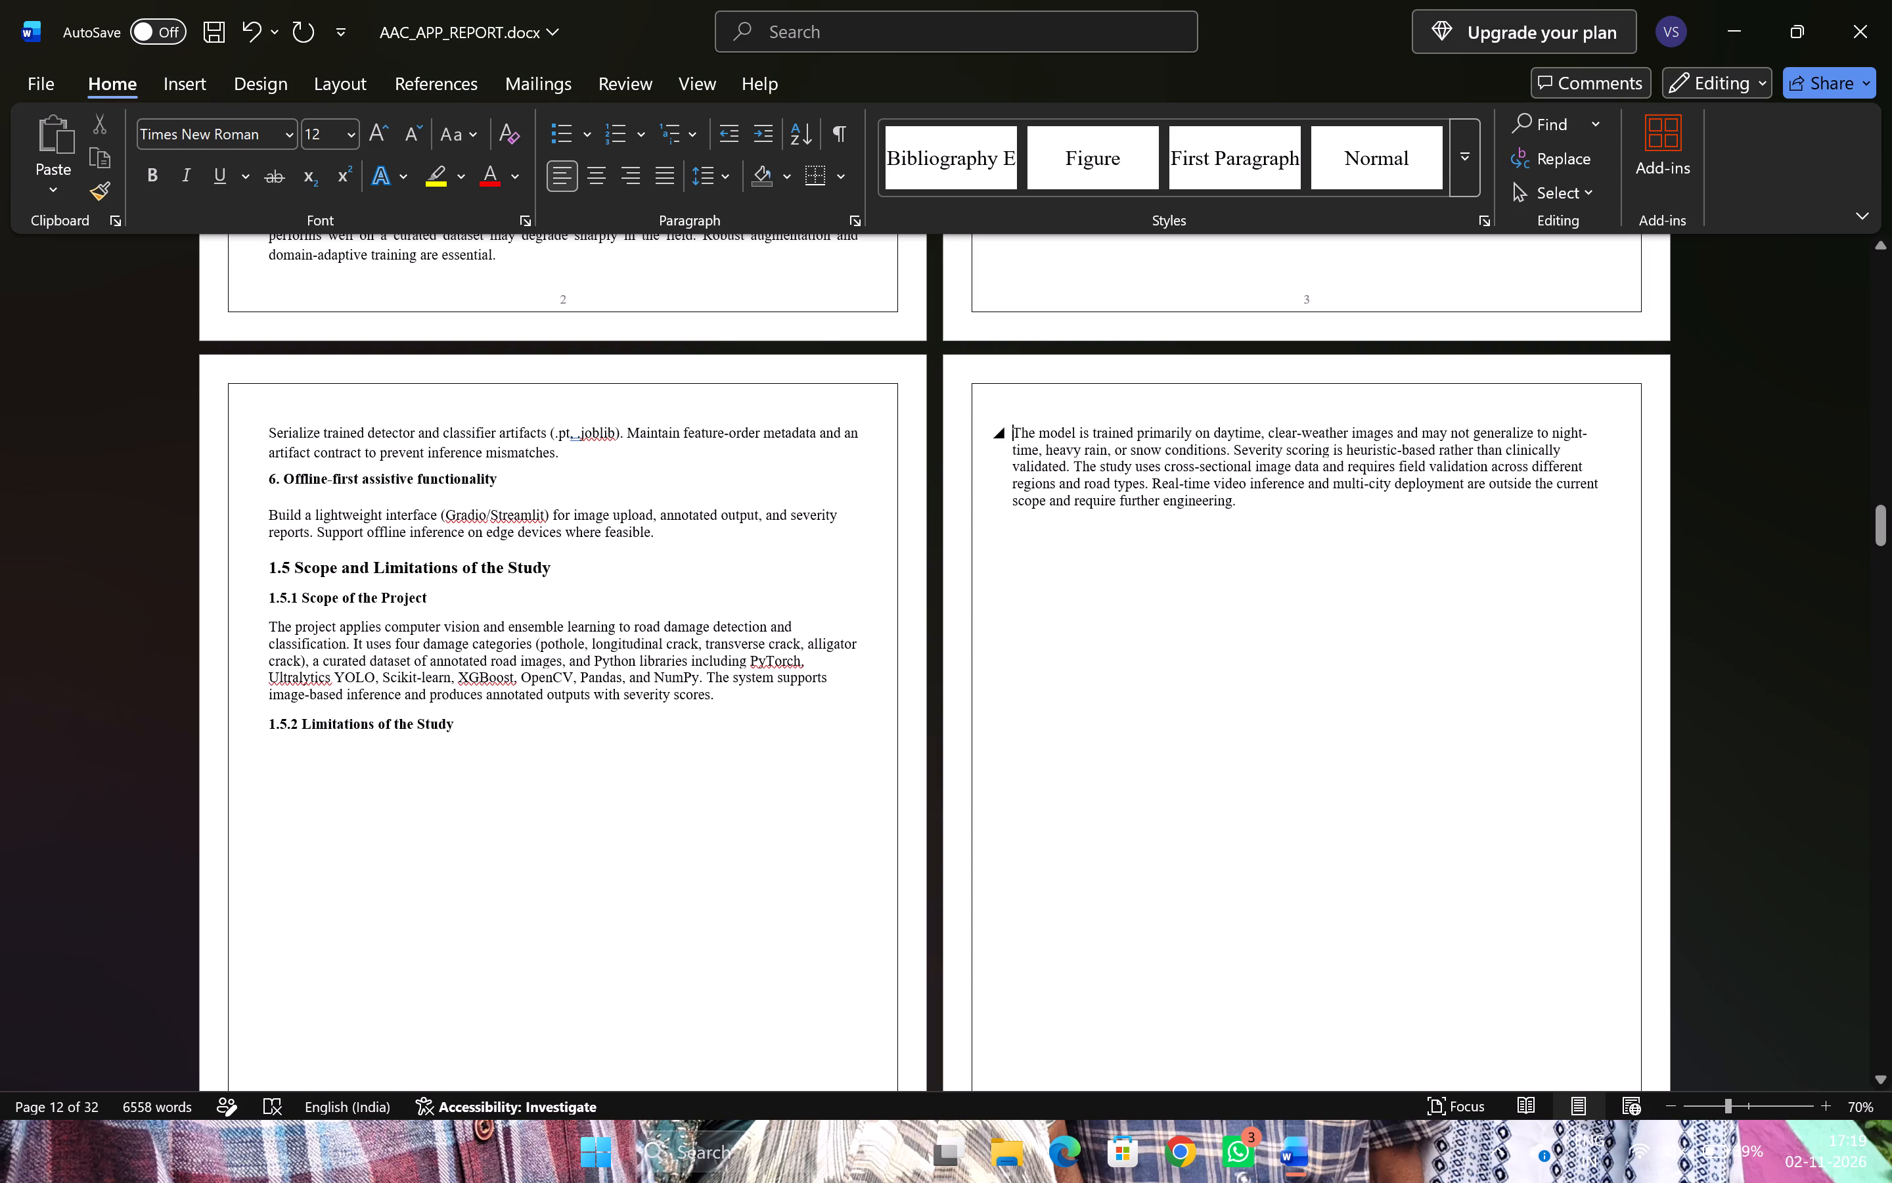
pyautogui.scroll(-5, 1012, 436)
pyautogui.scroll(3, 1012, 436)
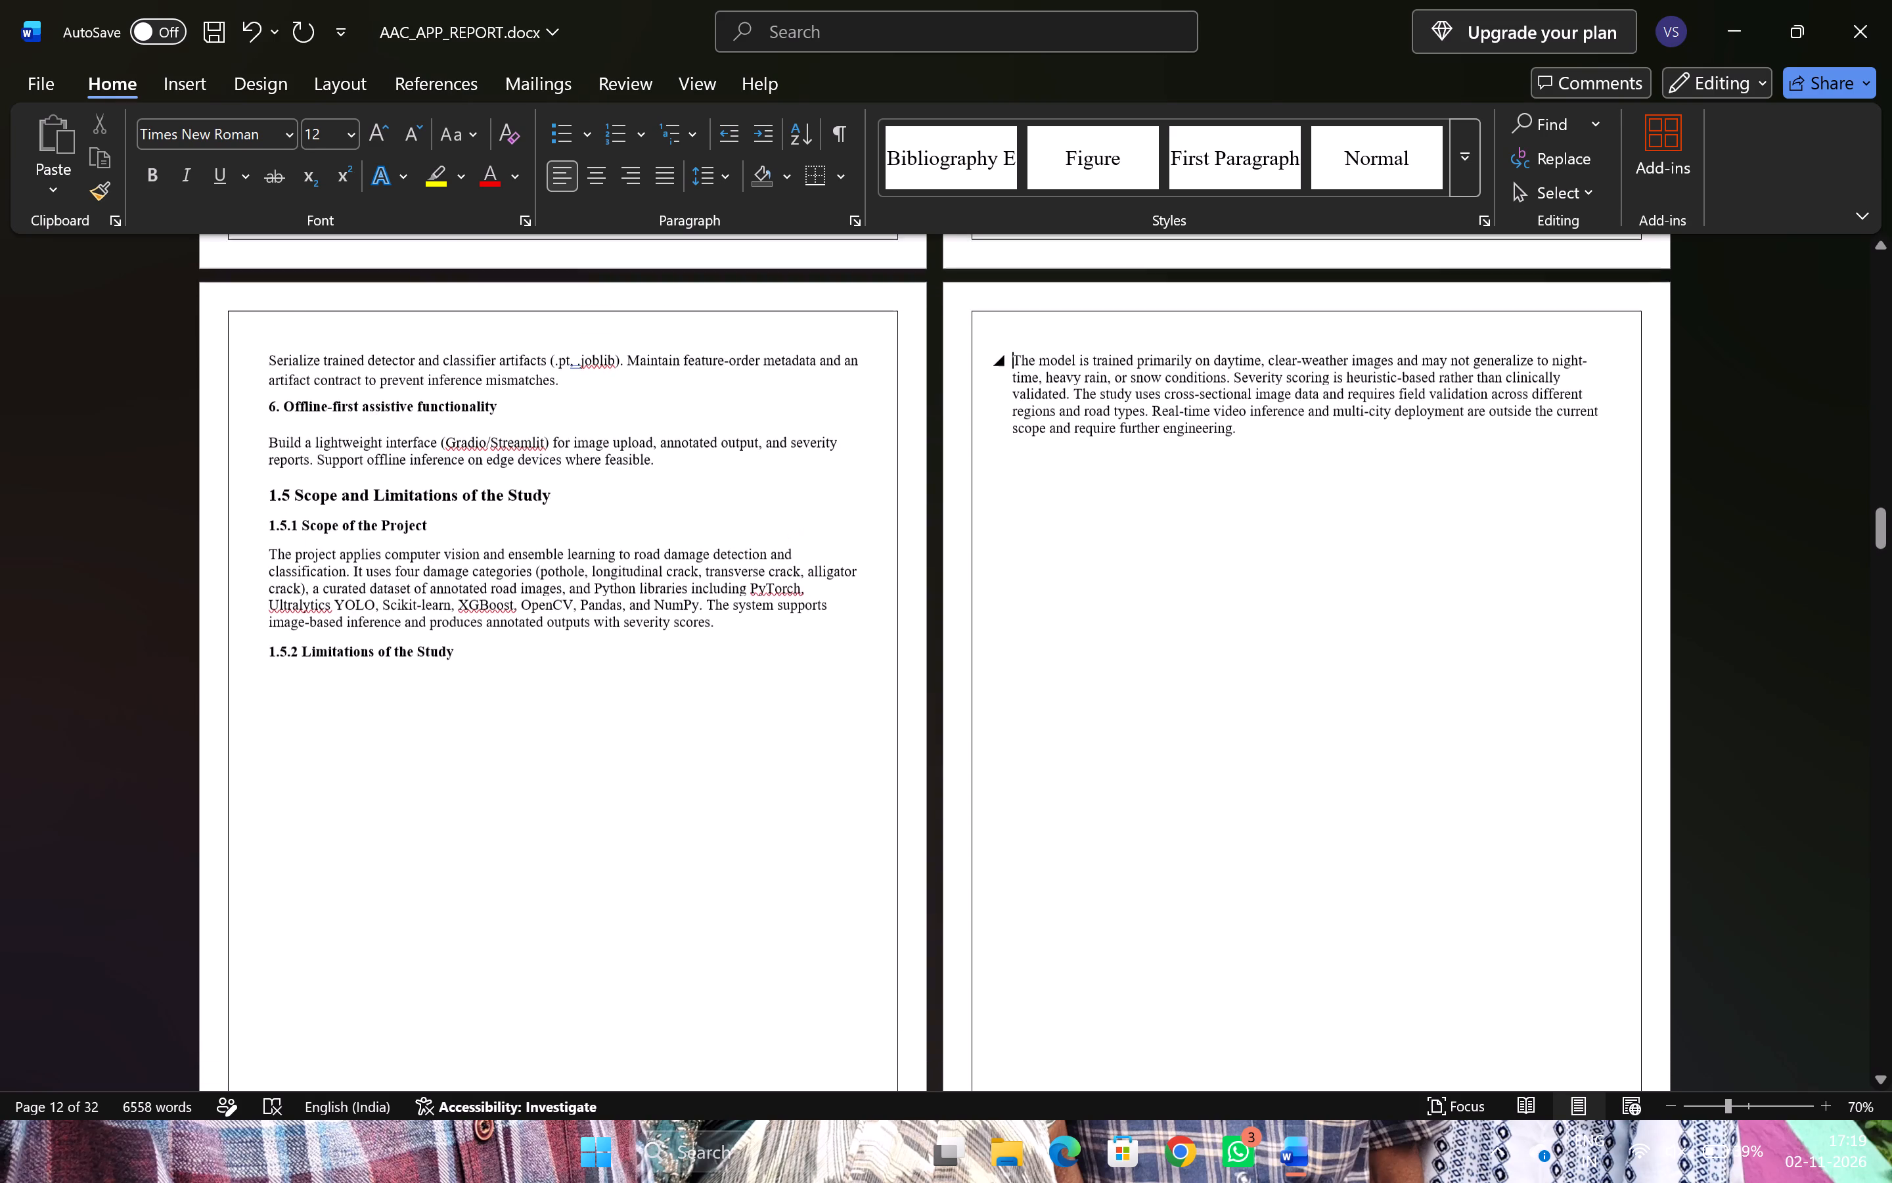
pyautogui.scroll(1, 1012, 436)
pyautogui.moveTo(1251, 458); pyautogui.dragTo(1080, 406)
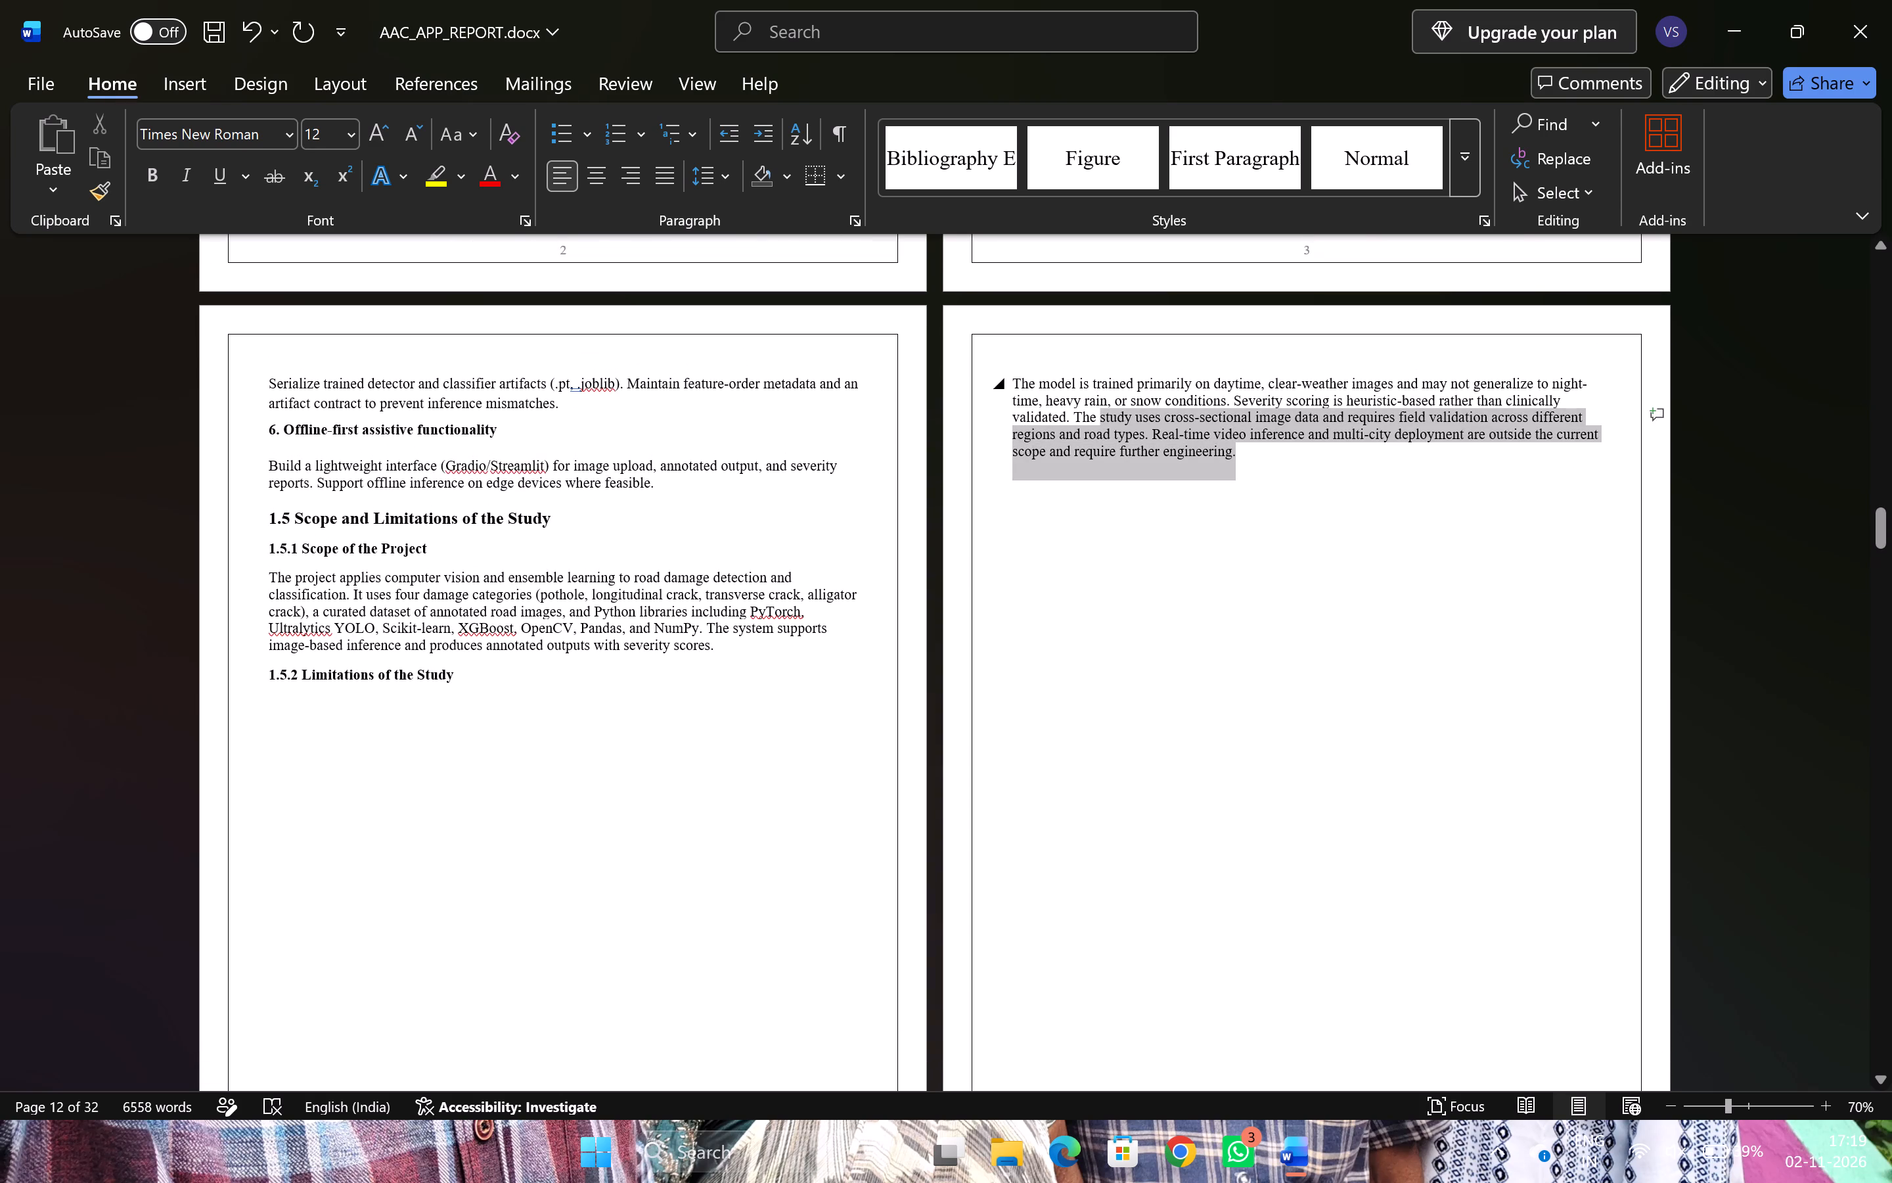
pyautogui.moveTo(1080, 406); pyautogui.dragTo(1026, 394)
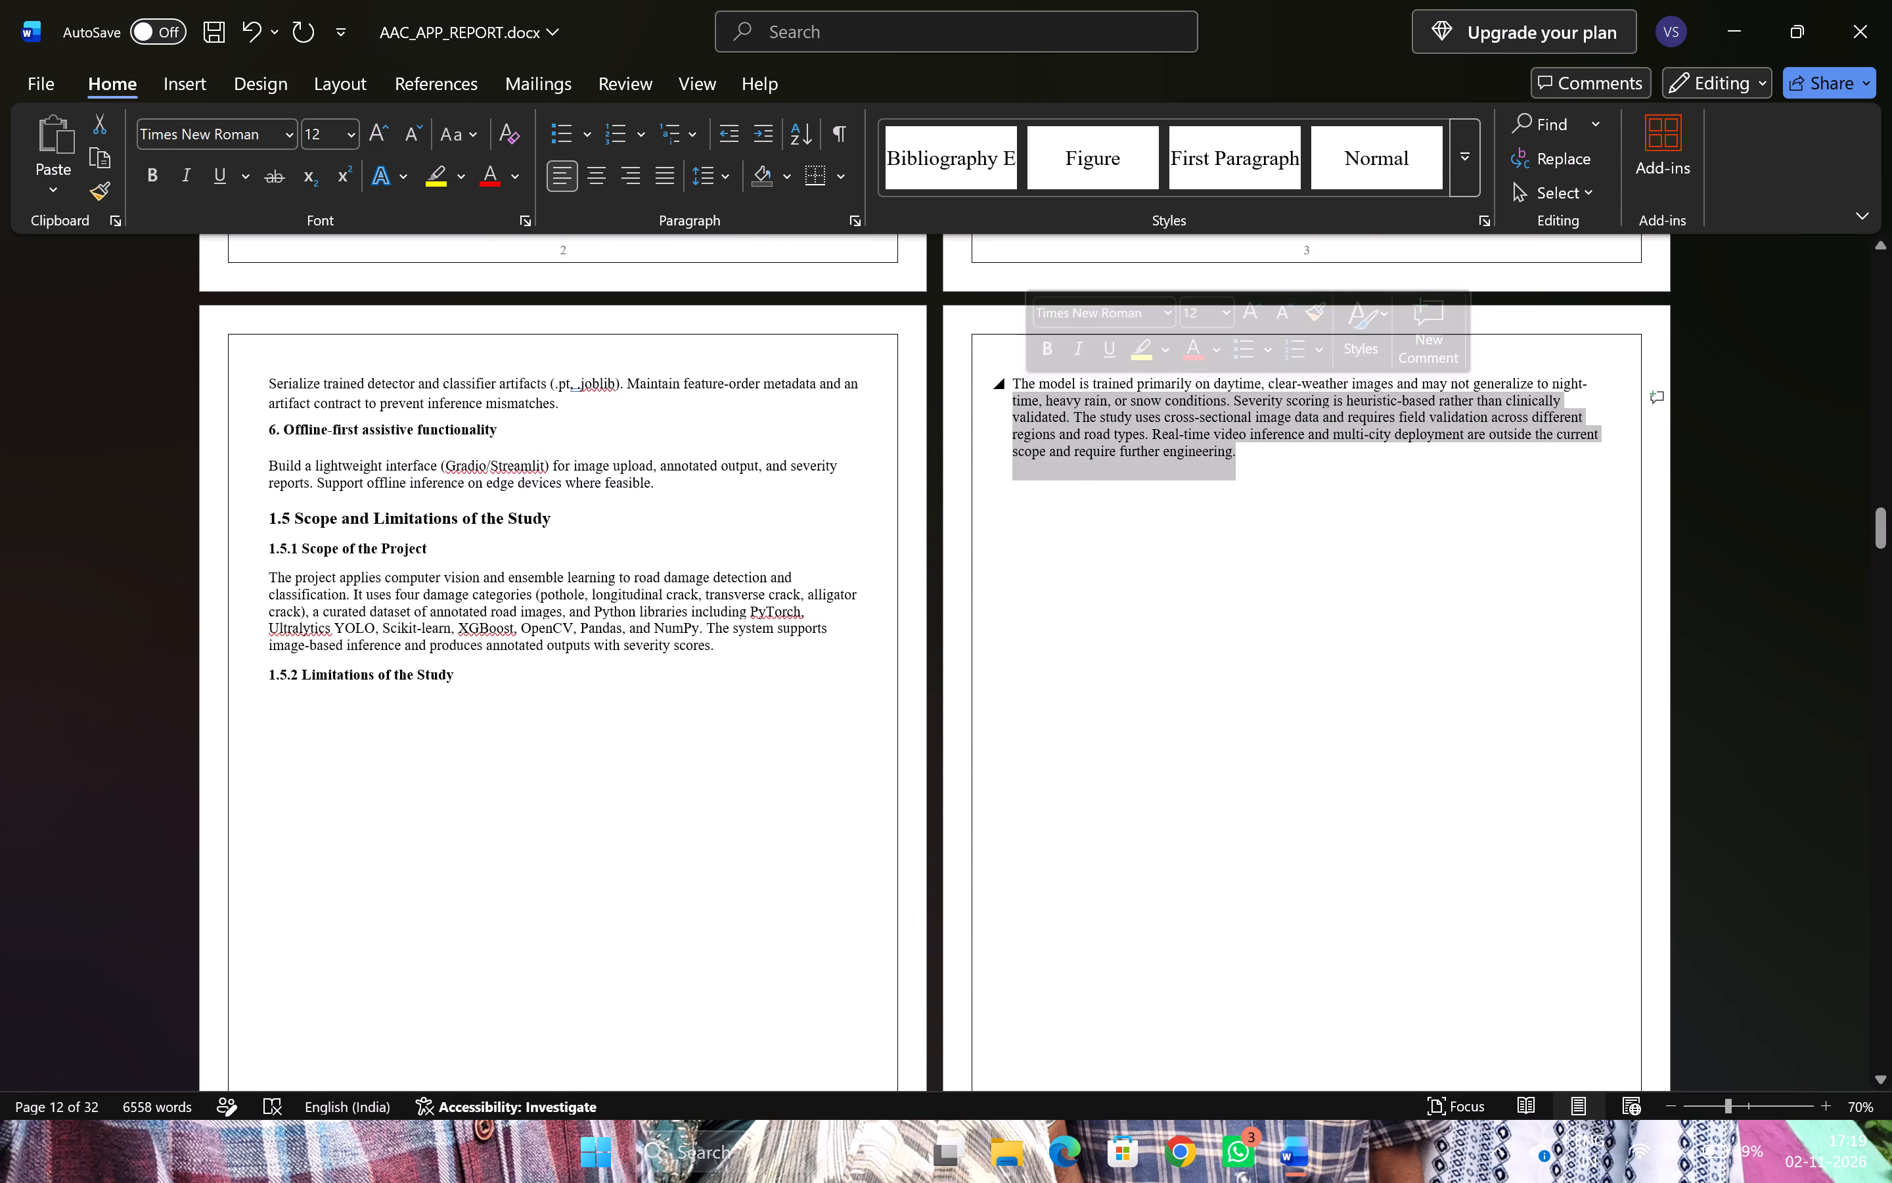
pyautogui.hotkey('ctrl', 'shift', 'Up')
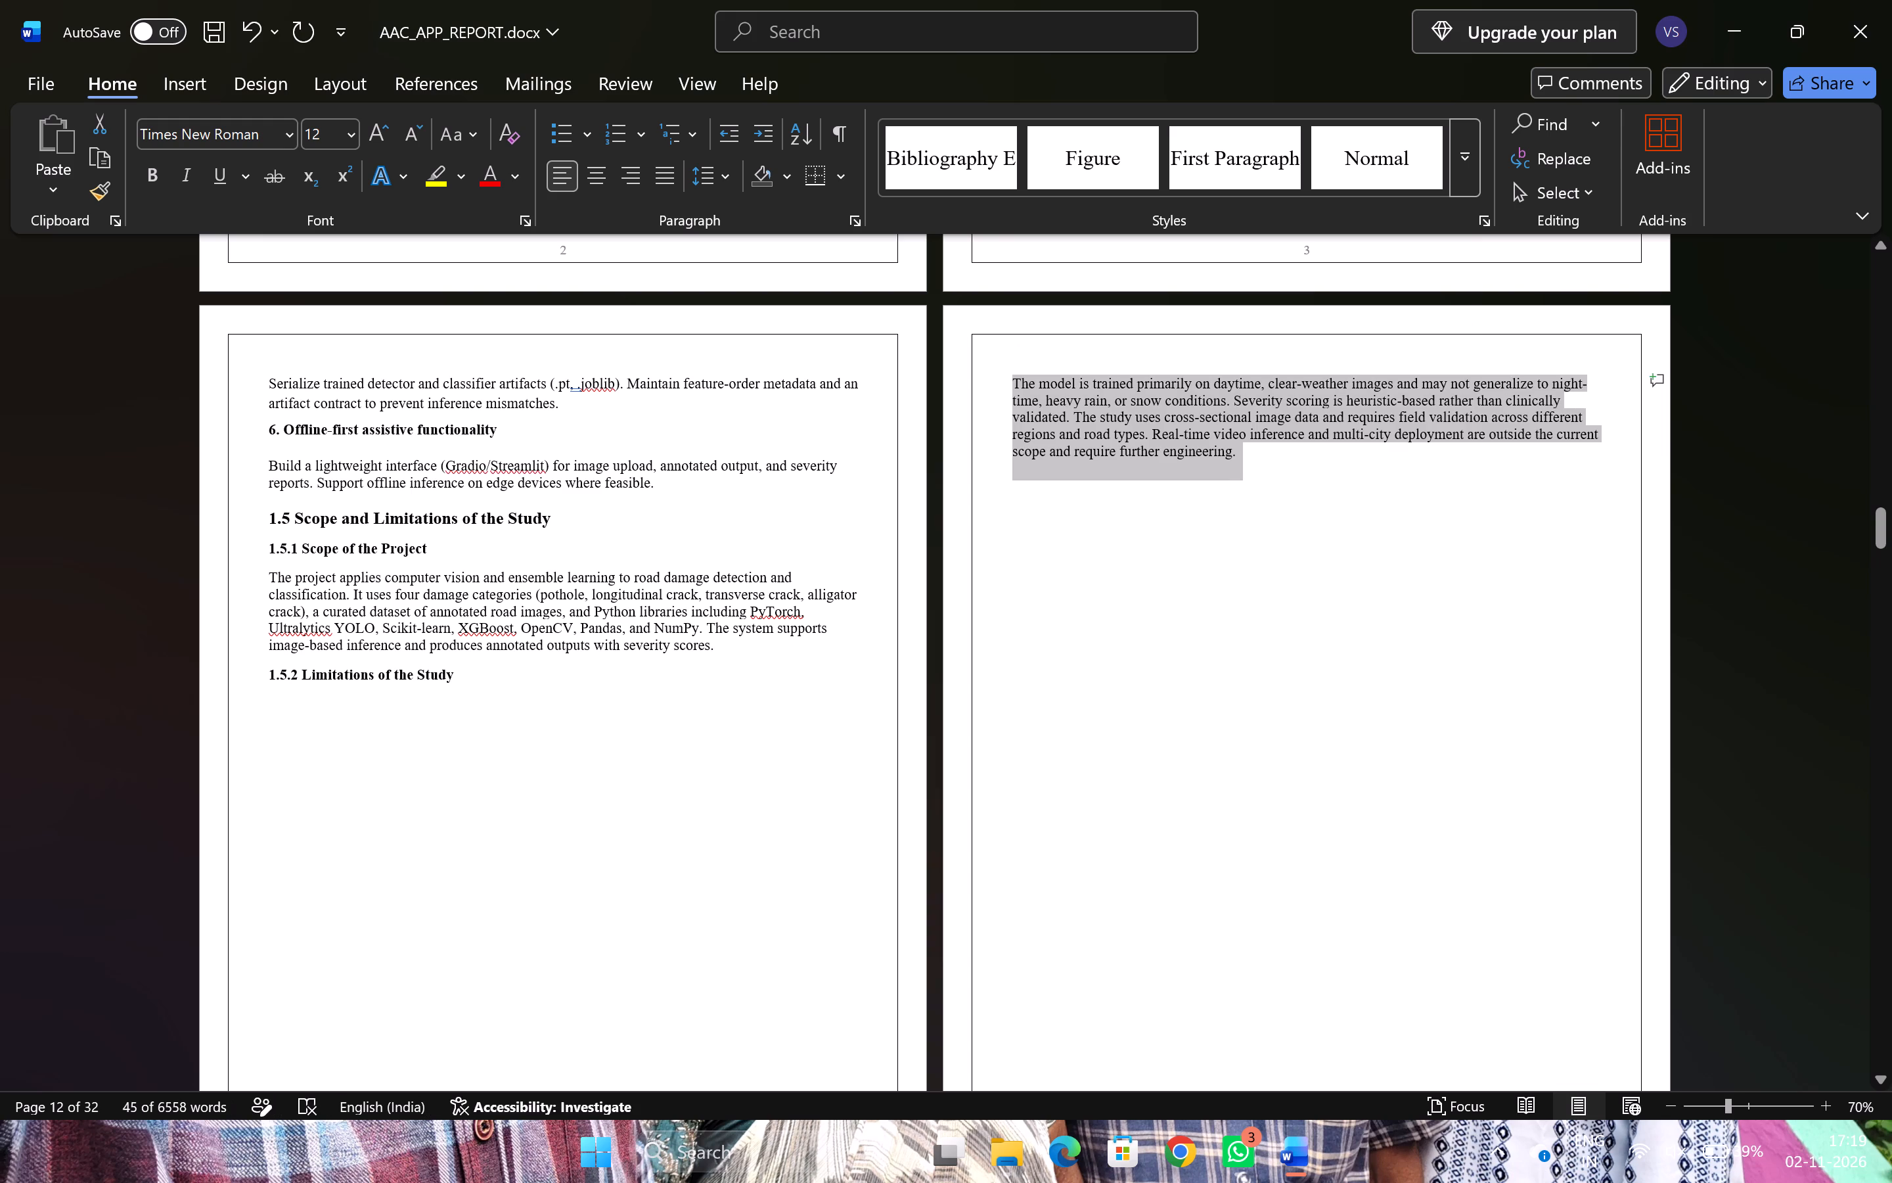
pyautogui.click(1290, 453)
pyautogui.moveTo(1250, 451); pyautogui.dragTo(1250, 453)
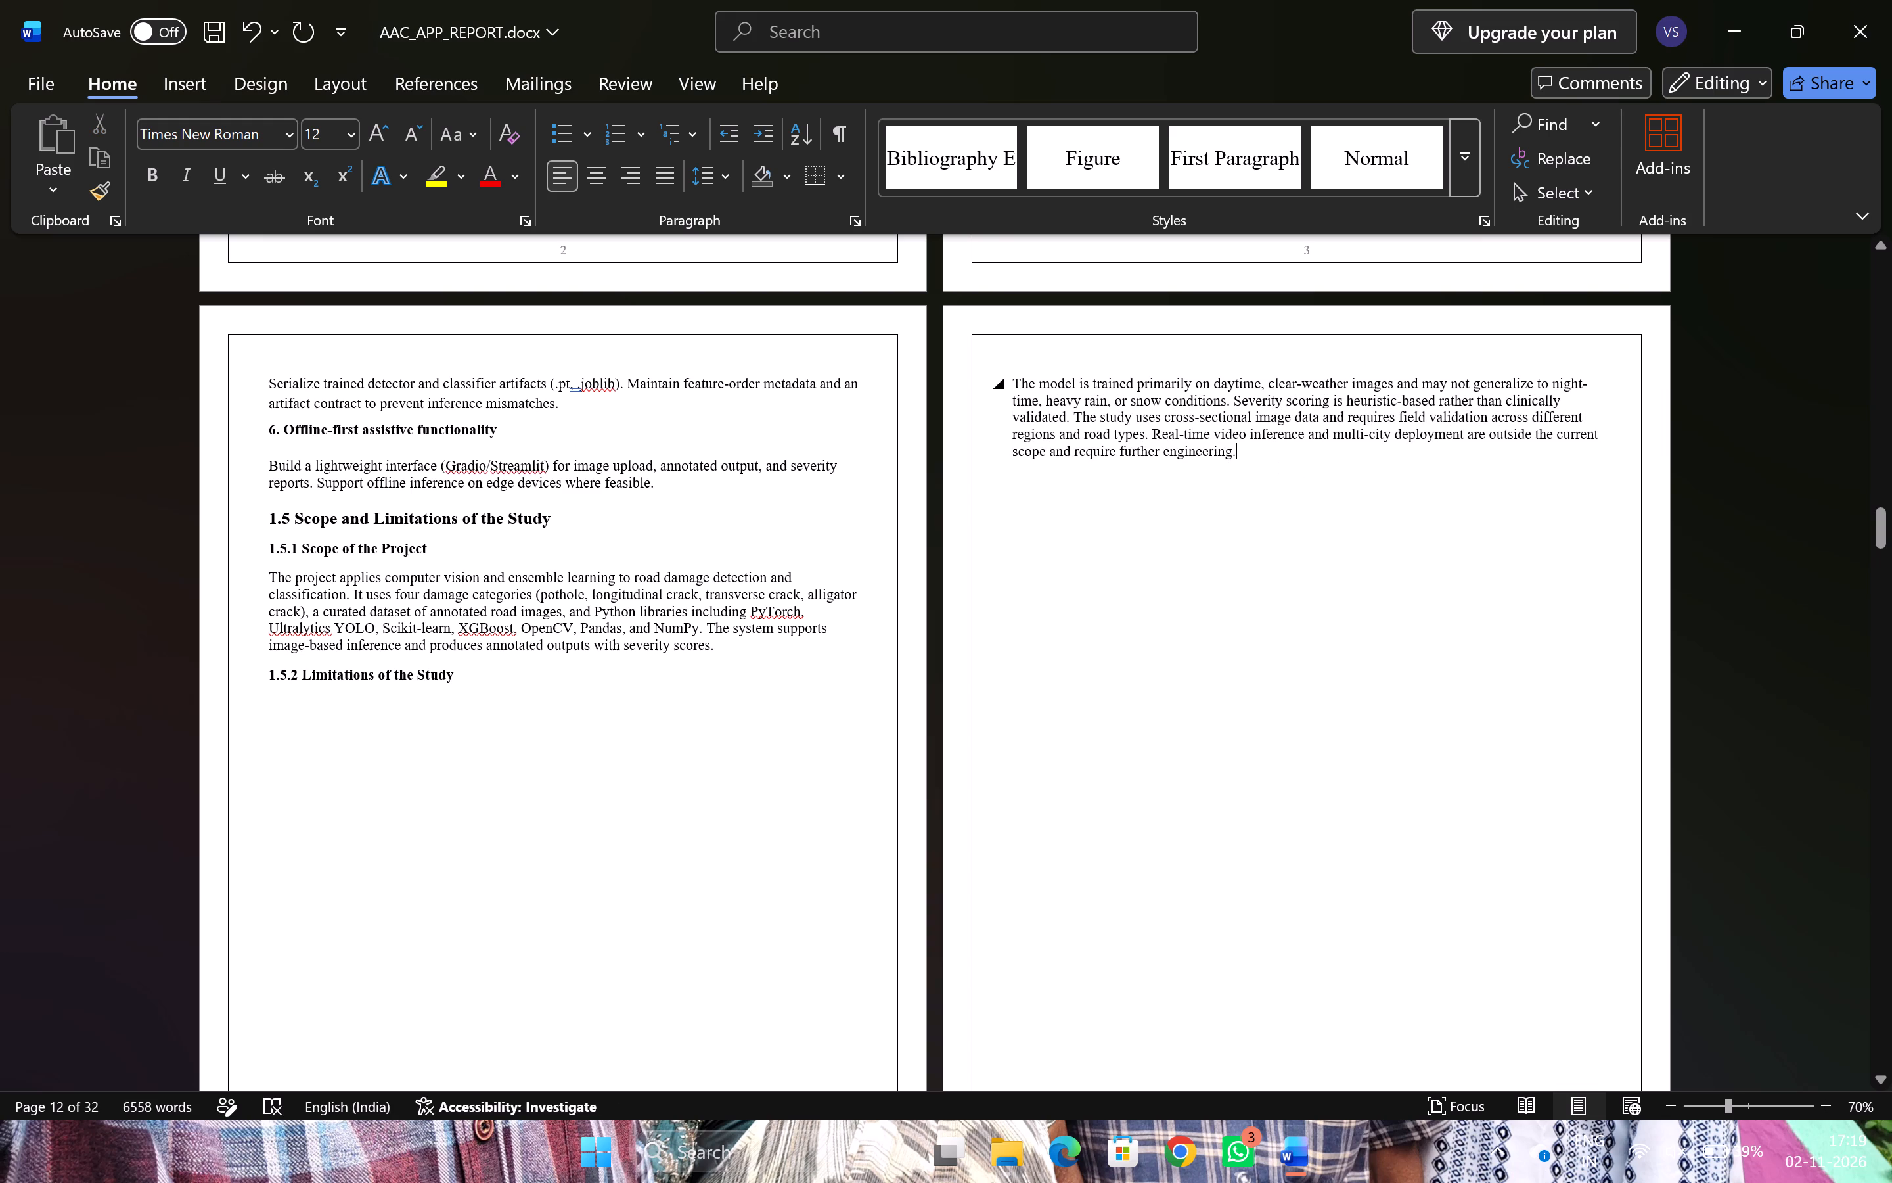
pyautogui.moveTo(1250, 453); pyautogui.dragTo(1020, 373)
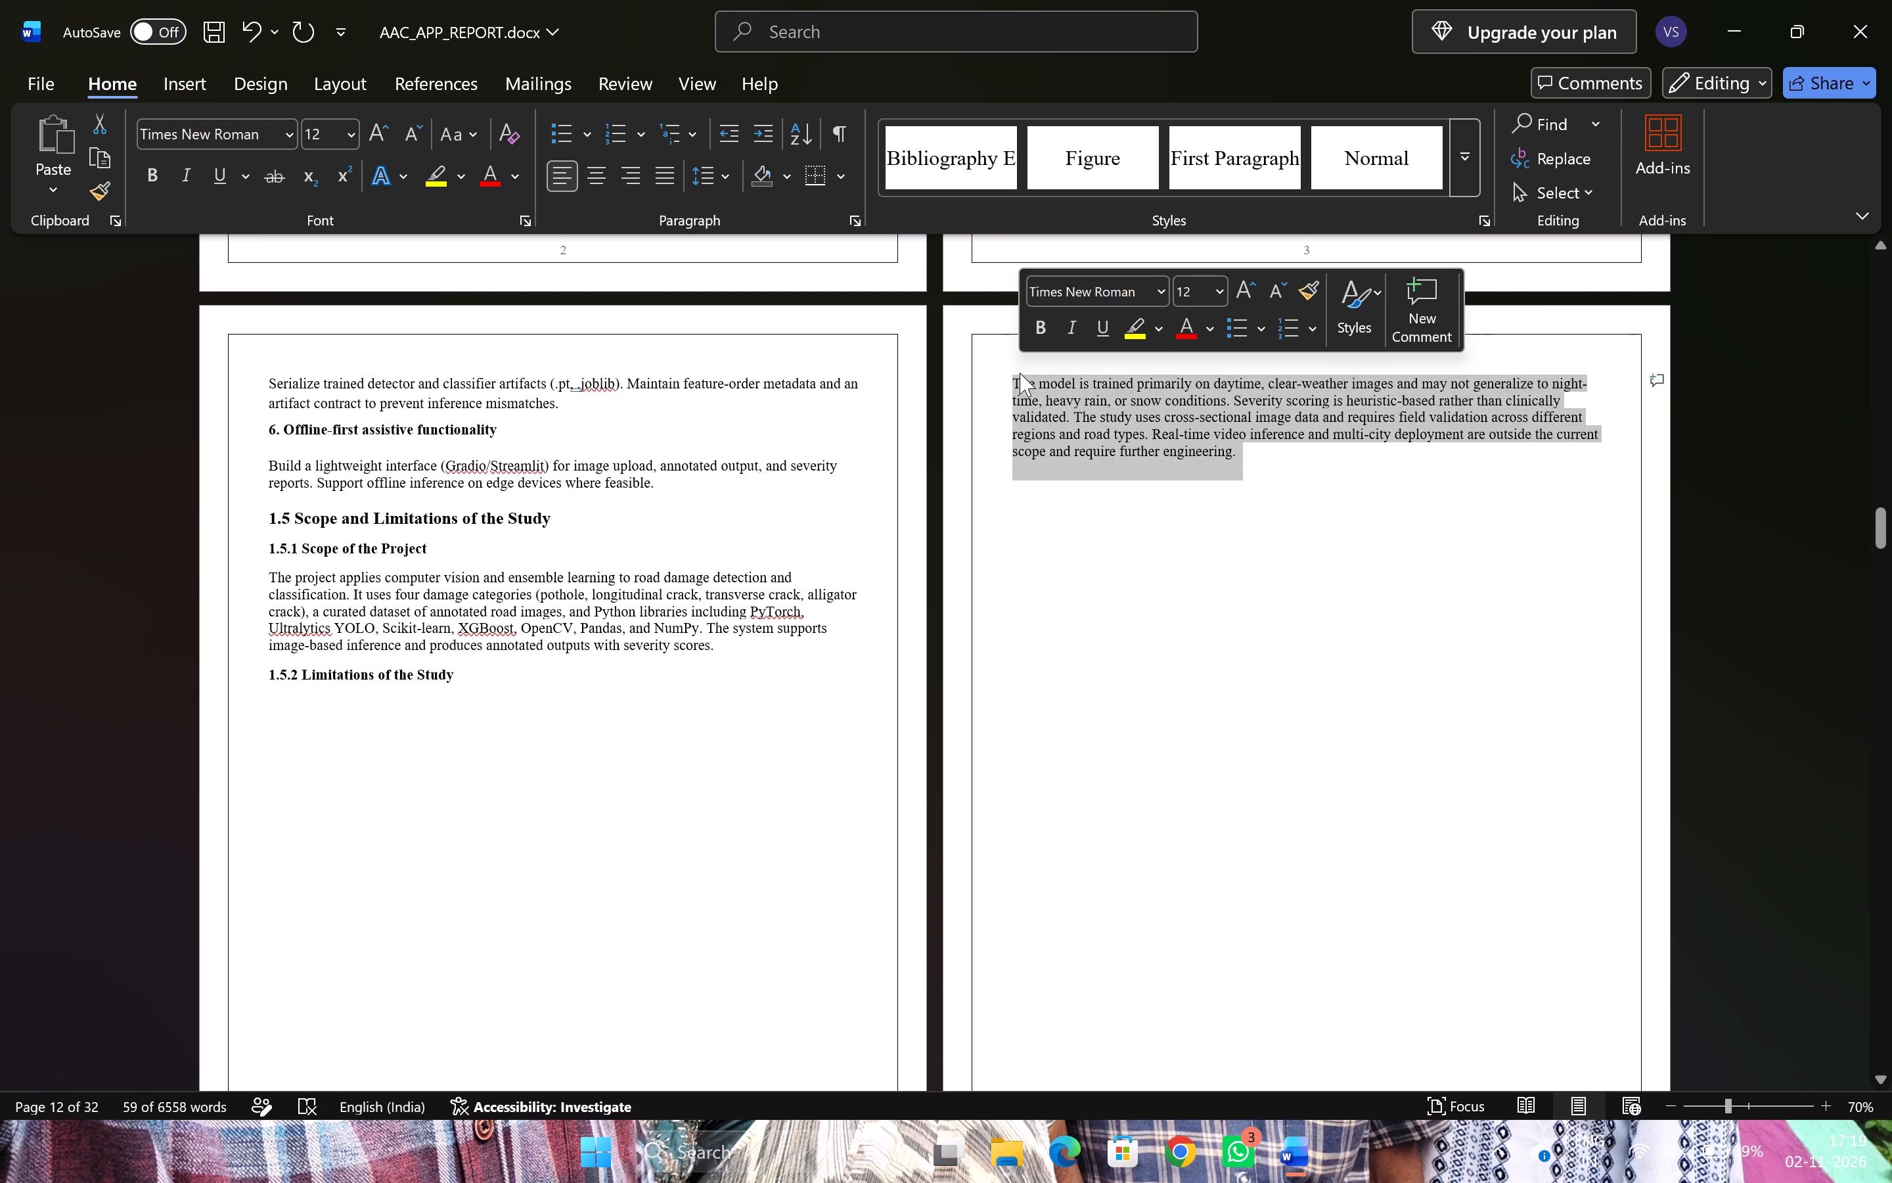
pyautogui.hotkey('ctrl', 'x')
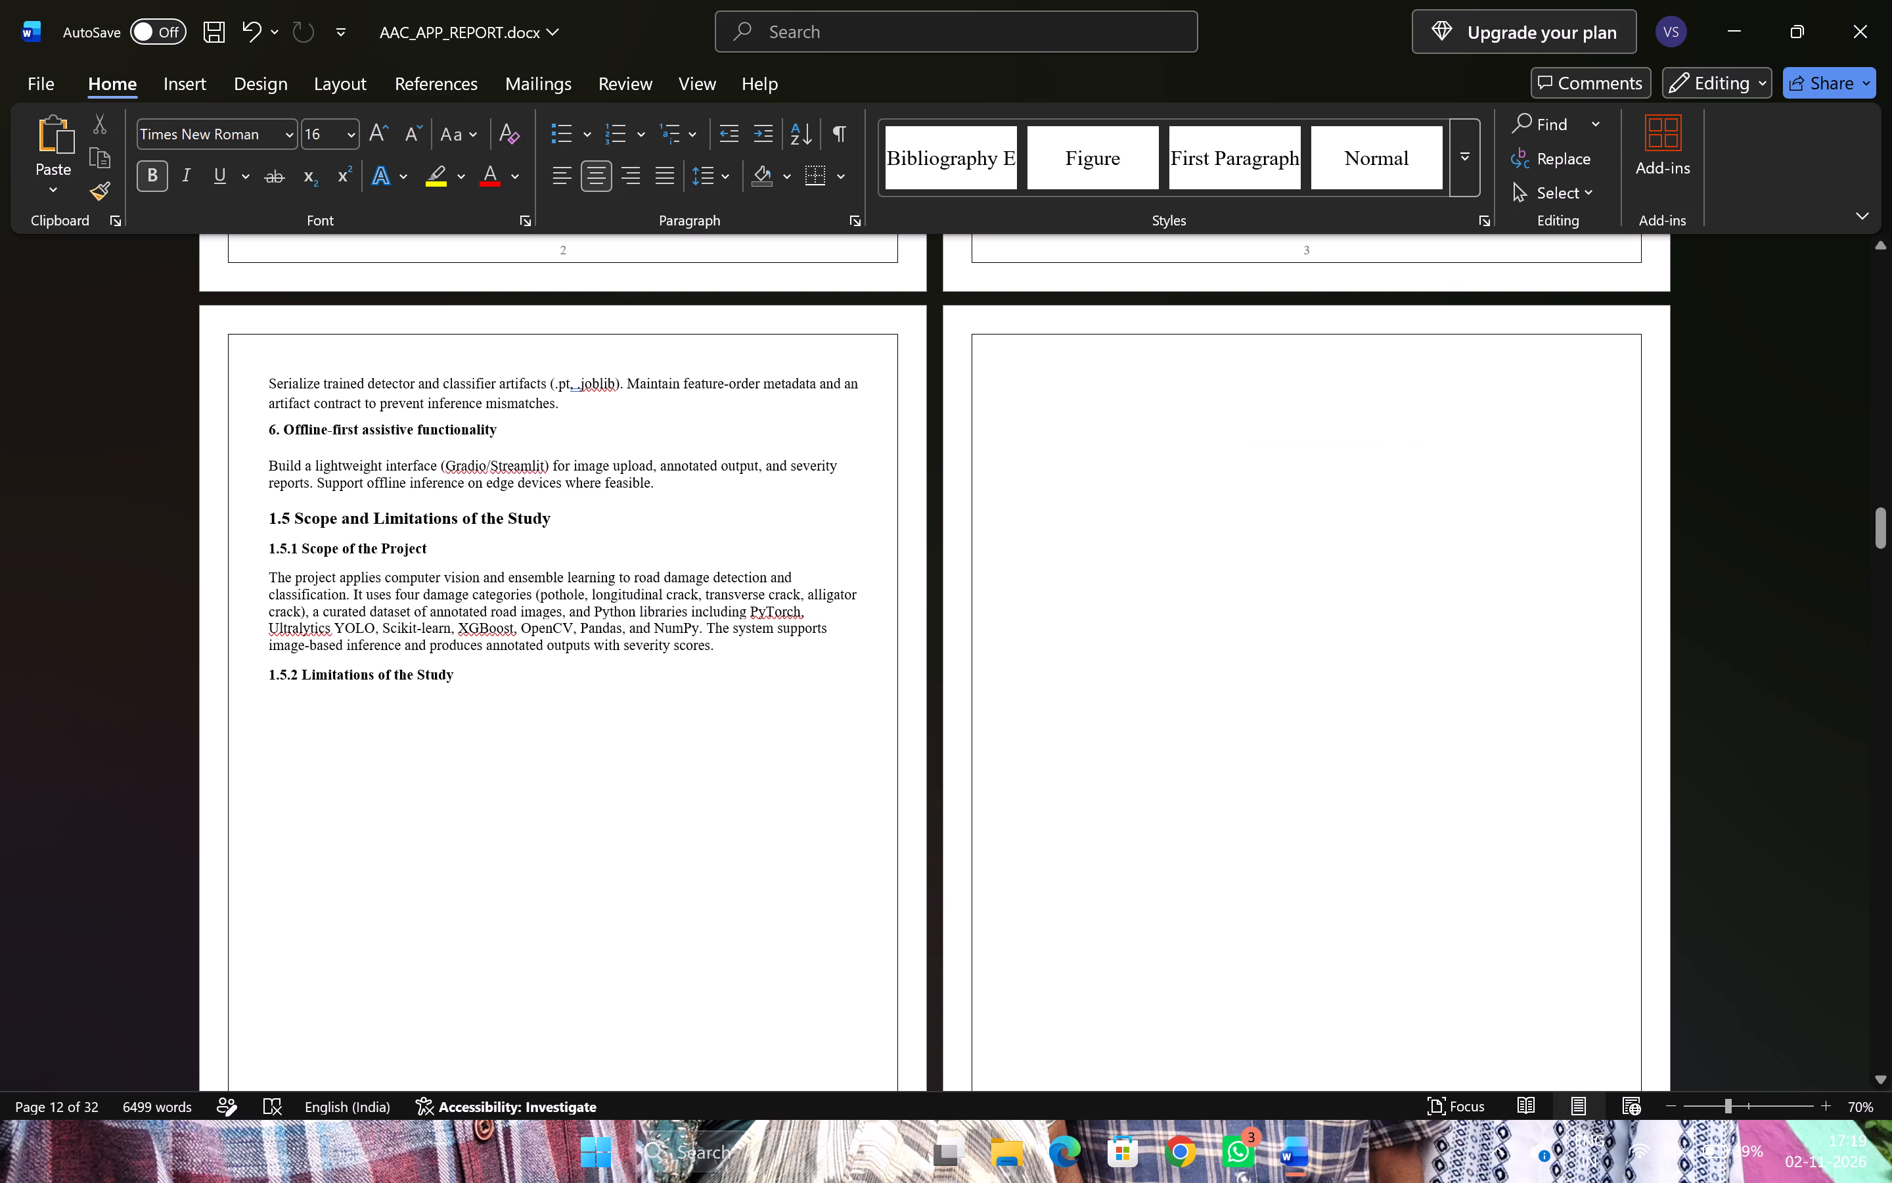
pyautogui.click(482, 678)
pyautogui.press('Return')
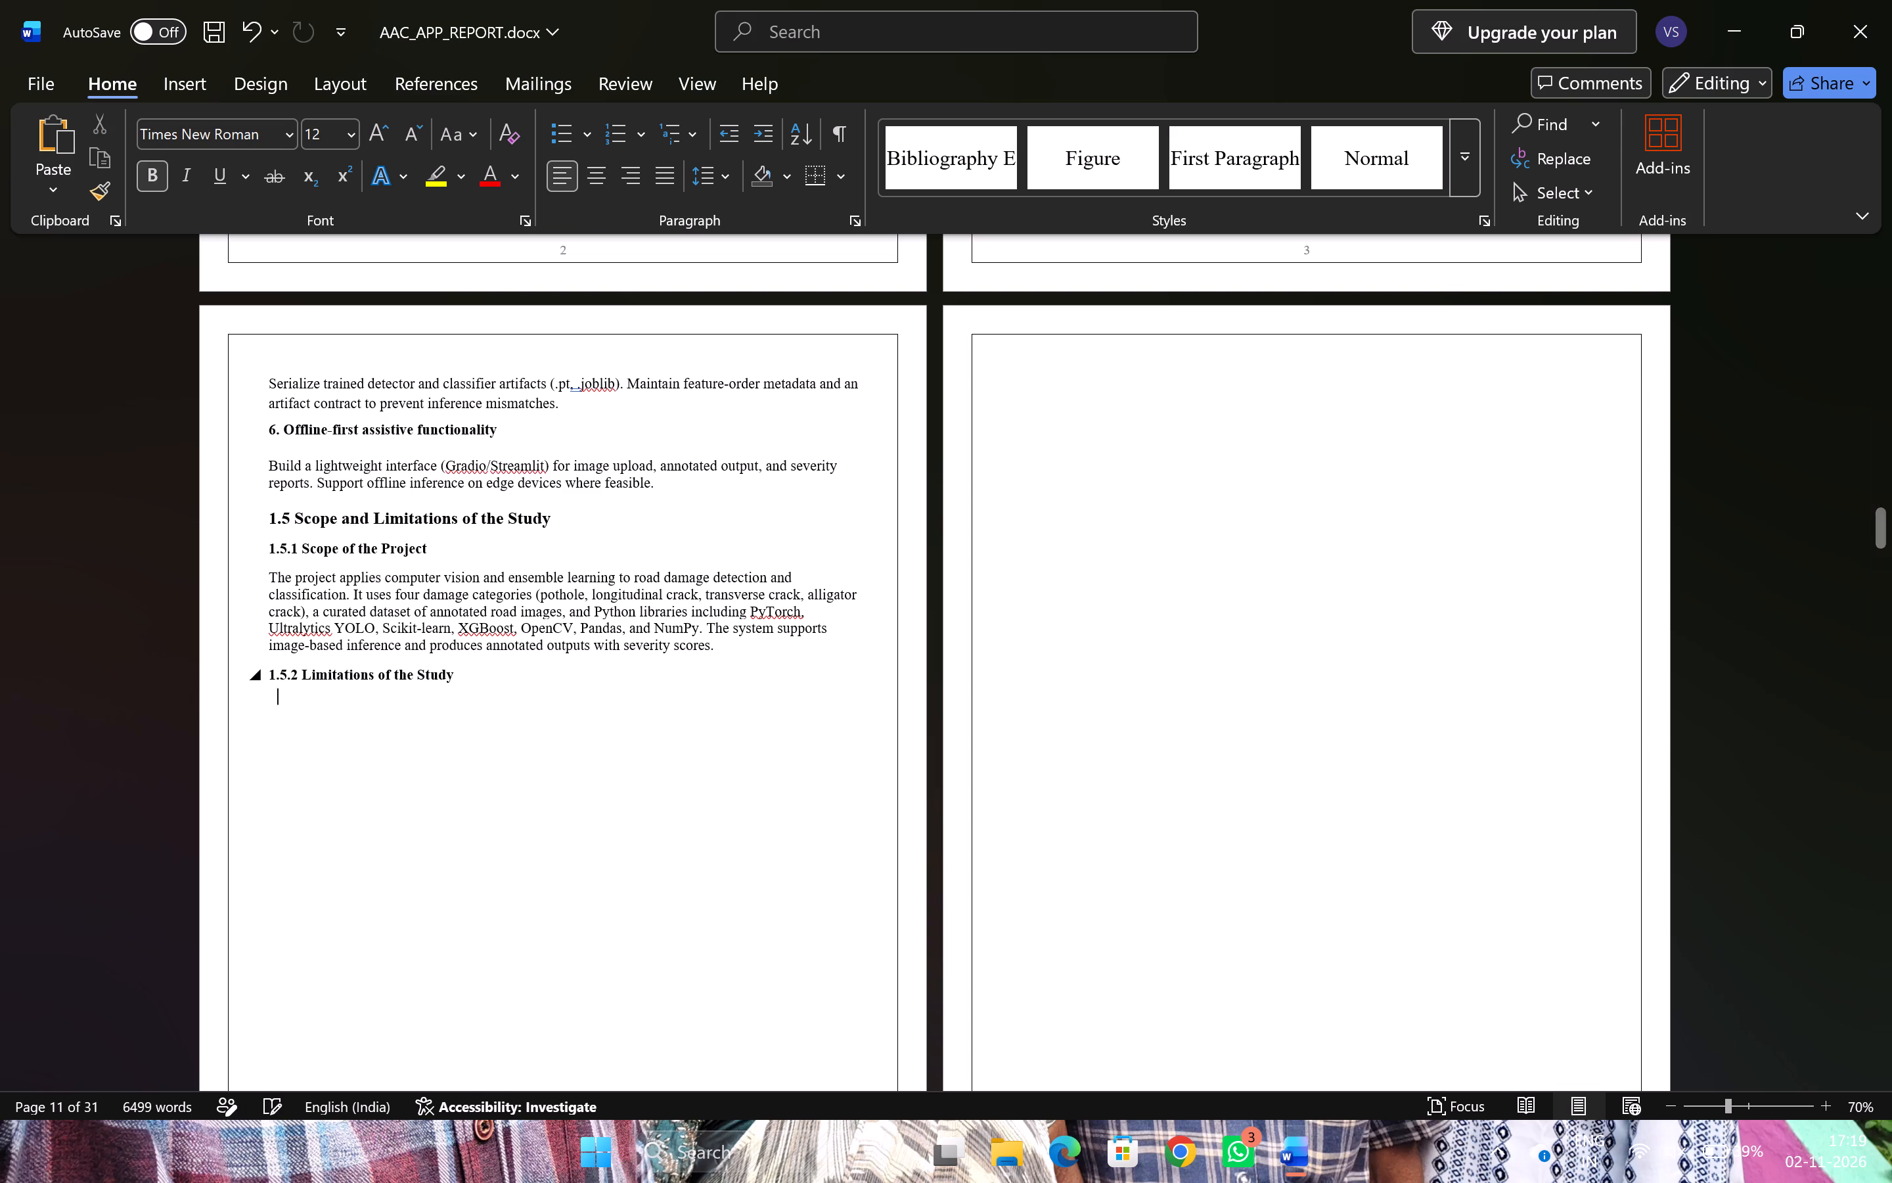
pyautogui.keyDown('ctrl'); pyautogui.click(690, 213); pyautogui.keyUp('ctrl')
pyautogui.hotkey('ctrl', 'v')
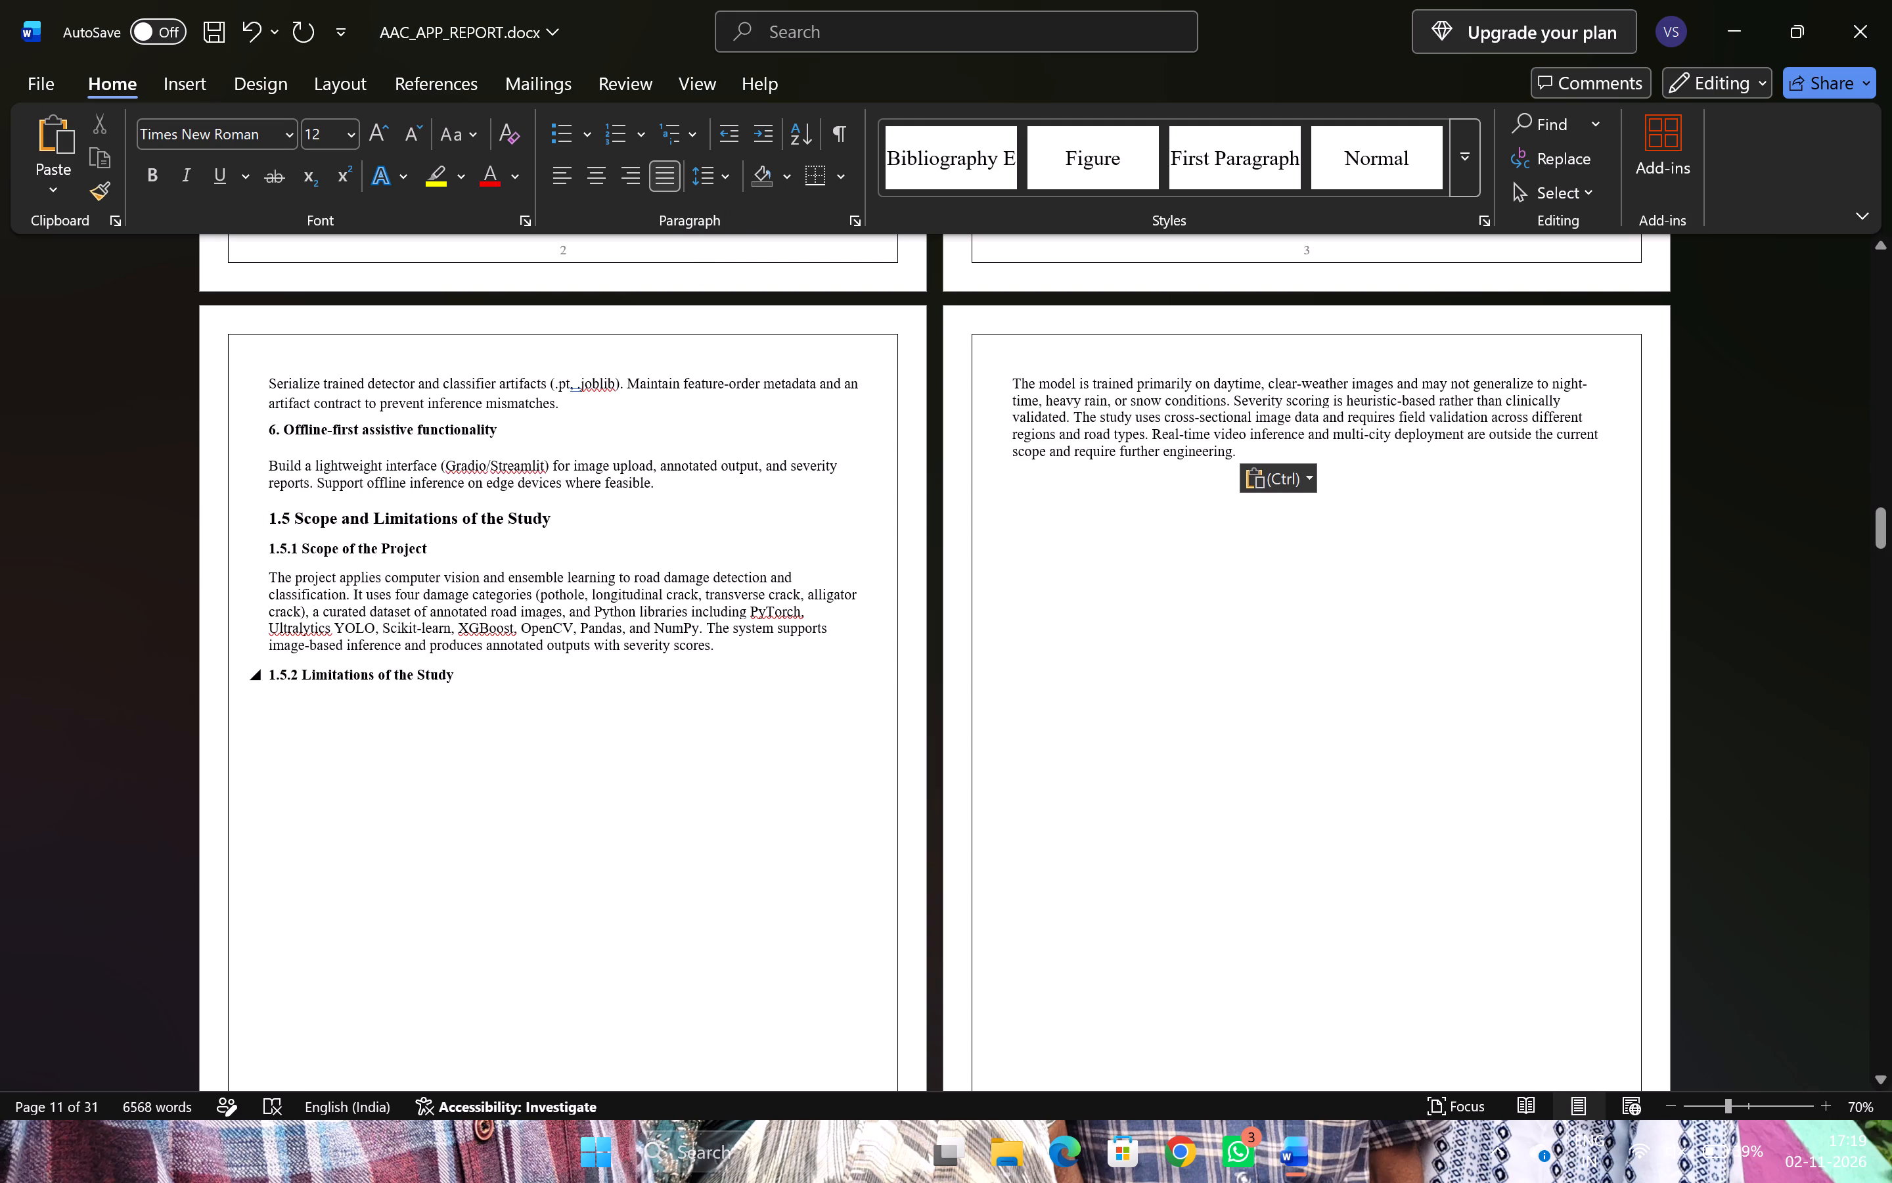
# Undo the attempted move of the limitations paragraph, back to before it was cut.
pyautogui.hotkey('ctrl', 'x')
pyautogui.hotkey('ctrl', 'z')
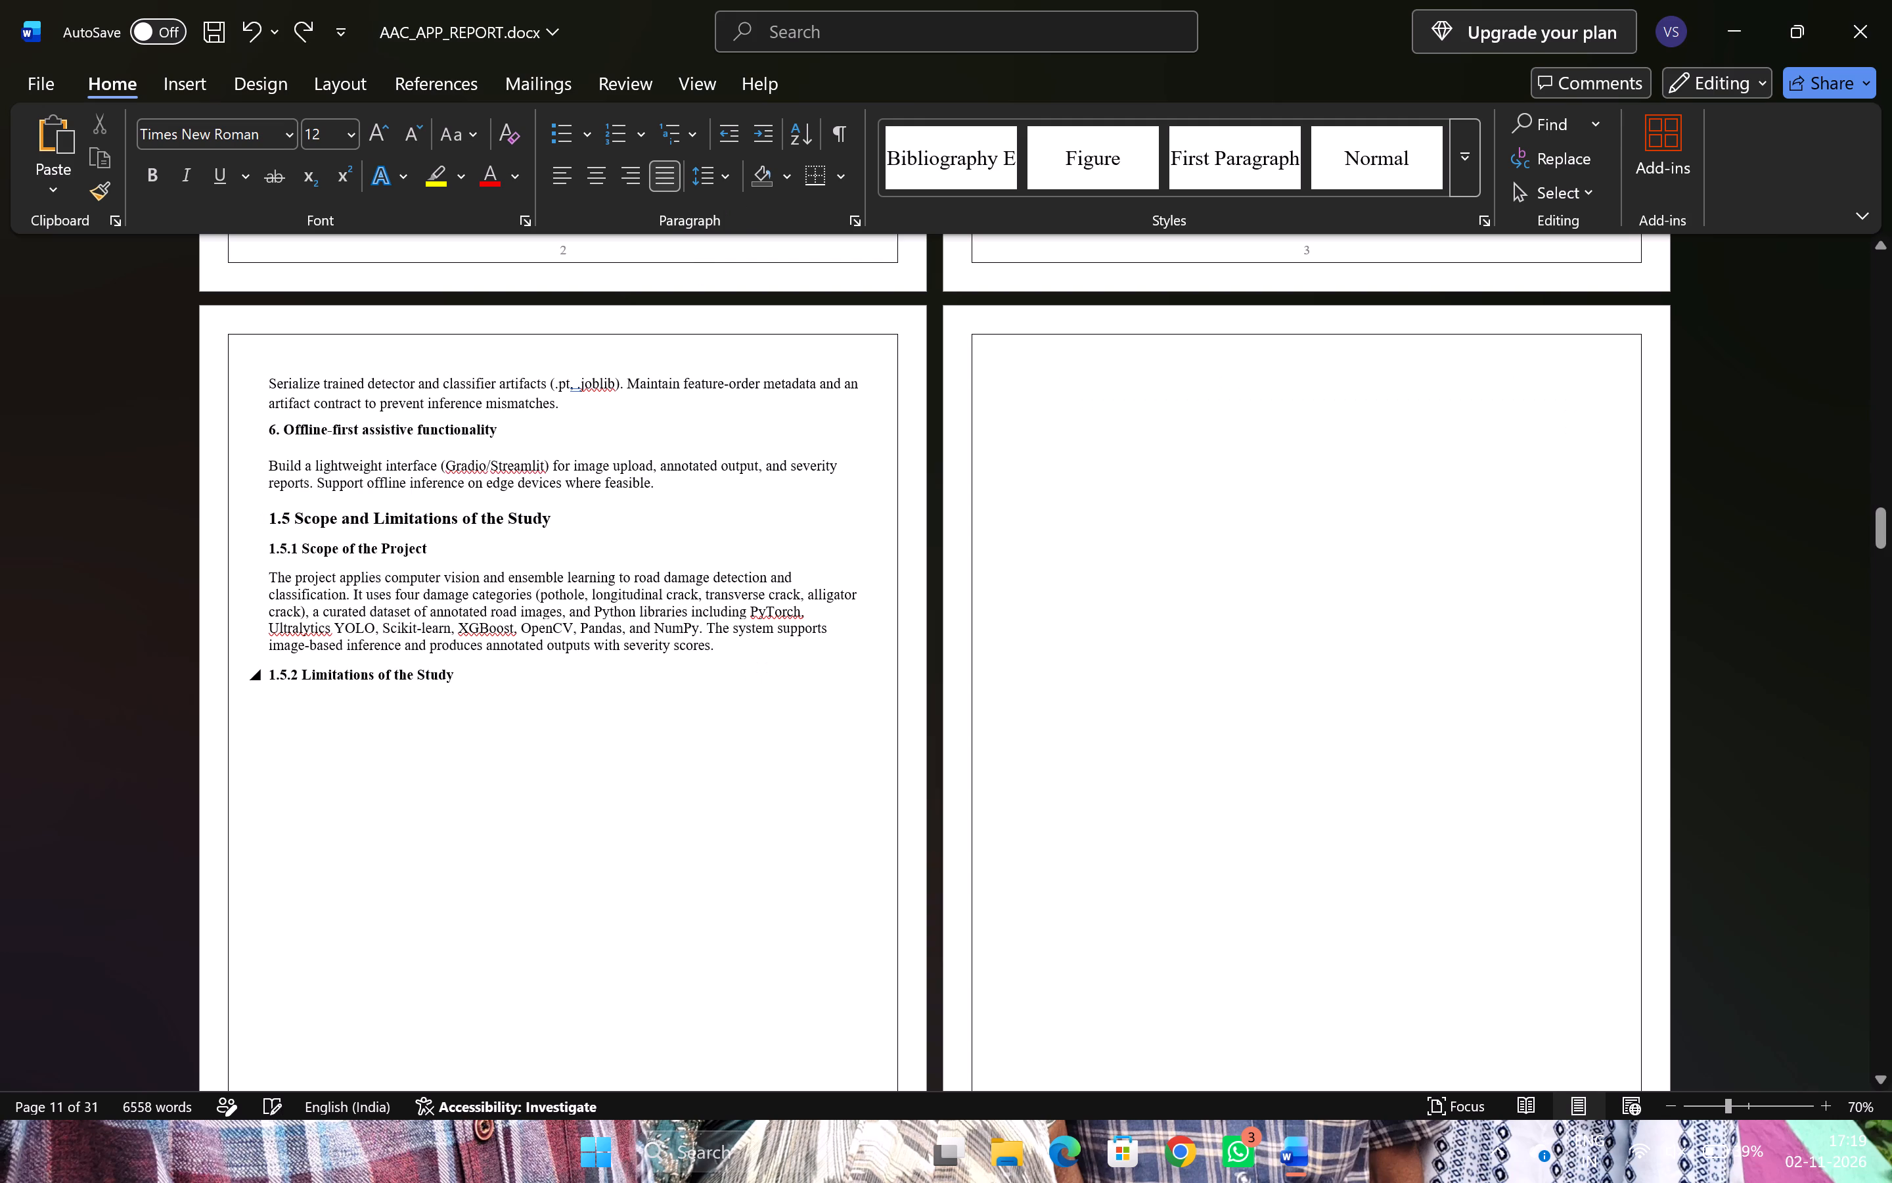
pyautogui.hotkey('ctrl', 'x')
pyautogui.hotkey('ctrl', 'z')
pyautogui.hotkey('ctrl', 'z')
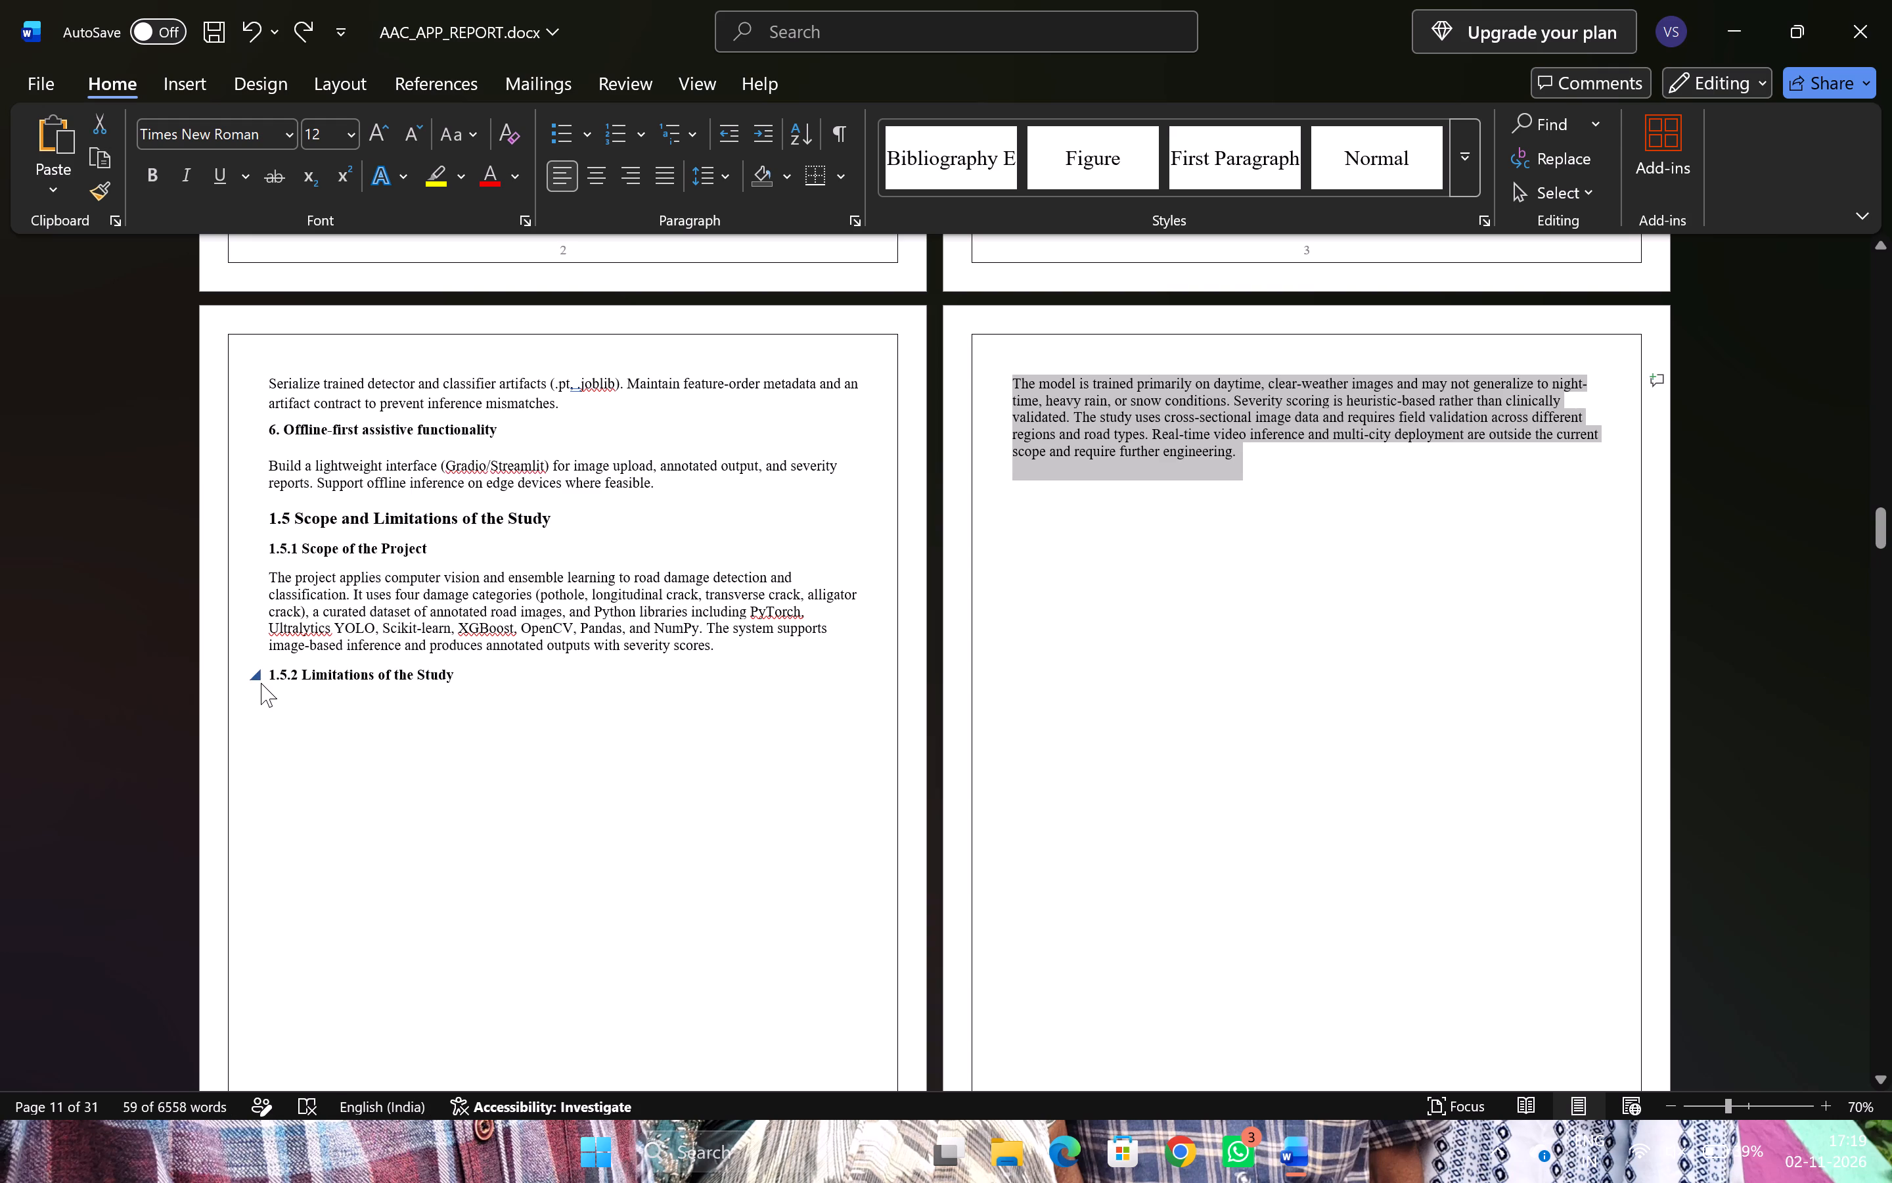
# Collapse the heading "1.5.2 Limitations of the Study" so that its paragraph sits directly beneath it on page 4.
pyautogui.click(259, 683)
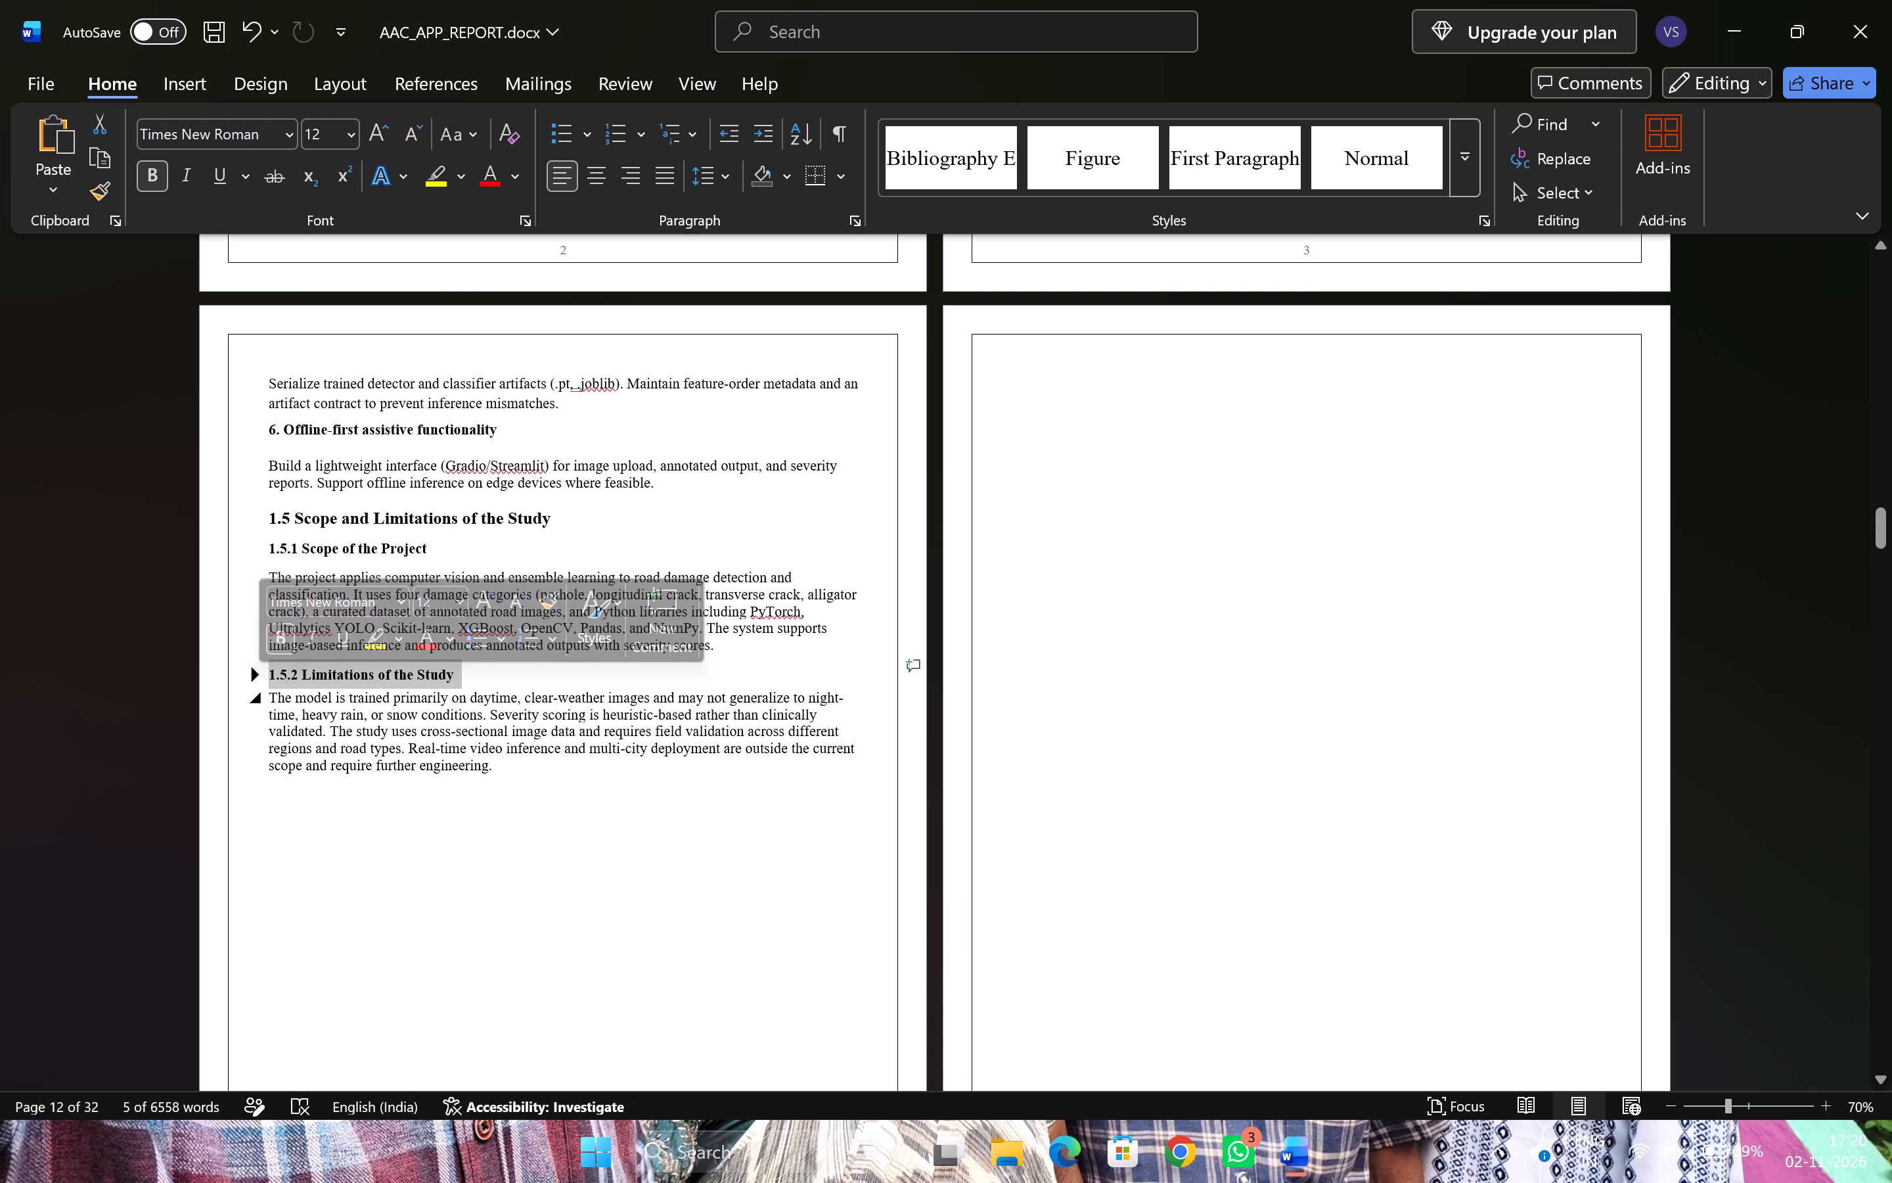
pyautogui.click(471, 834)
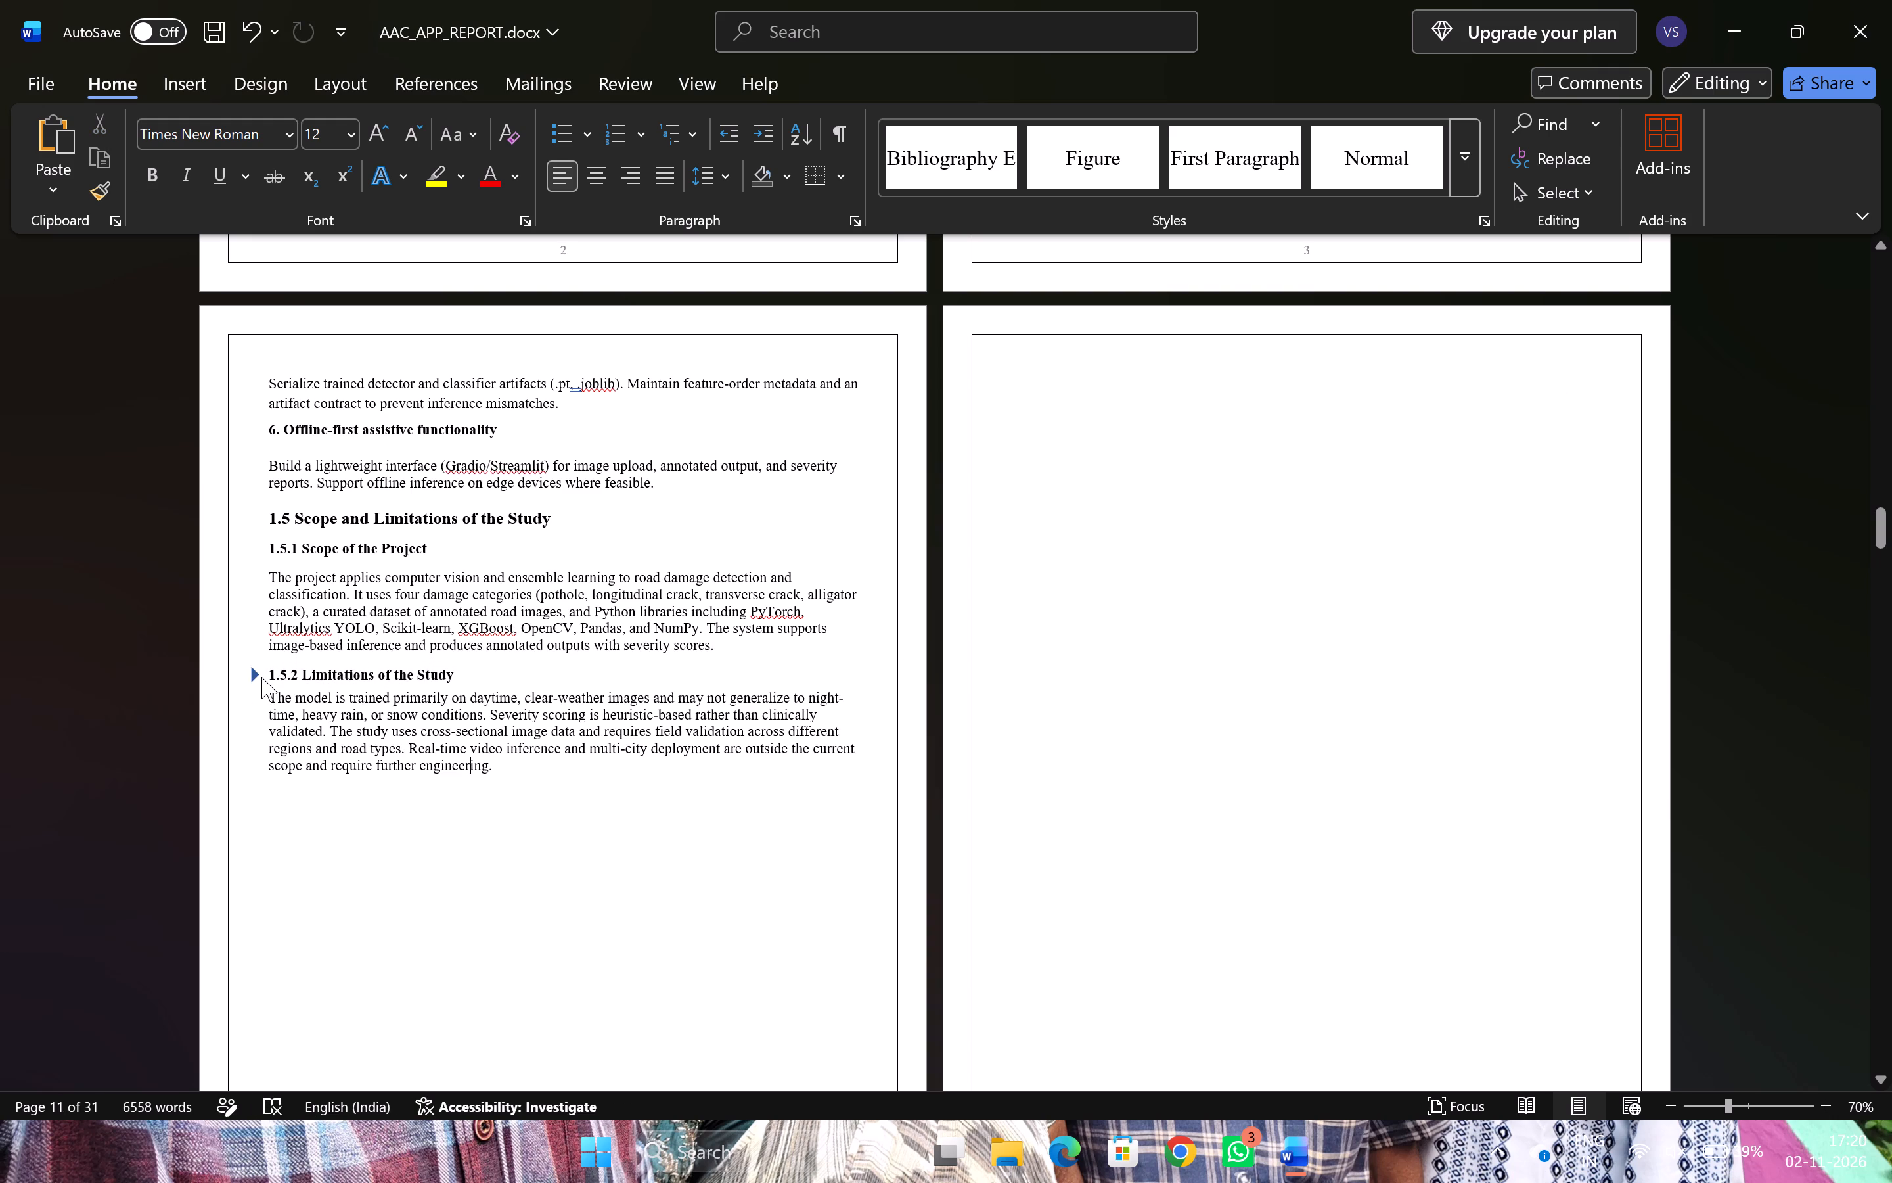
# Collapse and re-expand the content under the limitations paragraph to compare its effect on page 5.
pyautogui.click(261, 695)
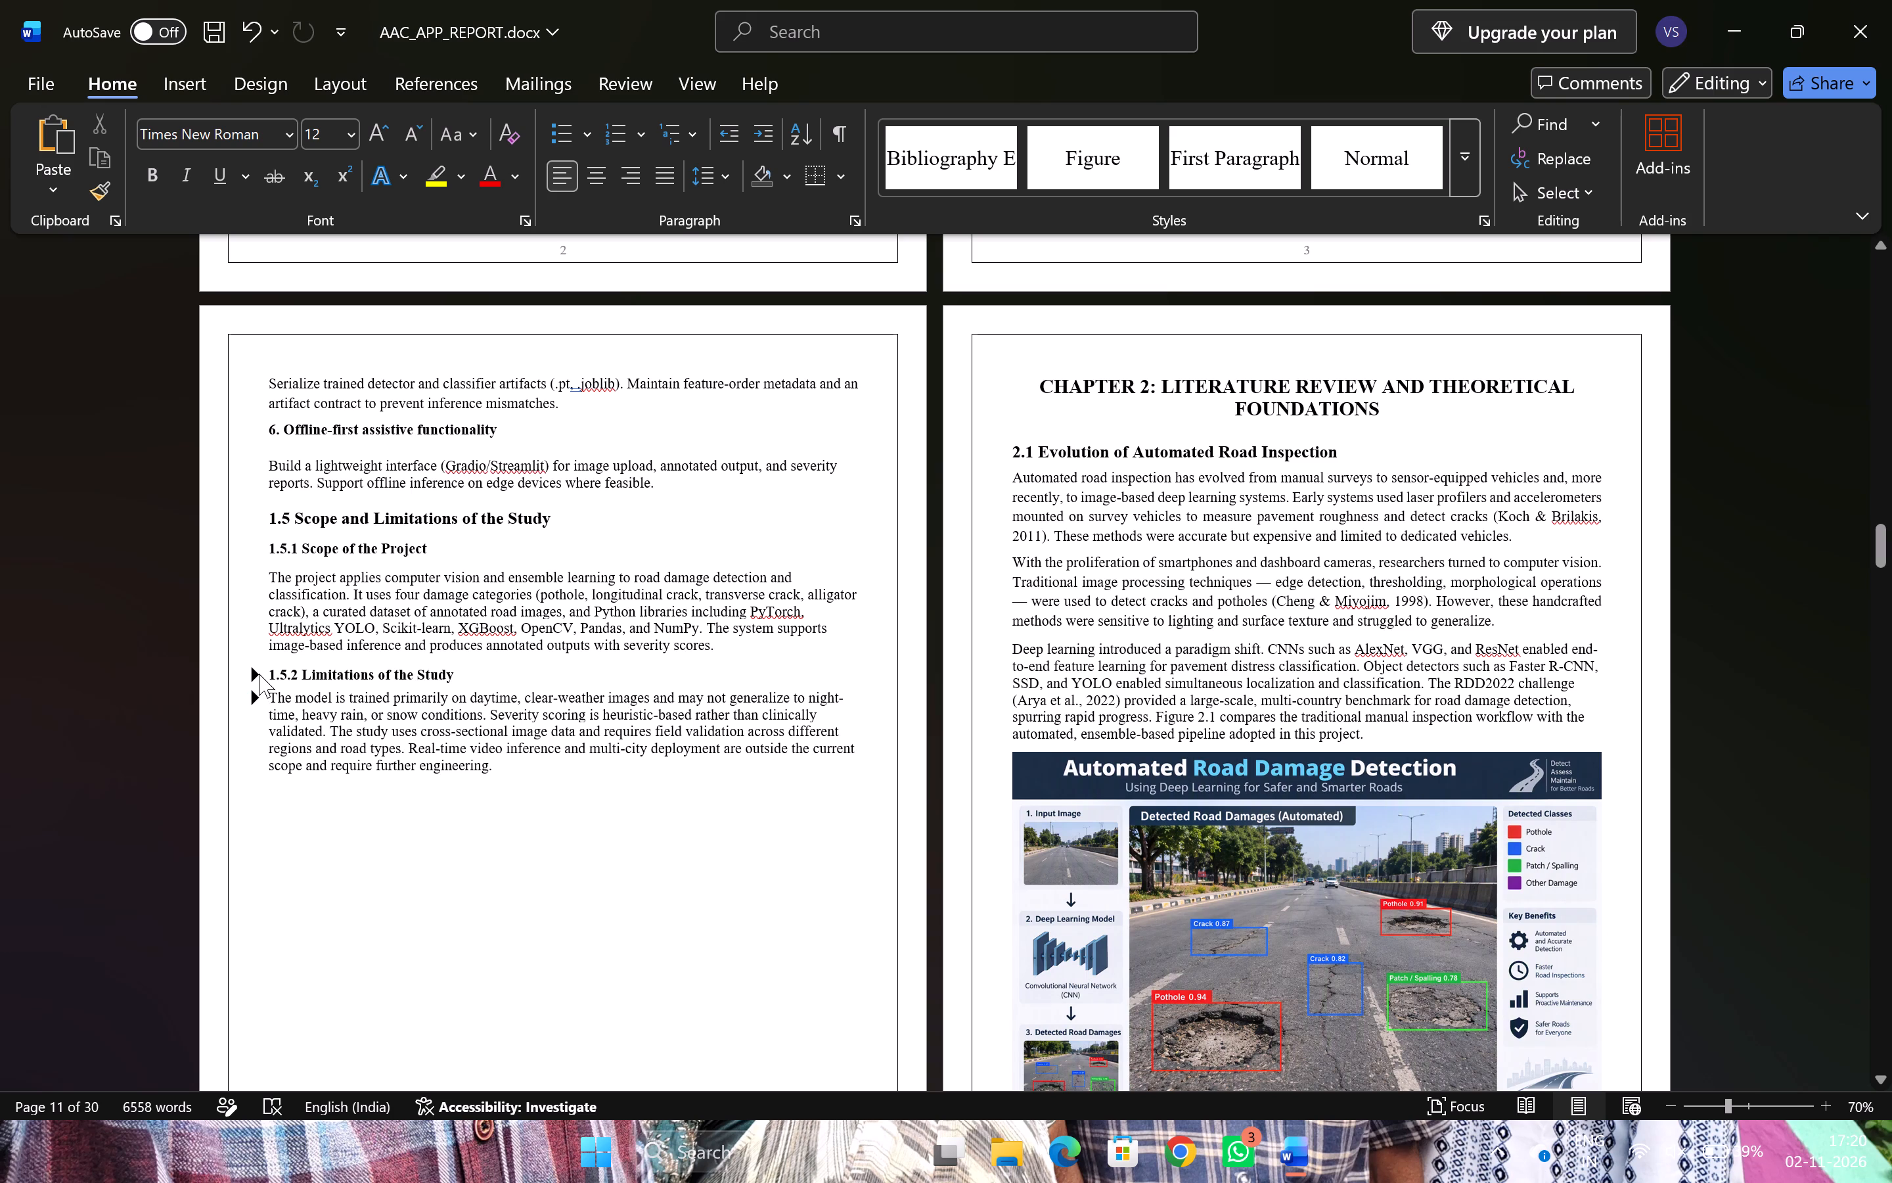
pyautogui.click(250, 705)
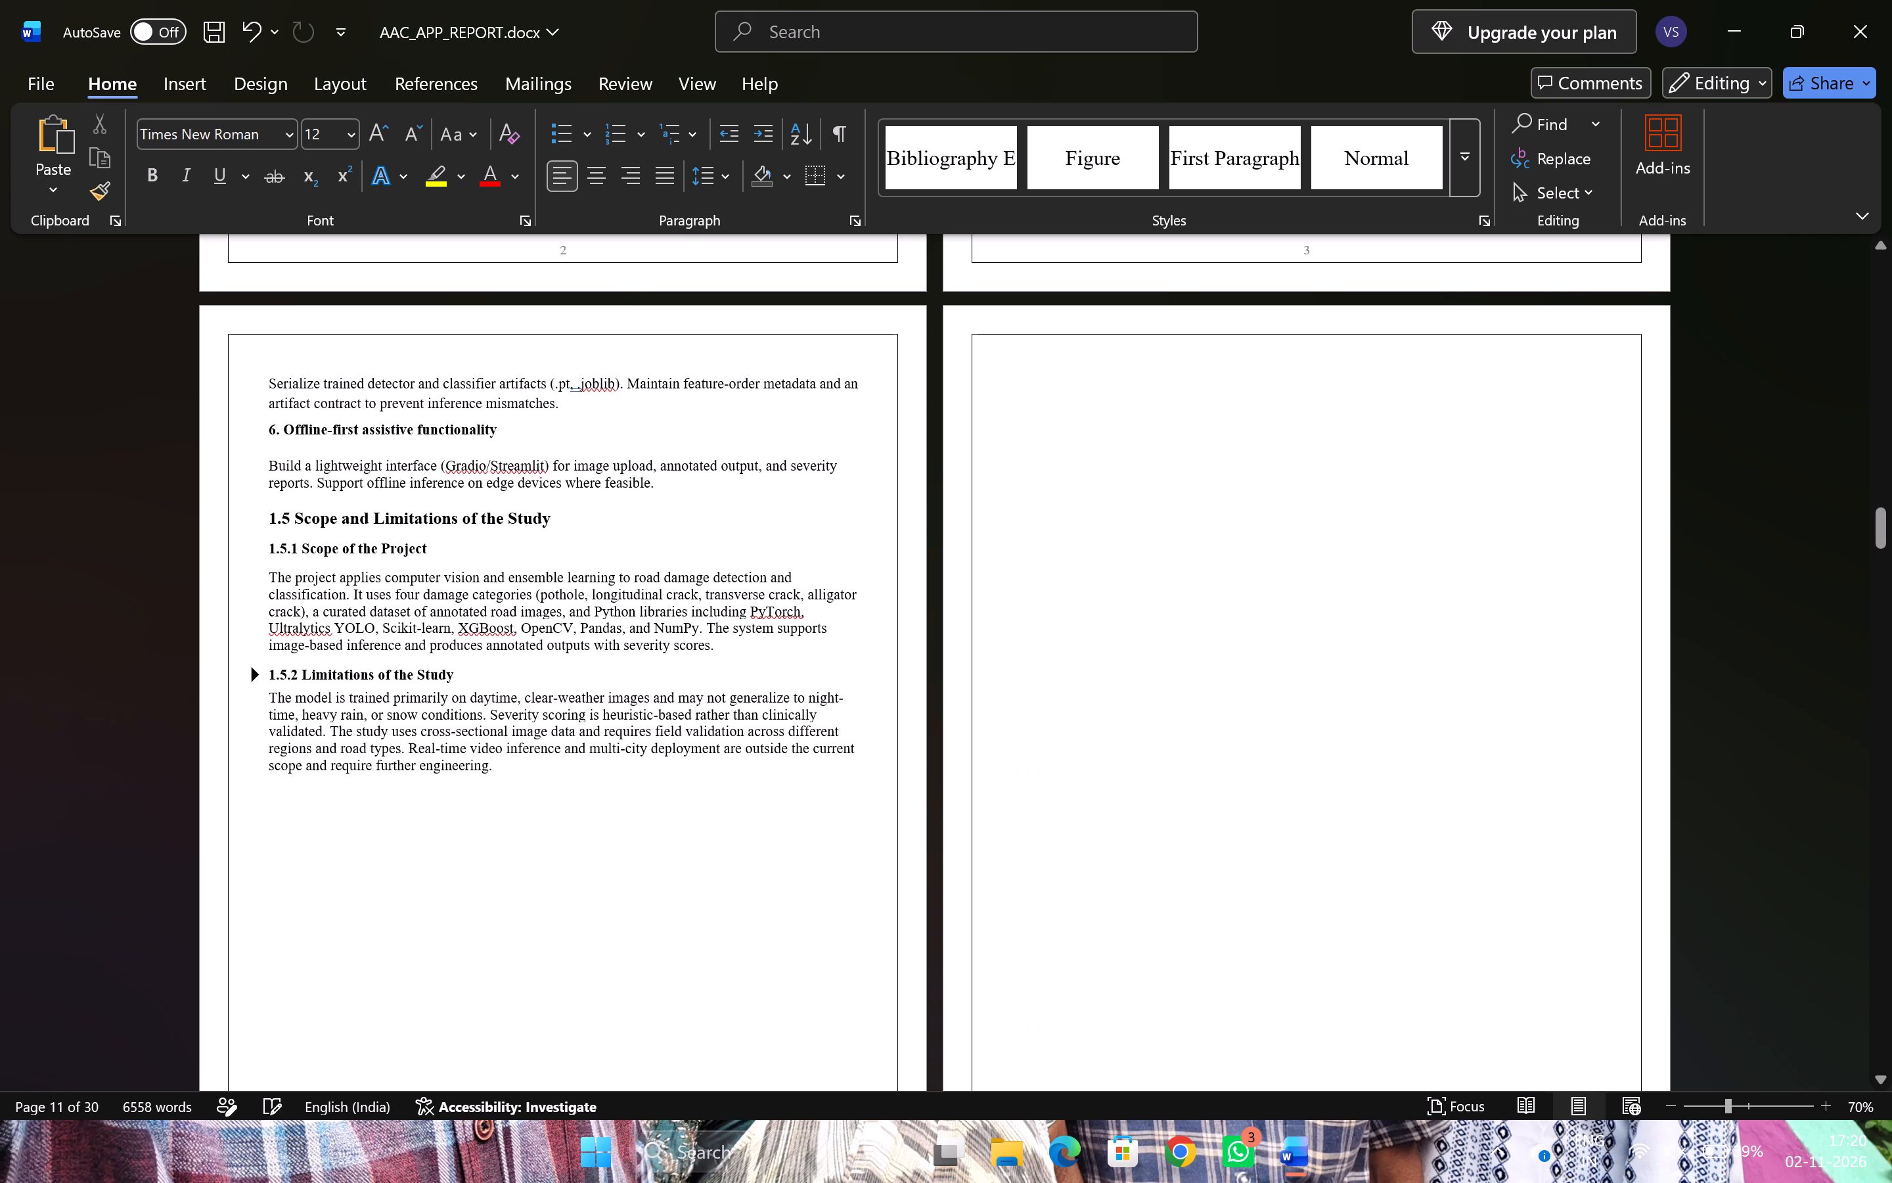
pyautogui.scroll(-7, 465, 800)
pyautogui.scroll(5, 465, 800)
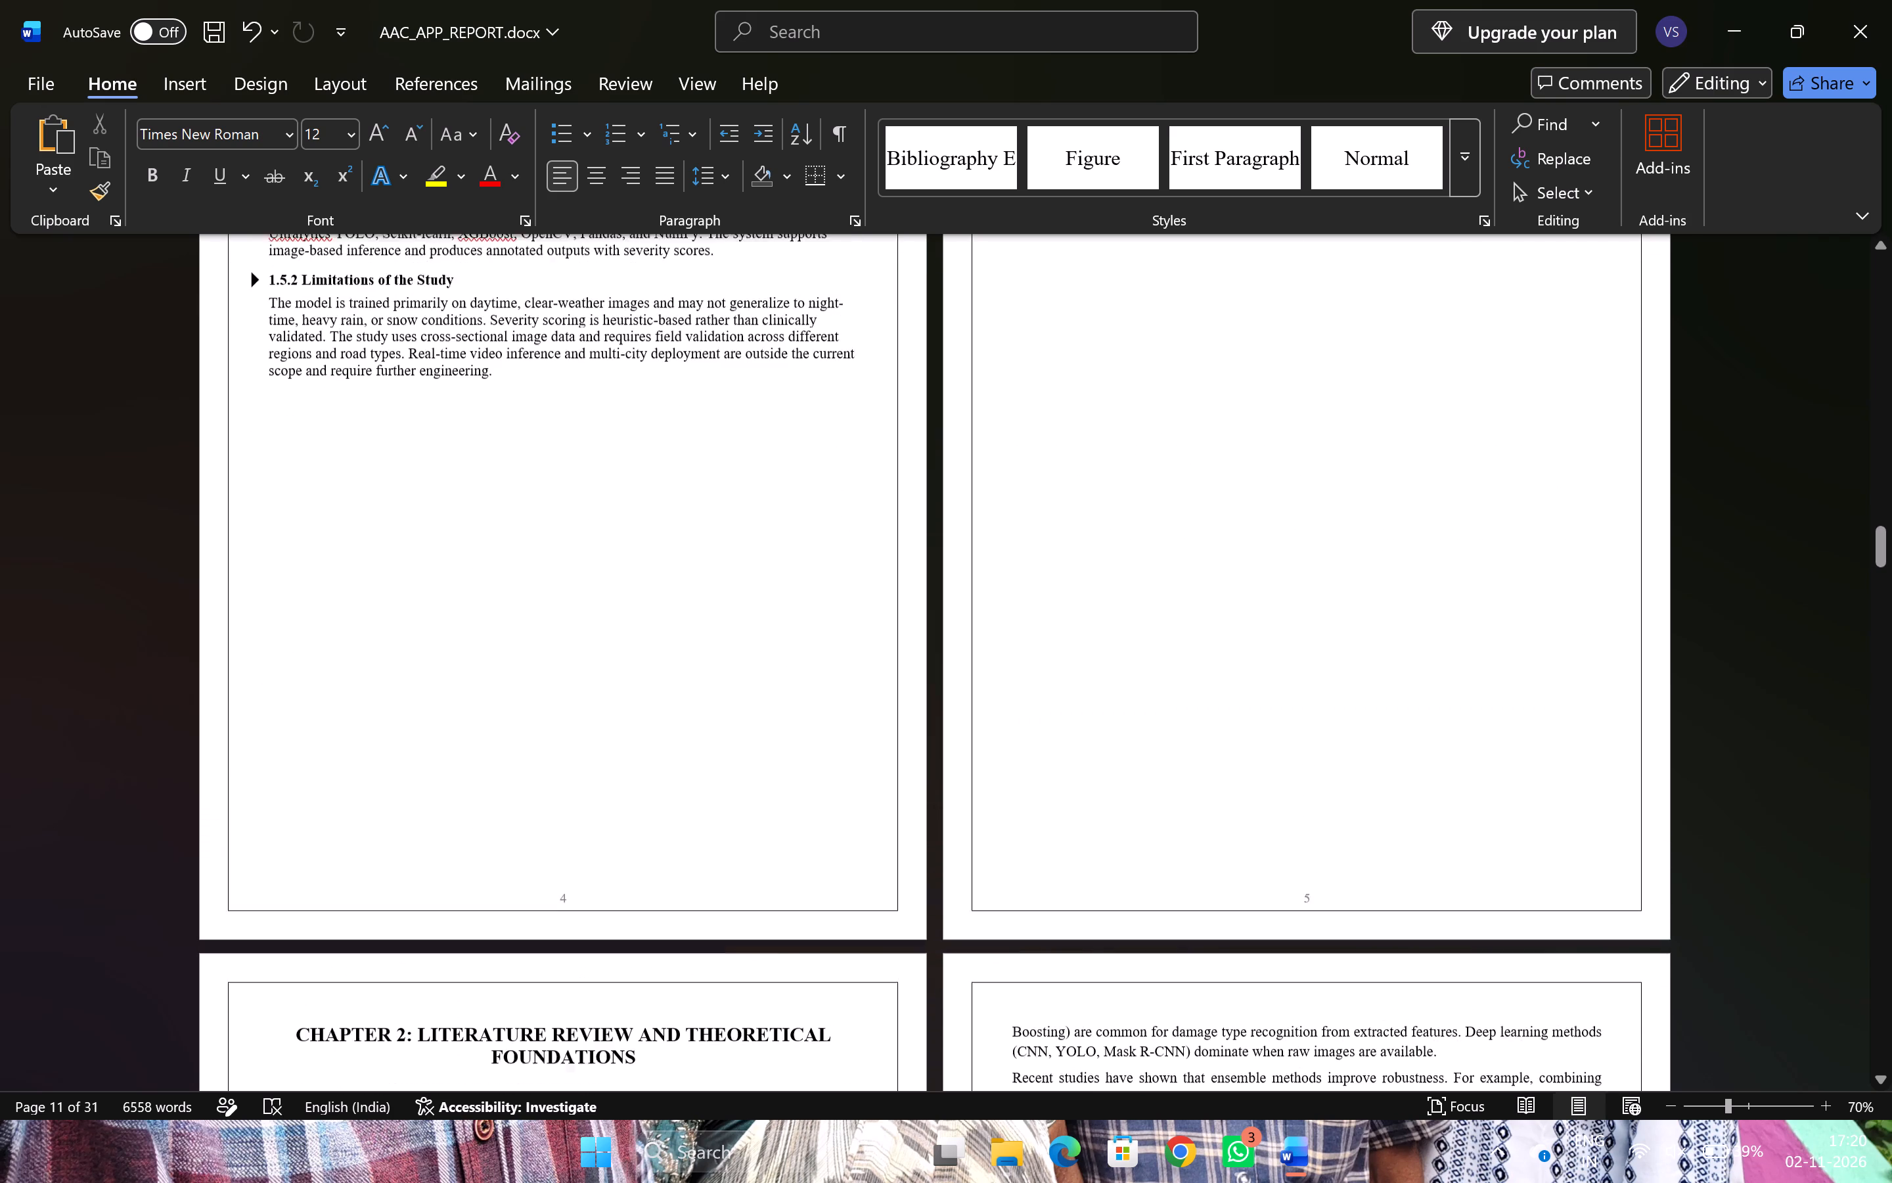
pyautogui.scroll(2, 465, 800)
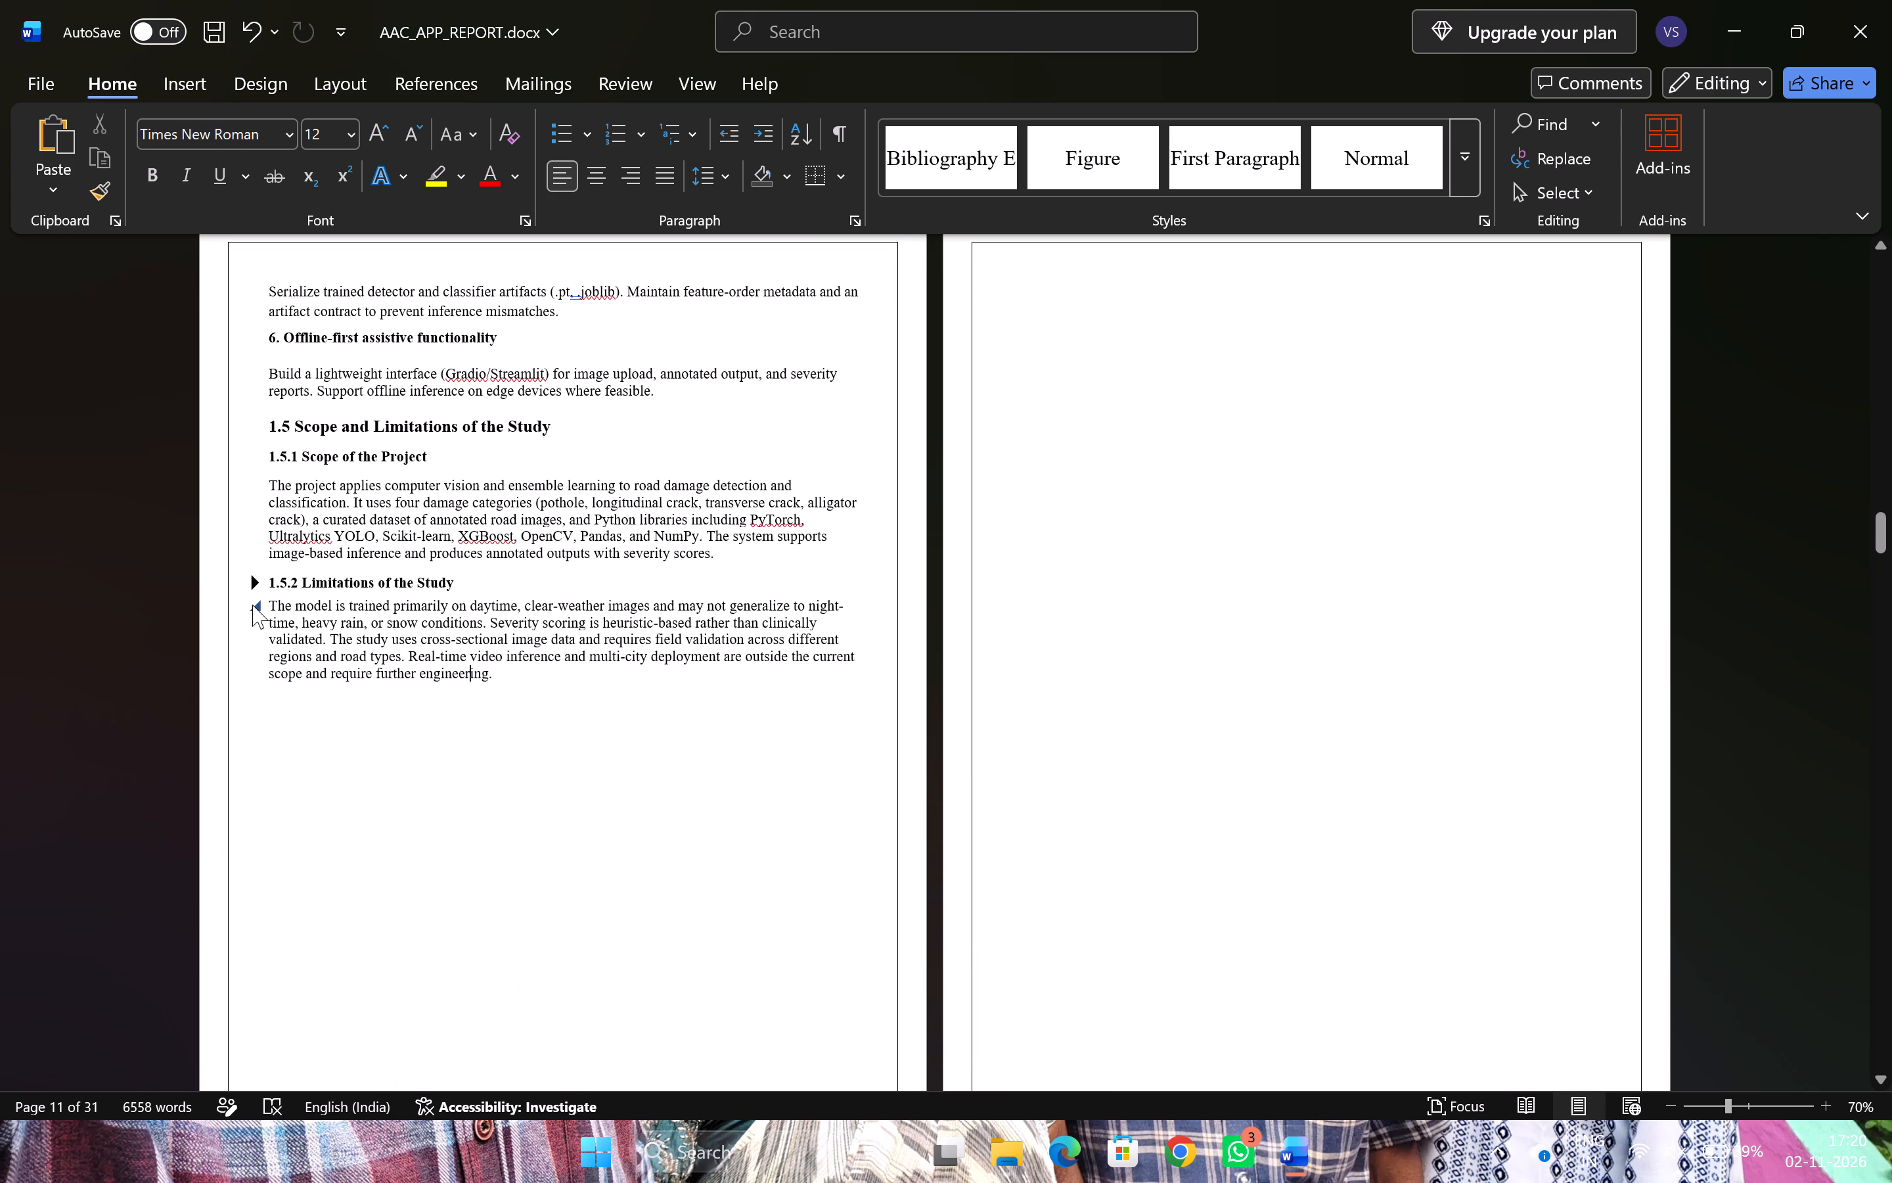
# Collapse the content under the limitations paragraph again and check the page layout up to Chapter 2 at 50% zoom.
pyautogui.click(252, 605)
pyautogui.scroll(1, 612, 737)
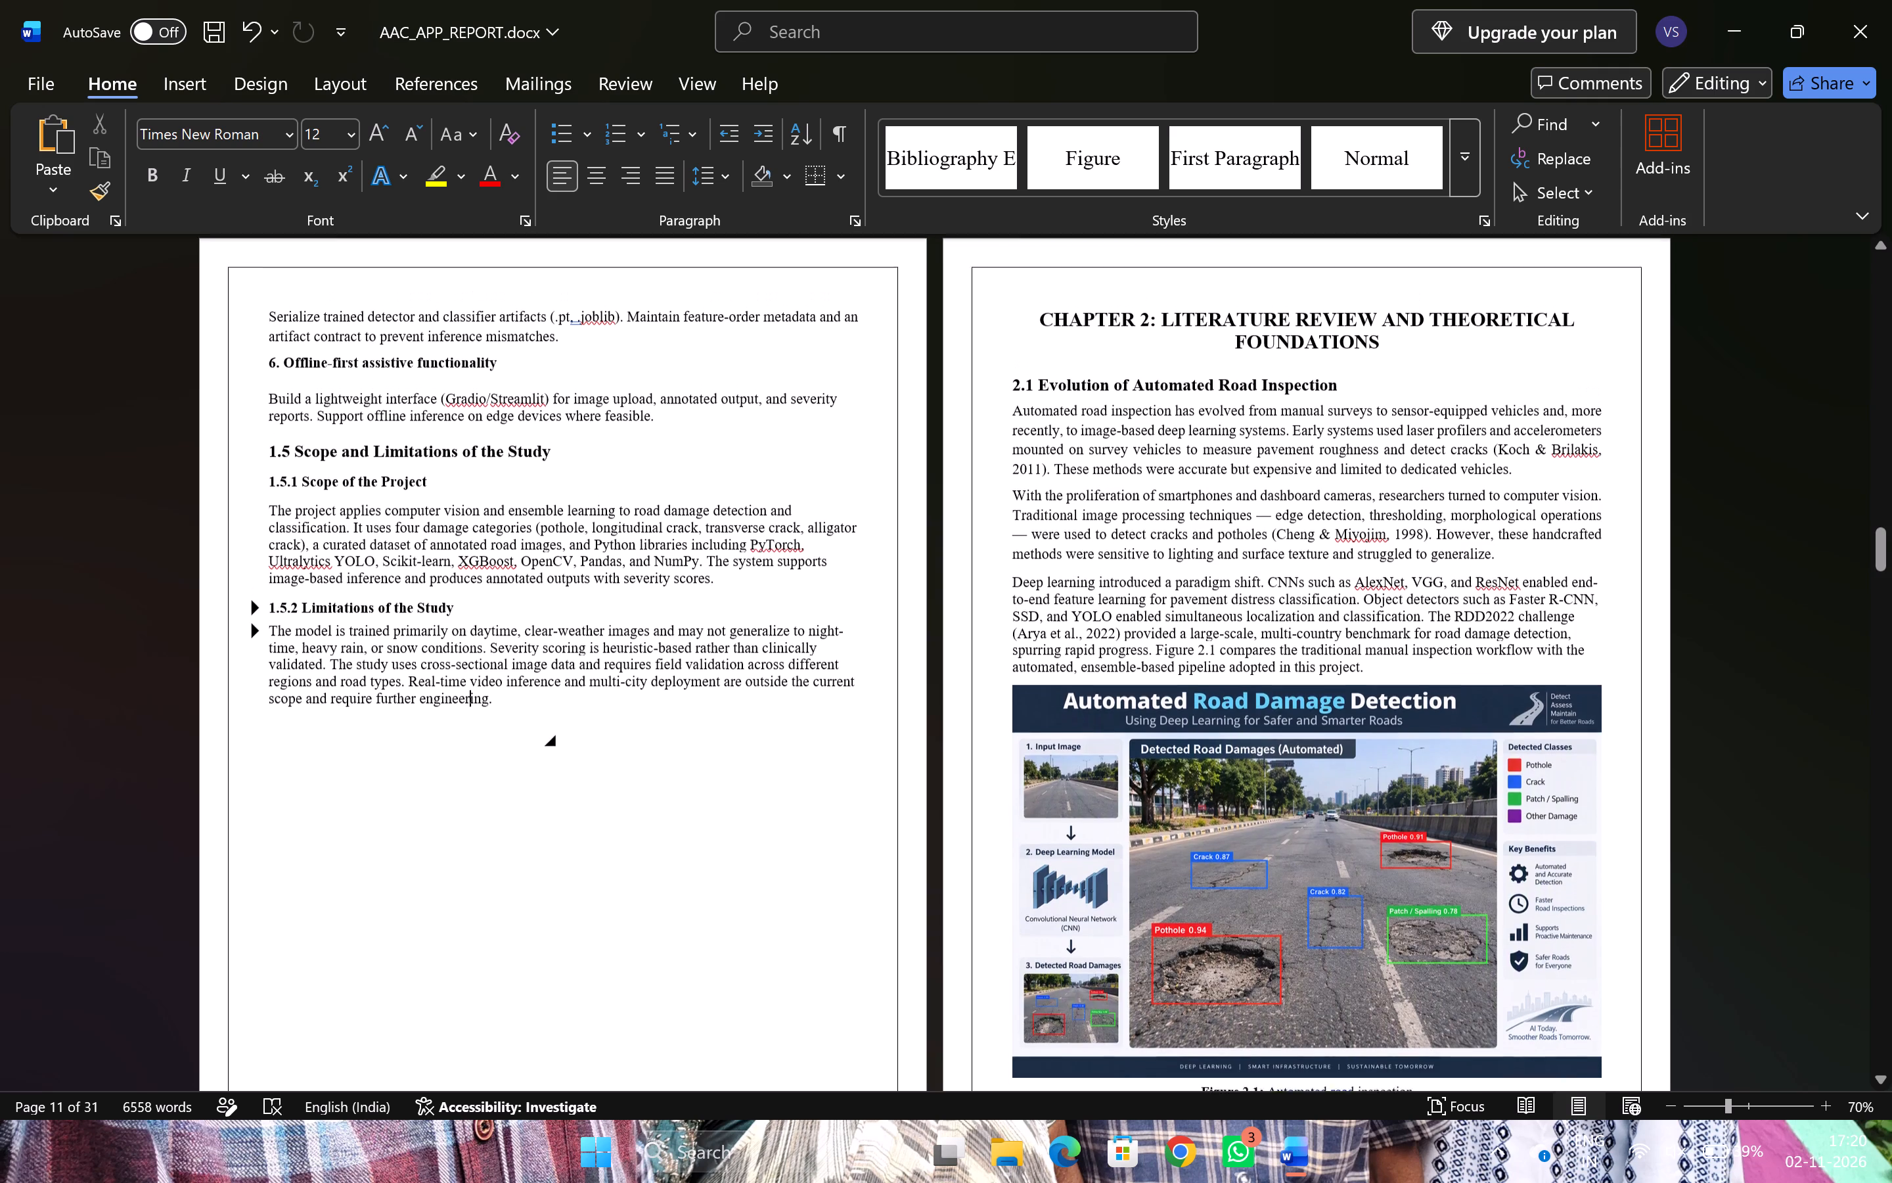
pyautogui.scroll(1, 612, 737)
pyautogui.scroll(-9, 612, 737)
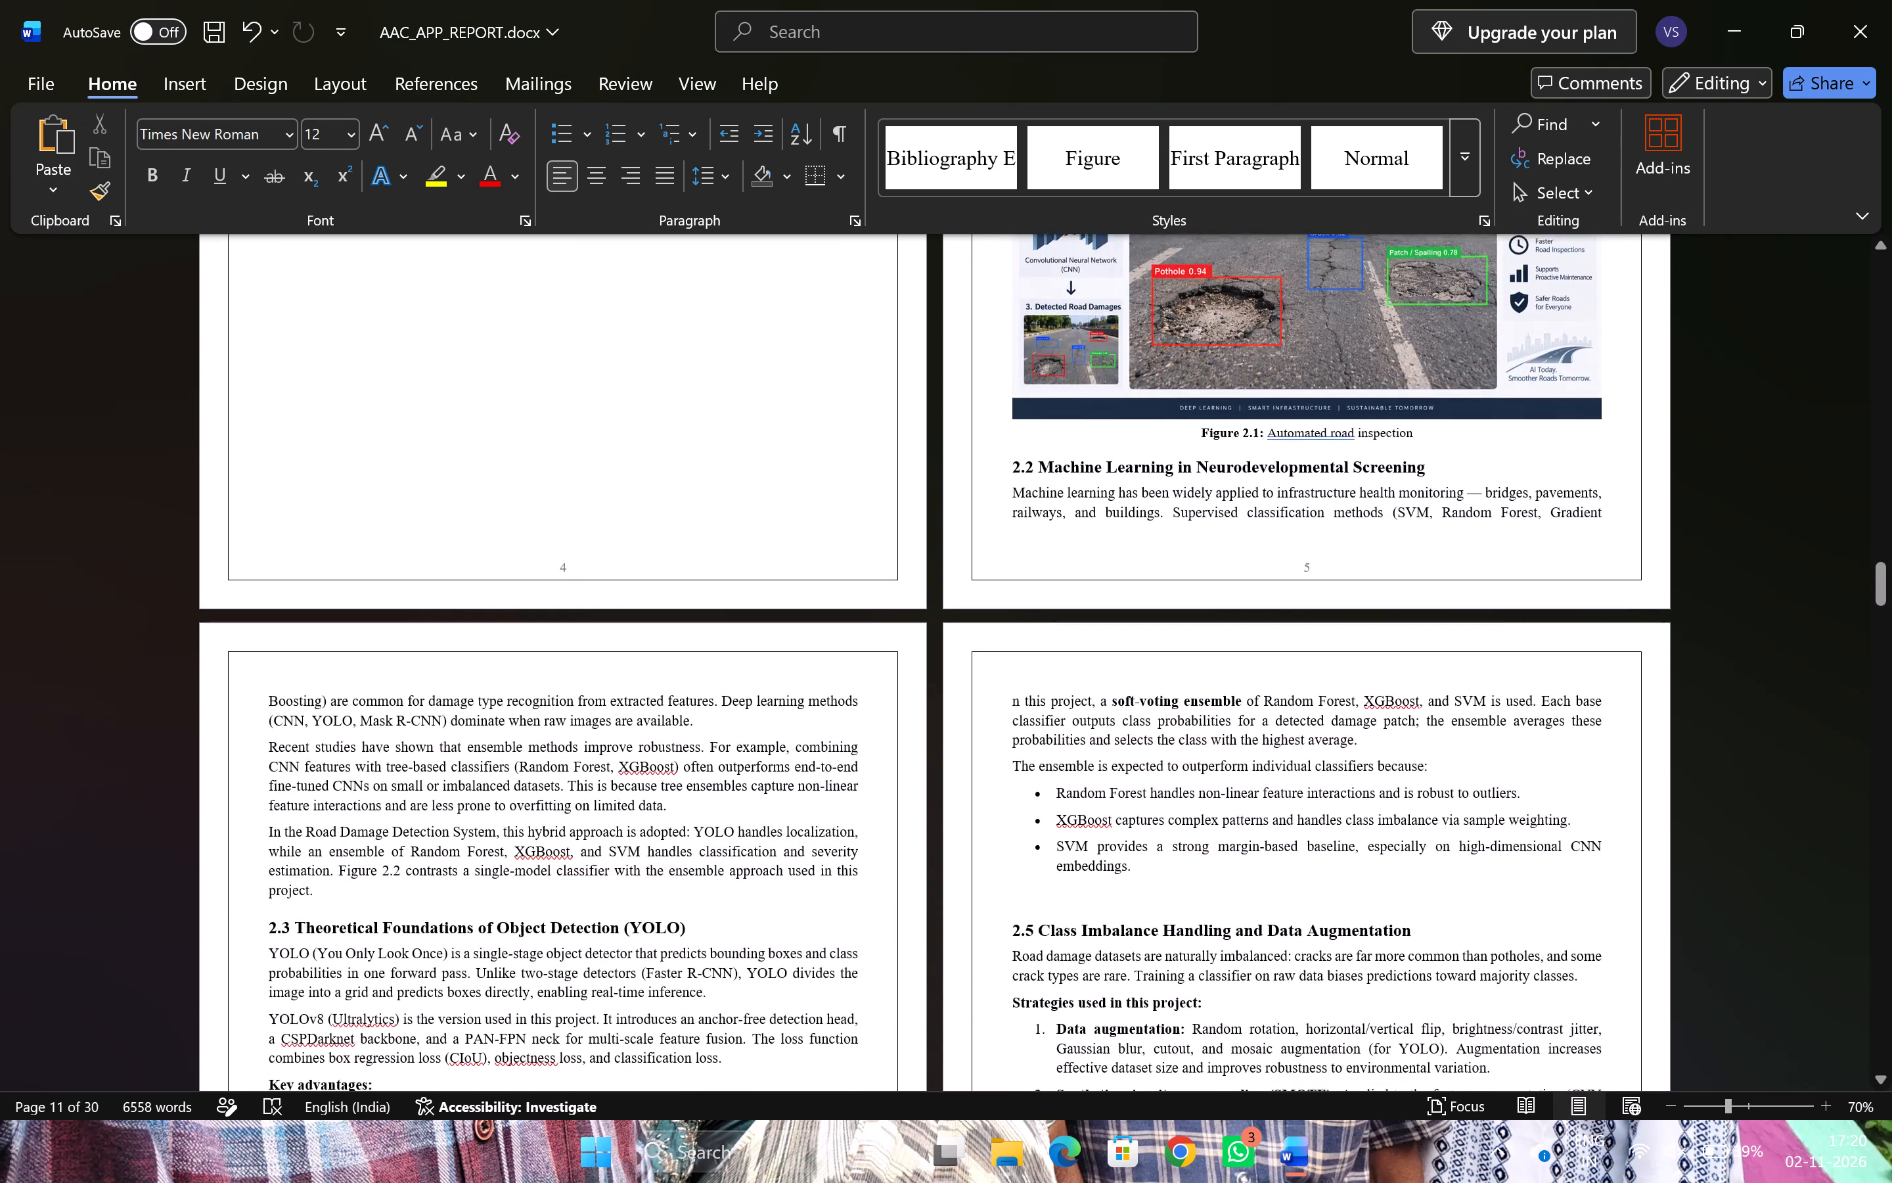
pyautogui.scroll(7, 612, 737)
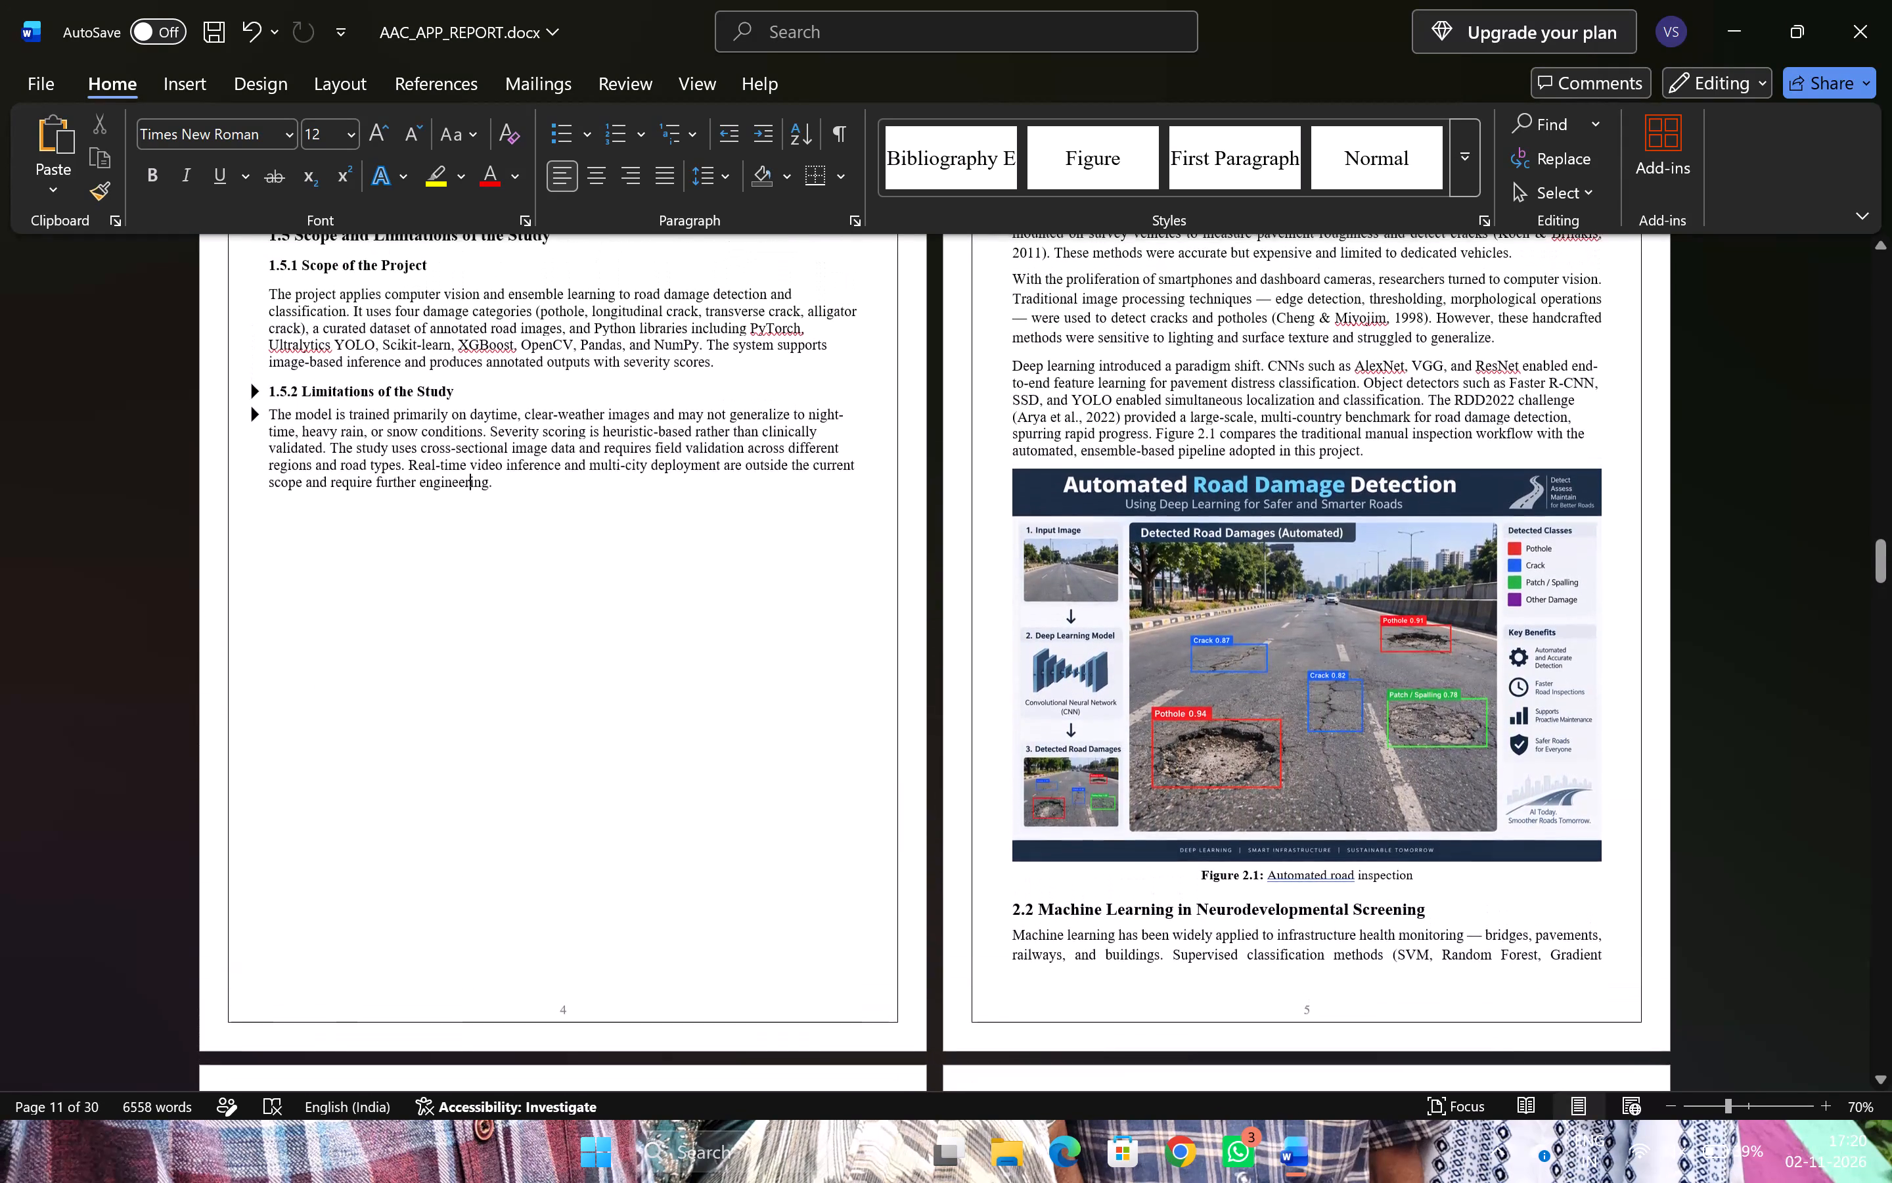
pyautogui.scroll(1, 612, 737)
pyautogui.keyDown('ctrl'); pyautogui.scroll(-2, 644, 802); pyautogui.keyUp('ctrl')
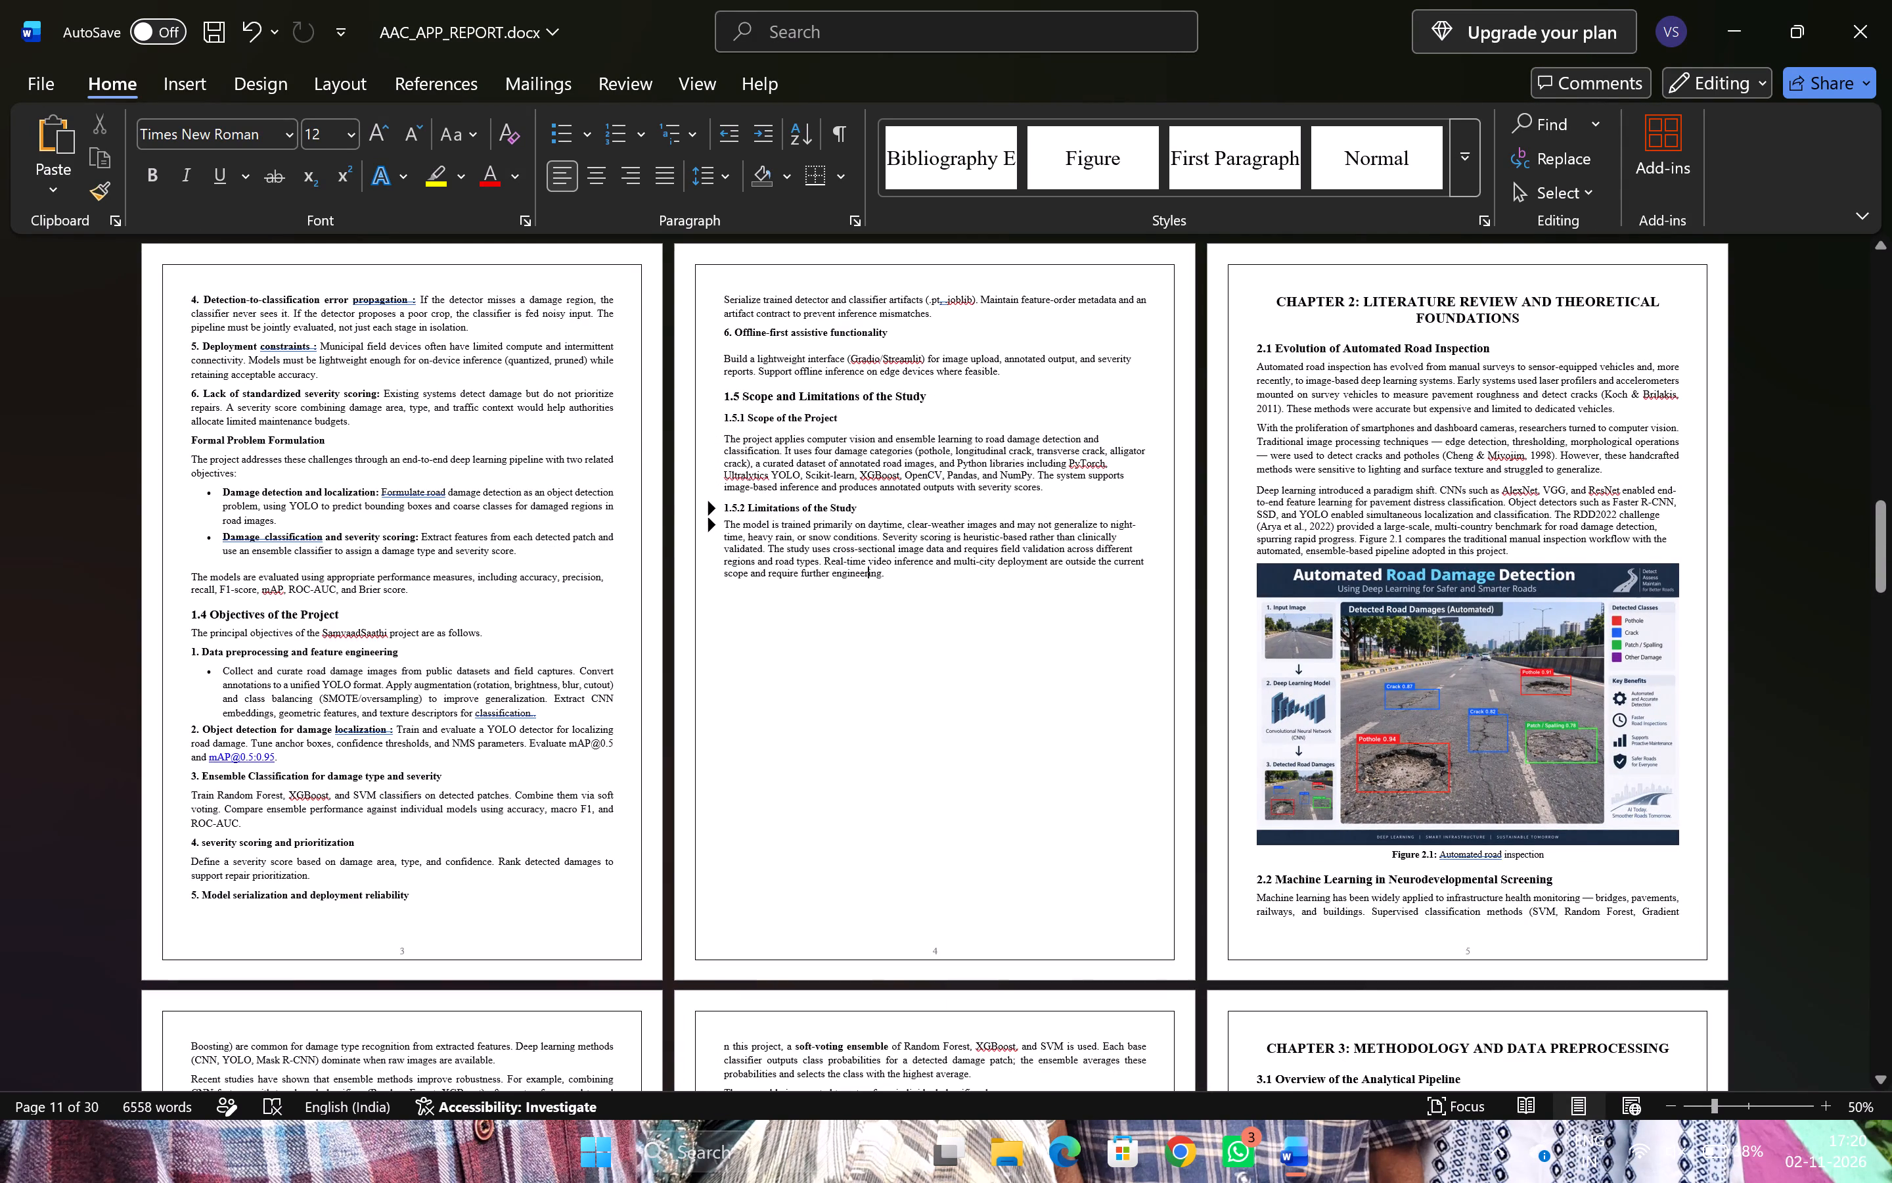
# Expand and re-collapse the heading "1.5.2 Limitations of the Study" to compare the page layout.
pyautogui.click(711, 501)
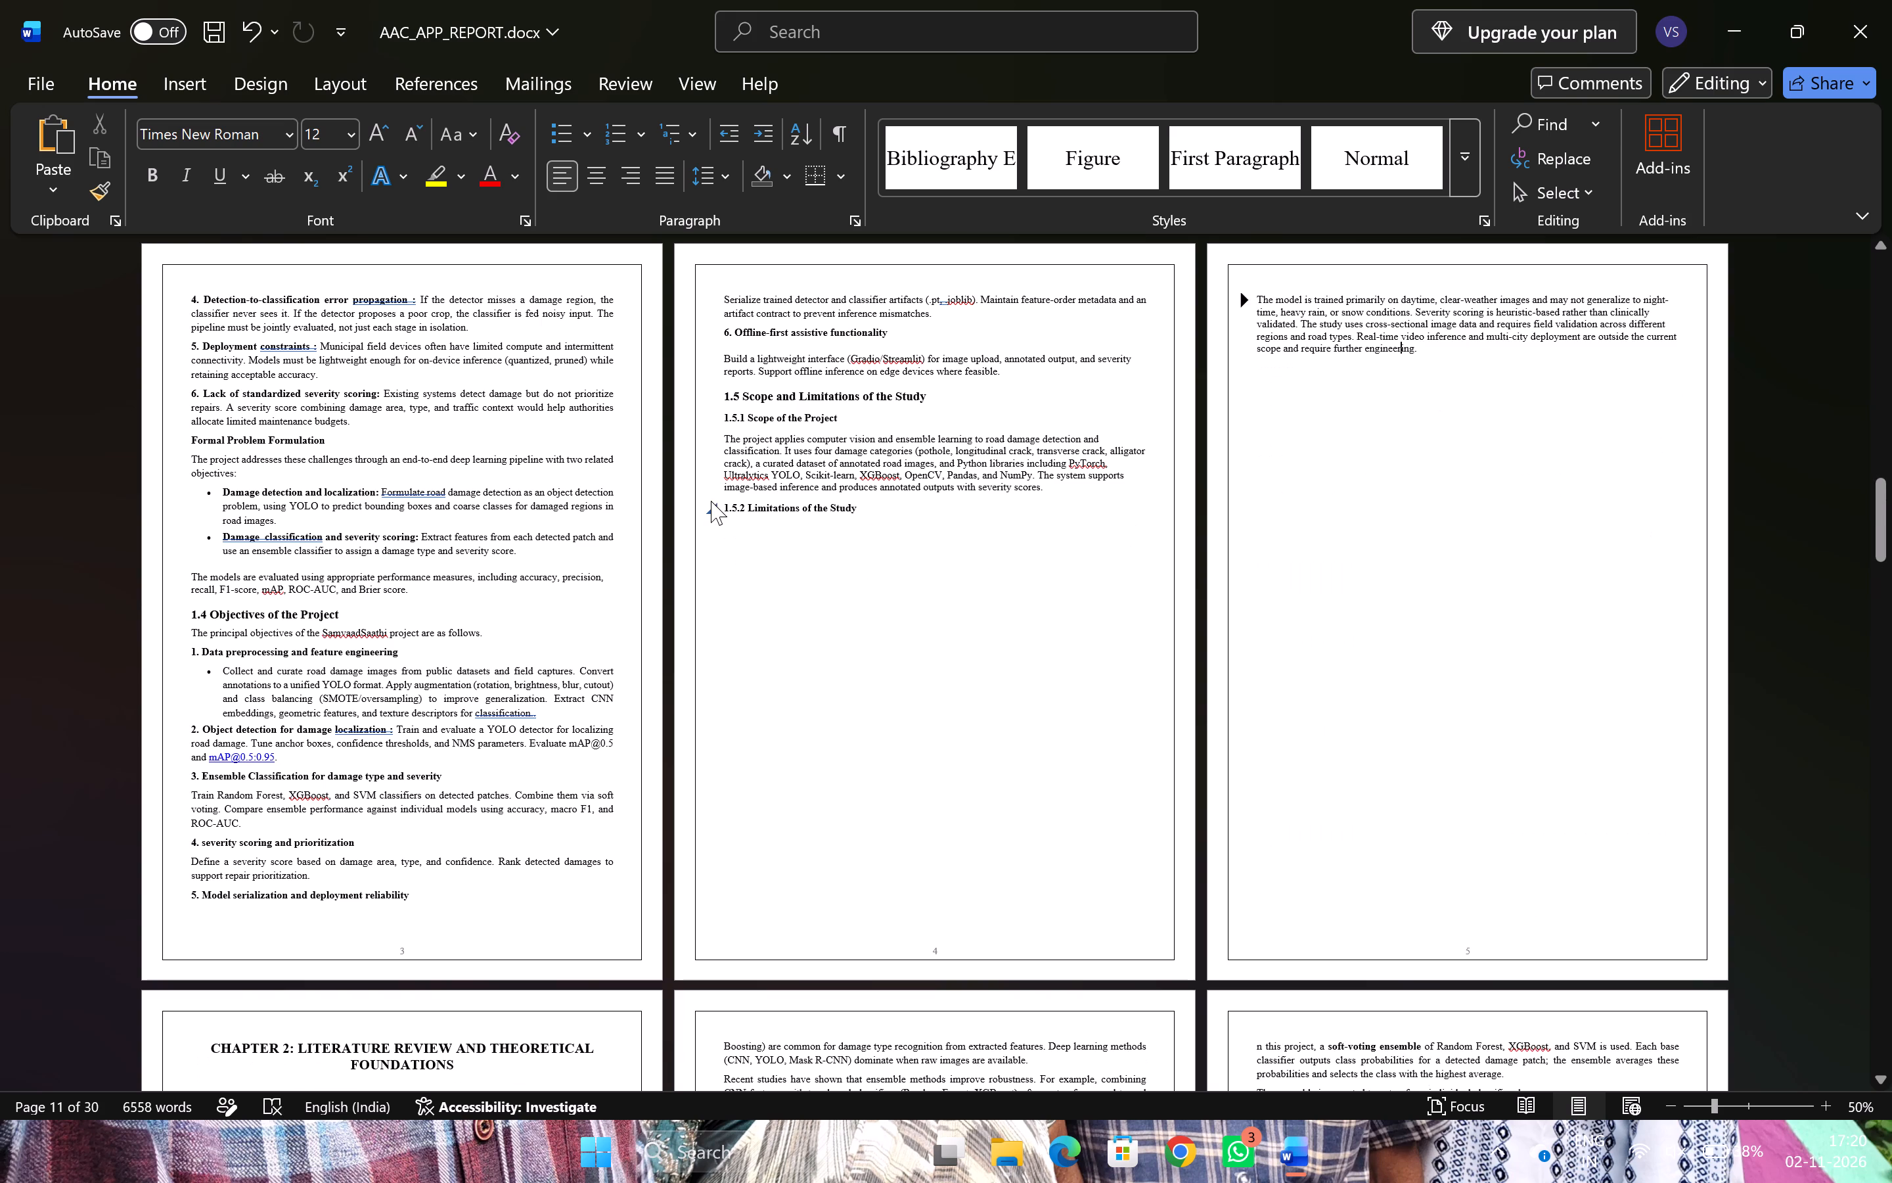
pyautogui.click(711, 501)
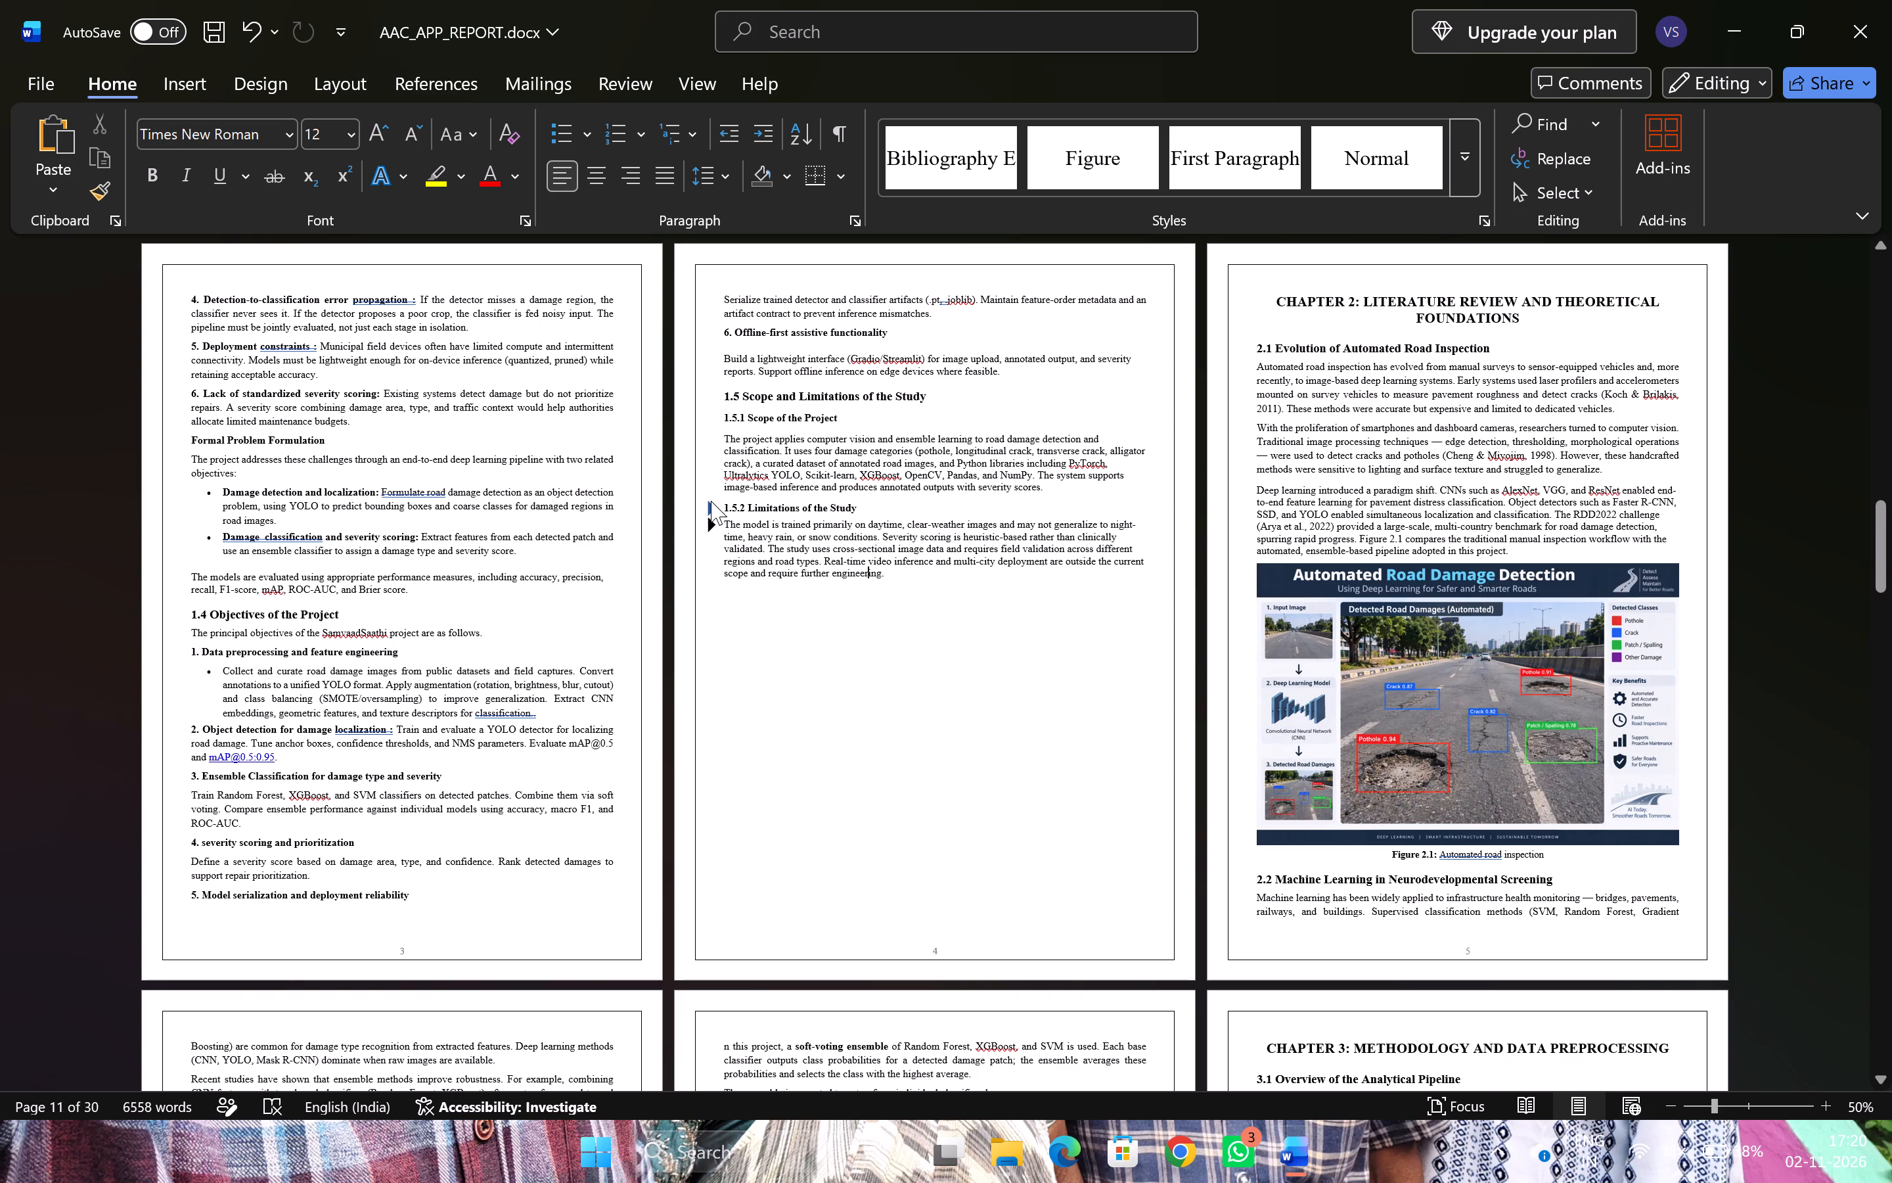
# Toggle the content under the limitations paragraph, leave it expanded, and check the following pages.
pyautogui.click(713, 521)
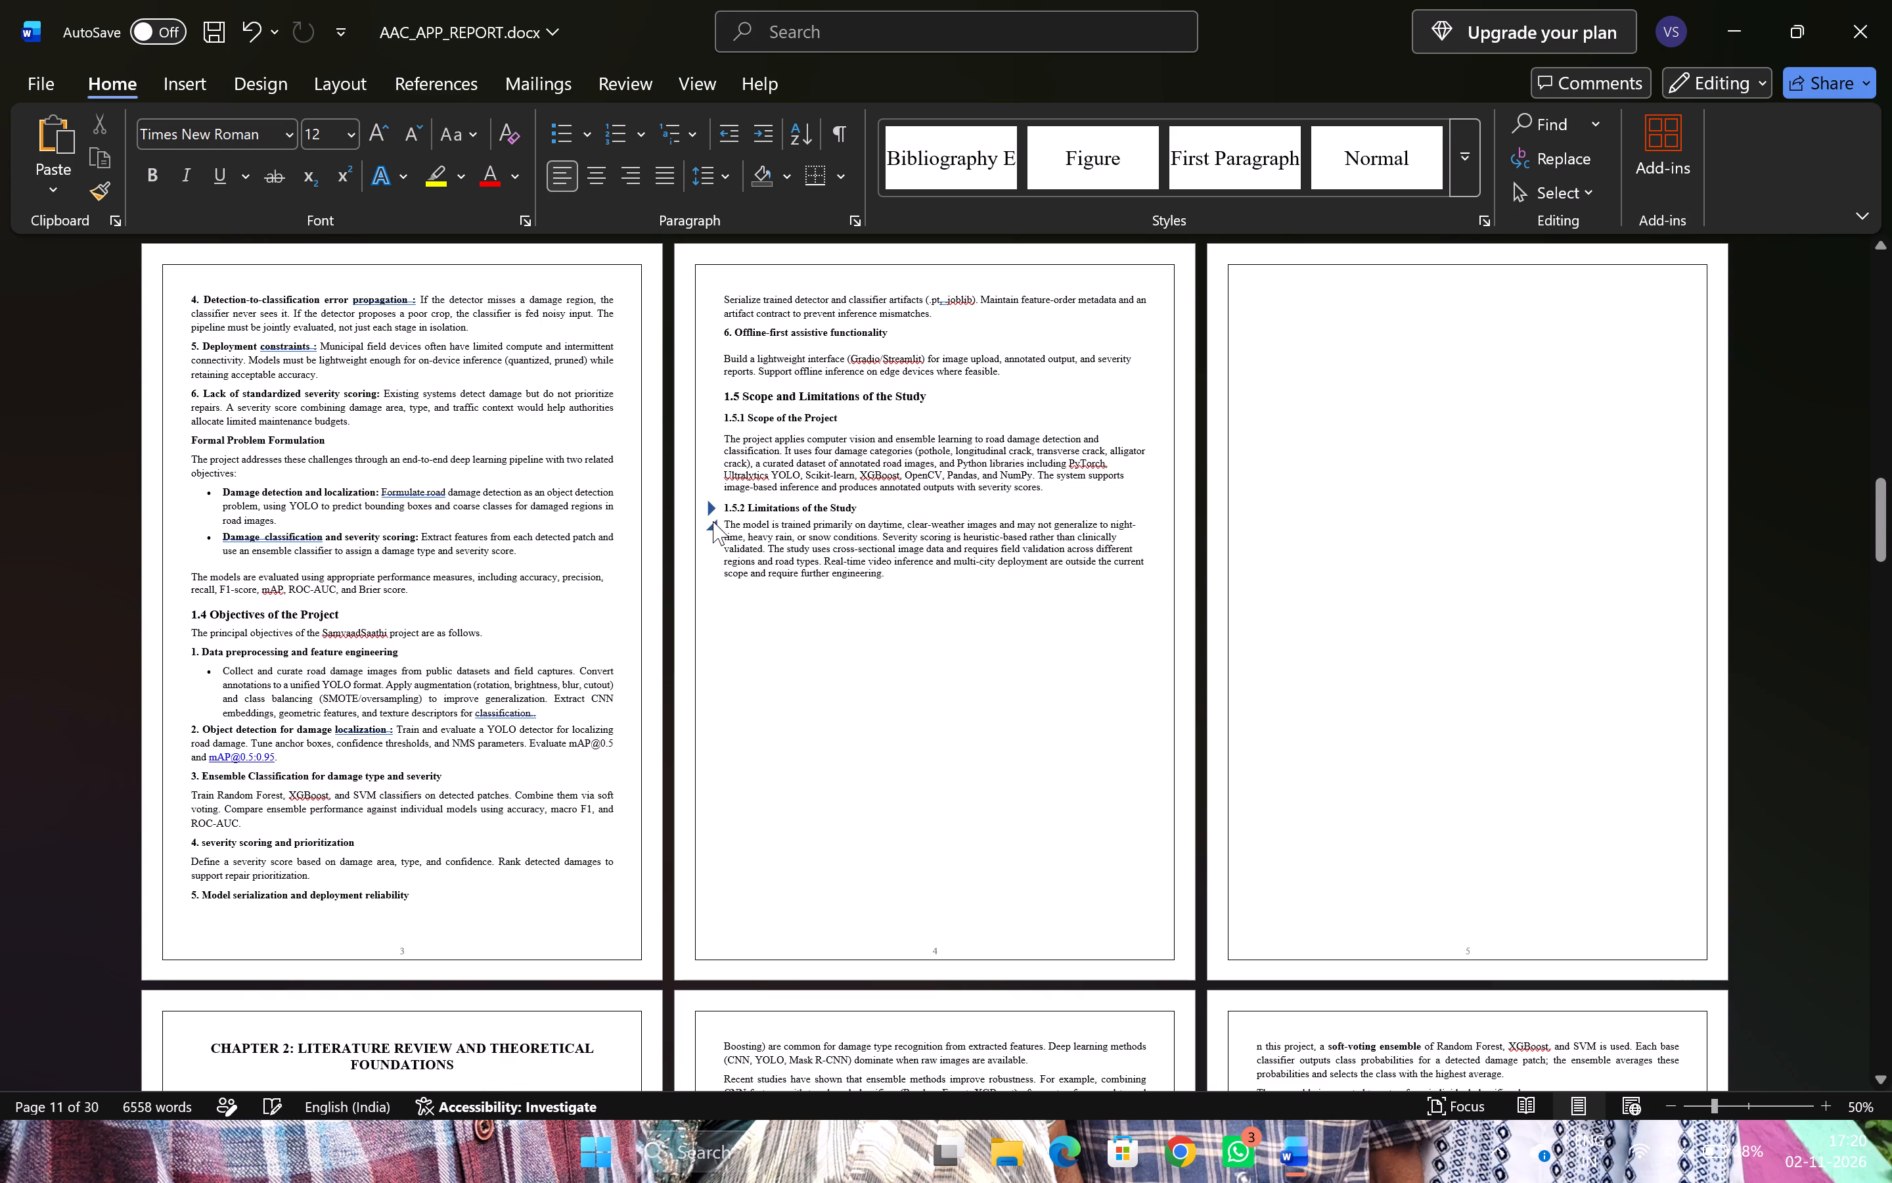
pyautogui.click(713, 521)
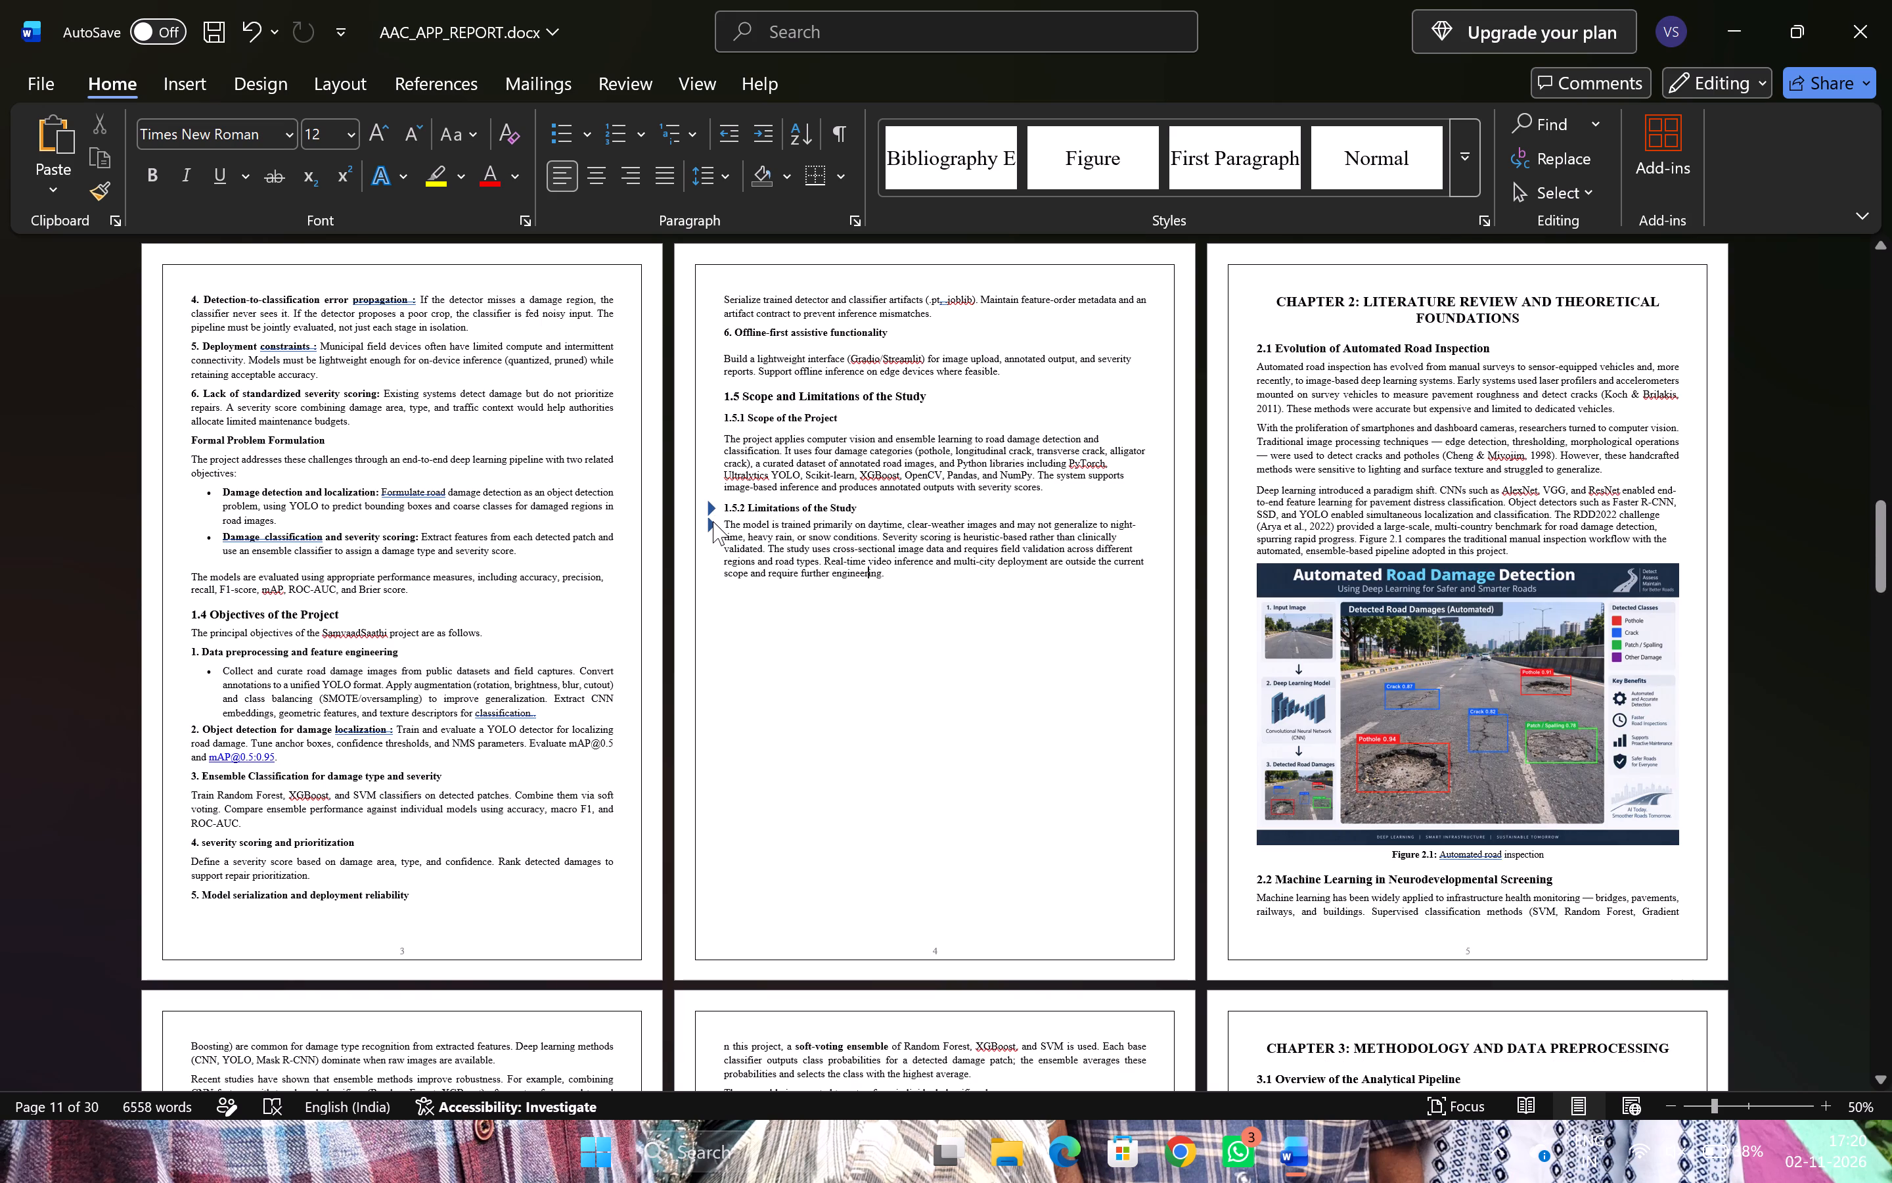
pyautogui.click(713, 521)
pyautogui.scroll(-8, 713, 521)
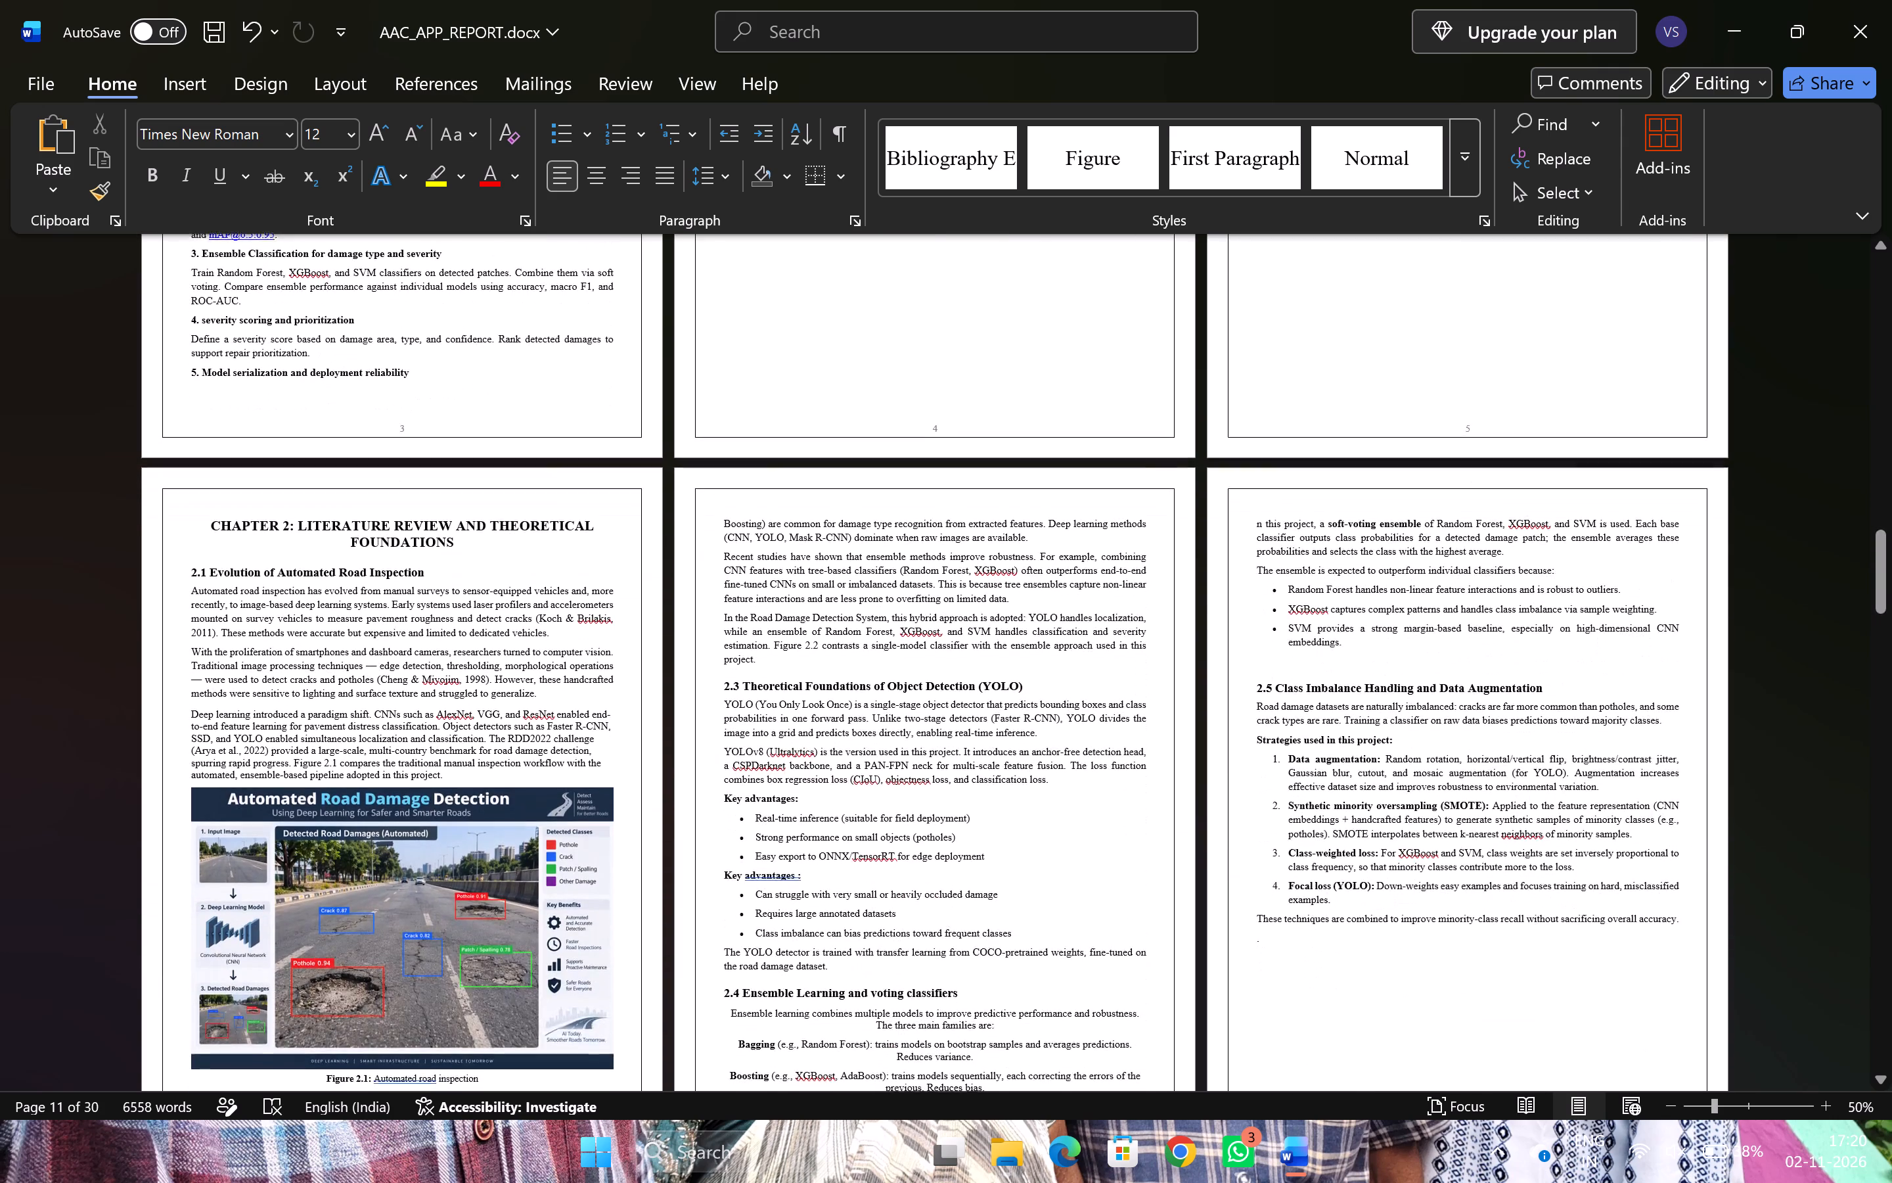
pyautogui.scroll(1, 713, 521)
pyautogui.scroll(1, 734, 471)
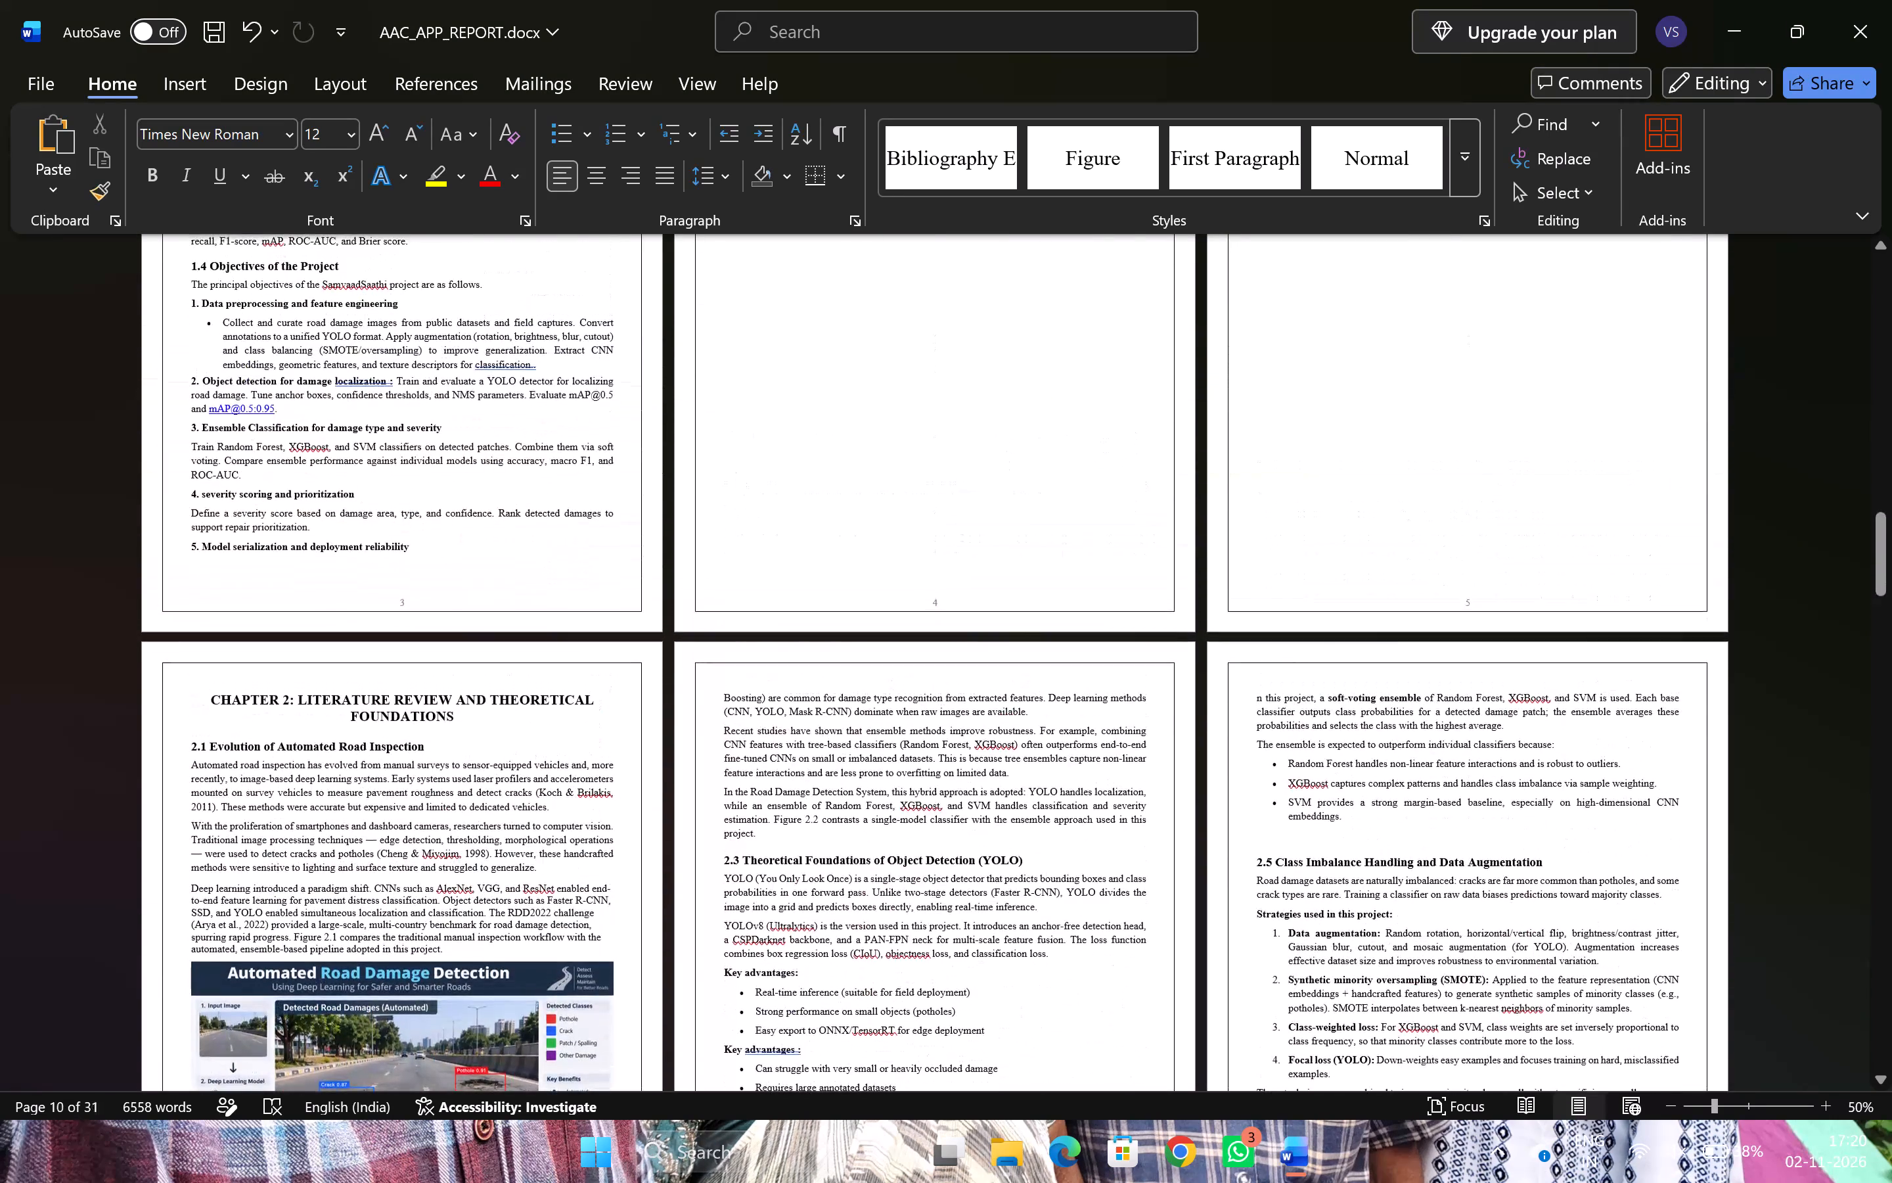
# Toggle the collapsible content under the limitations paragraph on page 4 and leave it collapsed.
pyautogui.scroll(1, 734, 471)
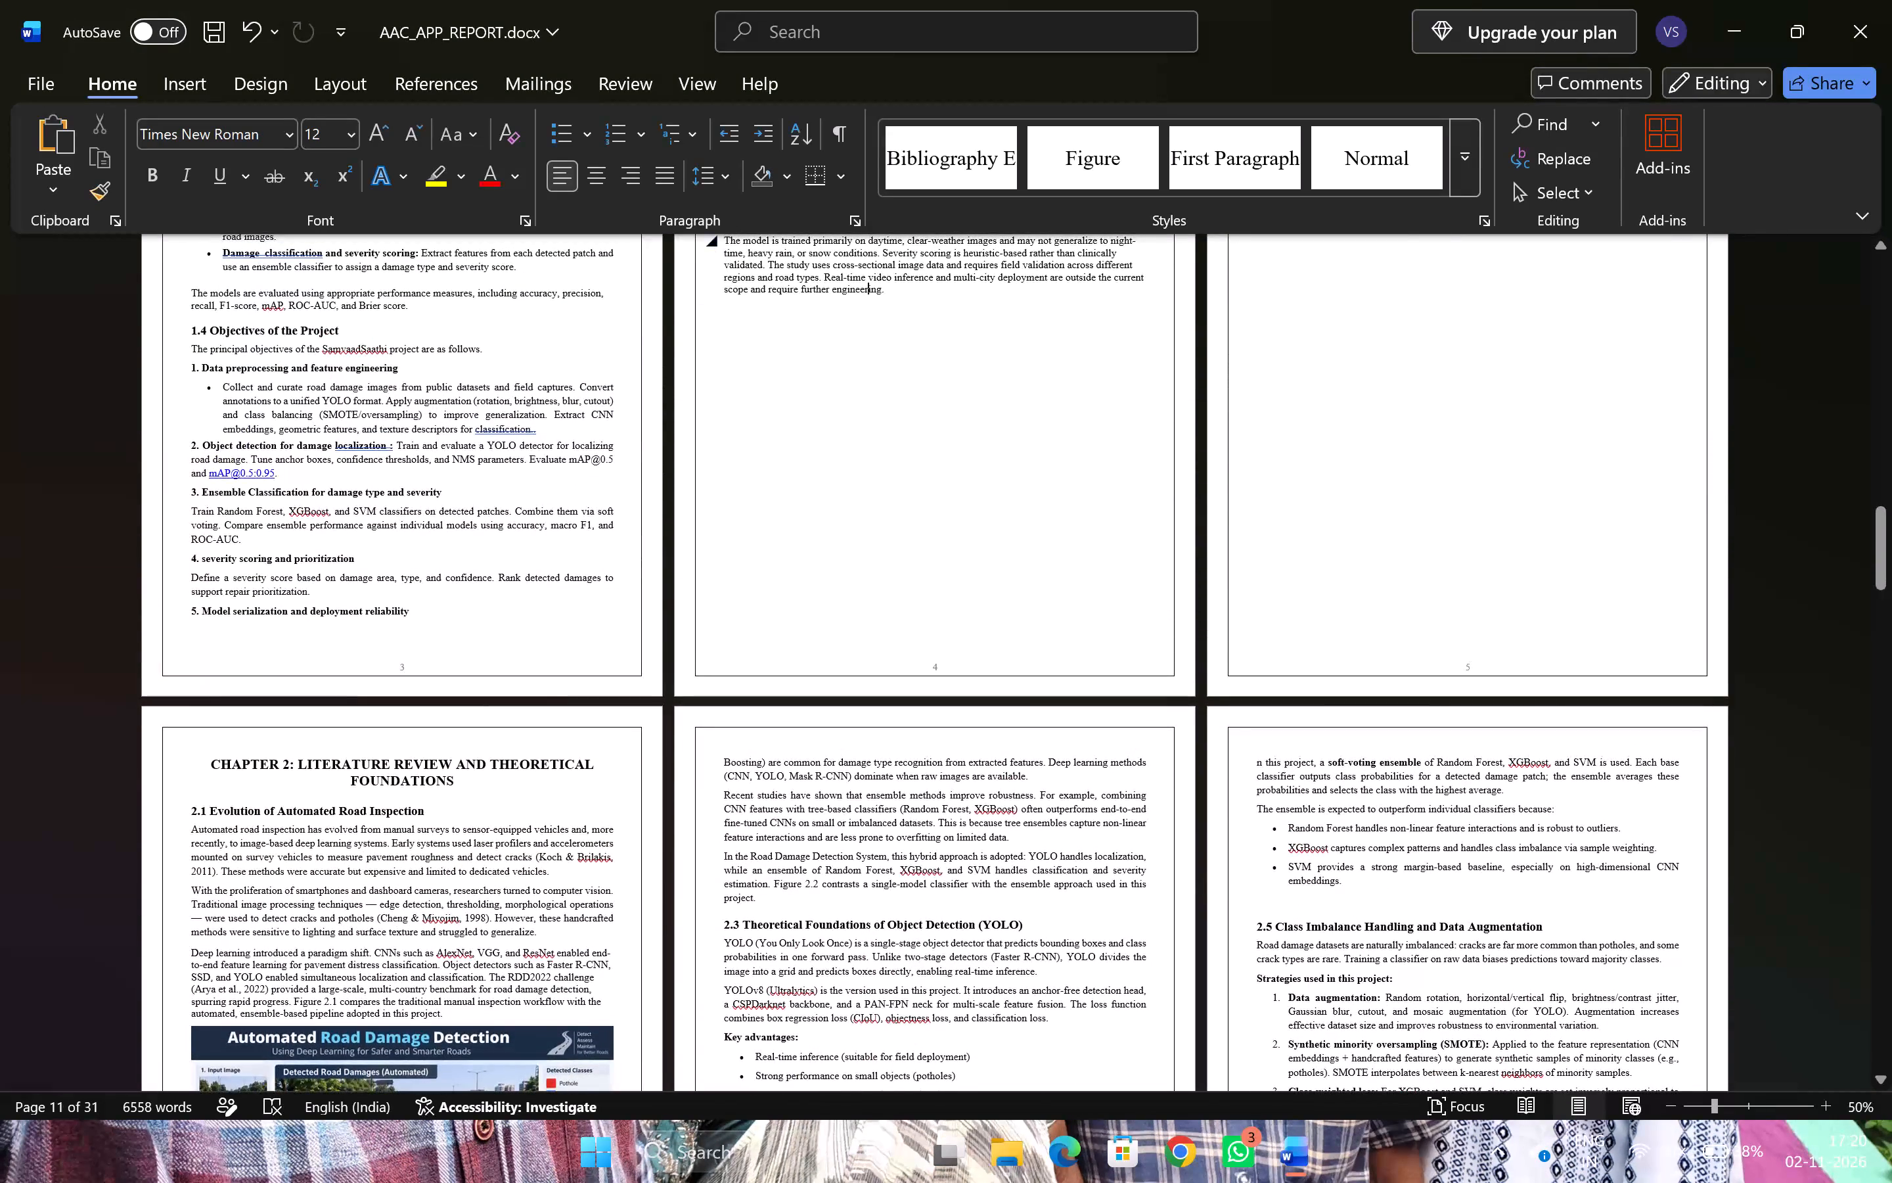
pyautogui.click(712, 244)
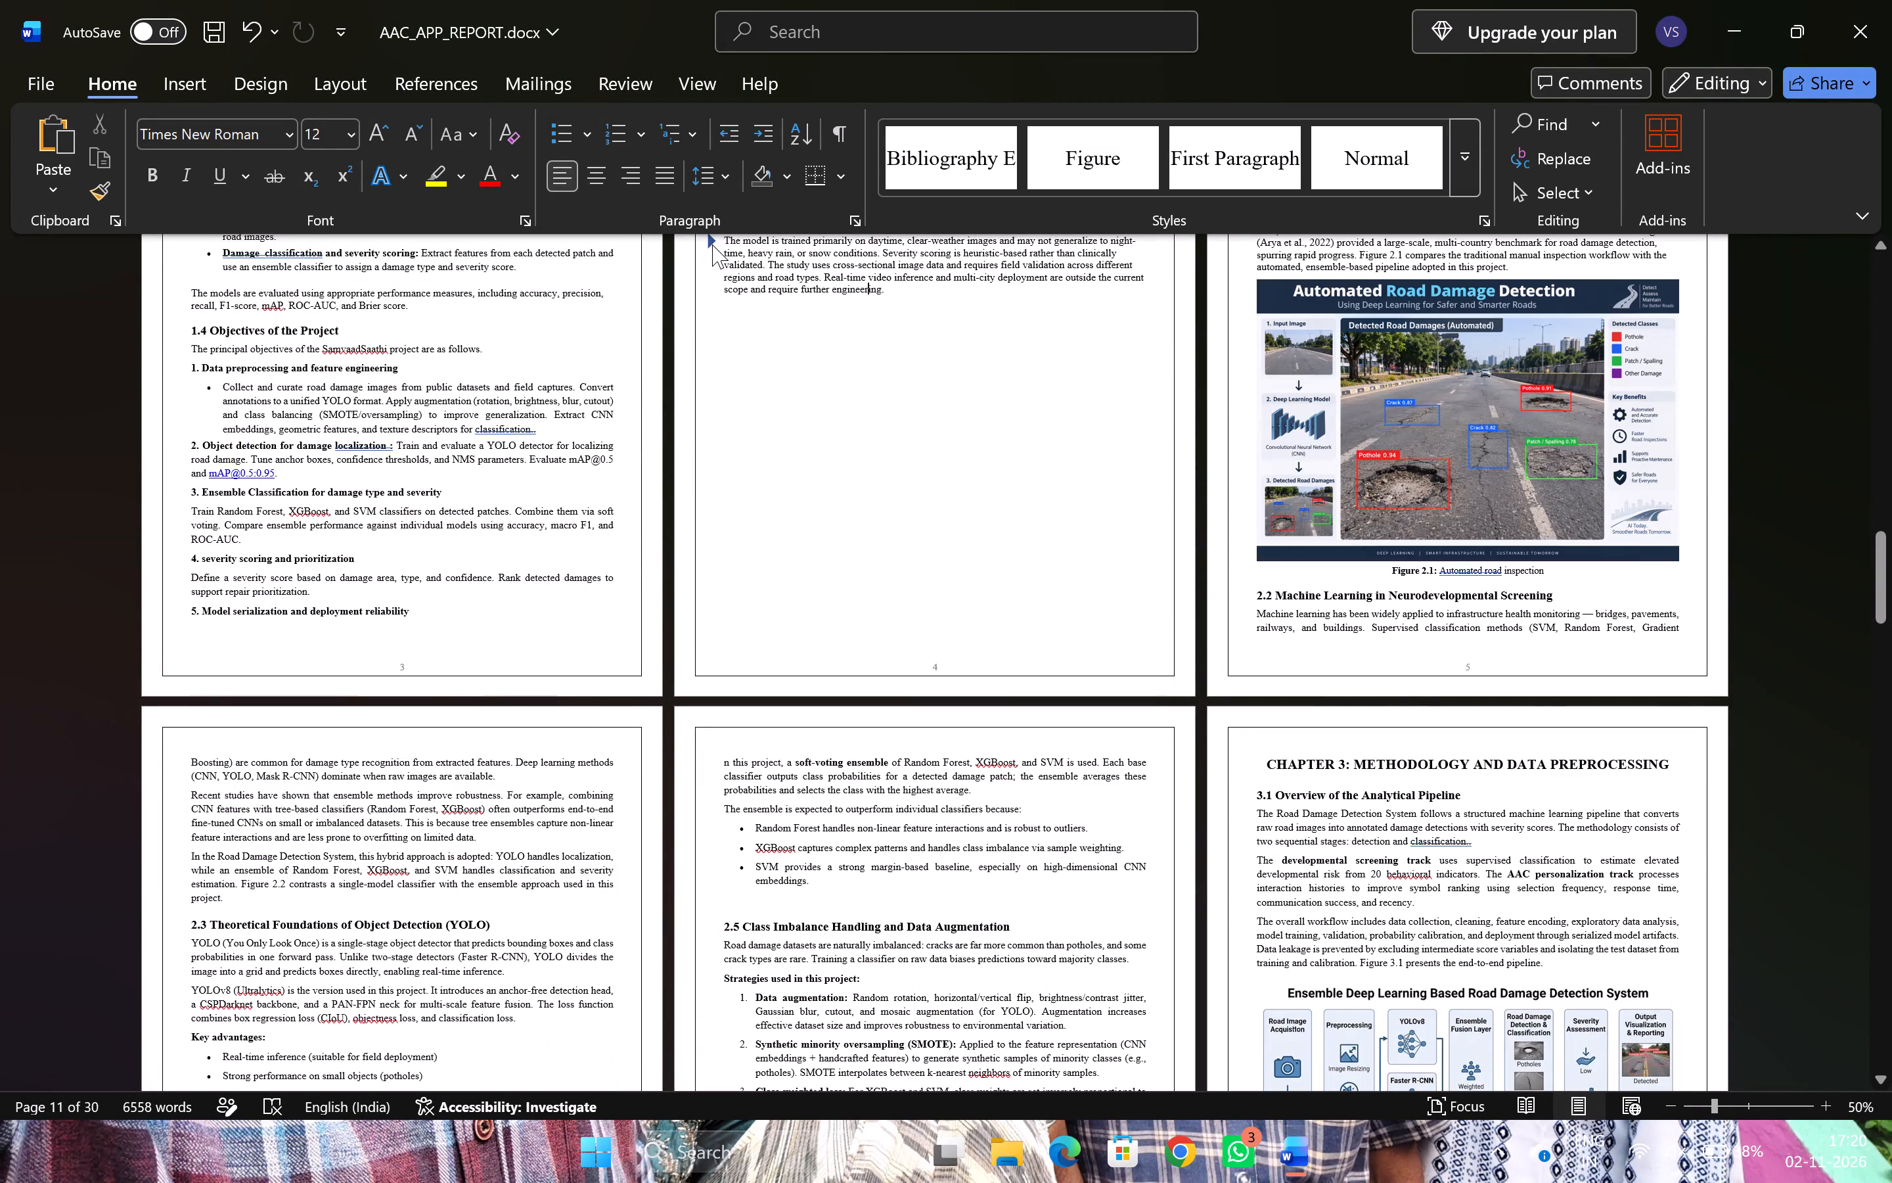
pyautogui.click(712, 244)
pyautogui.click(712, 244)
pyautogui.scroll(6, 823, 433)
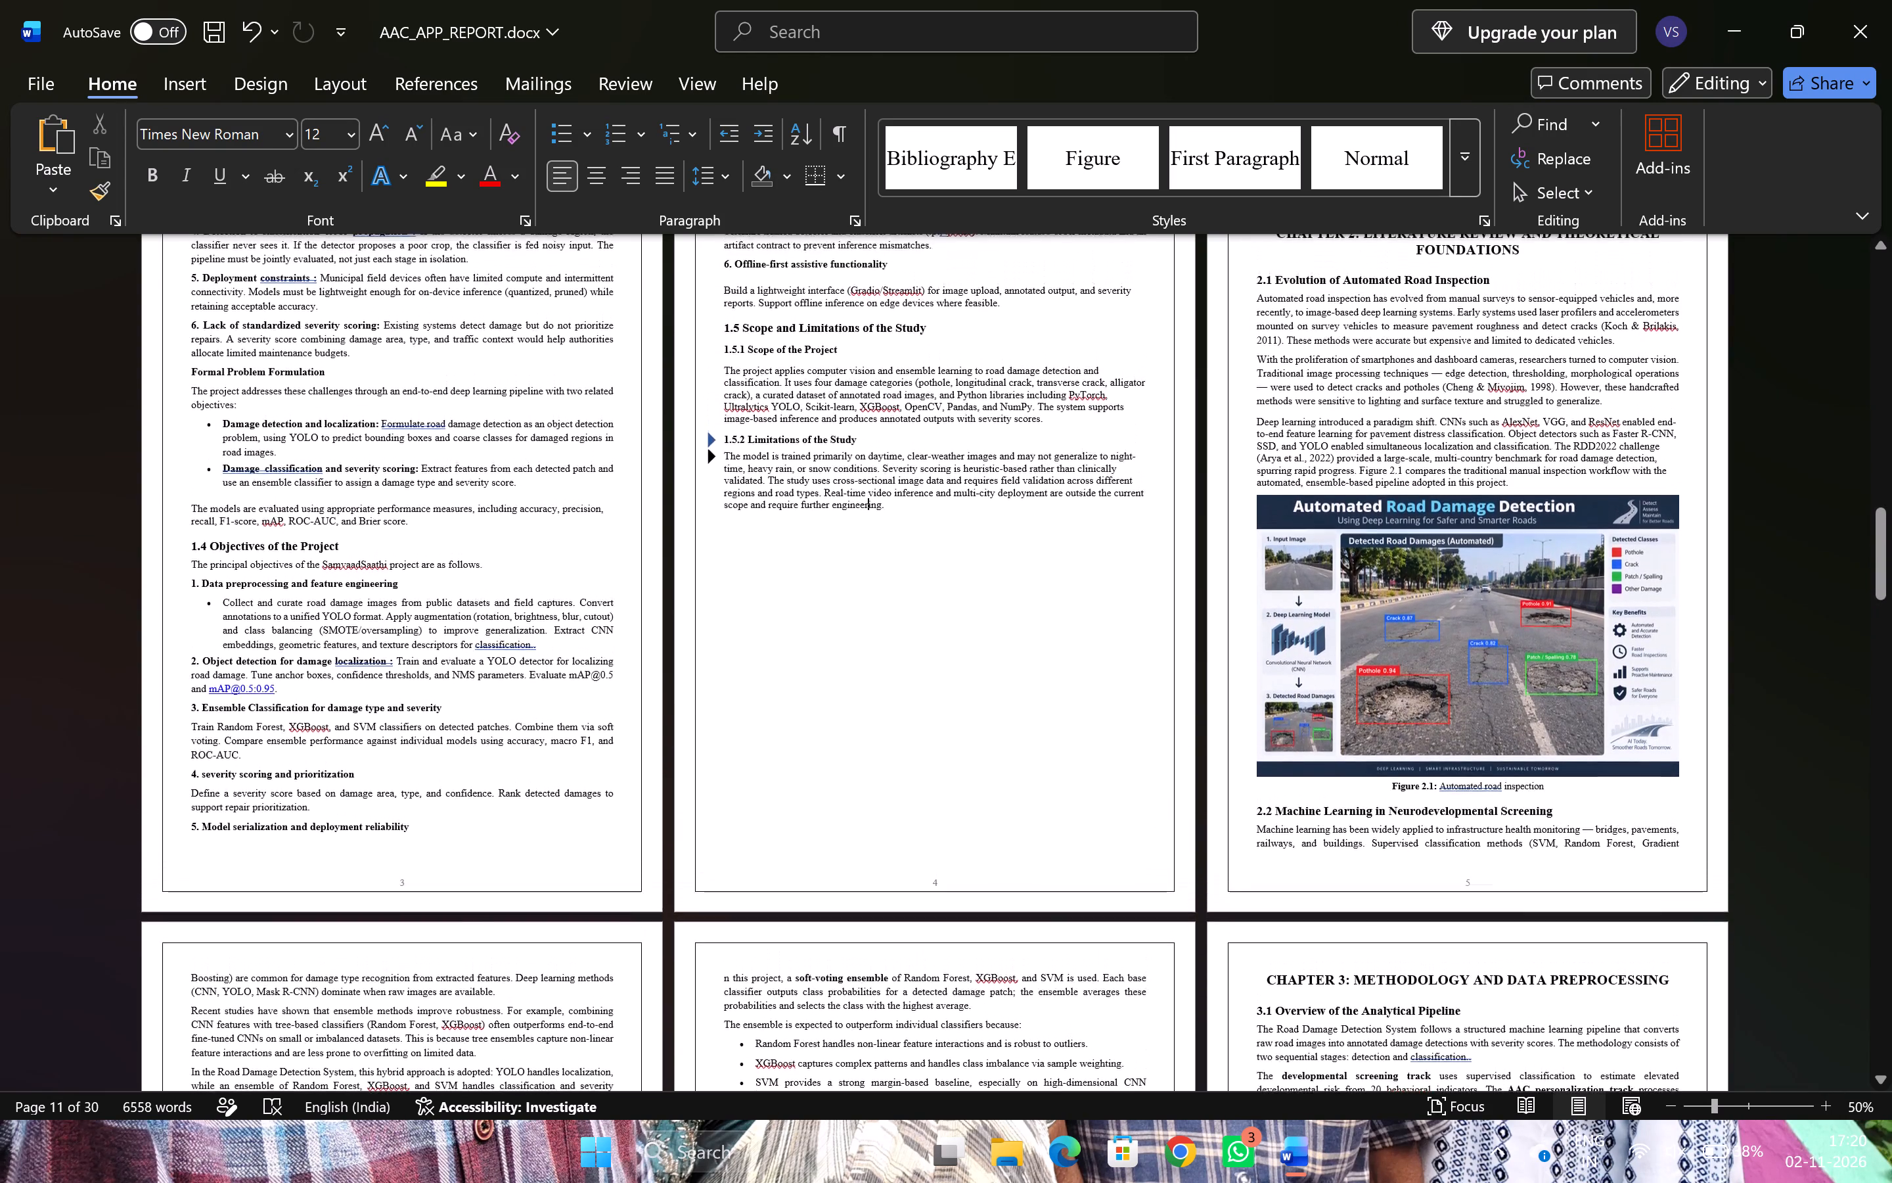
pyautogui.click(717, 459)
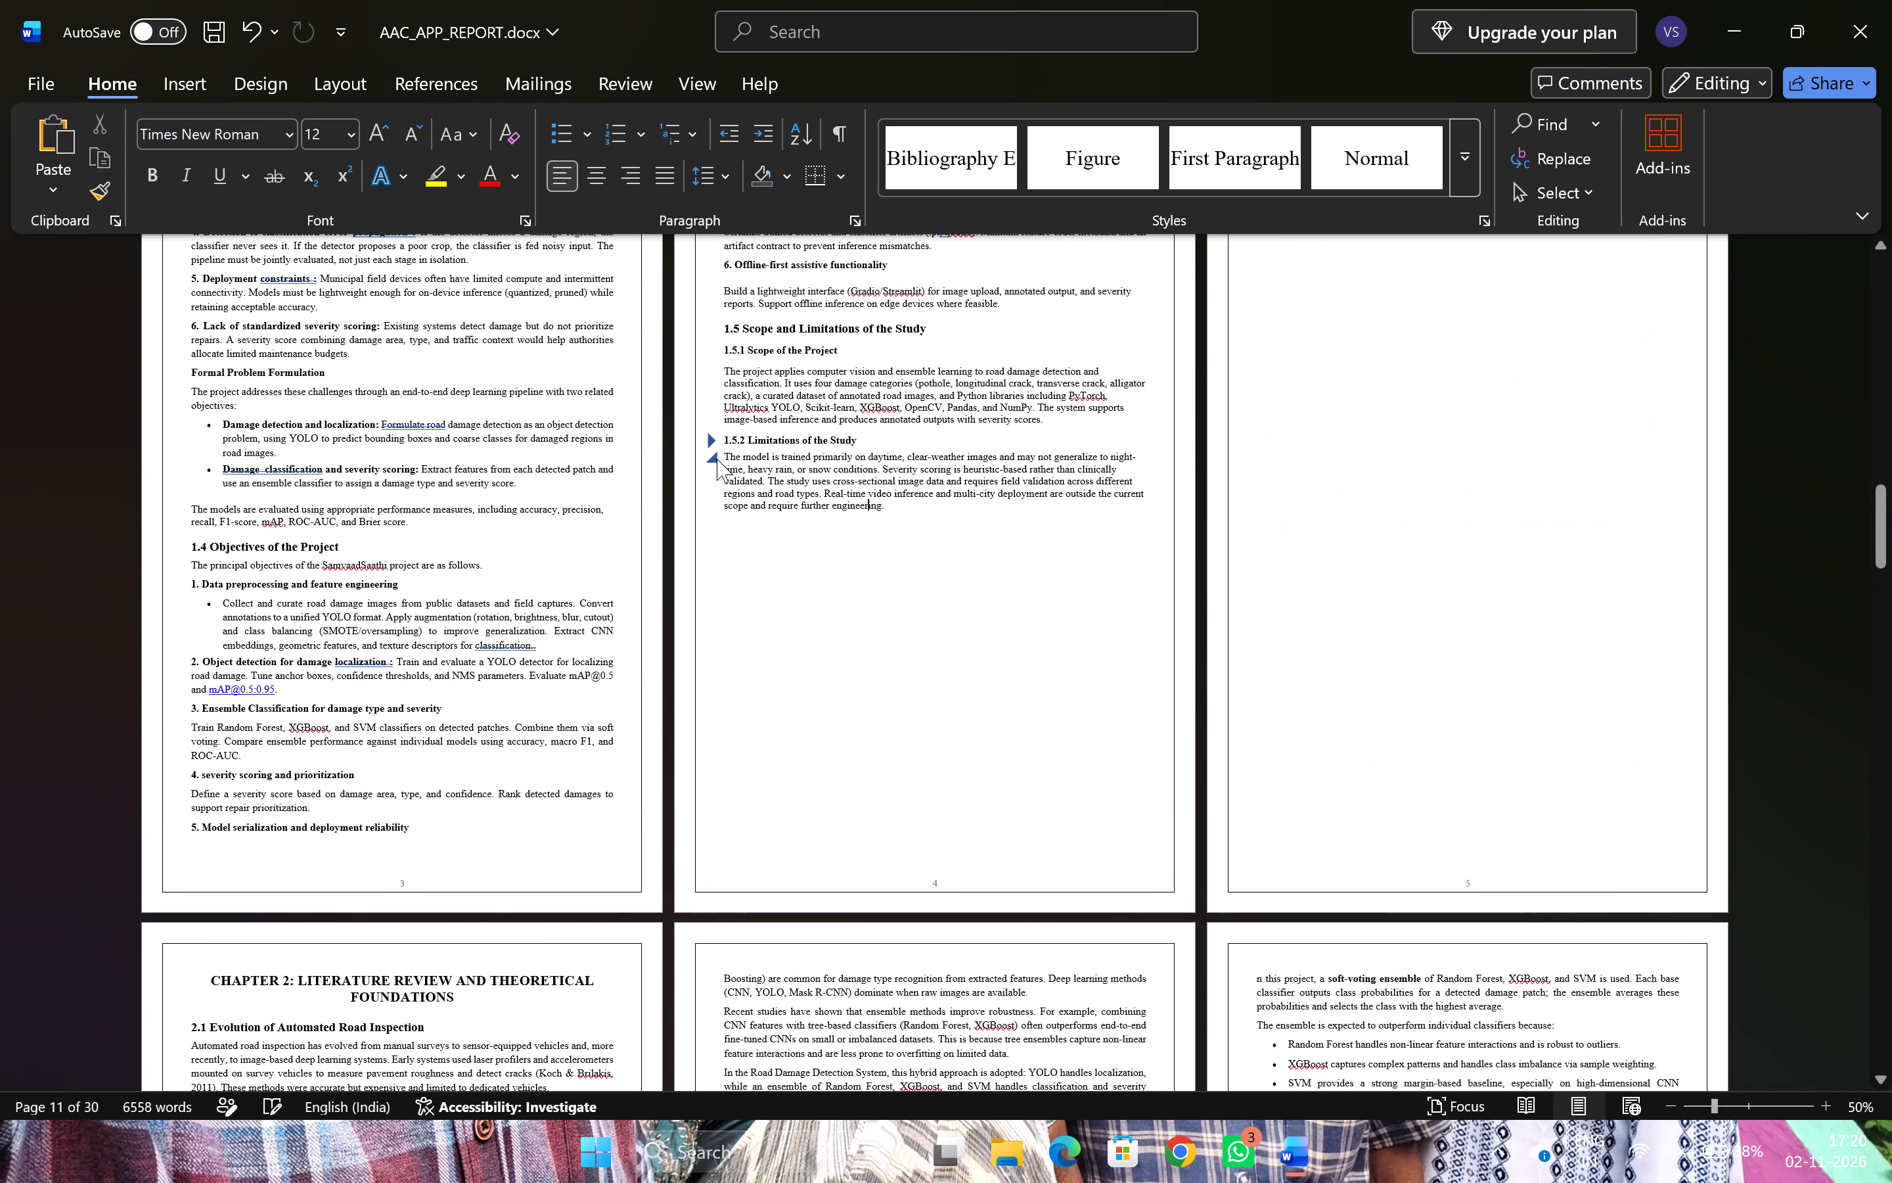
pyautogui.moveTo(810, 623); pyautogui.dragTo(1056, 713)
pyautogui.click(1056, 713)
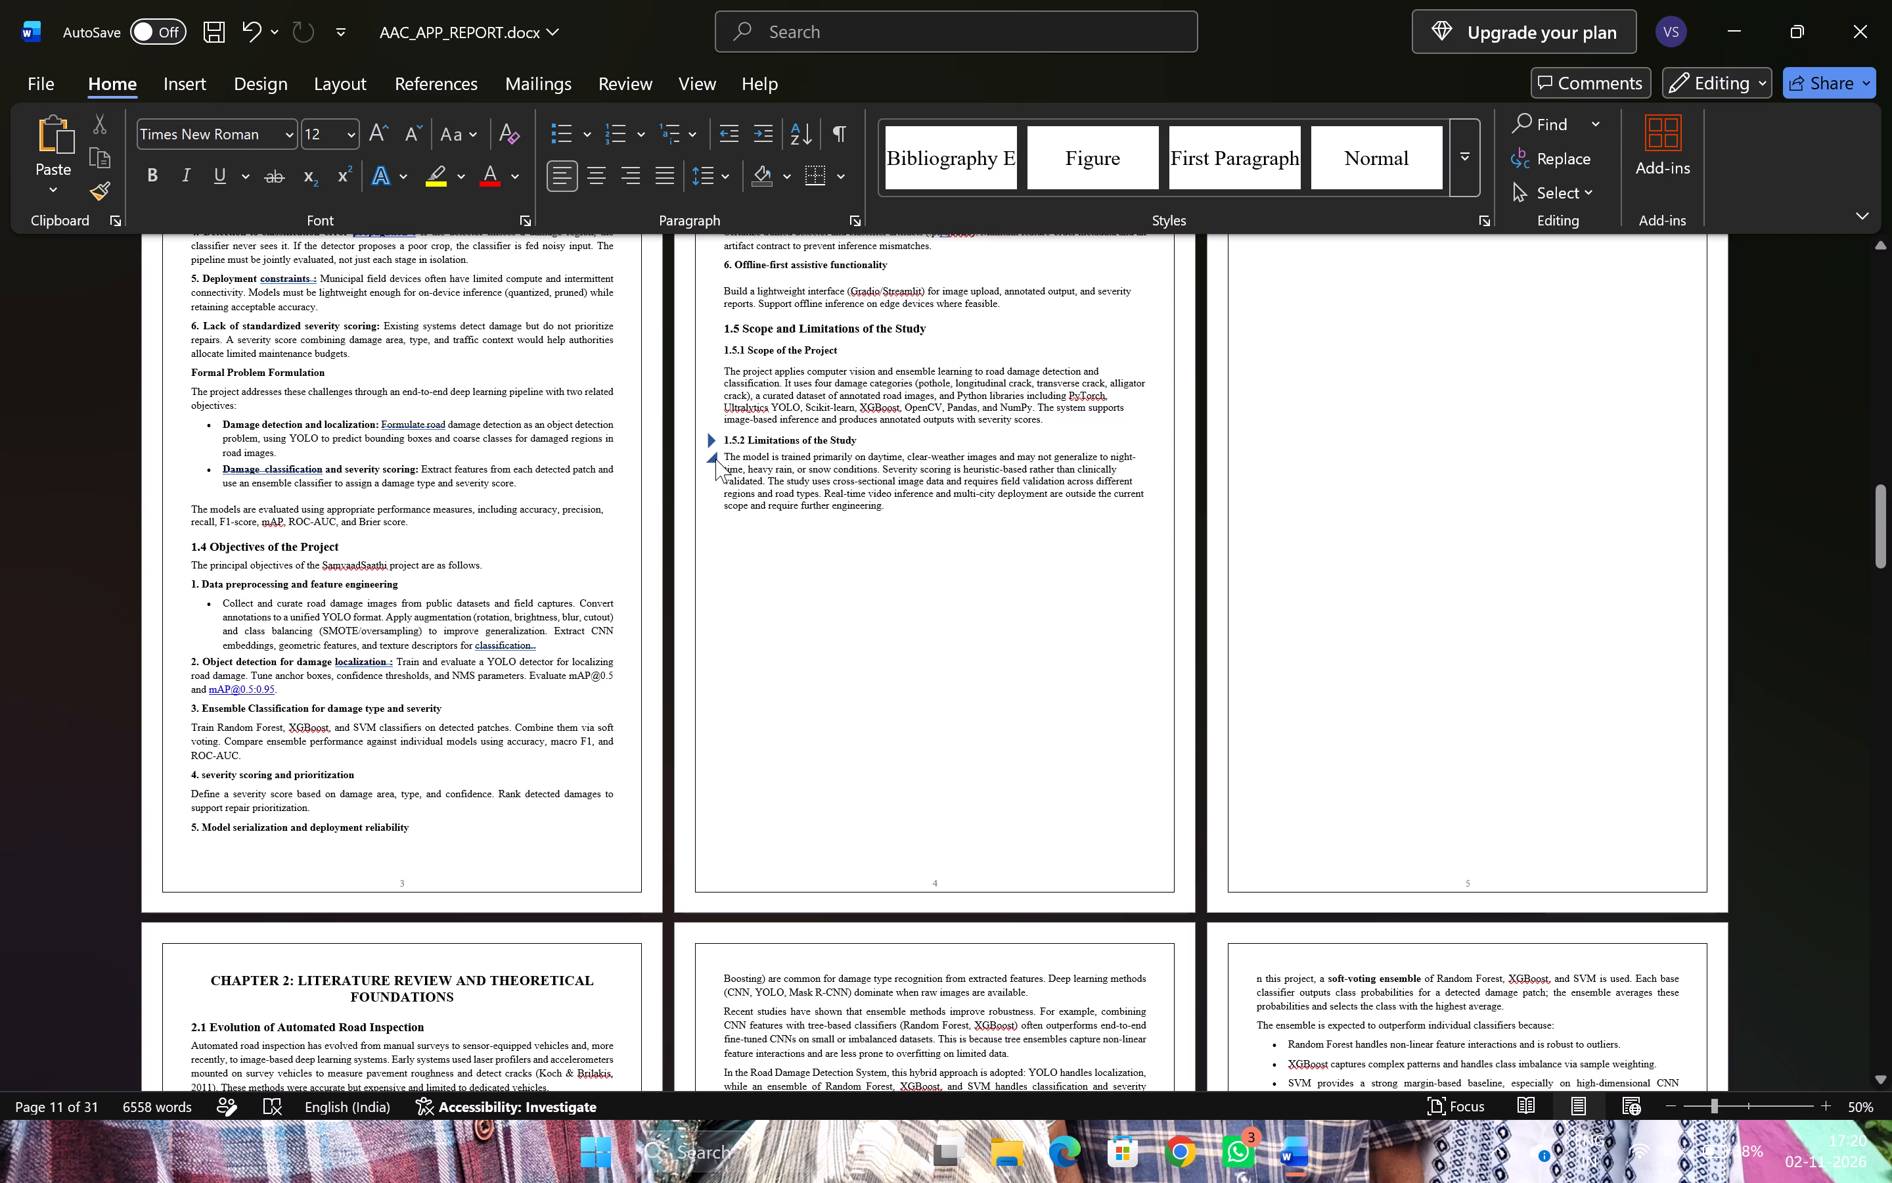
pyautogui.click(715, 459)
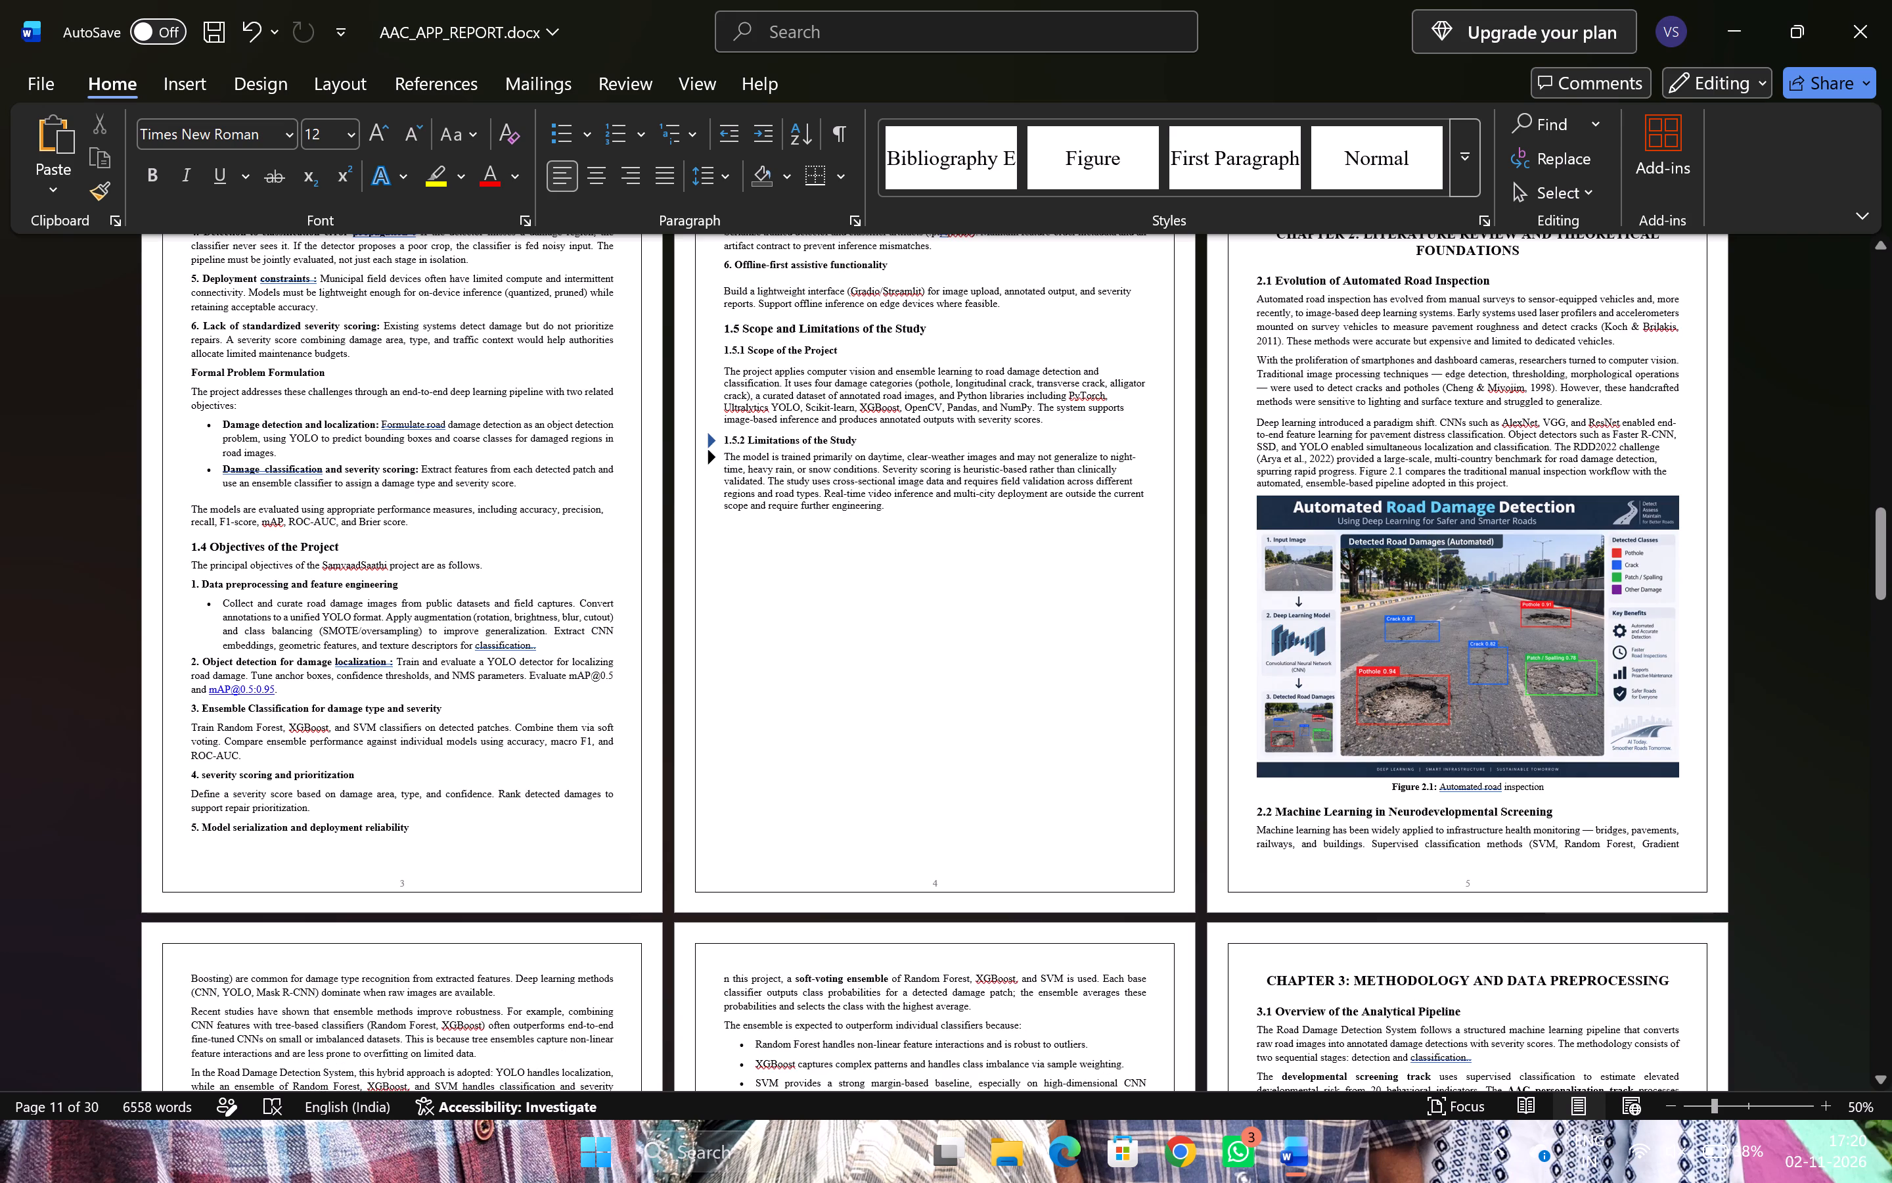
# Review the layout of the pages from Chapter 2 through the start of Chapter 4 for blank gaps.
pyautogui.scroll(4, 937, 656)
pyautogui.scroll(-6, 937, 656)
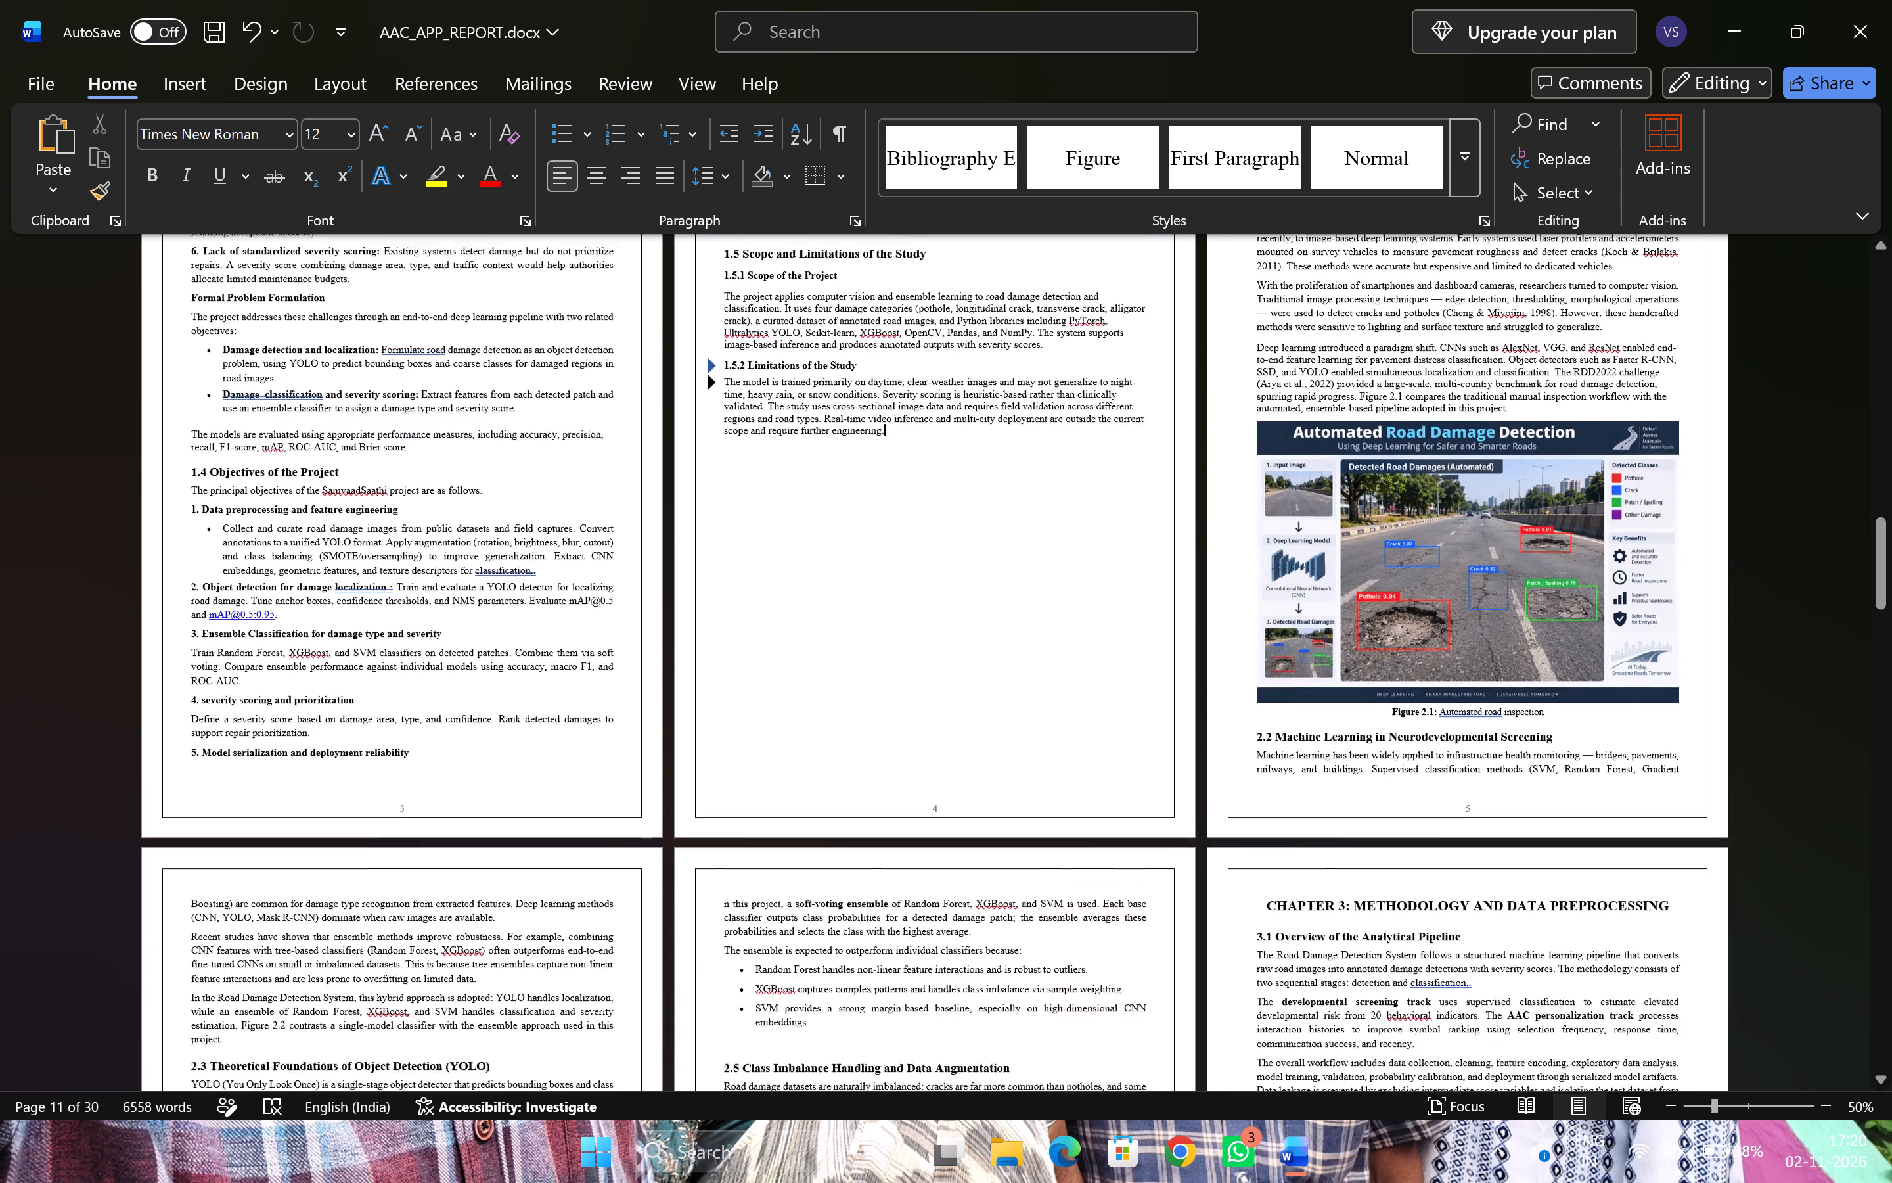
pyautogui.scroll(-8, 937, 656)
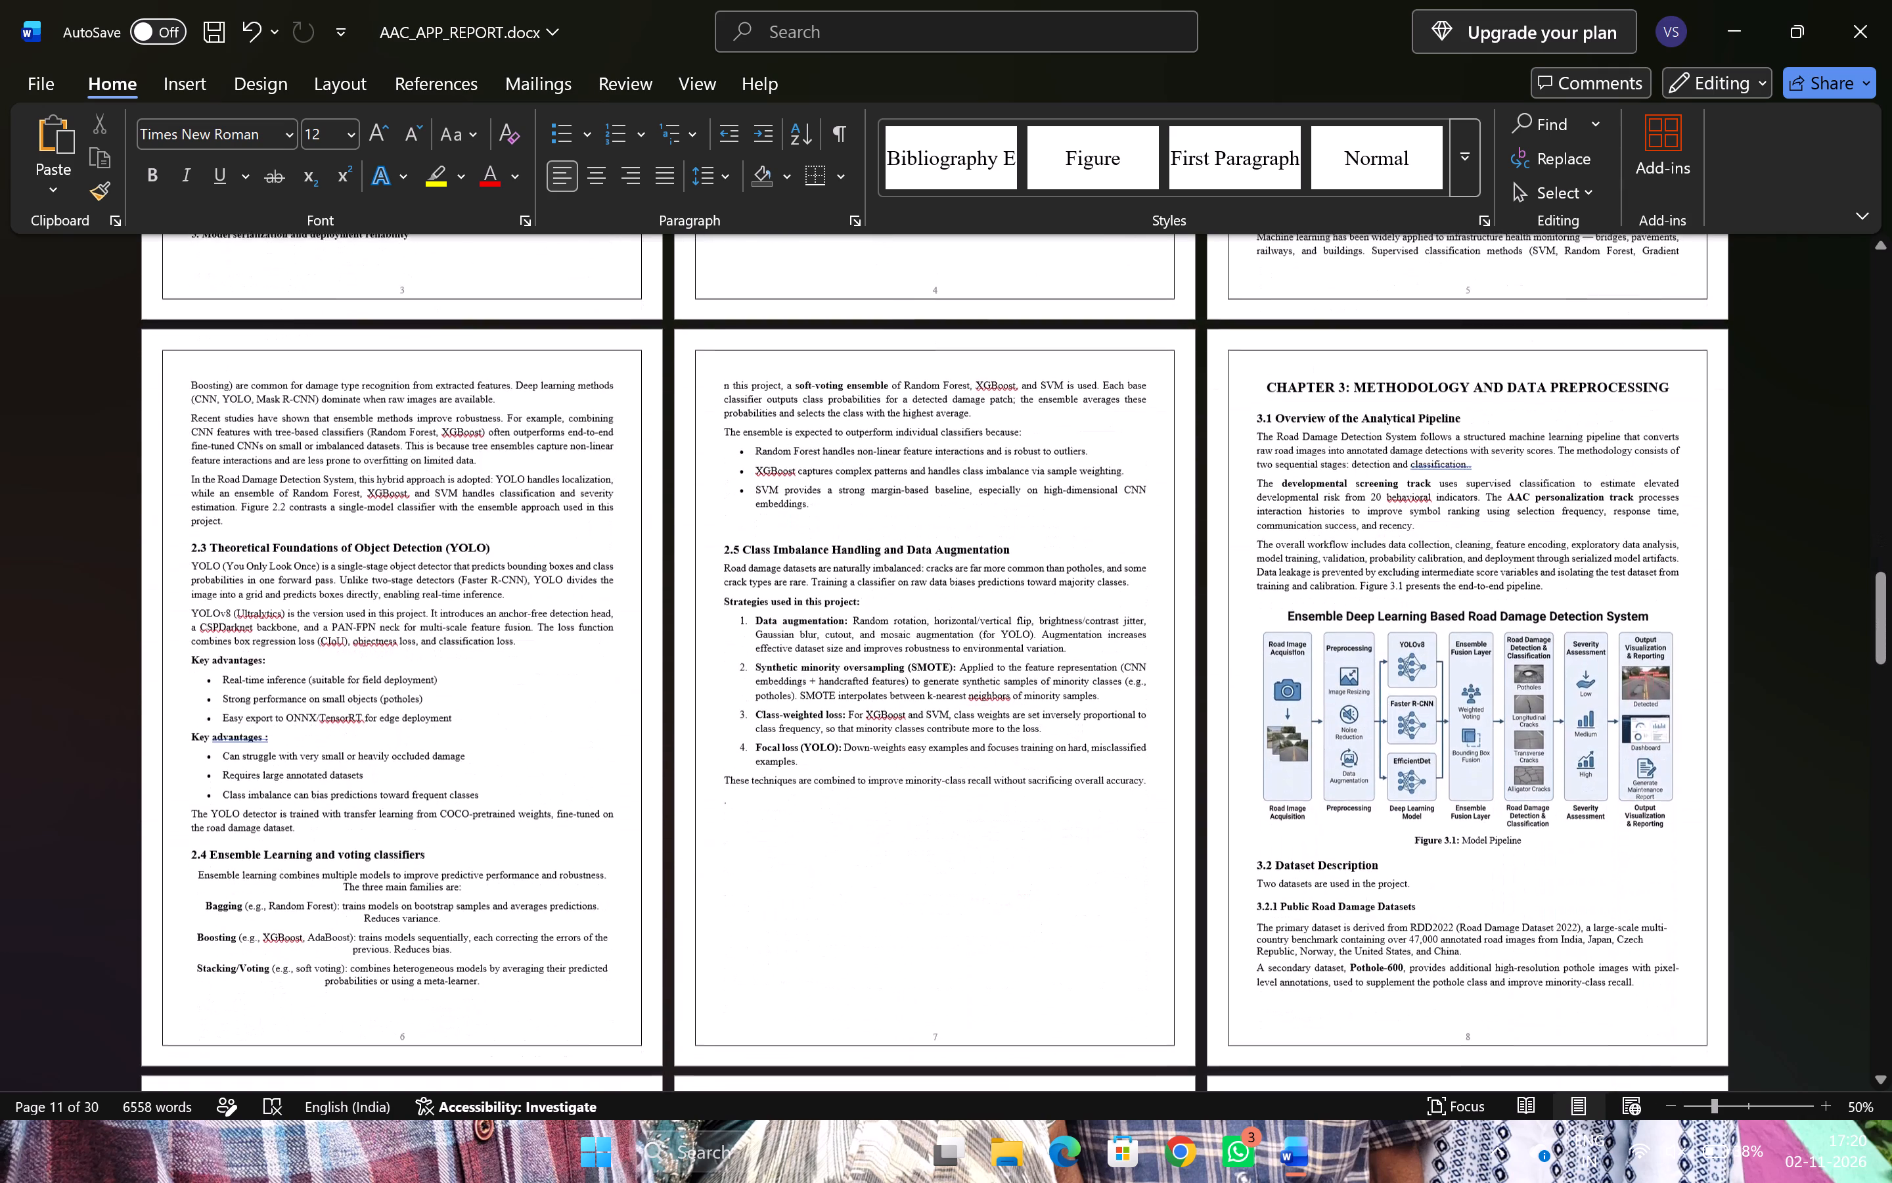
pyautogui.scroll(-13, 937, 656)
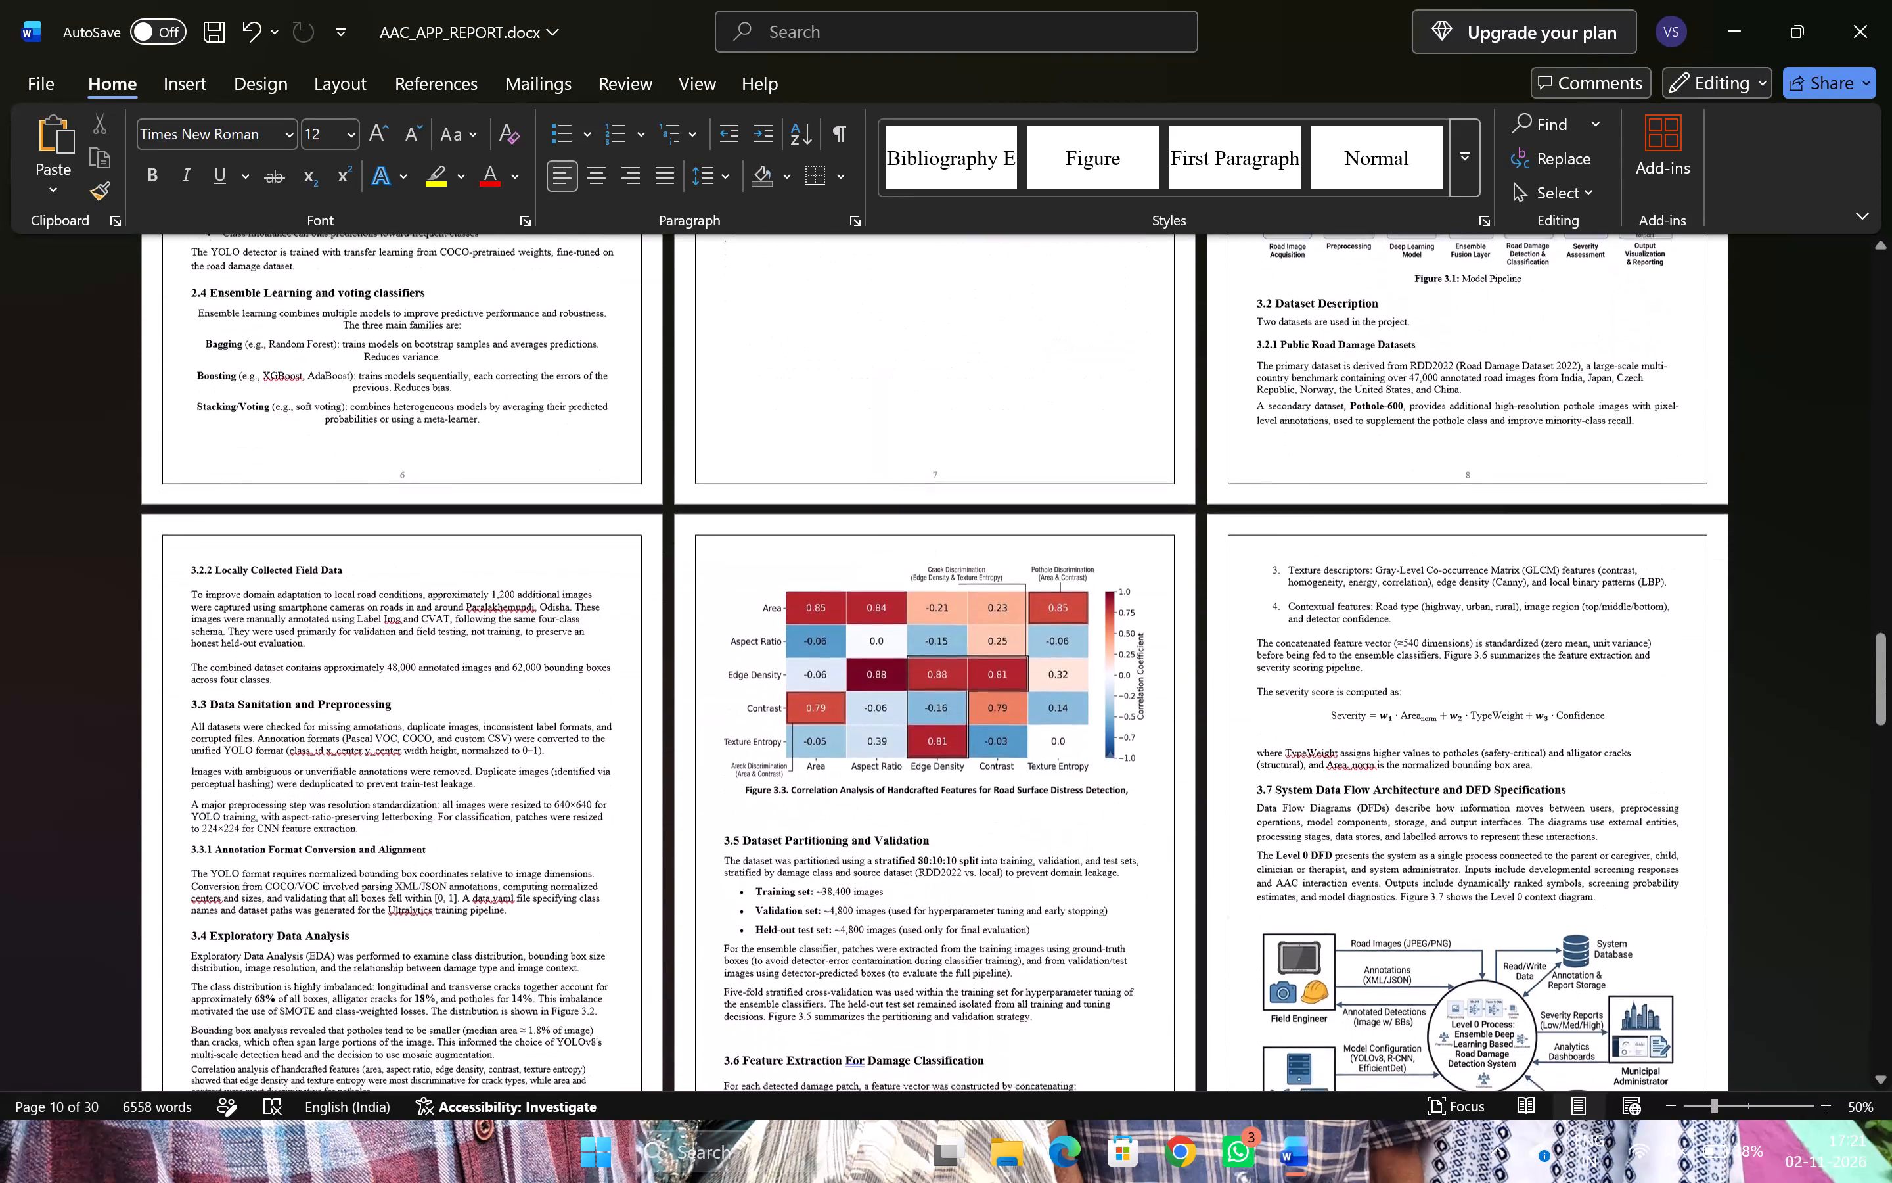
pyautogui.scroll(-7, 937, 656)
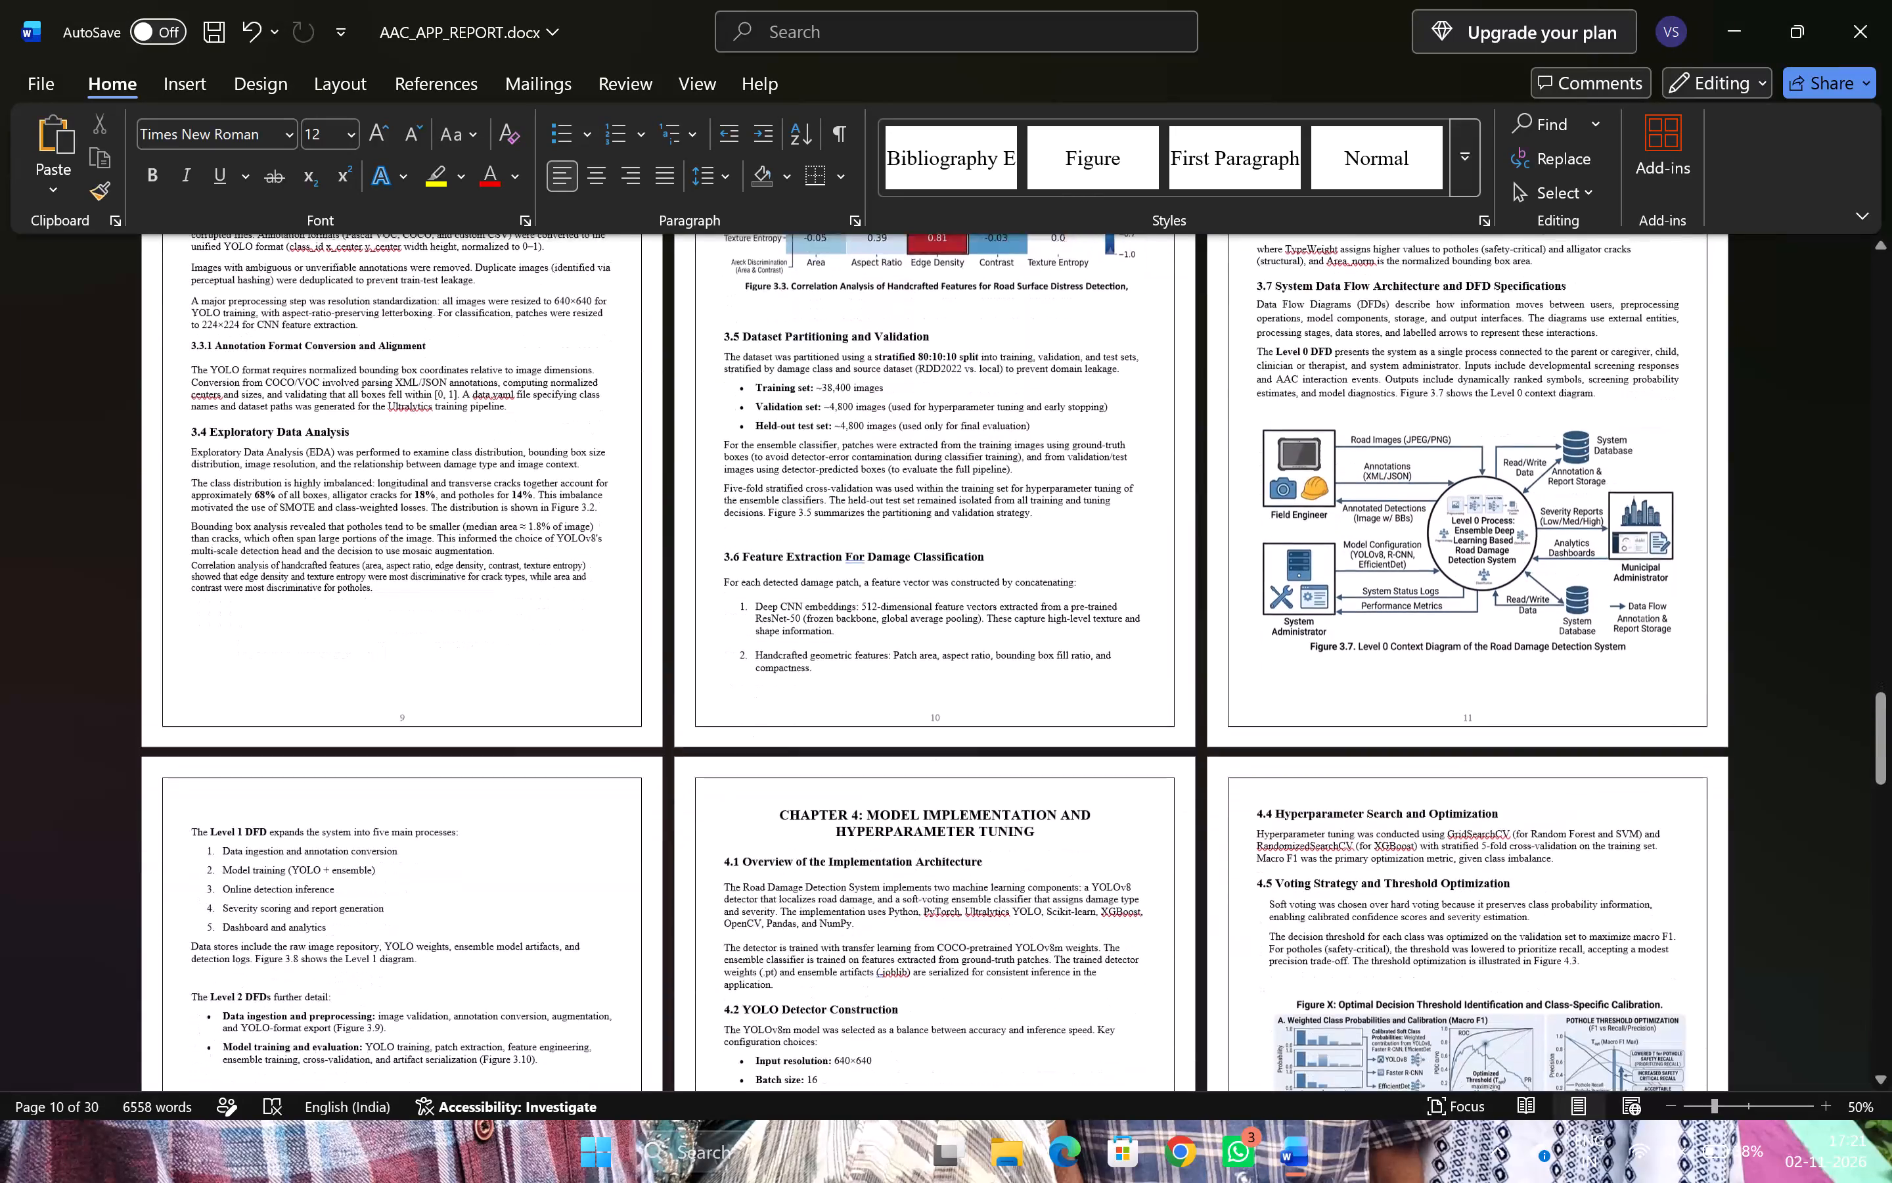
pyautogui.scroll(-1, 937, 656)
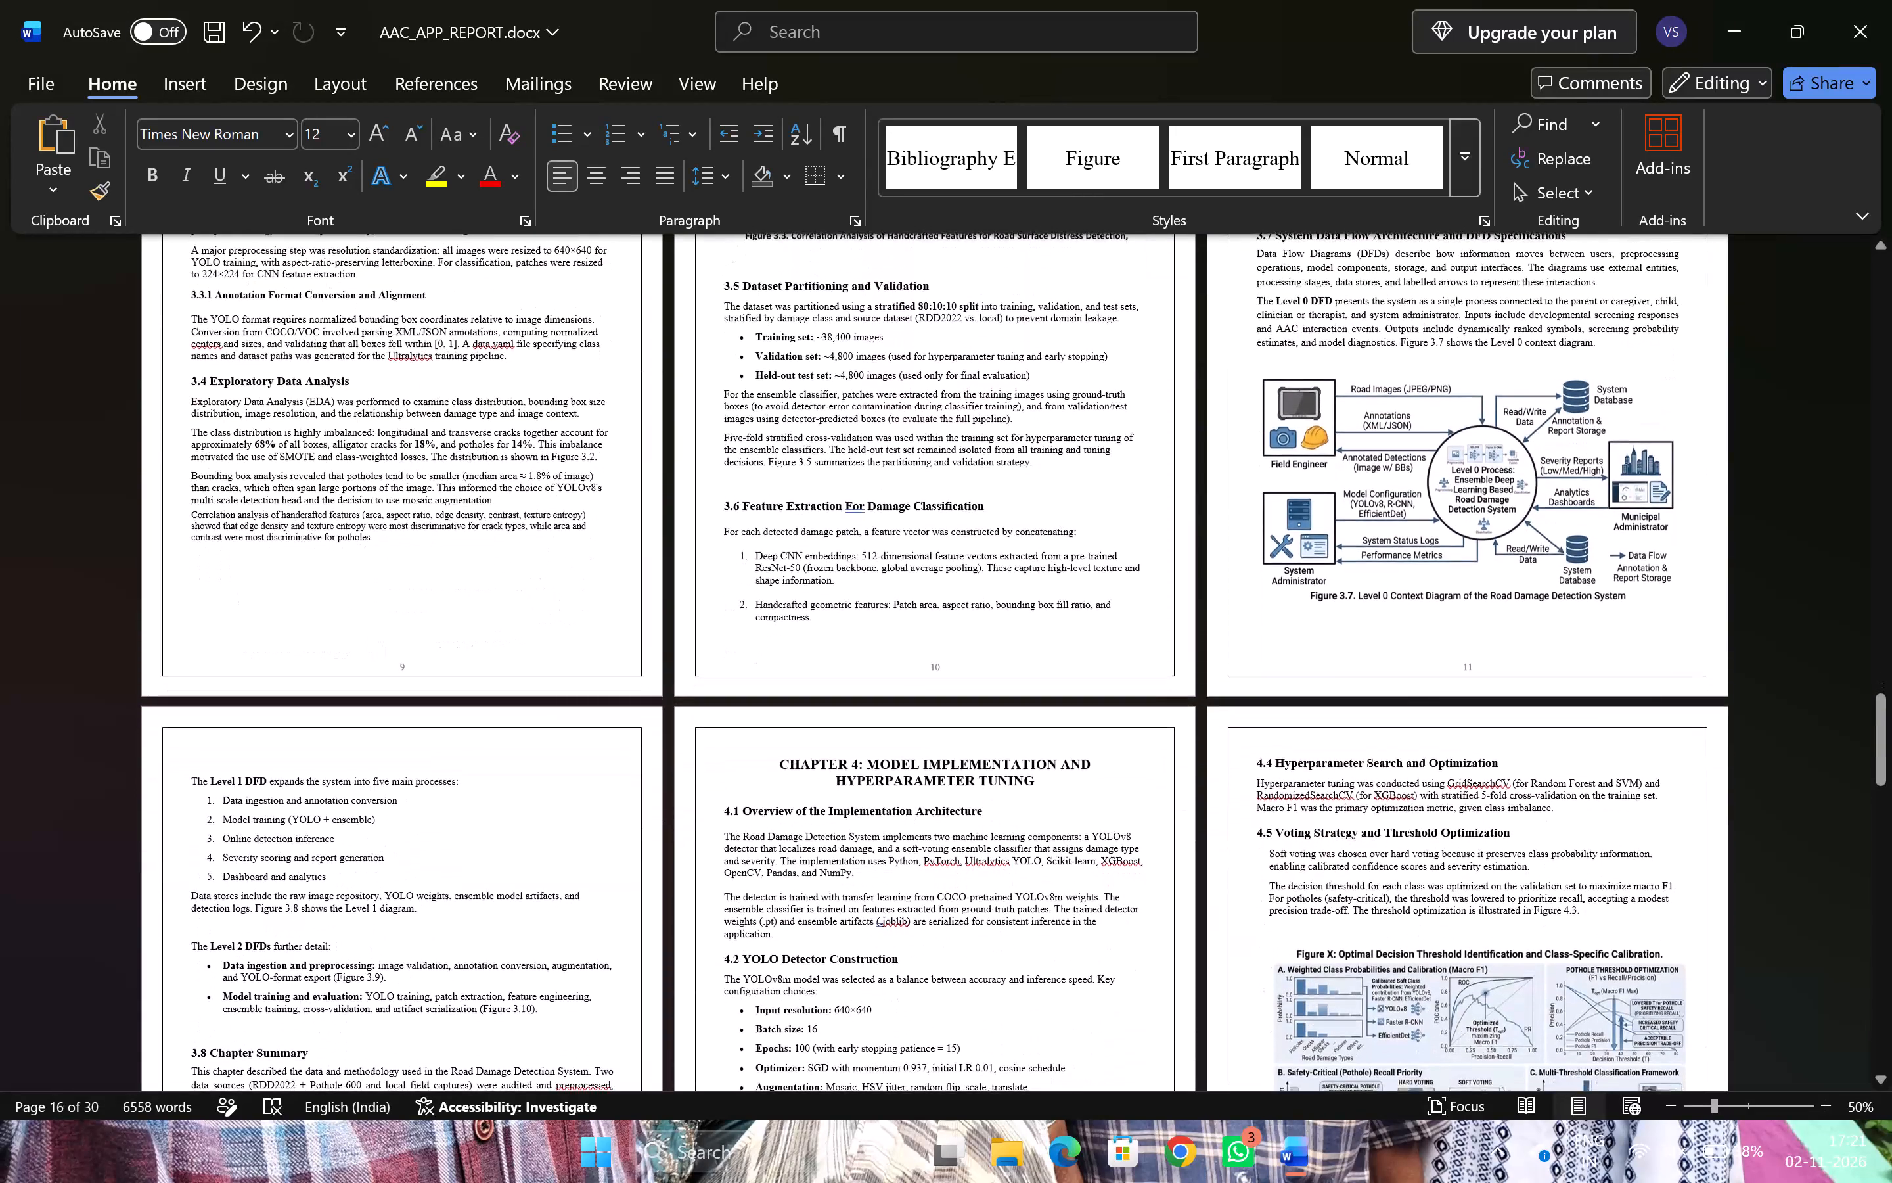
pyautogui.scroll(-4, 937, 656)
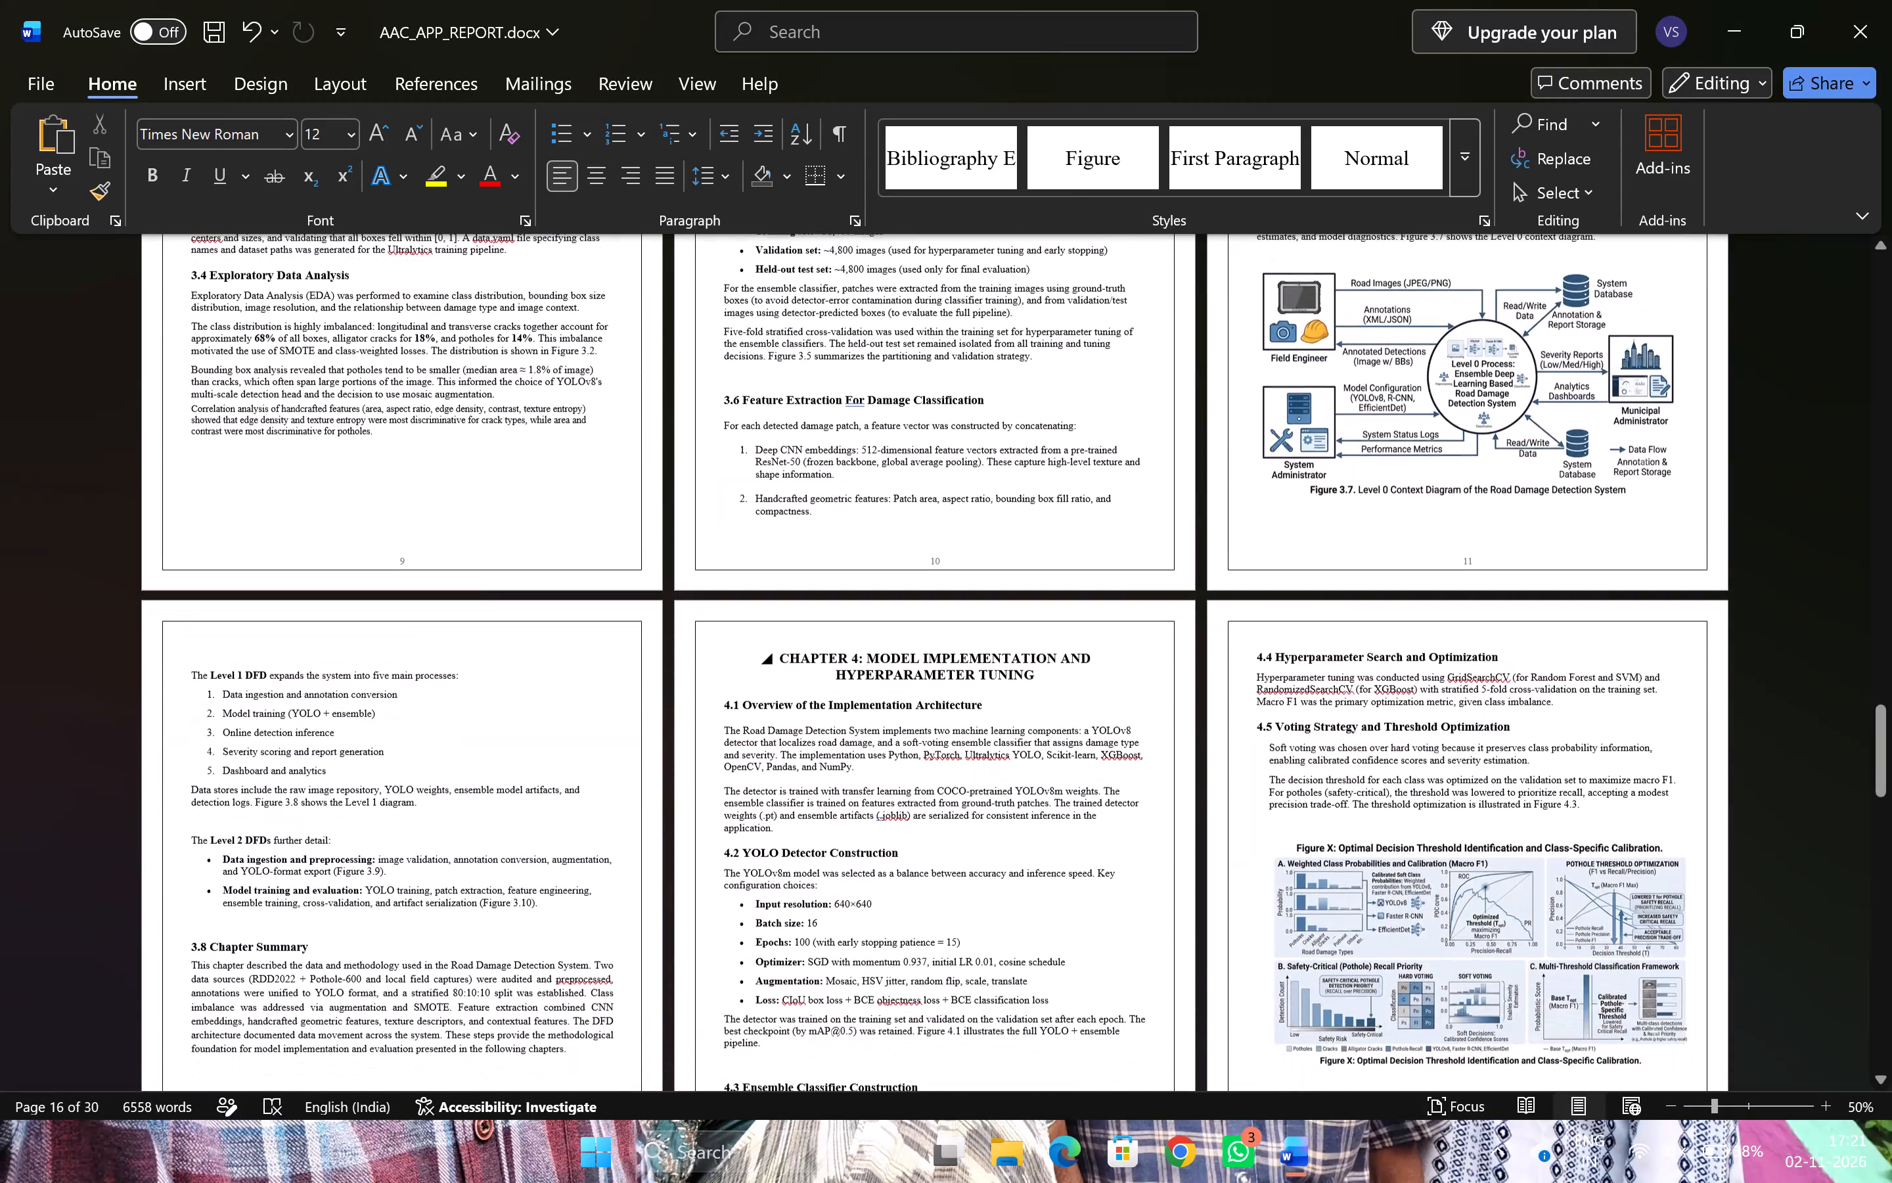
# Delete the blank line above the Level 1 DFD text at the top of page 12.
pyautogui.click(416, 650)
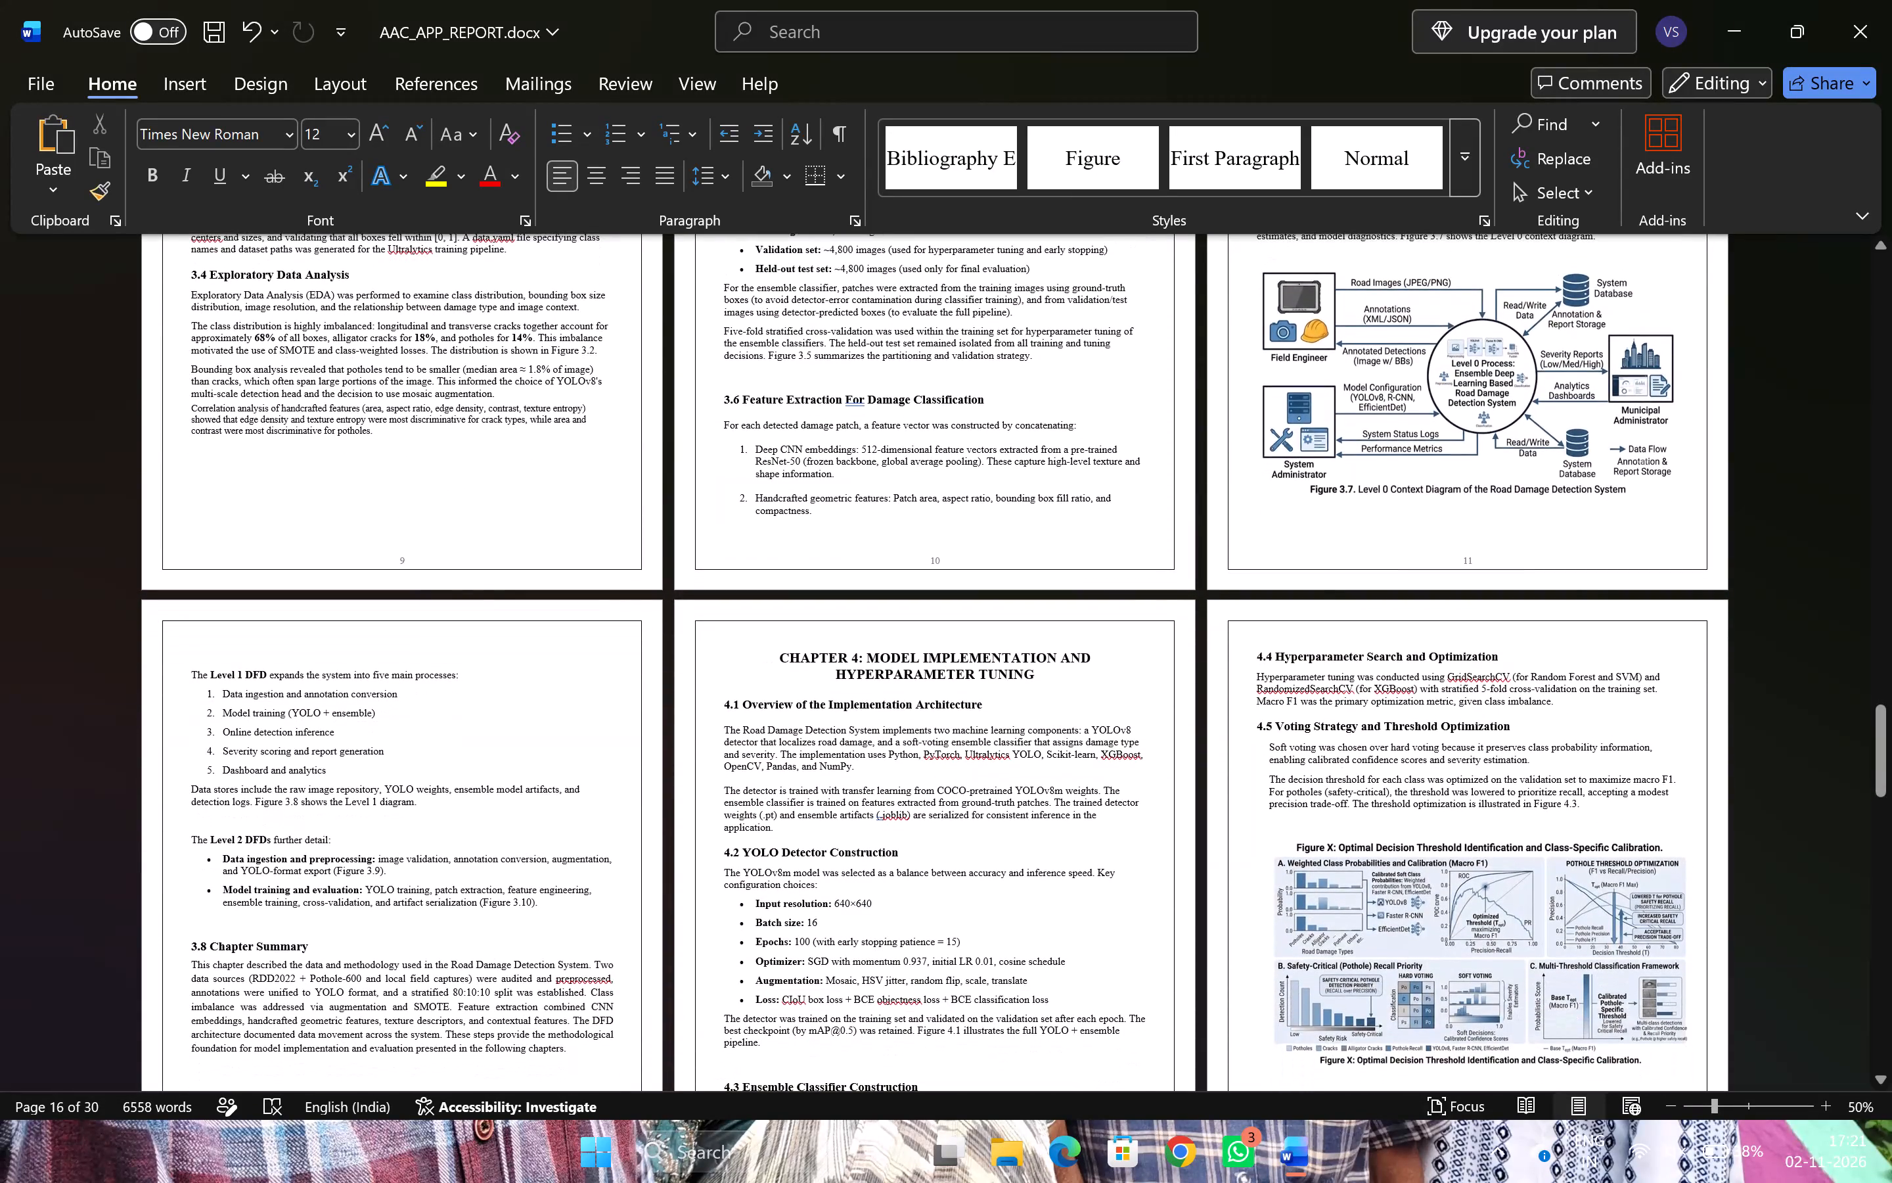
pyautogui.press('BackSpace')
pyautogui.press('BackSpace')
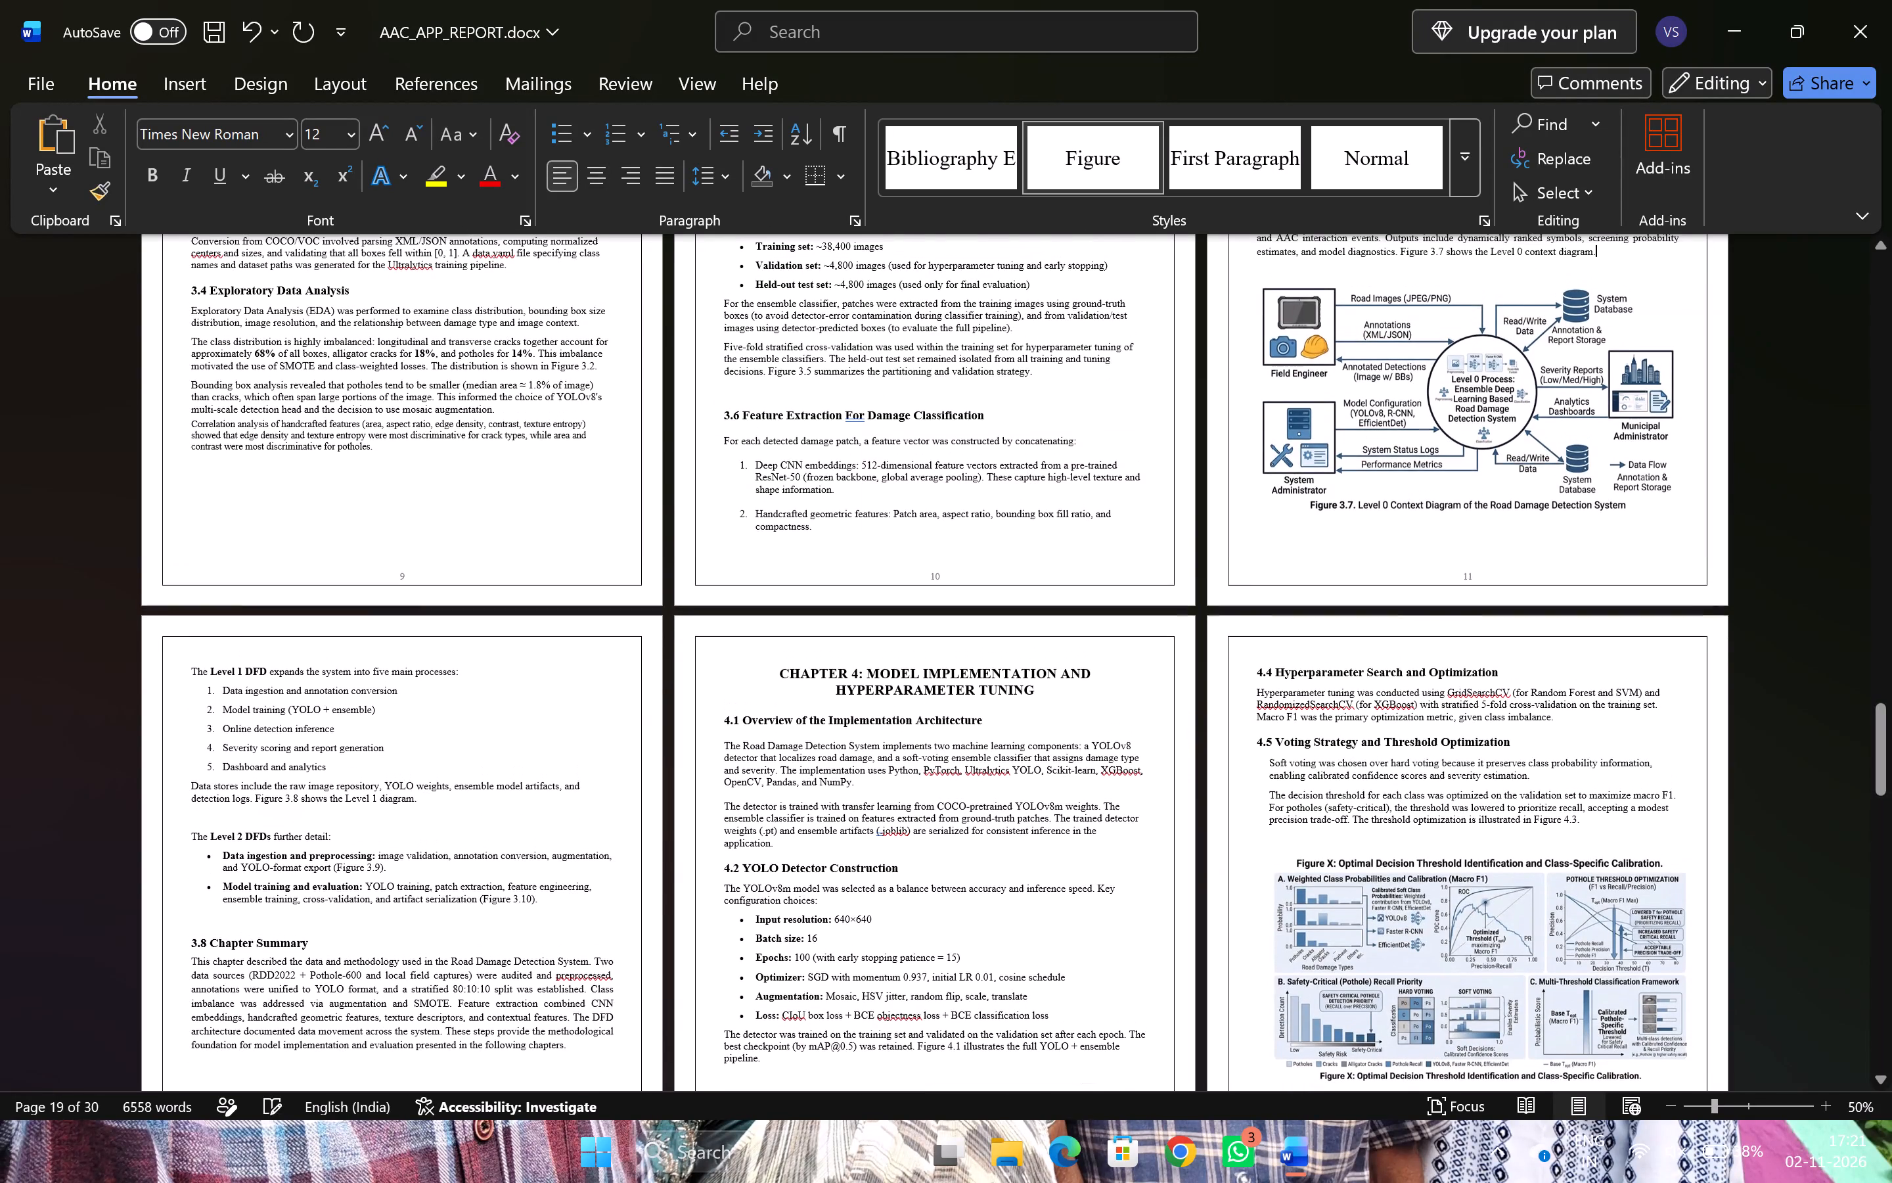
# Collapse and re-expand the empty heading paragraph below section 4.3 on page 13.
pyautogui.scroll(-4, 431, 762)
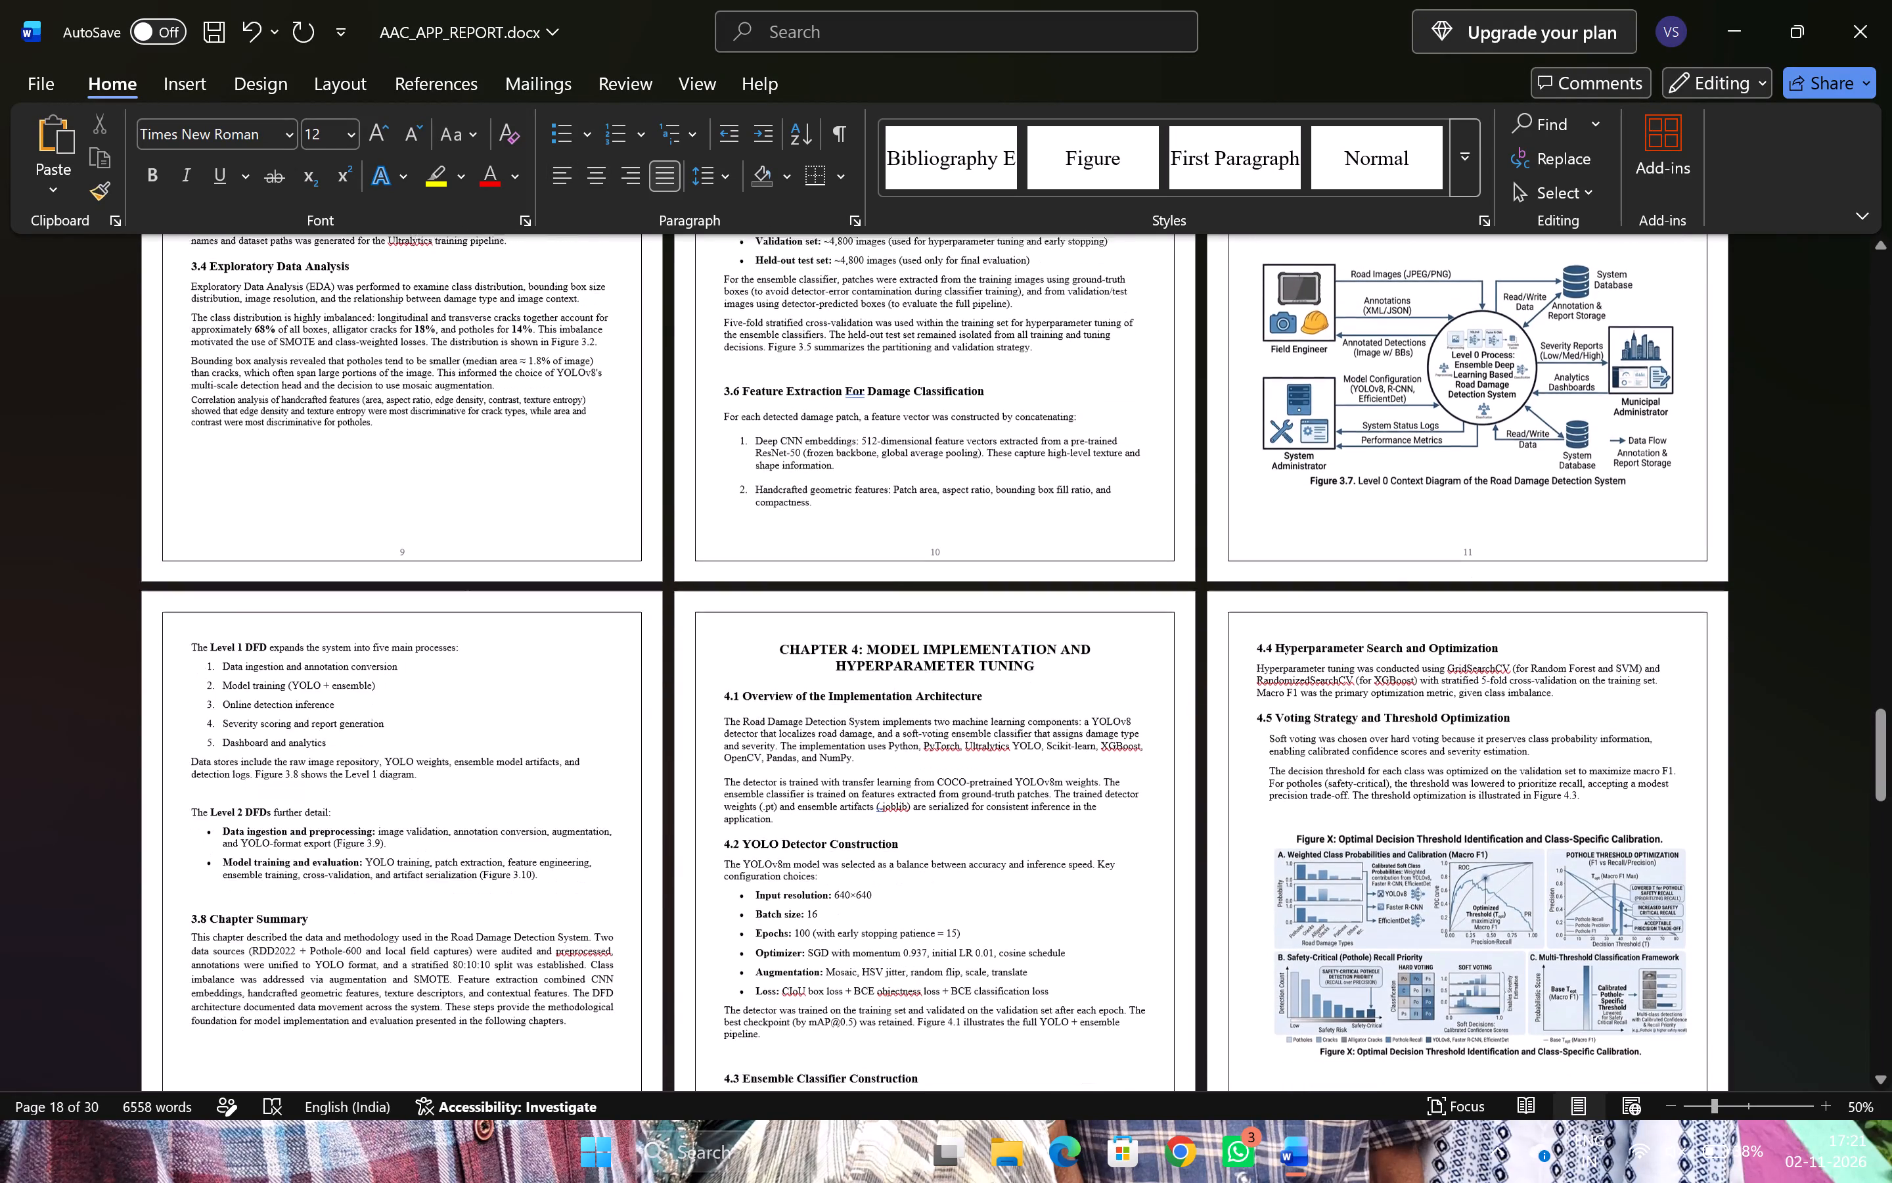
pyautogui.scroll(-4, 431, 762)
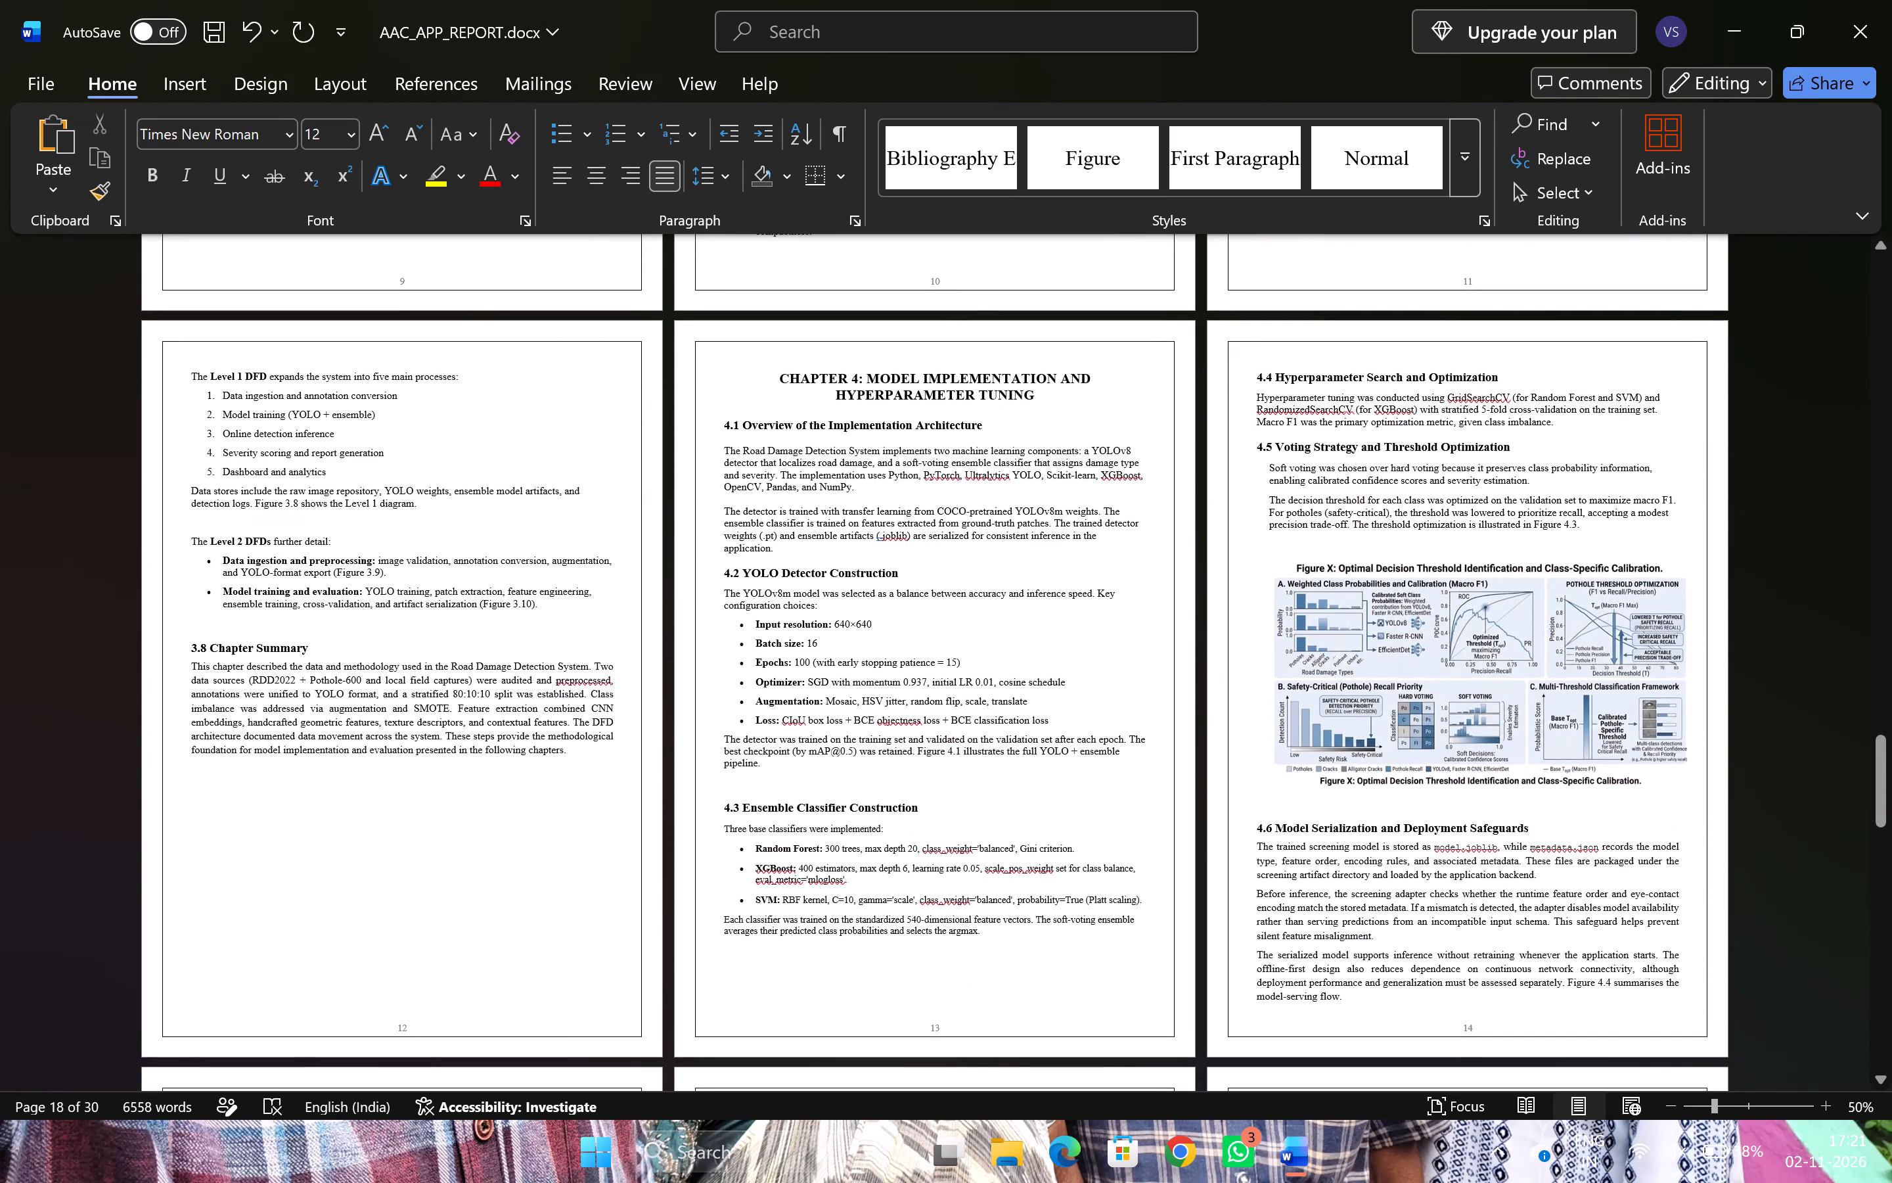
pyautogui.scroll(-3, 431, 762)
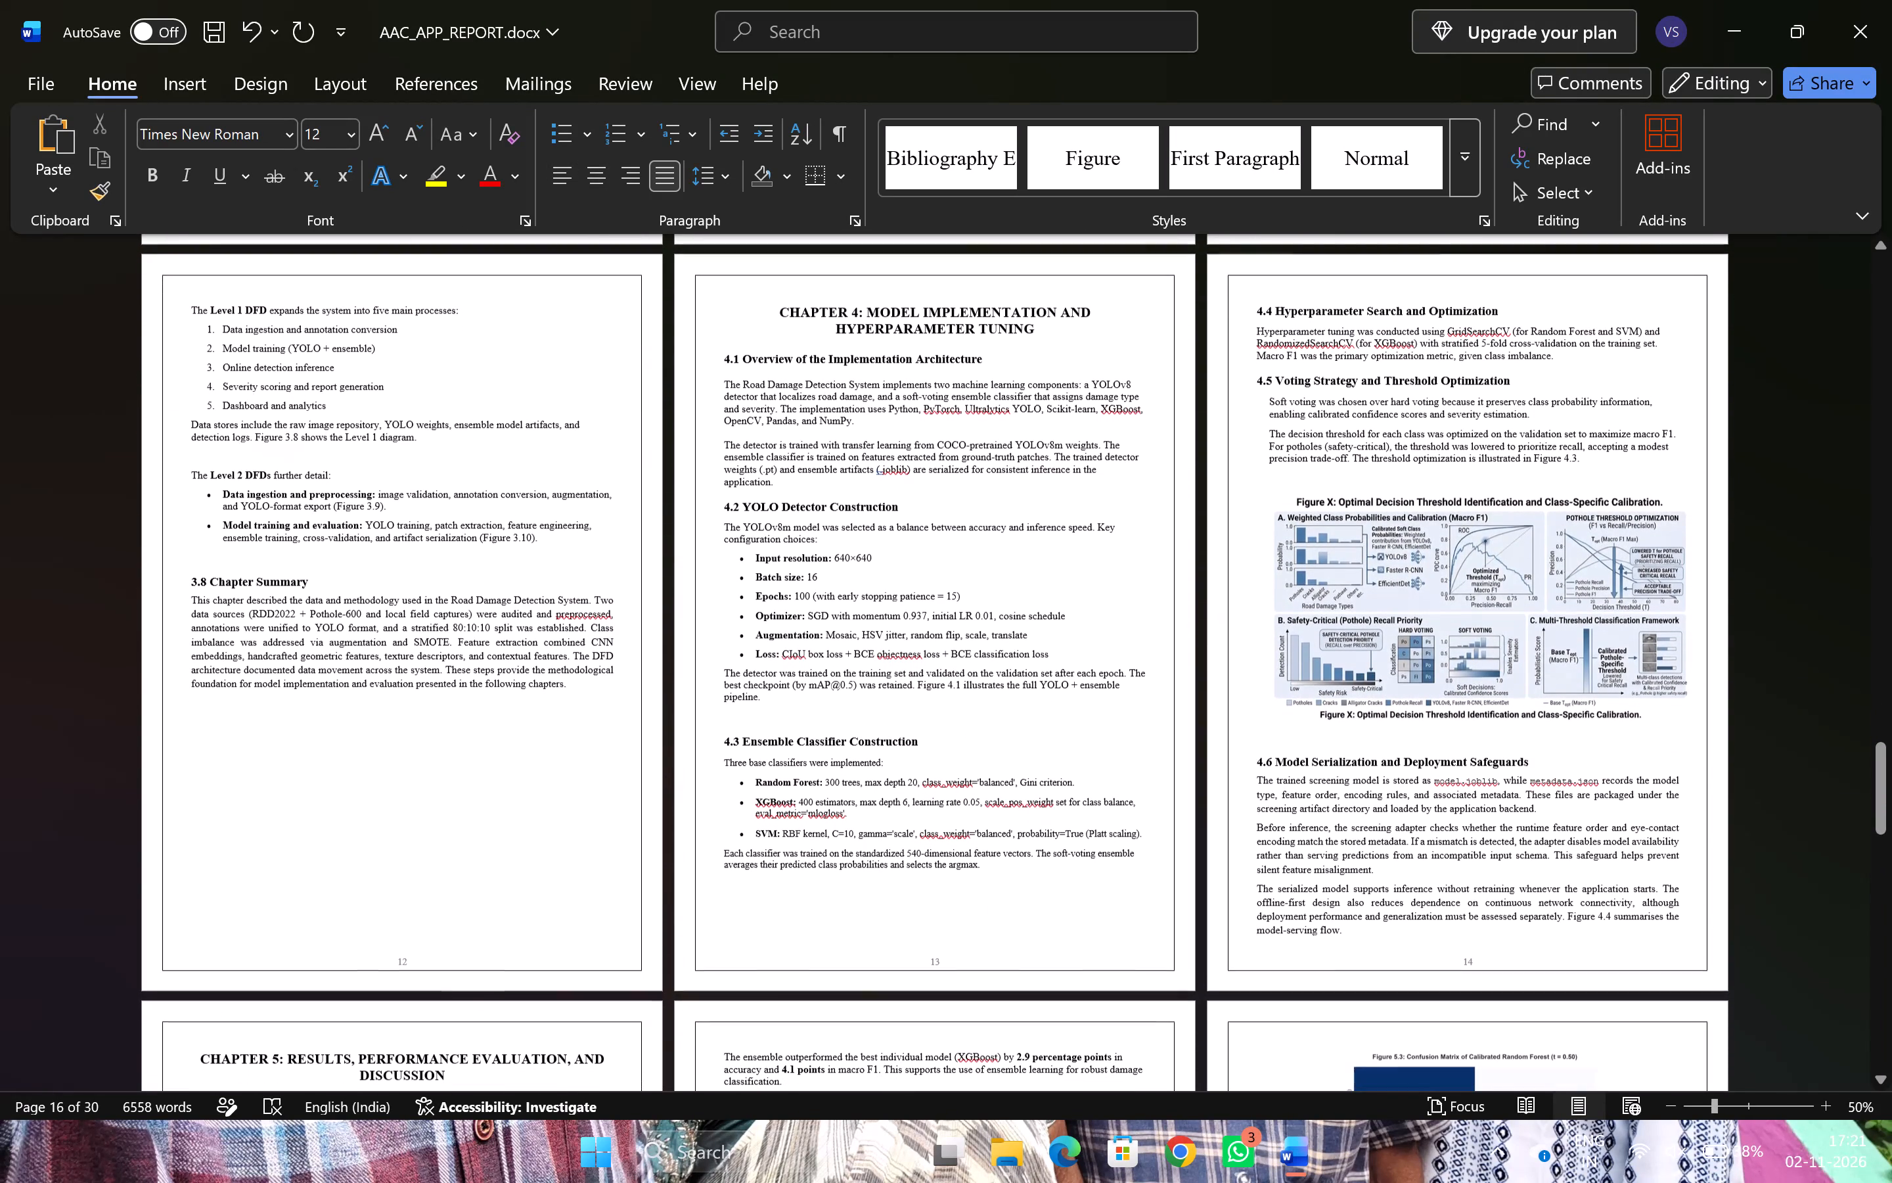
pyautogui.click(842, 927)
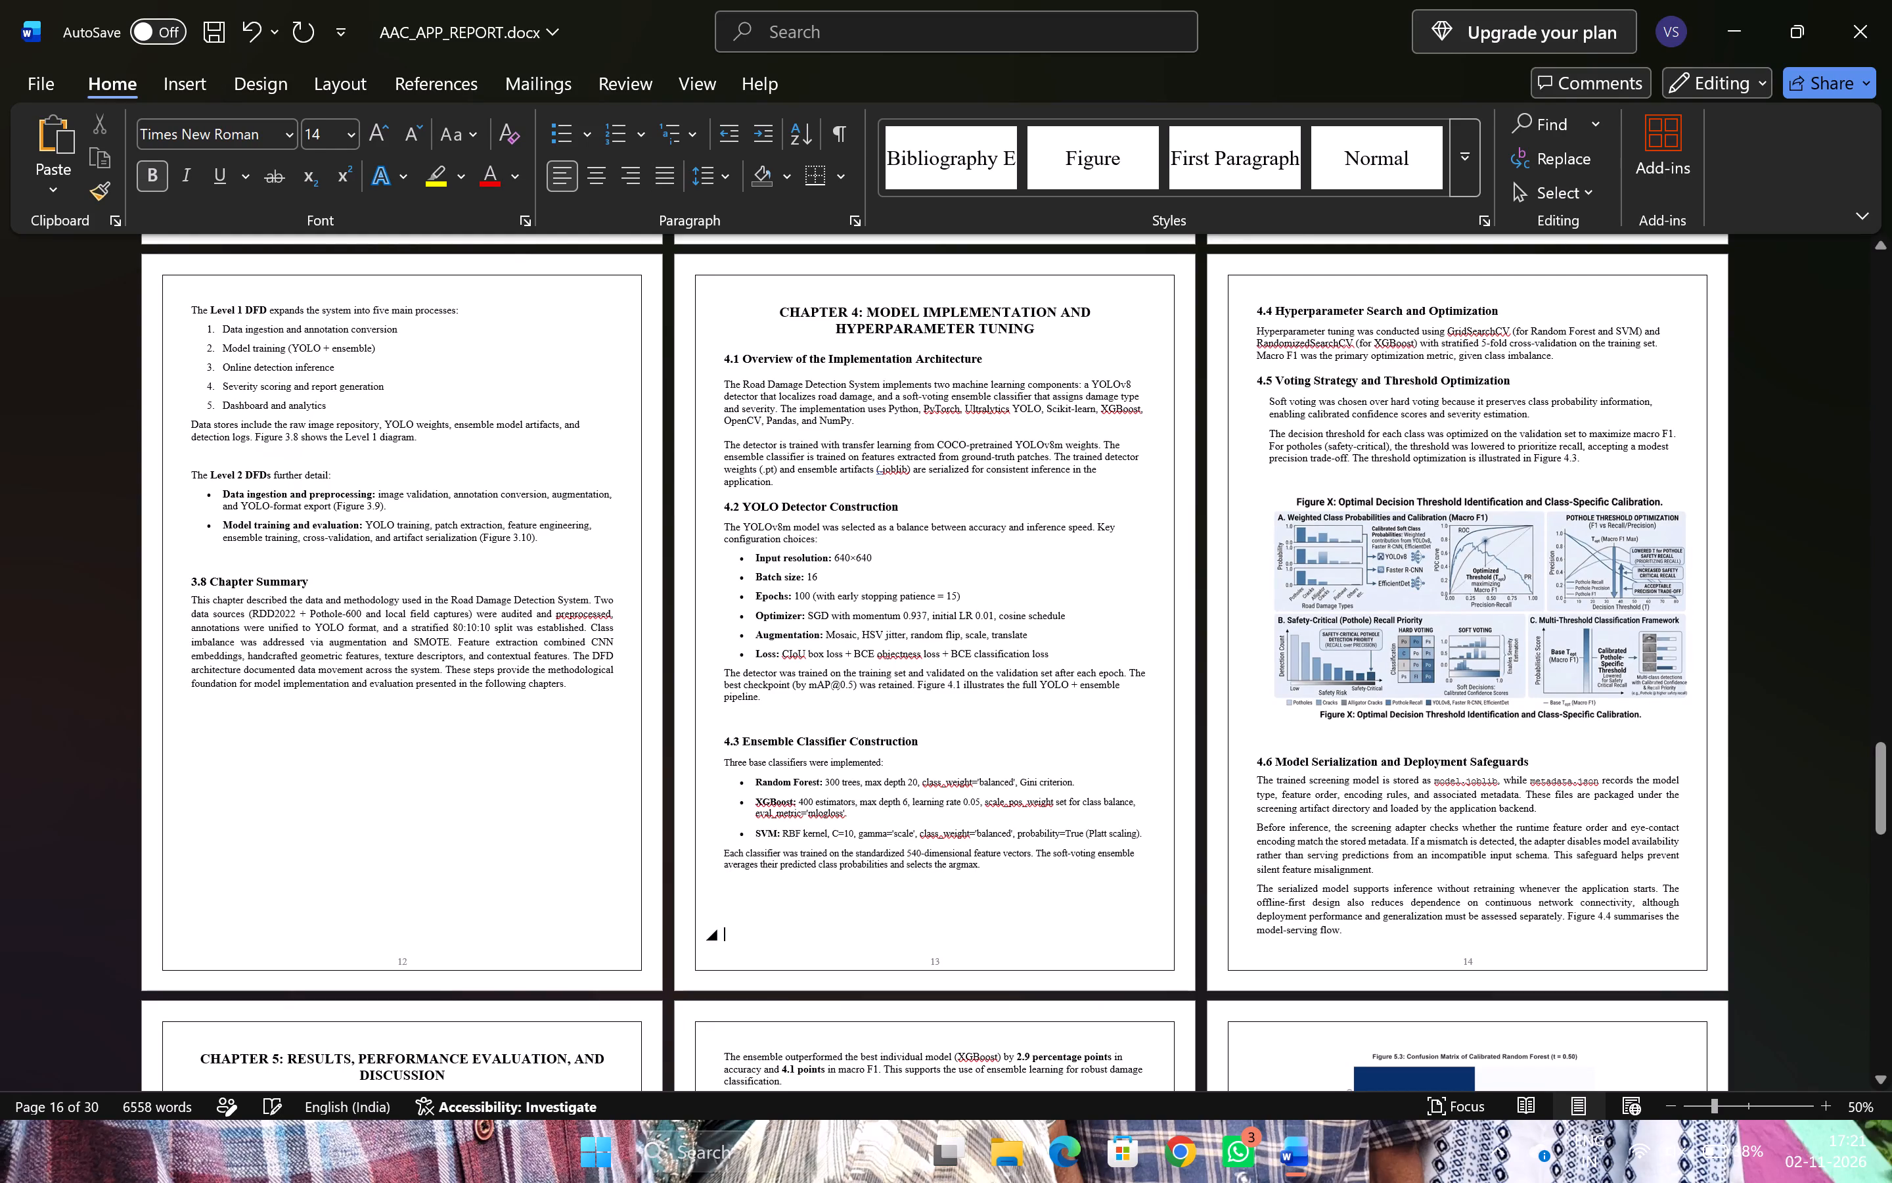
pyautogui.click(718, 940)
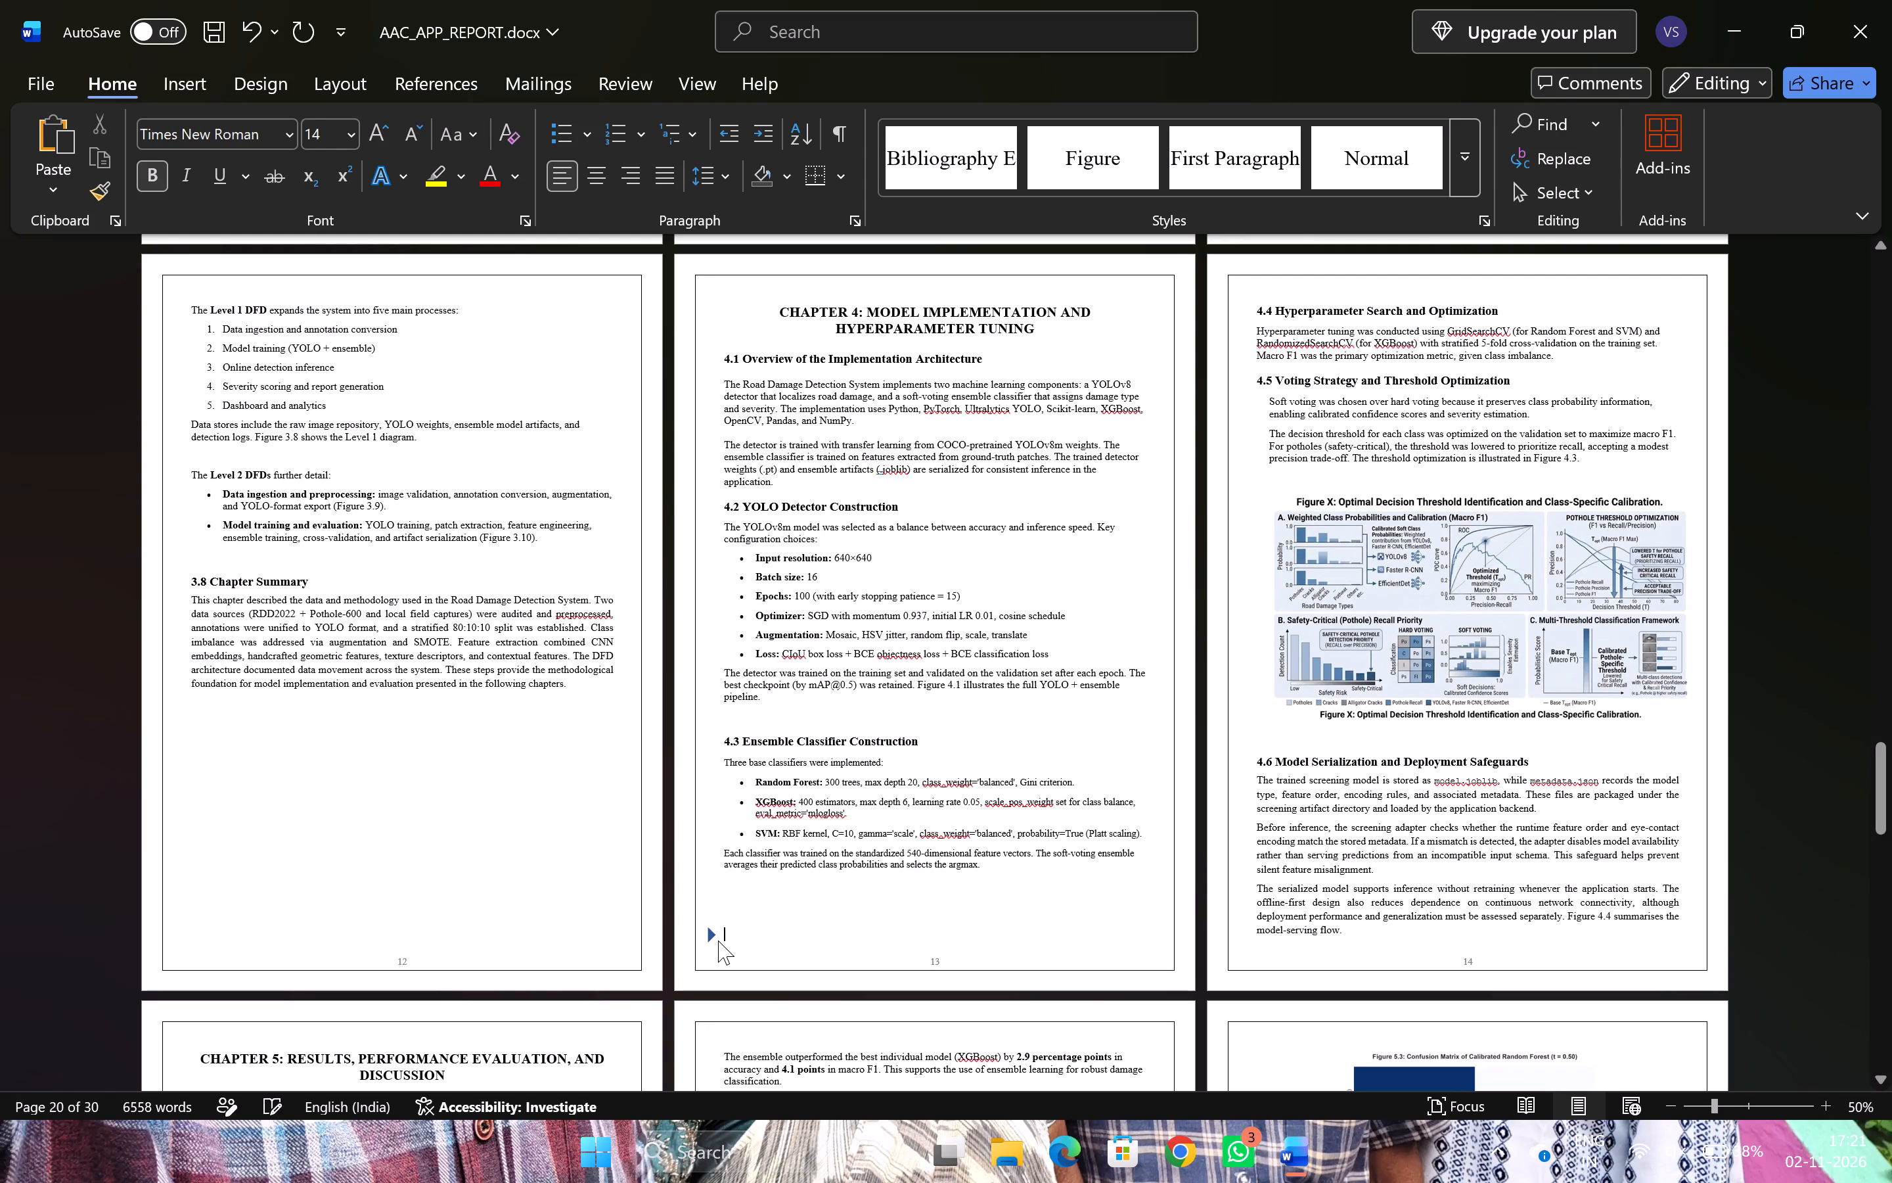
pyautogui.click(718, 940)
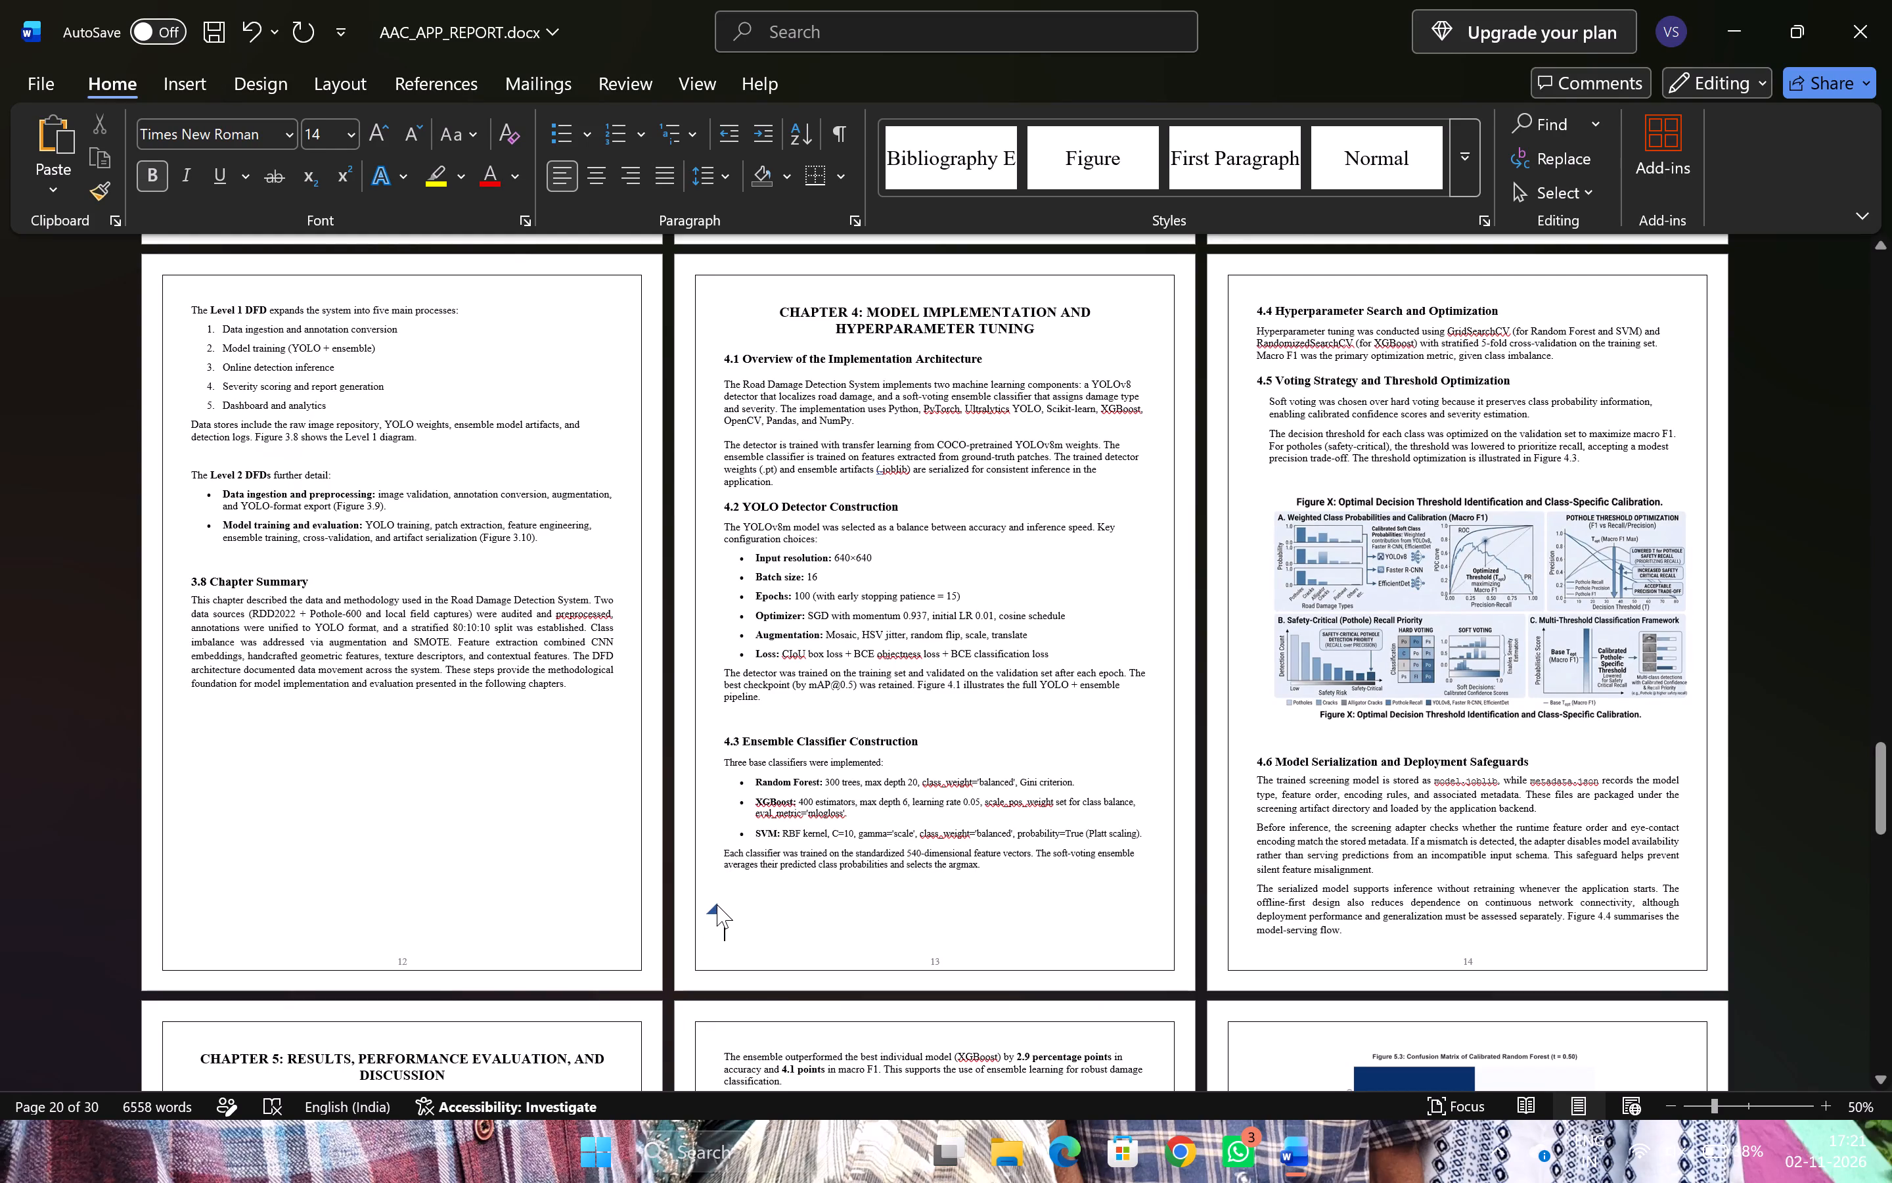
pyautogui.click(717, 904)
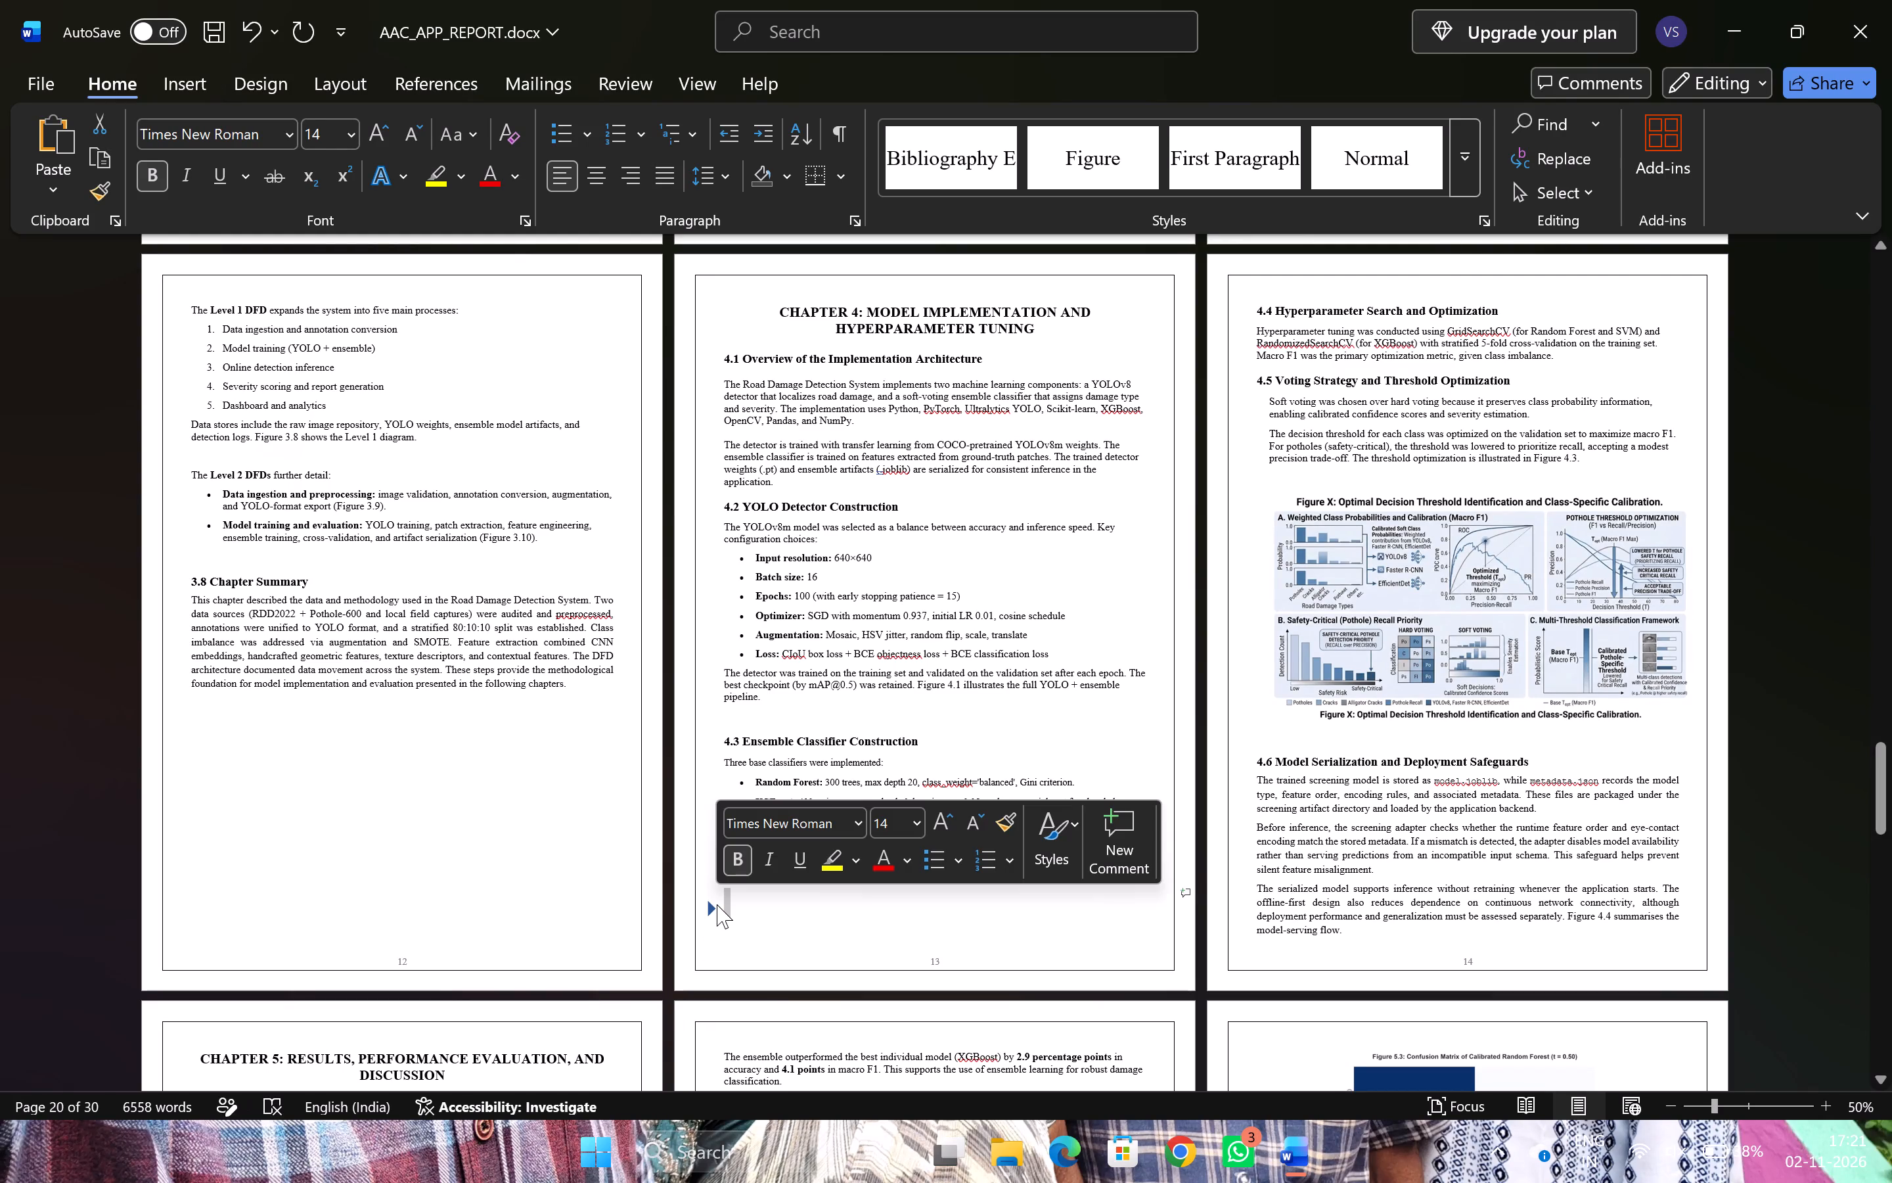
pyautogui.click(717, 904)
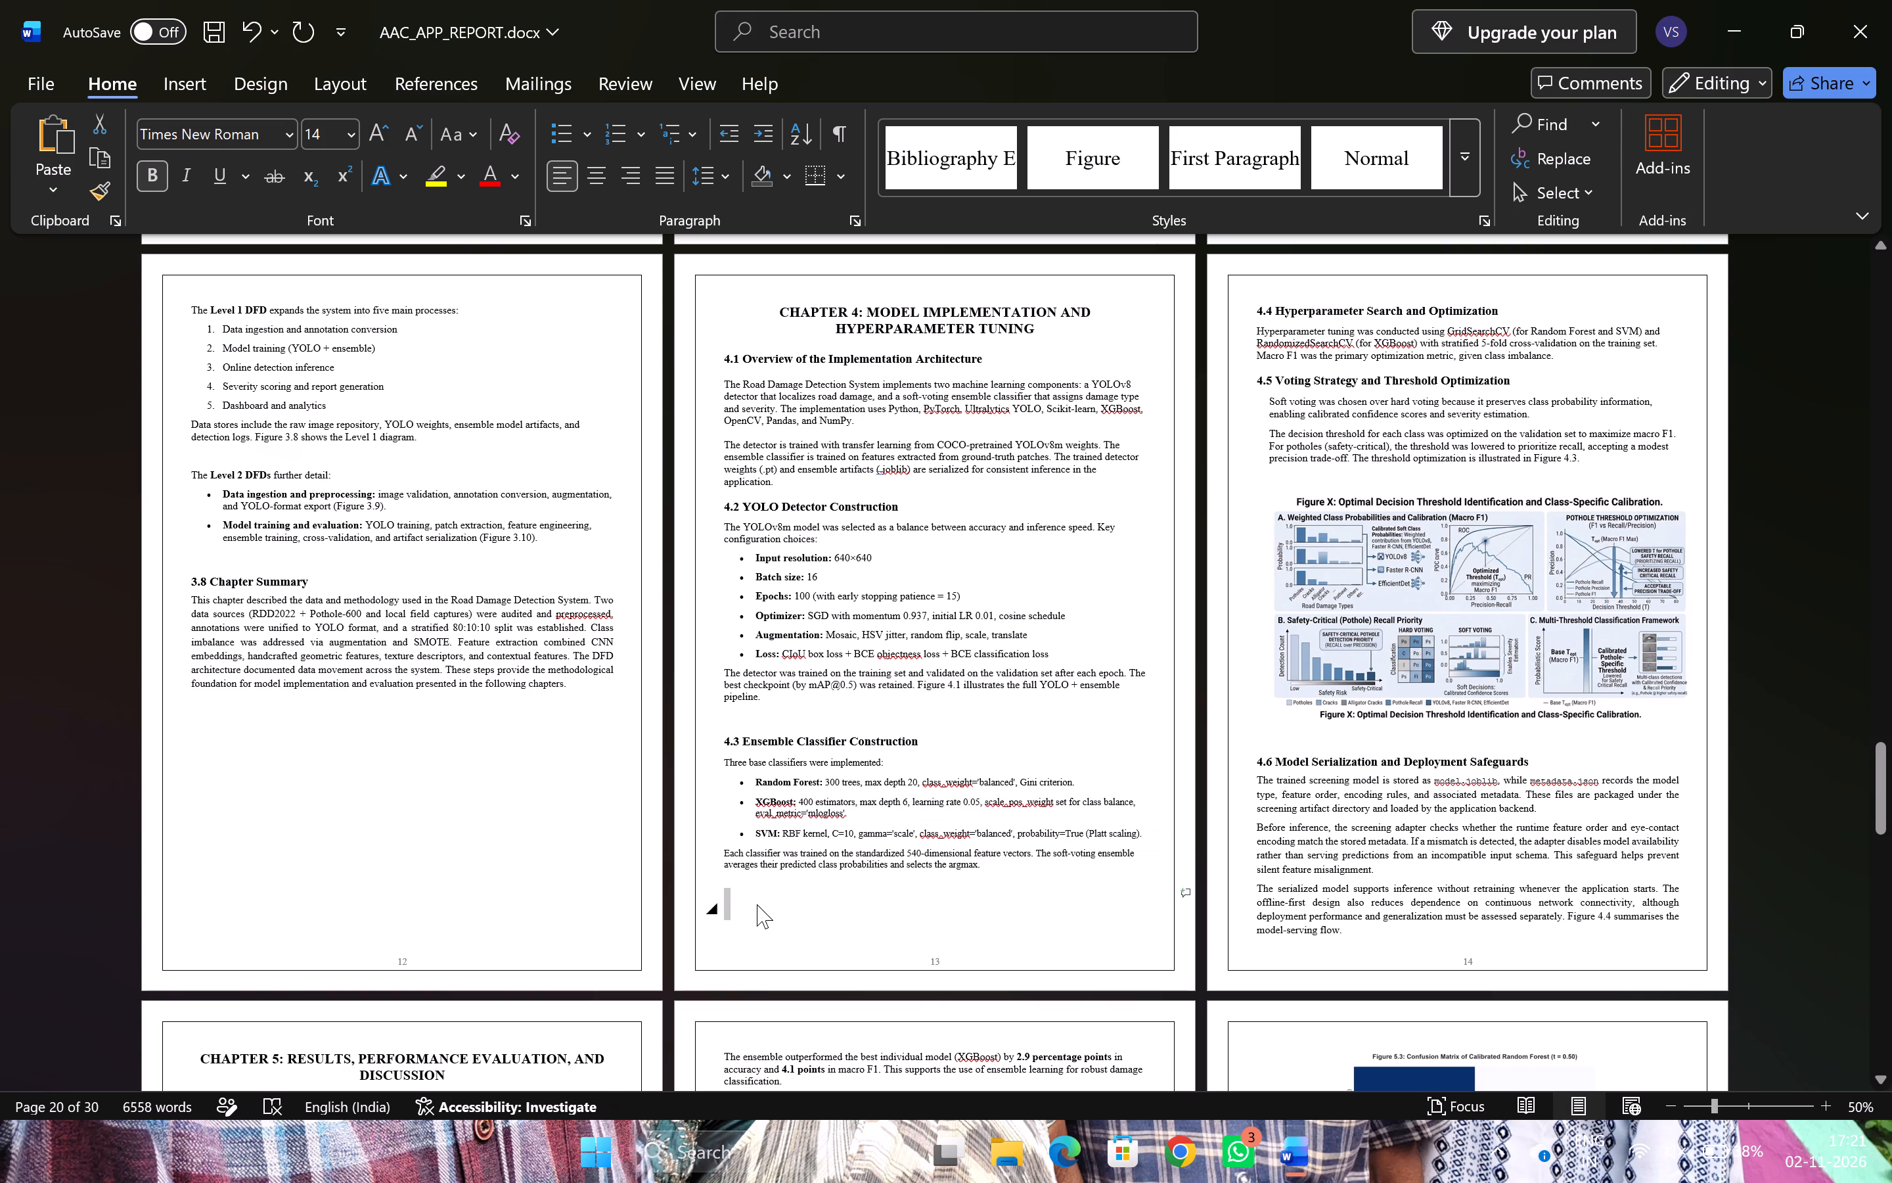
# Delete the blank paragraphs after section 4.3 to pull heading "4.4 Hyperparameter Search and Optimization" up onto page 13.
pyautogui.scroll(-4, 757, 904)
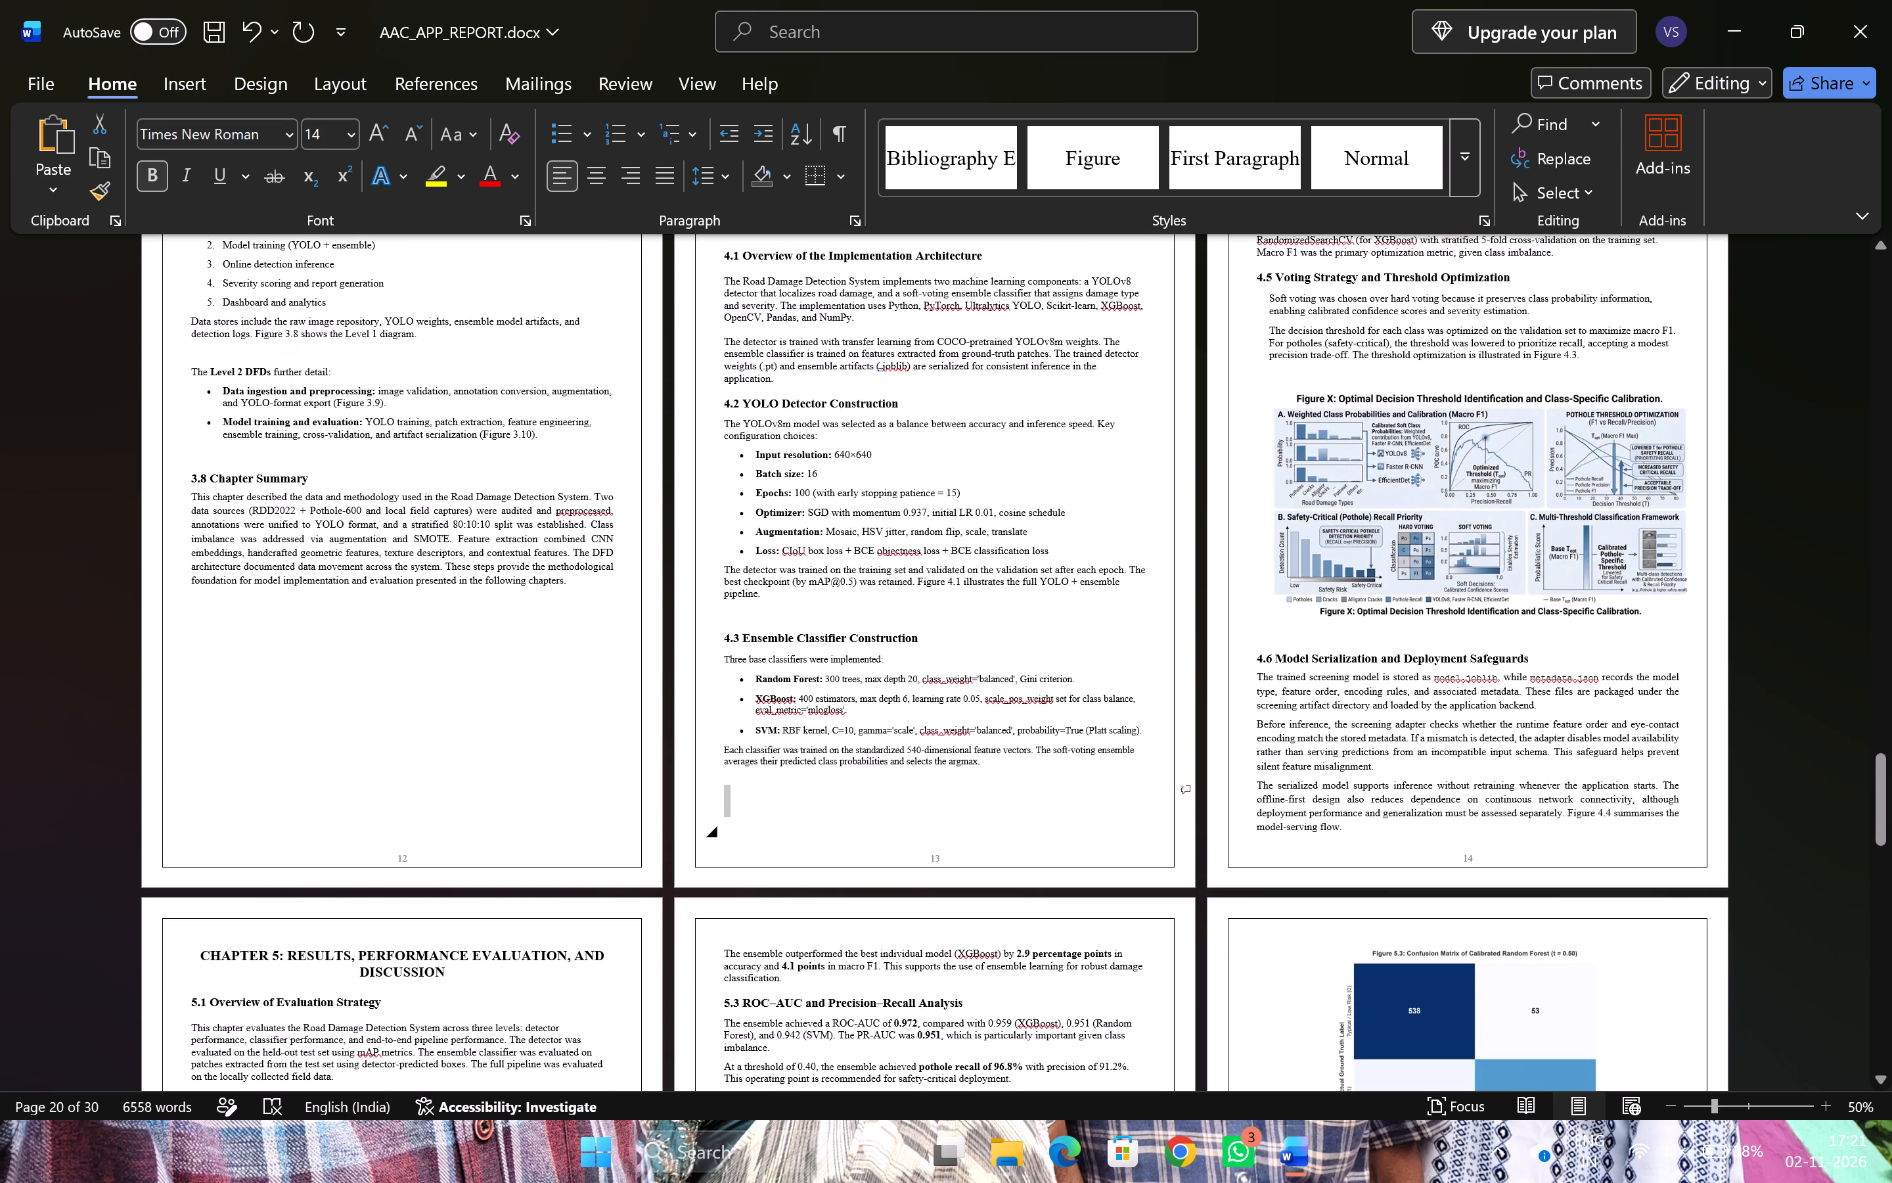
pyautogui.moveTo(776, 827); pyautogui.dragTo(752, 790)
pyautogui.press('BackSpace')
pyautogui.press('BackSpace')
pyautogui.press('BackSpace')
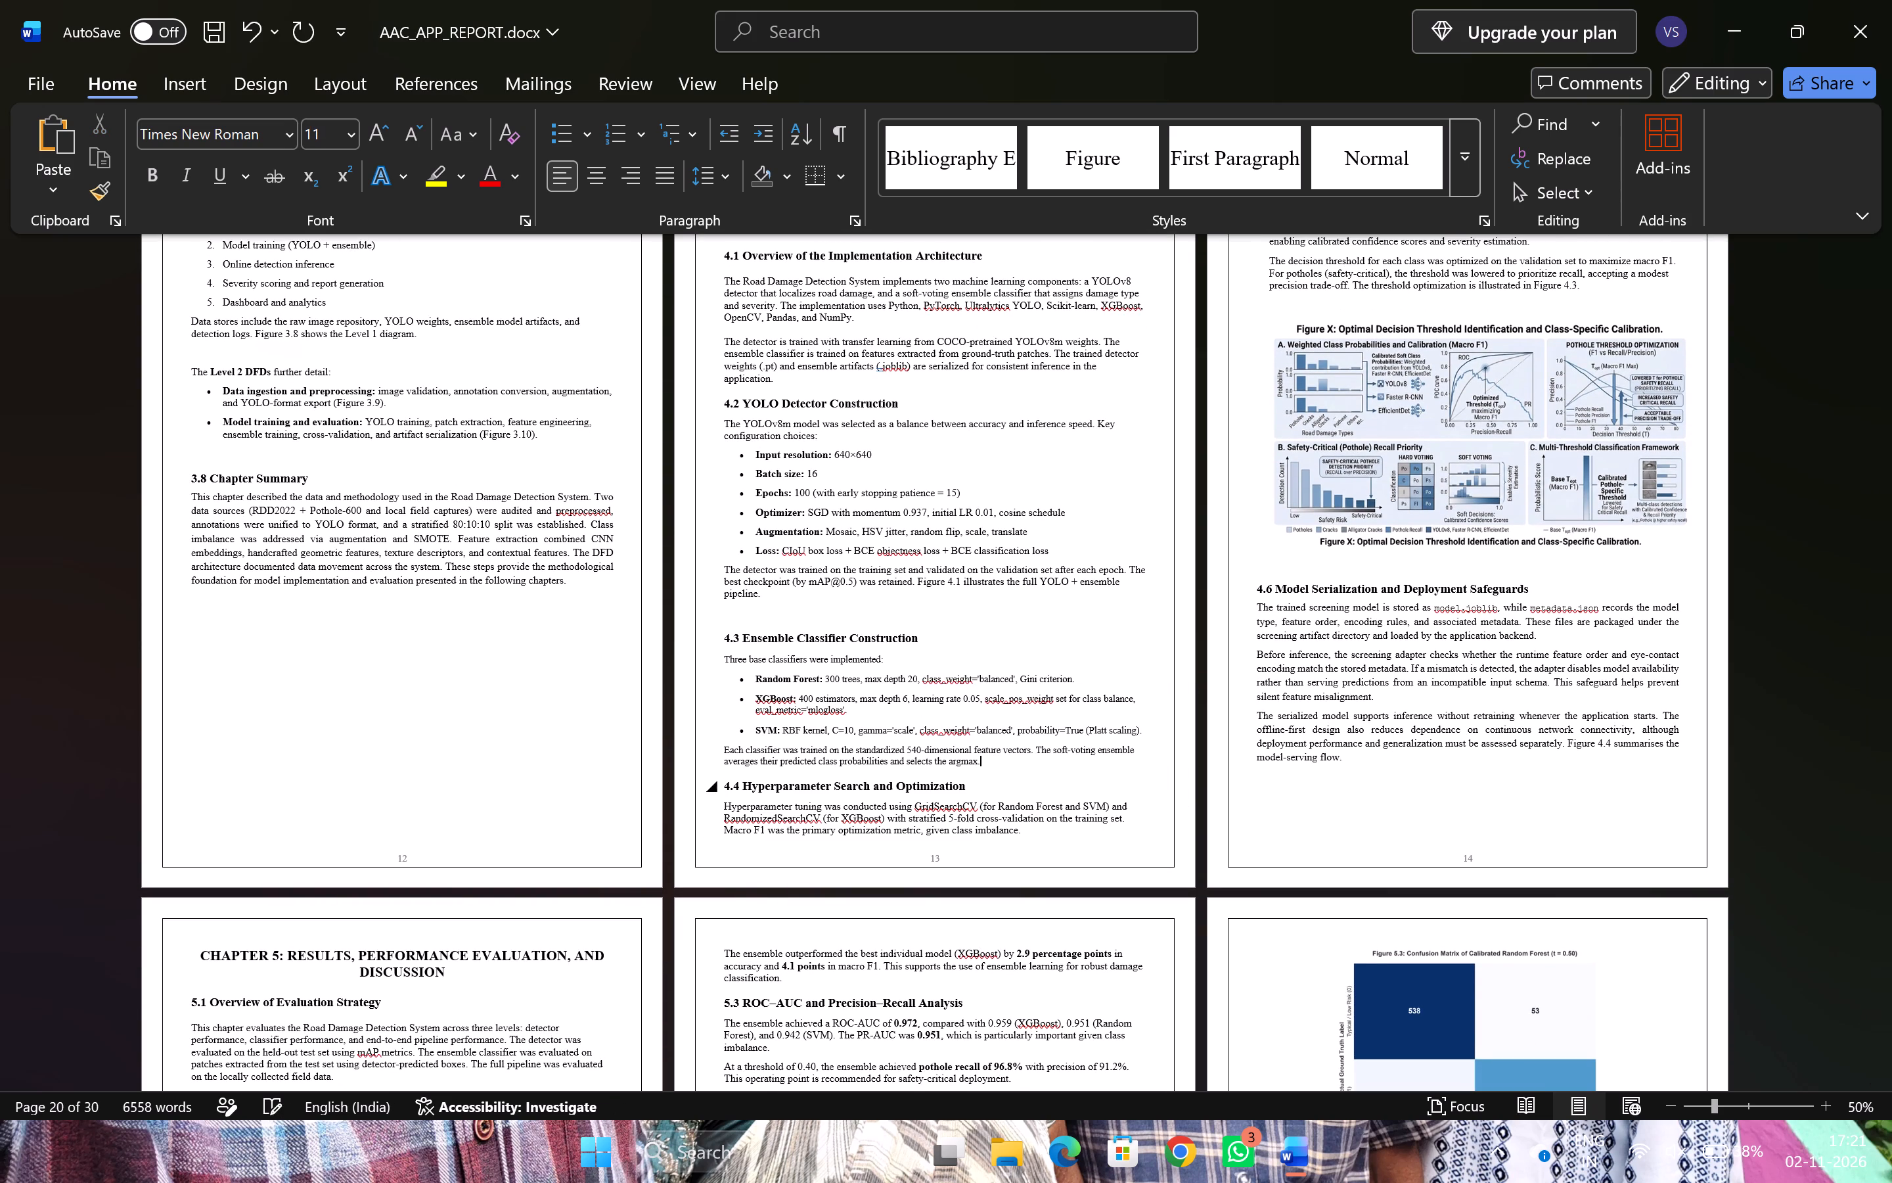
# Justify the two body paragraphs under "4.1 Overview of the Implementation Architecture".
pyautogui.scroll(2, 1250, 777)
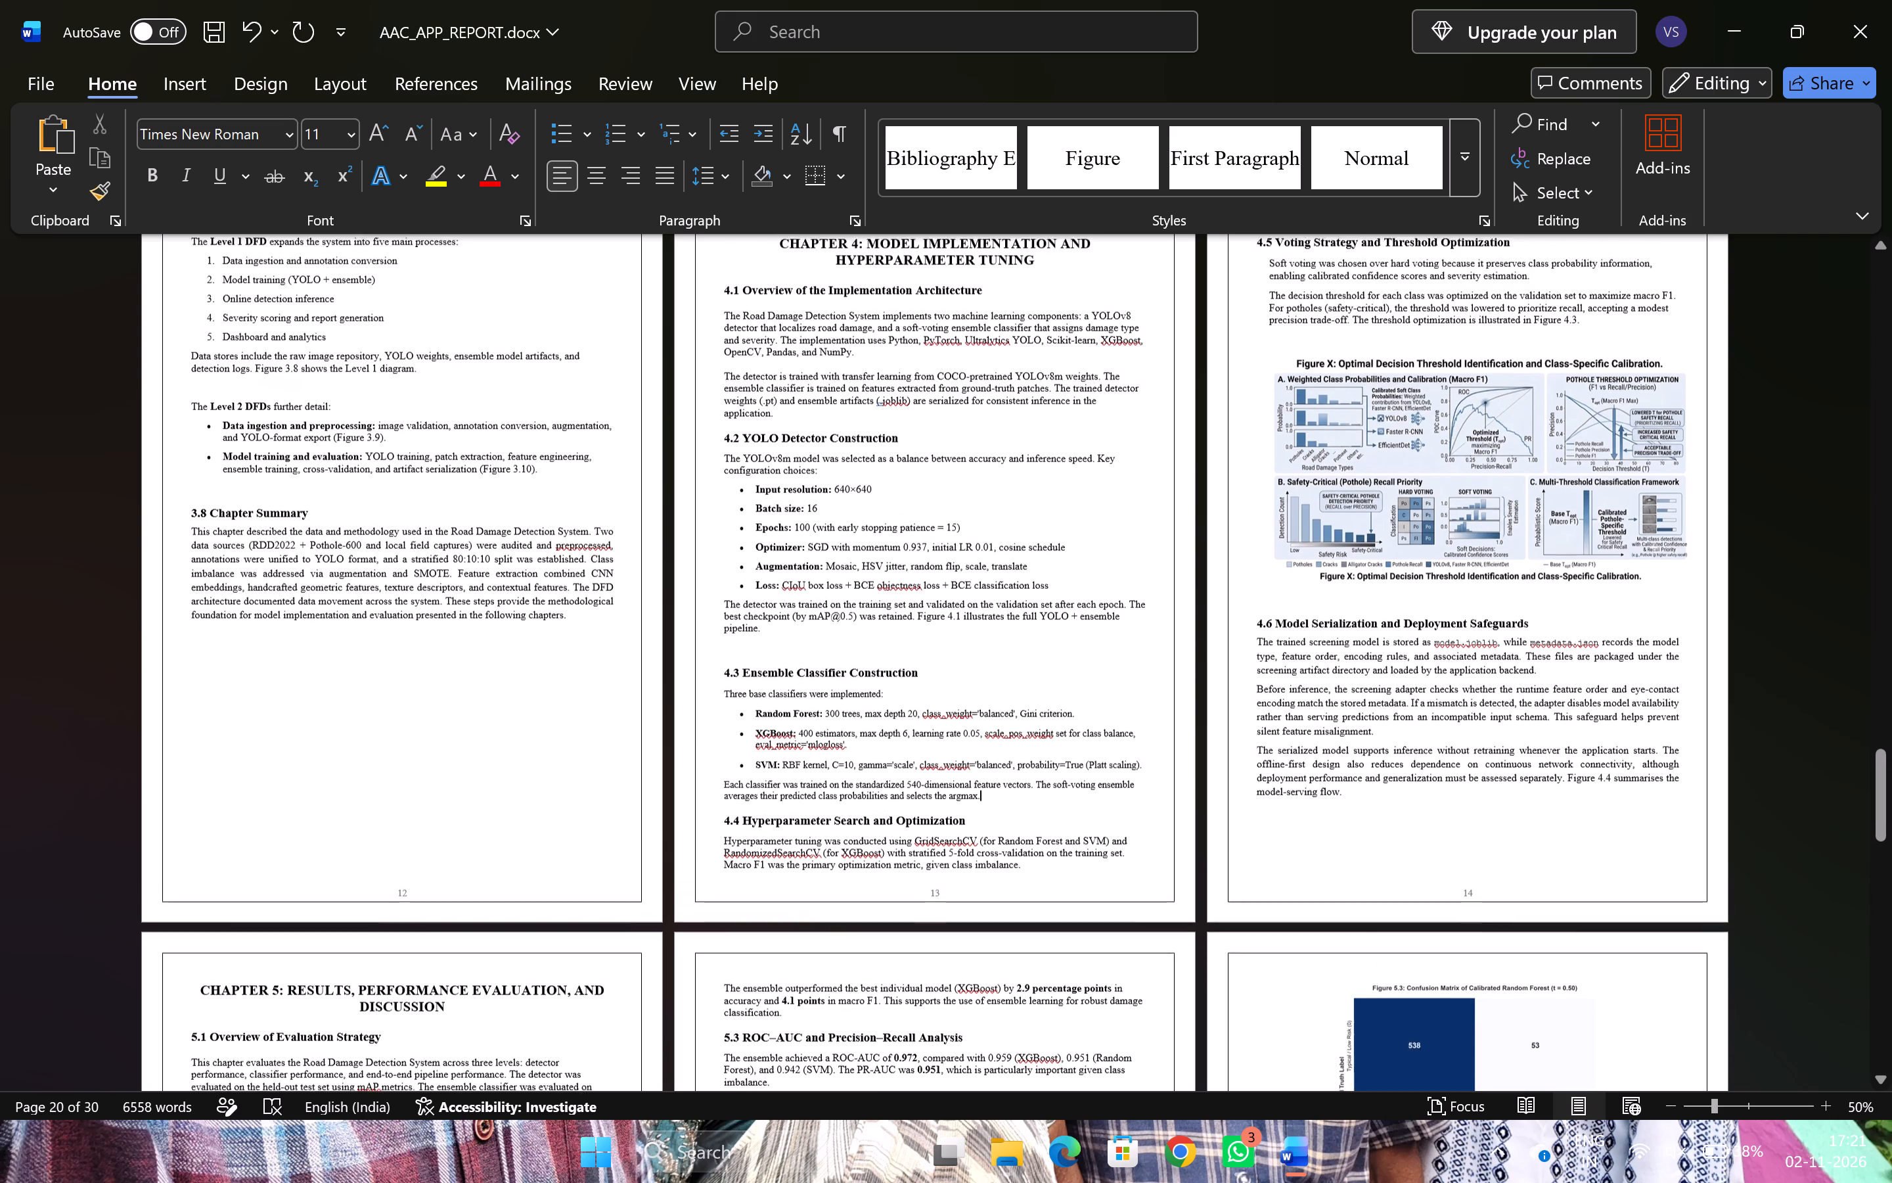
pyautogui.scroll(2, 1250, 777)
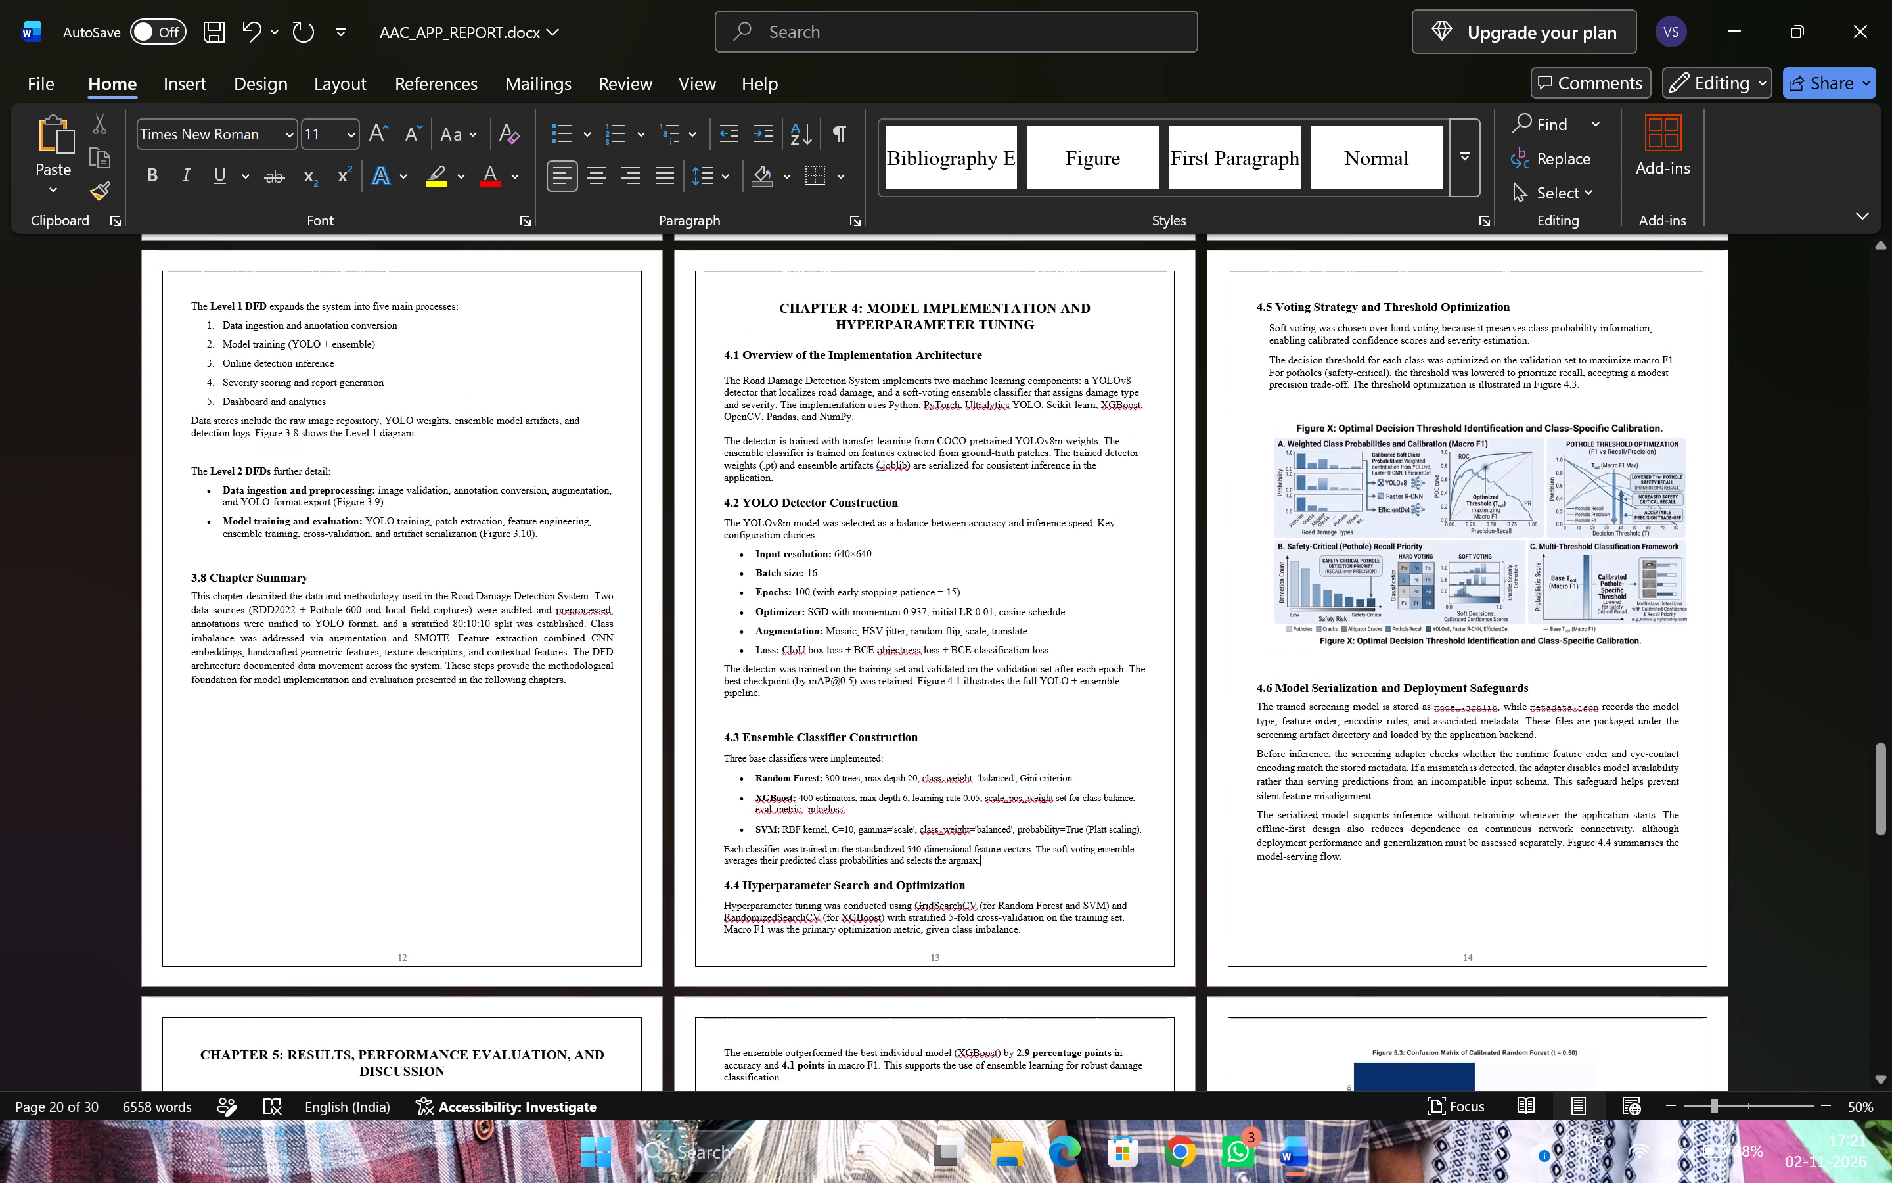
pyautogui.click(1114, 409)
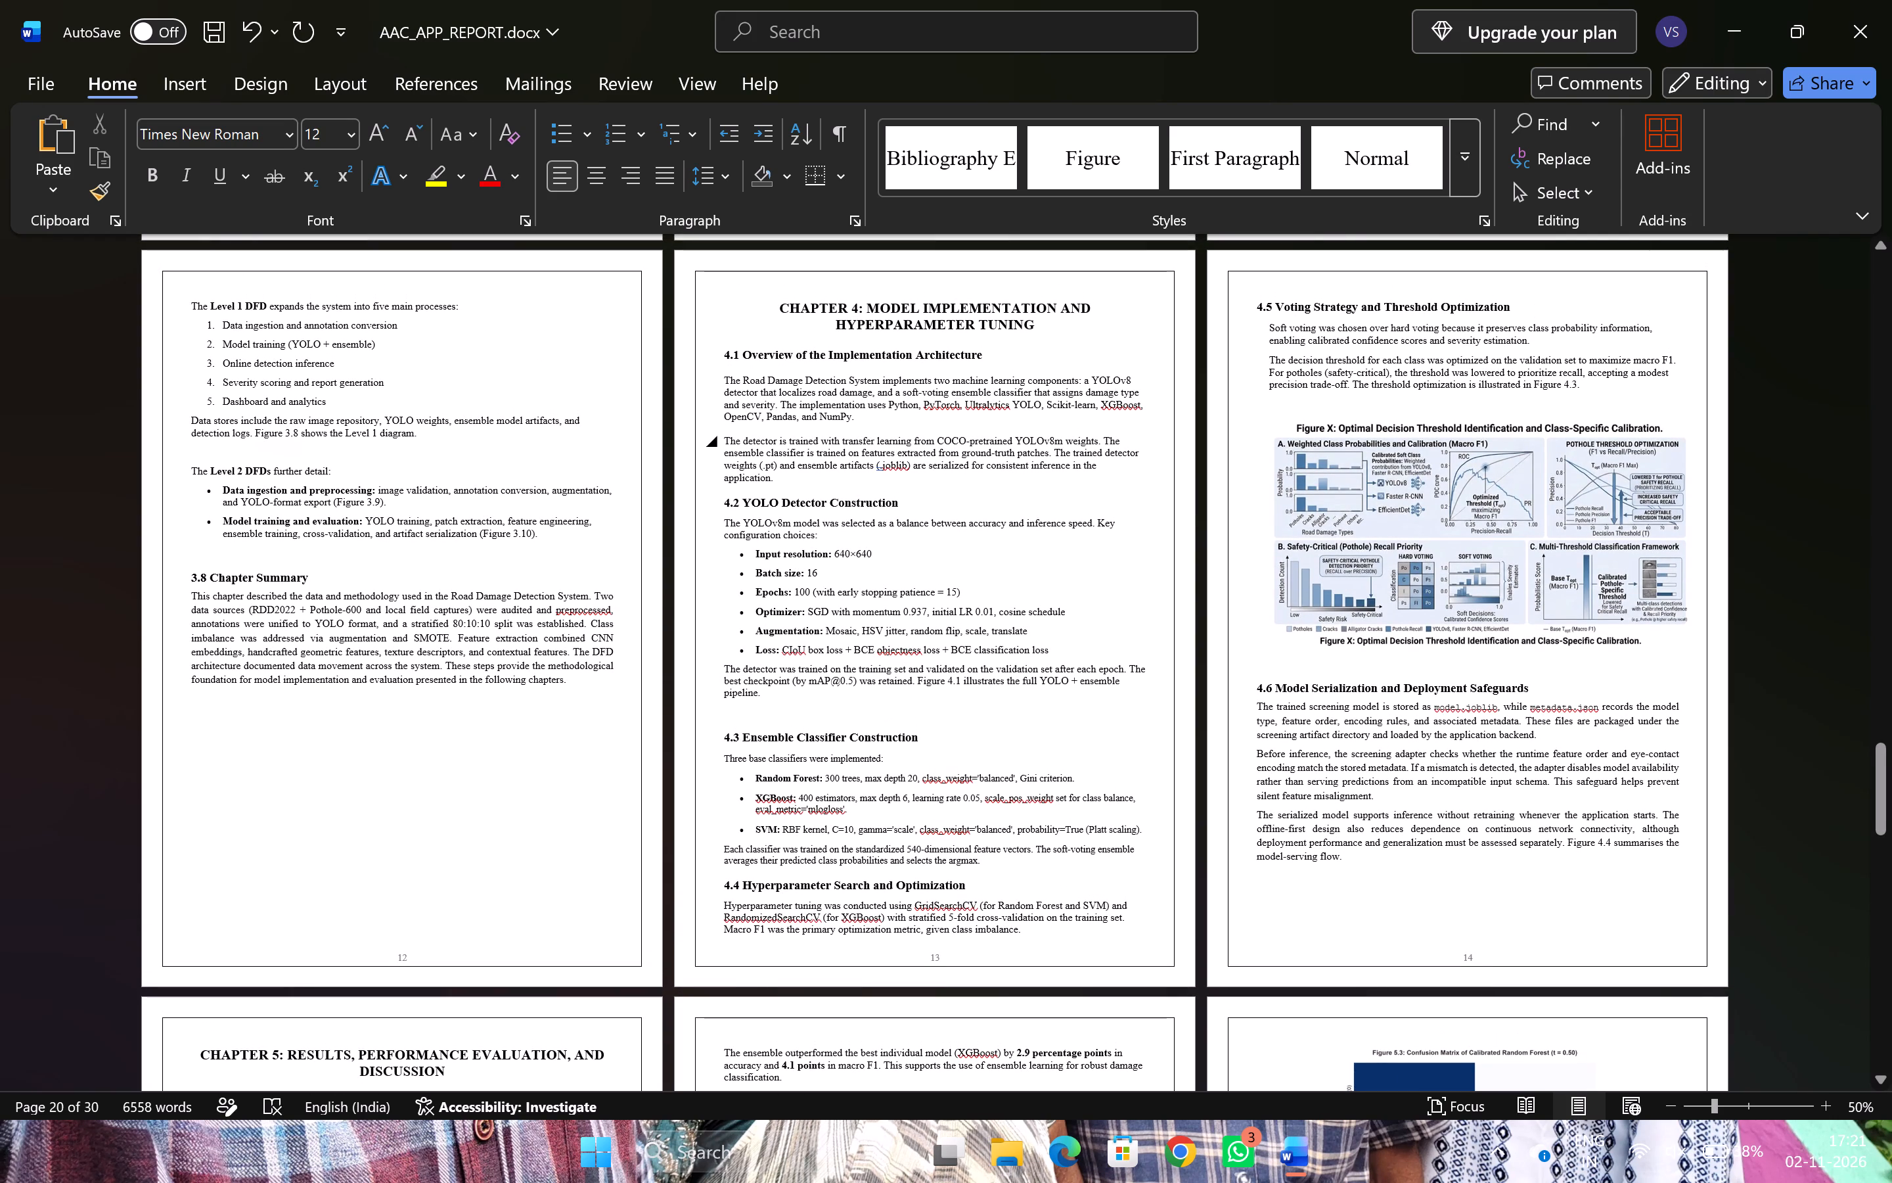
pyautogui.click(825, 479)
pyautogui.moveTo(825, 479); pyautogui.dragTo(734, 381)
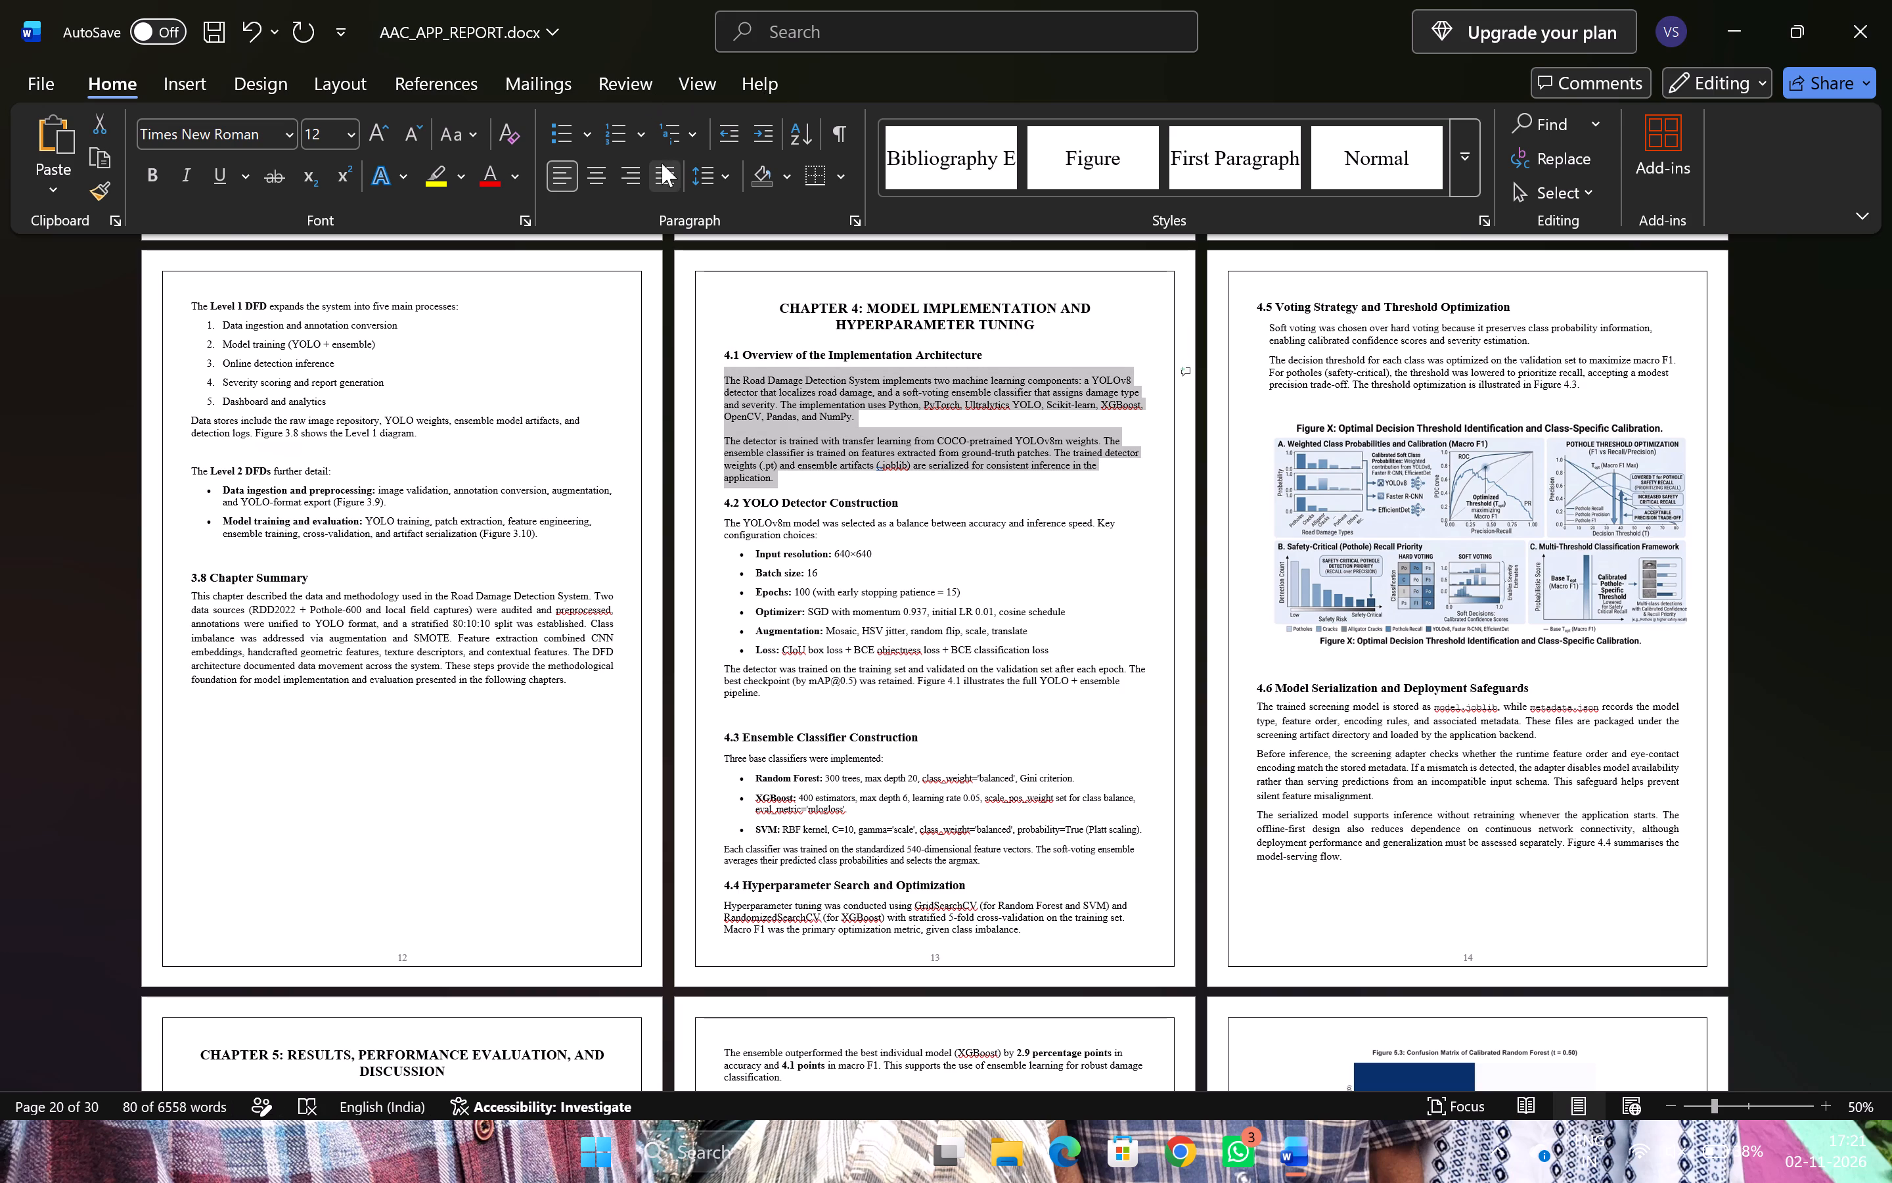
pyautogui.click(664, 164)
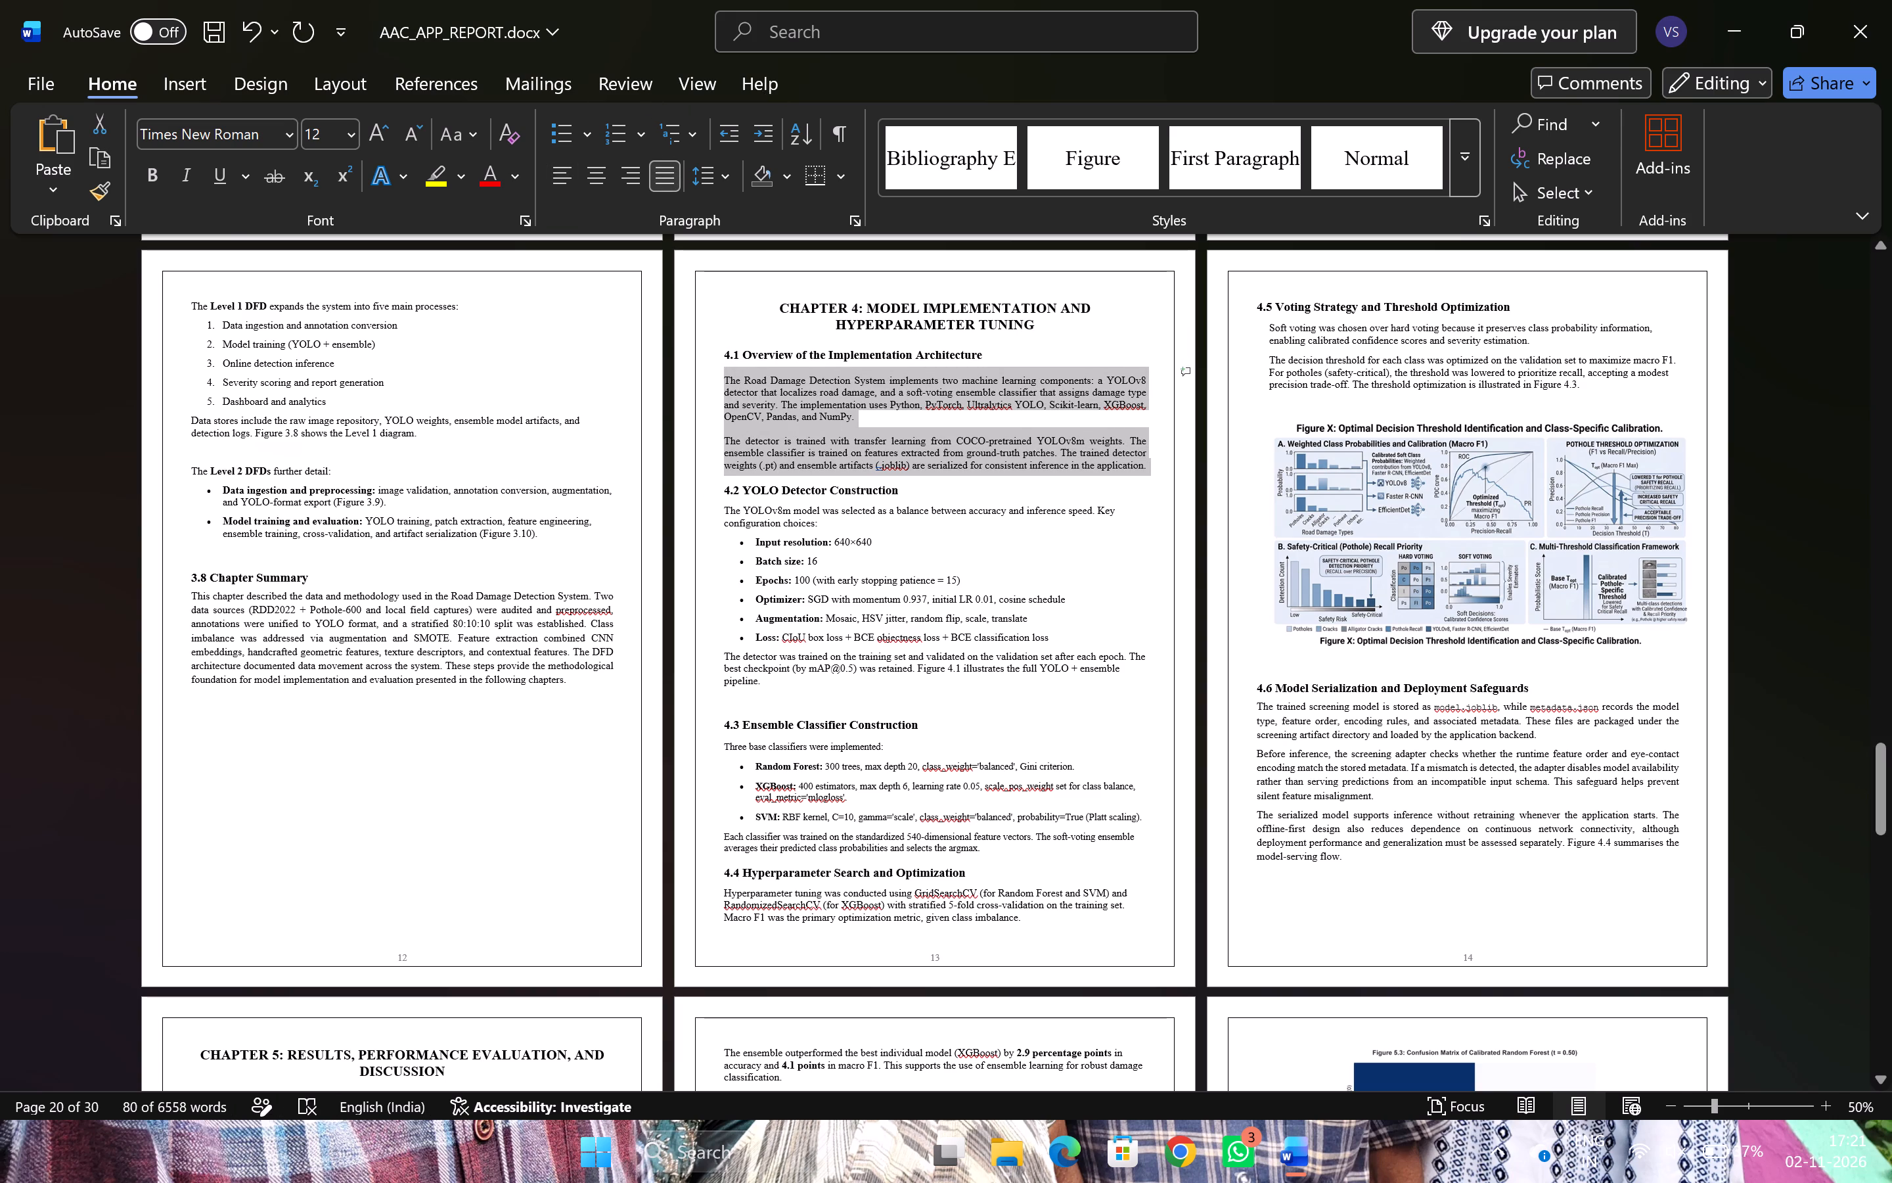
# Justify the introductory paragraph under "4.2 YOLO Detector Construction".
pyautogui.click(842, 521)
pyautogui.moveTo(842, 521); pyautogui.dragTo(732, 511)
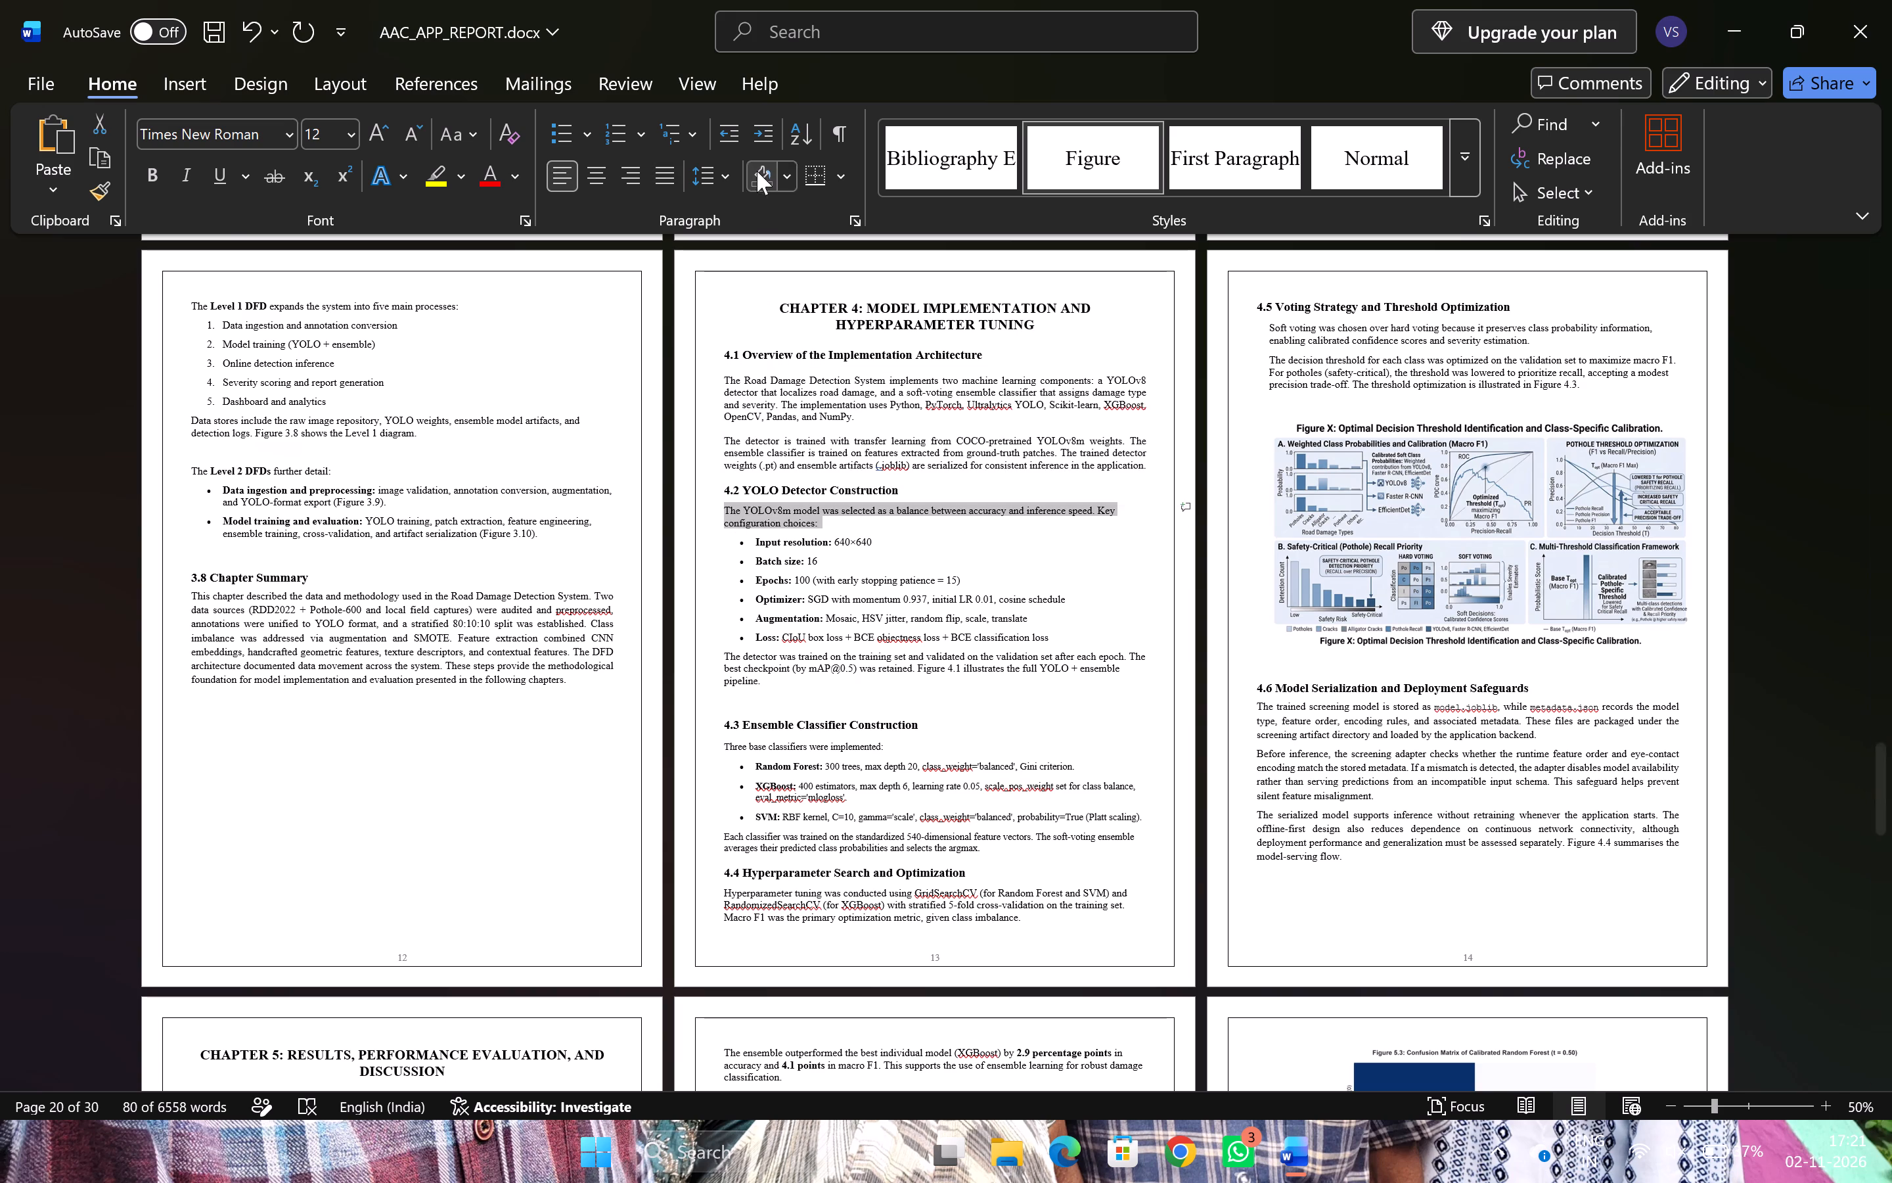
pyautogui.click(662, 168)
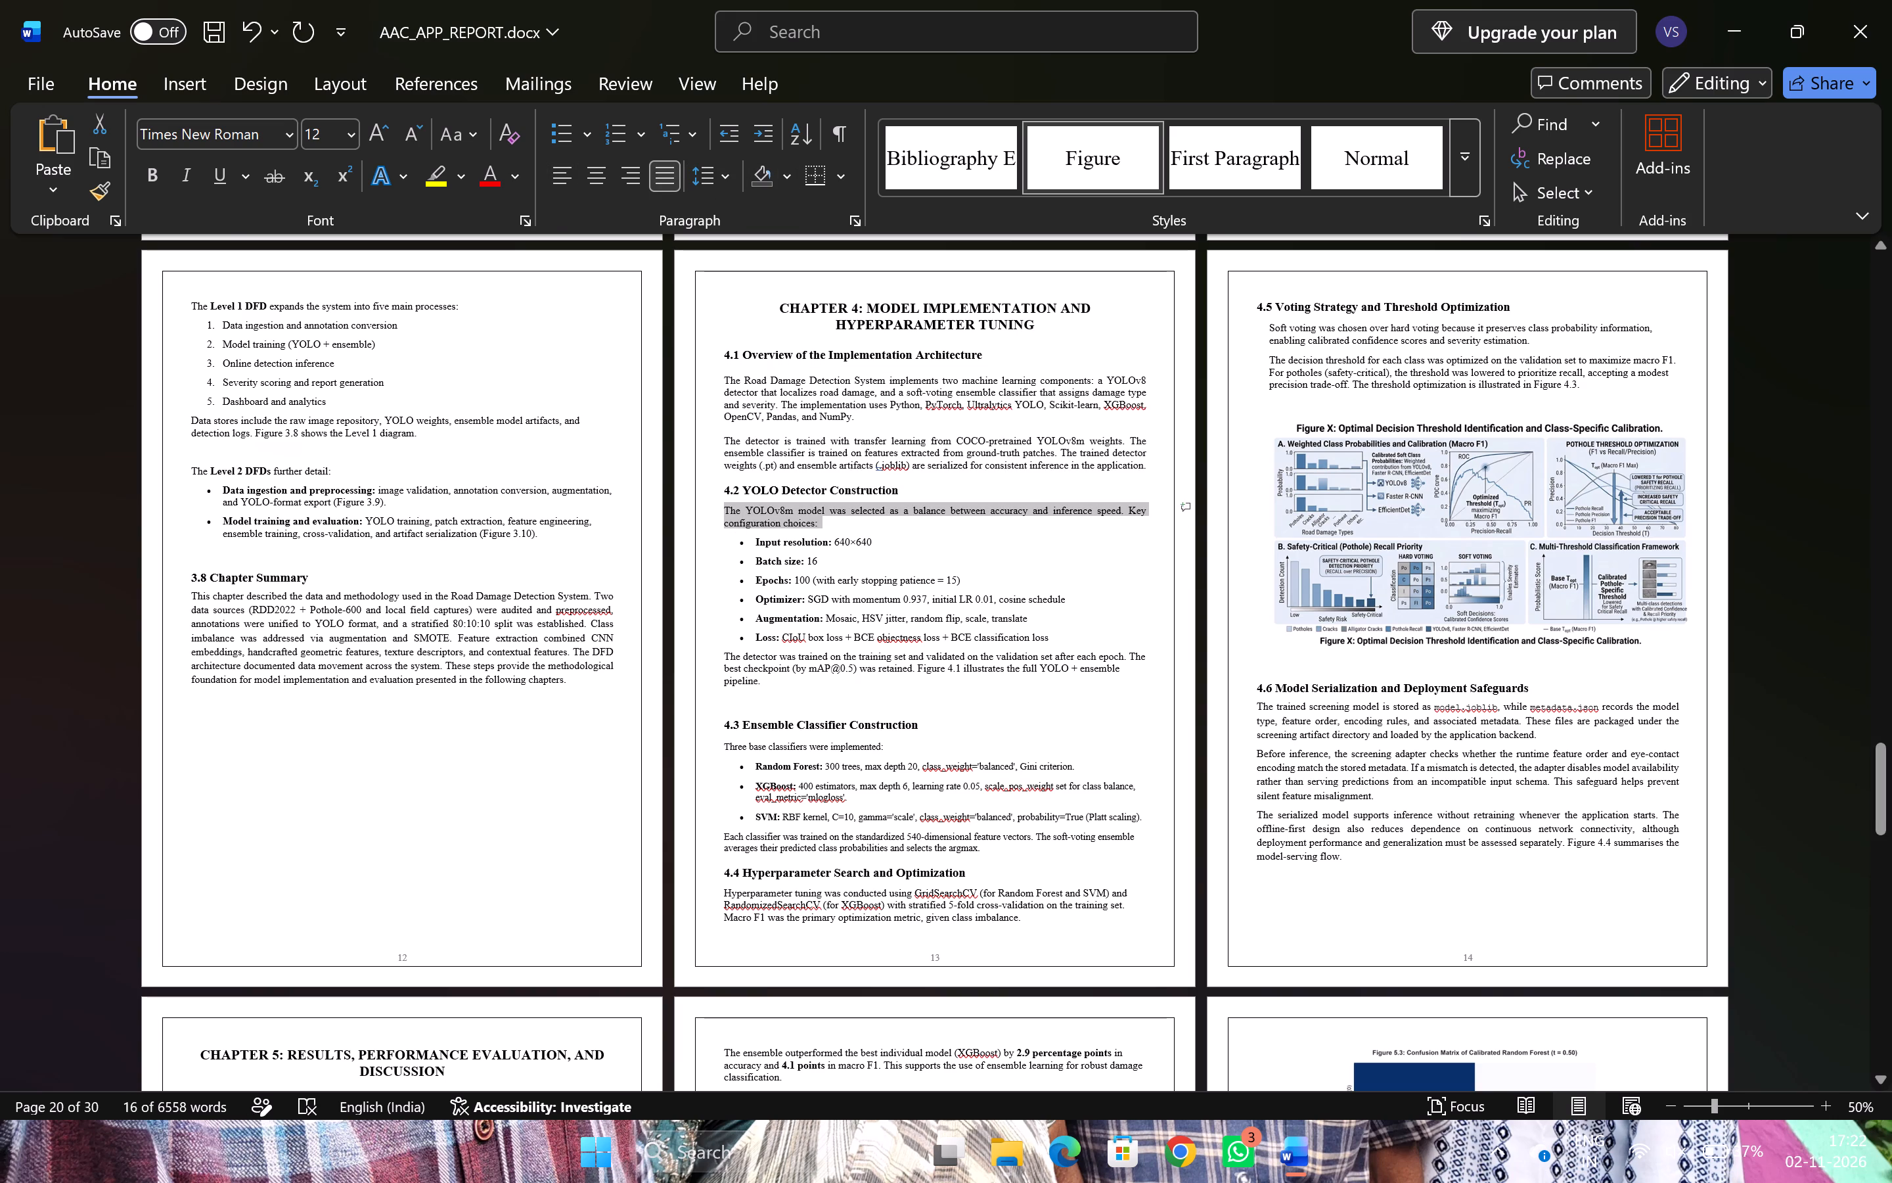
pyautogui.click(728, 526)
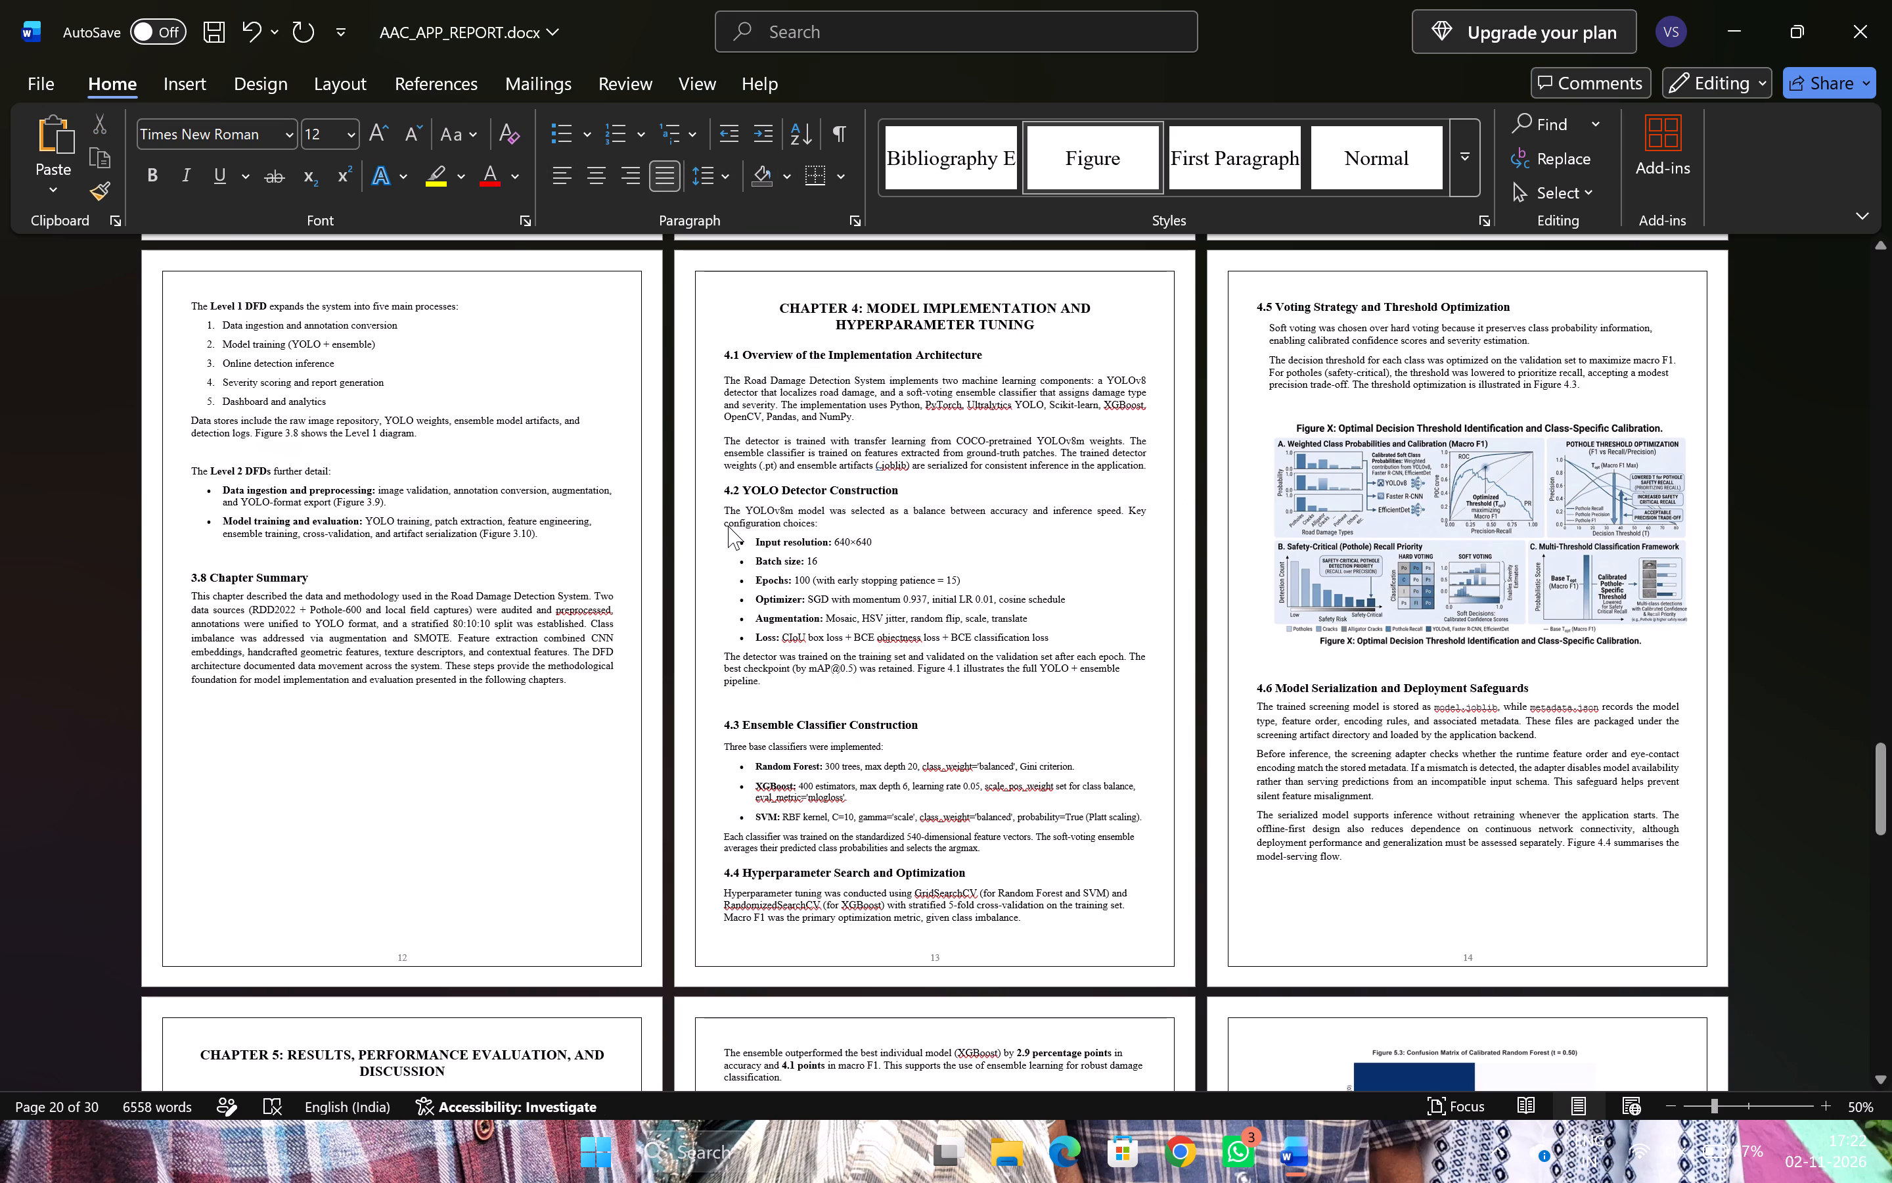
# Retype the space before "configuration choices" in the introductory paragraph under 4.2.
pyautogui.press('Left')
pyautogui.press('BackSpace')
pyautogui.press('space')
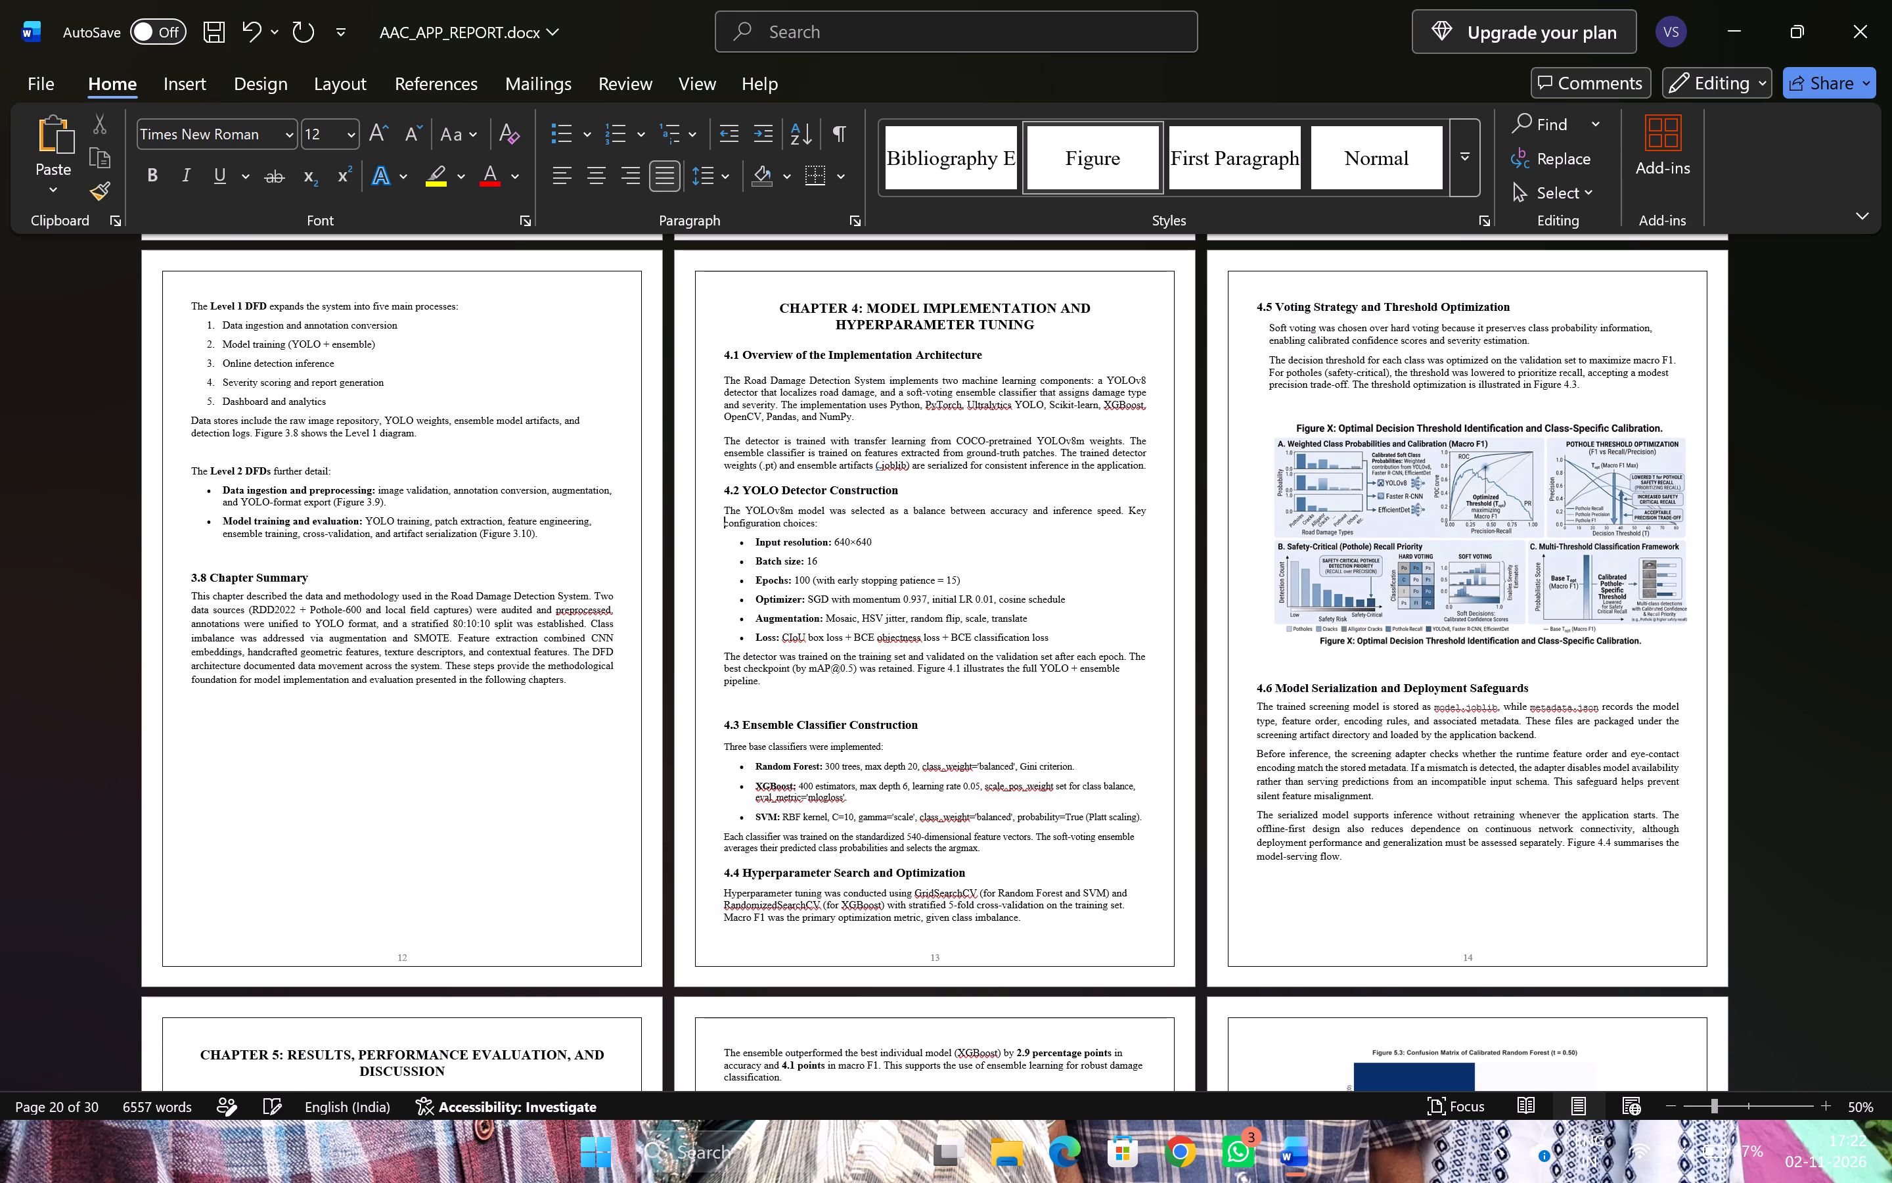
# Justify the paragraph about detector training and validation below the bullet list in section 4.2.
pyautogui.click(820, 680)
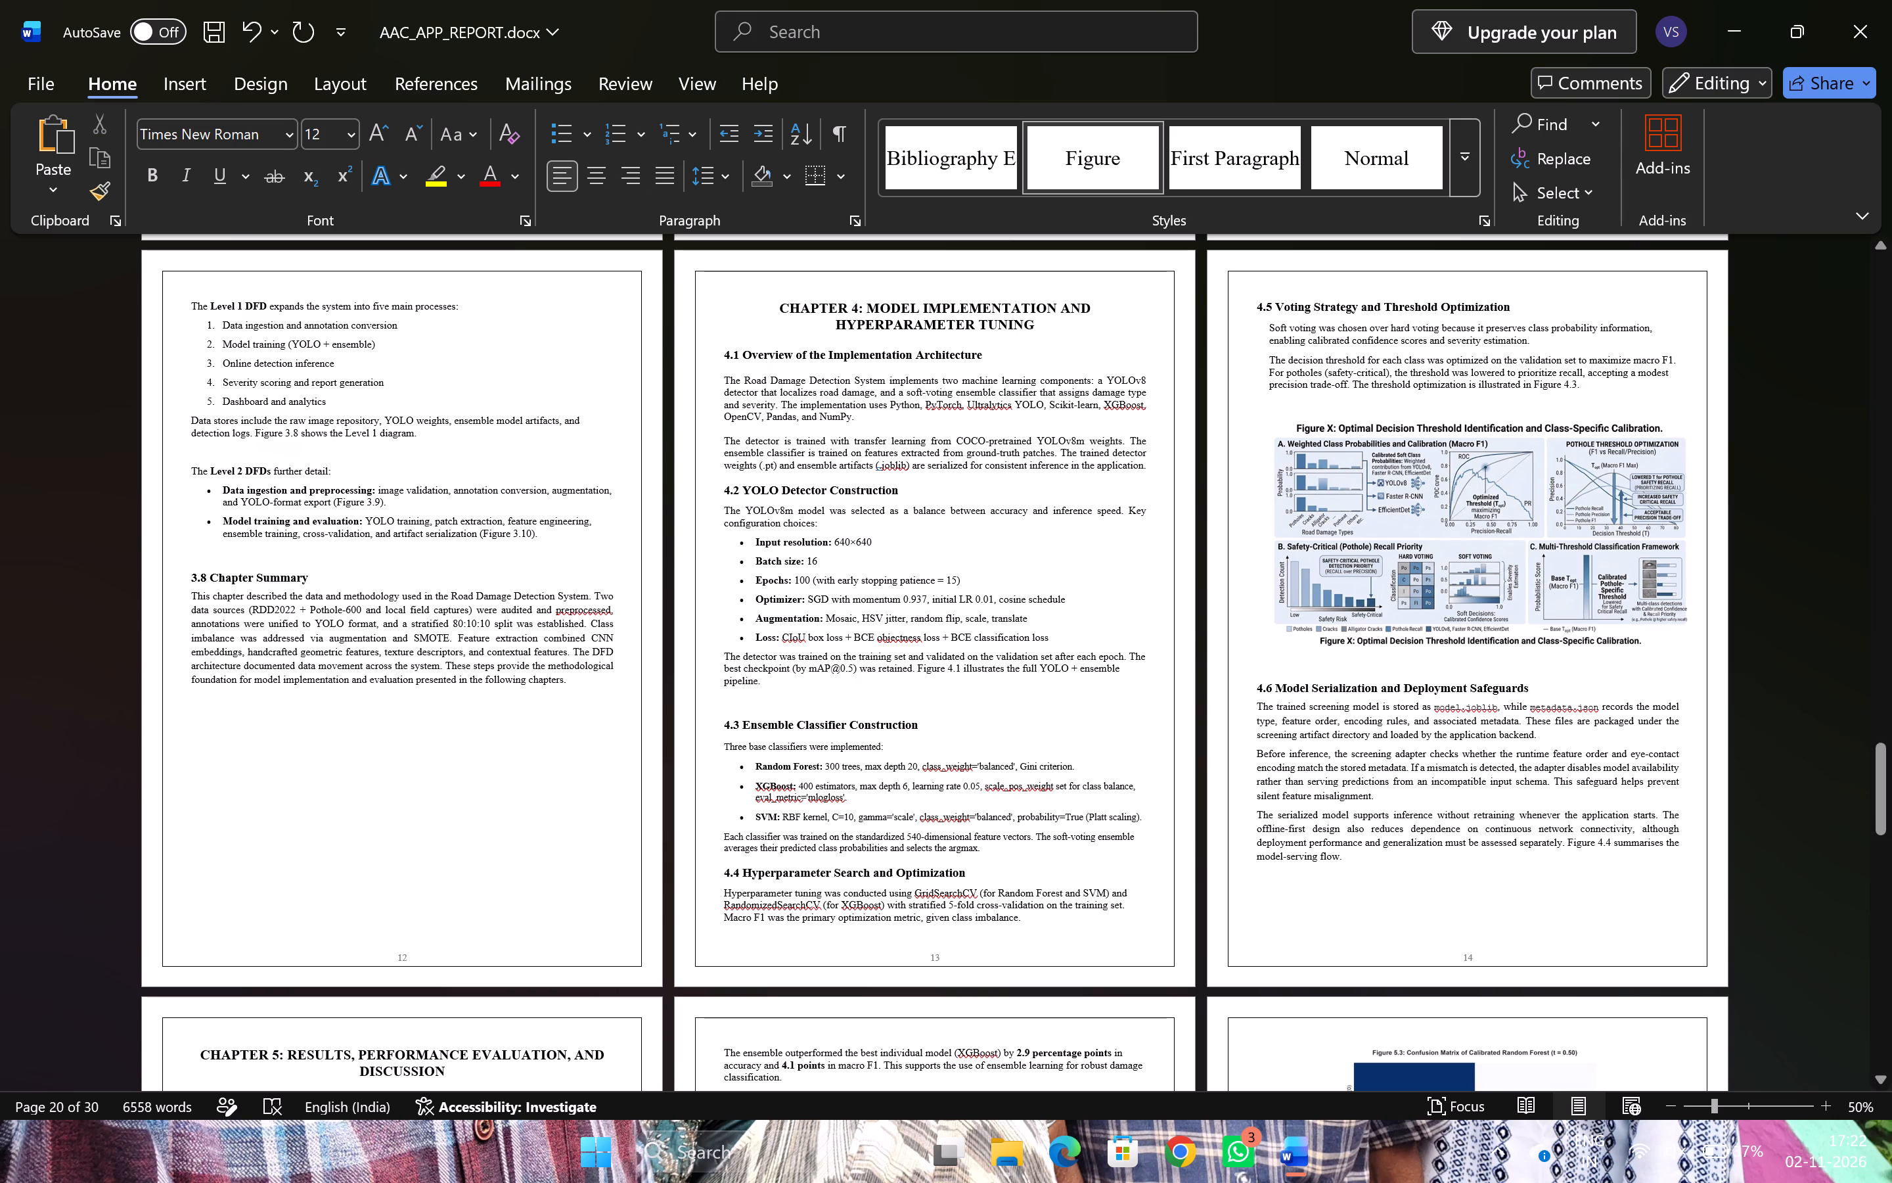
pyautogui.click(809, 703)
pyautogui.moveTo(809, 703); pyautogui.dragTo(727, 654)
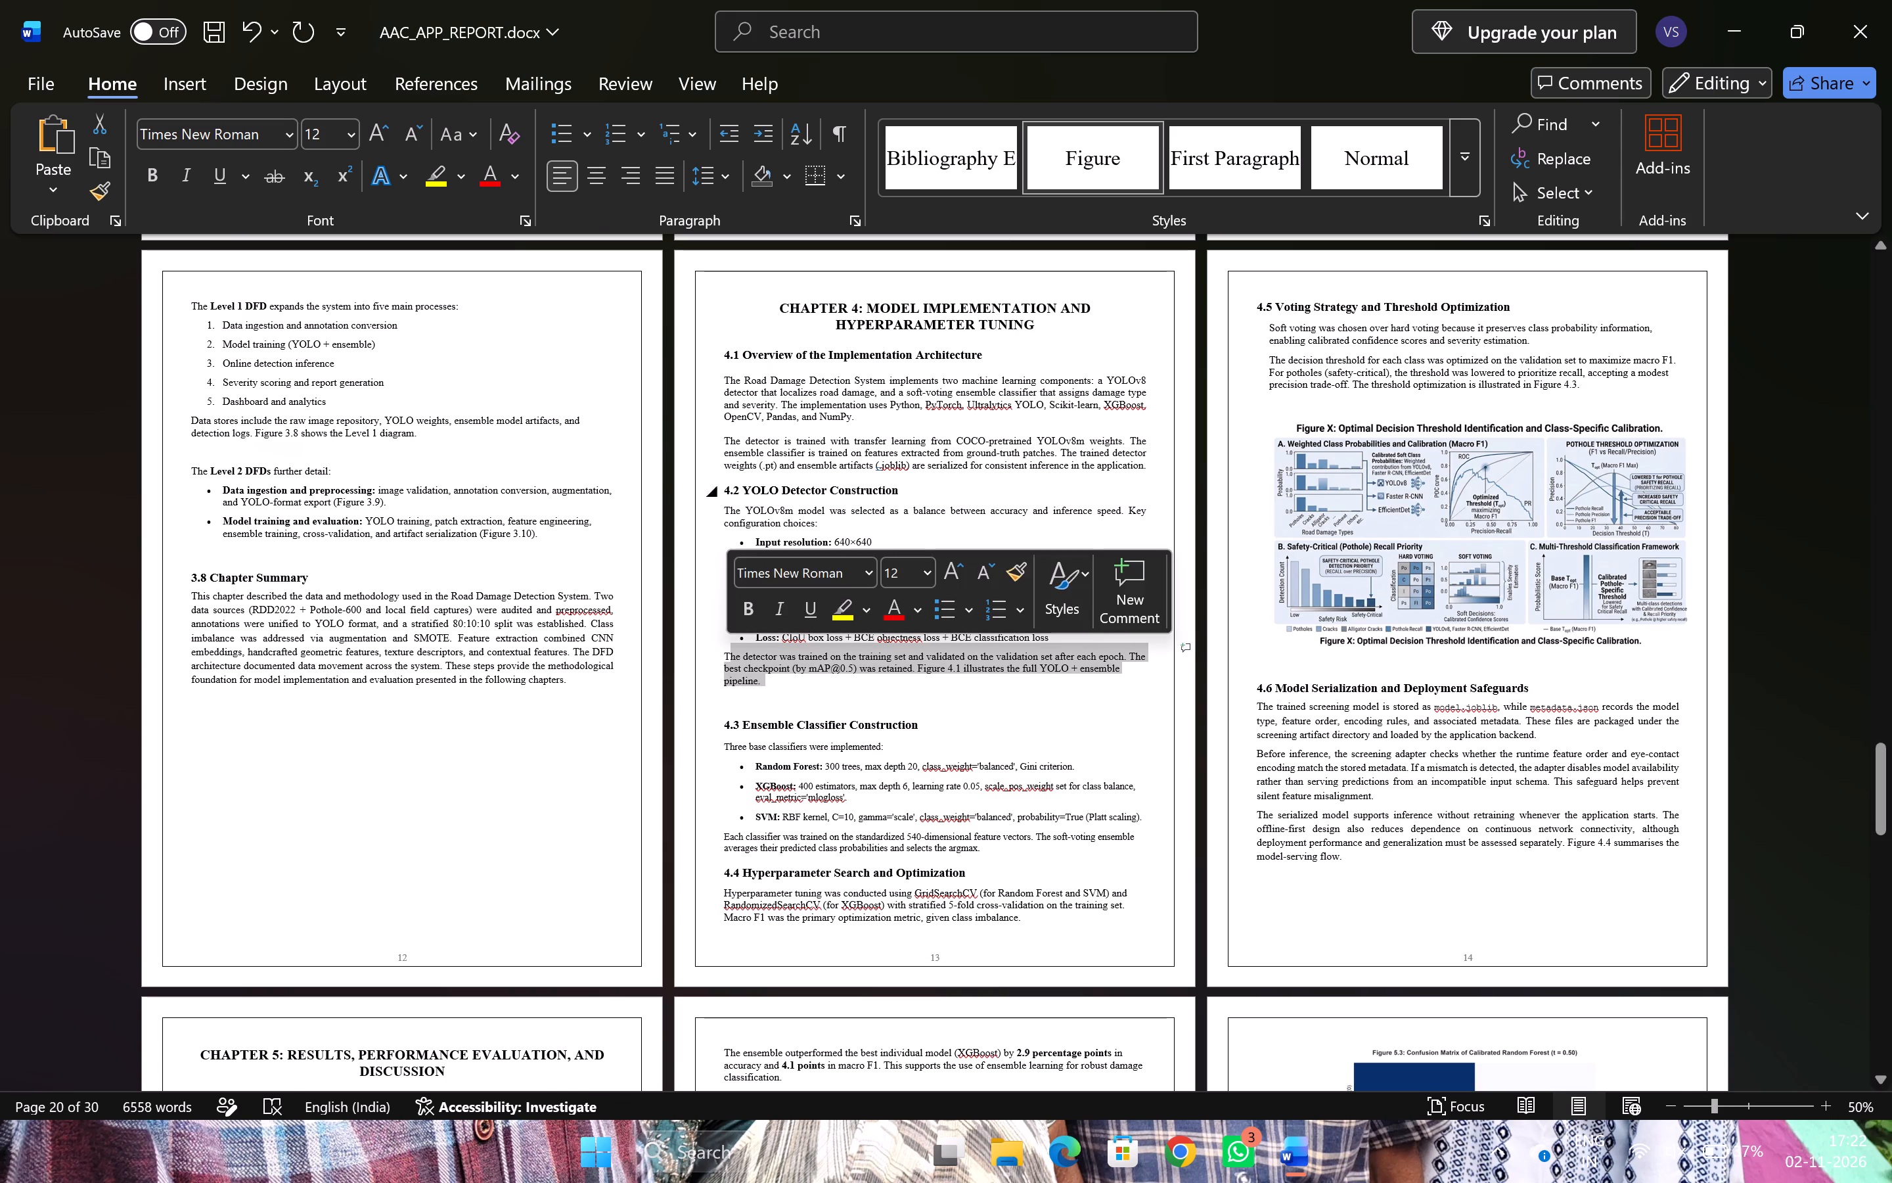
pyautogui.click(670, 181)
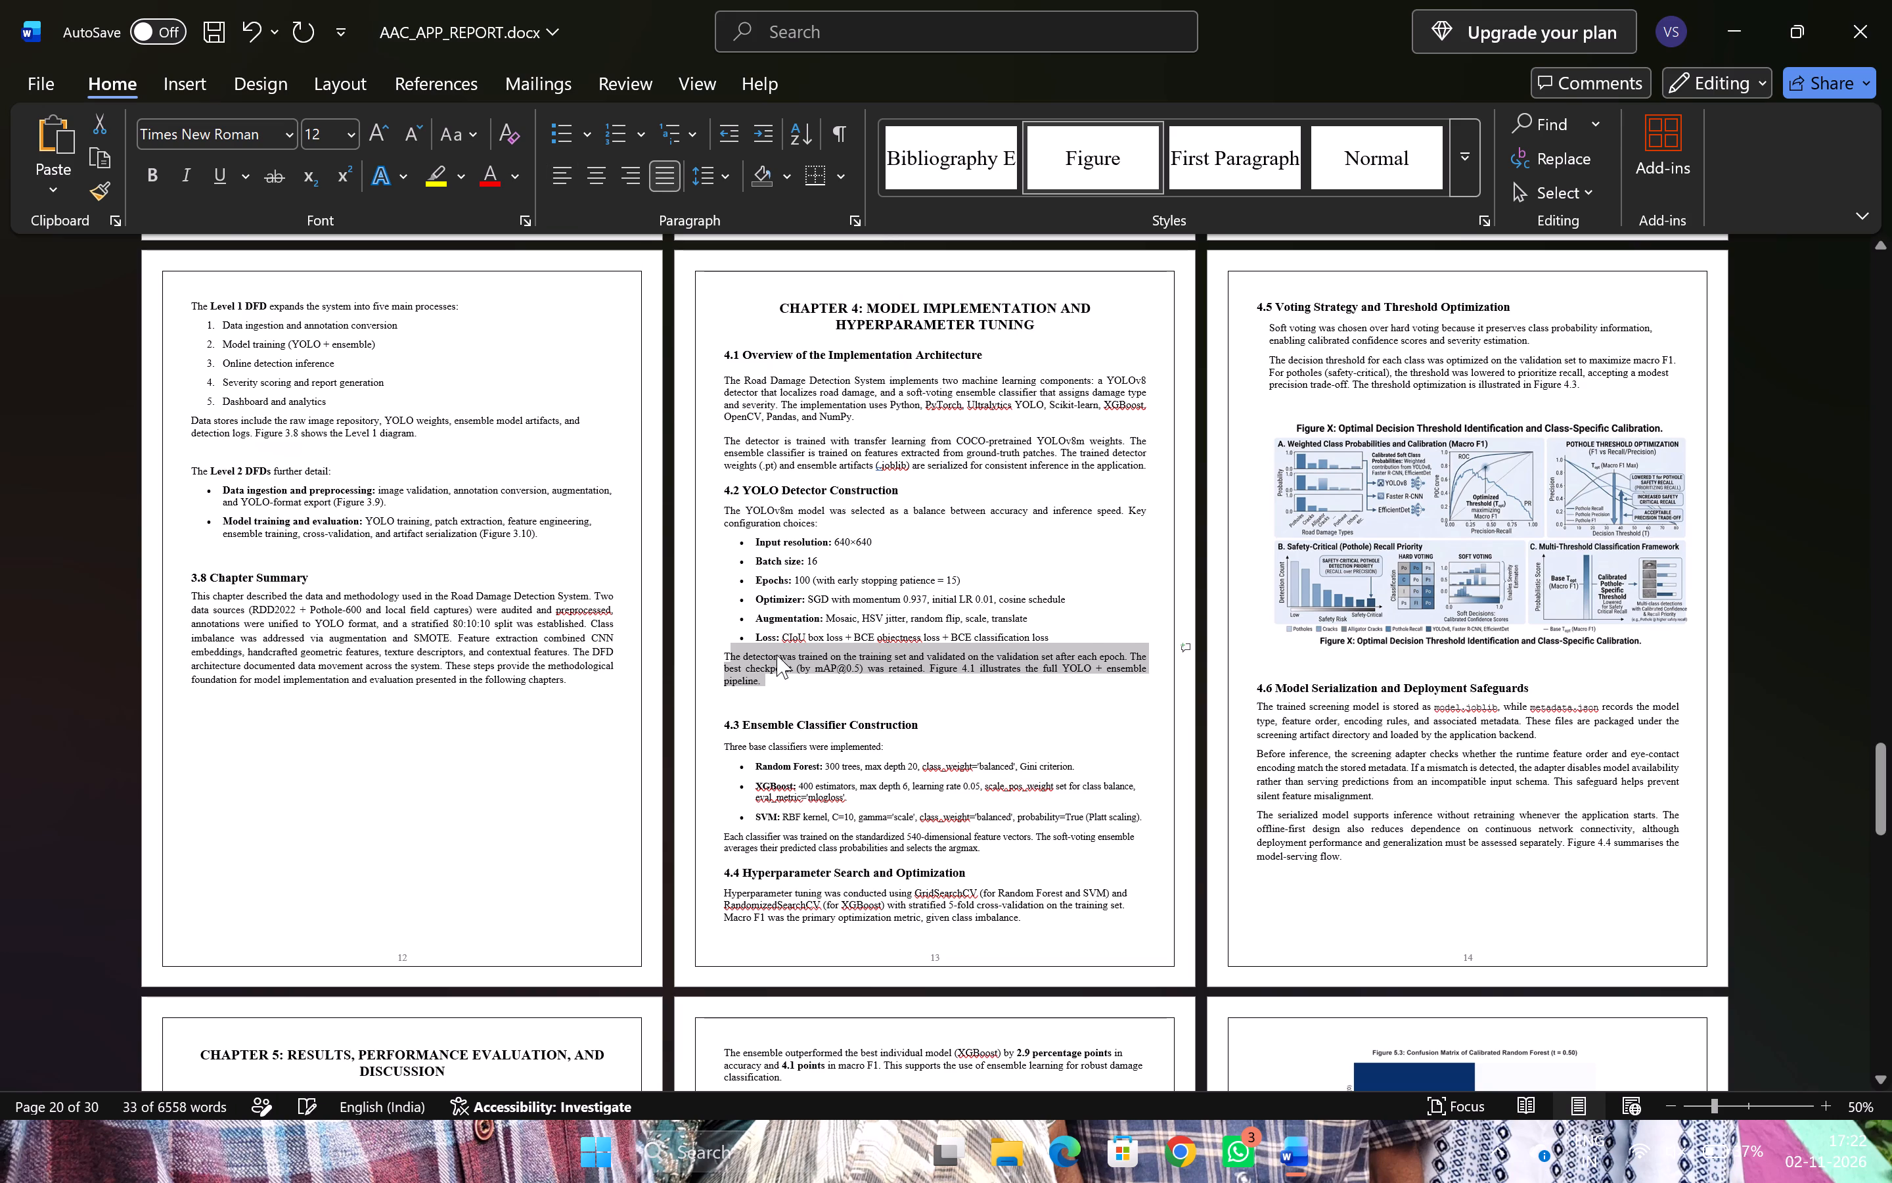
pyautogui.click(779, 673)
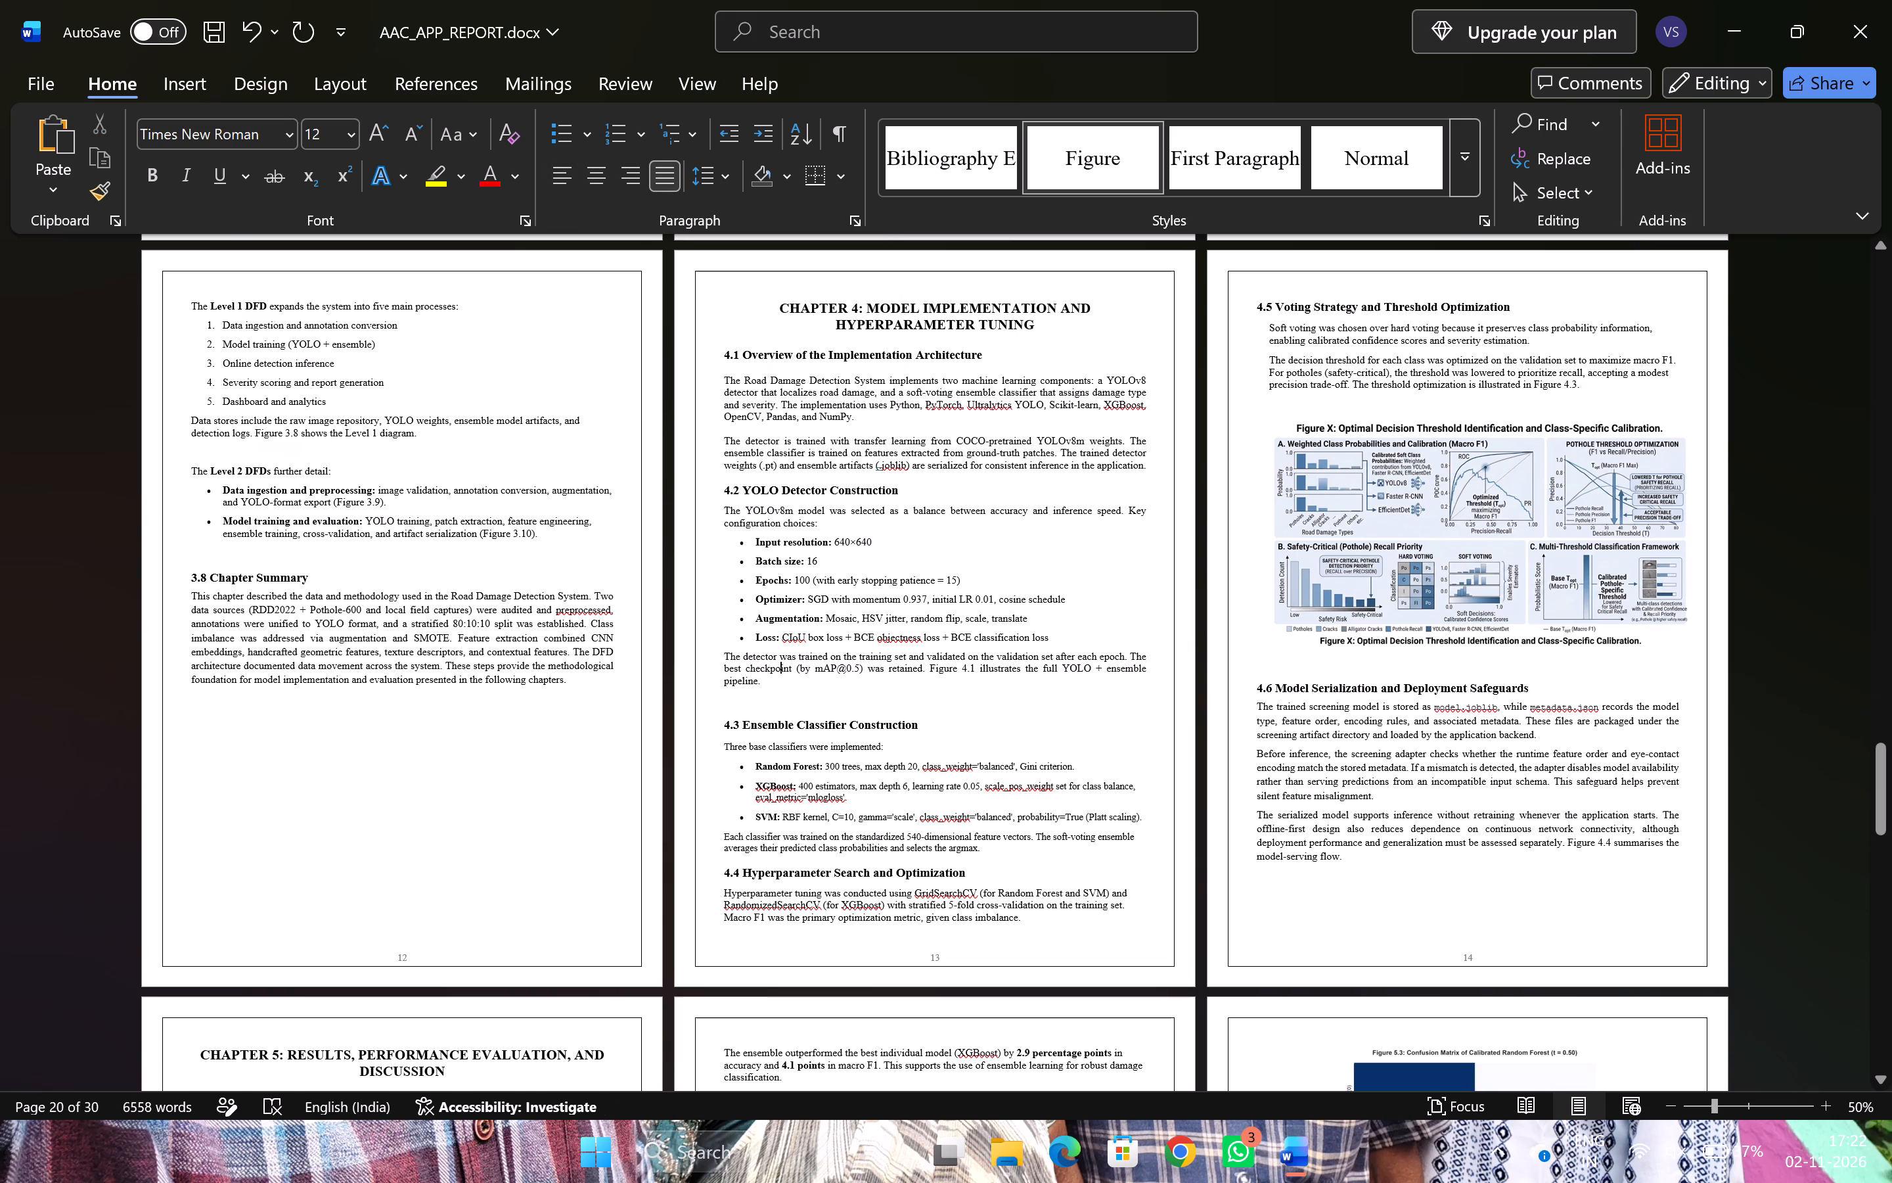
# Delete the blank paragraph above heading "4.3 Ensemble Classifier Construction" to close the gap after section 4.2.
pyautogui.click(783, 707)
pyautogui.press('Up')
pyautogui.press('BackSpace')
pyautogui.press('BackSpace')
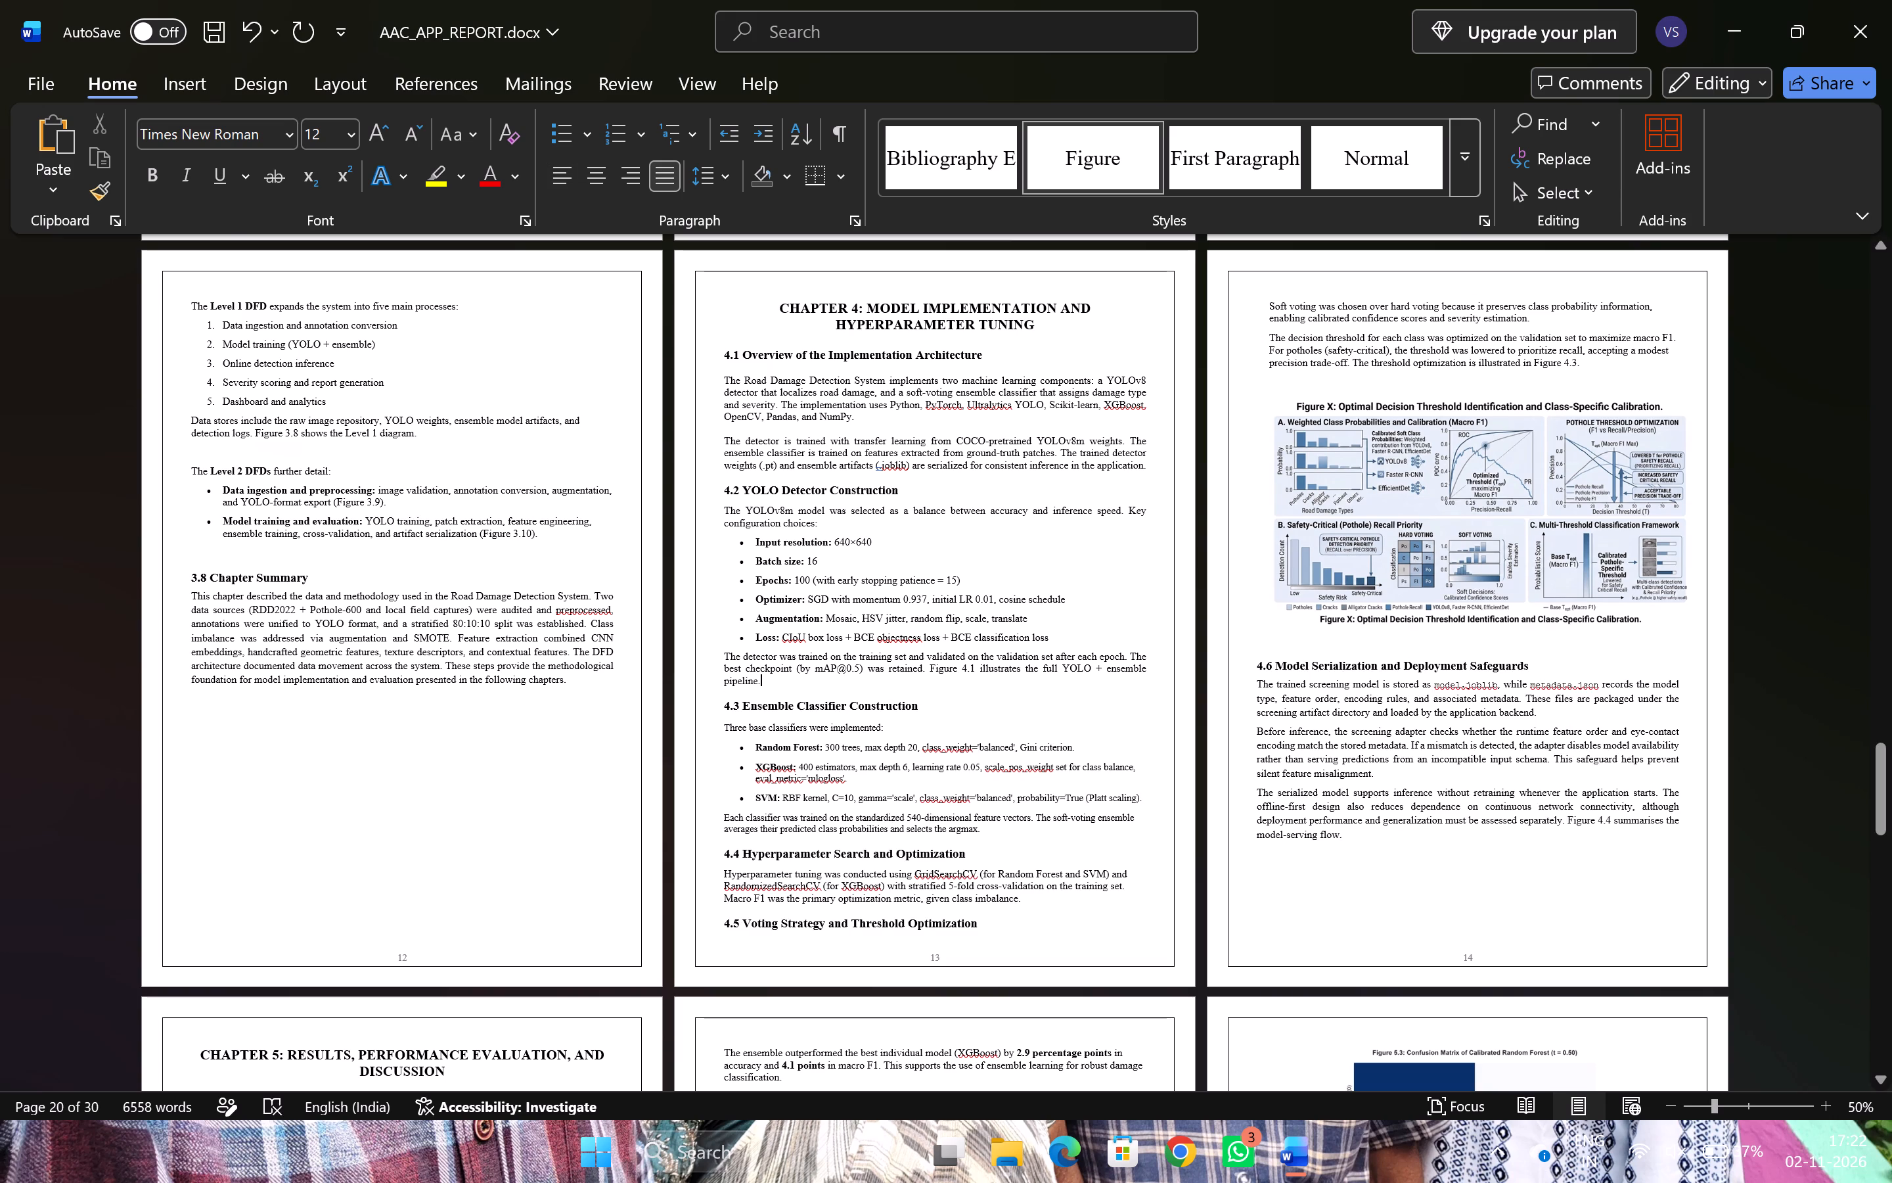
# Justify the body paragraph under "5.1 Overview of Evaluation Strategy" in Chapter 5.
pyautogui.scroll(-8, 1047, 893)
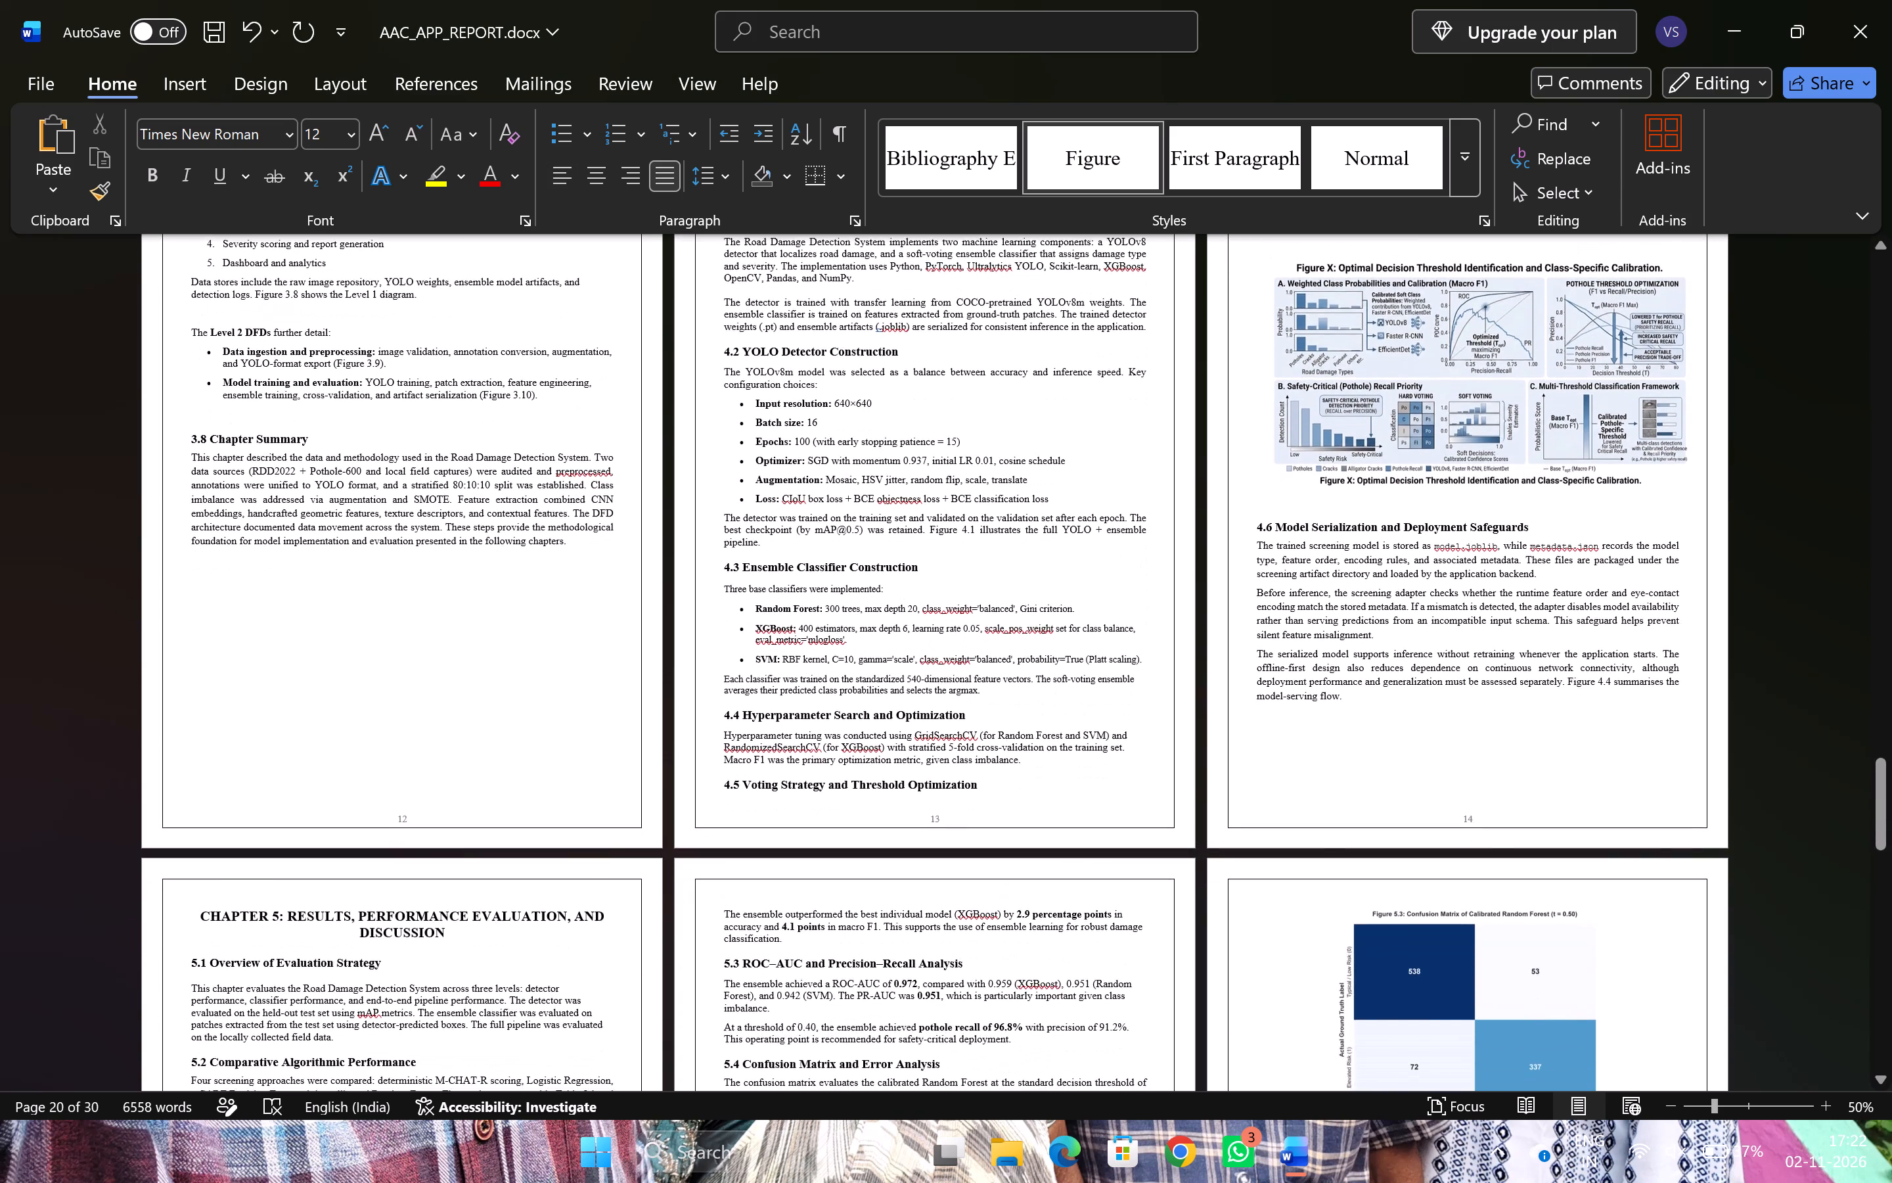
pyautogui.scroll(-8, 1047, 893)
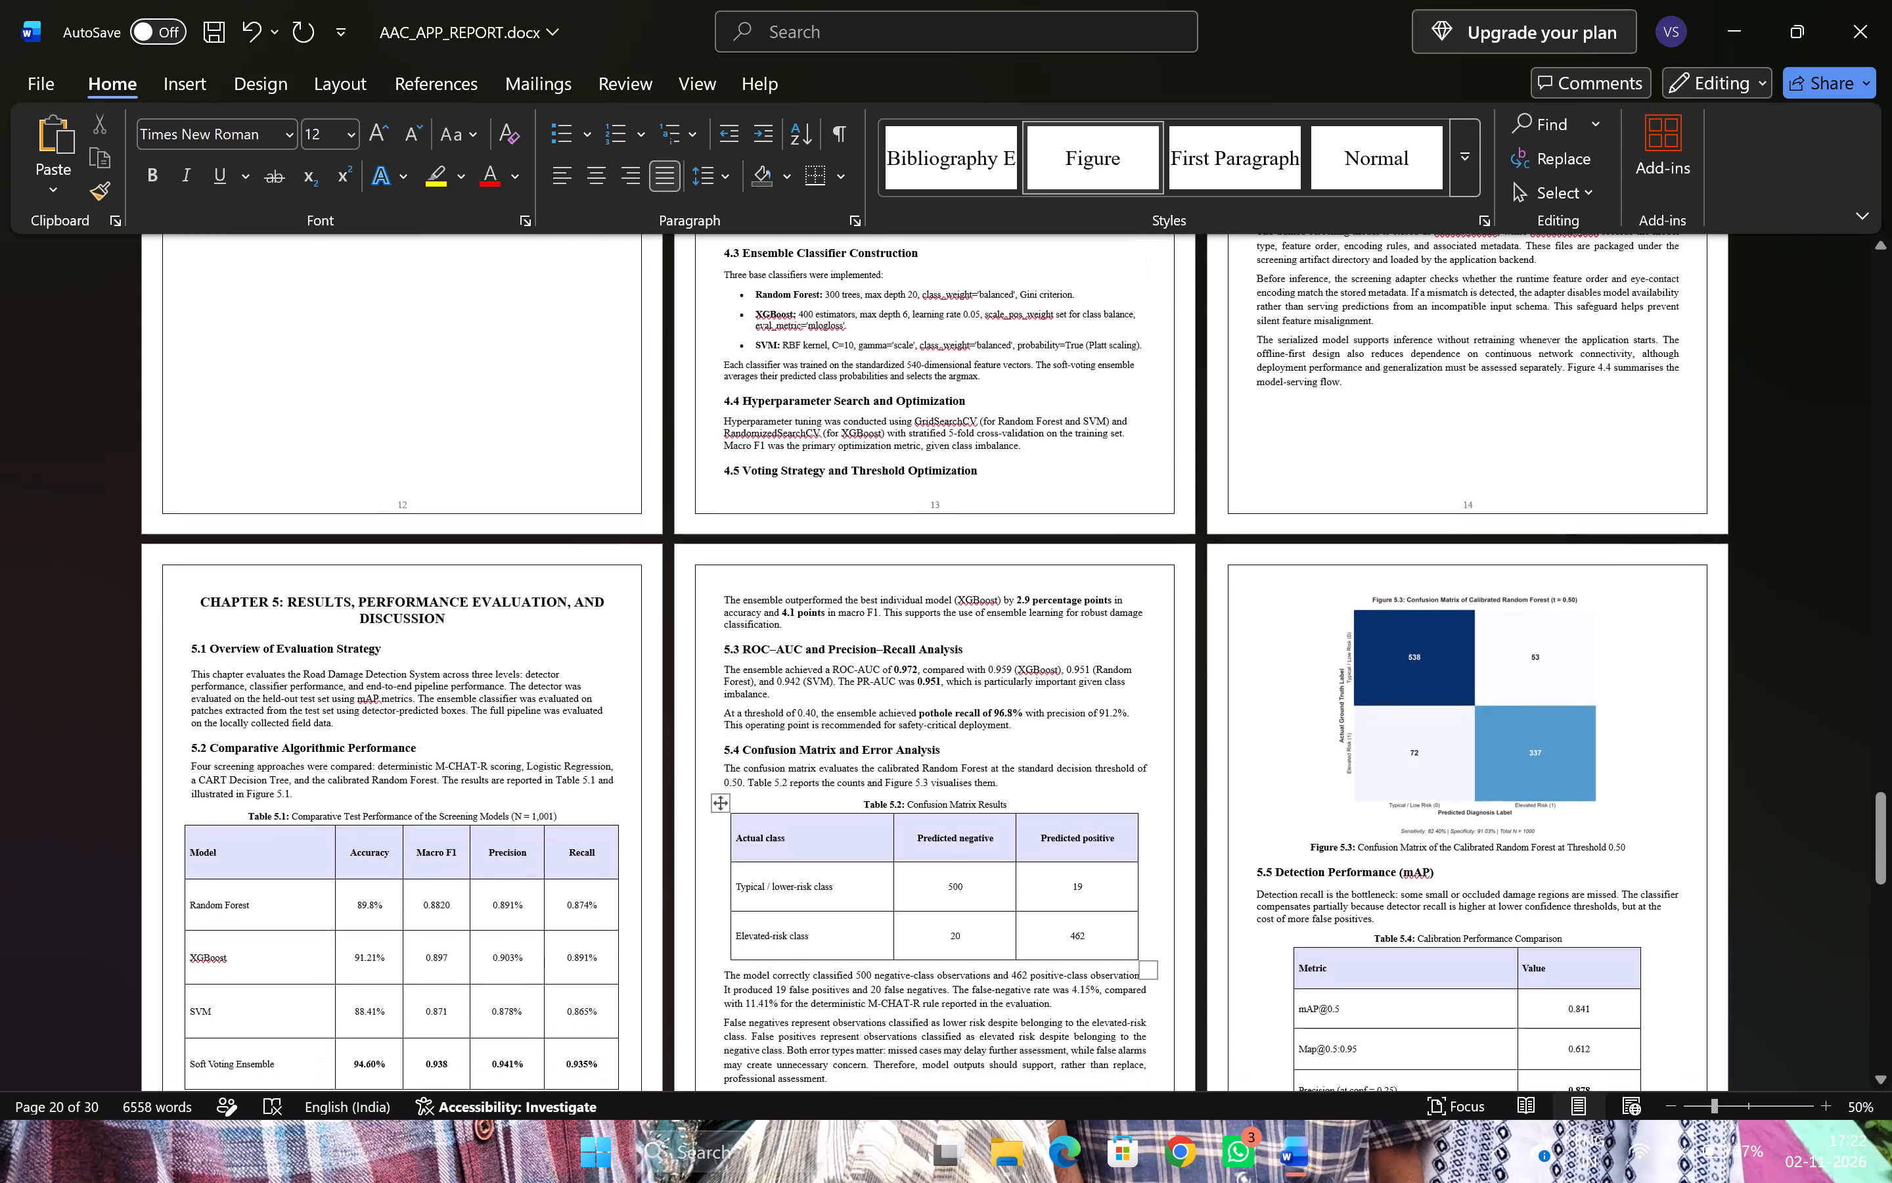
pyautogui.click(386, 720)
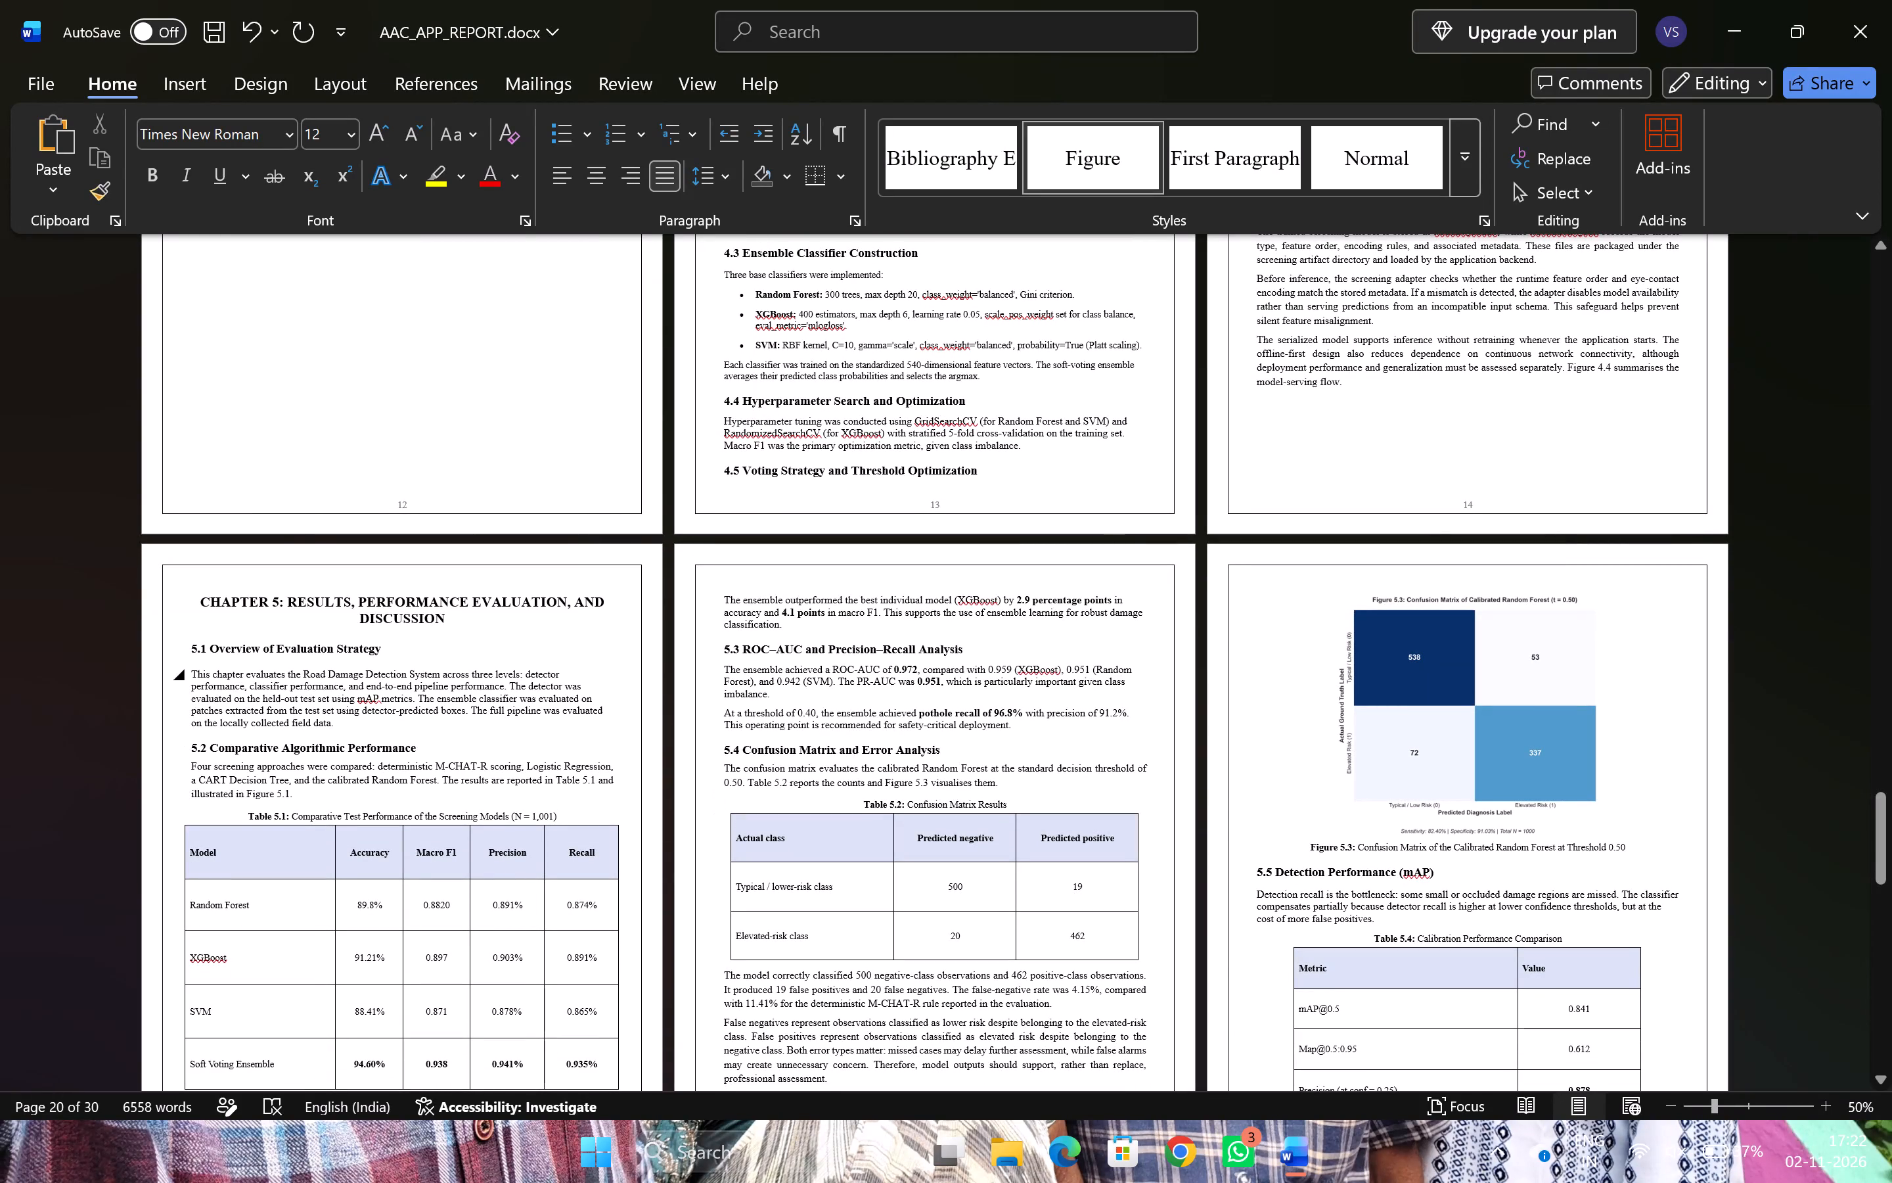
pyautogui.click(375, 723)
pyautogui.moveTo(375, 723); pyautogui.dragTo(260, 687)
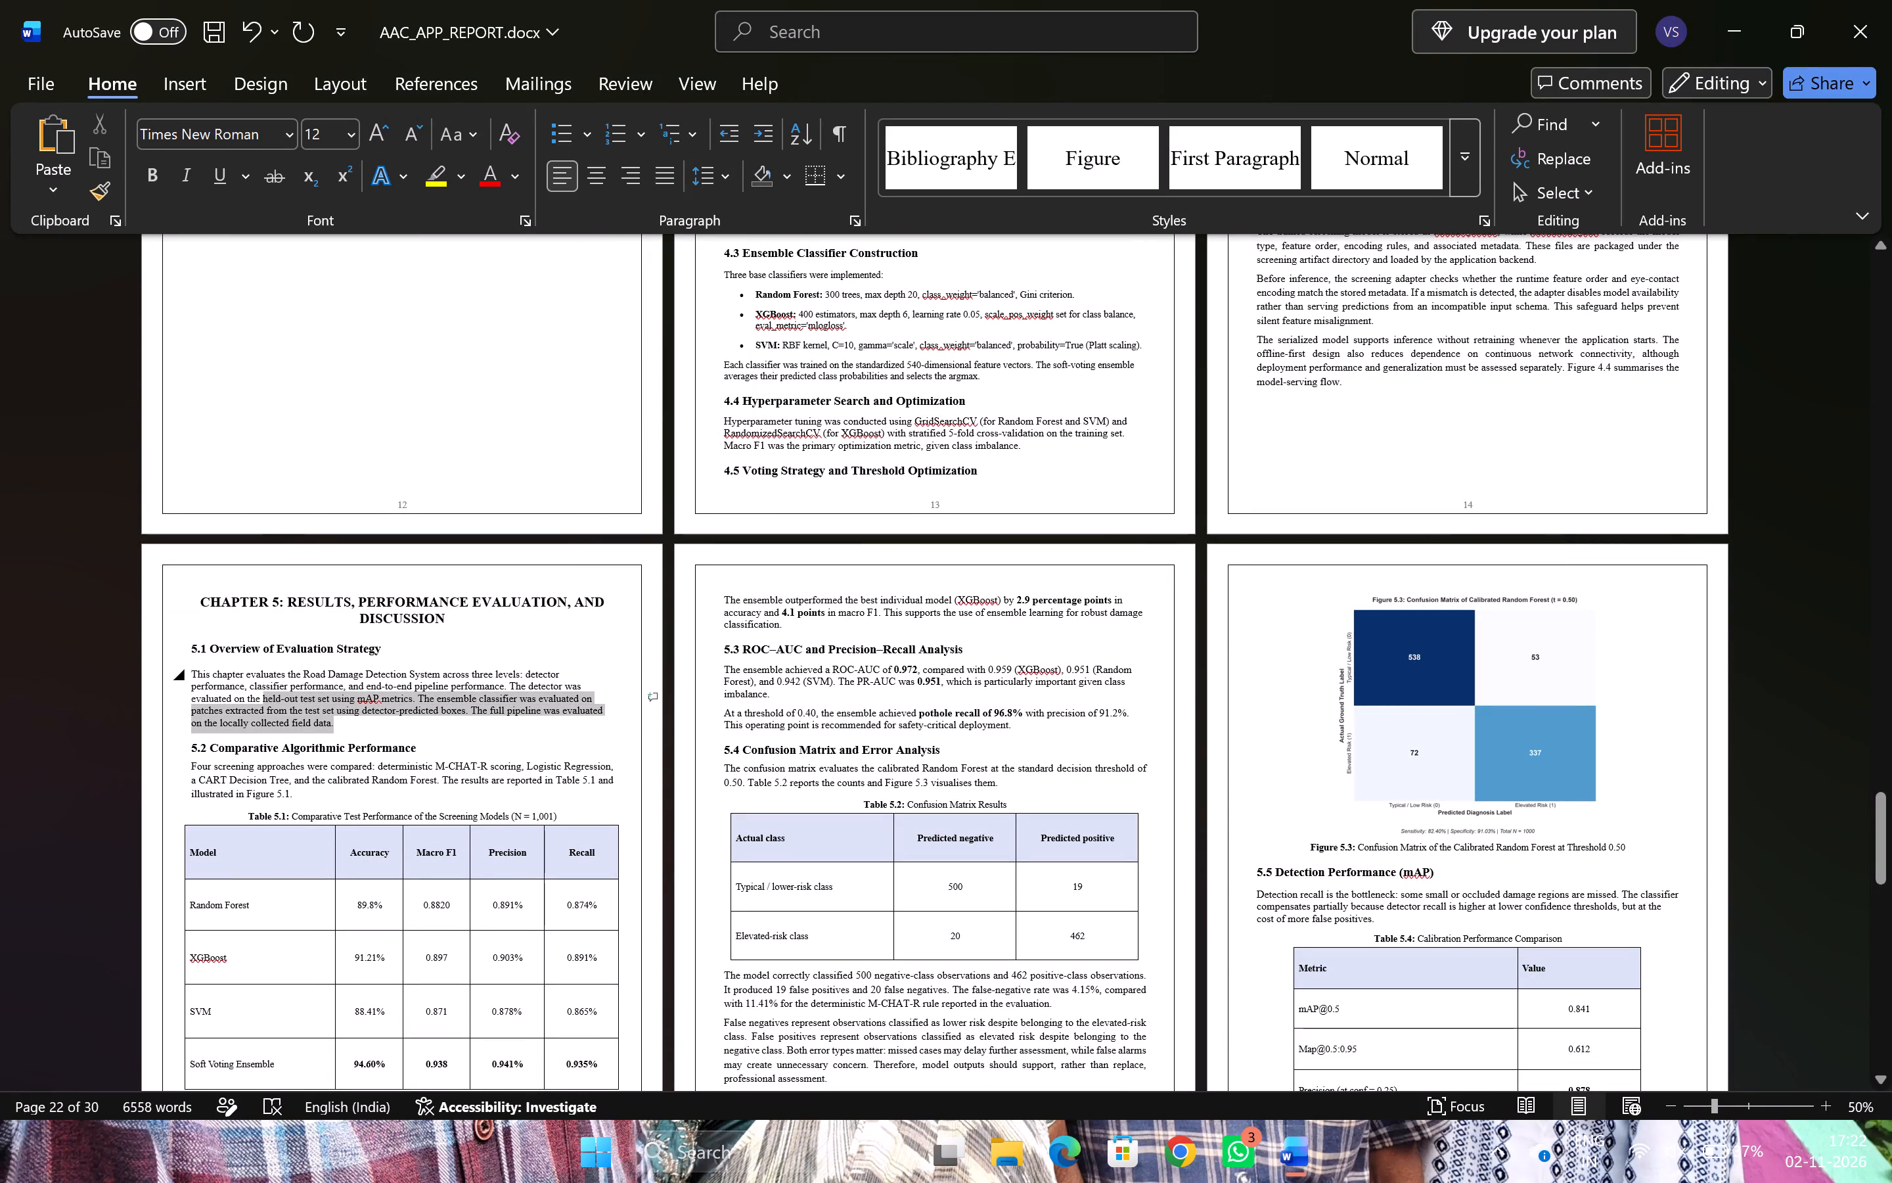
pyautogui.moveTo(260, 687); pyautogui.dragTo(192, 677)
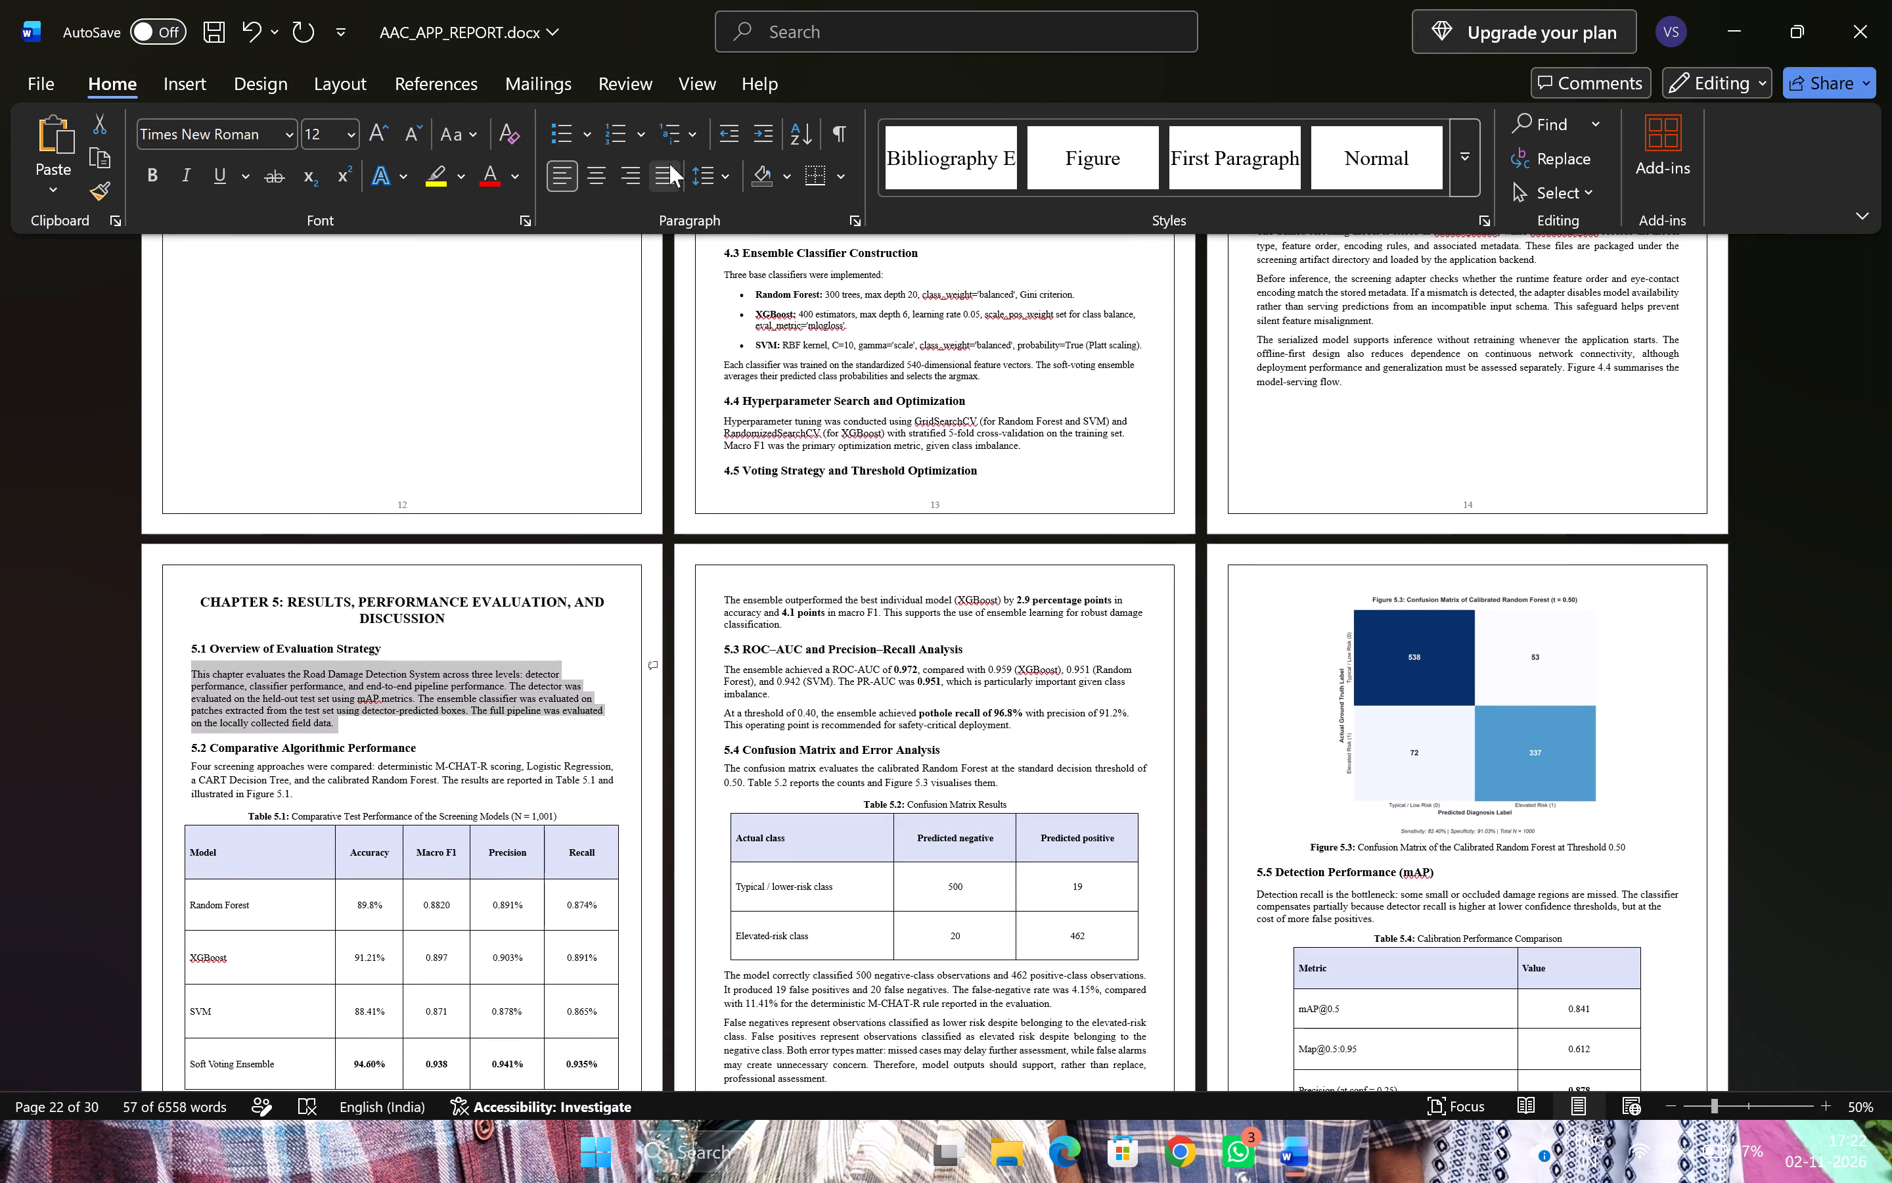
pyautogui.click(669, 164)
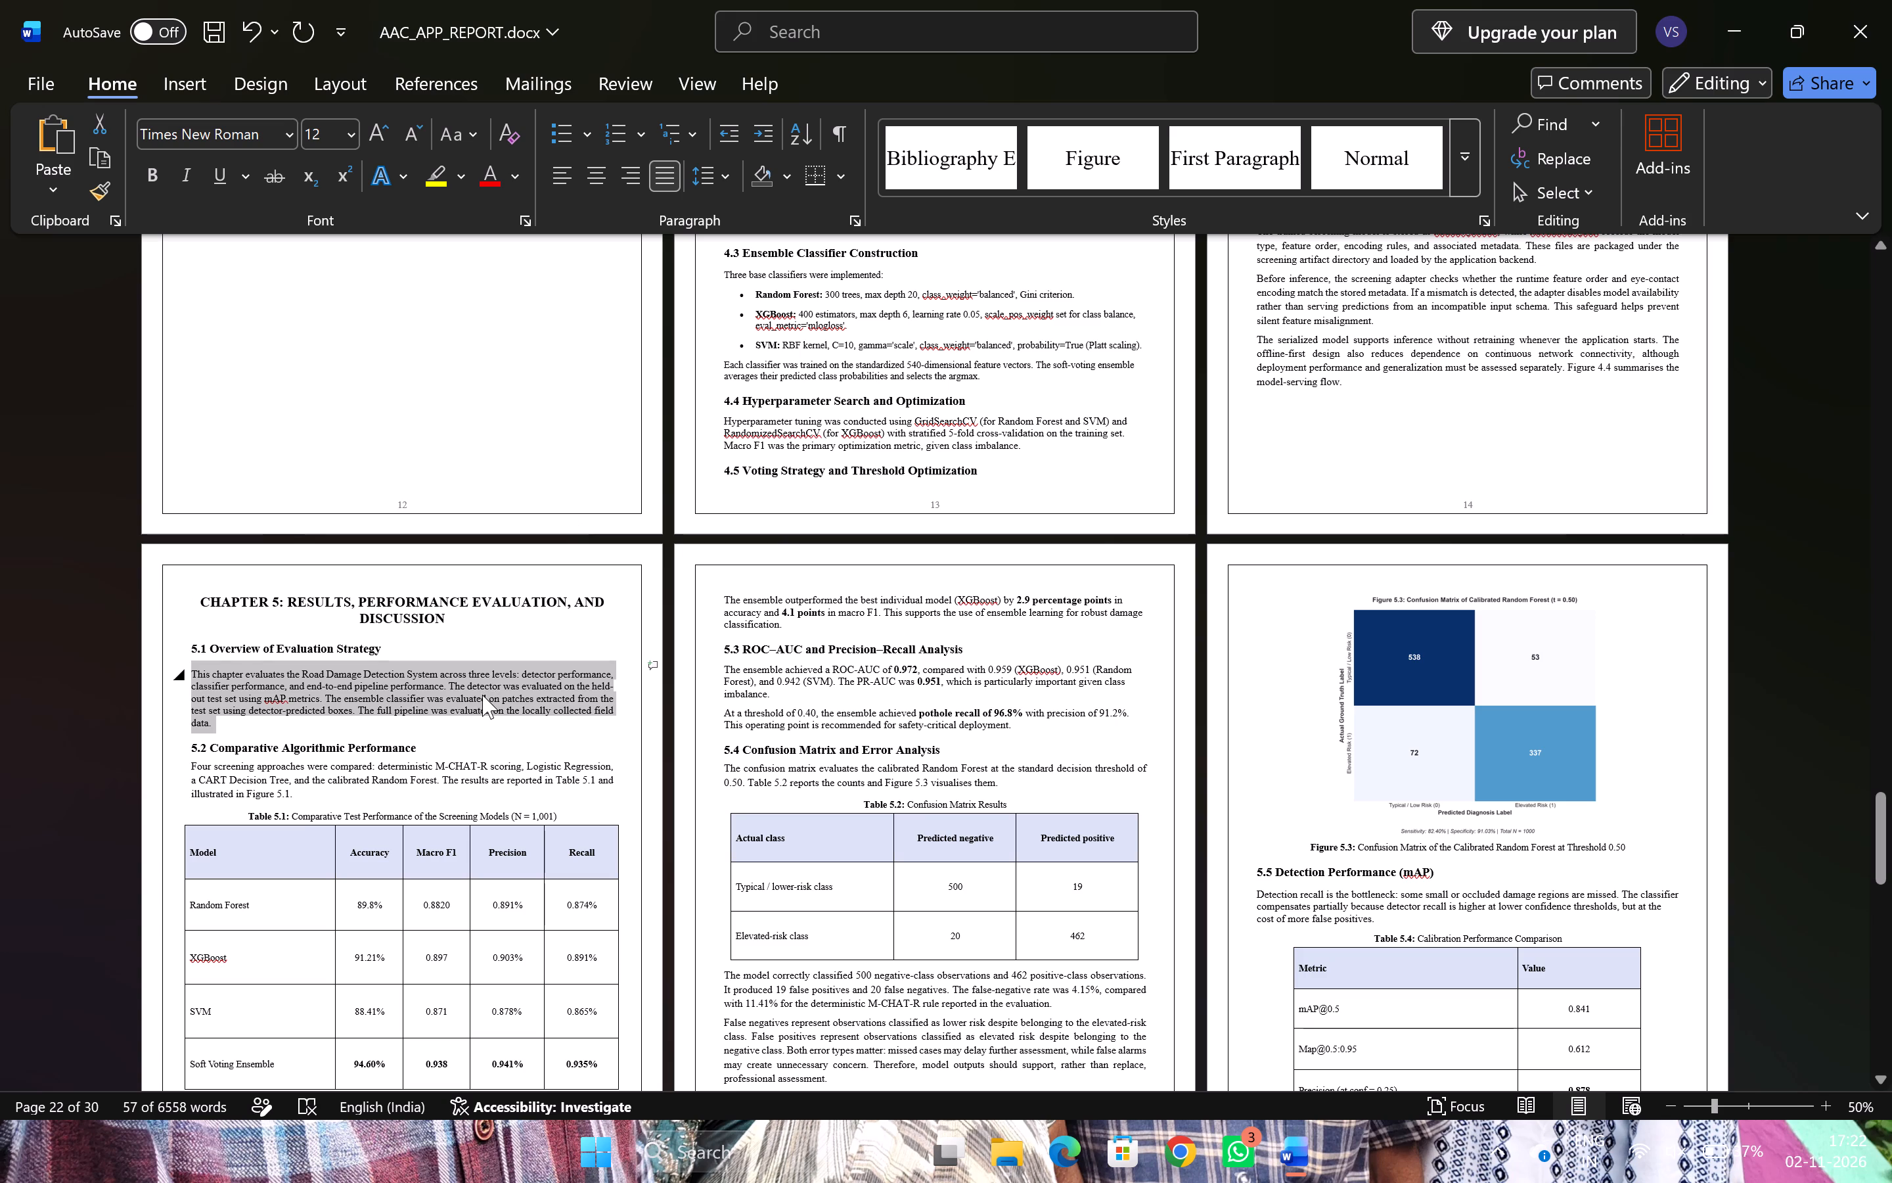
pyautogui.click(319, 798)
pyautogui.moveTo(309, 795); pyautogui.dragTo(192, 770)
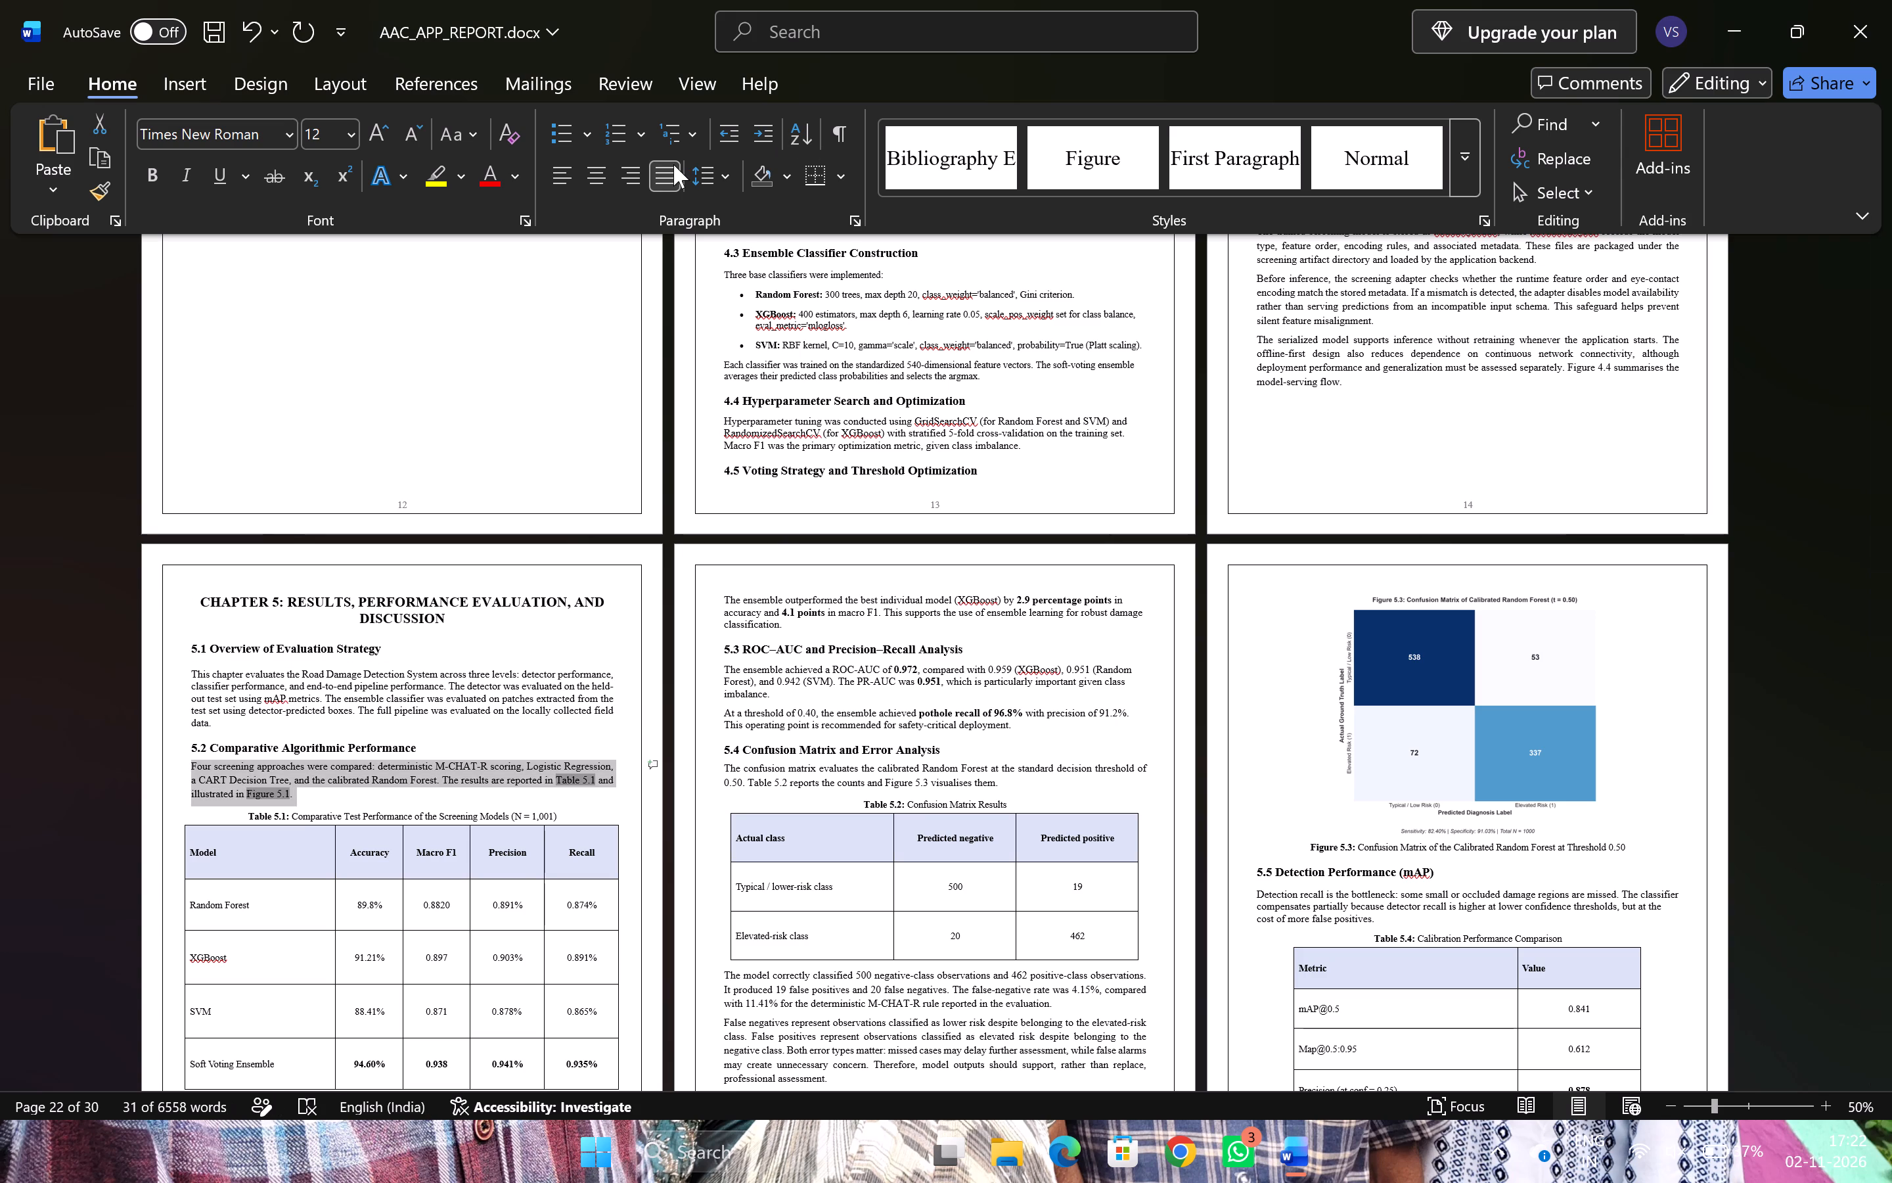
# Justify the two body paragraphs under "5.3 ROC–AUC and Precision–Recall Analysis".
pyautogui.click(866, 697)
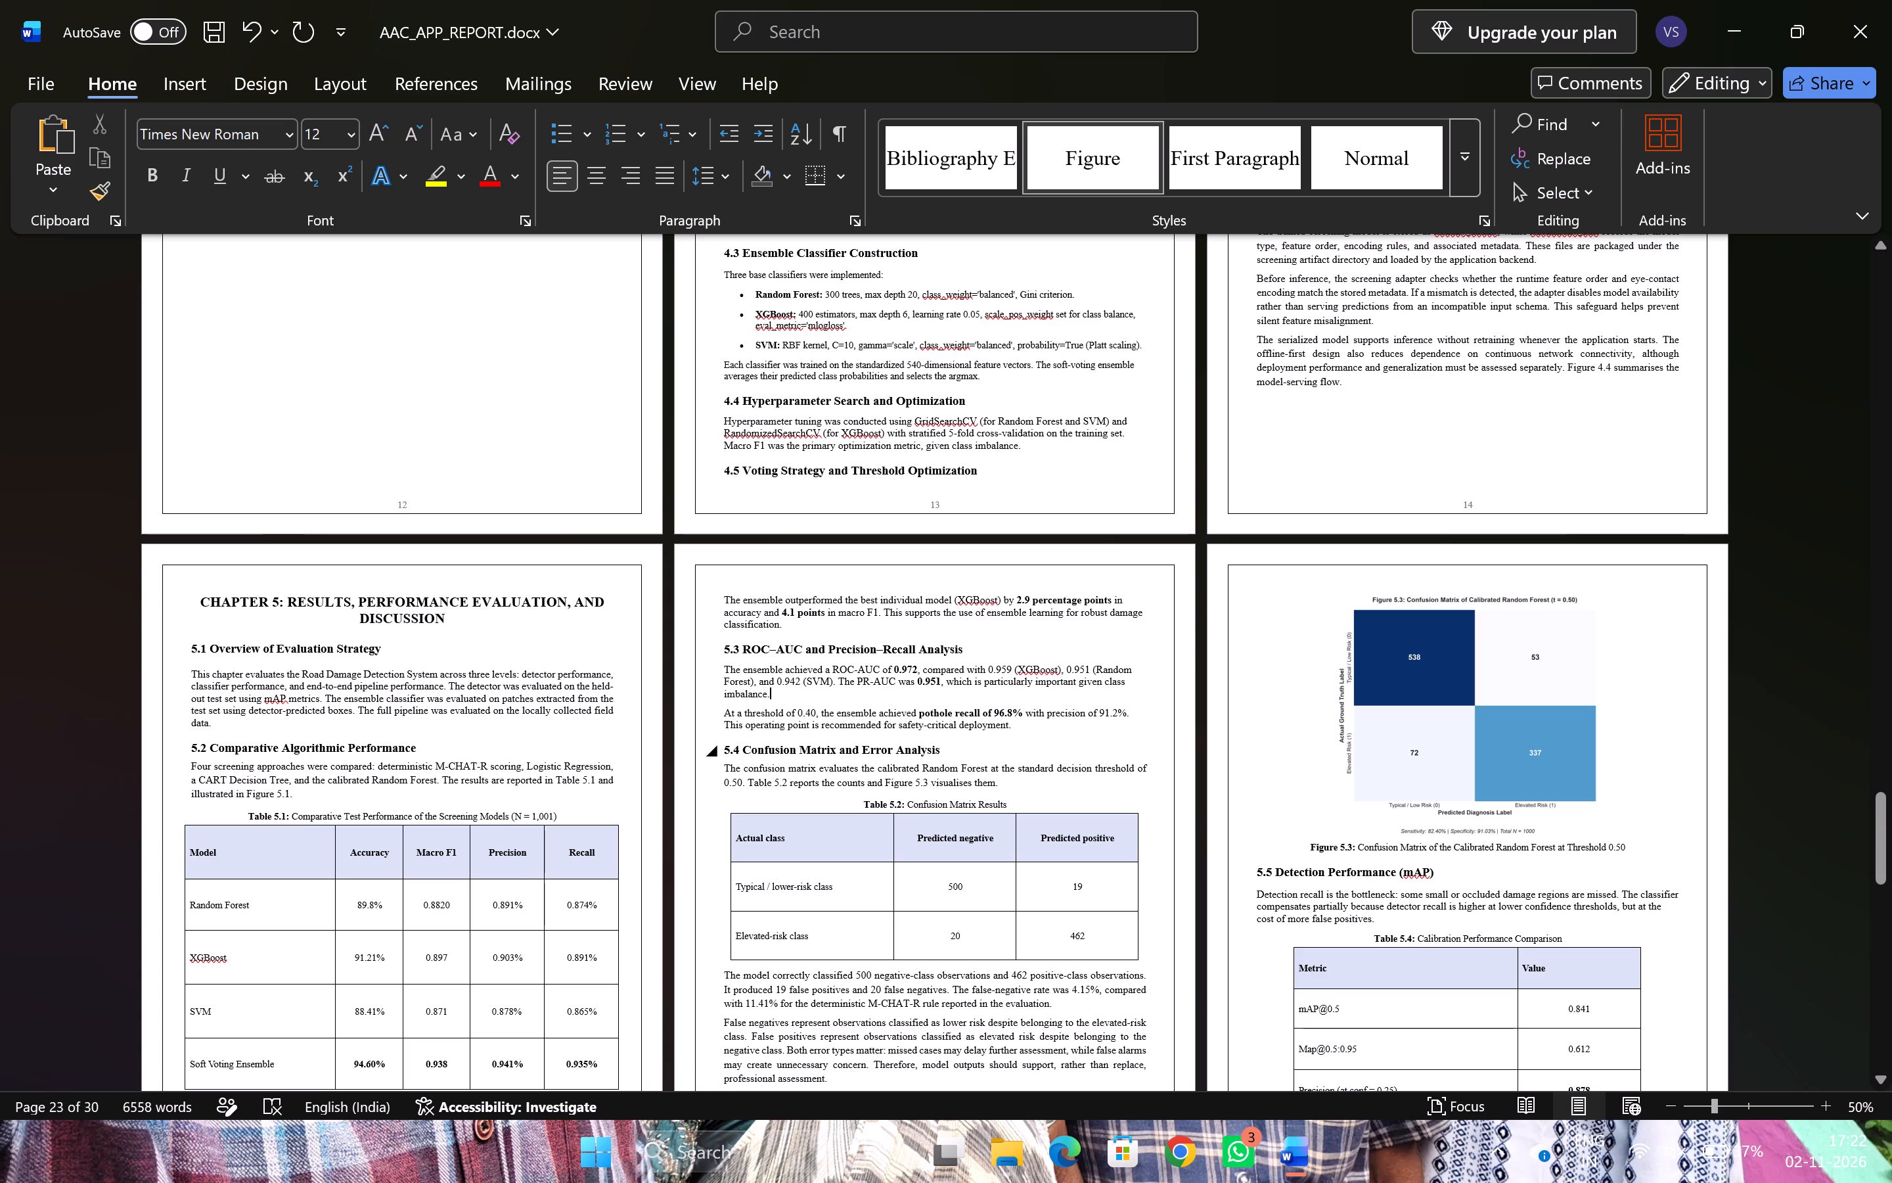
pyautogui.click(1028, 726)
pyautogui.moveTo(1028, 726); pyautogui.dragTo(738, 676)
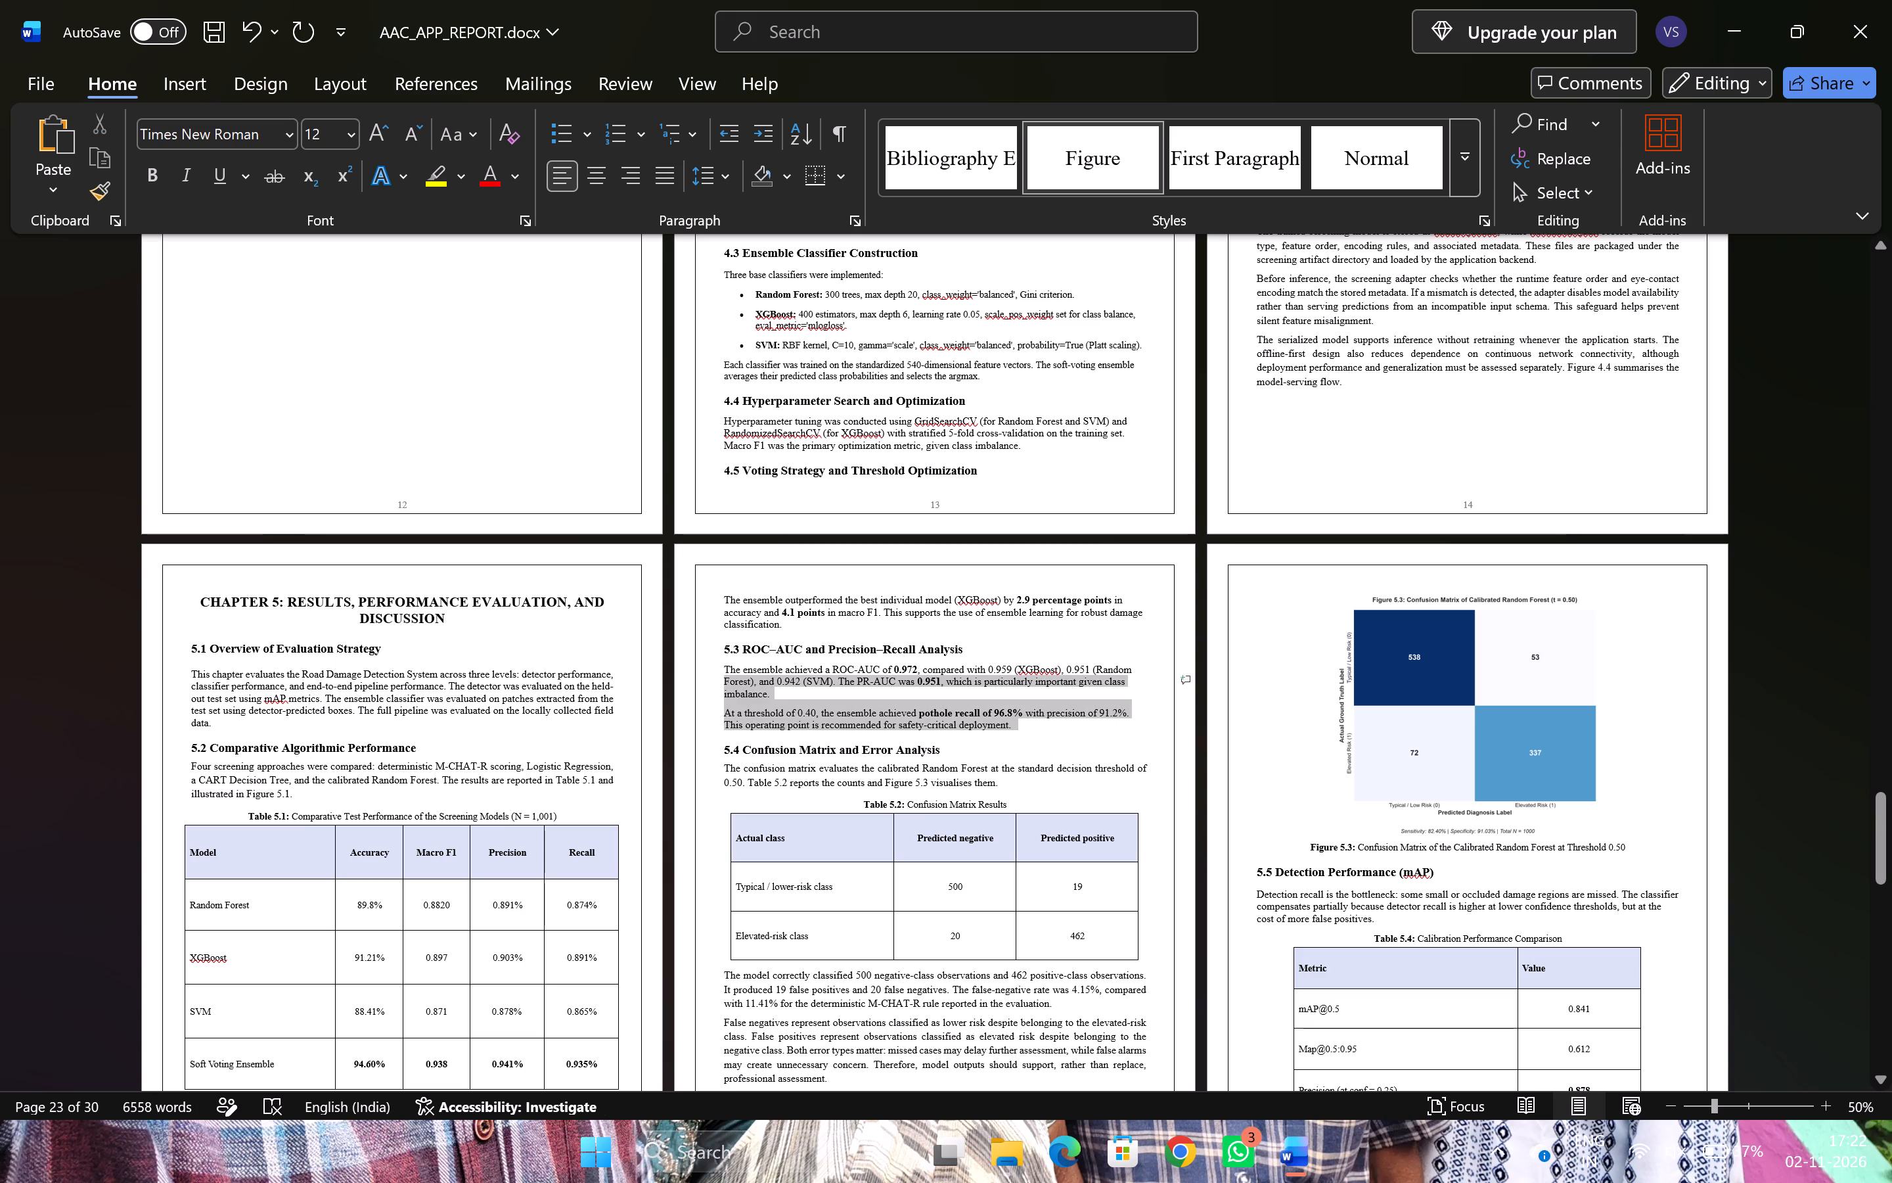
pyautogui.moveTo(738, 676); pyautogui.dragTo(736, 674)
pyautogui.click(665, 185)
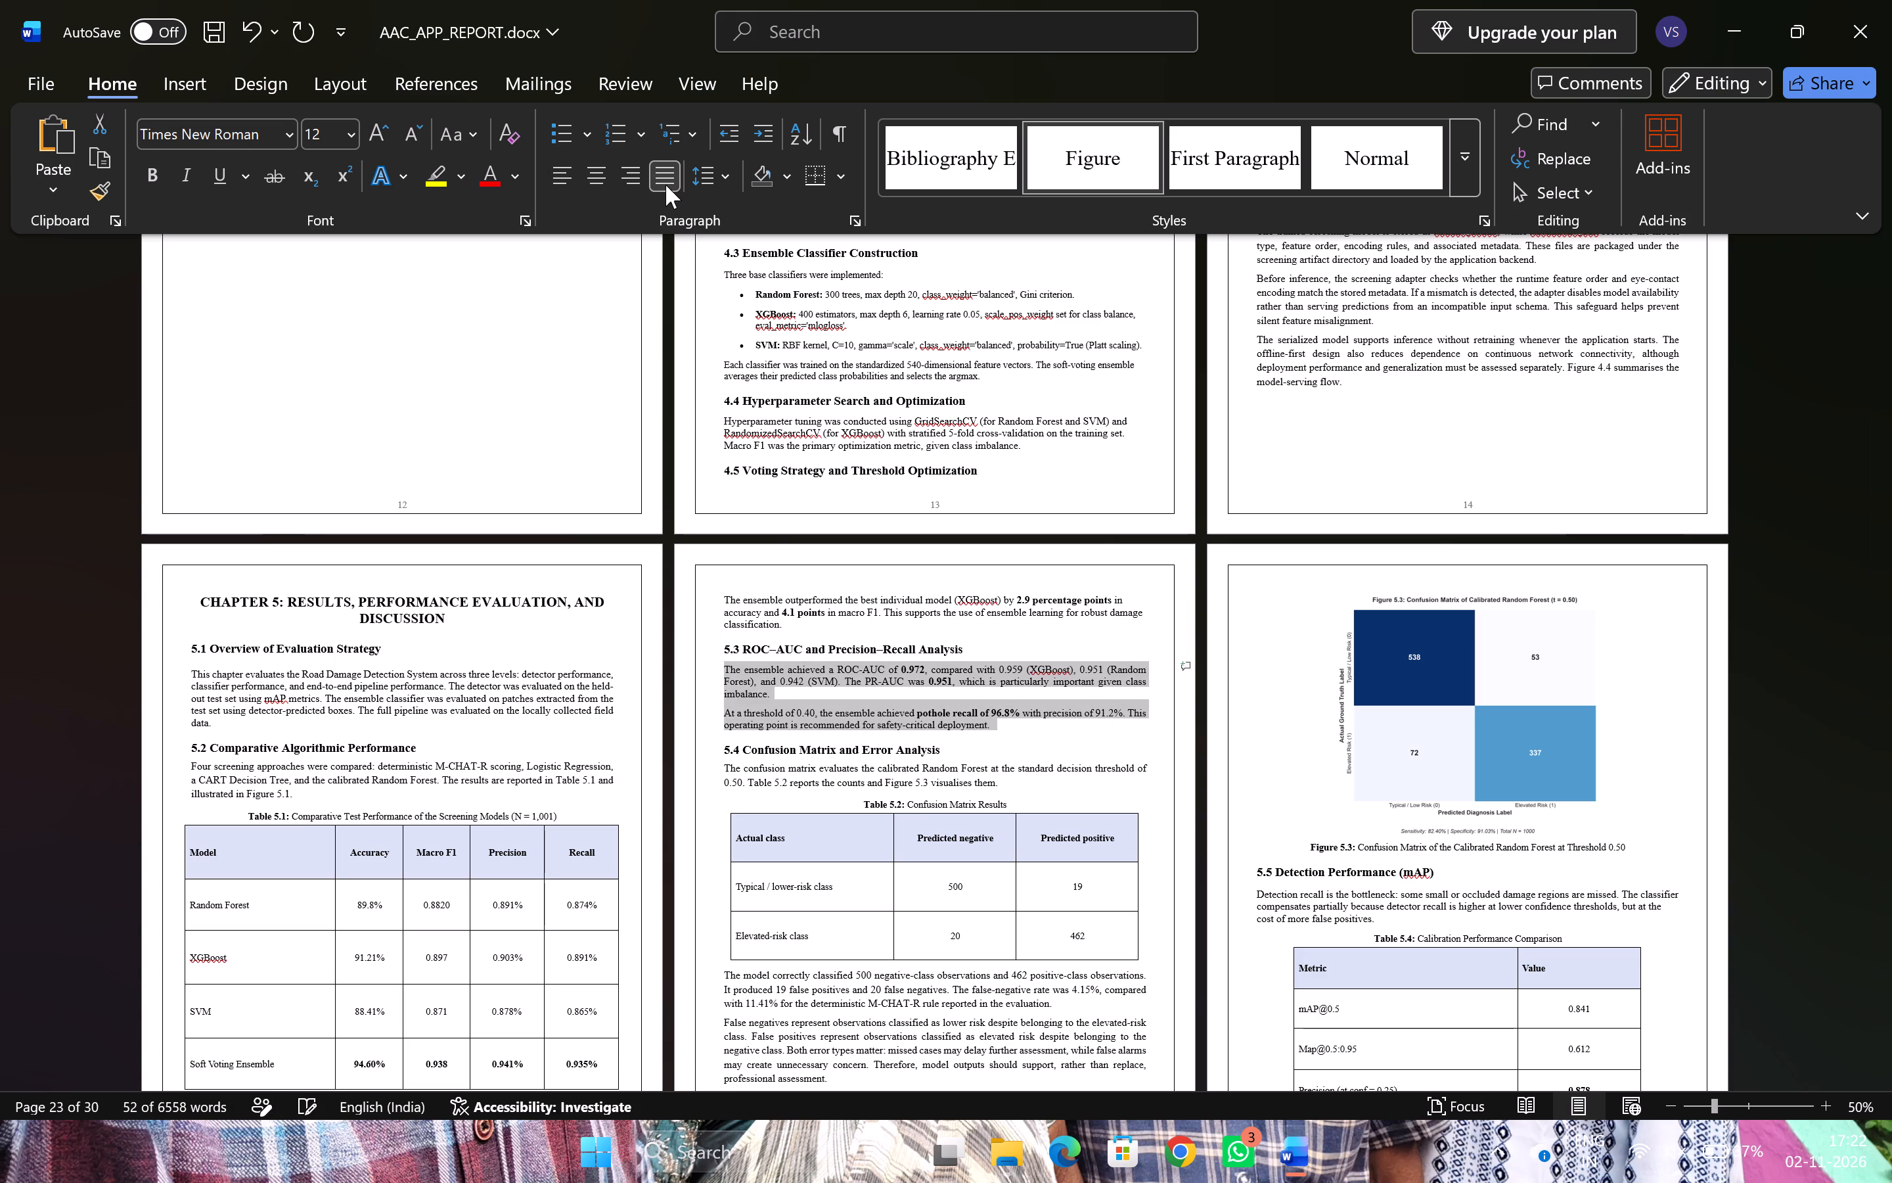
# Select the two body paragraphs below Table 5.2 in section 5.4.
pyautogui.scroll(-5, 935, 701)
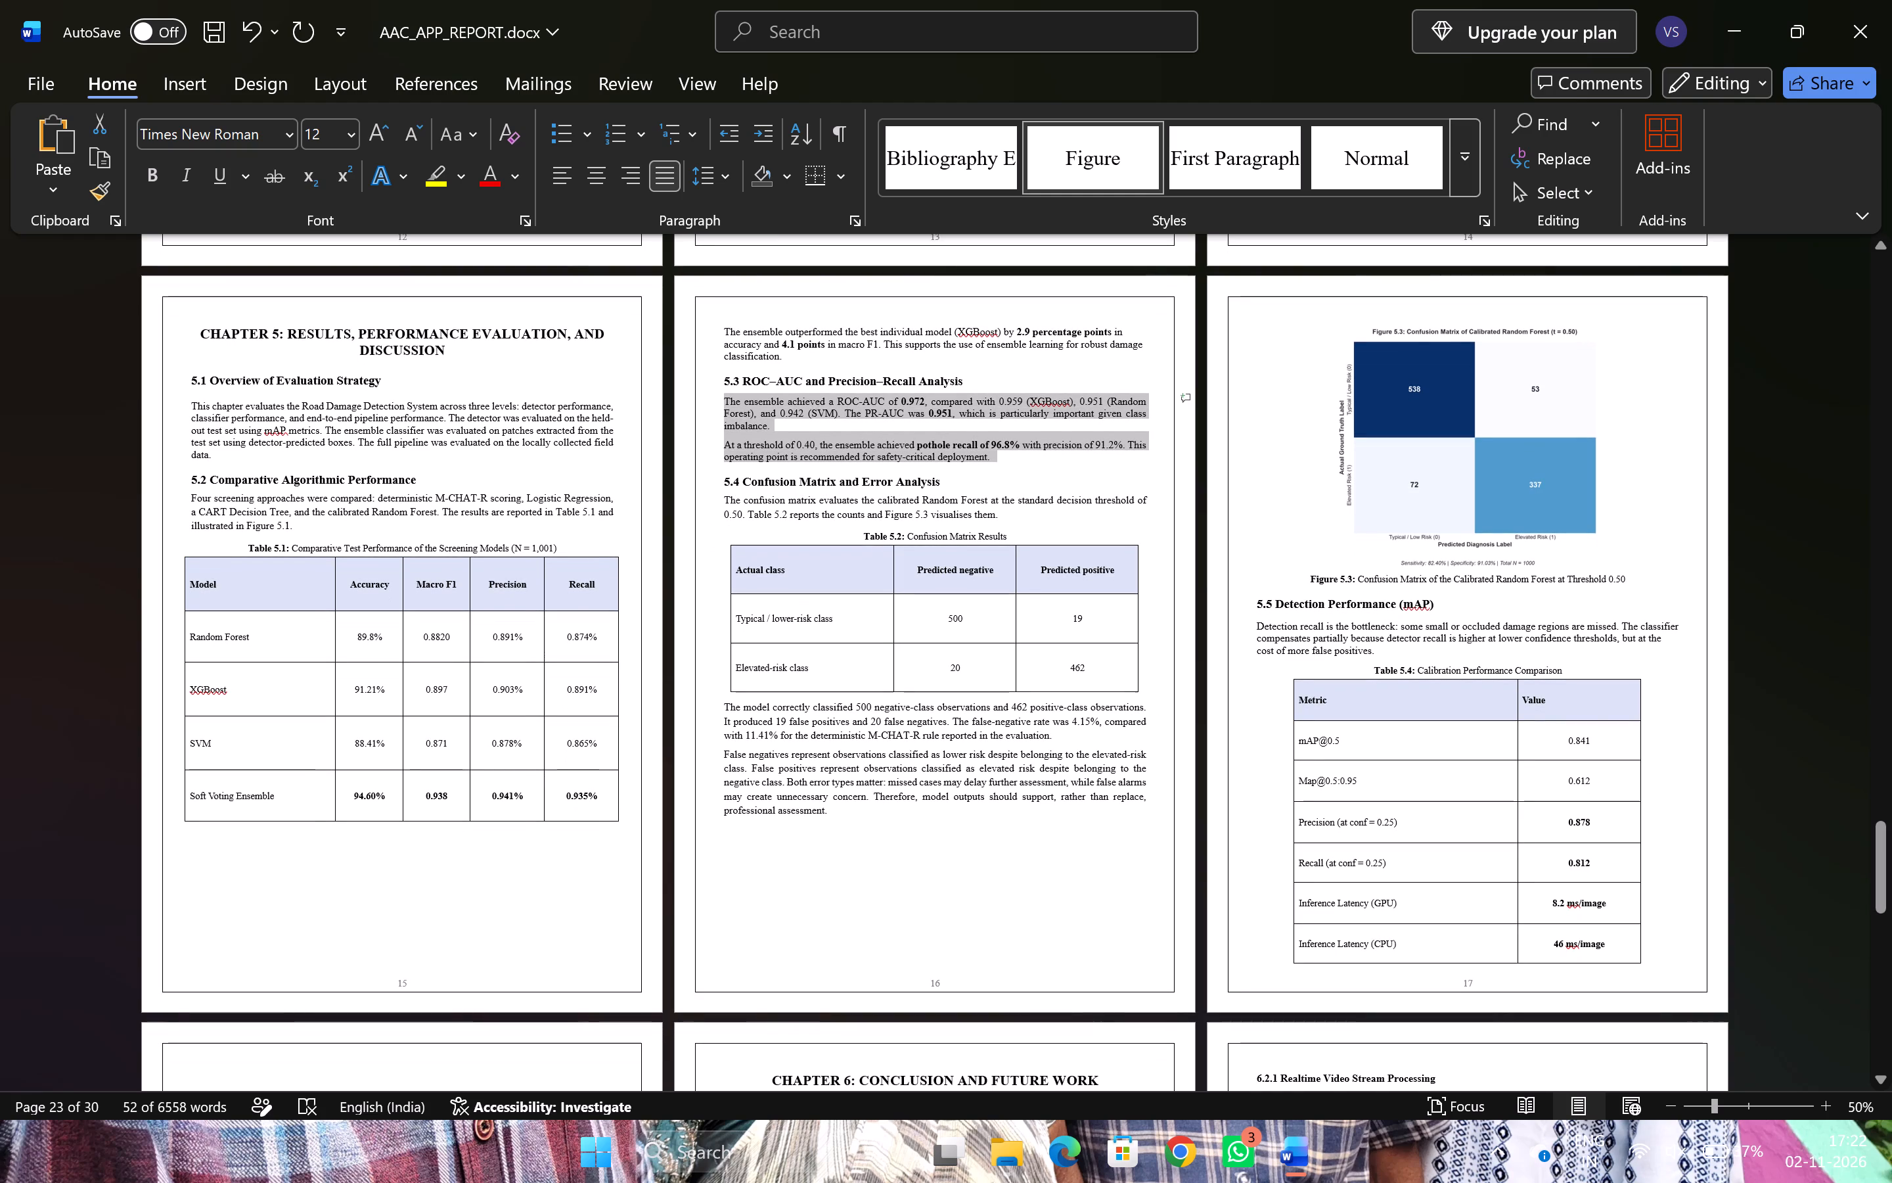
pyautogui.click(858, 580)
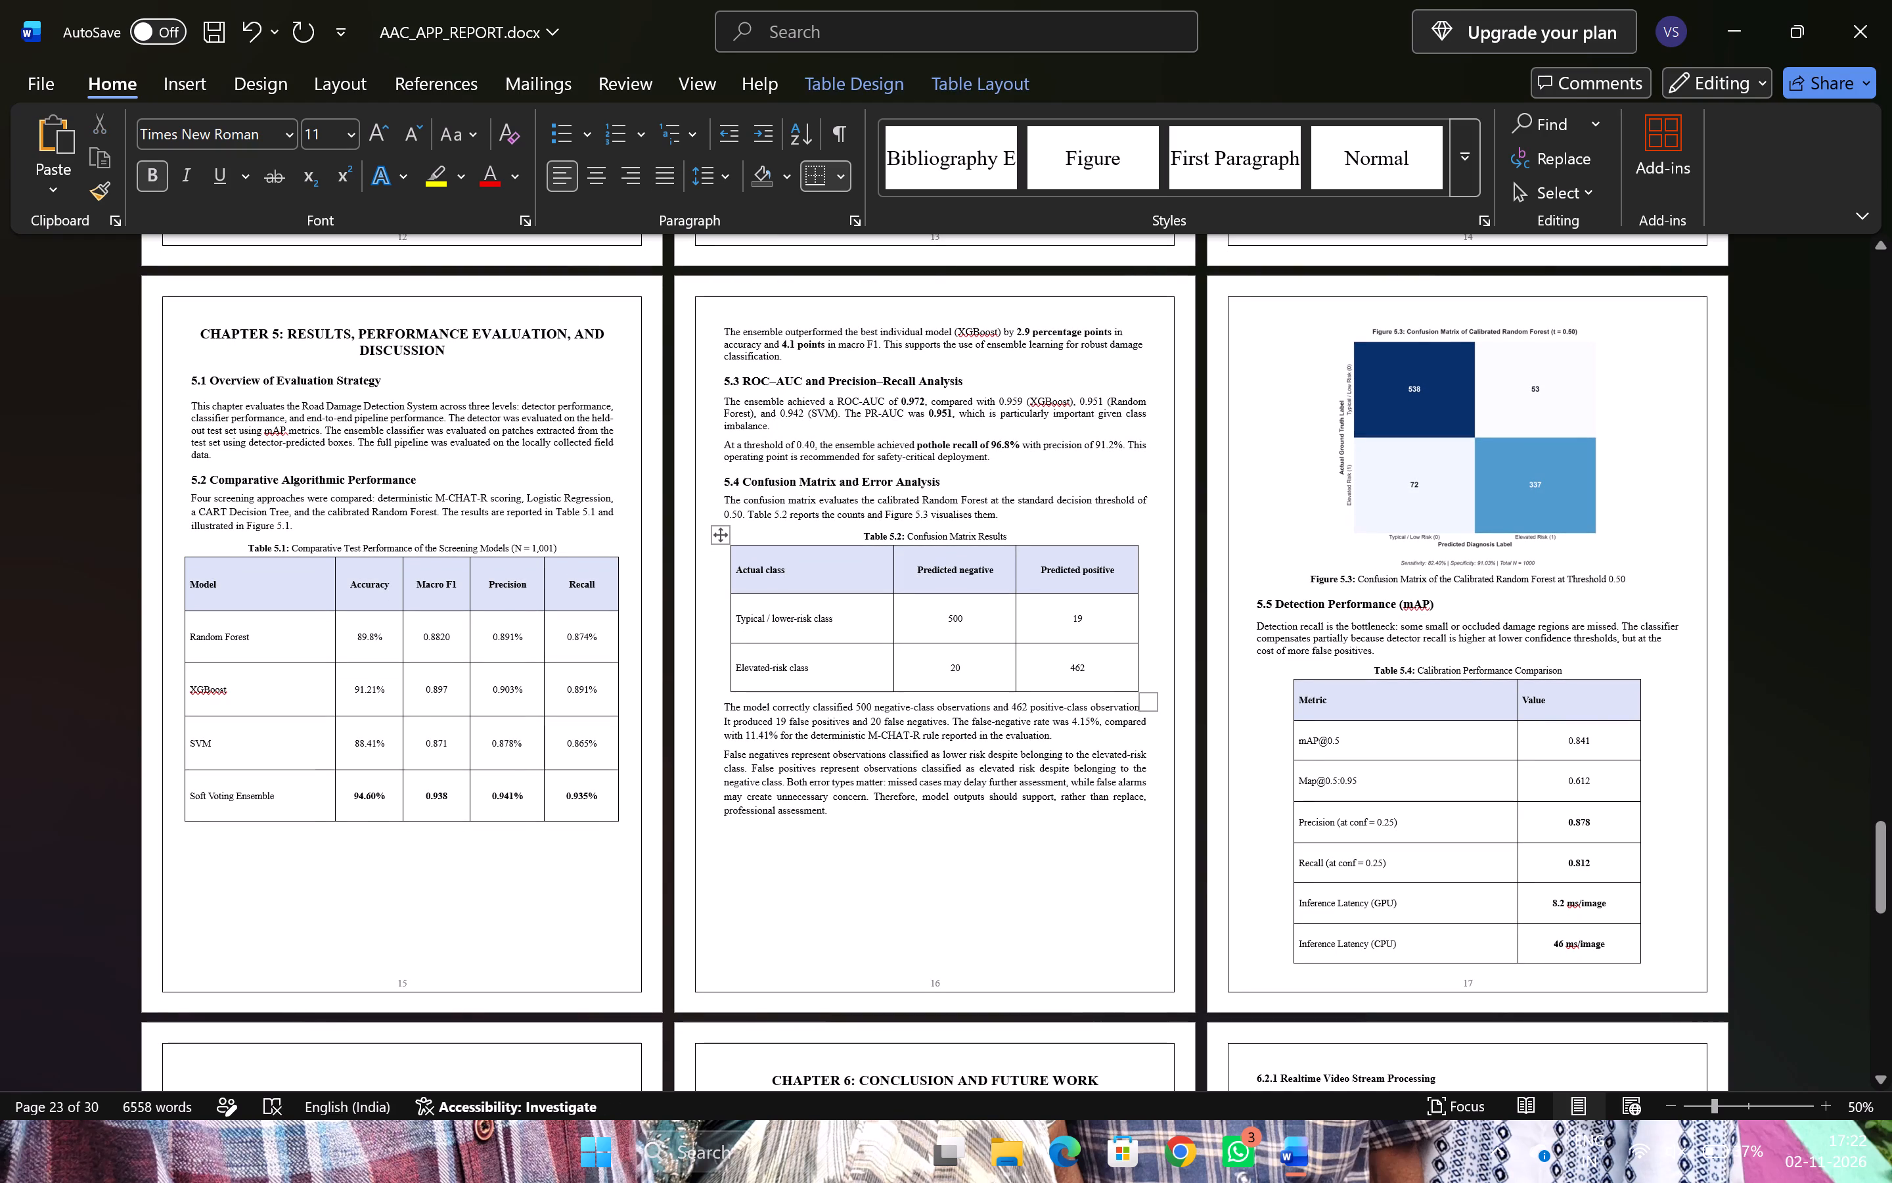
pyautogui.click(840, 804)
pyautogui.click(842, 808)
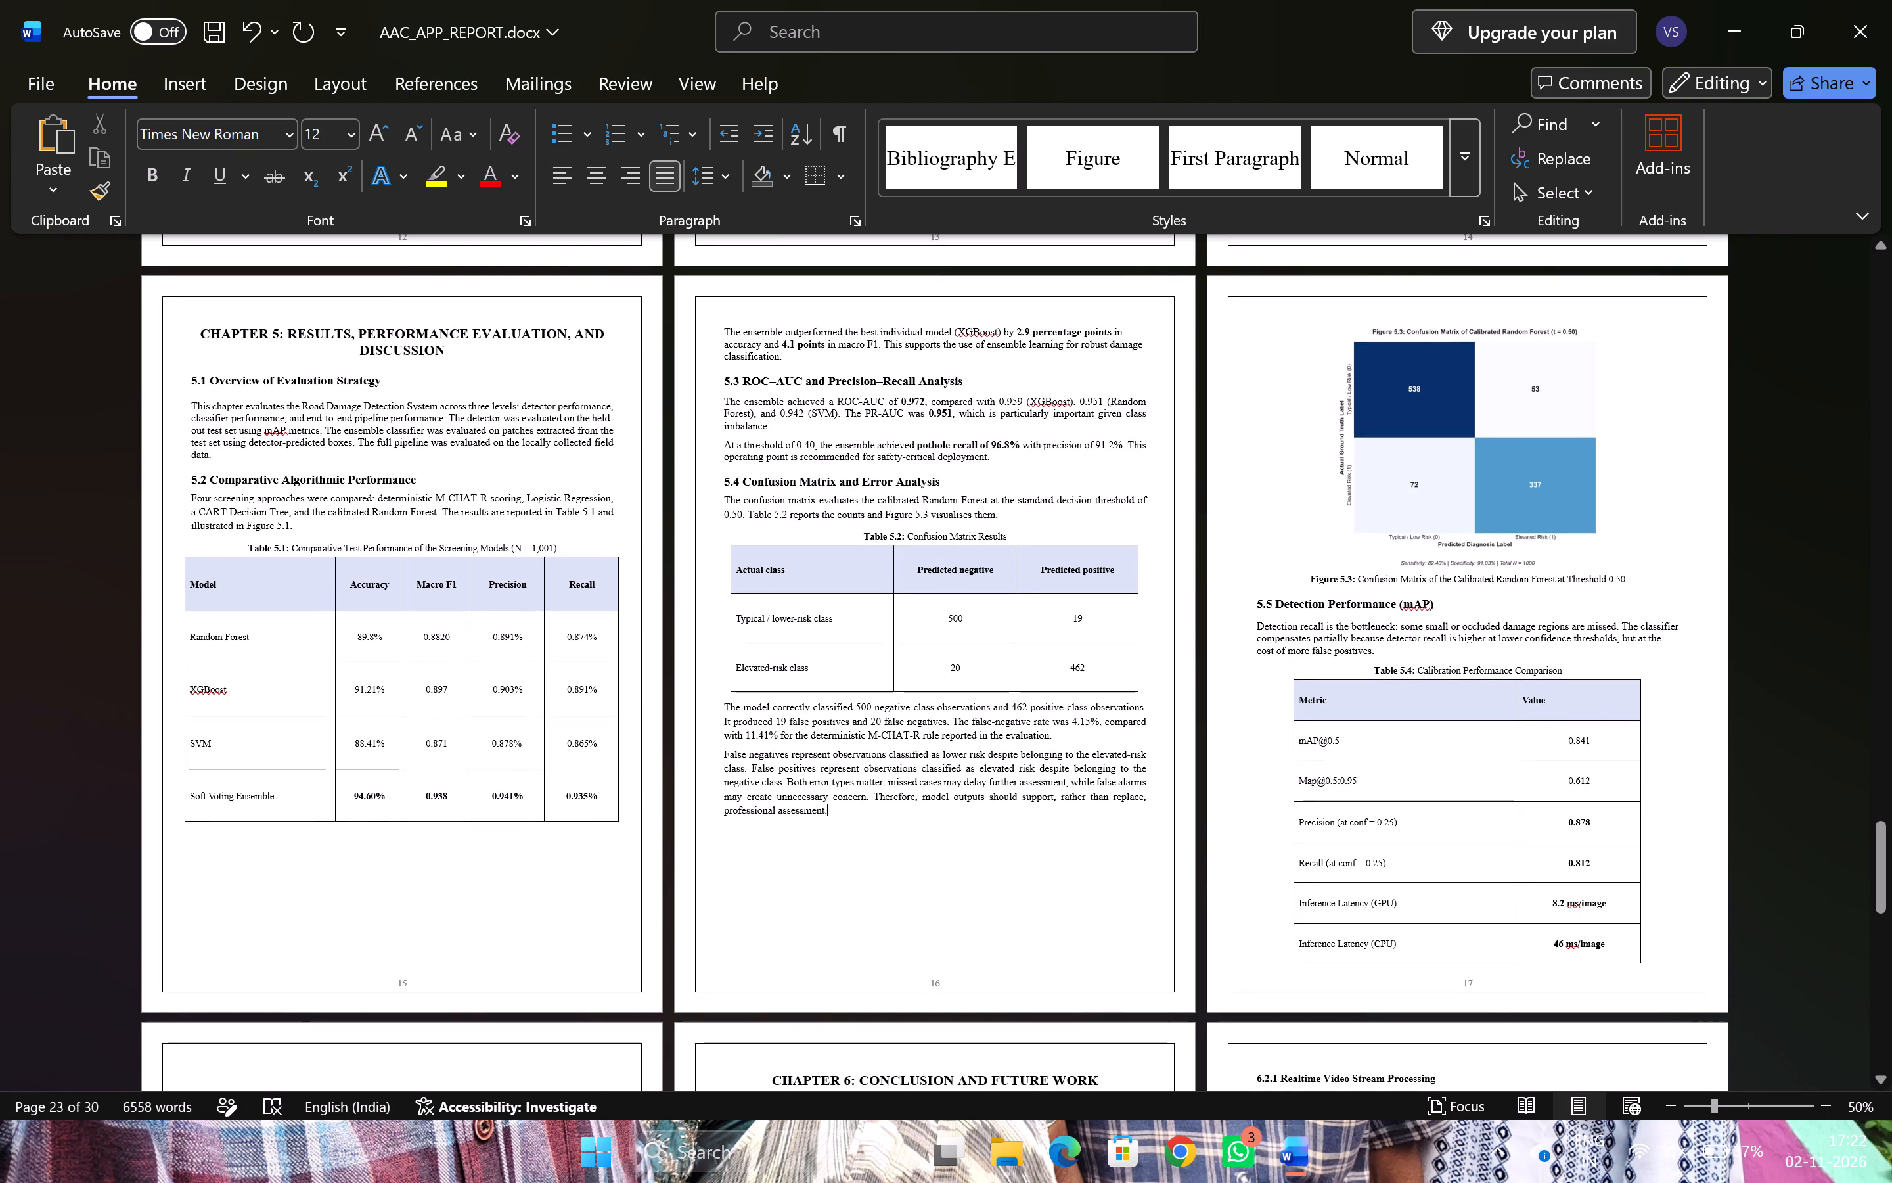
pyautogui.click(842, 808)
pyautogui.moveTo(842, 808); pyautogui.dragTo(716, 709)
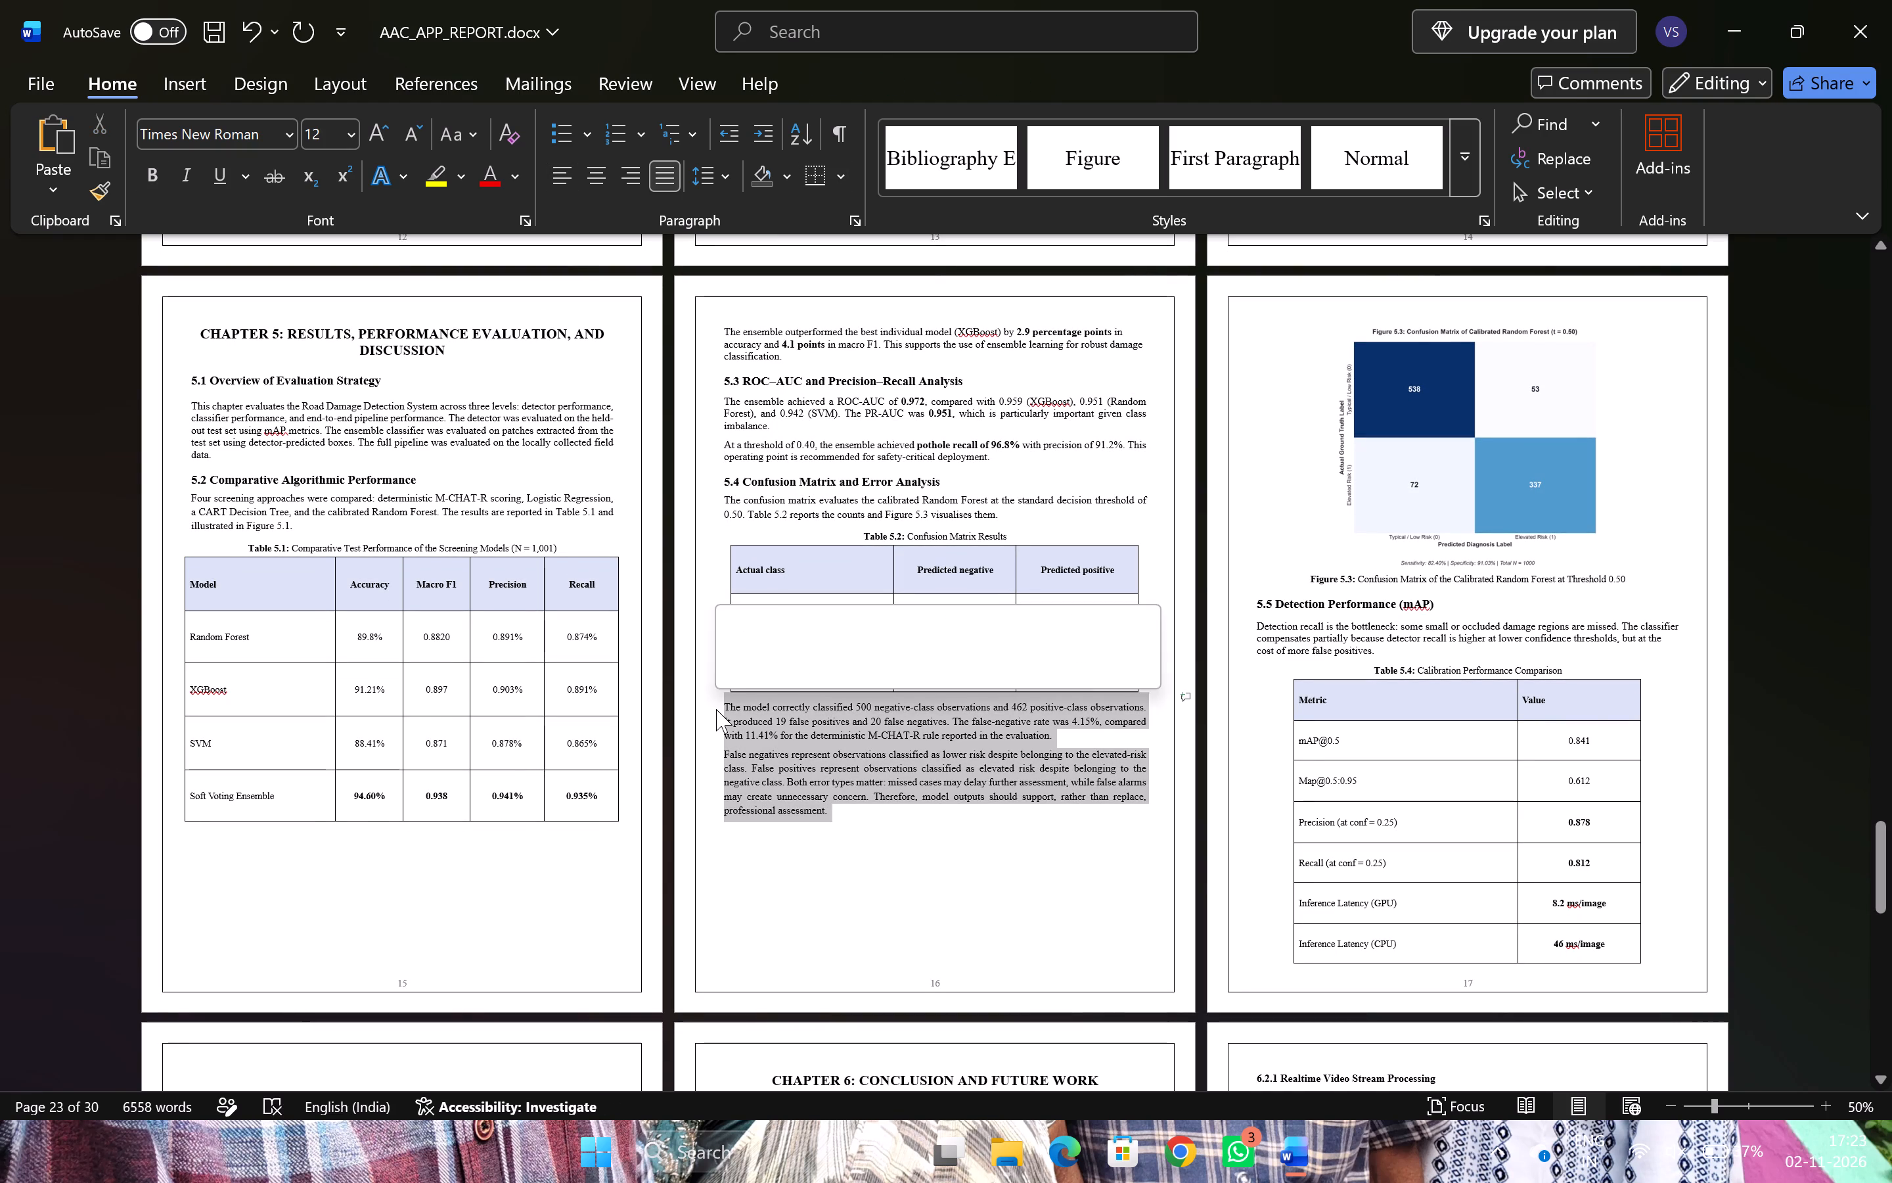
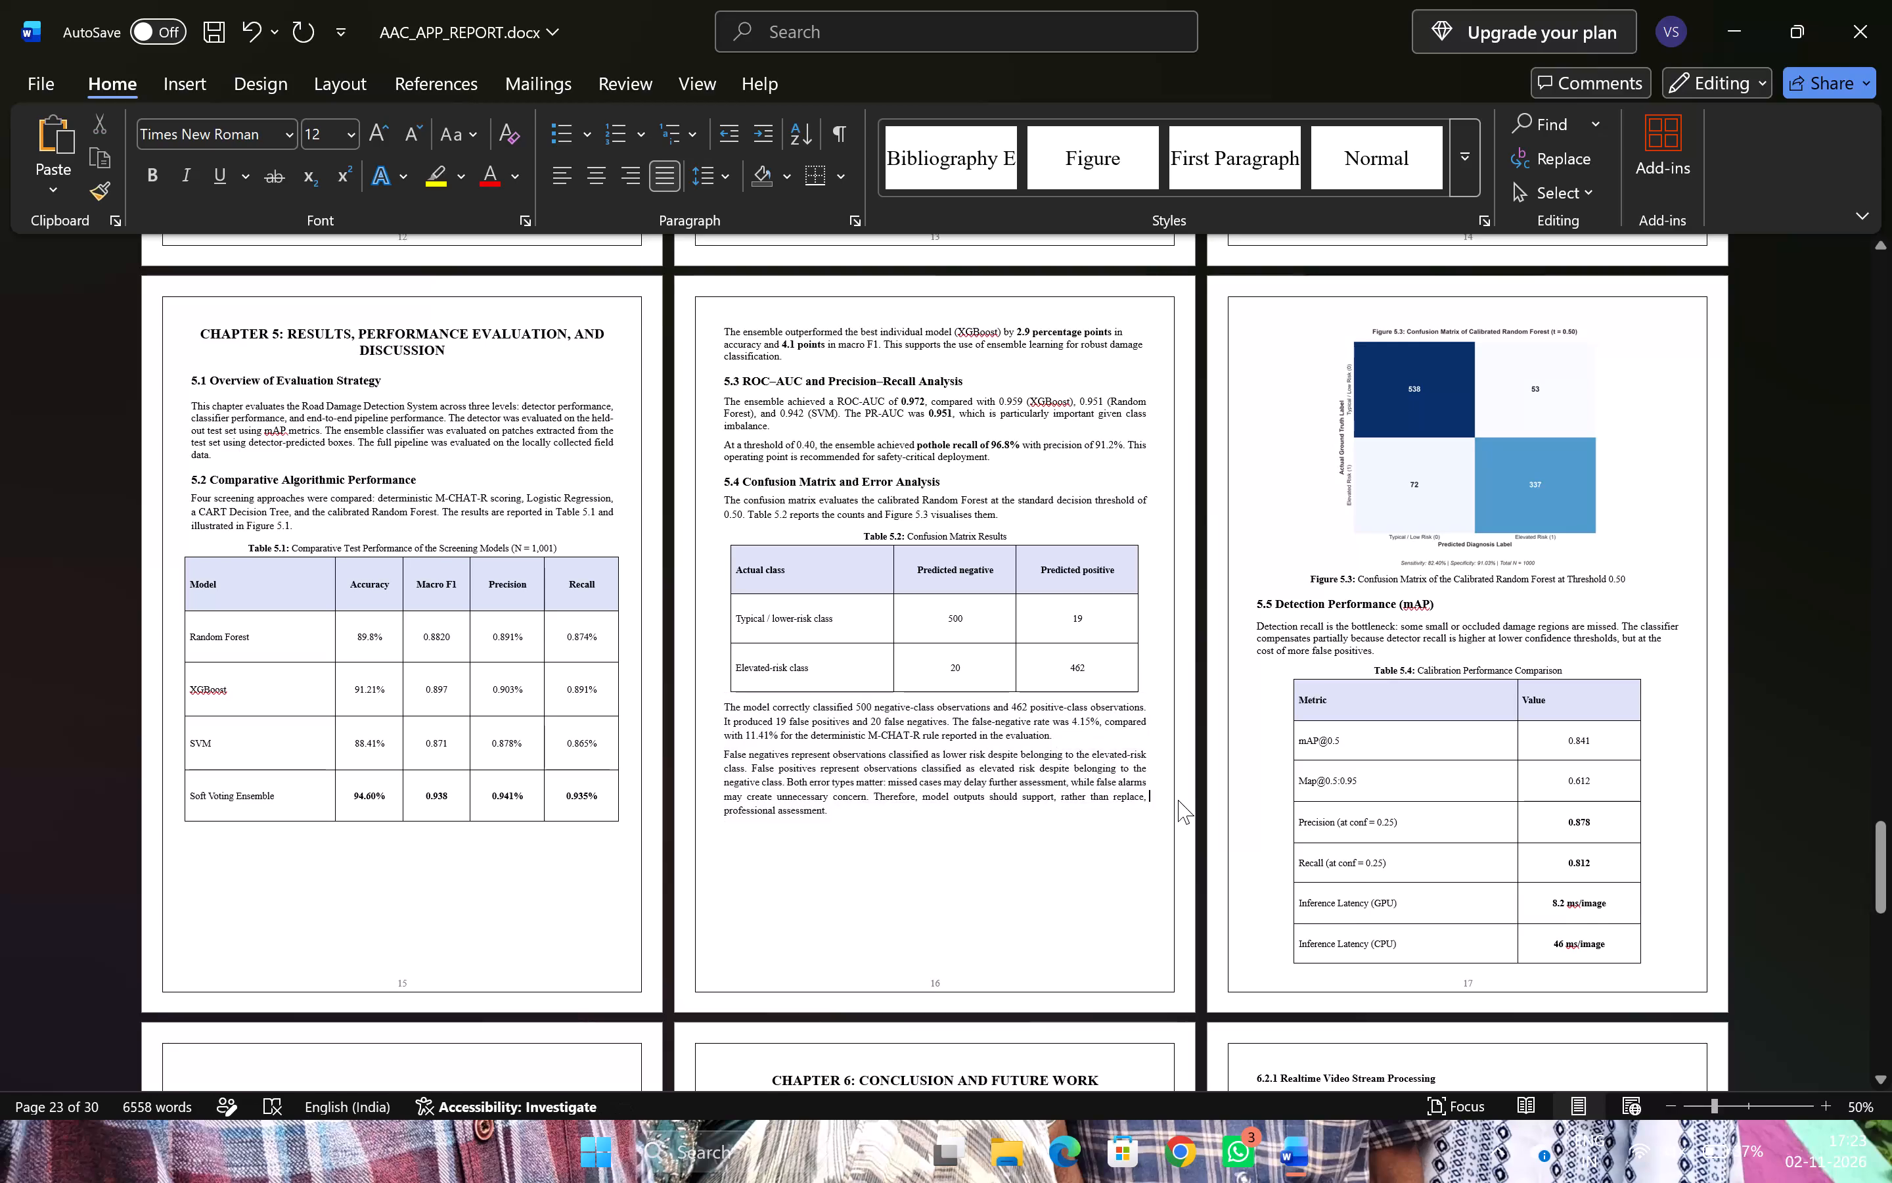
# Justify the body paragraph under "5.5 Detection Performance (mAP)".
pyautogui.scroll(-2, 1178, 800)
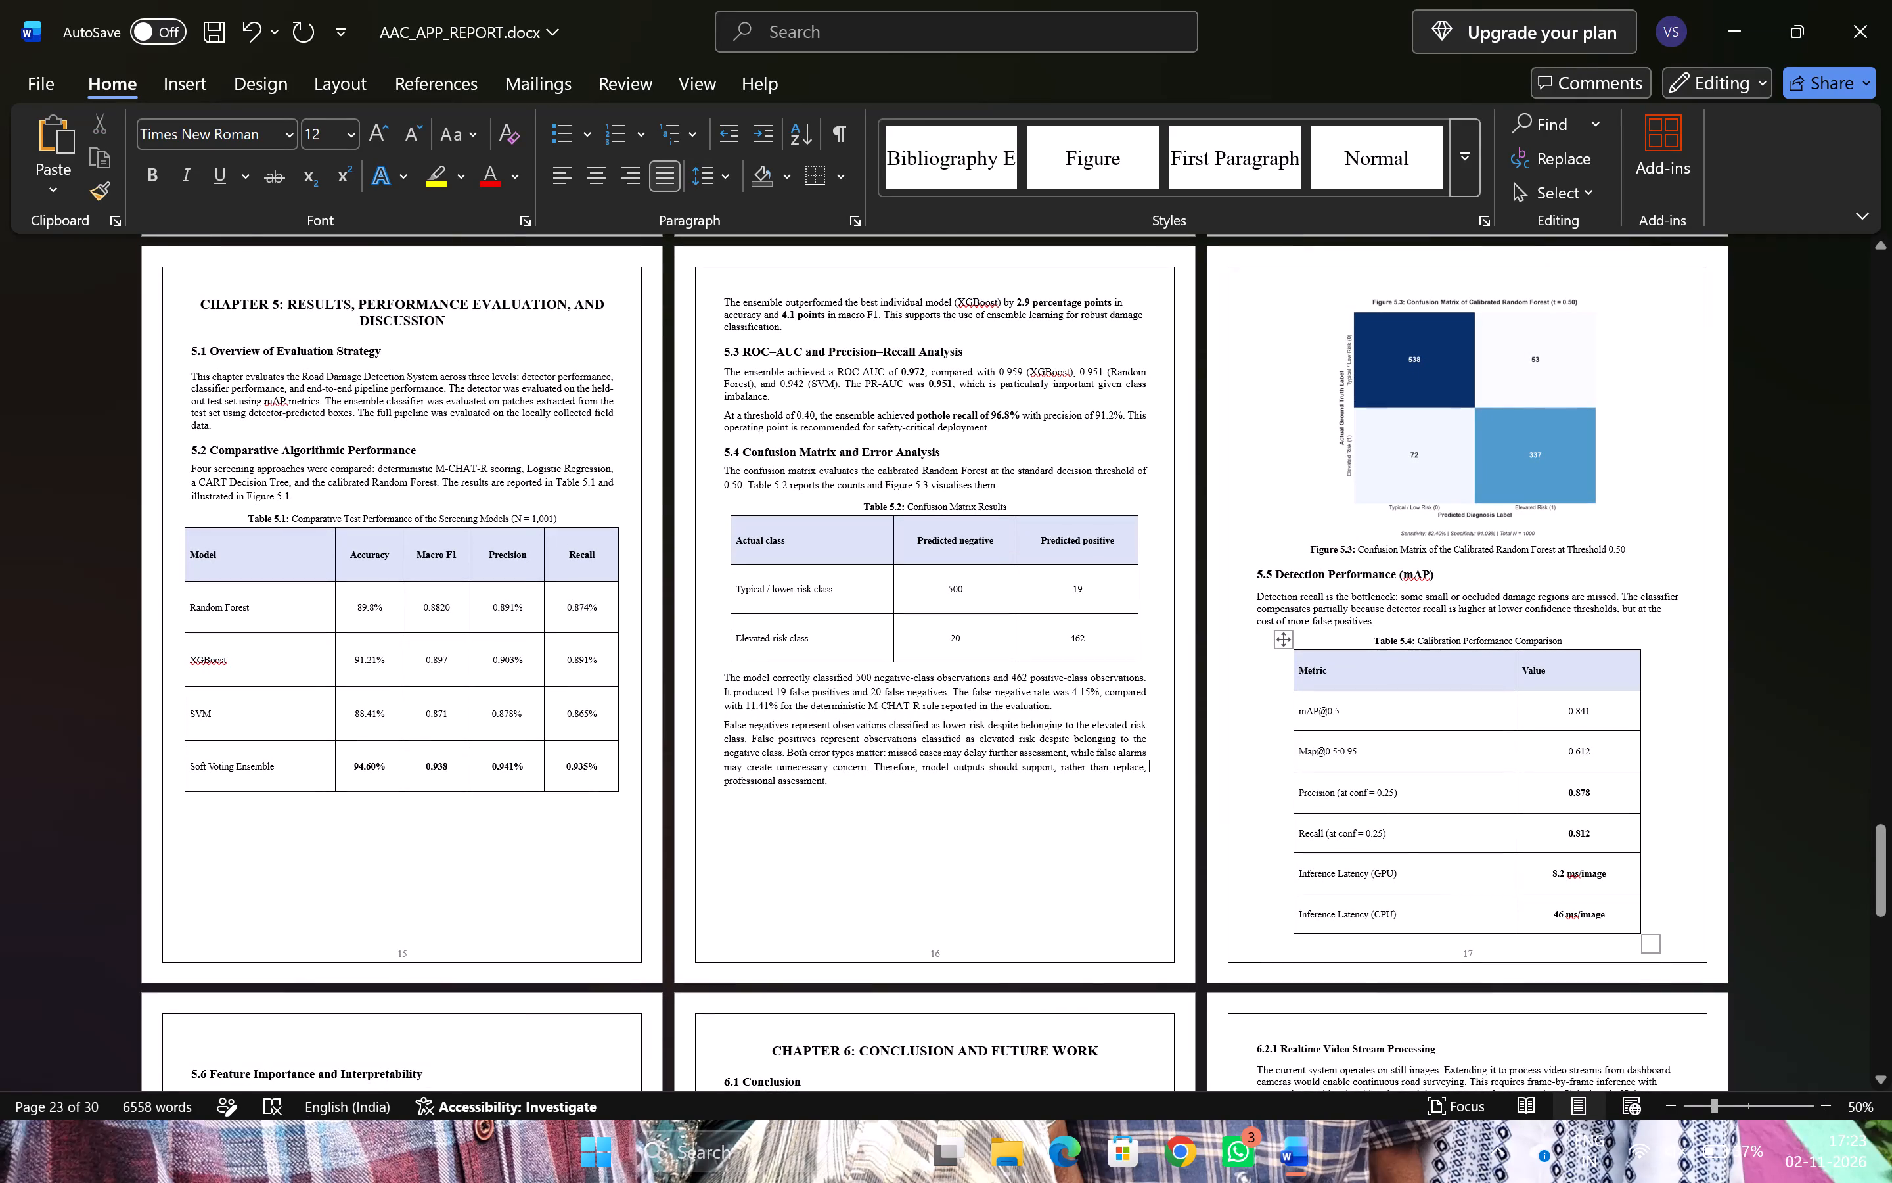
pyautogui.click(1378, 622)
pyautogui.moveTo(1378, 622); pyautogui.dragTo(1349, 610)
pyautogui.moveTo(1349, 610); pyautogui.dragTo(1274, 591)
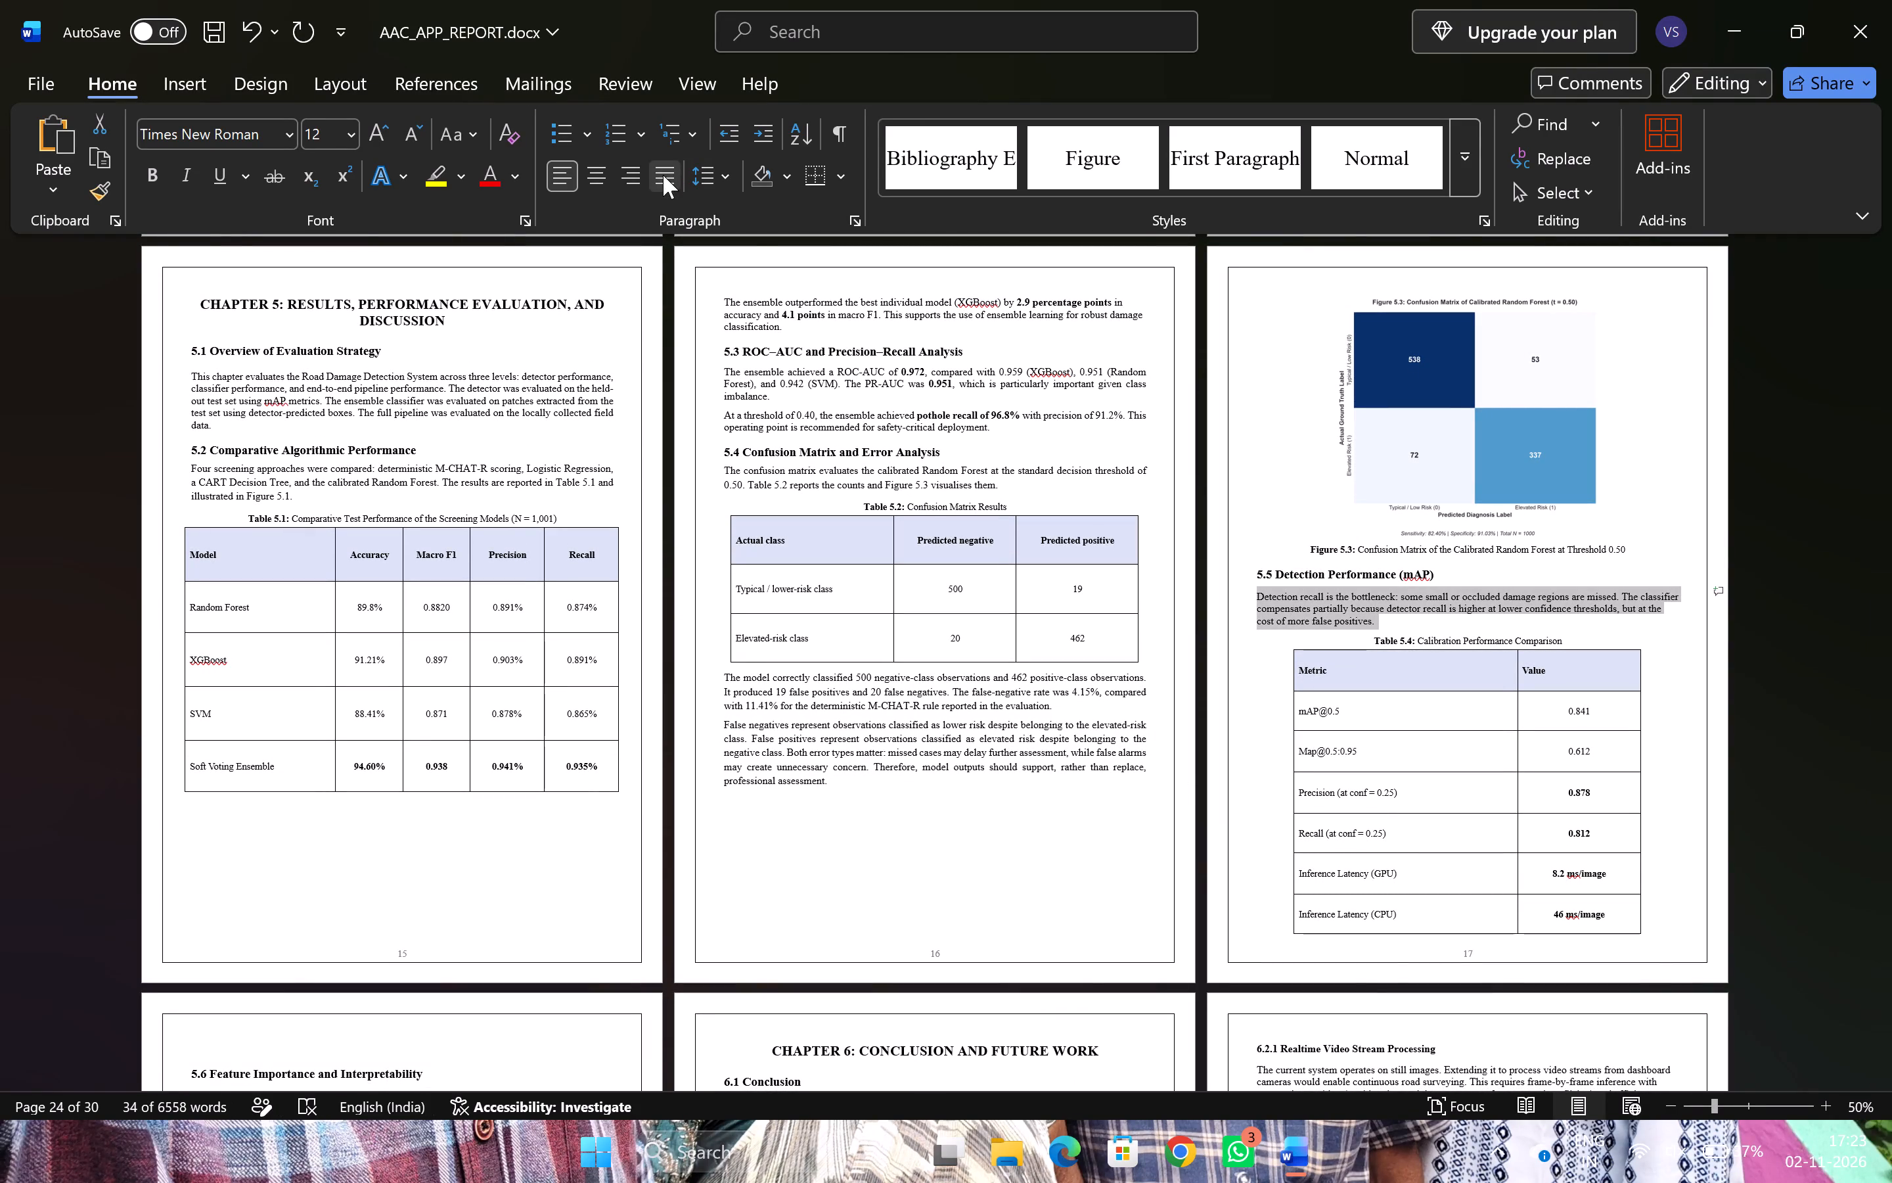
pyautogui.click(663, 175)
# Review the layout of the remaining pages from section 5.6 through the bibliography and course outcome pages, and back through Chapter 5.
pyautogui.scroll(-7, 1001, 670)
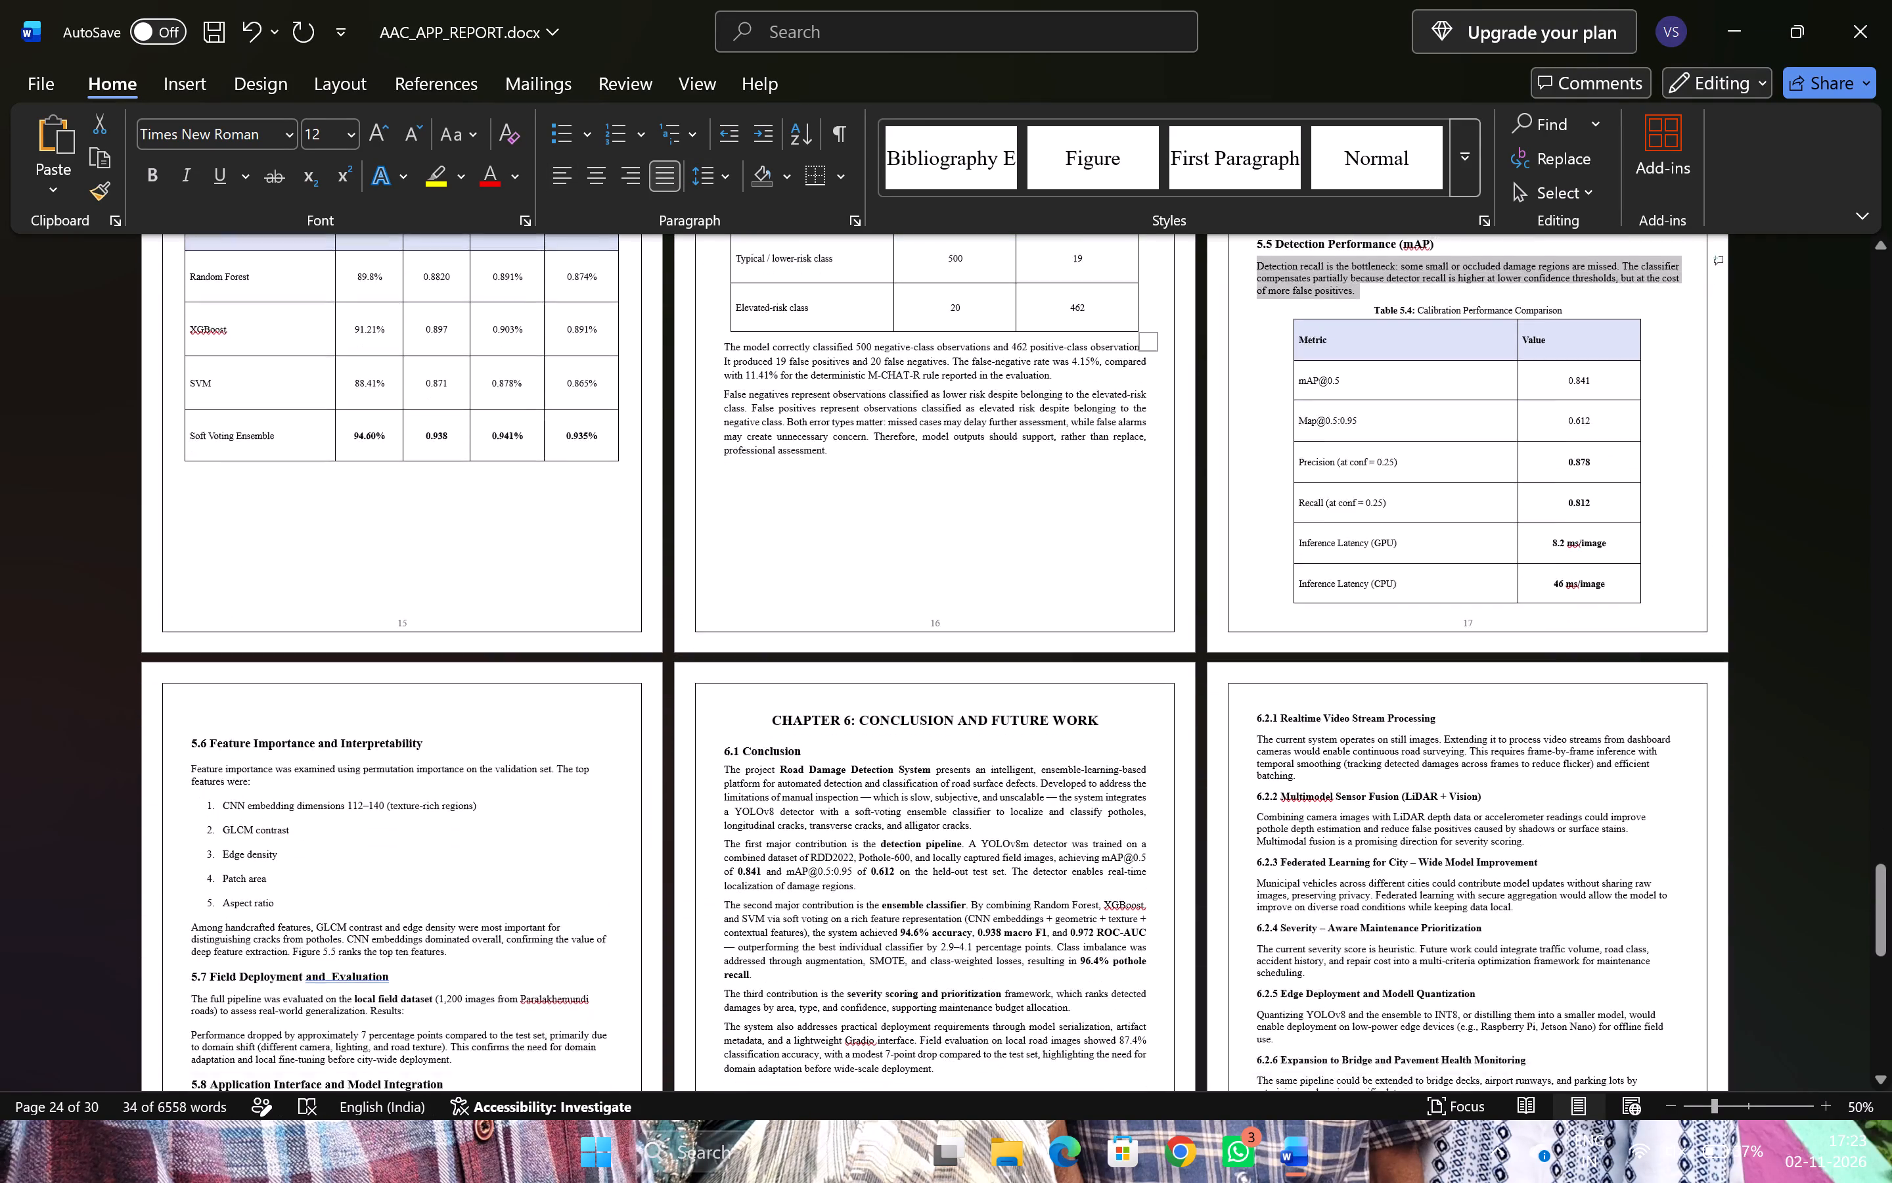
pyautogui.scroll(-7, 1001, 670)
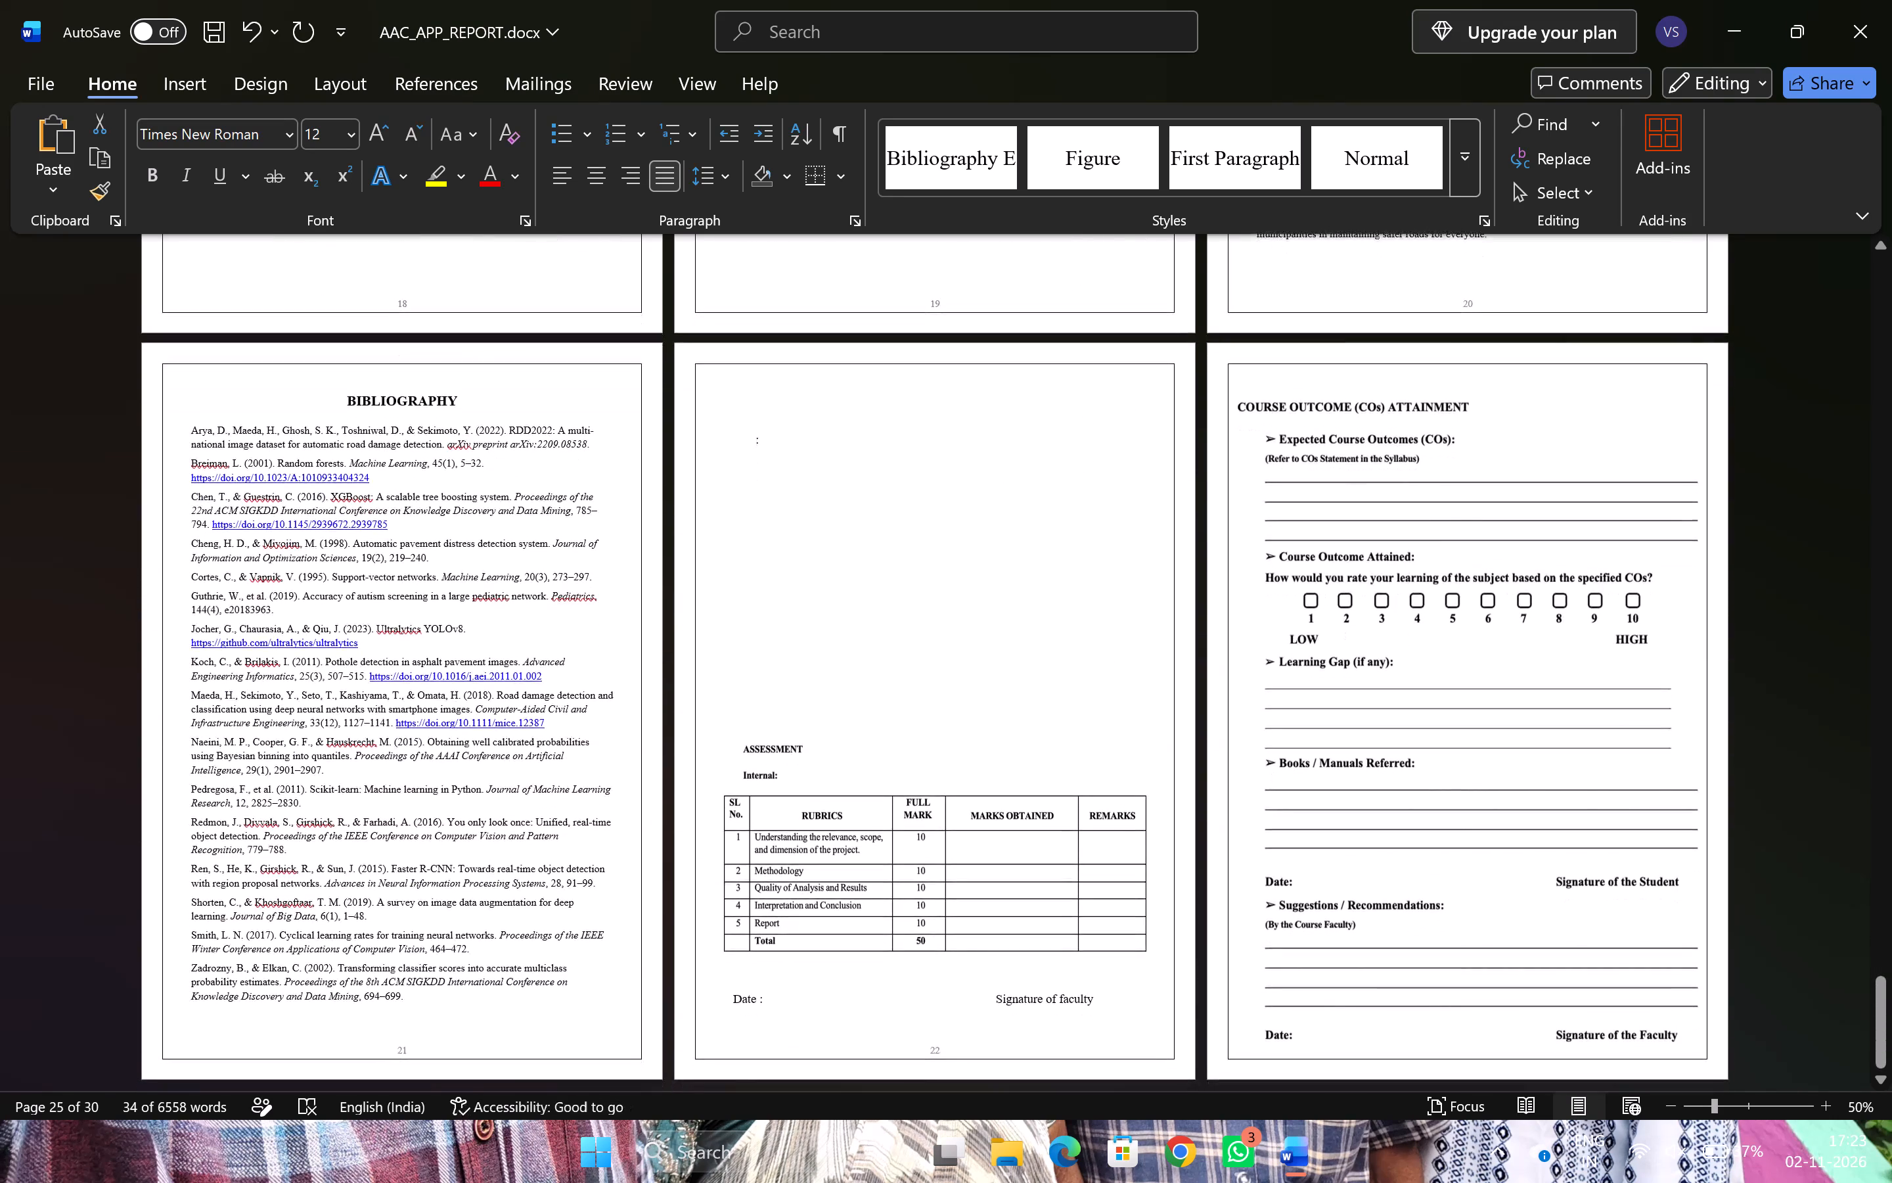
pyautogui.scroll(14, 1001, 670)
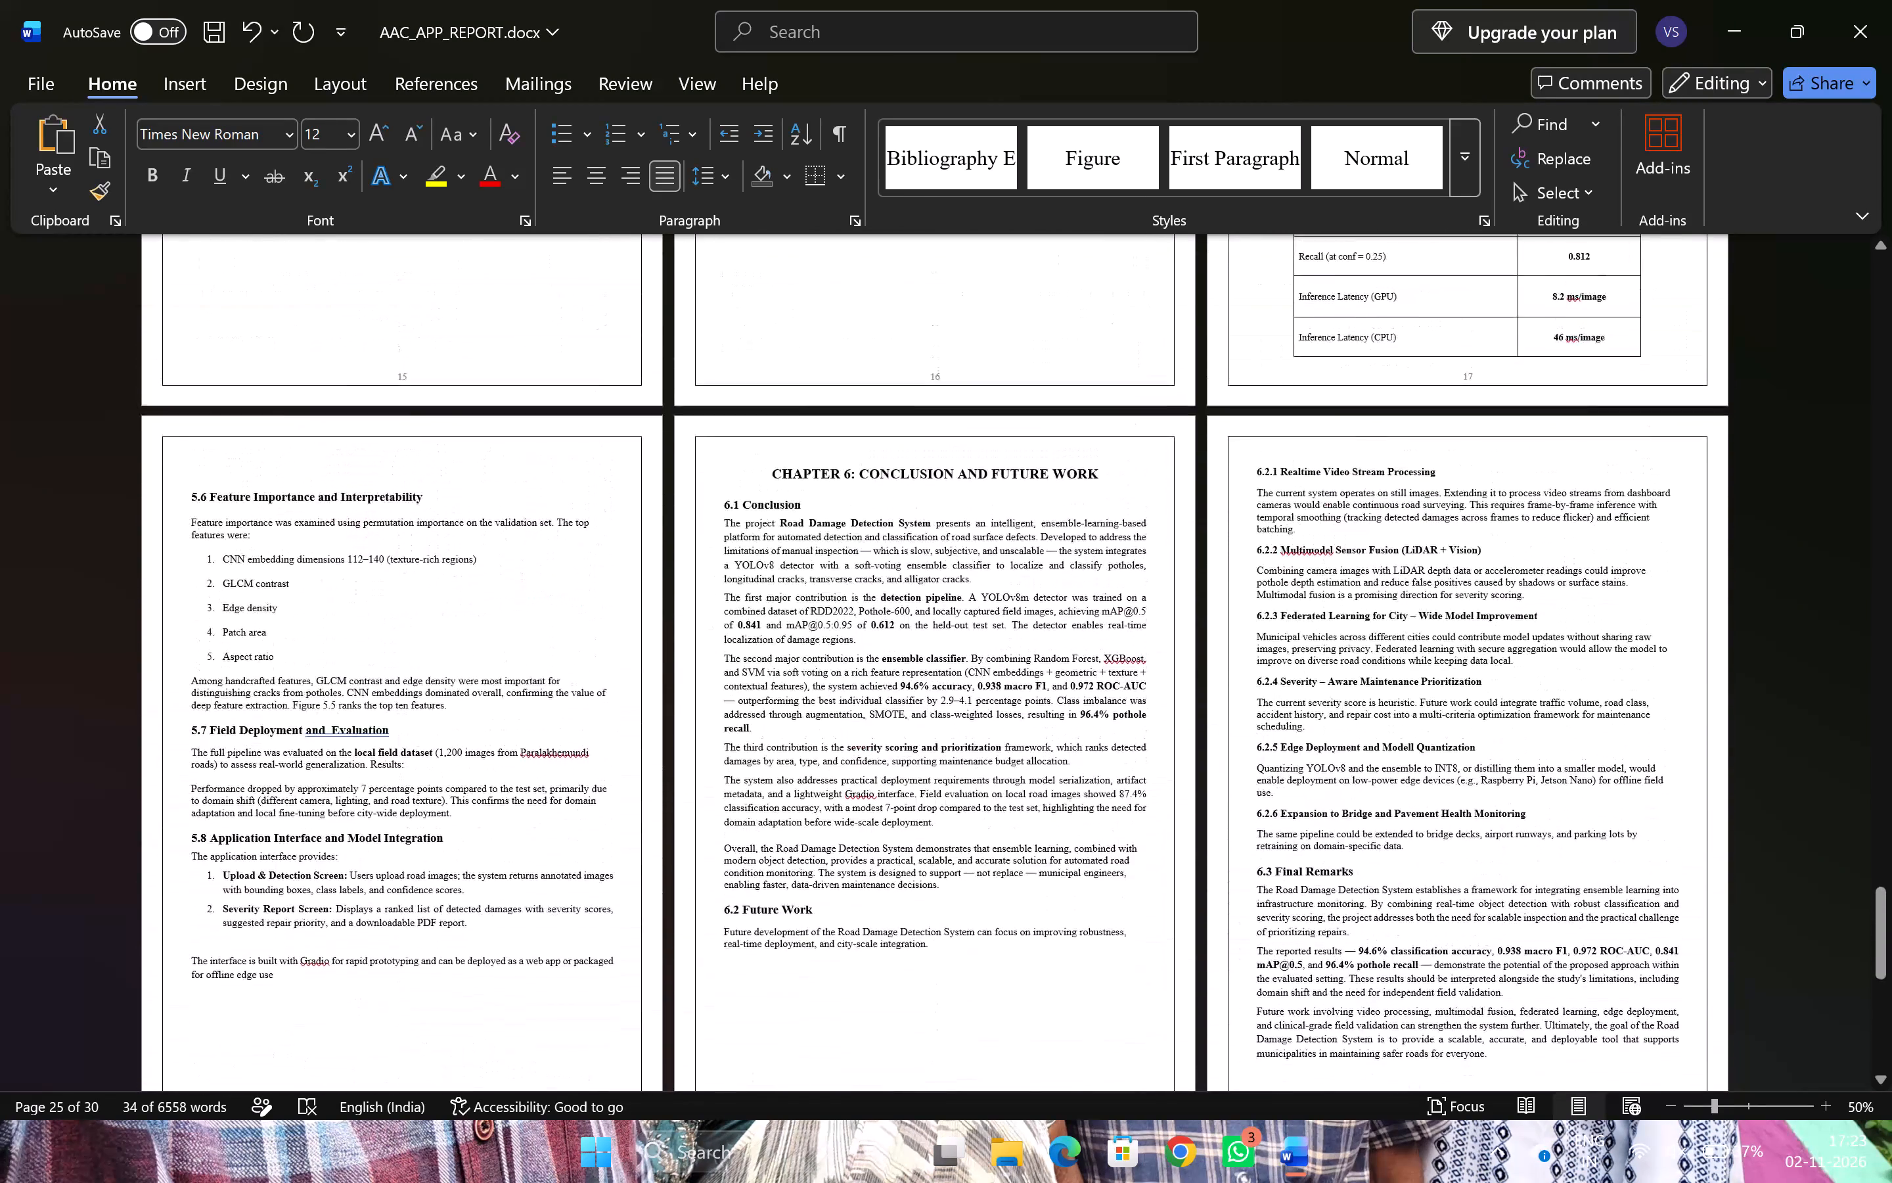
pyautogui.scroll(-2, 1001, 670)
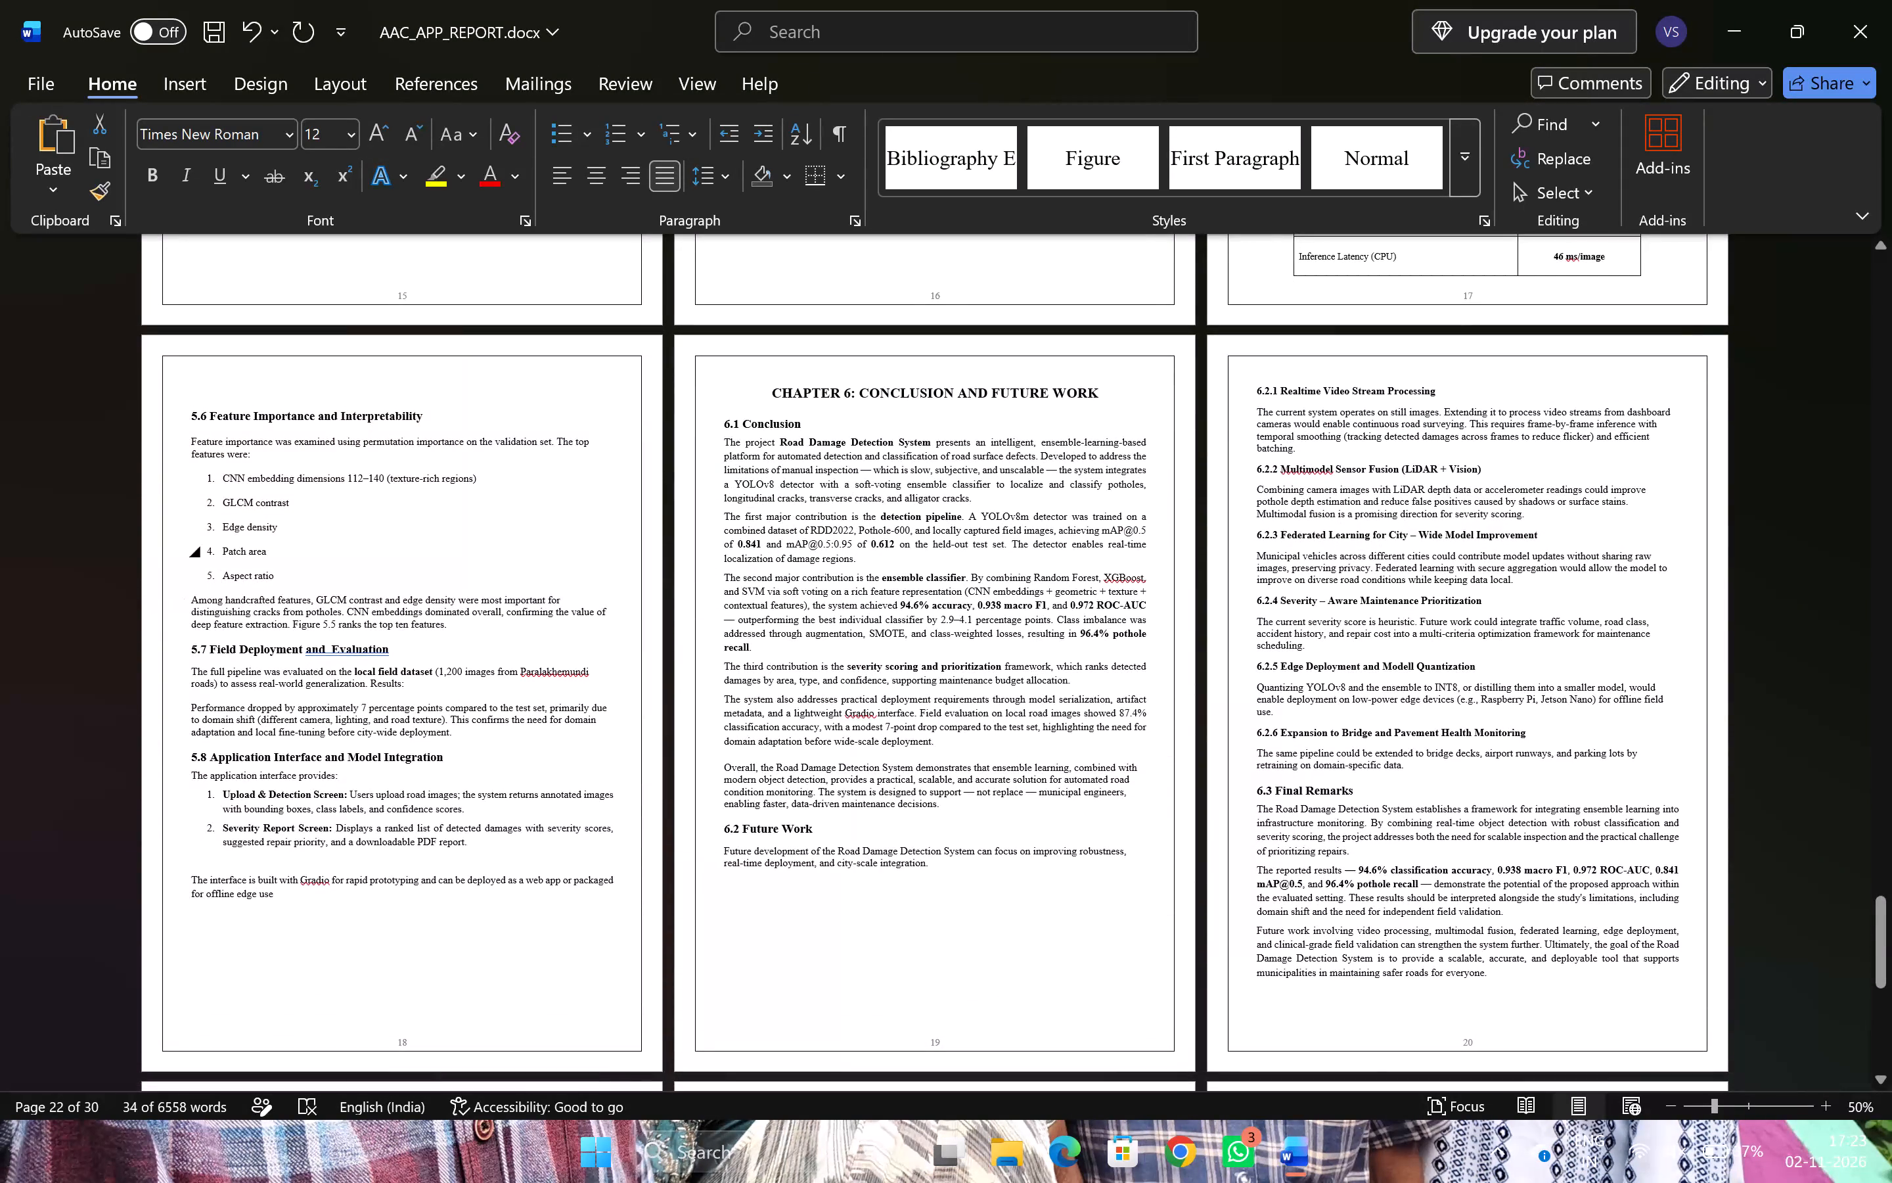
pyautogui.scroll(13, 418, 559)
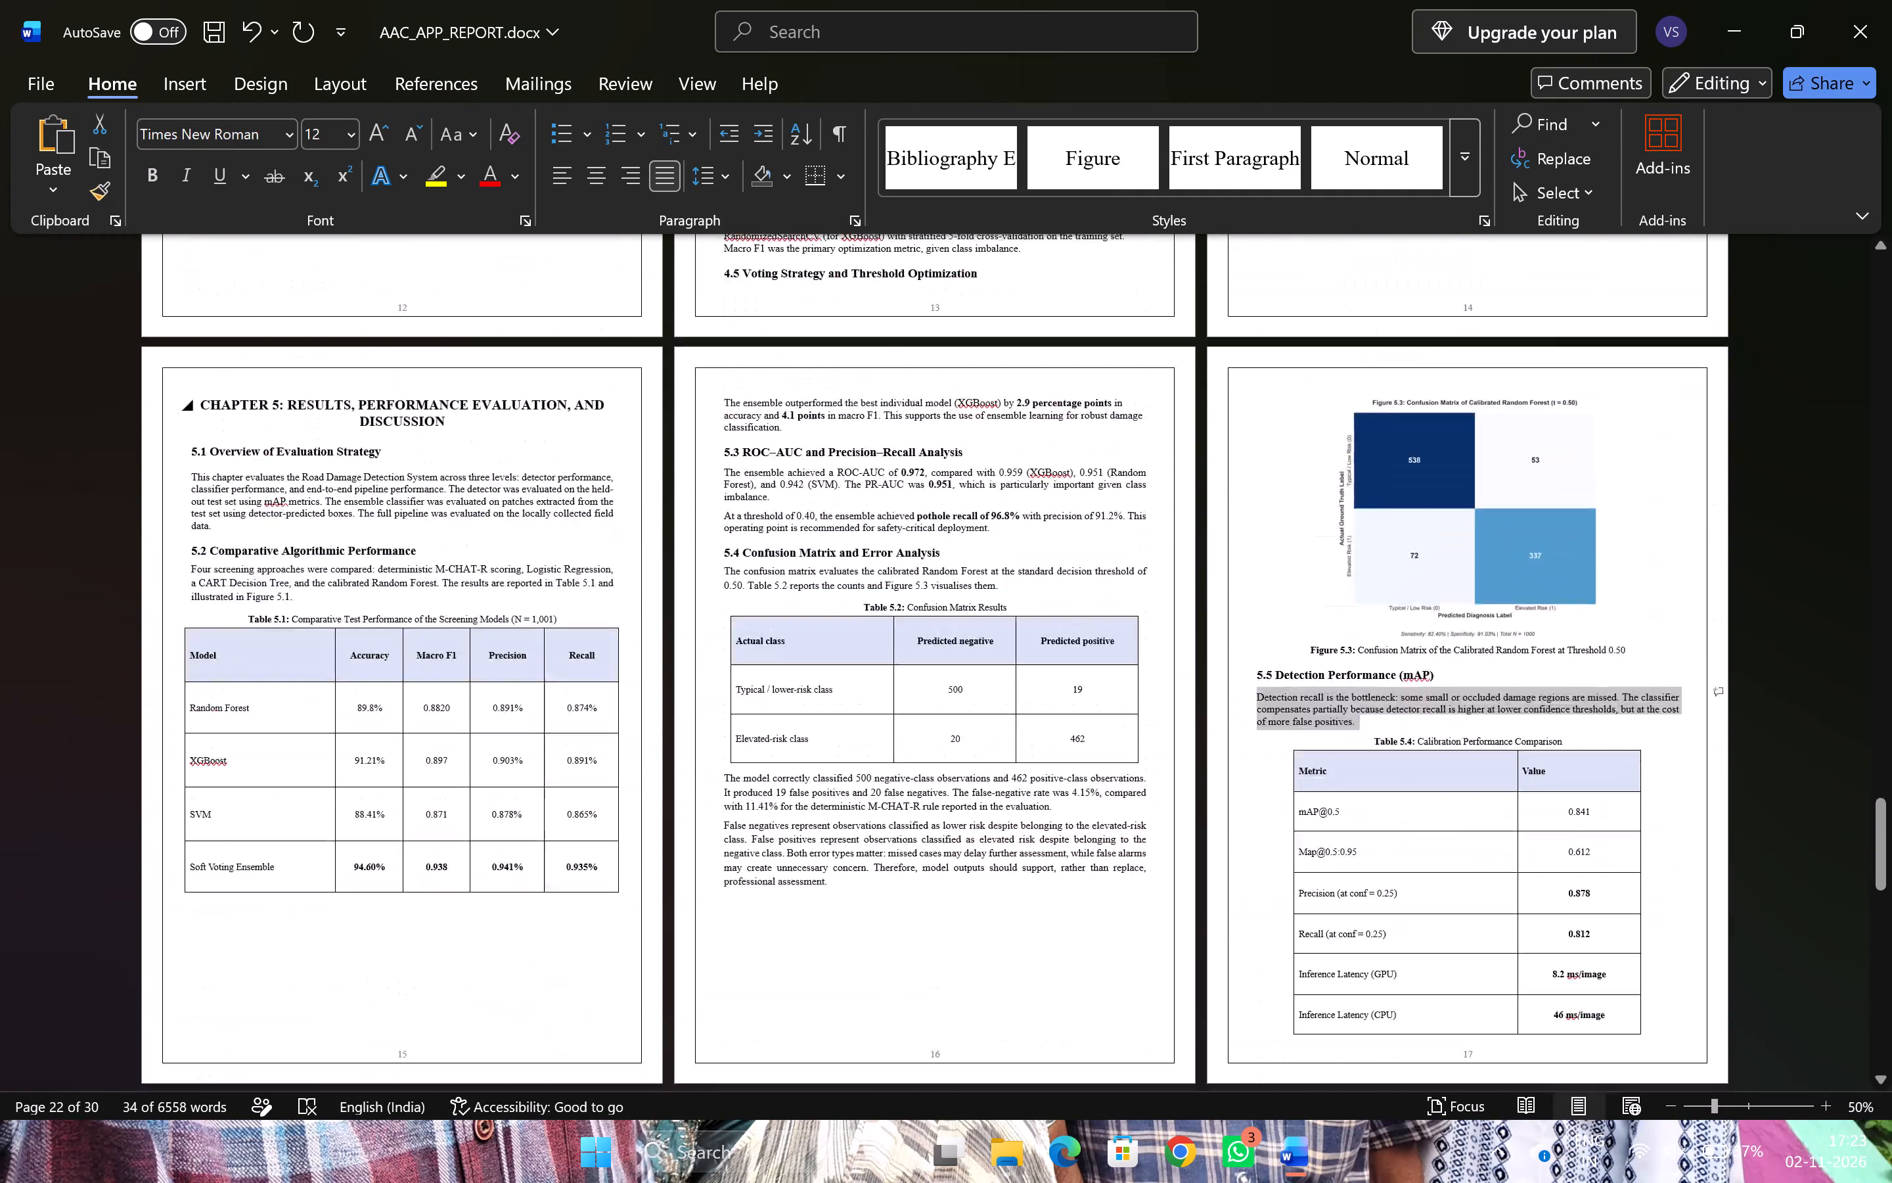
pyautogui.scroll(1, 418, 559)
pyautogui.scroll(-2, 418, 559)
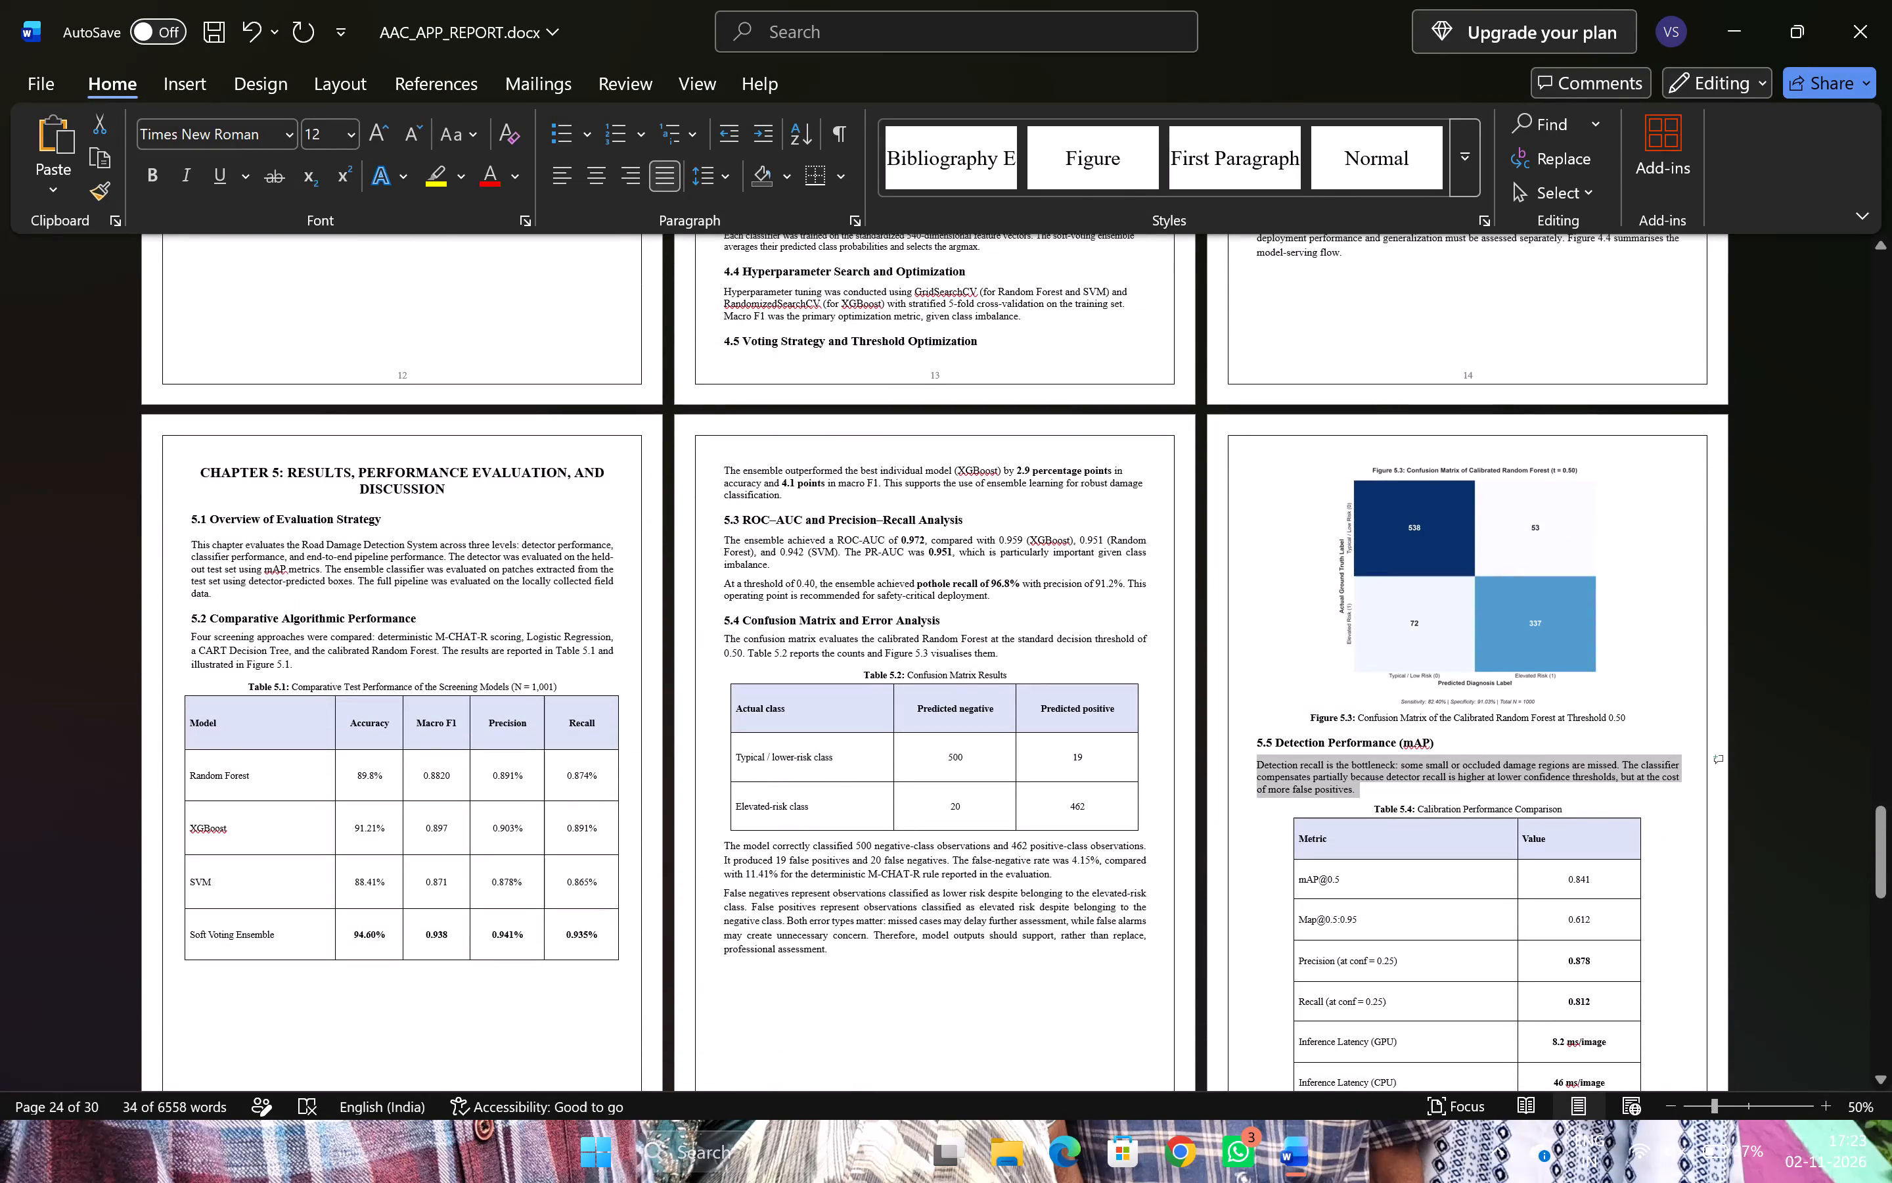
pyautogui.scroll(-2, 1509, 548)
# Proportionally shrink the Figure 5.3 confusion matrix image above section 5.5 by roughly a third.
pyautogui.click(1509, 548)
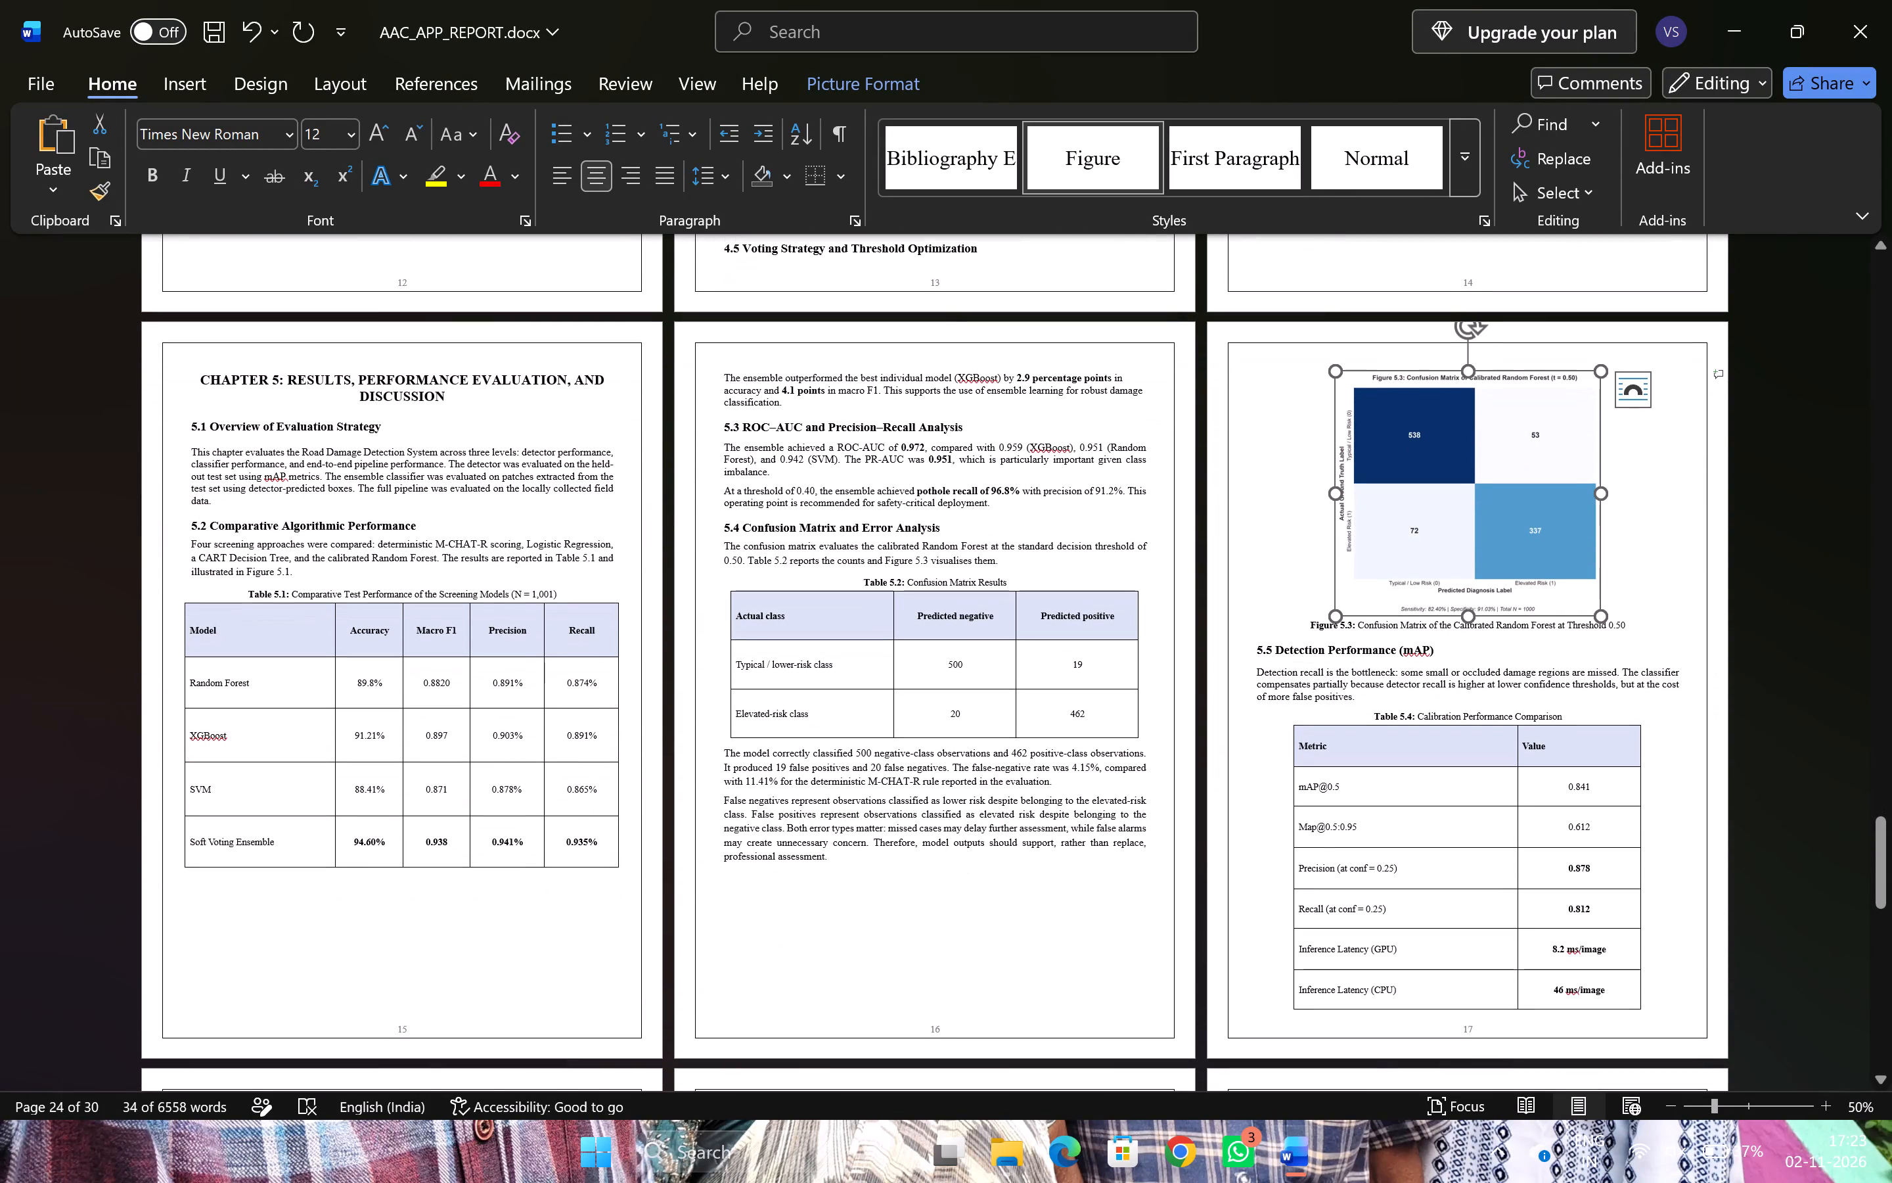
pyautogui.click(1576, 632)
pyautogui.keyDown('ctrl'); pyautogui.scroll(5, 1576, 632); pyautogui.keyUp('ctrl')
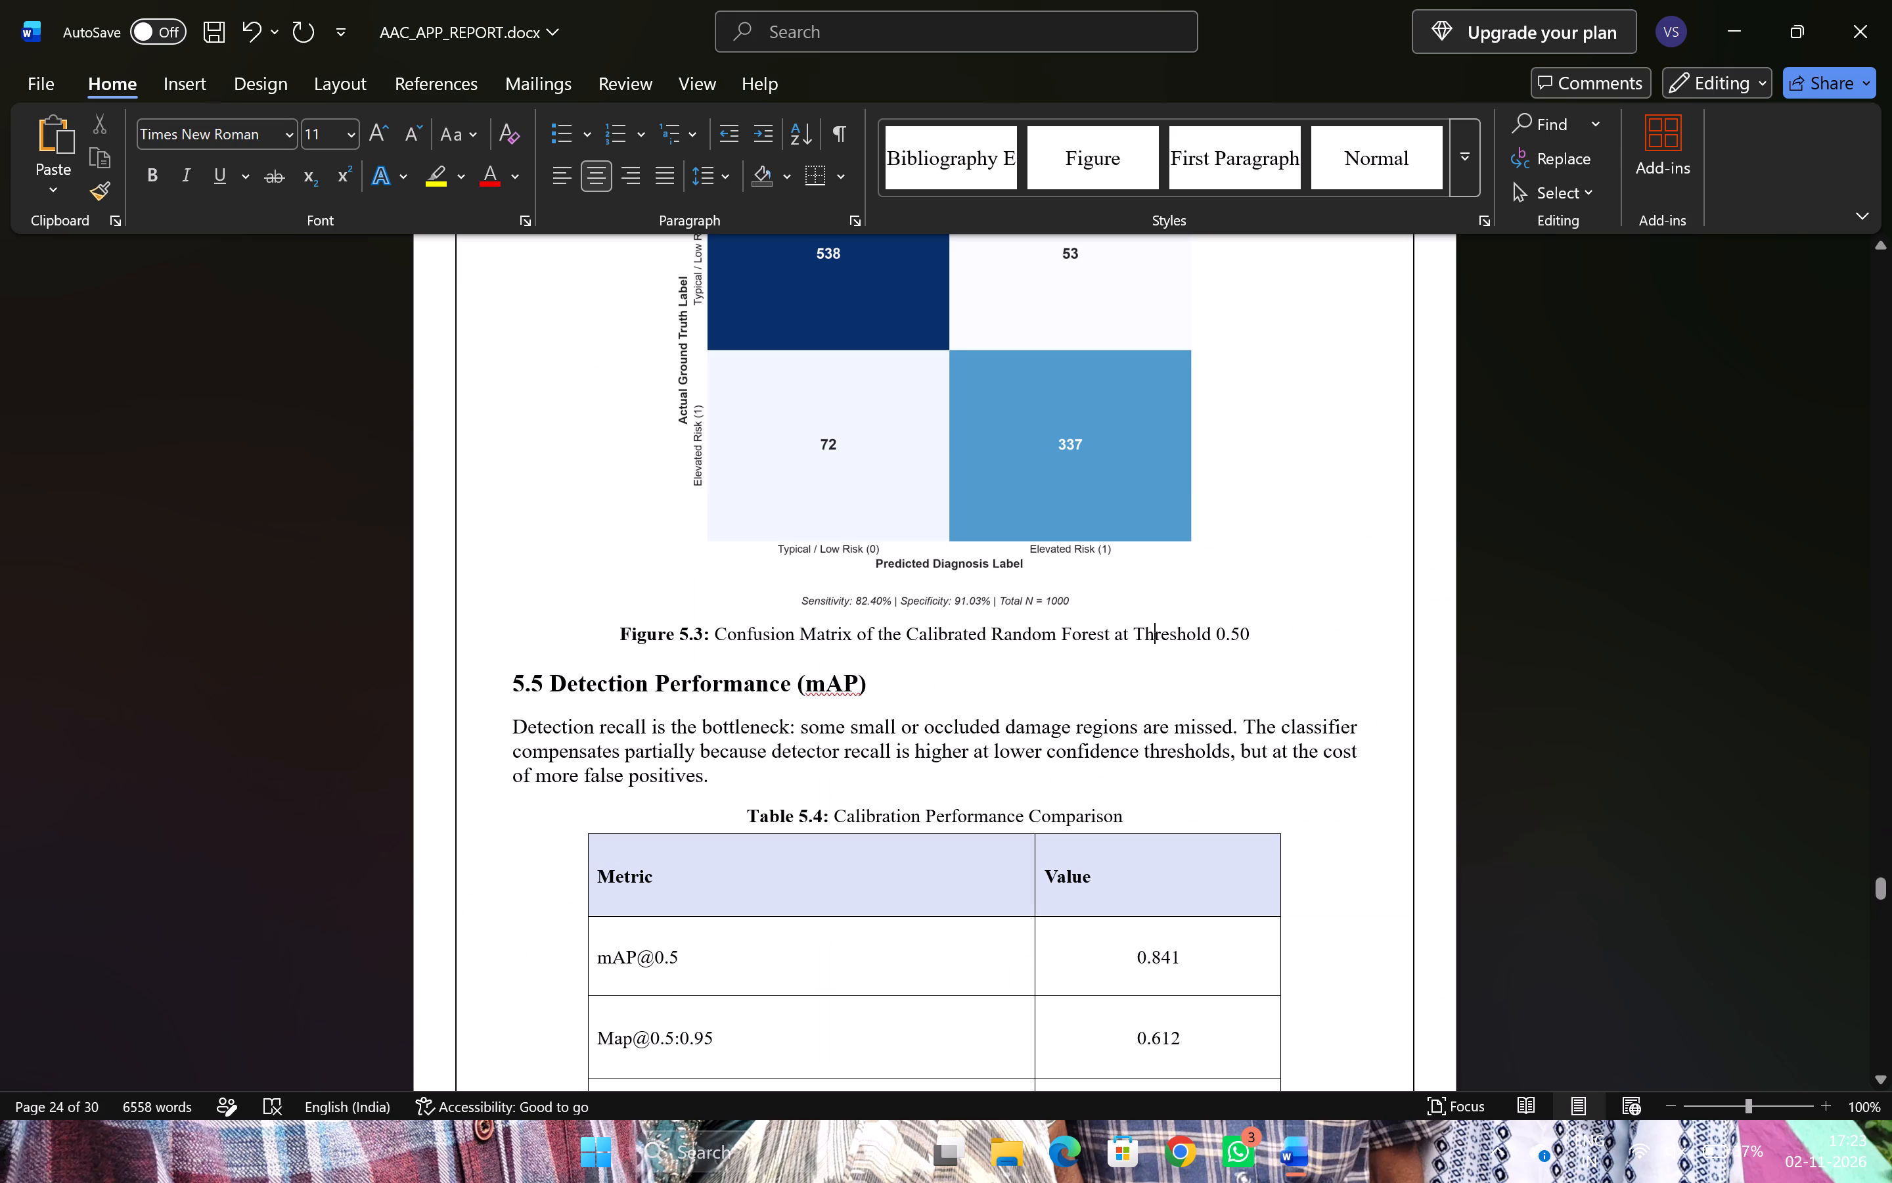
pyautogui.click(1094, 514)
pyautogui.keyDown('ctrl'); pyautogui.scroll(-5, 1094, 514); pyautogui.keyUp('ctrl')
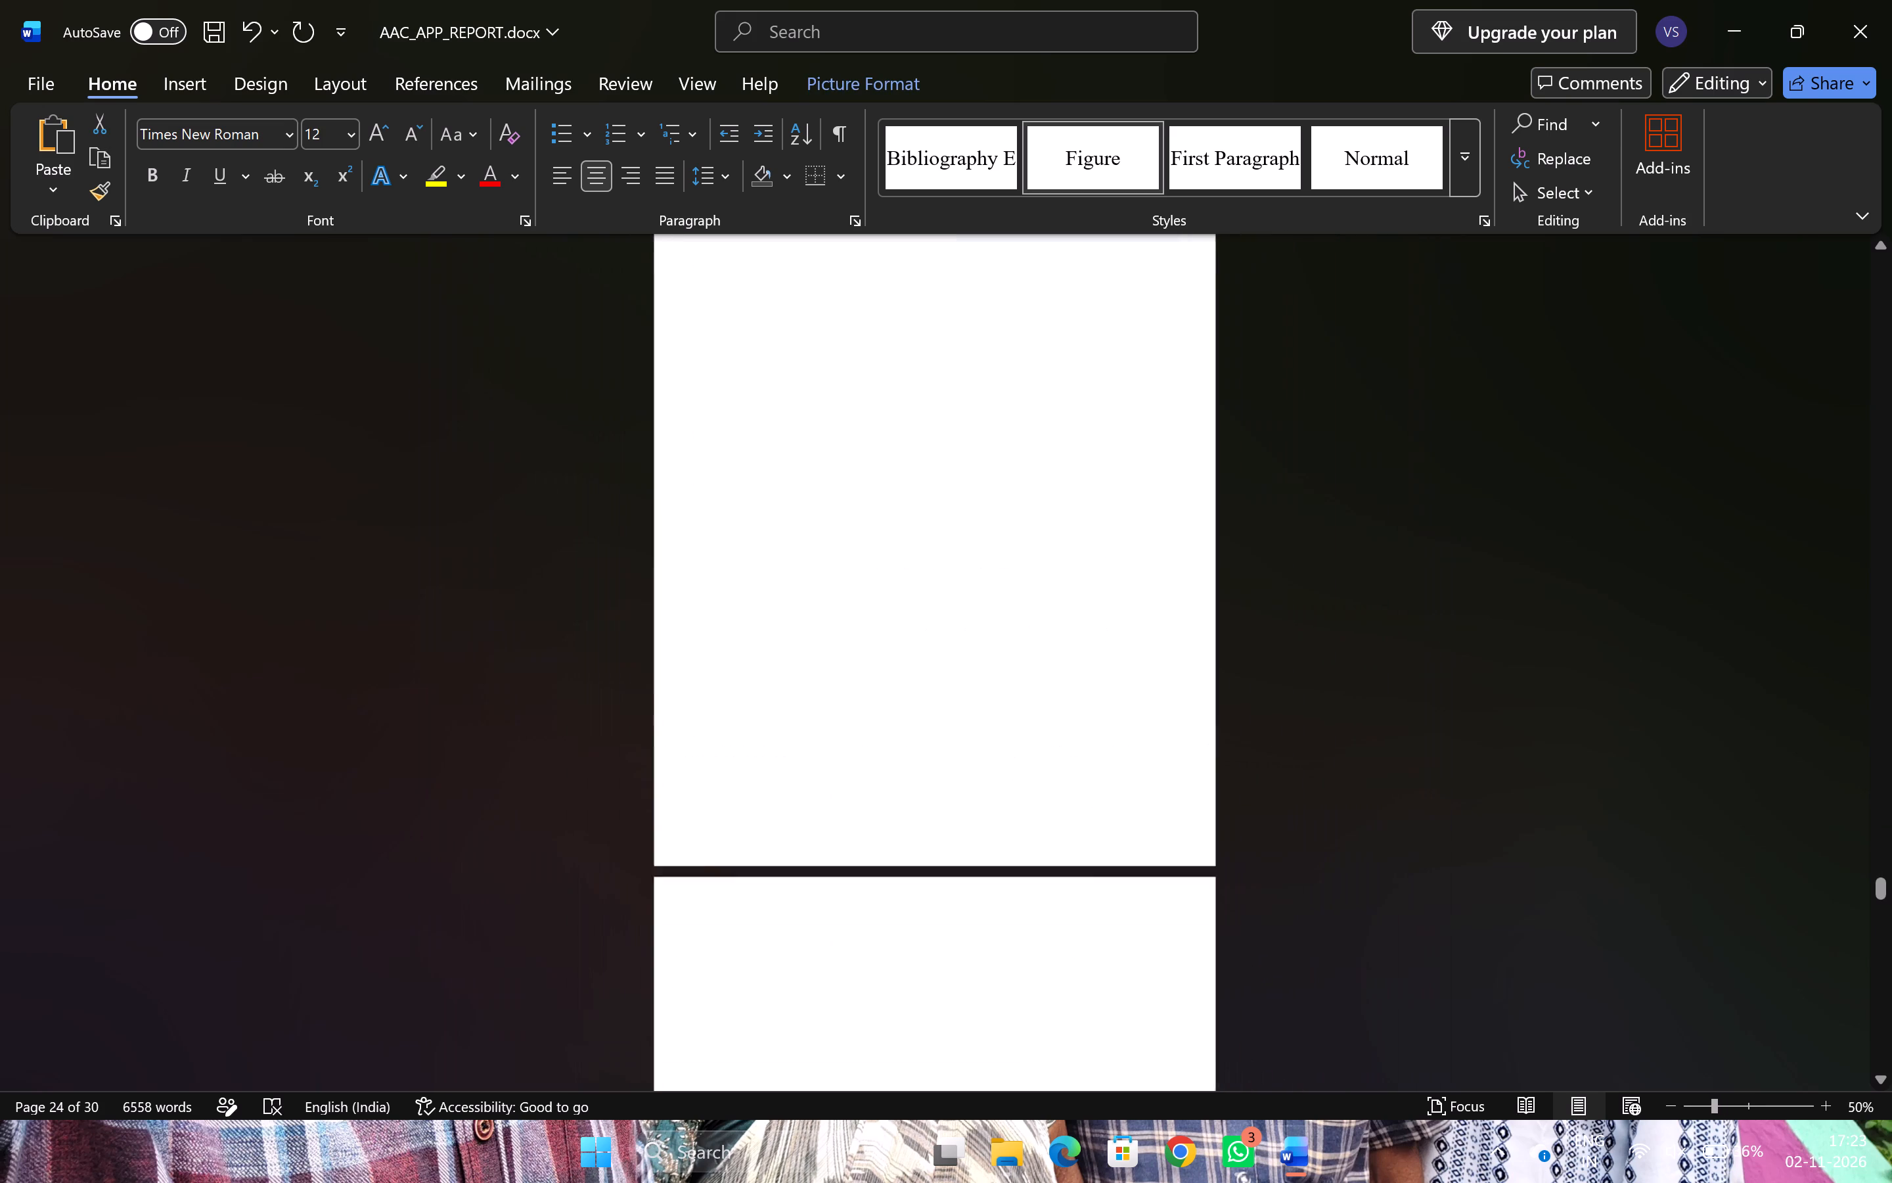
pyautogui.keyDown('ctrl'); pyautogui.scroll(-2, 1094, 514); pyautogui.keyUp('ctrl')
pyautogui.keyDown('ctrl'); pyautogui.scroll(4, 1094, 514); pyautogui.keyUp('ctrl')
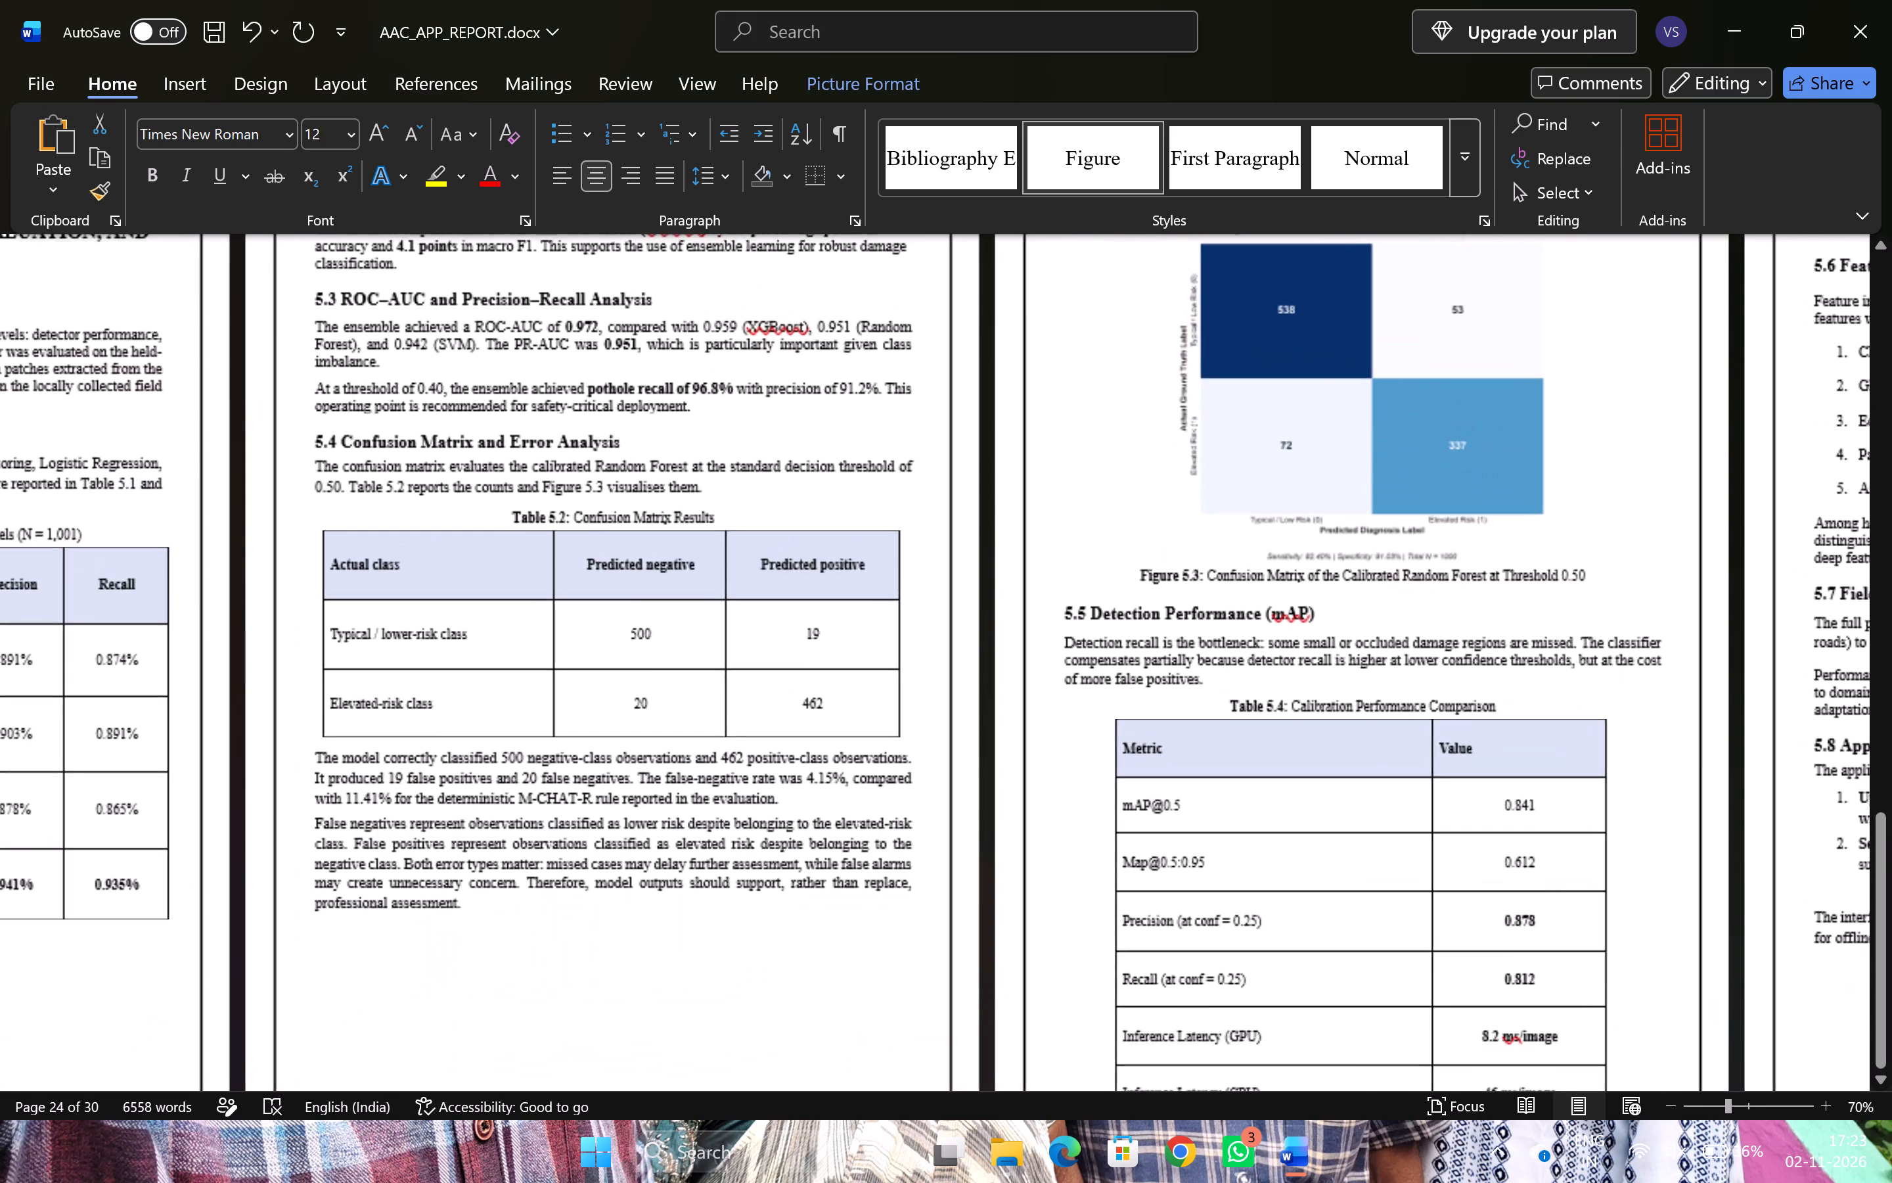
pyautogui.scroll(-2, 1096, 508)
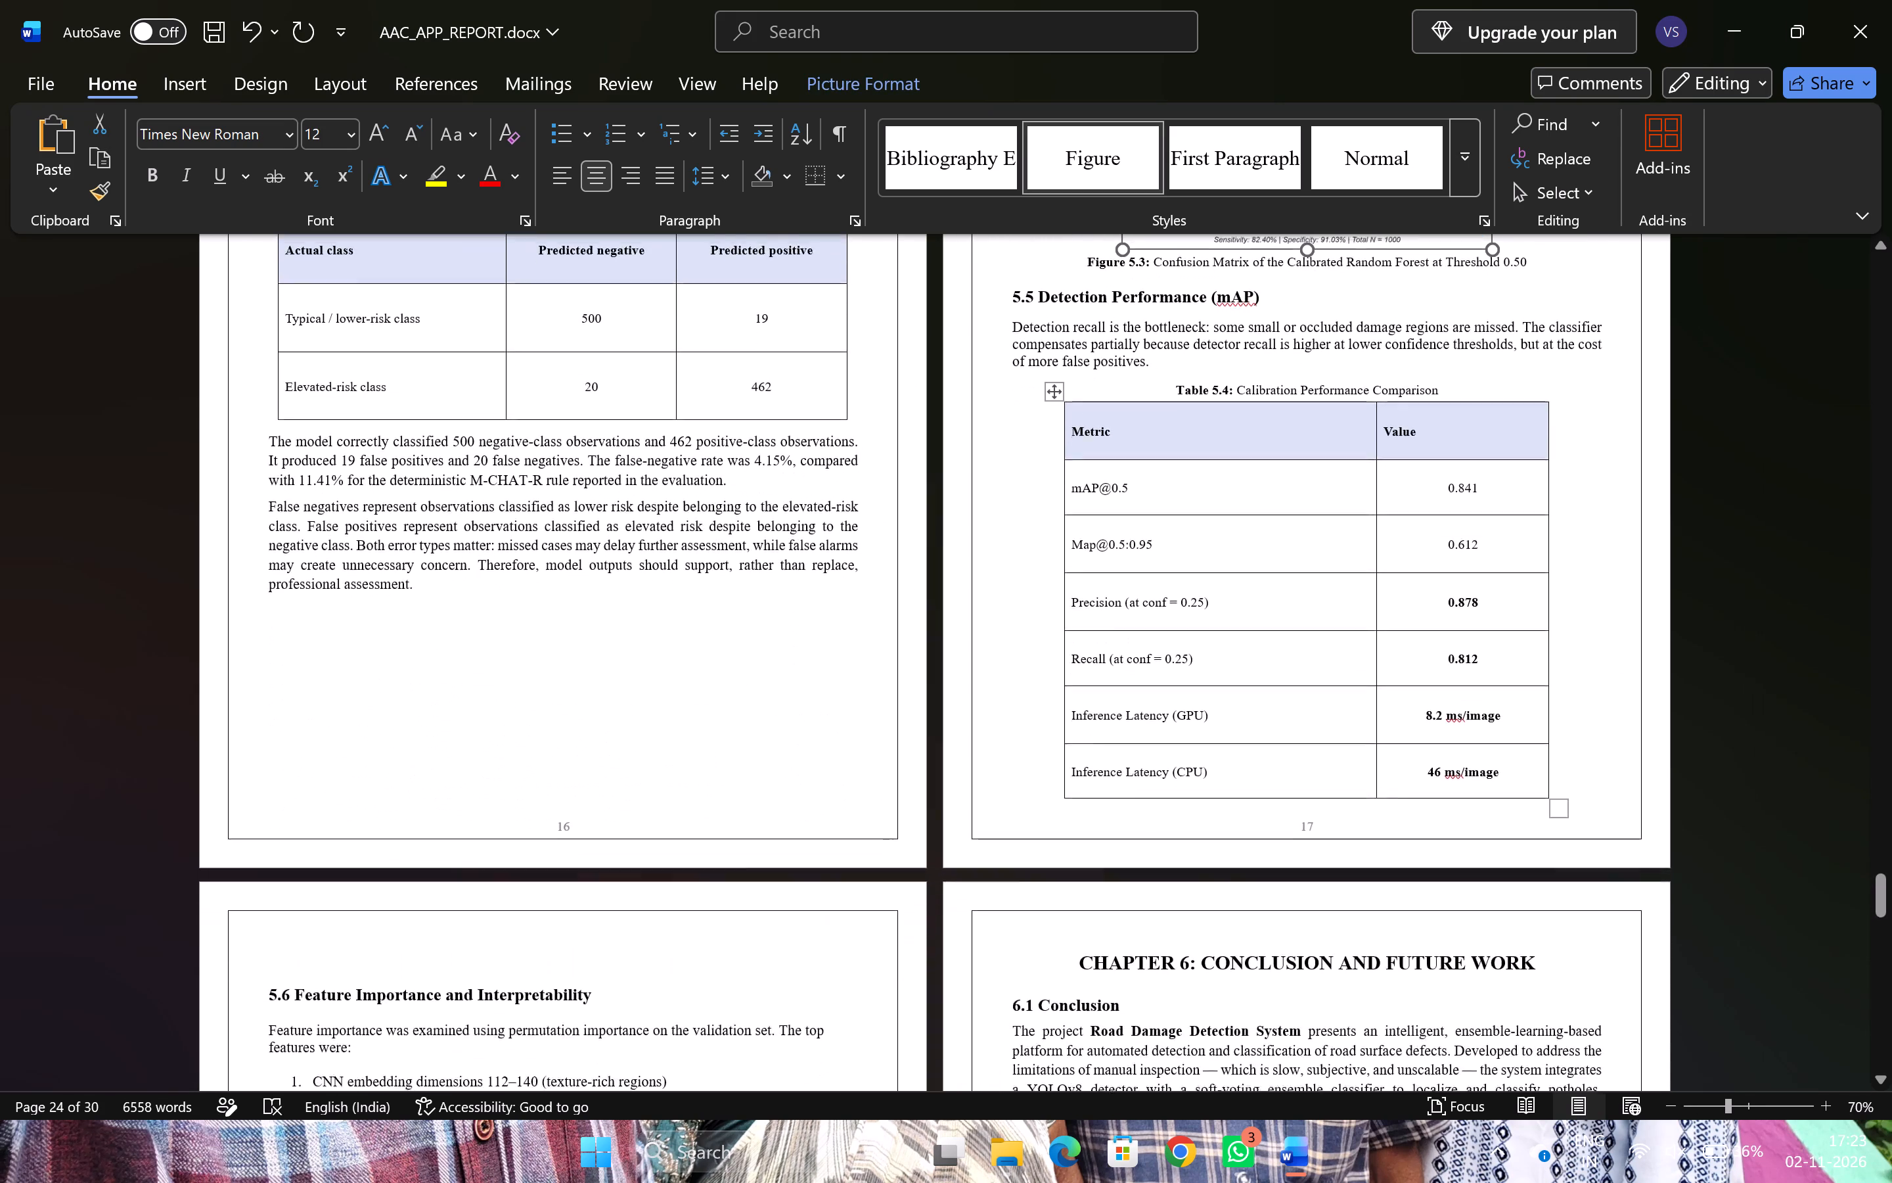
pyautogui.scroll(1, 1096, 508)
pyautogui.scroll(2, 1146, 316)
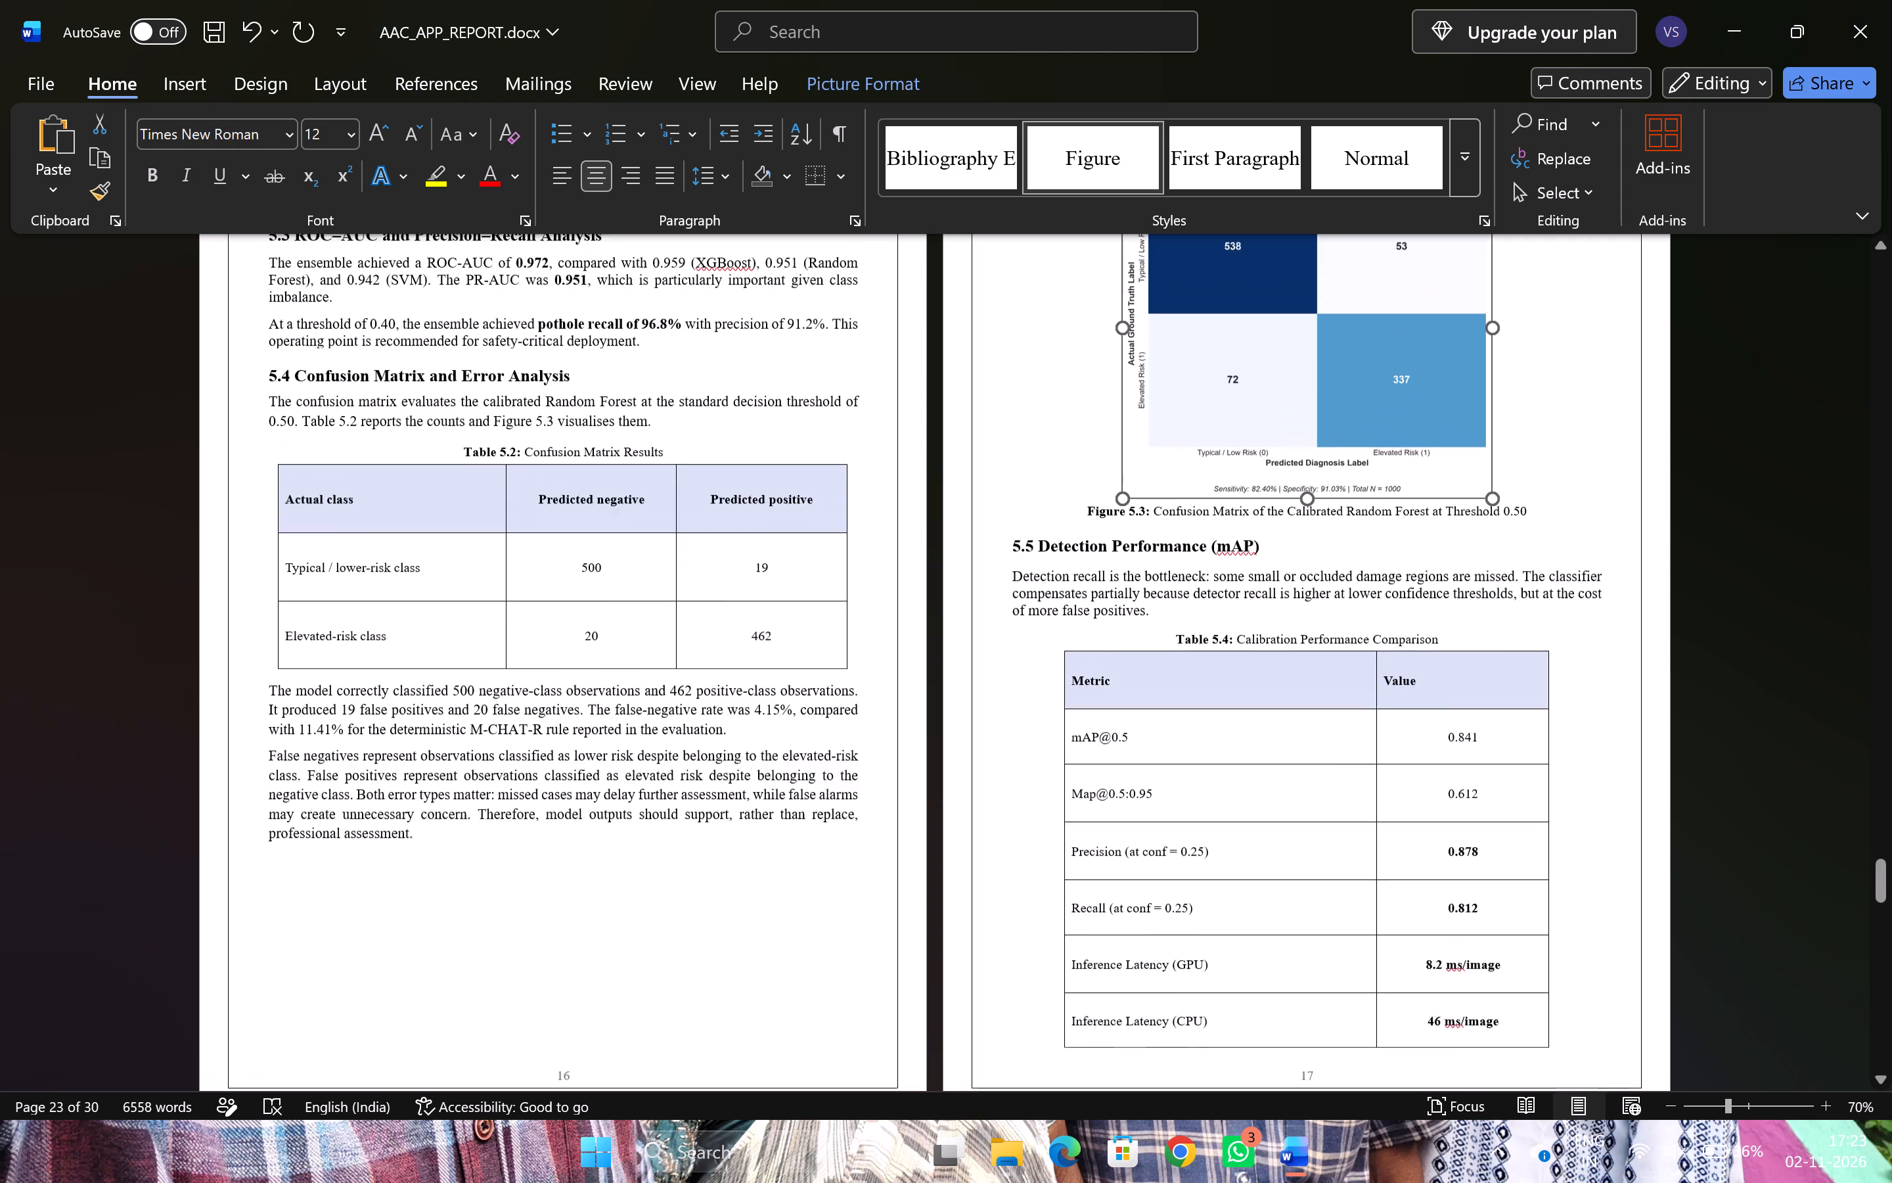
pyautogui.scroll(3, 1146, 316)
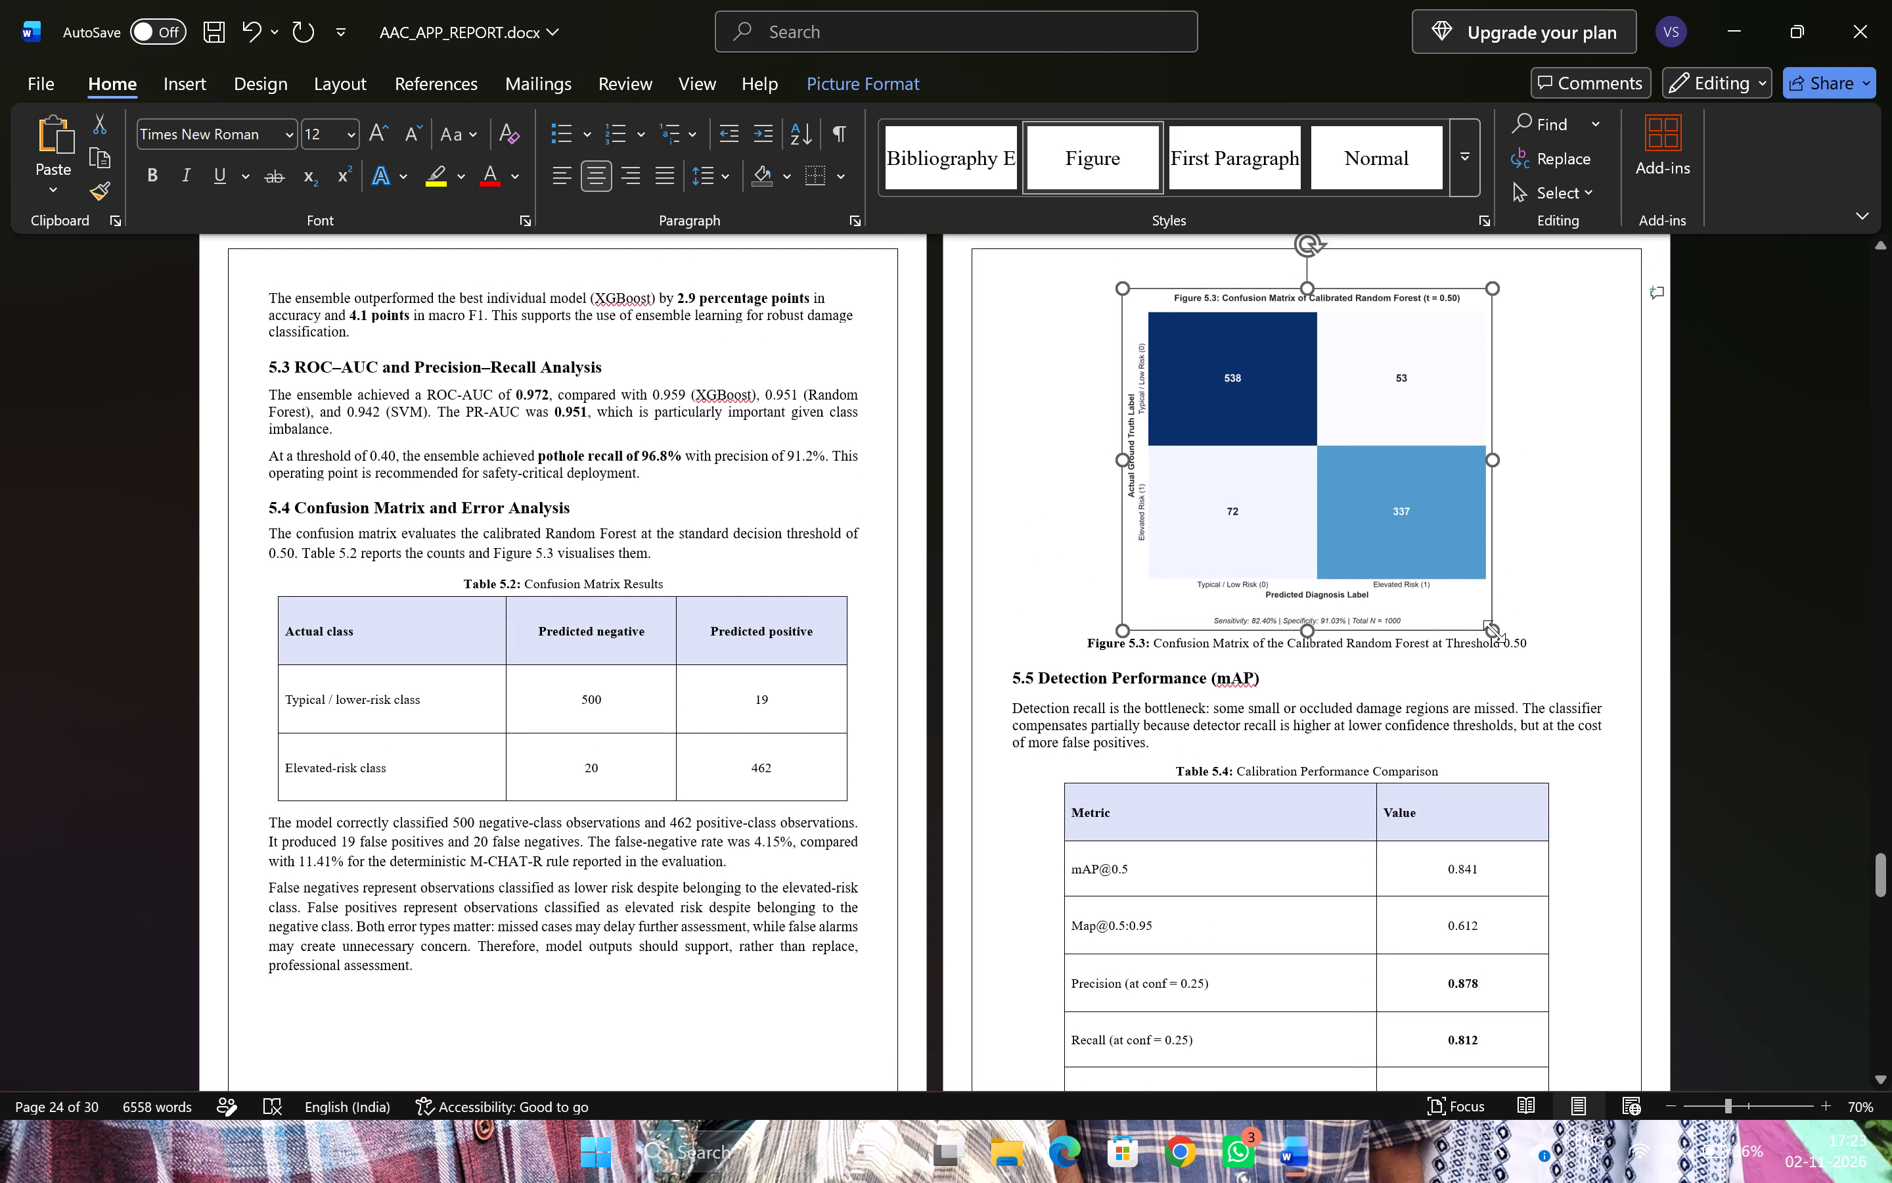
pyautogui.moveTo(1494, 631); pyautogui.dragTo(1382, 499)
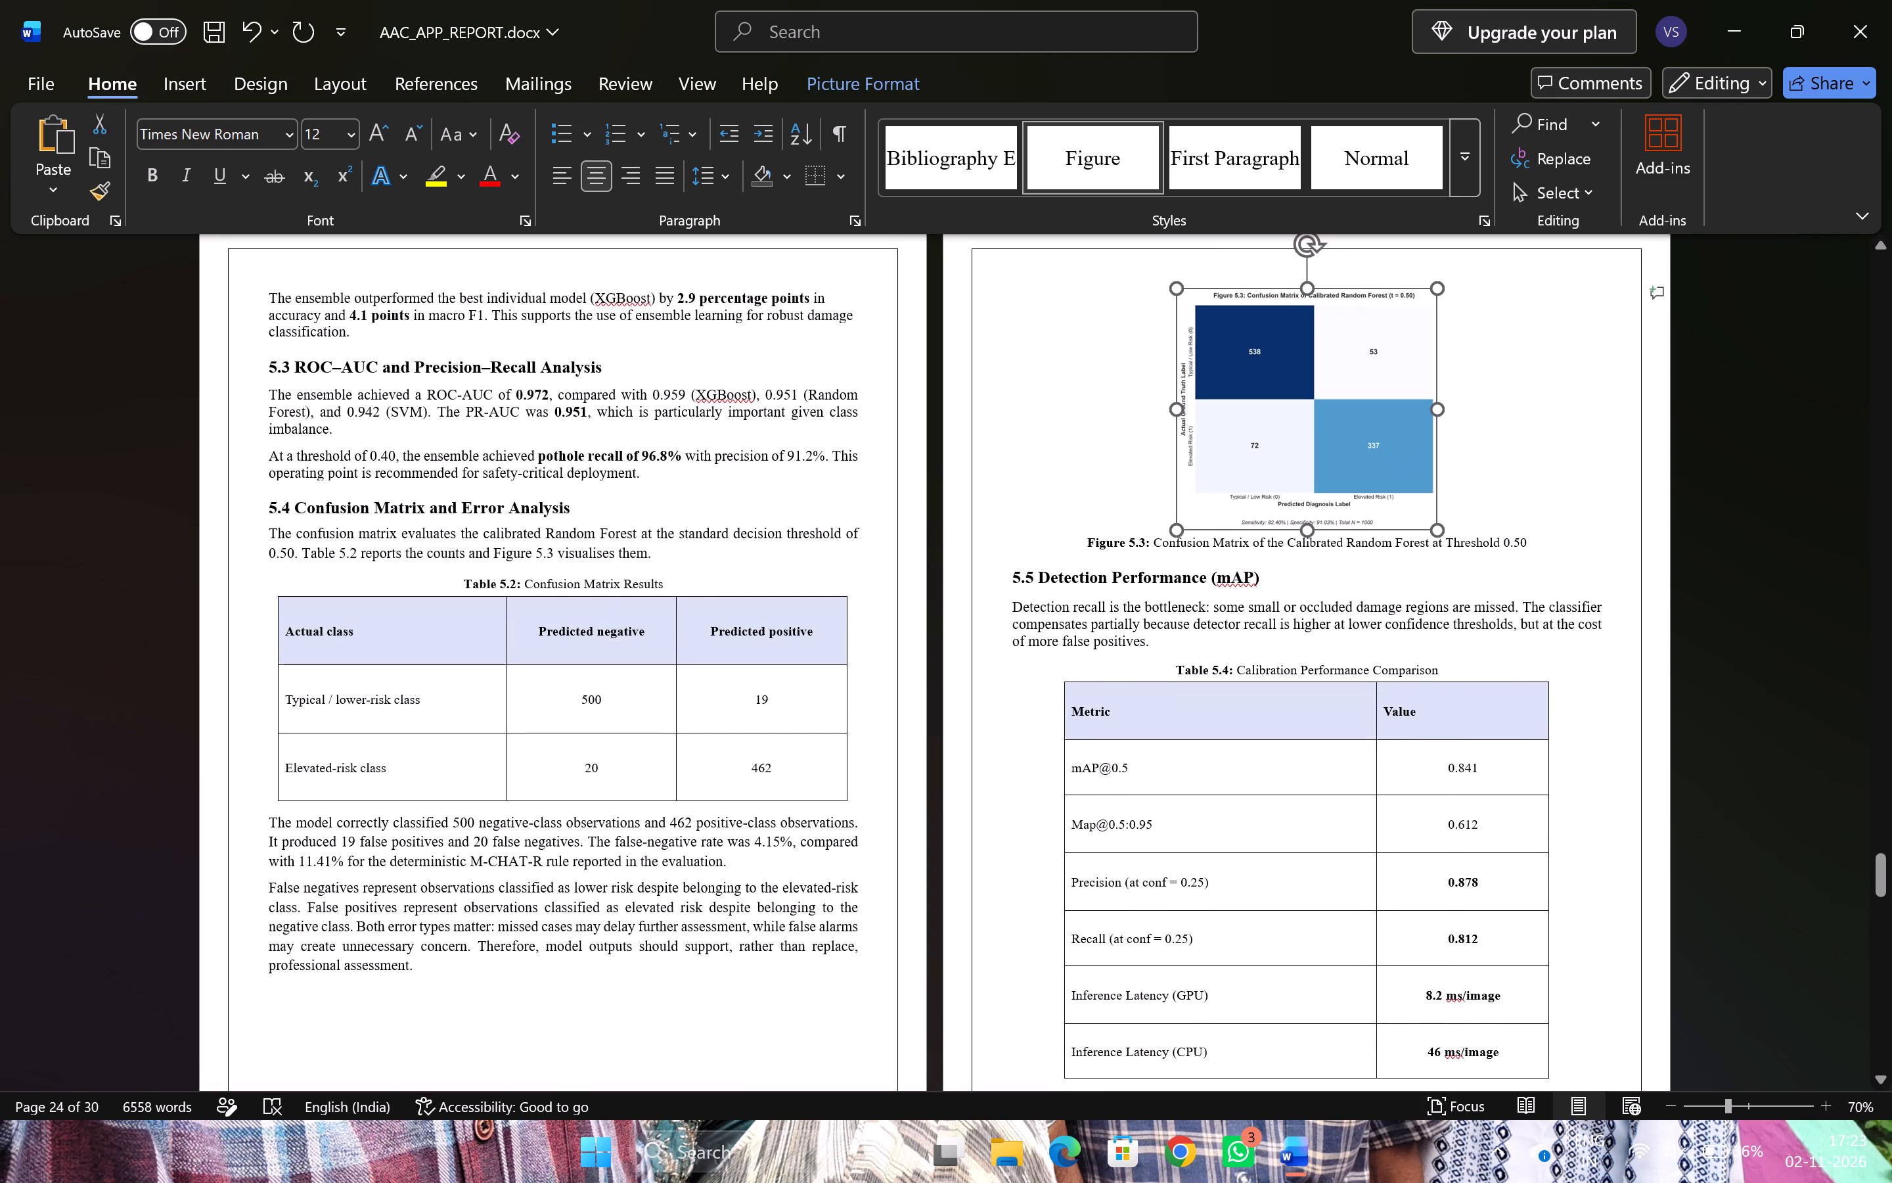
# Set the Figure 5.3 image's wrapping to In Front of Text and move it below the last body paragraph of section 5.4.
pyautogui.click(1475, 315)
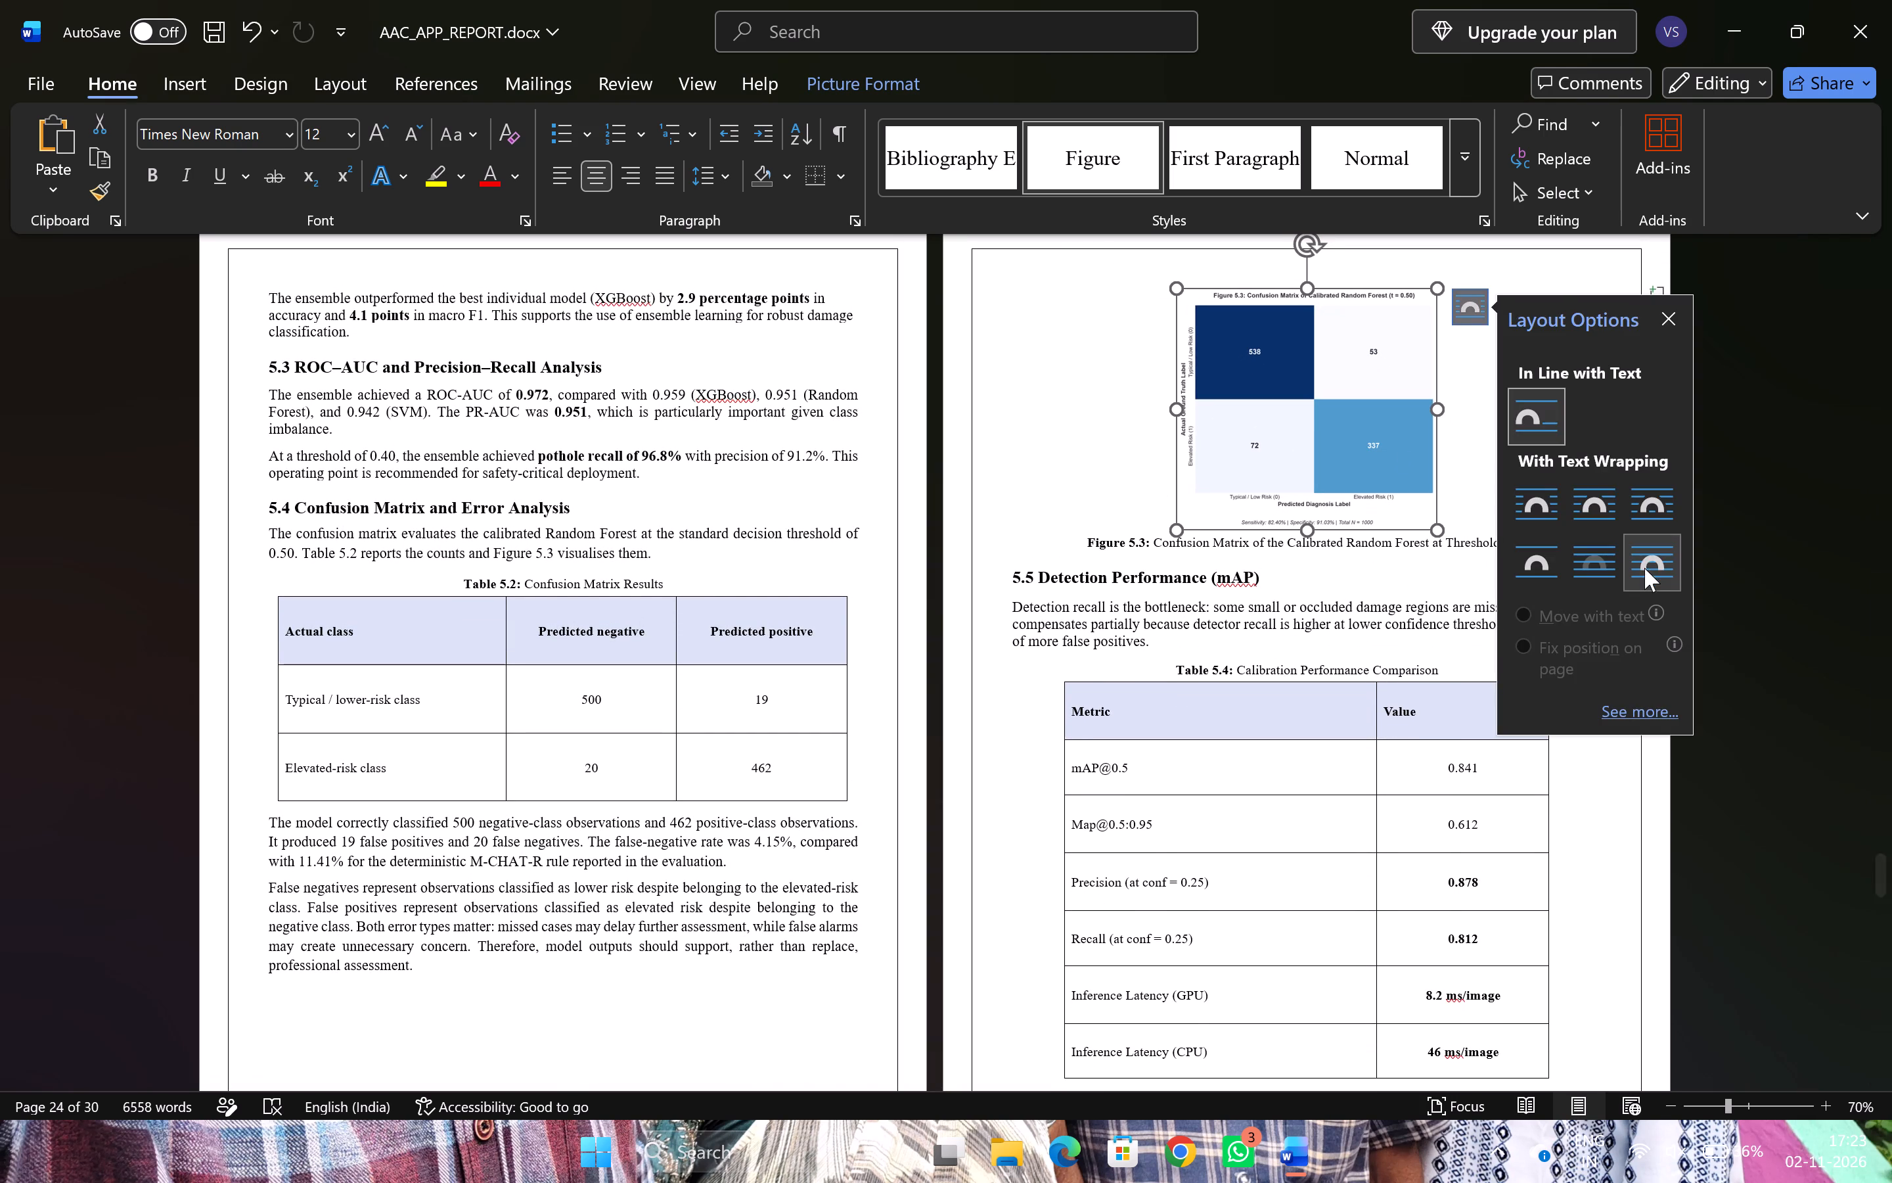
pyautogui.click(1650, 561)
pyautogui.scroll(-1, 1078, 380)
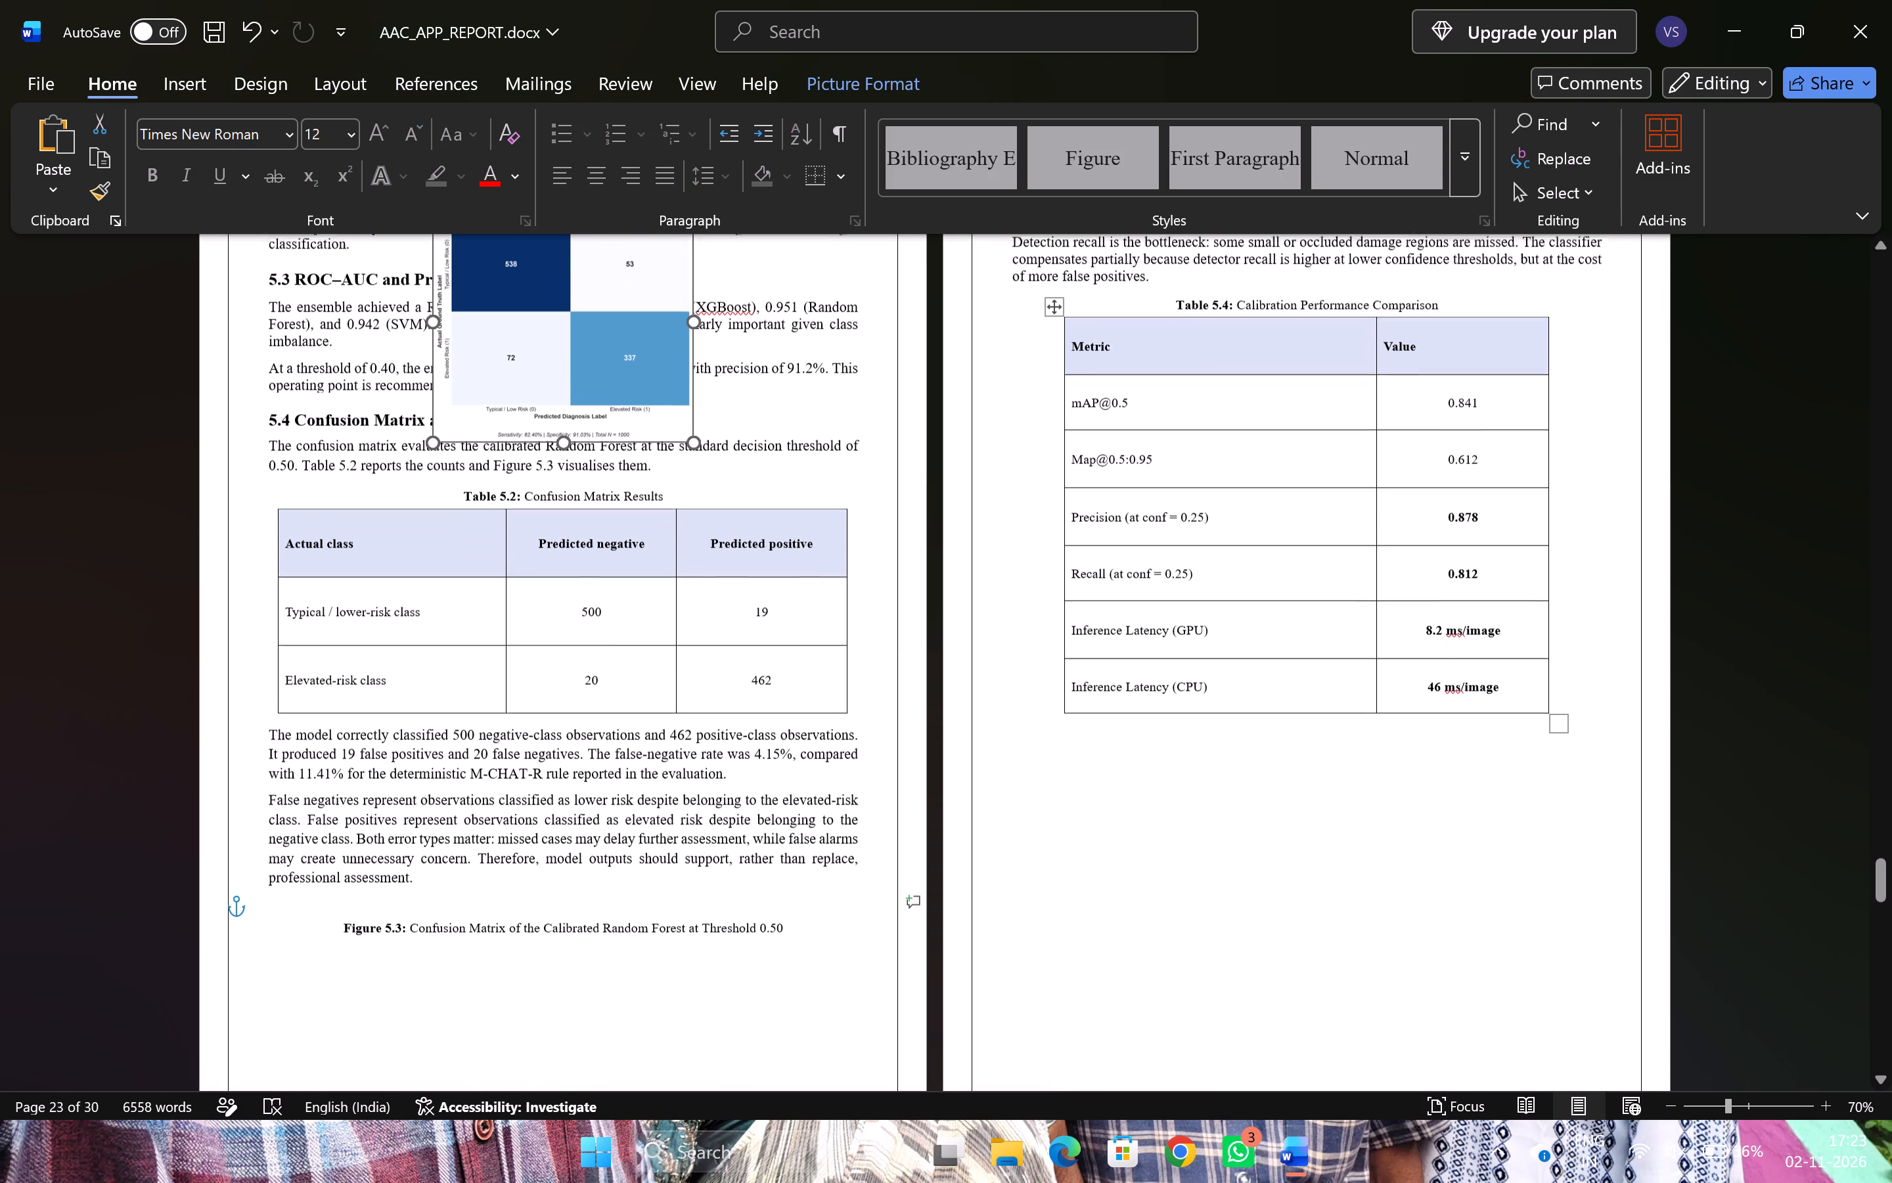
pyautogui.scroll(-1, 1078, 380)
pyautogui.click(580, 277)
pyautogui.moveTo(580, 277); pyautogui.dragTo(555, 956)
pyautogui.scroll(-1, 555, 956)
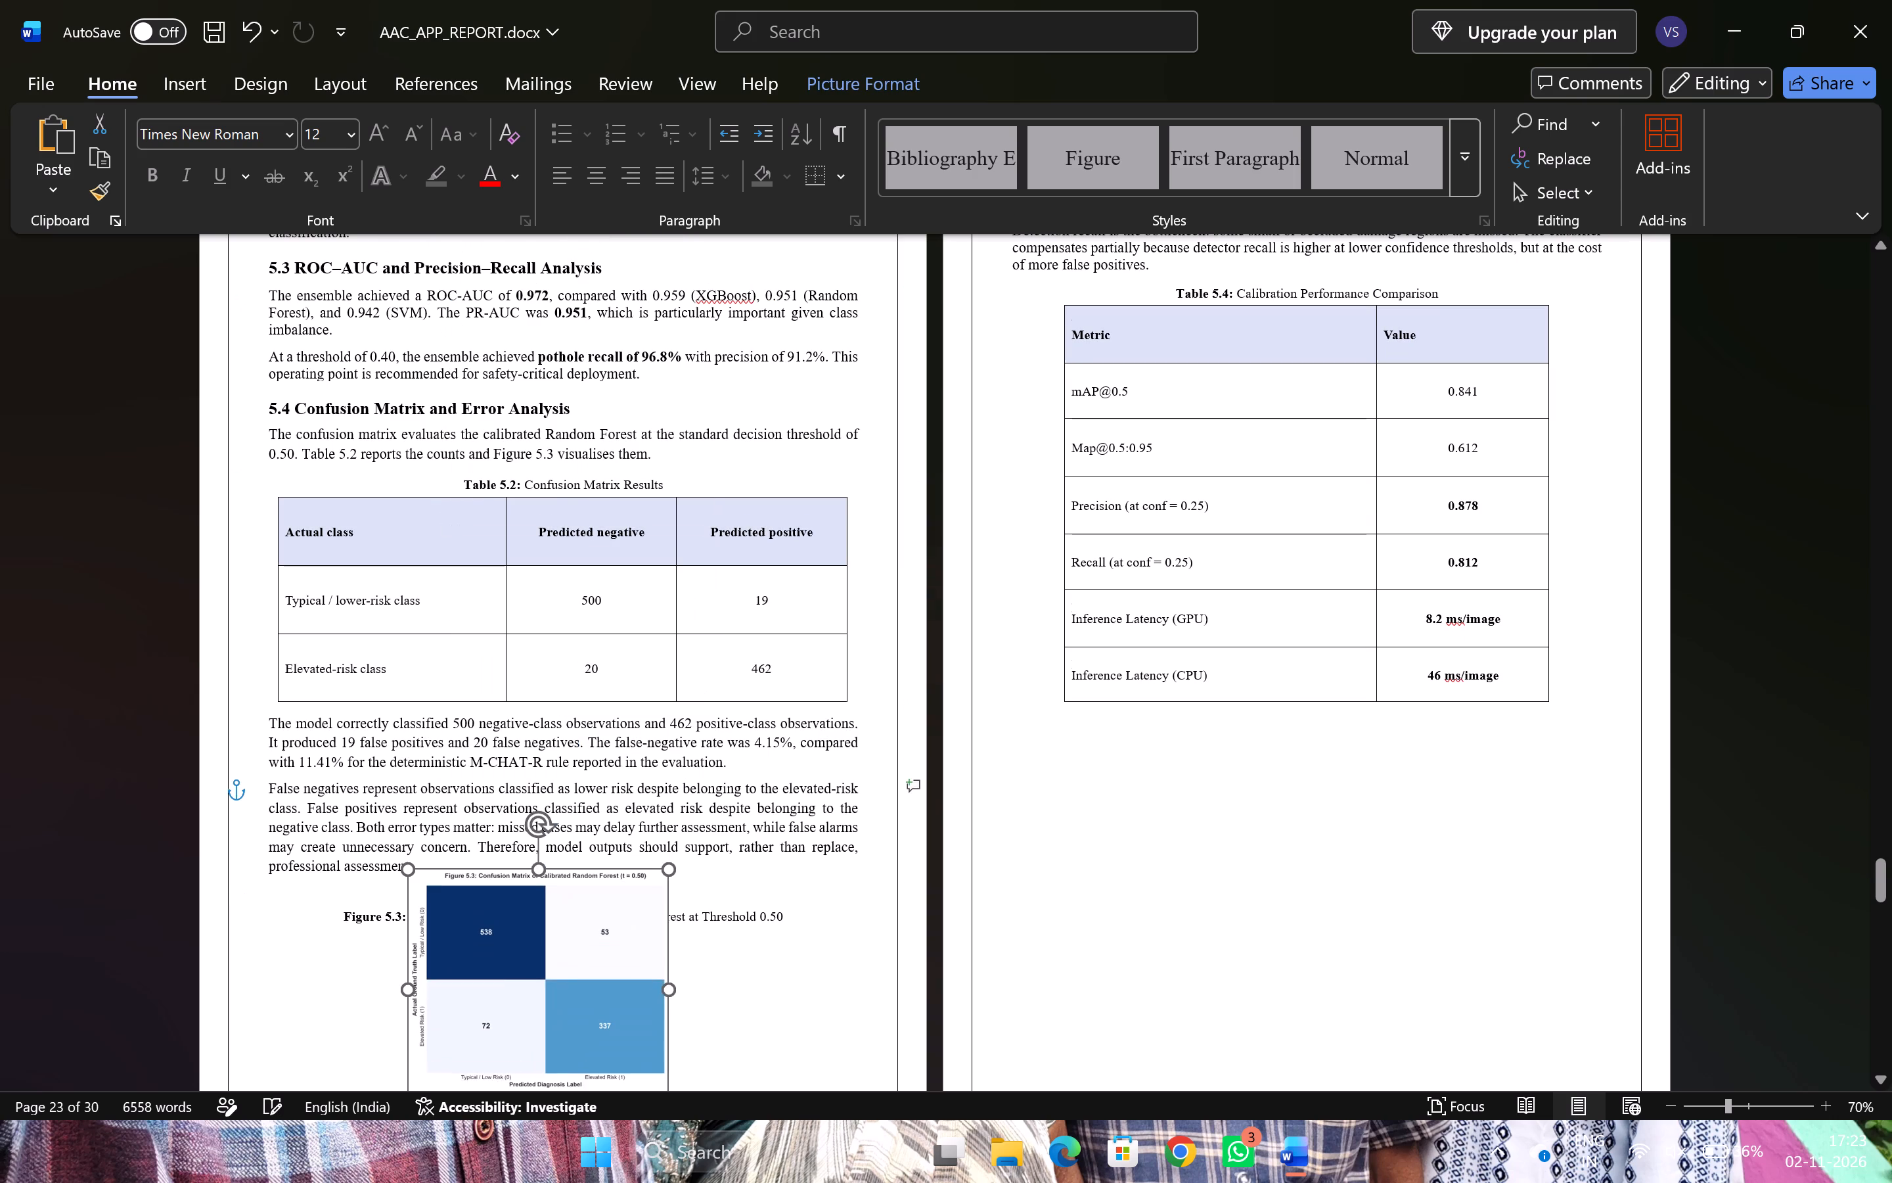
pyautogui.scroll(-1, 555, 956)
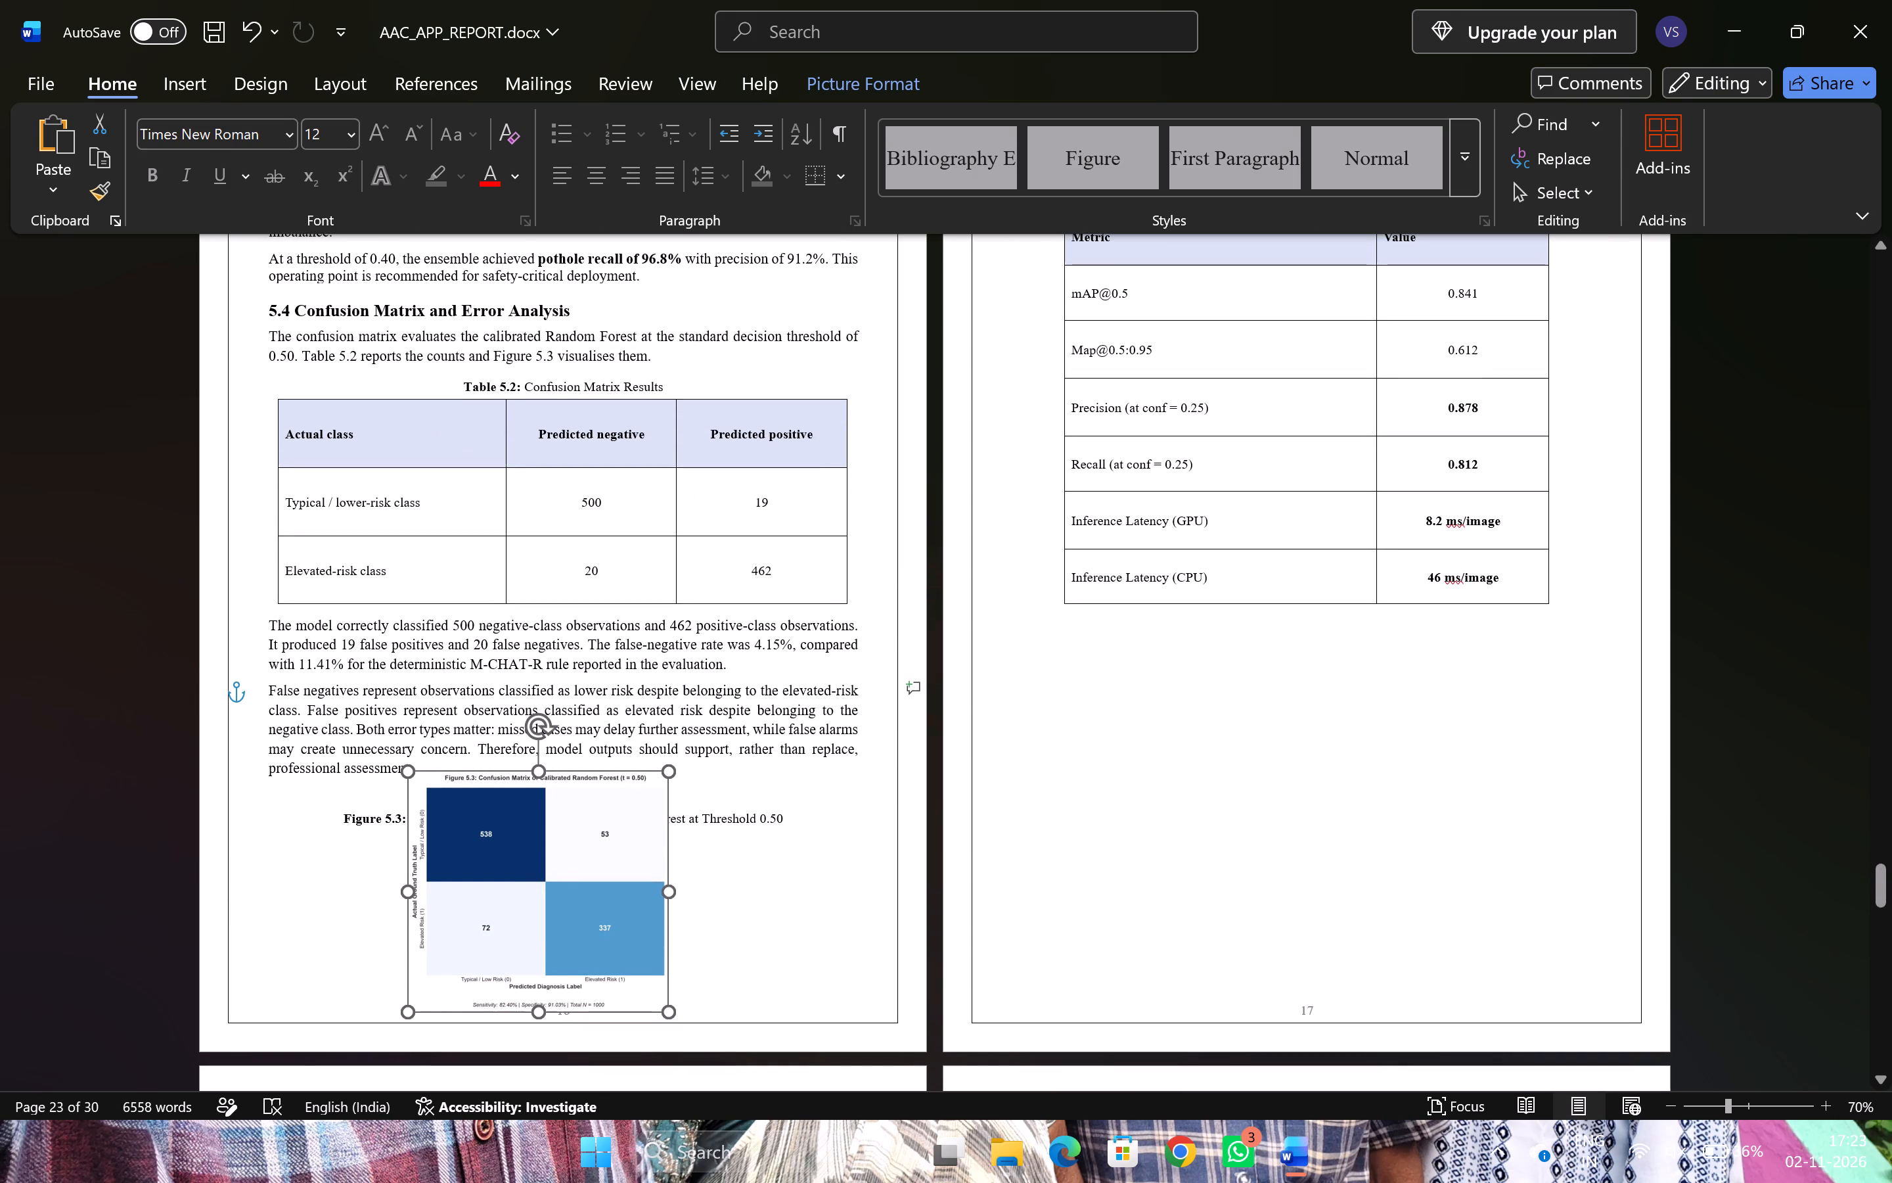
# Shrink the Figure 5.3 image a little more and move it aside toward the right margin of page 16.
pyautogui.click(670, 1011)
pyautogui.moveTo(670, 1011); pyautogui.dragTo(625, 964)
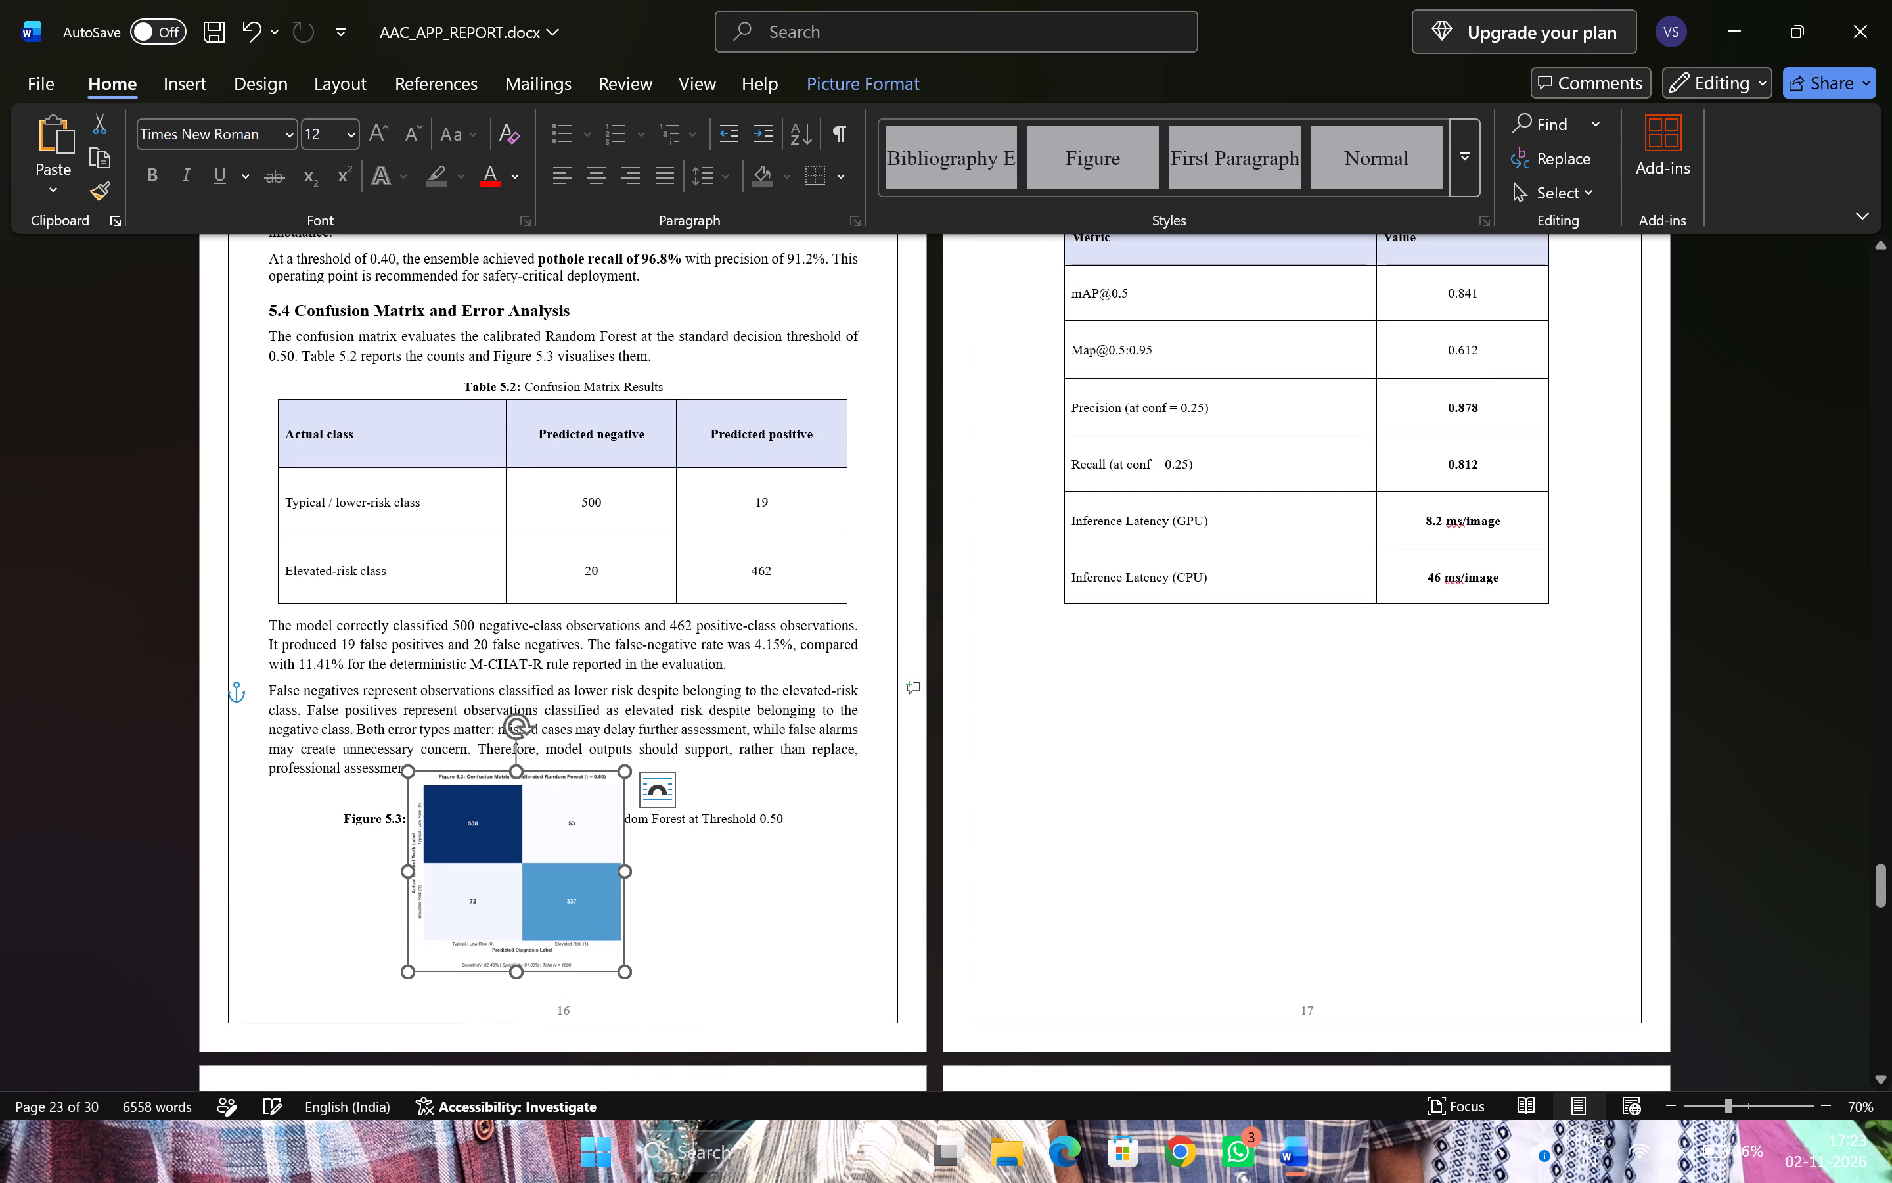
pyautogui.click(543, 872)
pyautogui.moveTo(543, 872); pyautogui.dragTo(793, 872)
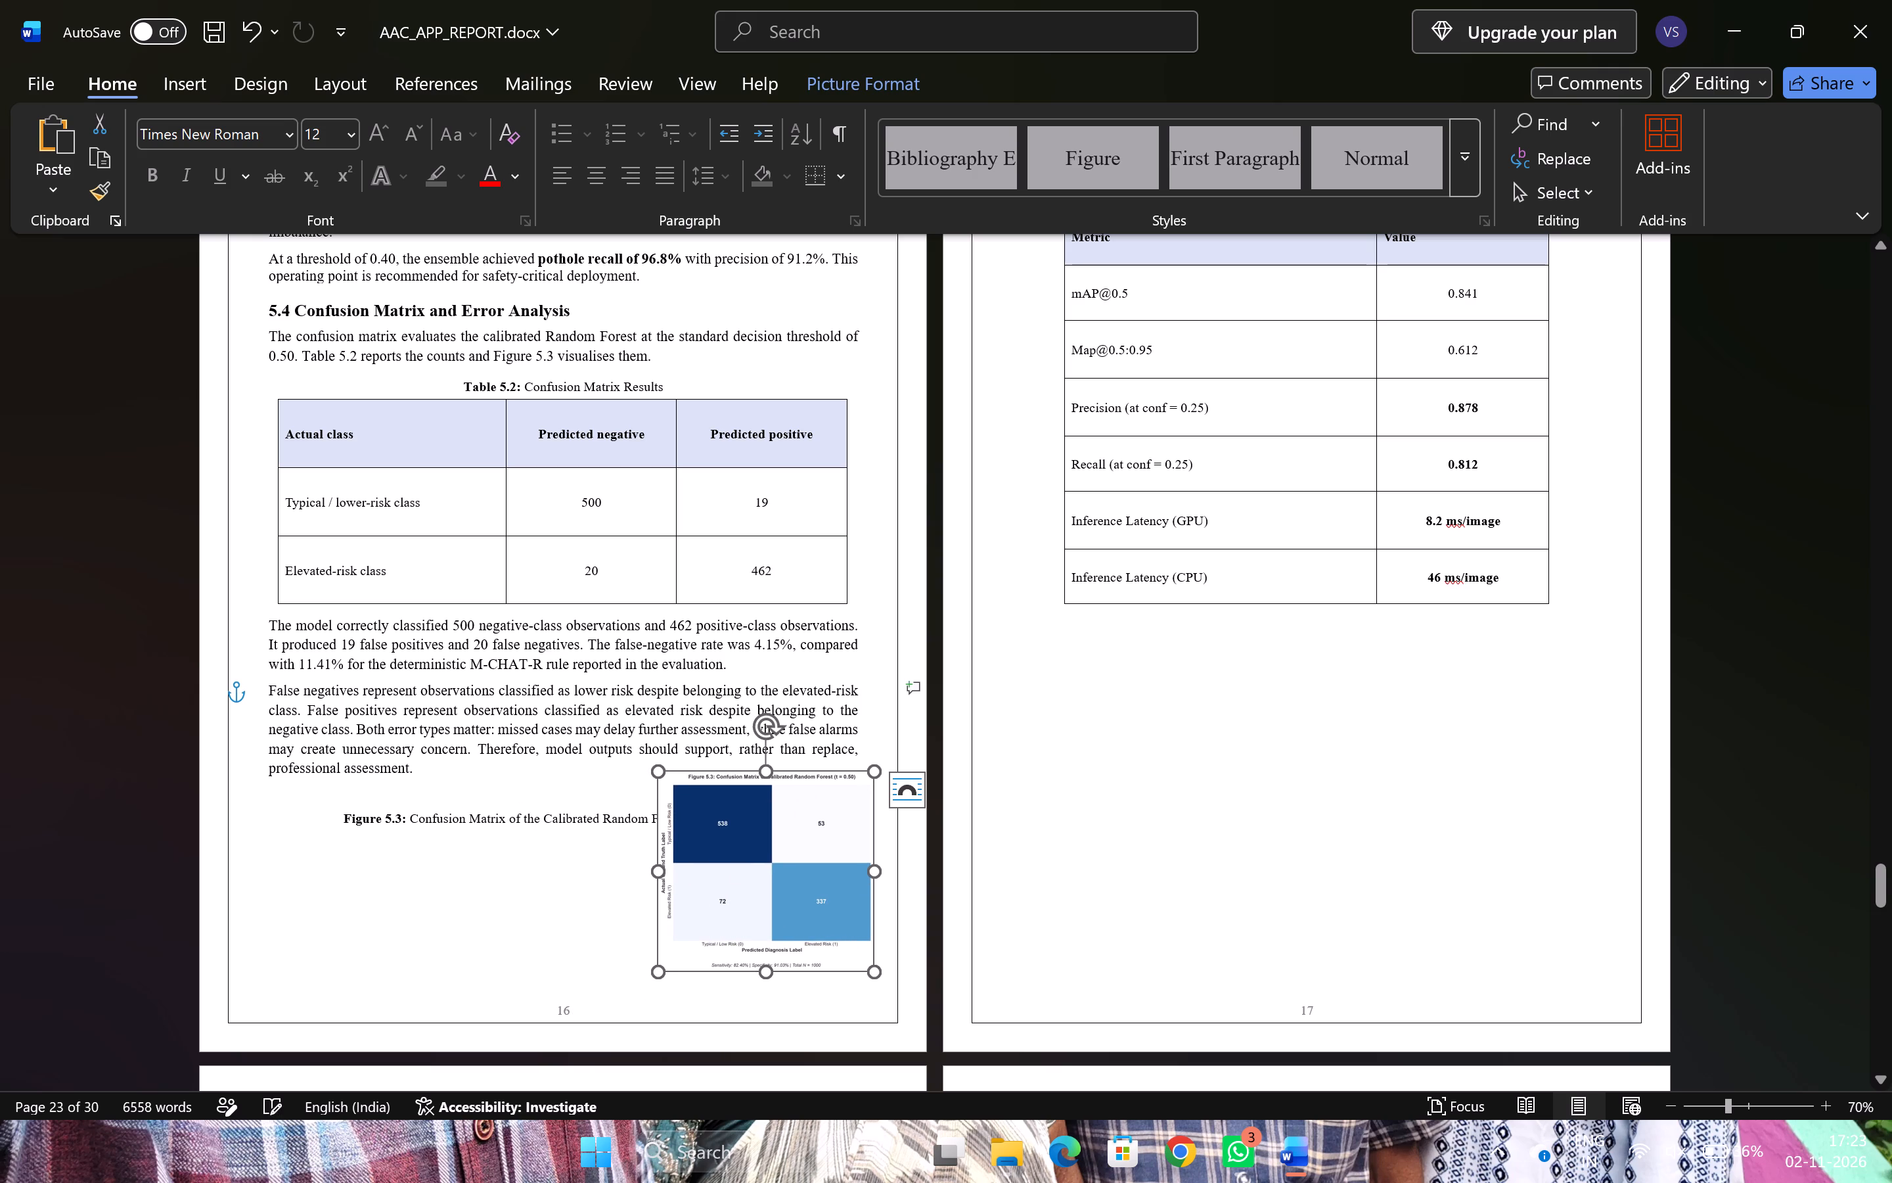
# Insert blank lines above the Figure 5.3 caption to move it down near the bottom of page 16.
pyautogui.click(602, 797)
pyautogui.press('Return')
pyautogui.press('Return')
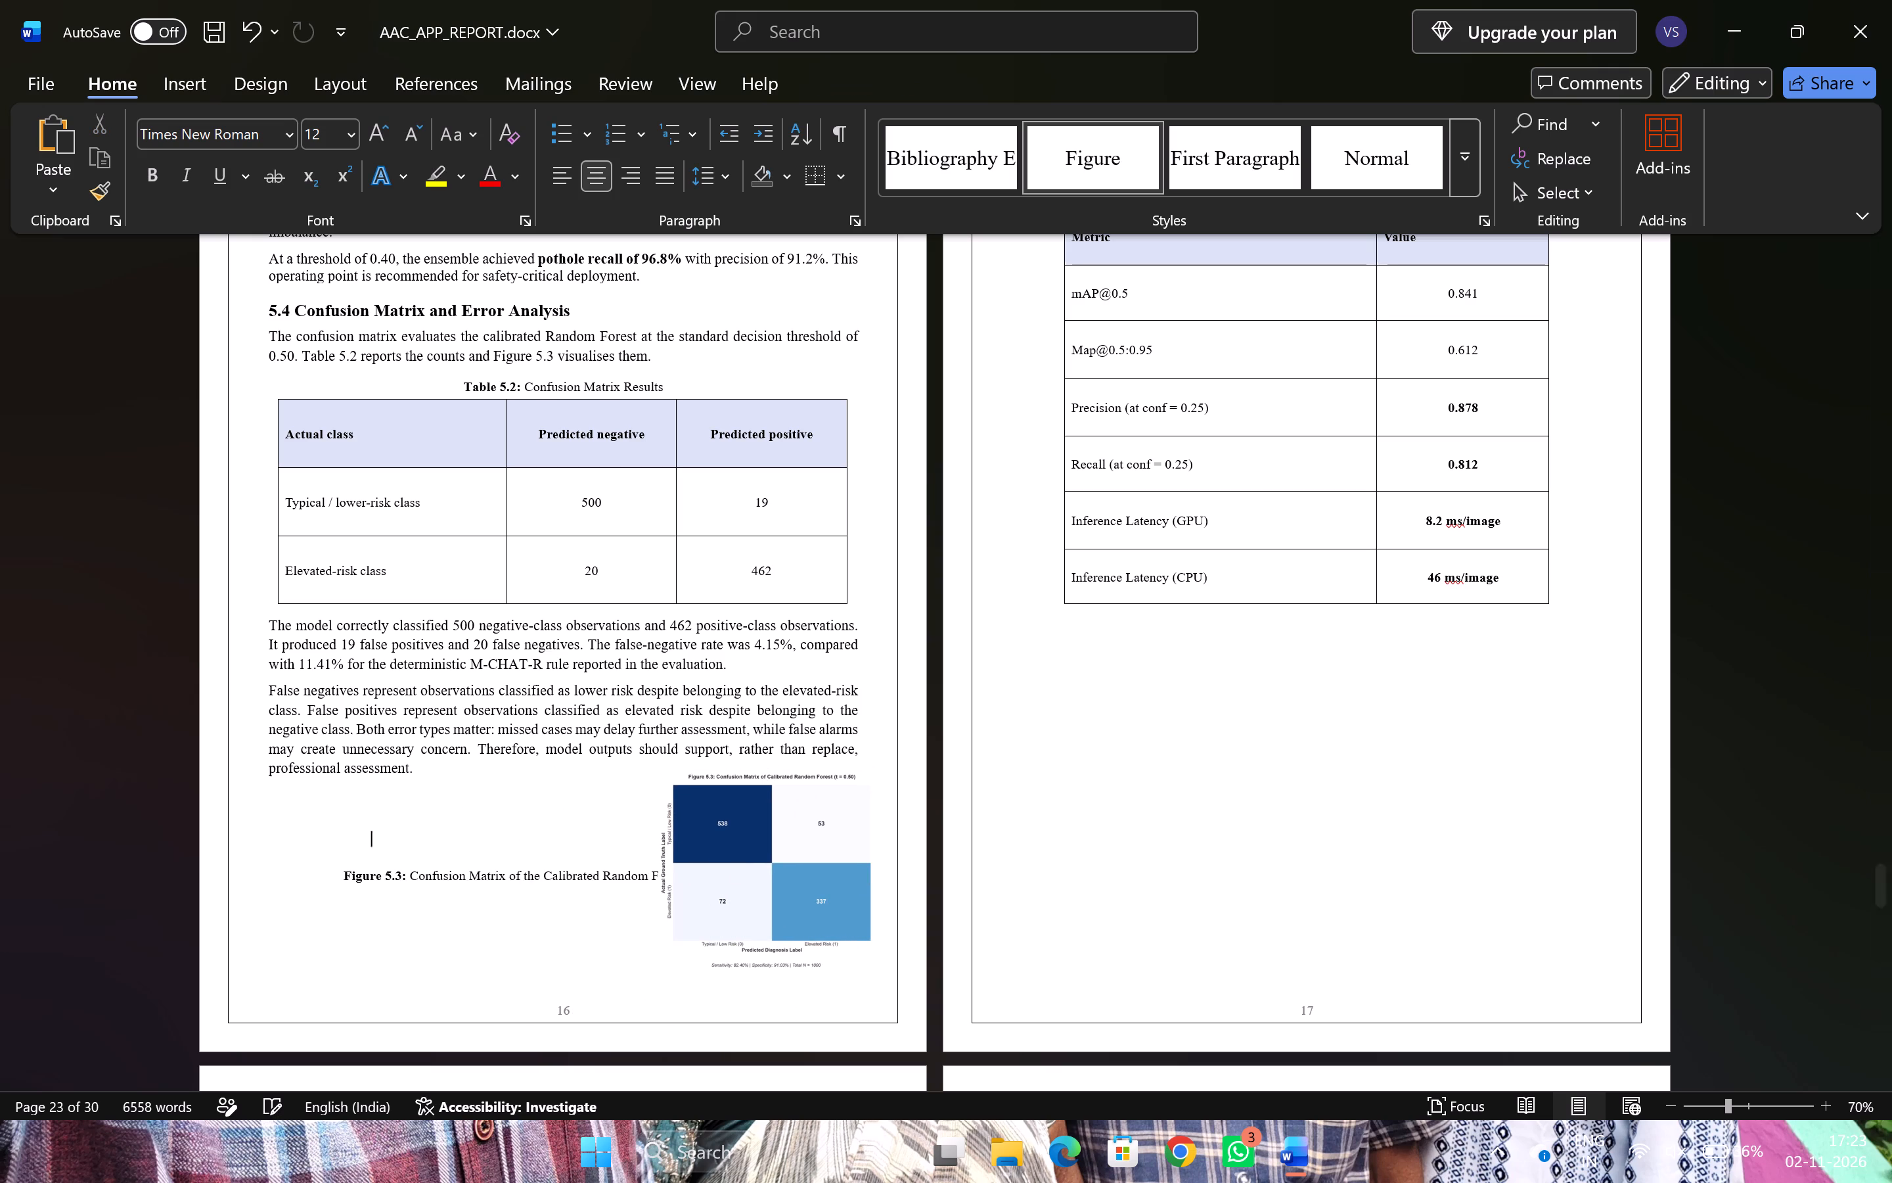
pyautogui.press('Return')
pyautogui.press('Return')
pyautogui.press('Return')
pyautogui.press('Return')
pyautogui.press('BackSpace')
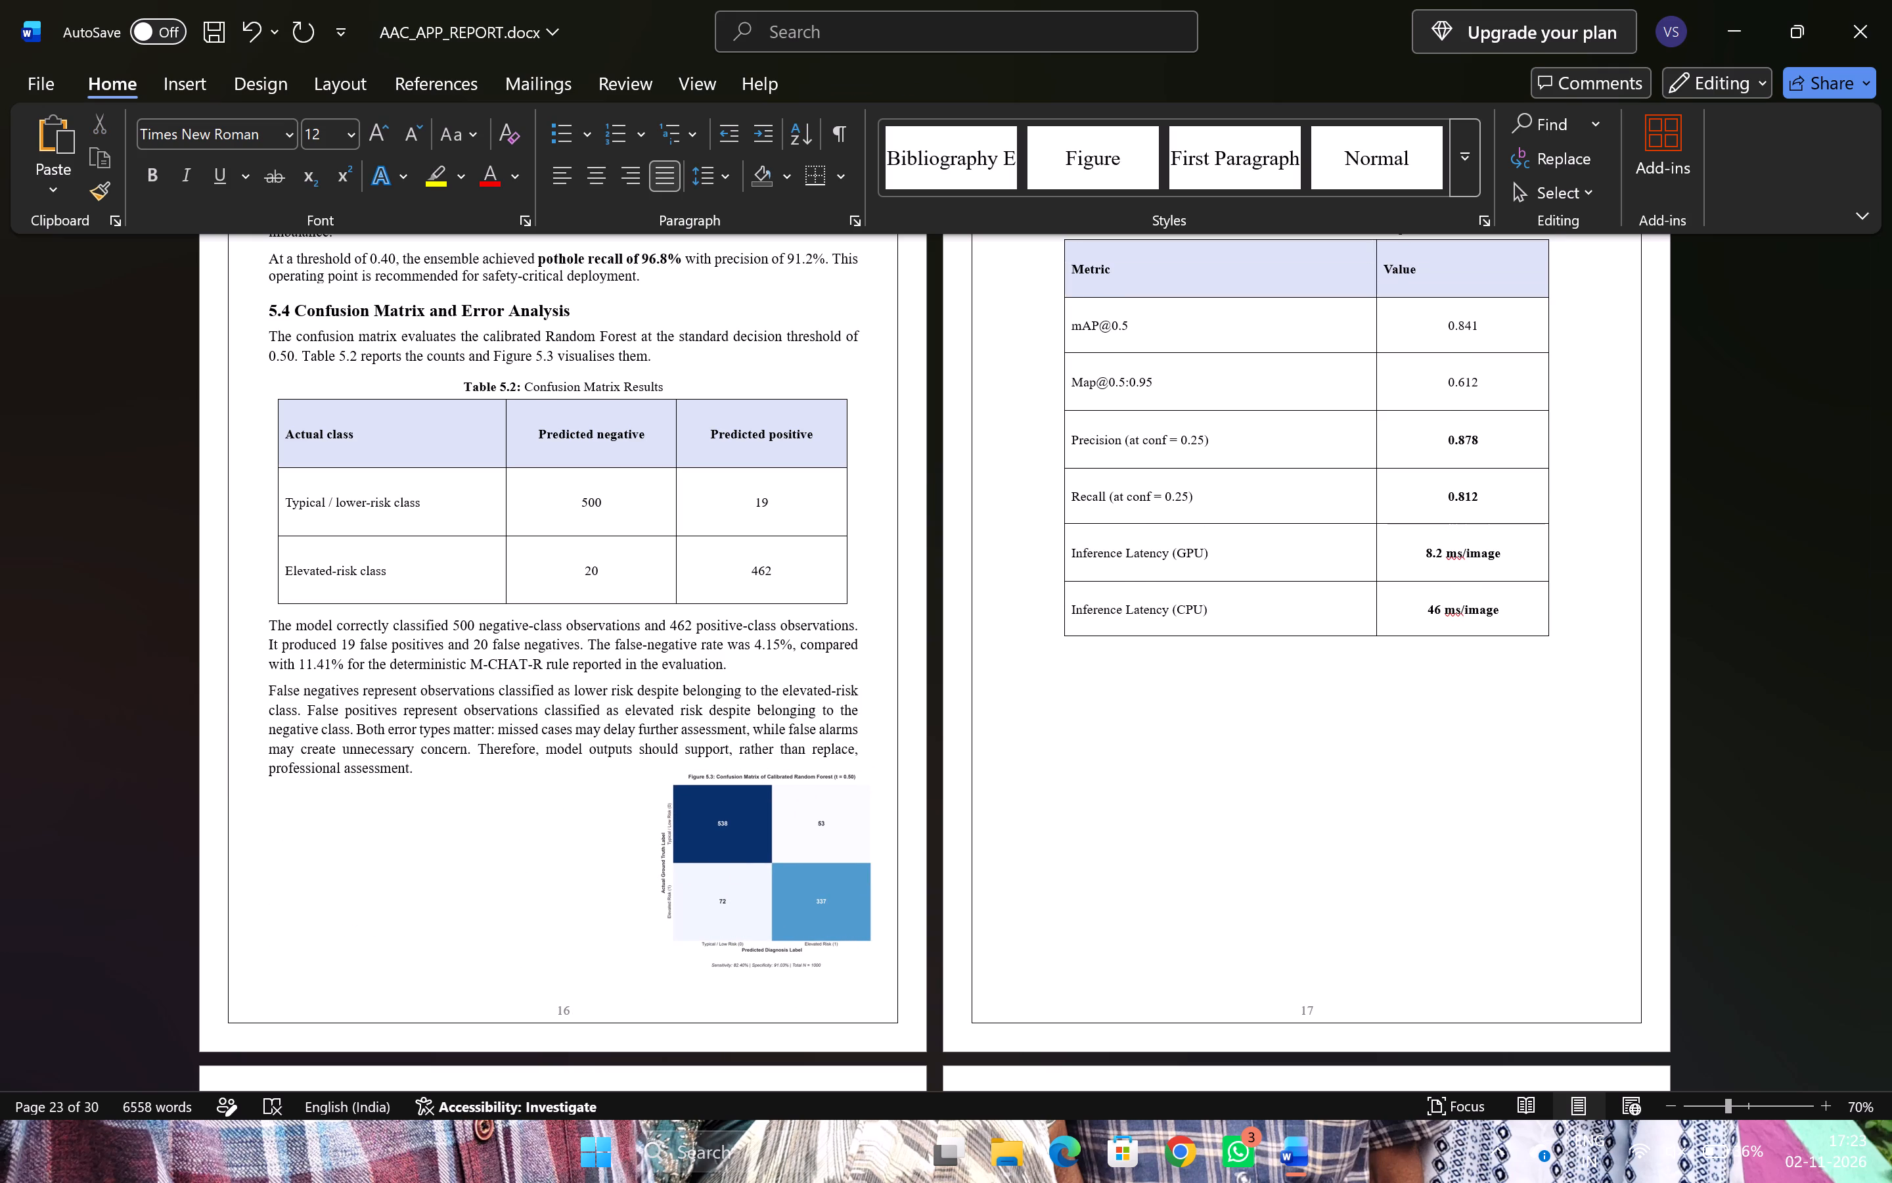
# Move the Figure 5.3 image back toward the page centre, into the gap above its caption.
pyautogui.doubleClick(838, 830)
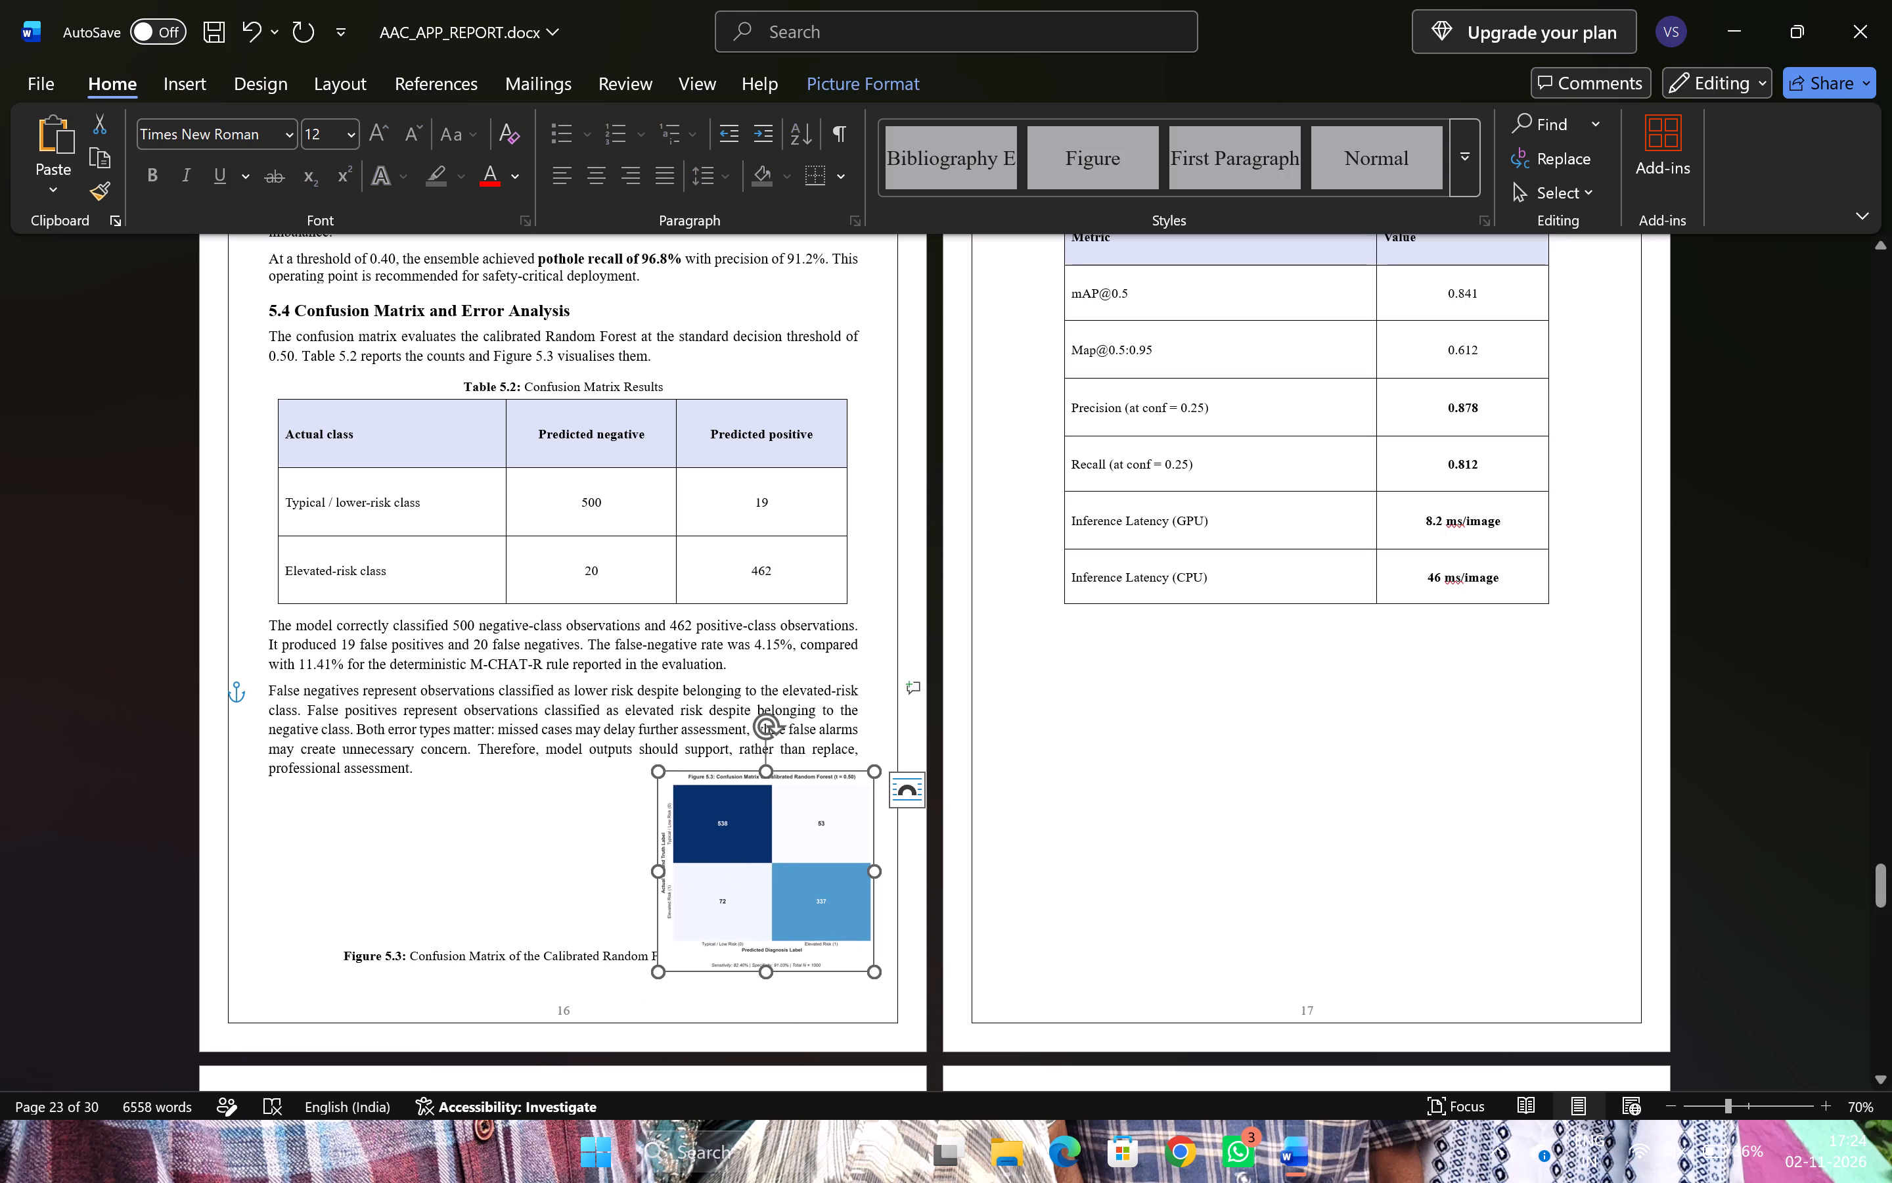
pyautogui.moveTo(717, 806); pyautogui.dragTo(579, 789)
pyautogui.click(799, 856)
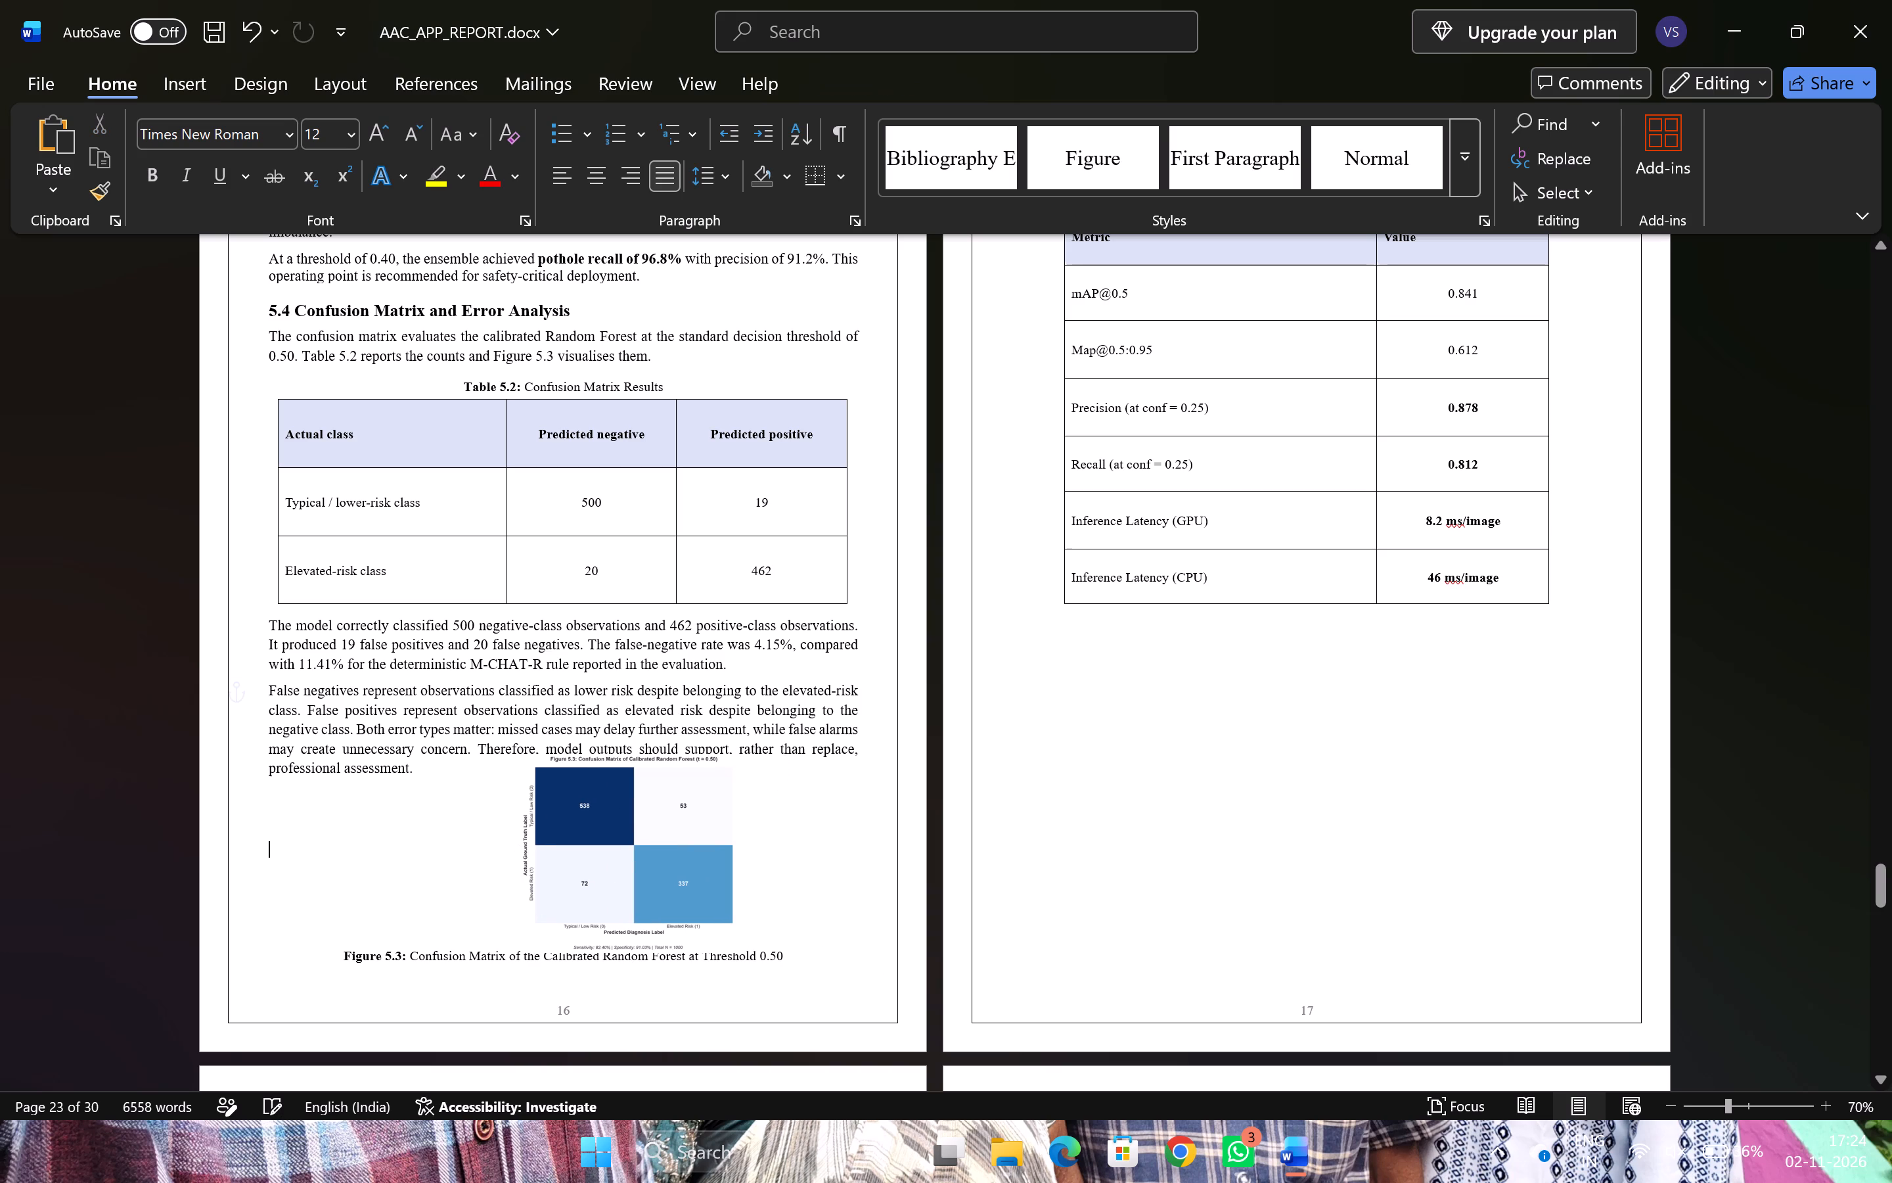
pyautogui.moveTo(691, 871); pyautogui.dragTo(675, 880)
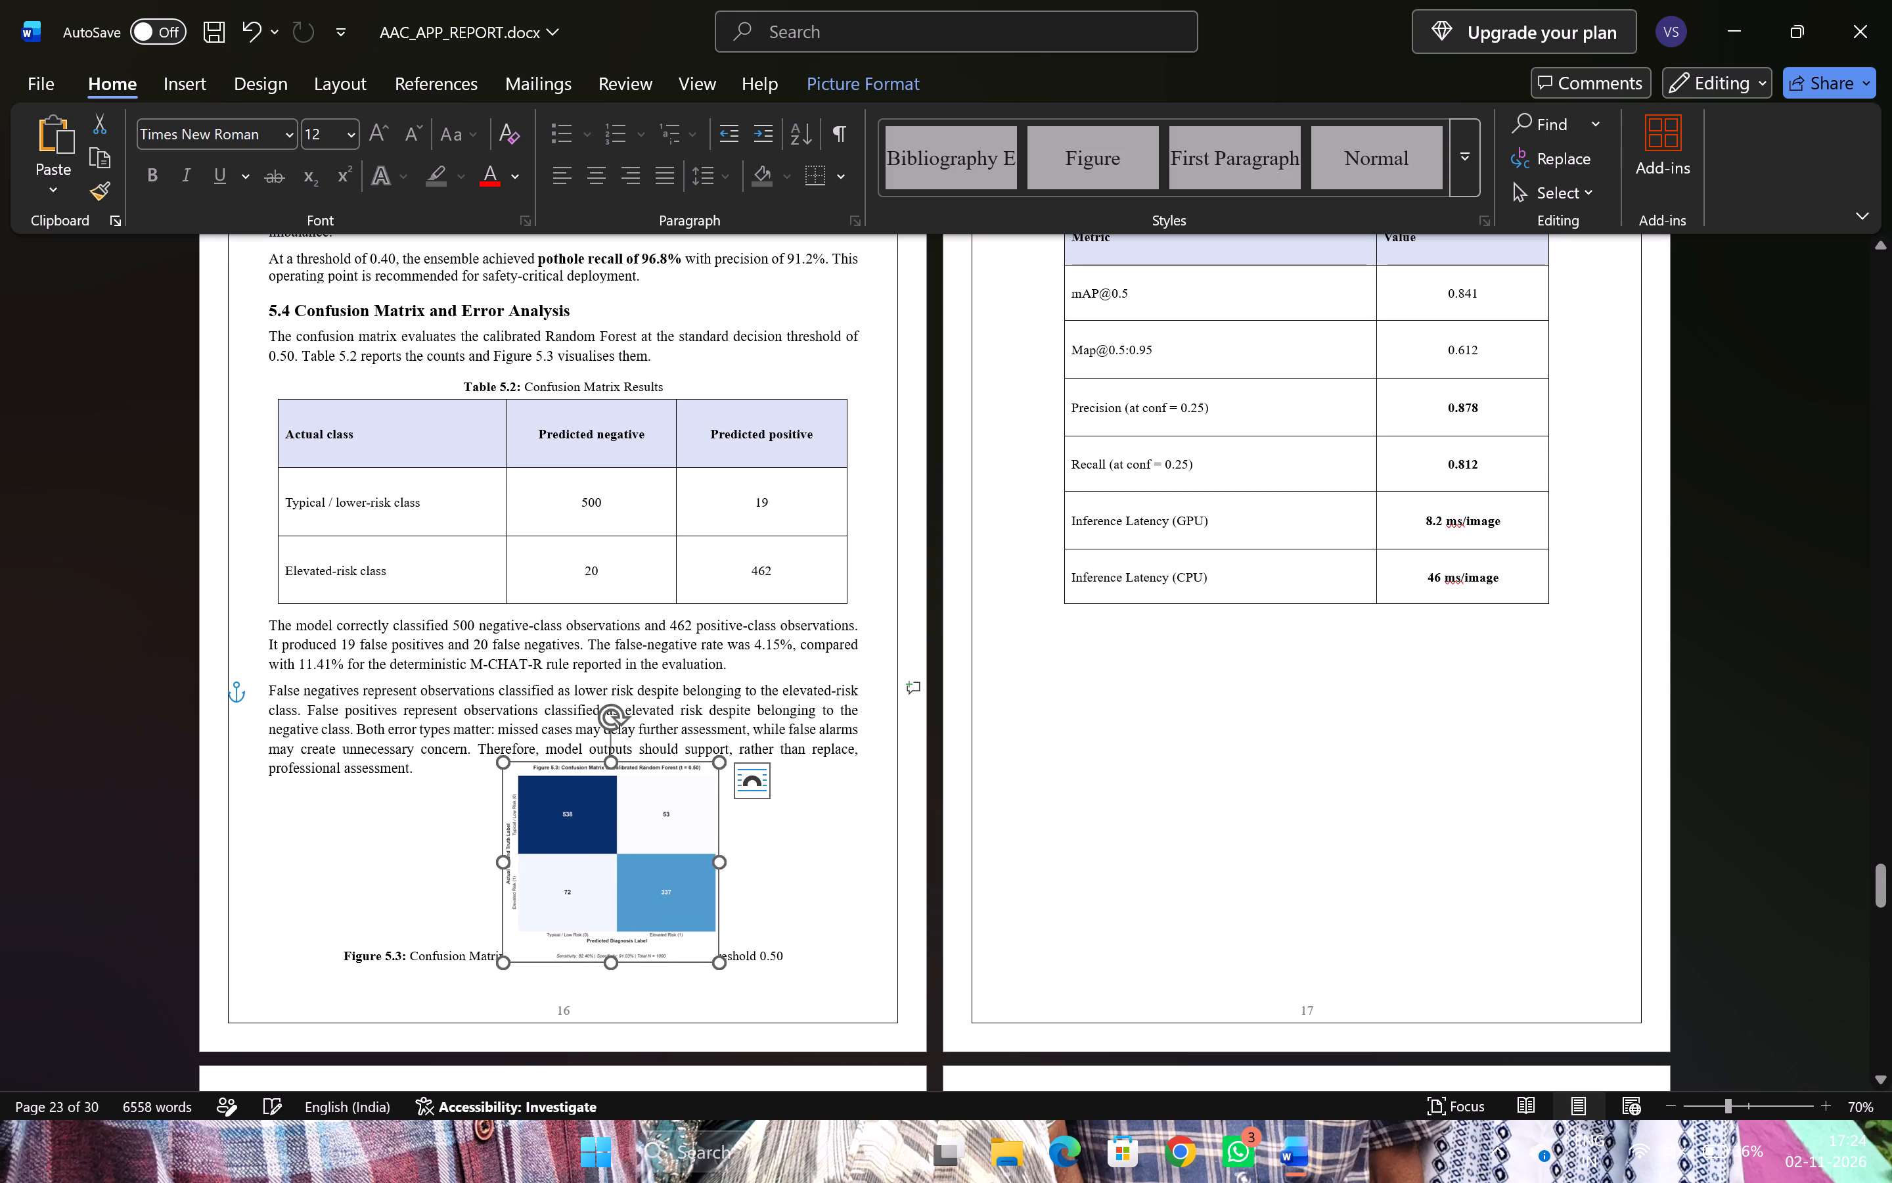
# Shrink the Figure 5.3 image to fit between the last section 5.4 paragraph and its caption, and nudge it into place.
pyautogui.moveTo(719, 961); pyautogui.dragTo(631, 908)
pyautogui.moveTo(607, 869); pyautogui.dragTo(586, 874)
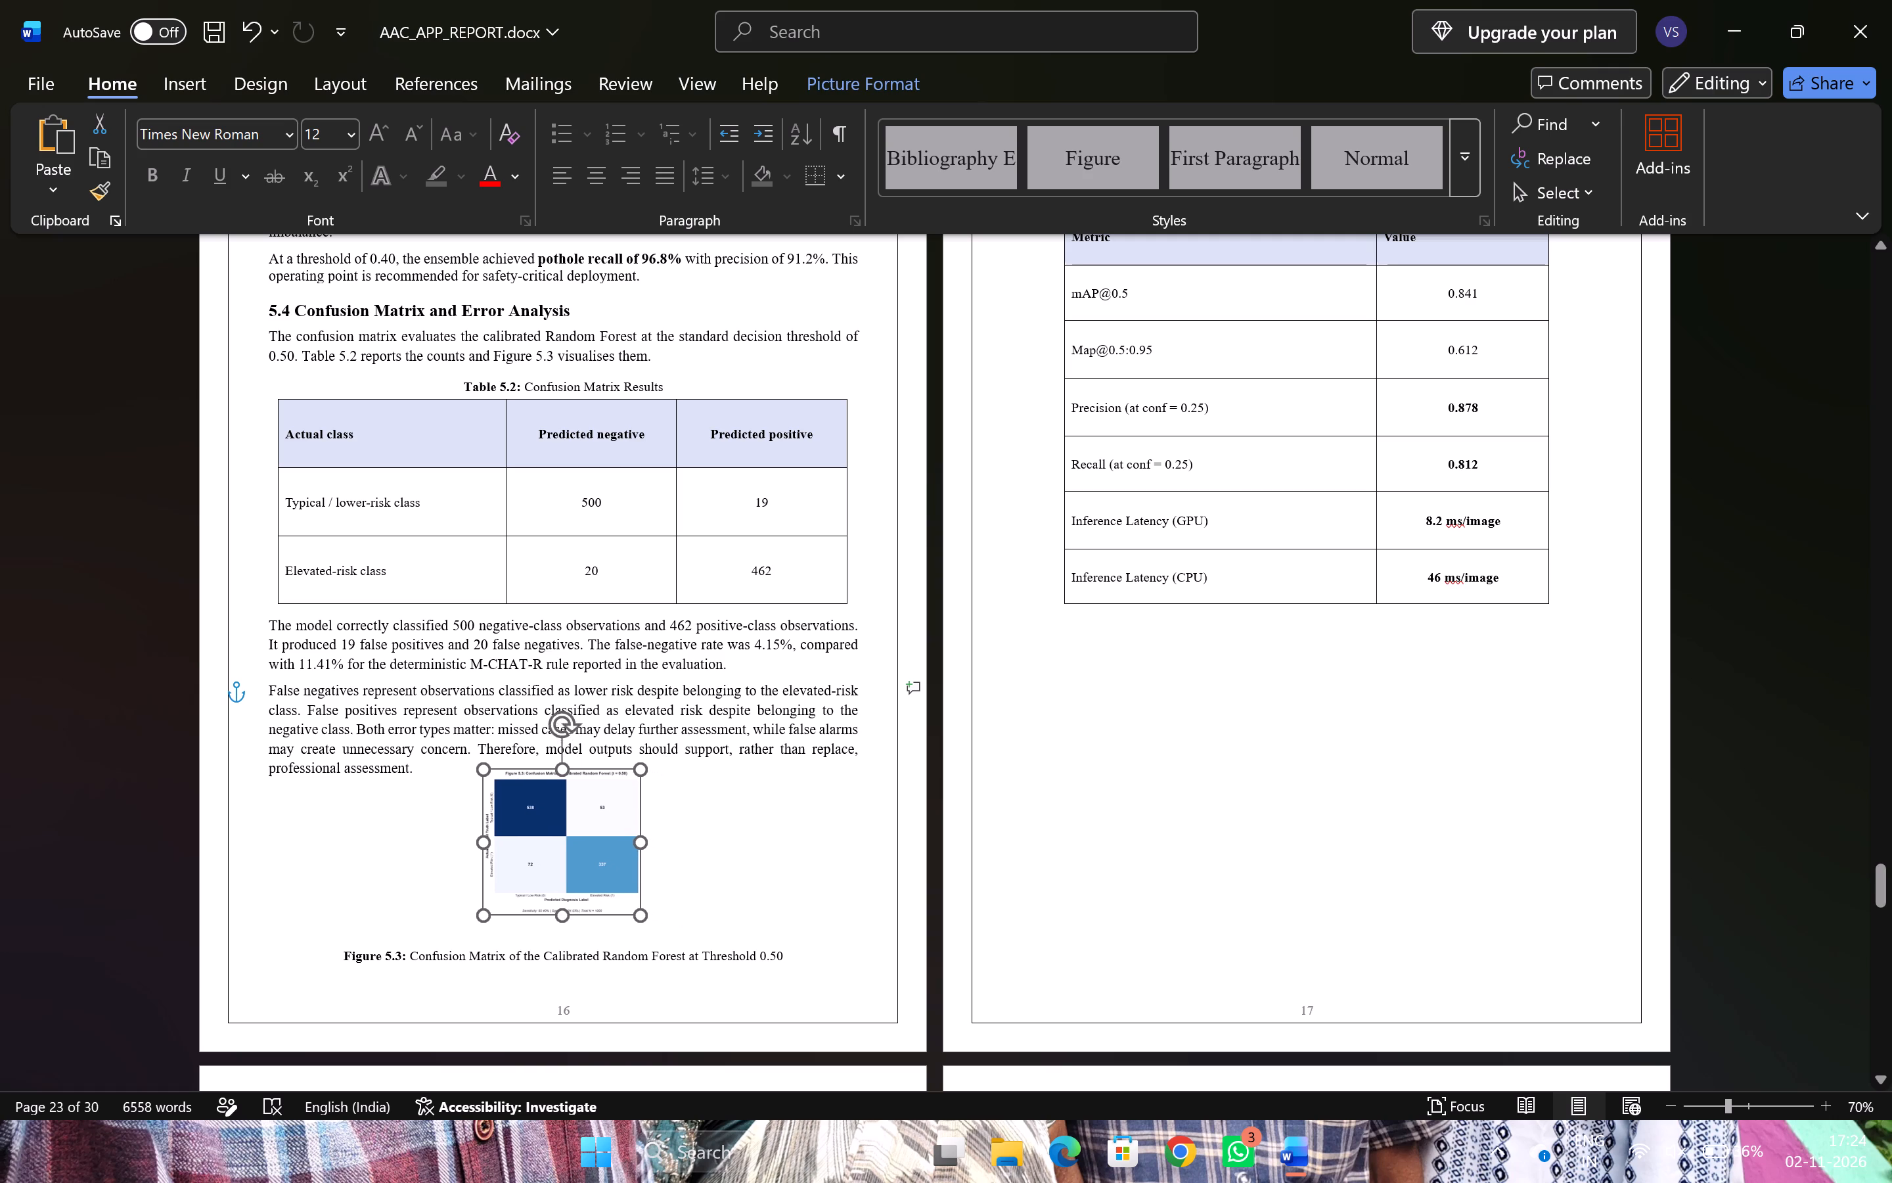
pyautogui.moveTo(586, 874); pyautogui.dragTo(586, 870)
pyautogui.press('Down')
pyautogui.press('Down')
pyautogui.press('Down')
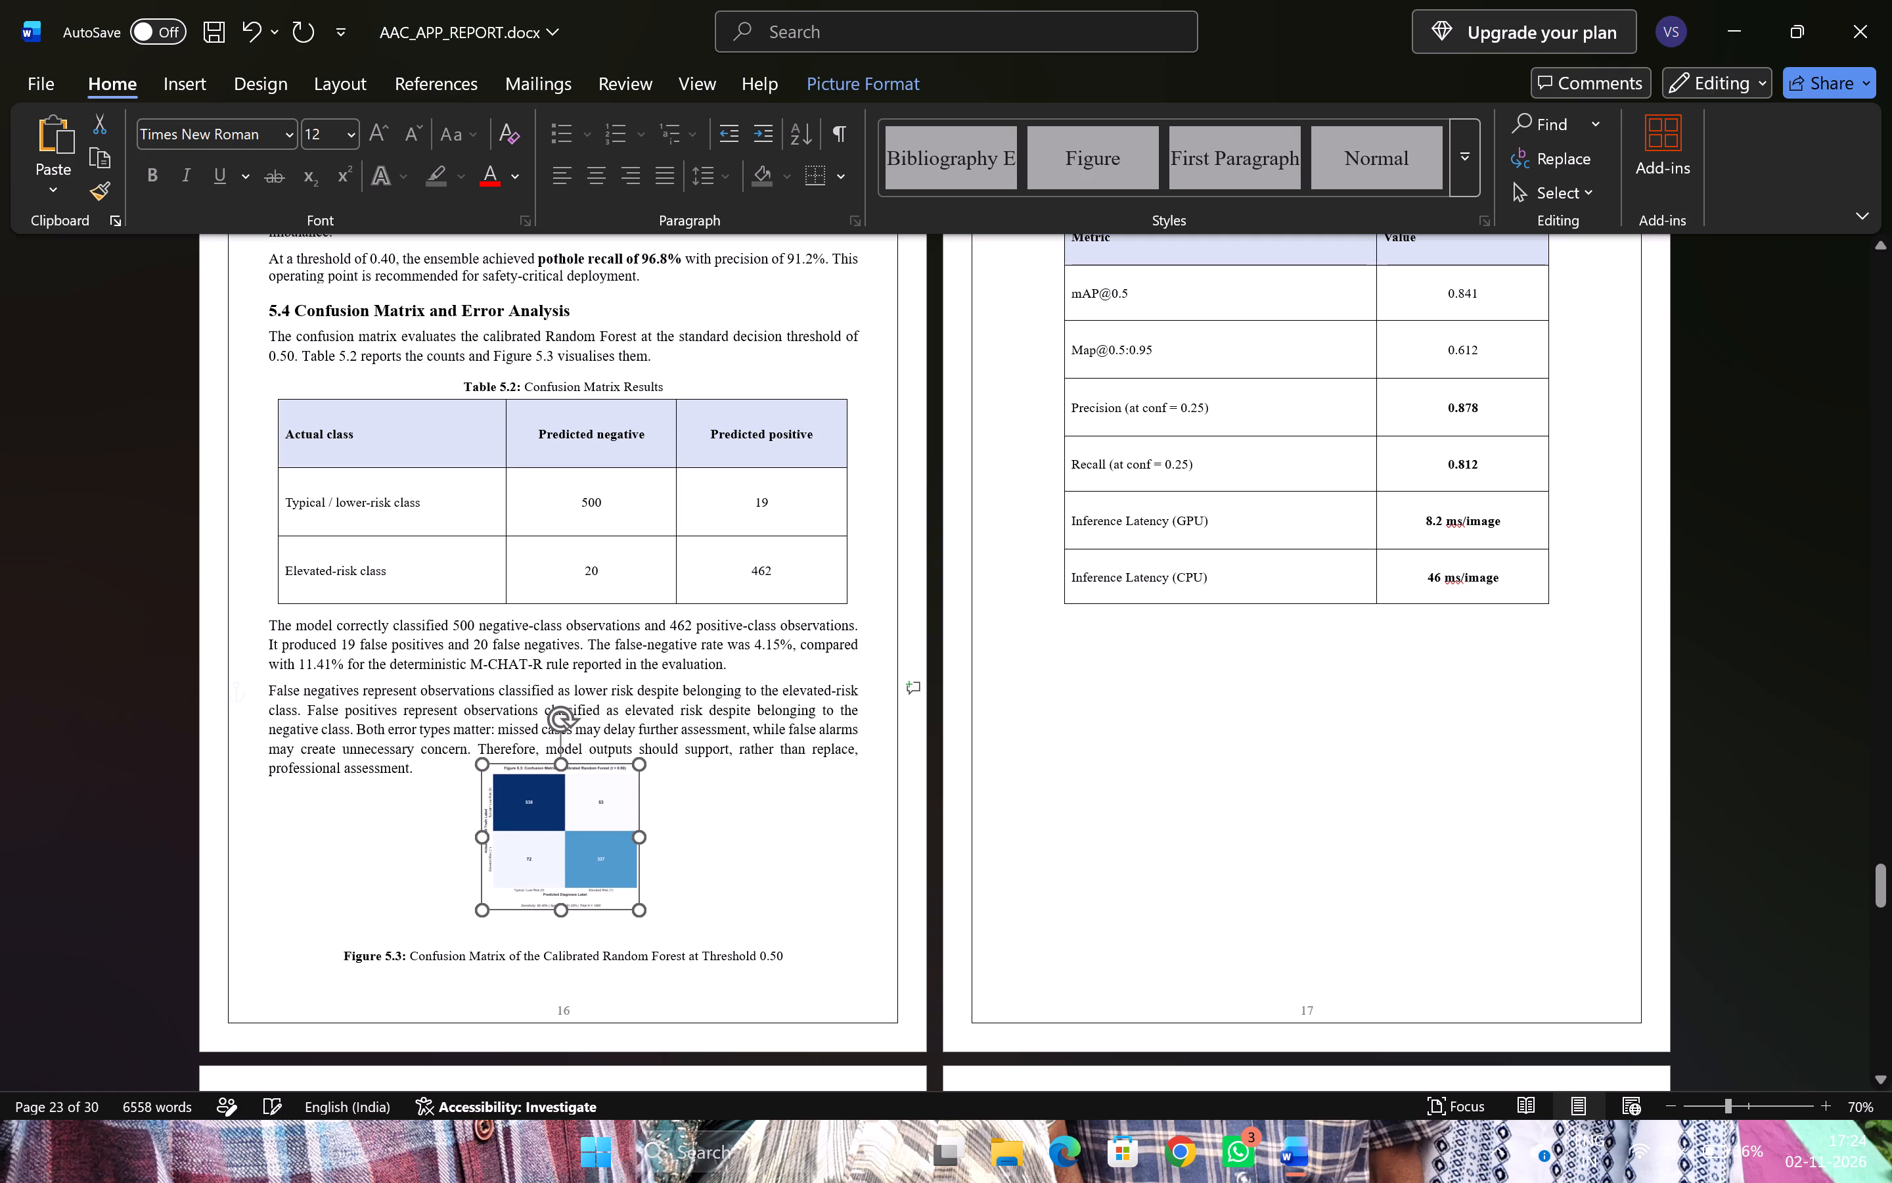
pyautogui.press('Down')
pyautogui.press('Down')
pyautogui.press('Down')
pyautogui.press('Down')
pyautogui.press('Down')
pyautogui.press('Down')
pyautogui.press('Down')
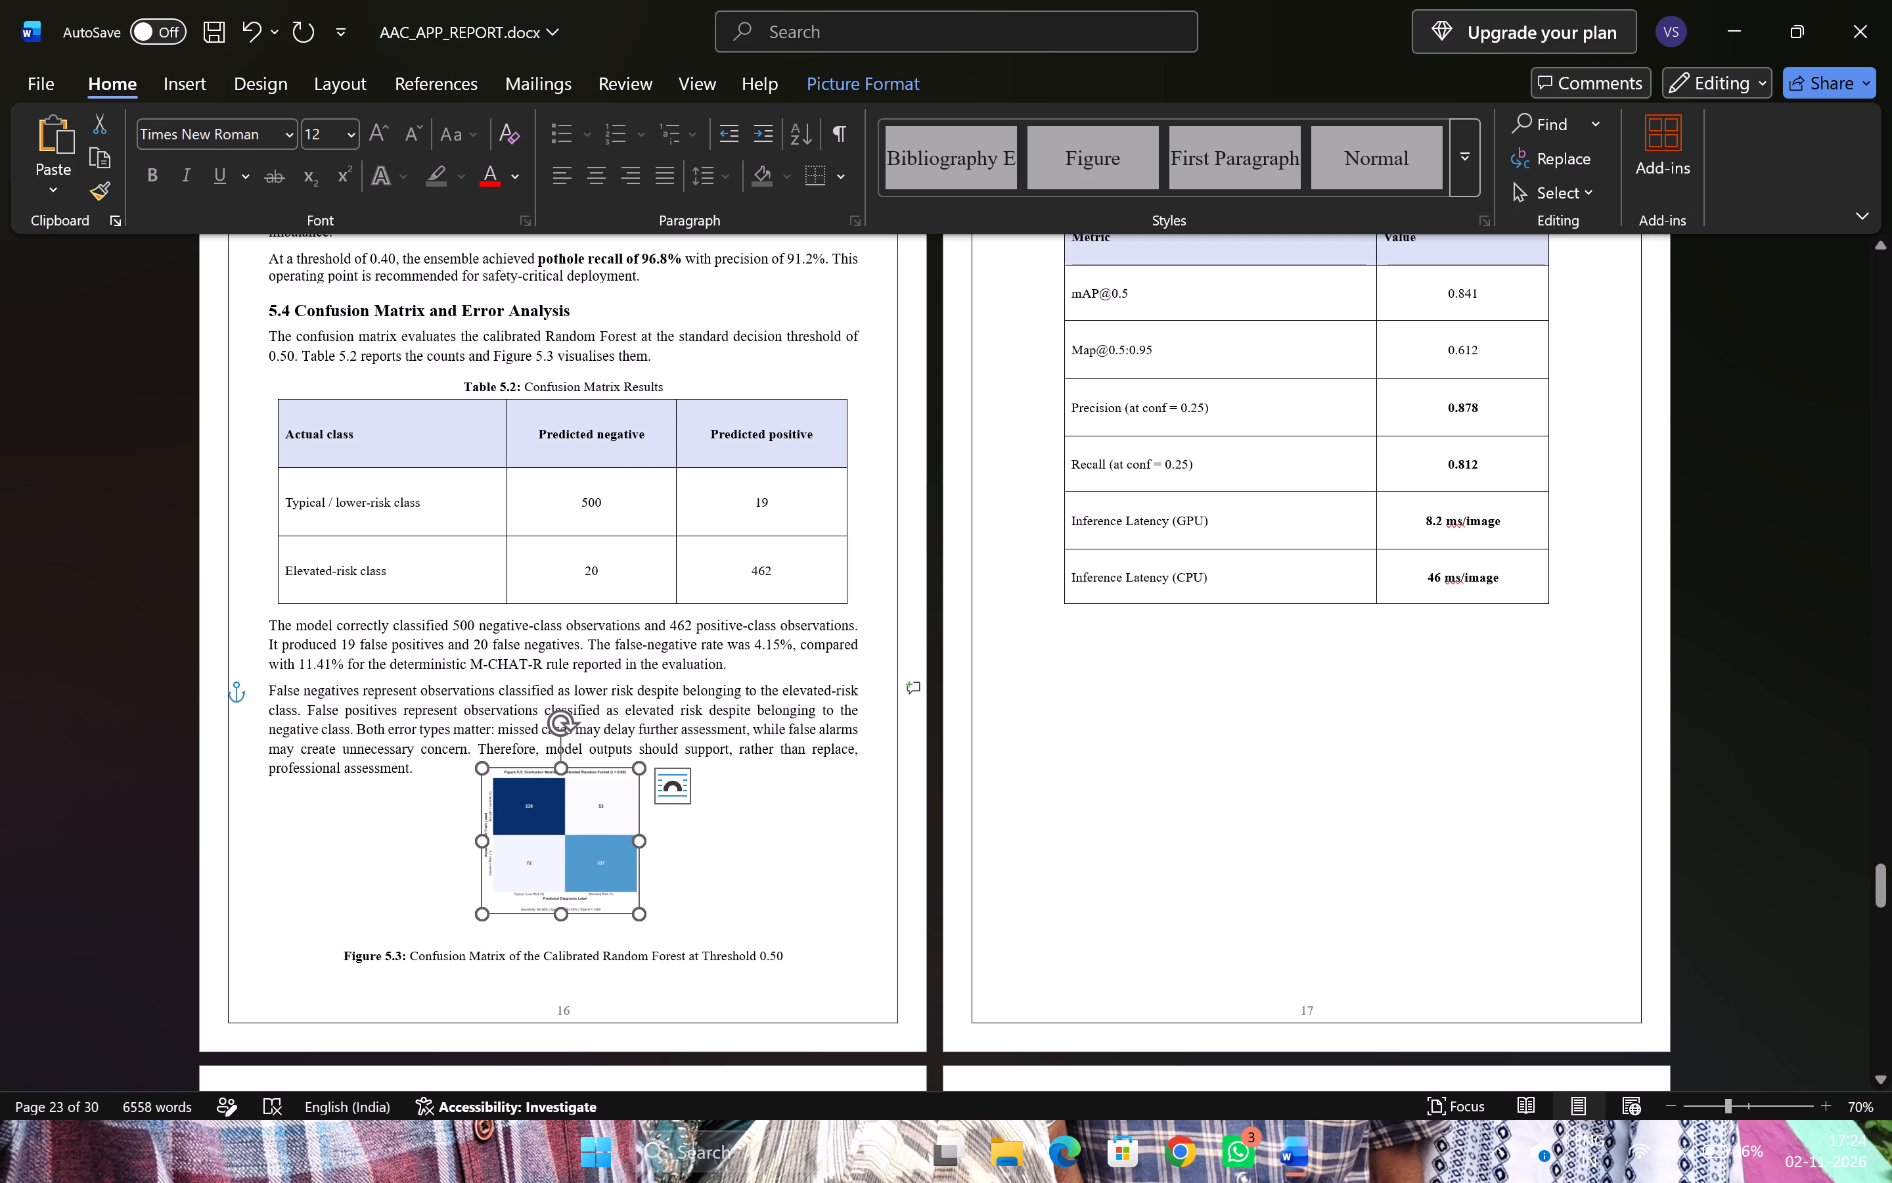
# Enlarge the Figure 5.3 image slightly to fill the gap above its caption and nudge it a little to the right.
pyautogui.moveTo(642, 917); pyautogui.dragTo(665, 929)
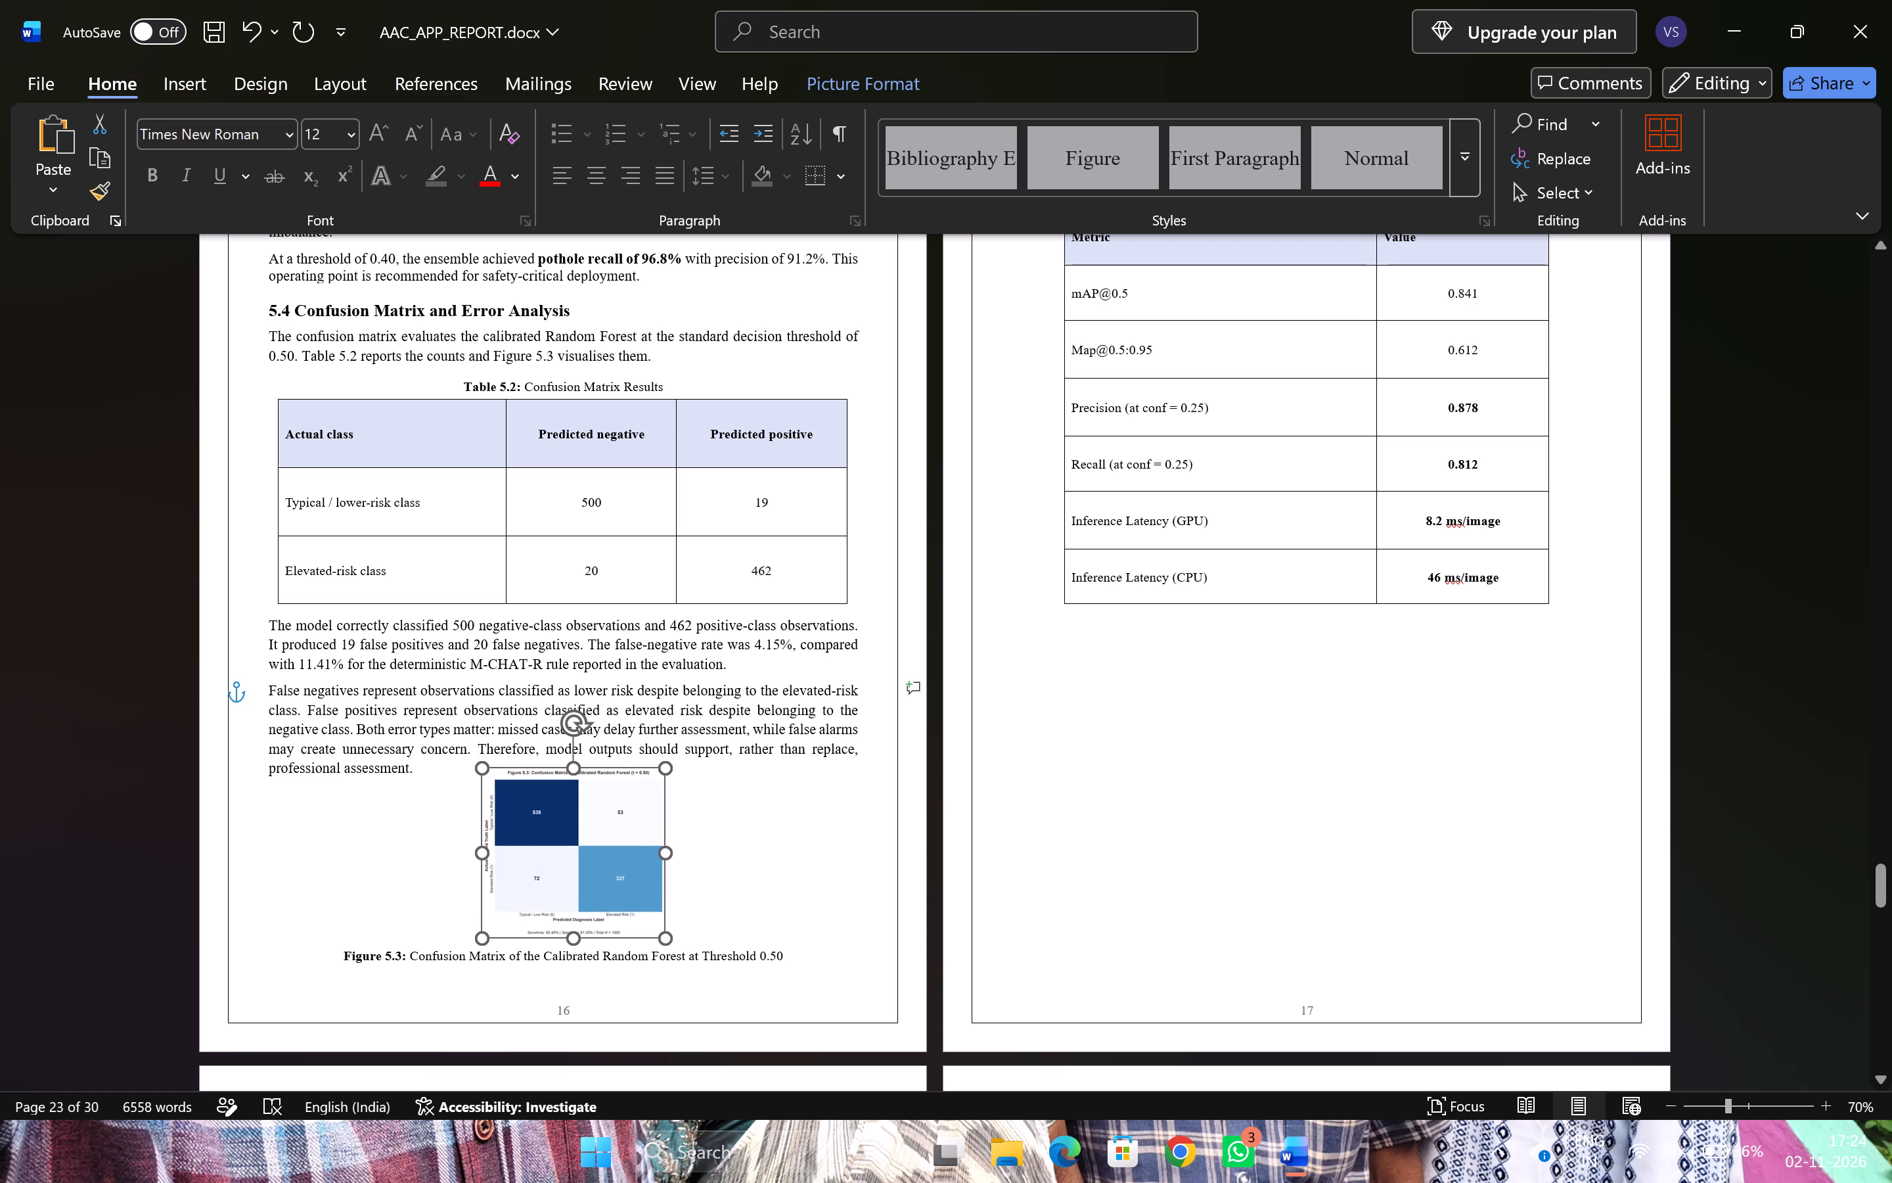
pyautogui.moveTo(665, 929); pyautogui.dragTo(671, 937)
pyautogui.press('Right')
pyautogui.press('Right')
pyautogui.press('Right')
pyautogui.press('Right')
pyautogui.press('Right')
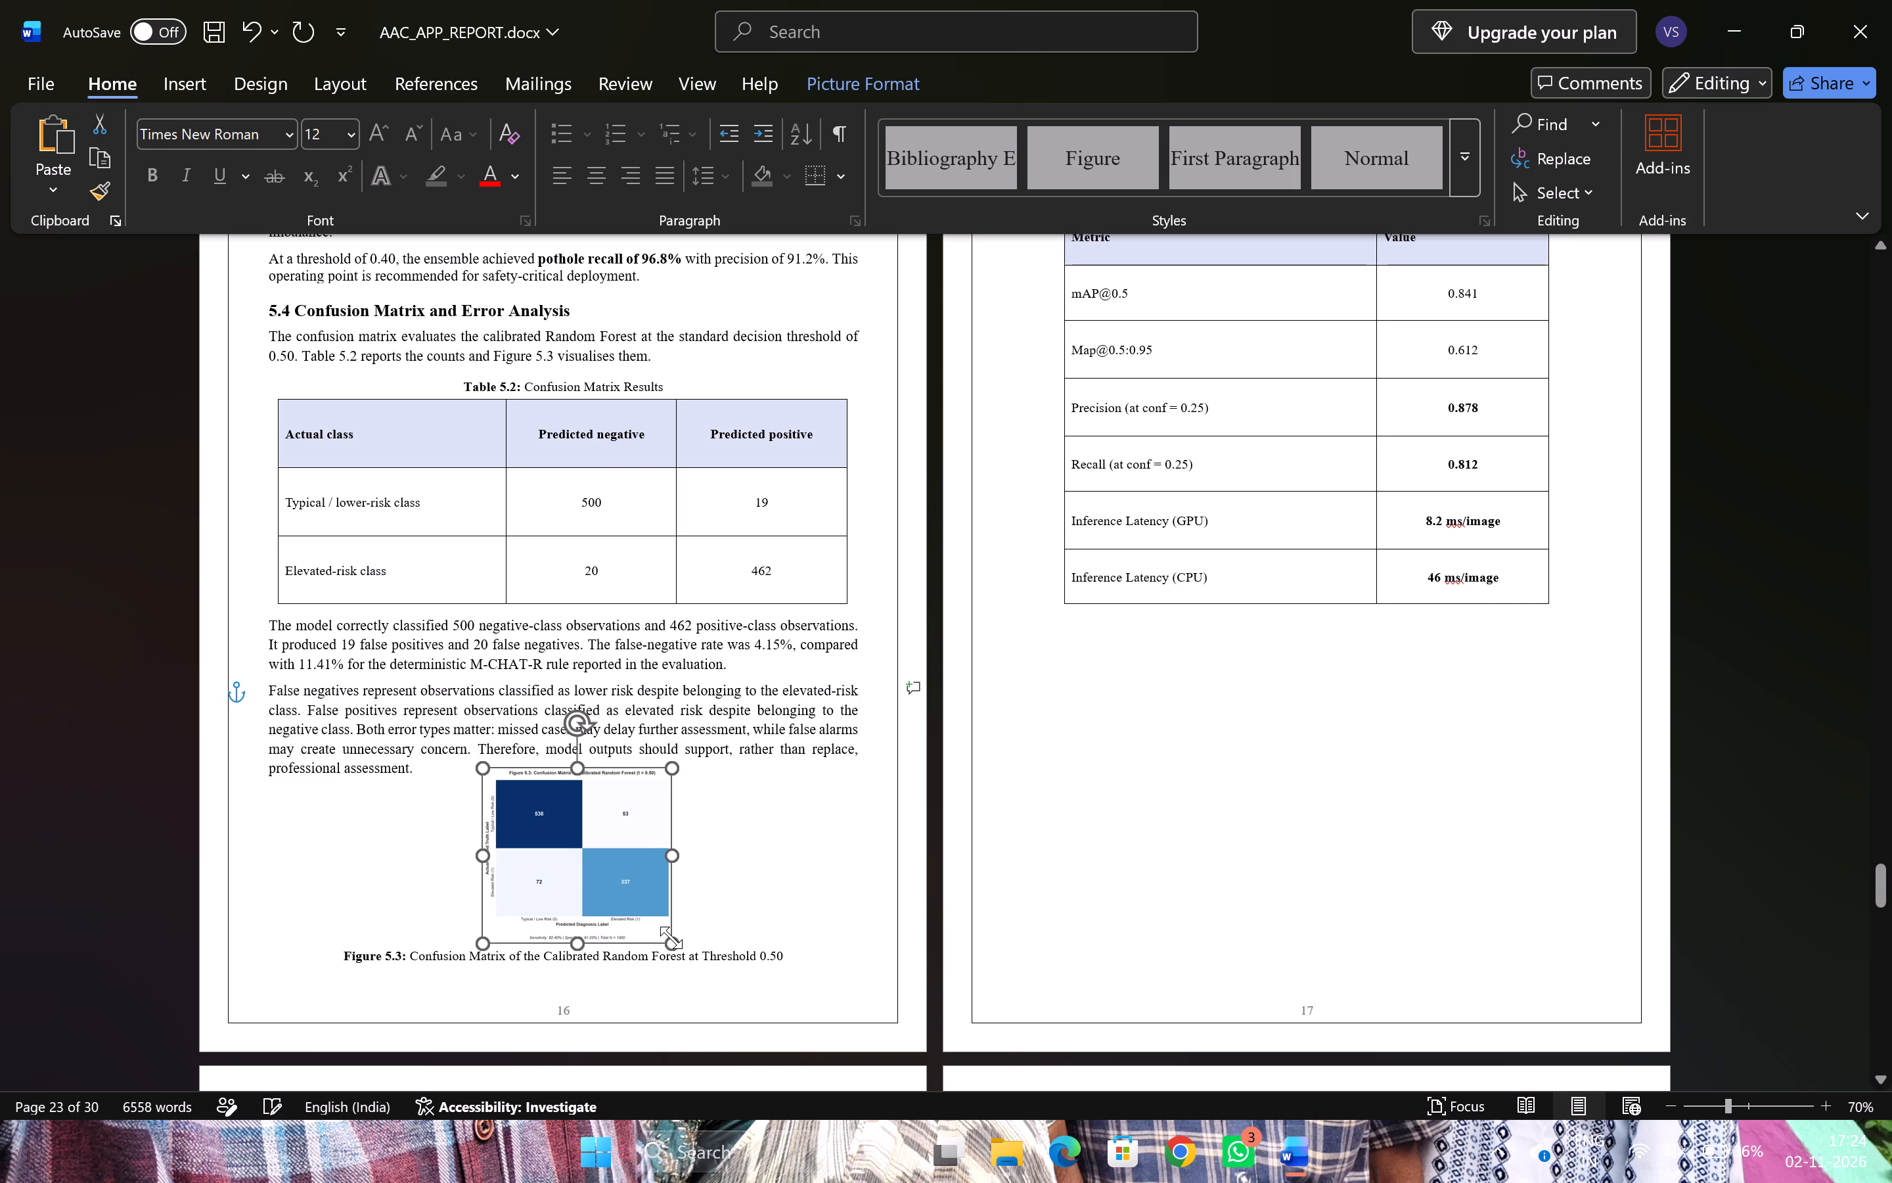
pyautogui.click(750, 918)
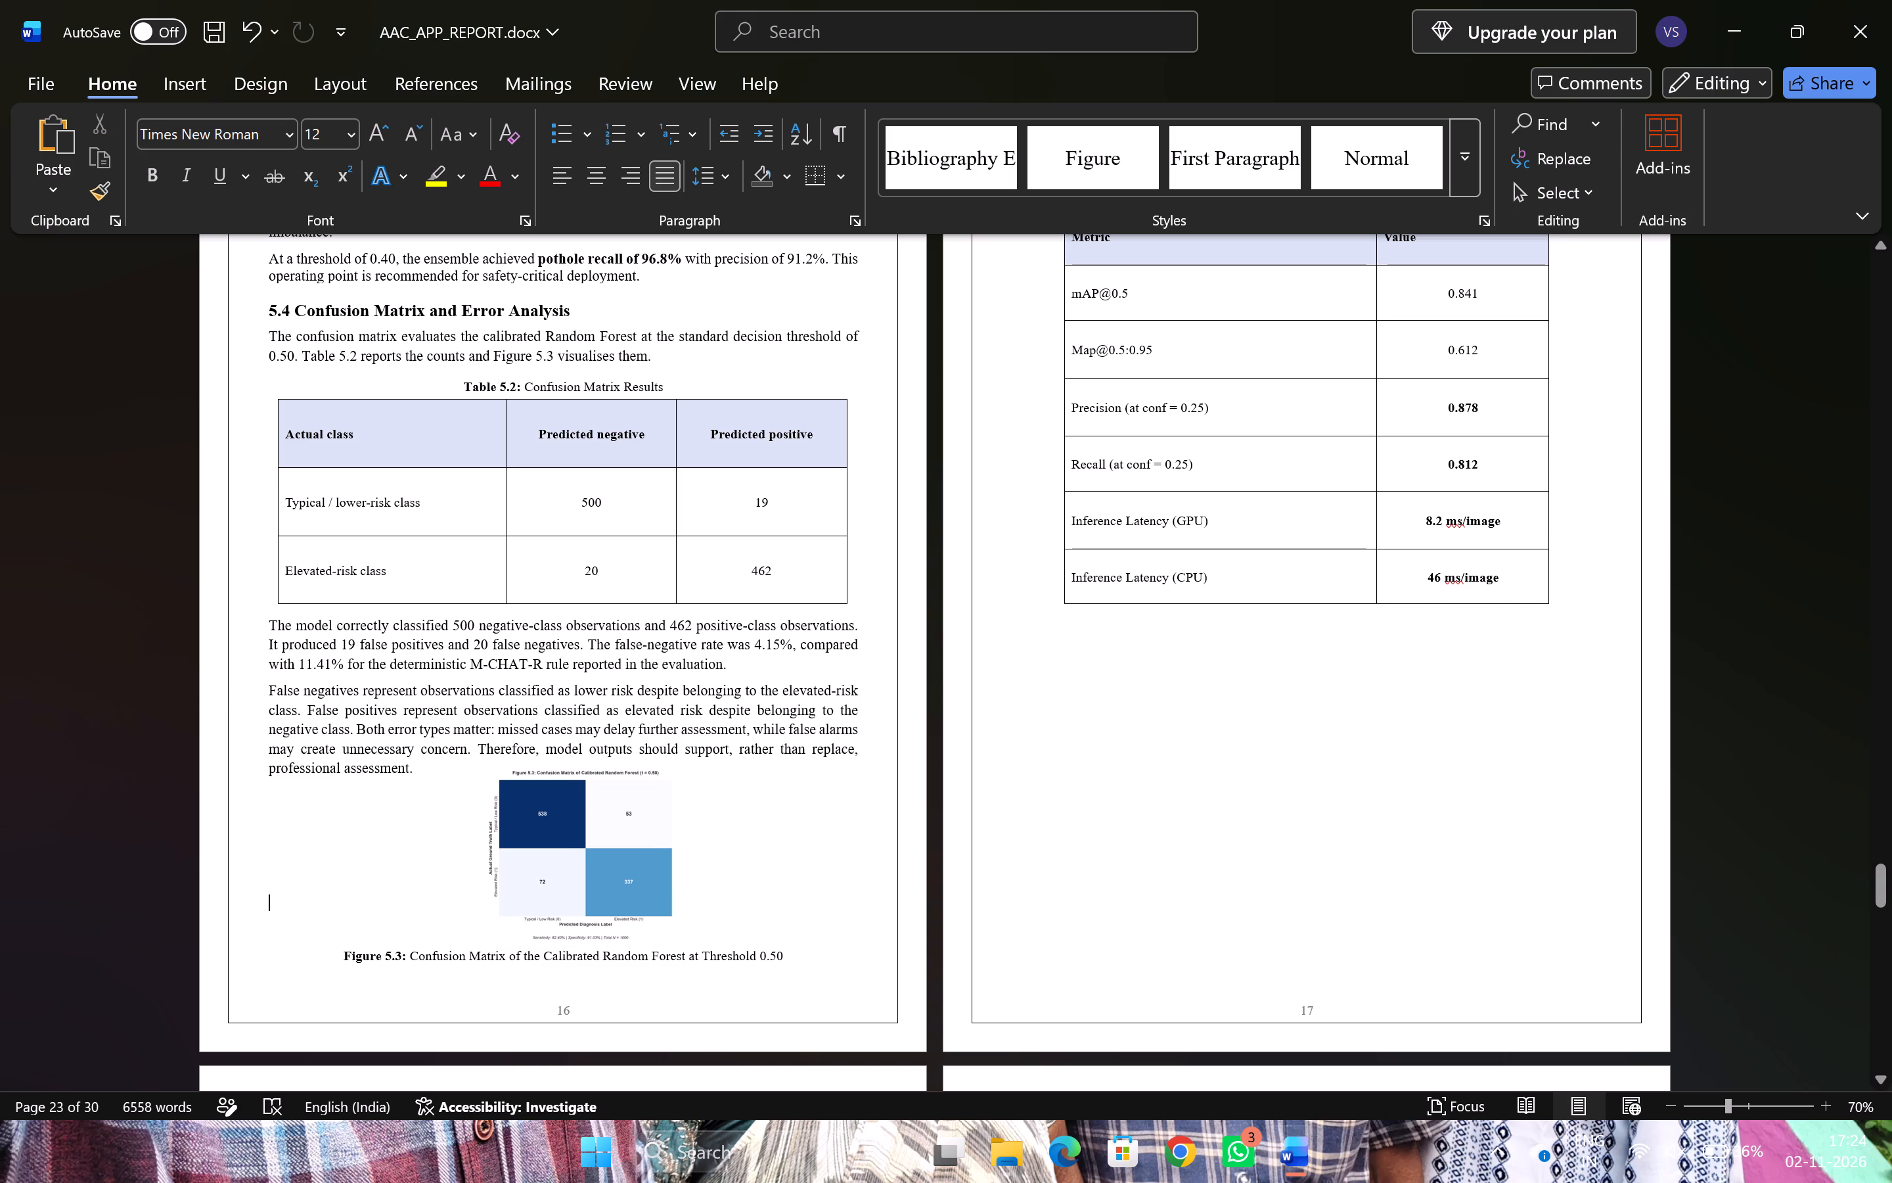
# Remove the blank line above the 5.6 Feature Importance and Interpretability heading so it starts at the top of its page.
pyautogui.scroll(1, 750, 918)
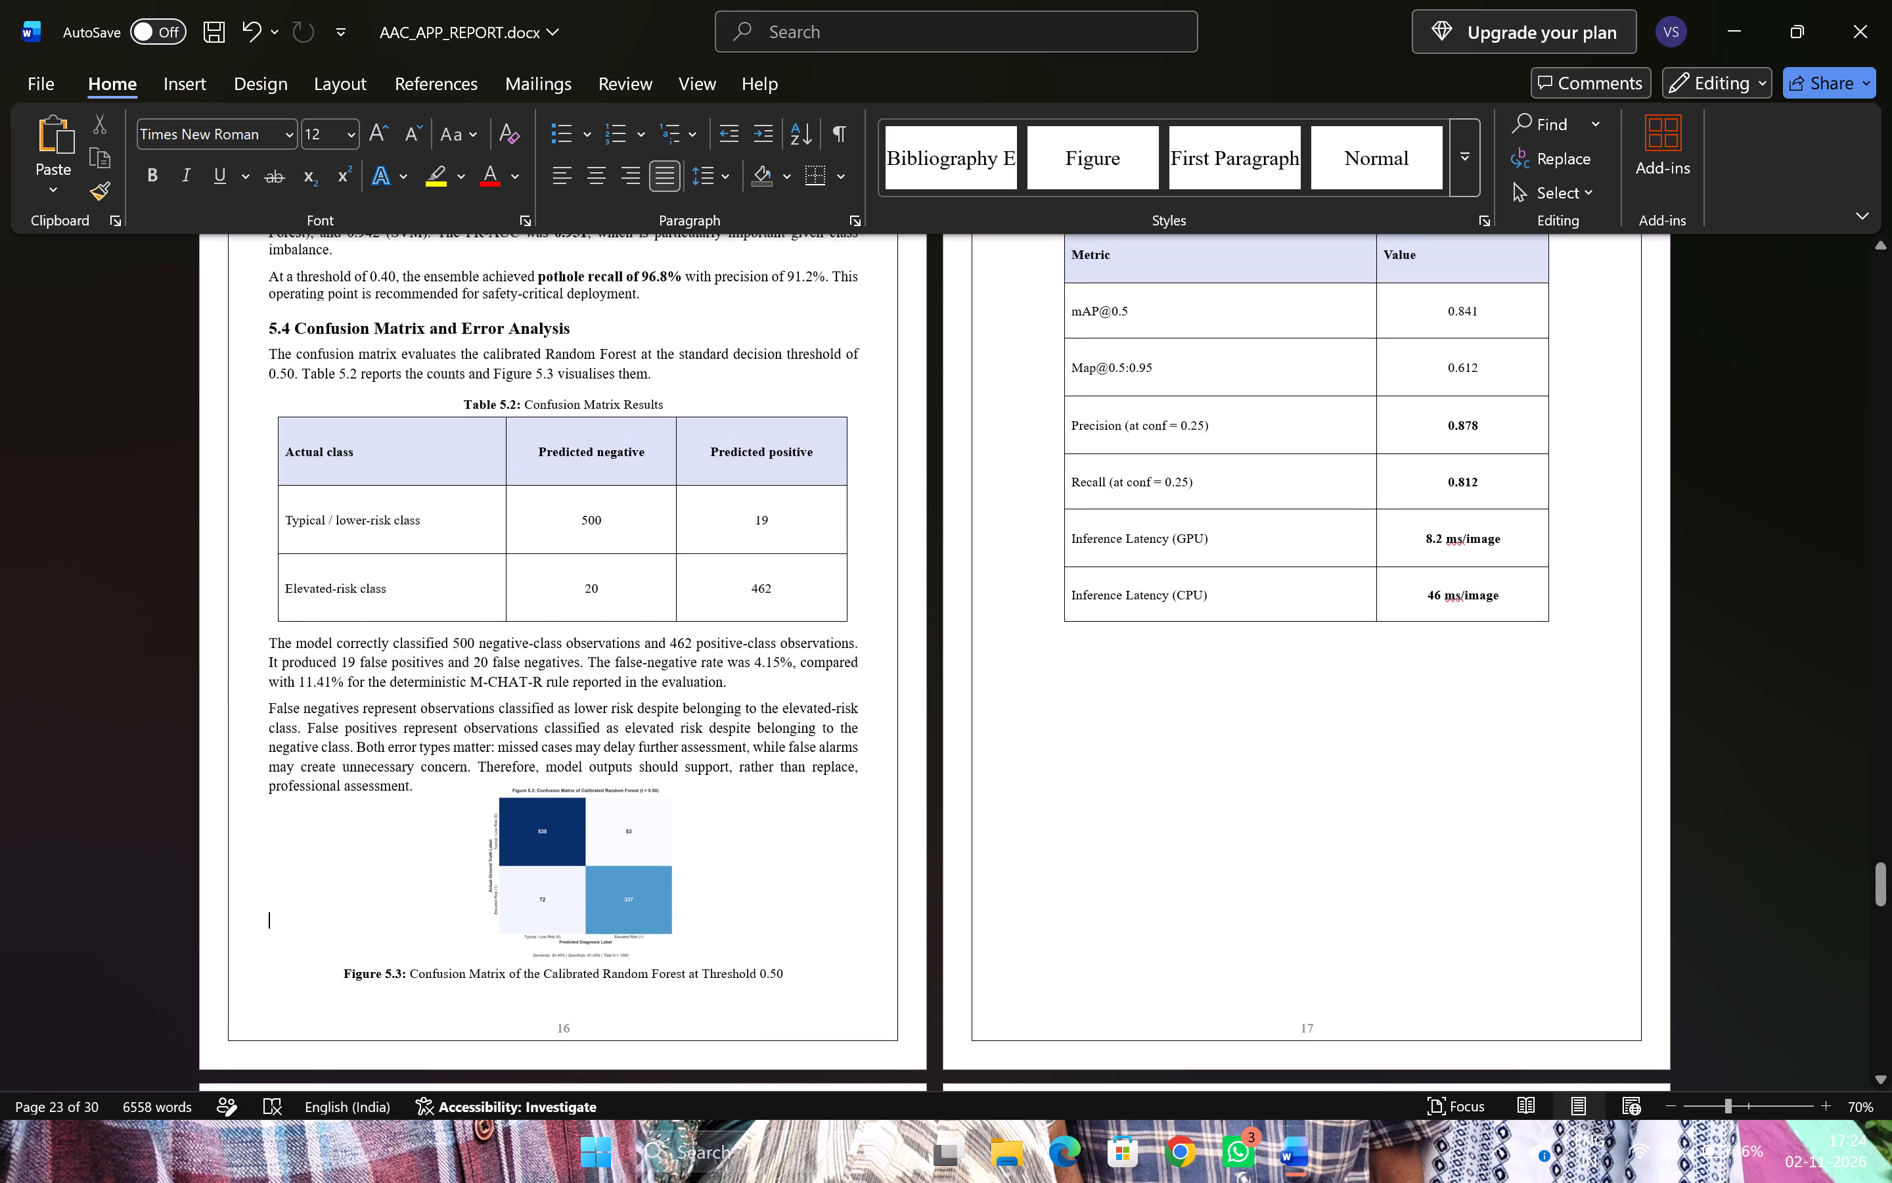
pyautogui.scroll(5, 750, 918)
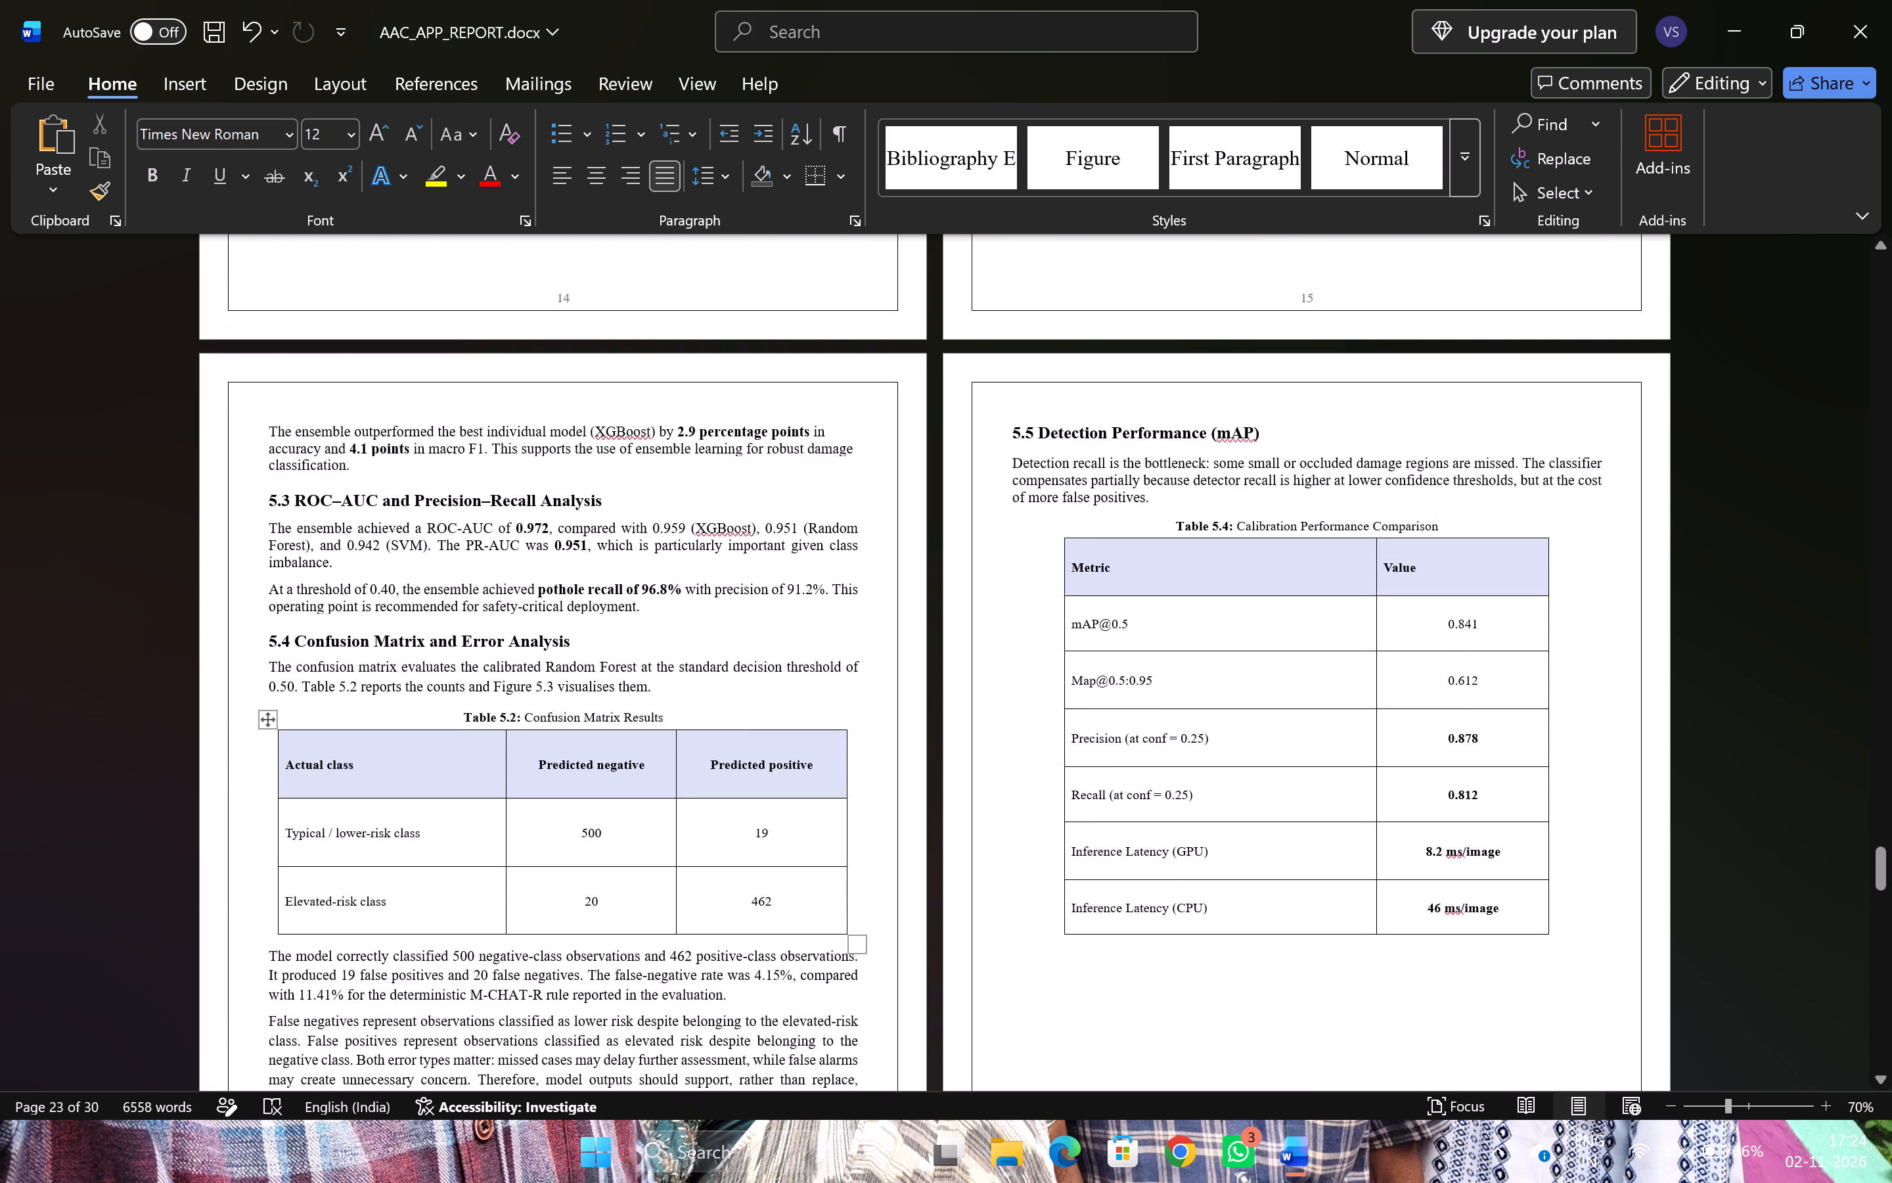
pyautogui.scroll(-11, 750, 918)
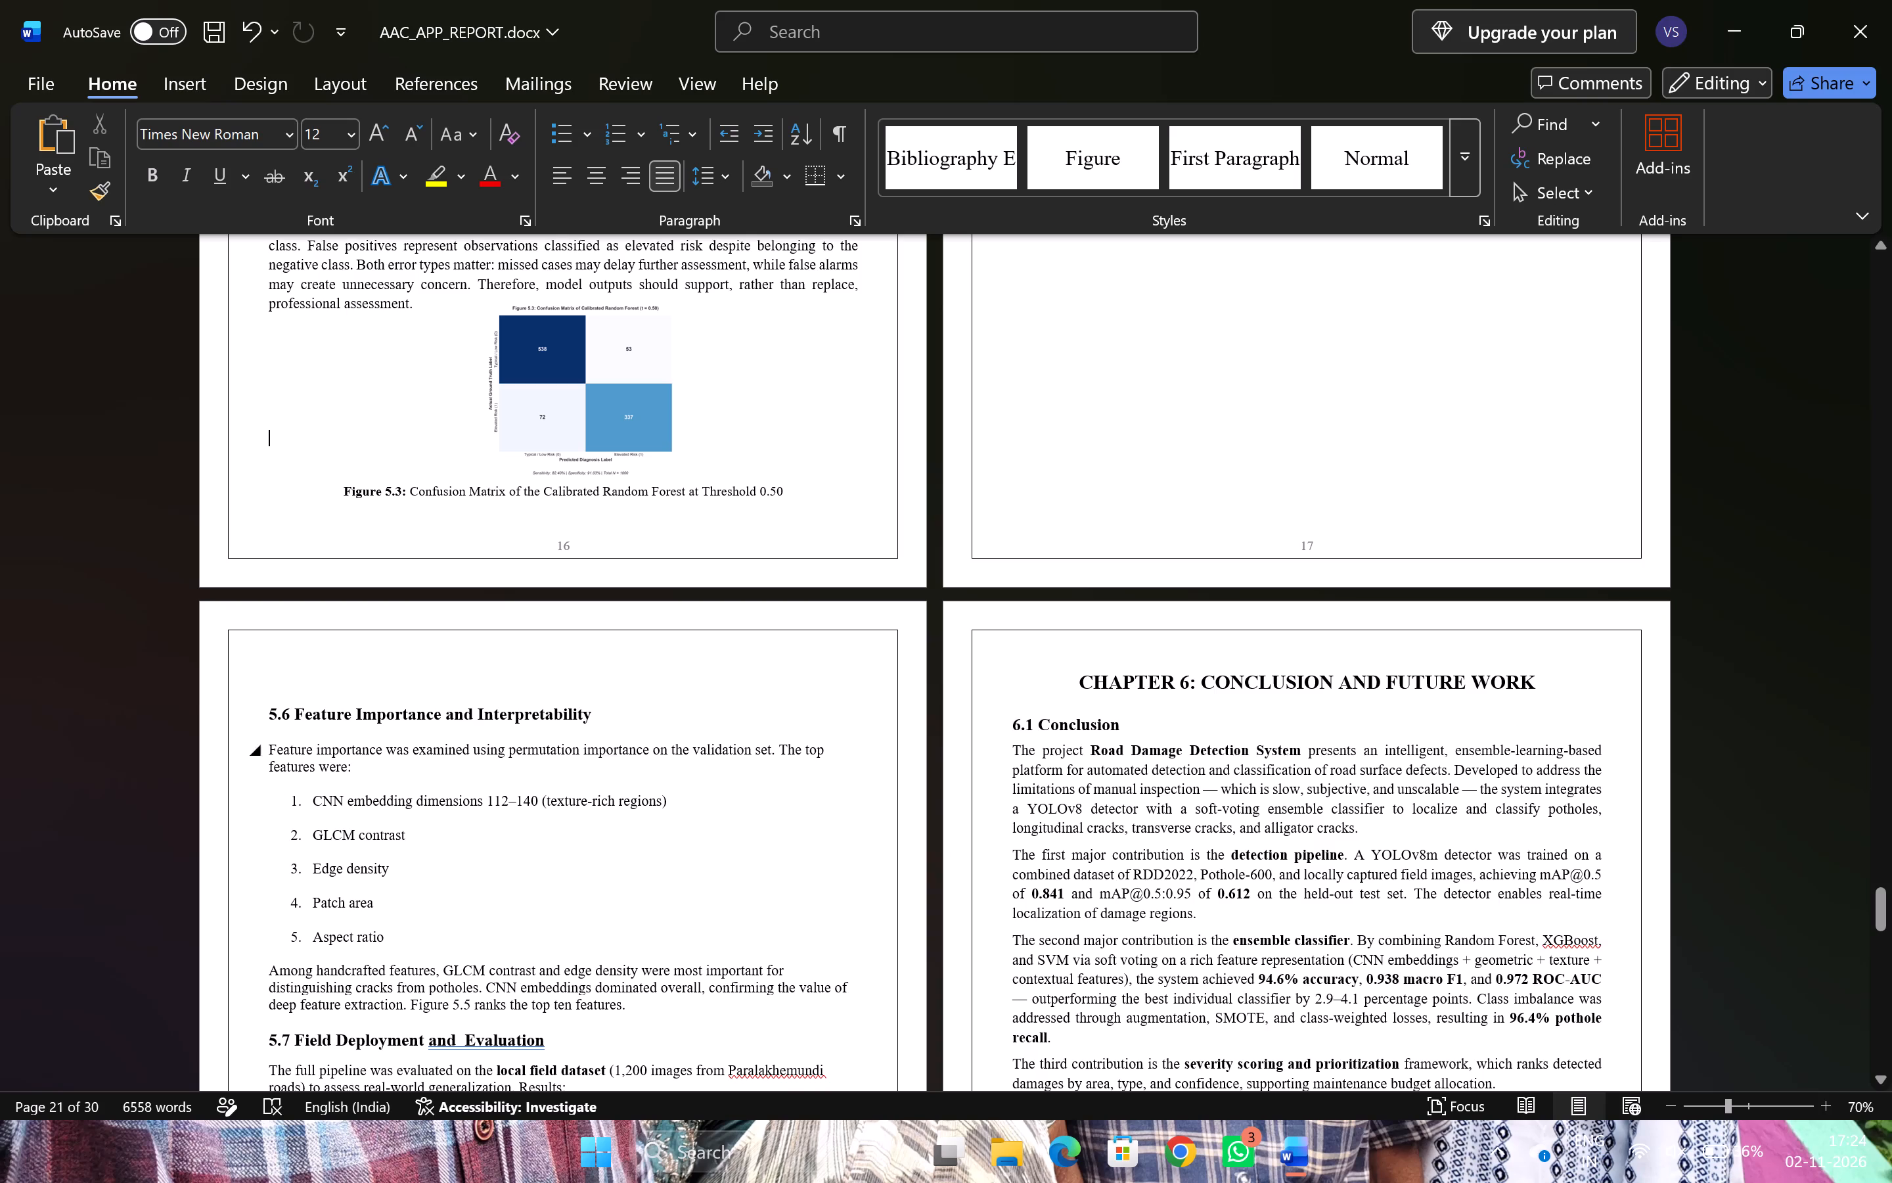
pyautogui.click(498, 685)
pyautogui.press('BackSpace')
pyautogui.press('BackSpace')
pyautogui.press('BackSpace')
pyautogui.press('BackSpace')
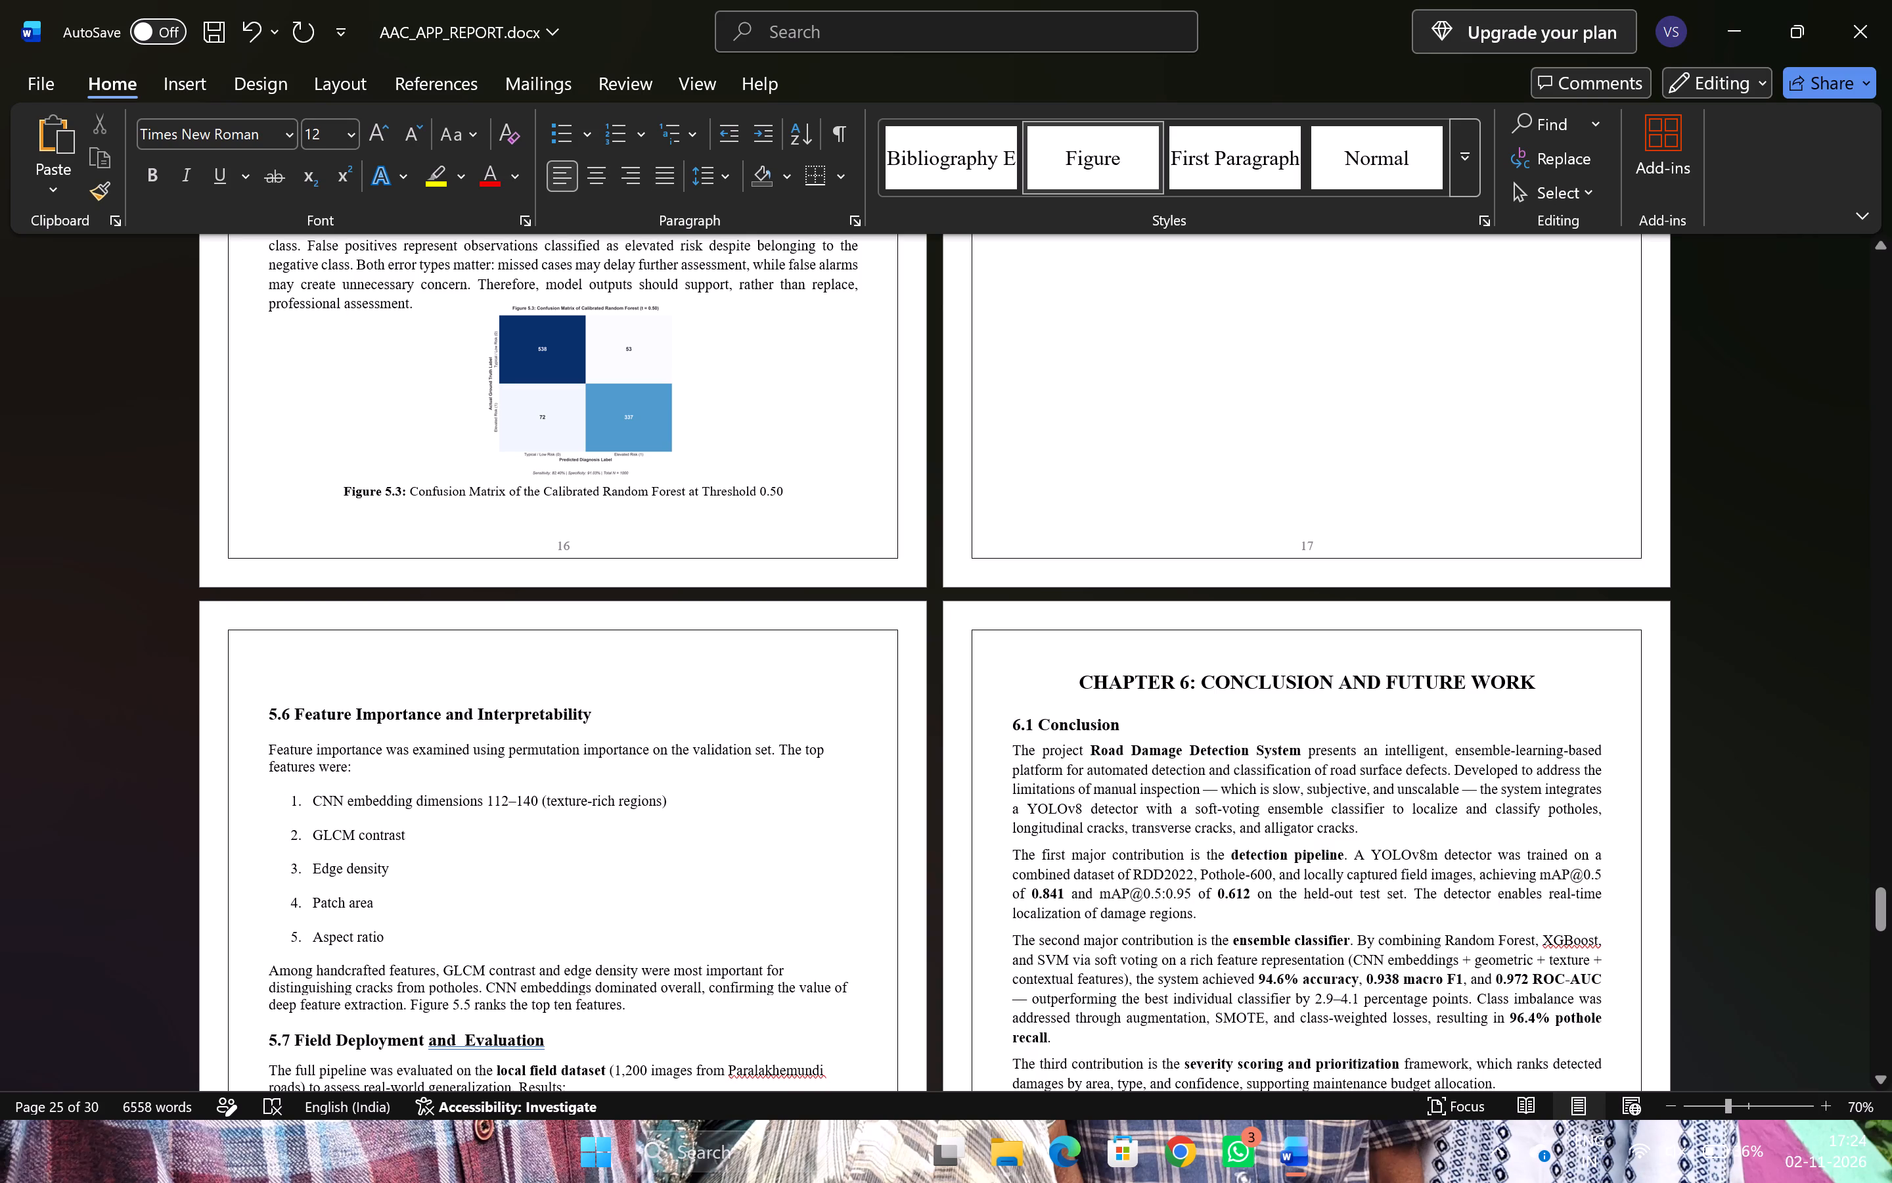
pyautogui.click(272, 710)
pyautogui.press('BackSpace')
pyautogui.press('BackSpace')
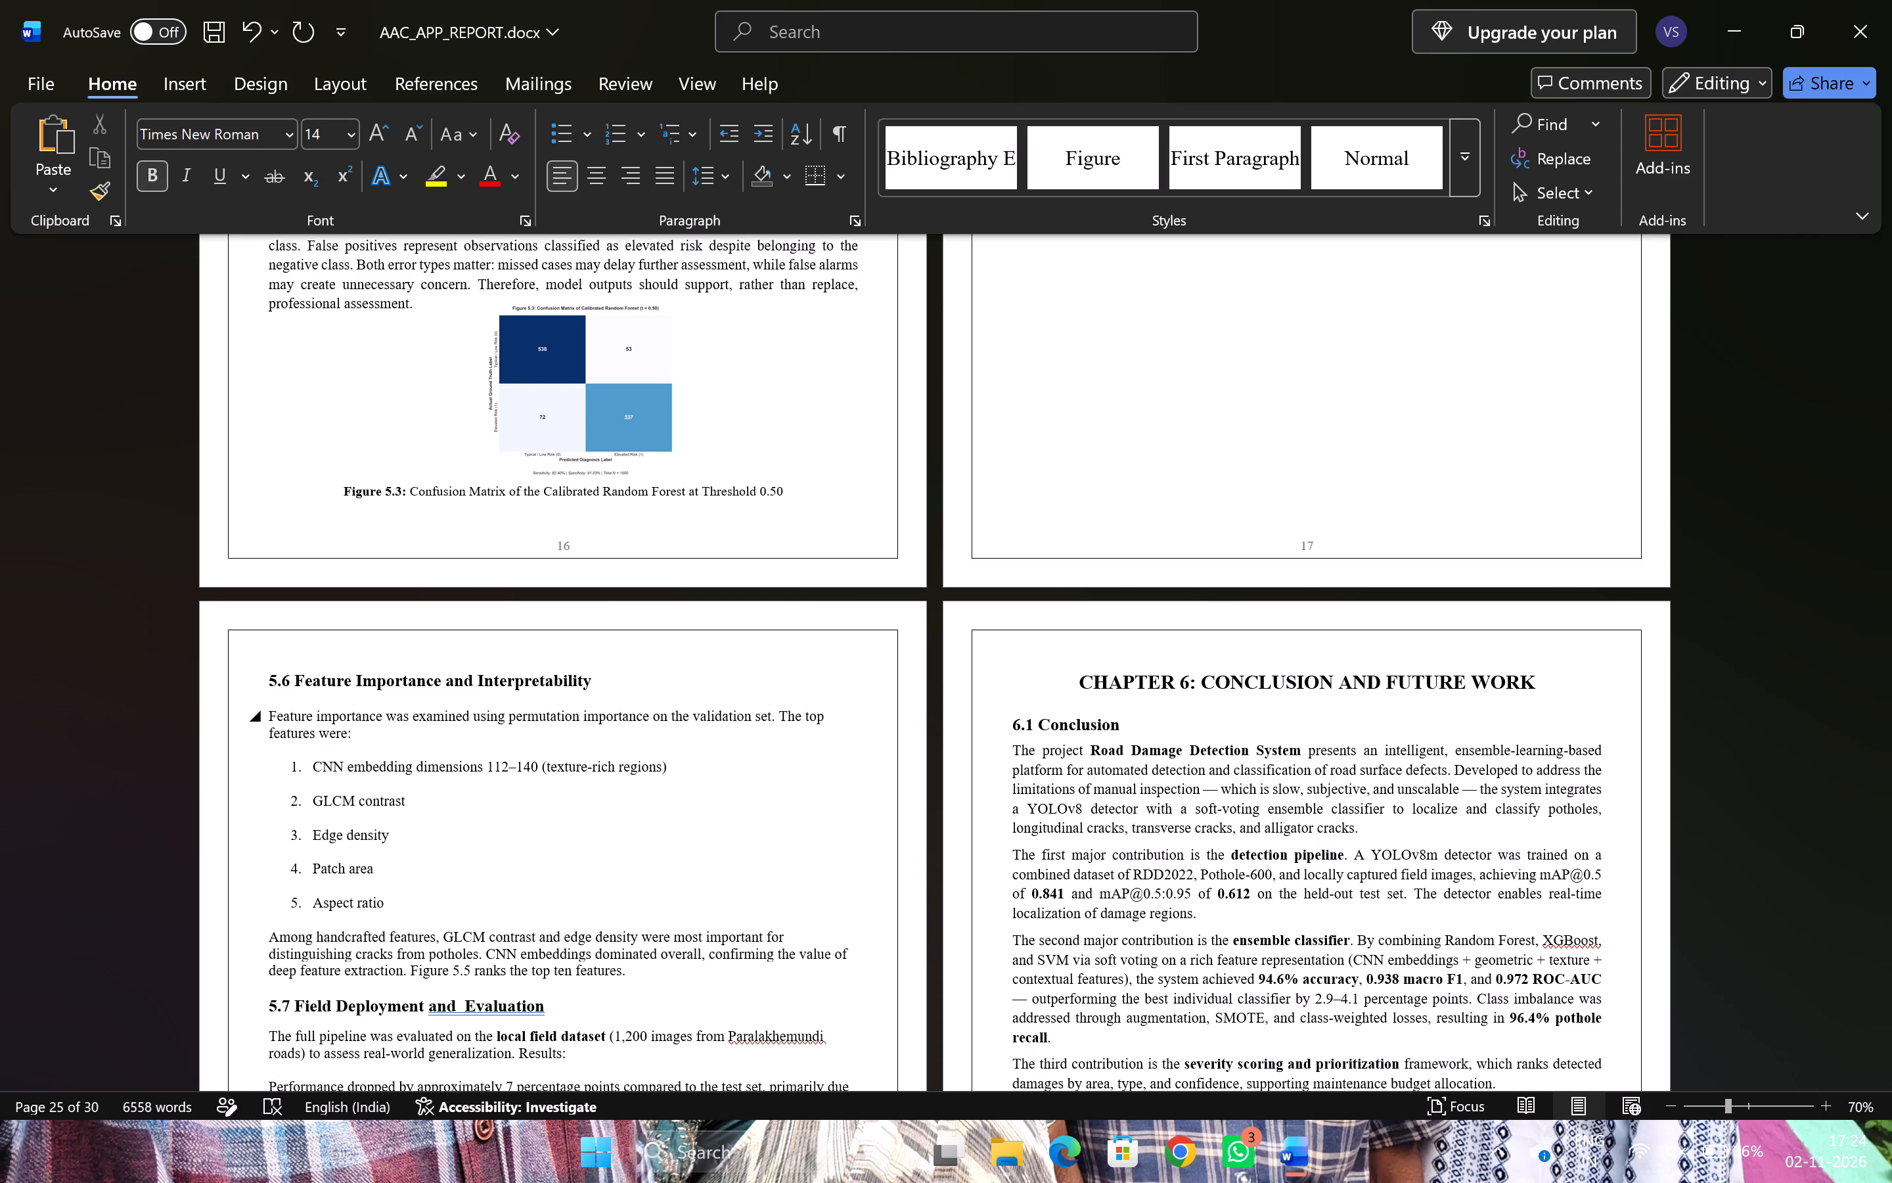
# Shrink Table 5.4 on page 17 in width and height, leaving it wide enough for each row's text to fit on one line.
pyautogui.scroll(6, 272, 710)
pyautogui.click(1330, 692)
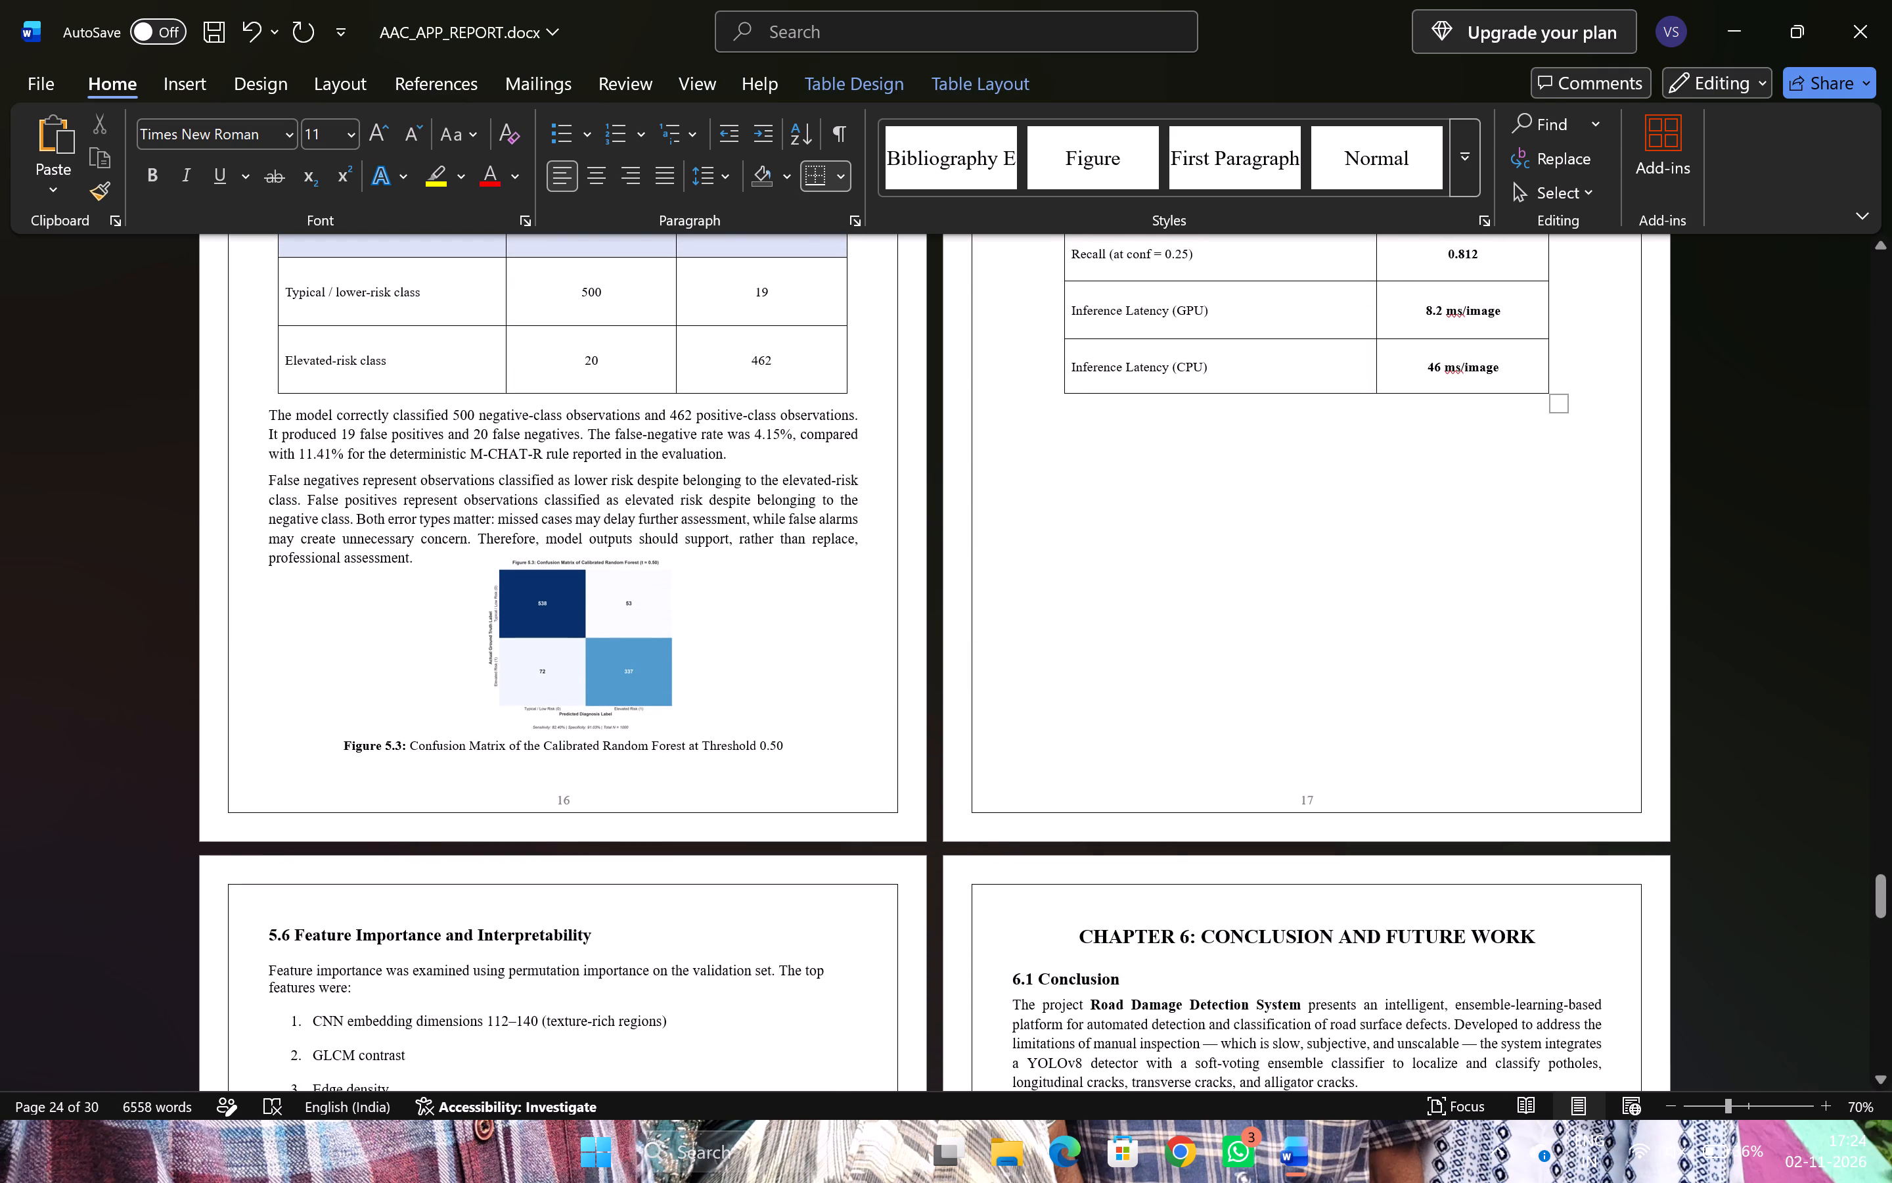
pyautogui.scroll(6, 1464, 626)
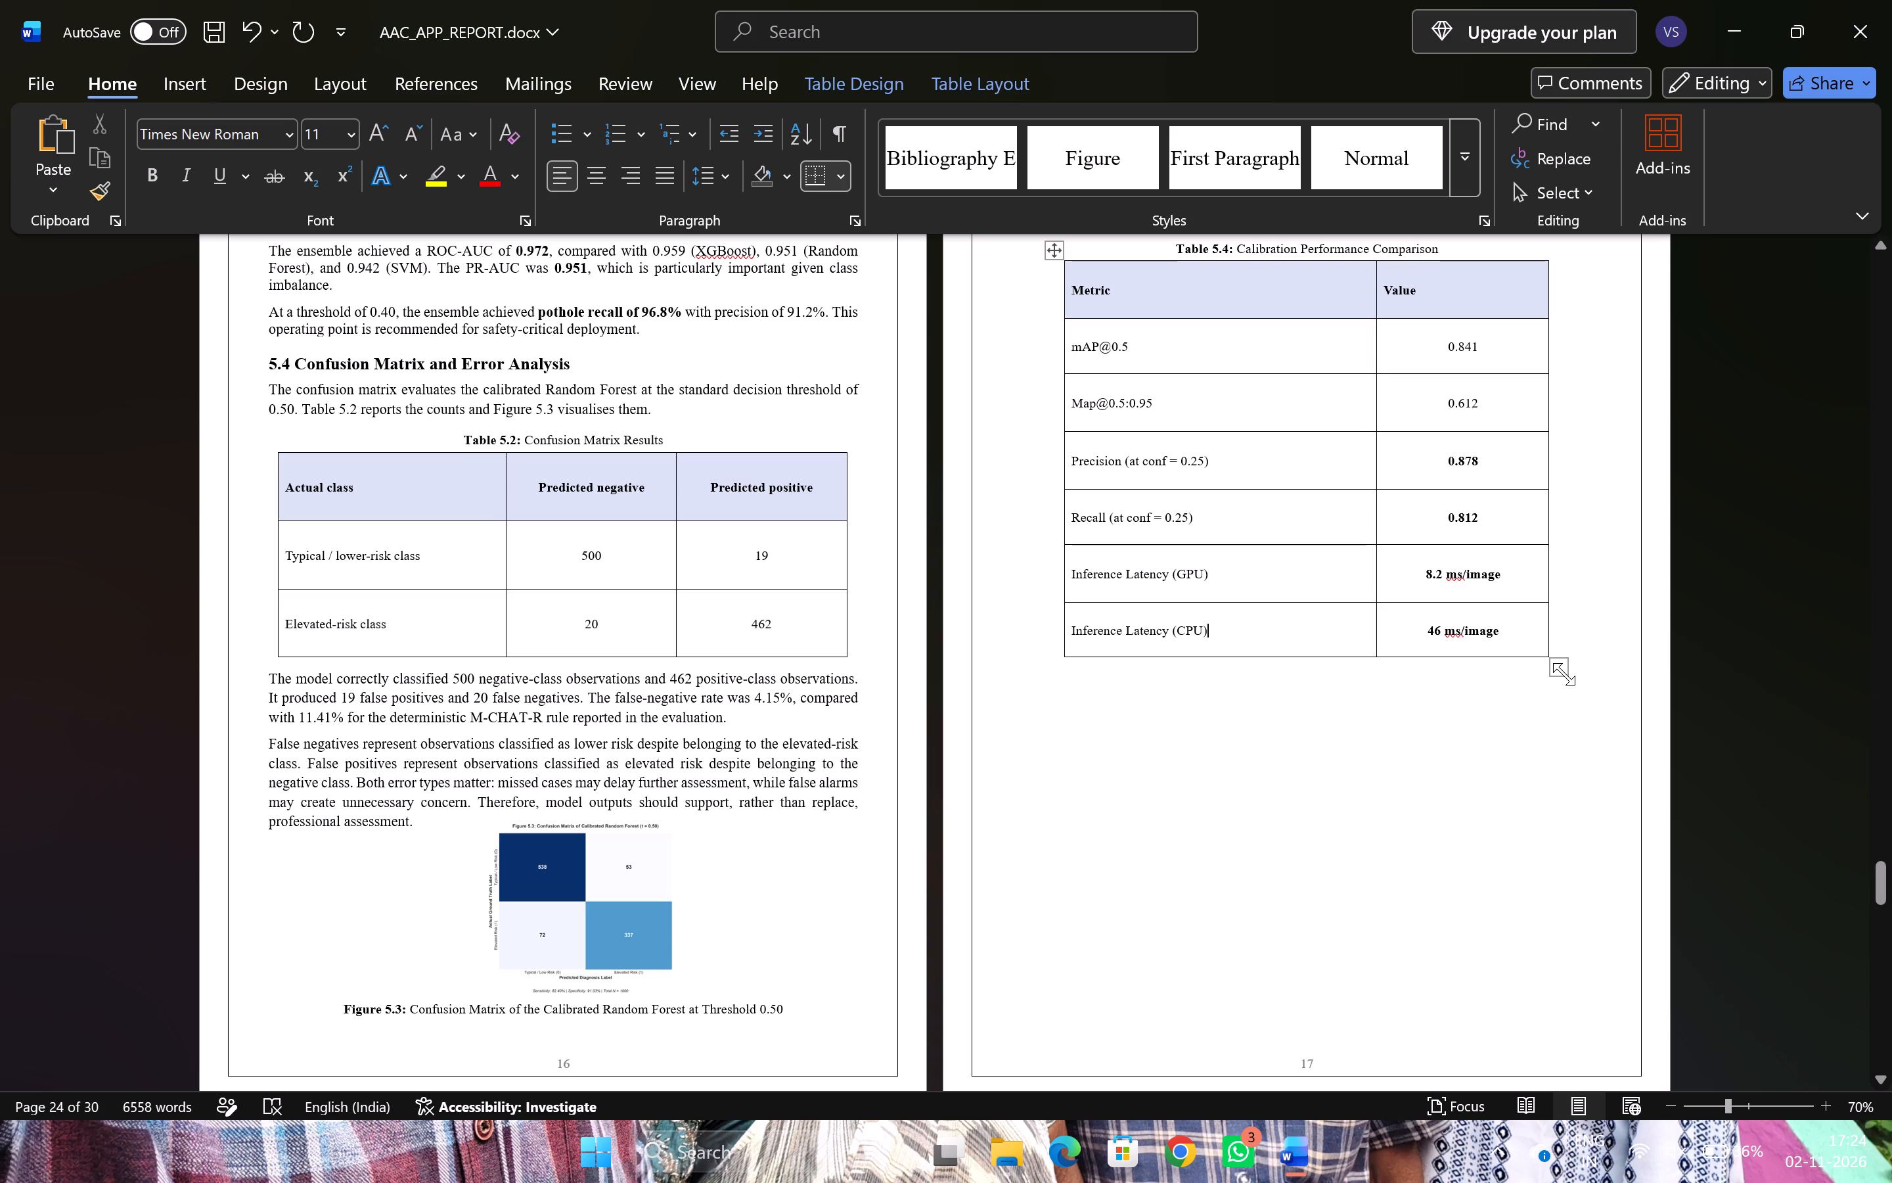
pyautogui.moveTo(1564, 674); pyautogui.dragTo(1454, 609)
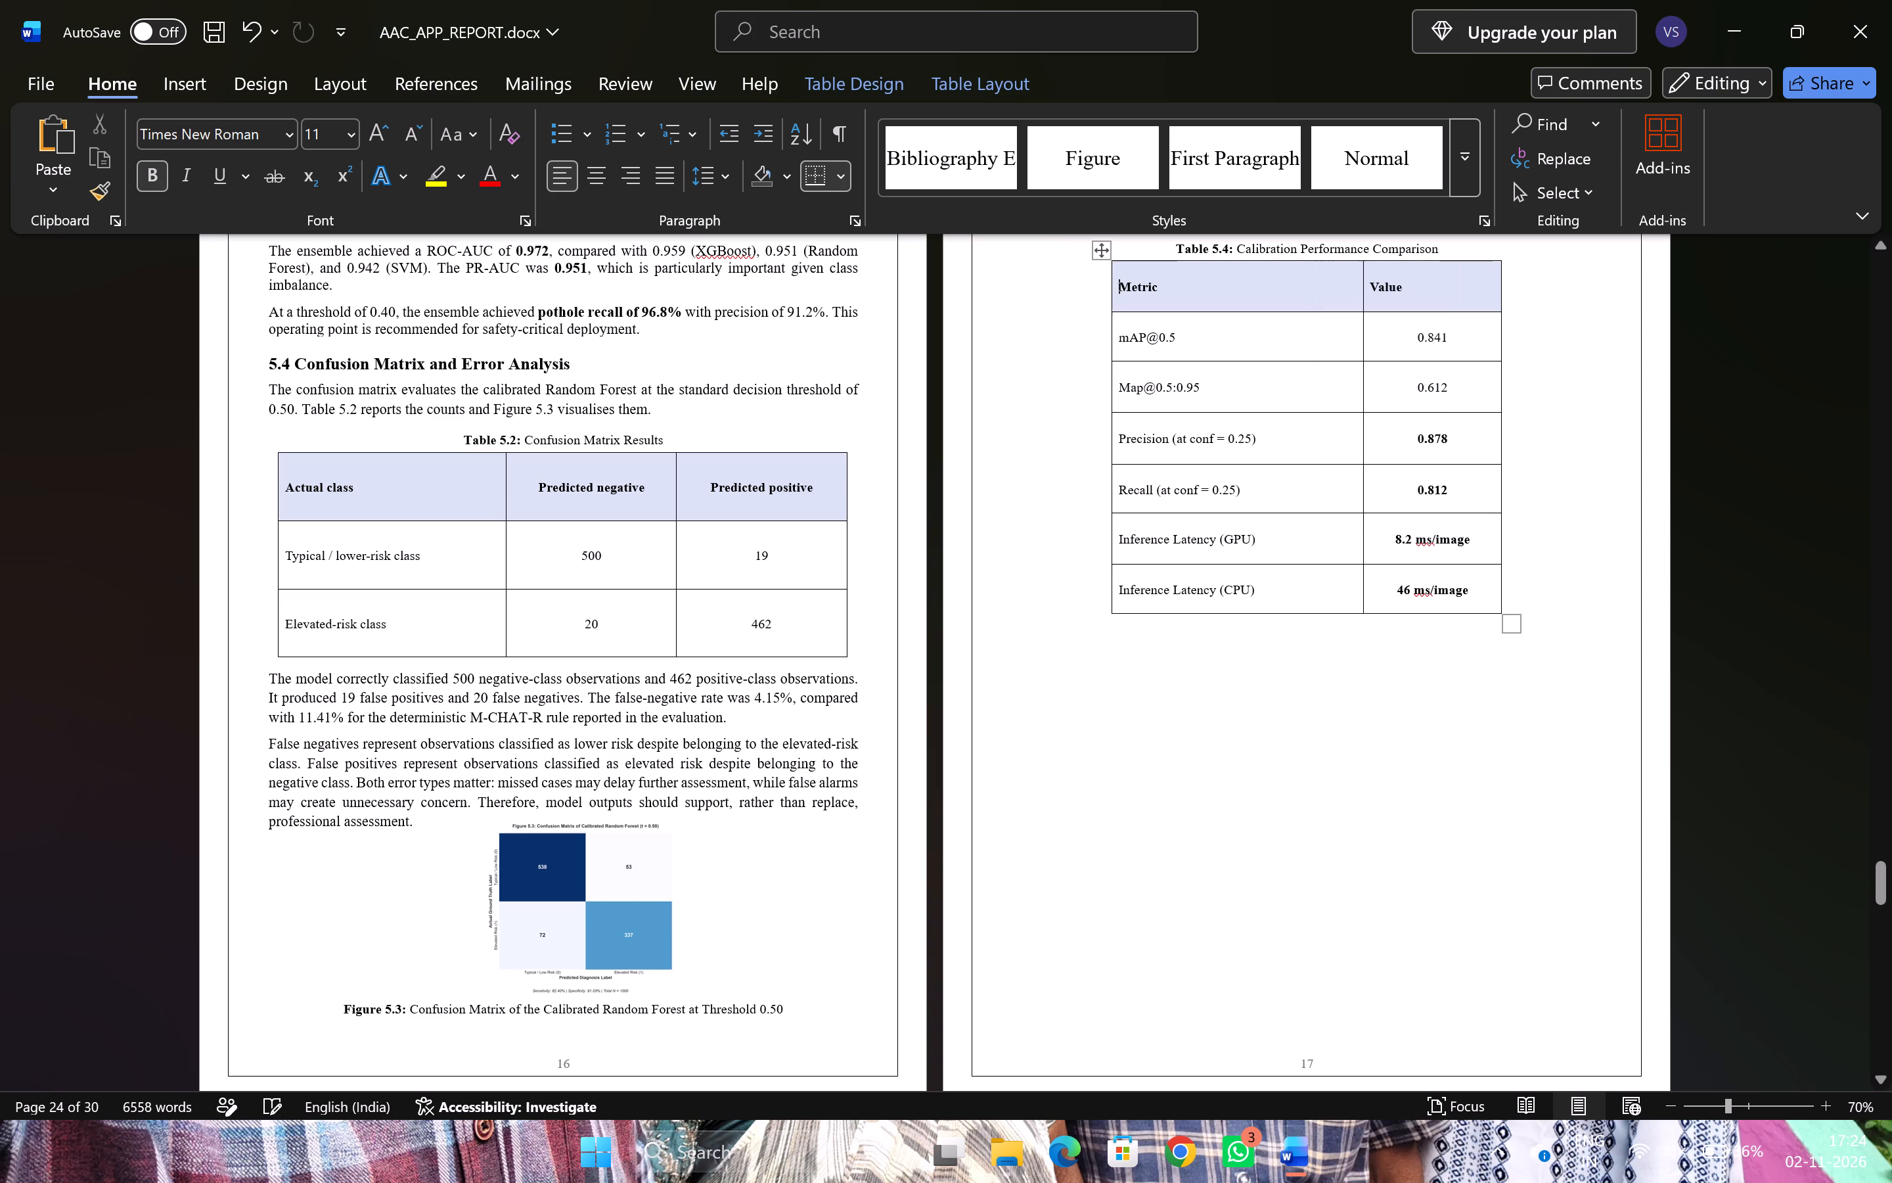
pyautogui.moveTo(1506, 624); pyautogui.dragTo(1315, 526)
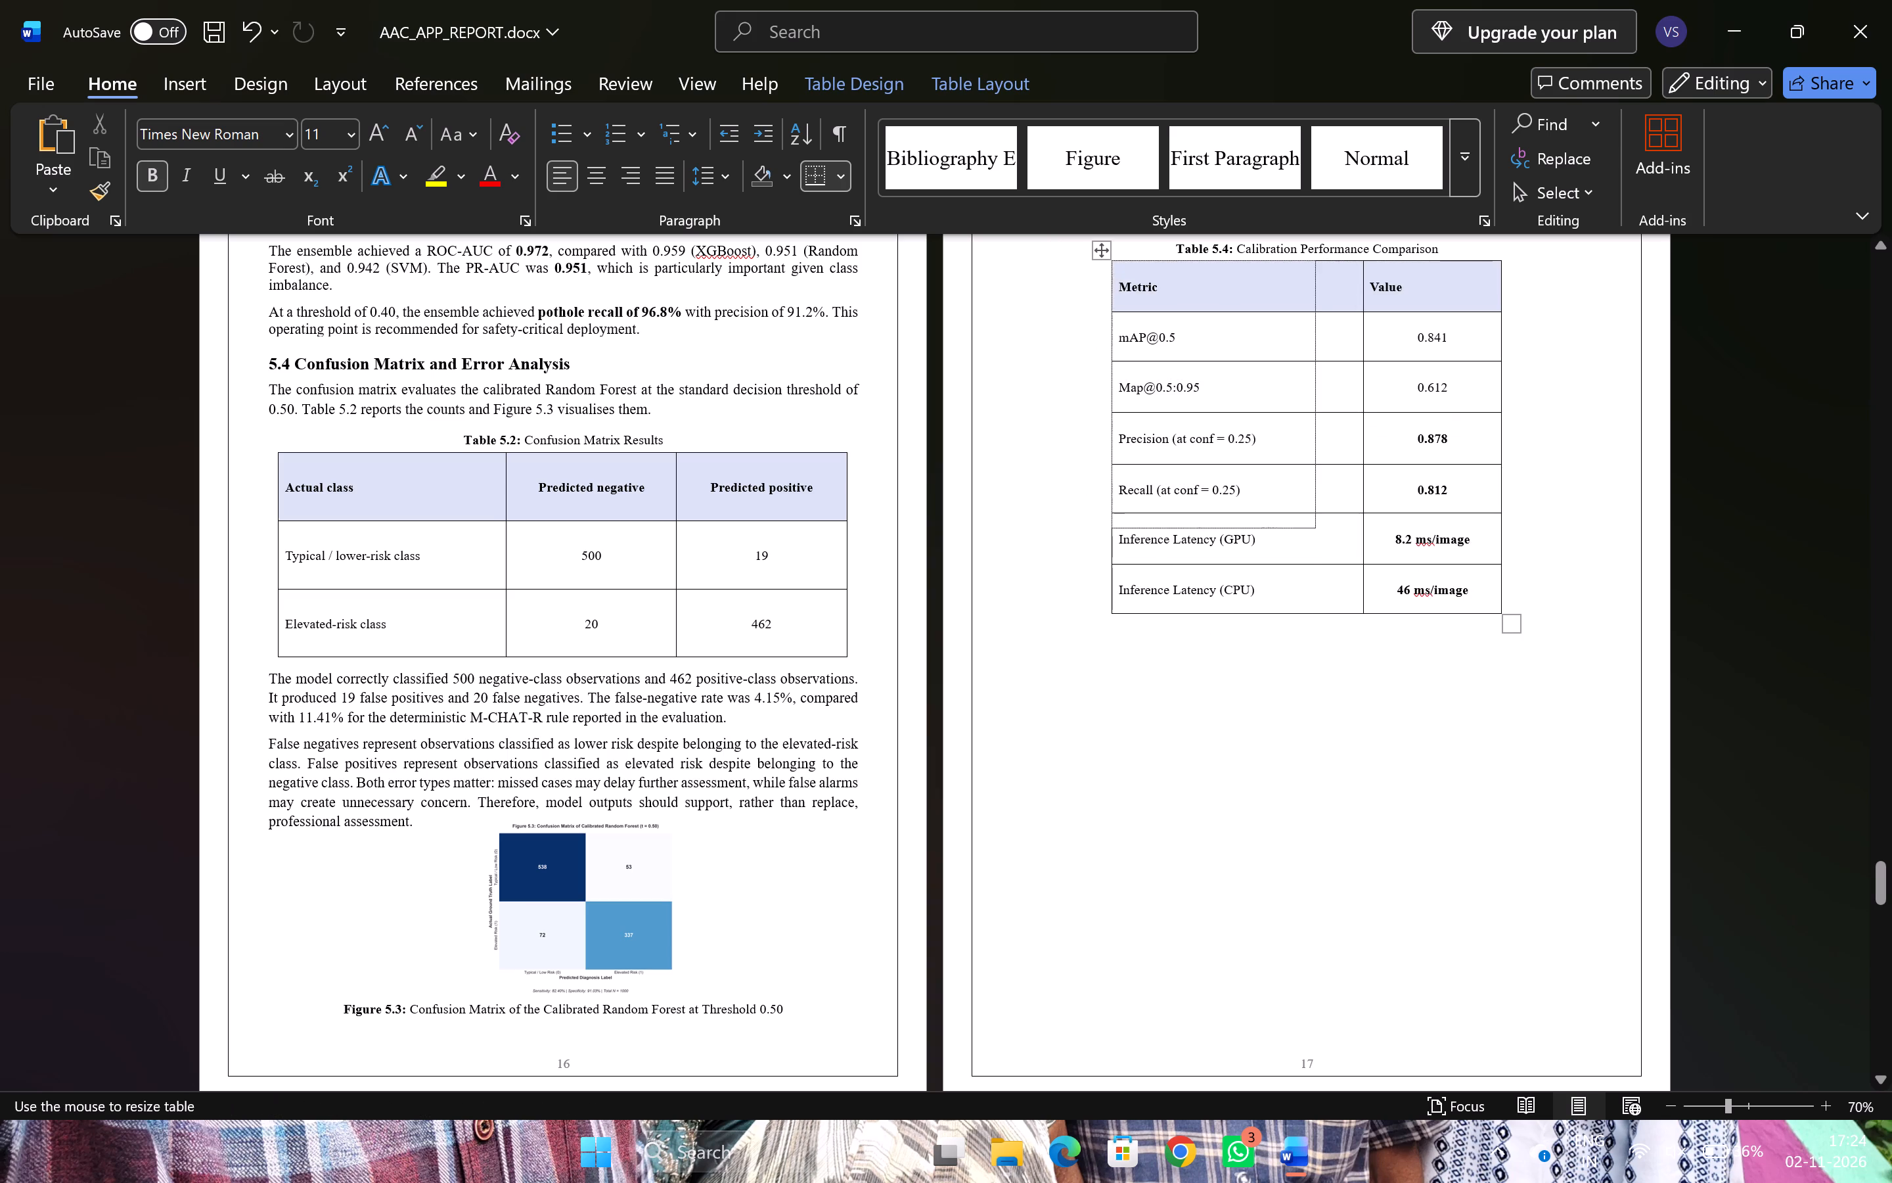
pyautogui.moveTo(1315, 526); pyautogui.dragTo(1316, 530)
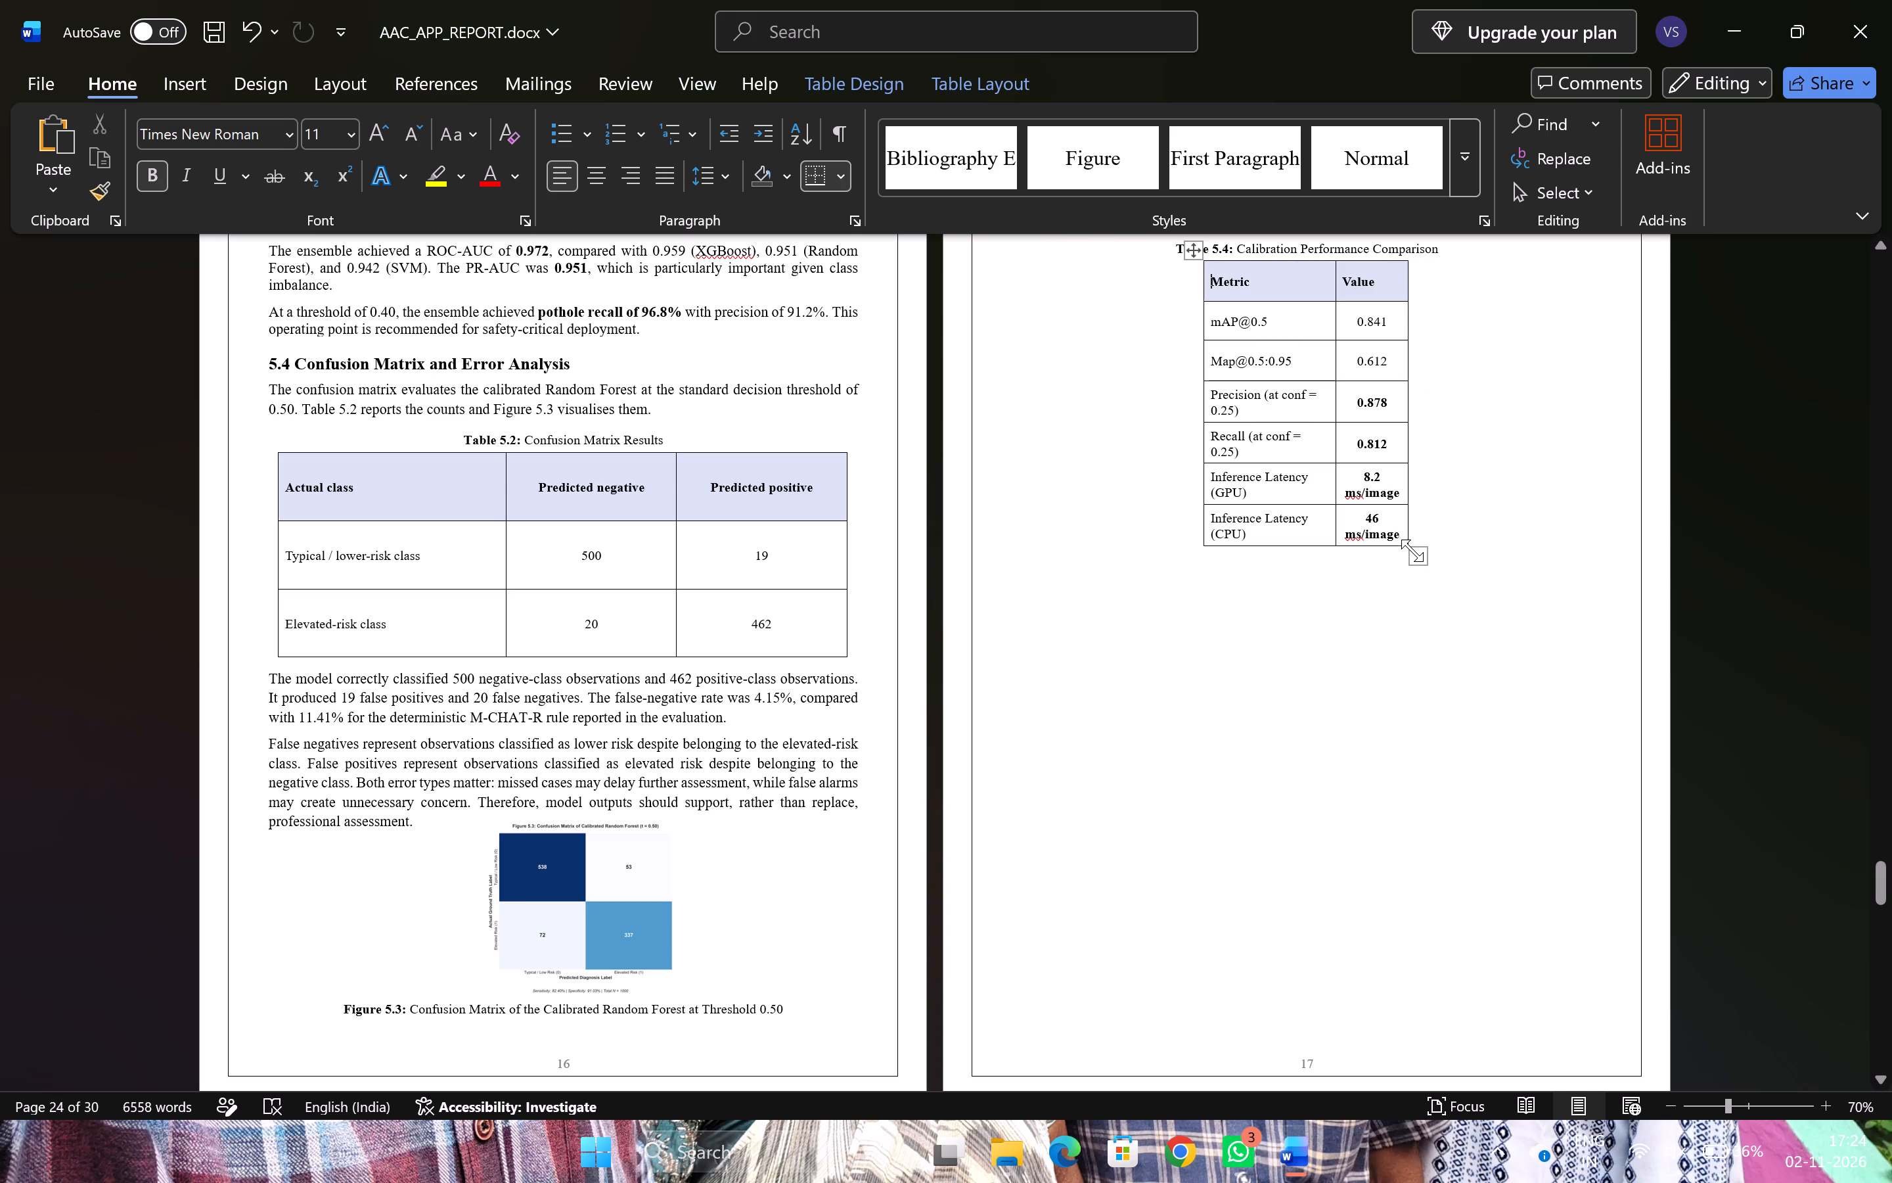
pyautogui.moveTo(1418, 557); pyautogui.dragTo(1524, 556)
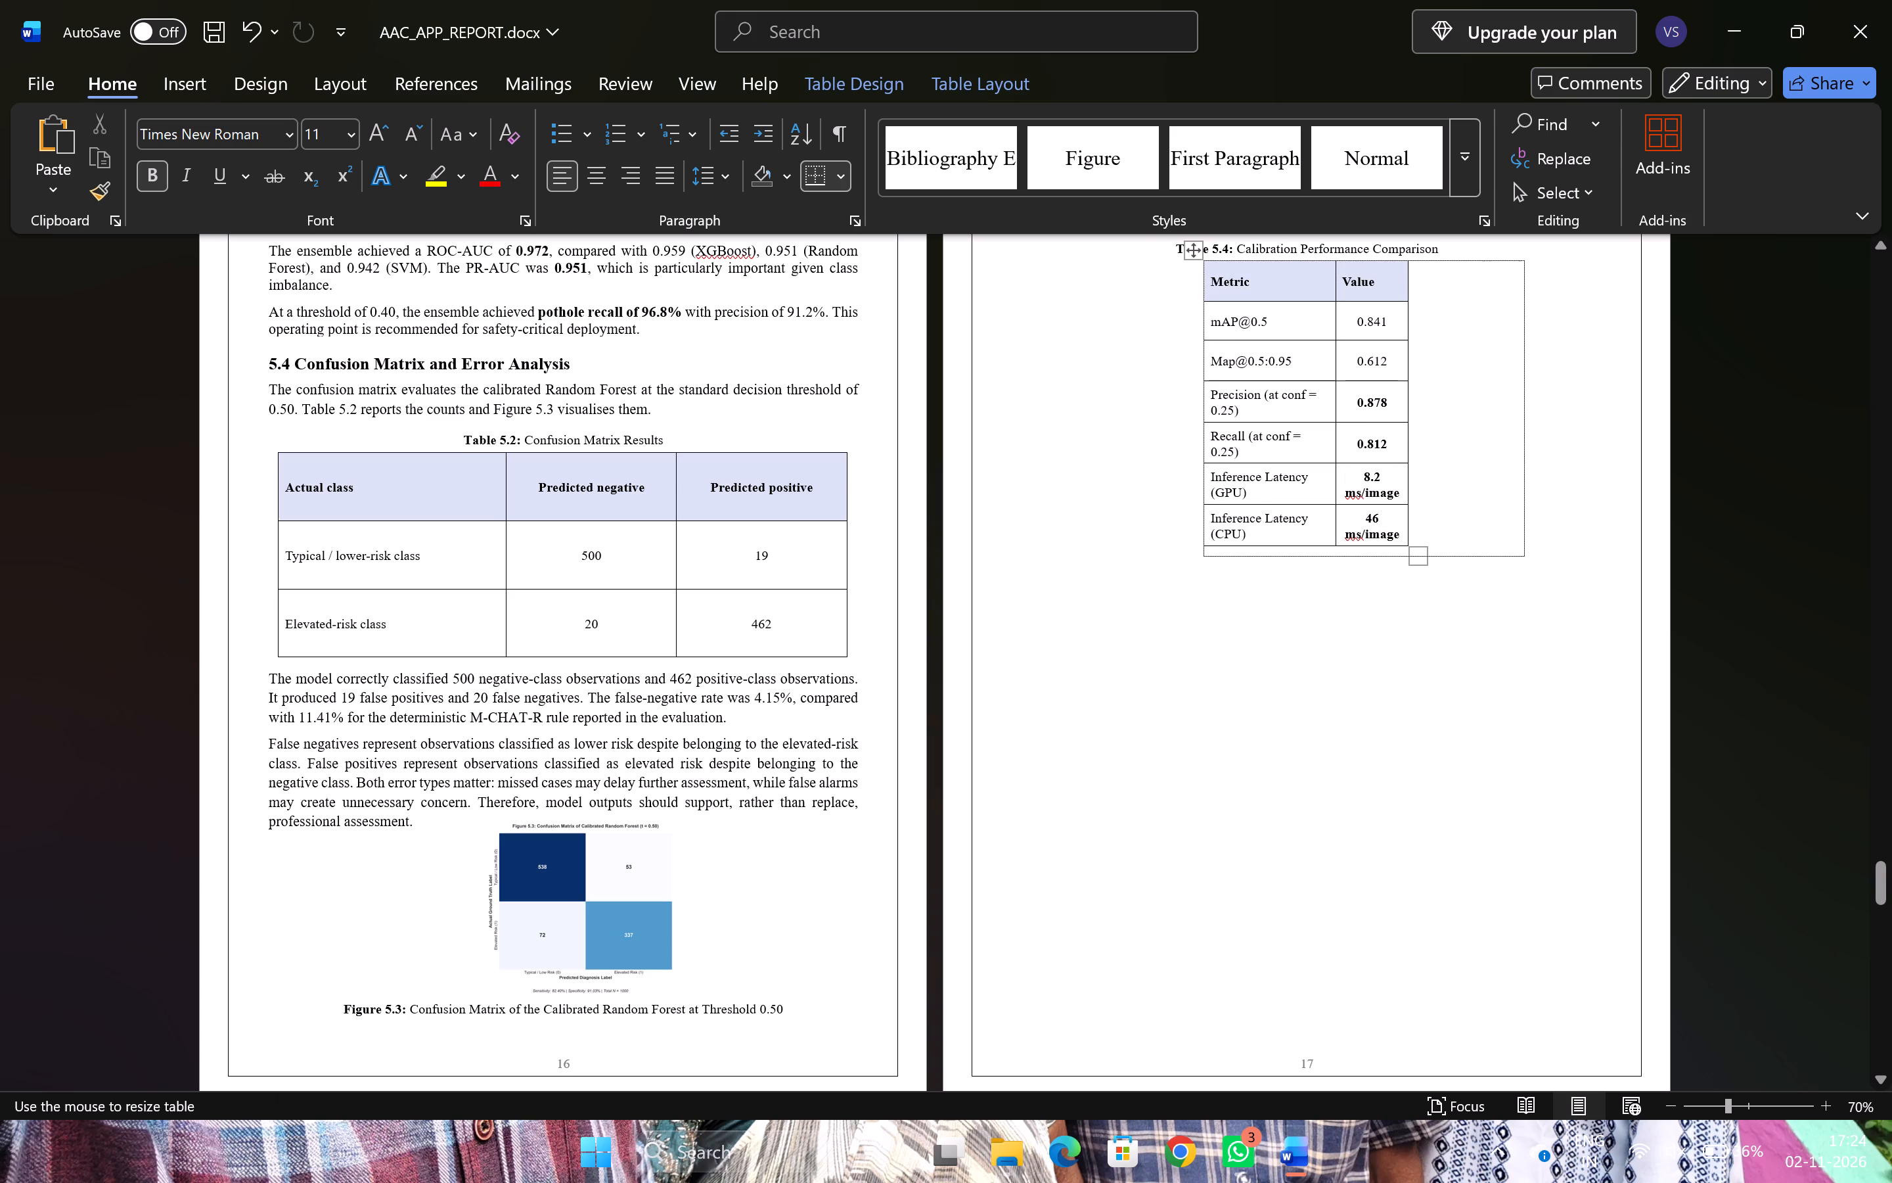
pyautogui.moveTo(1524, 556); pyautogui.dragTo(1525, 555)
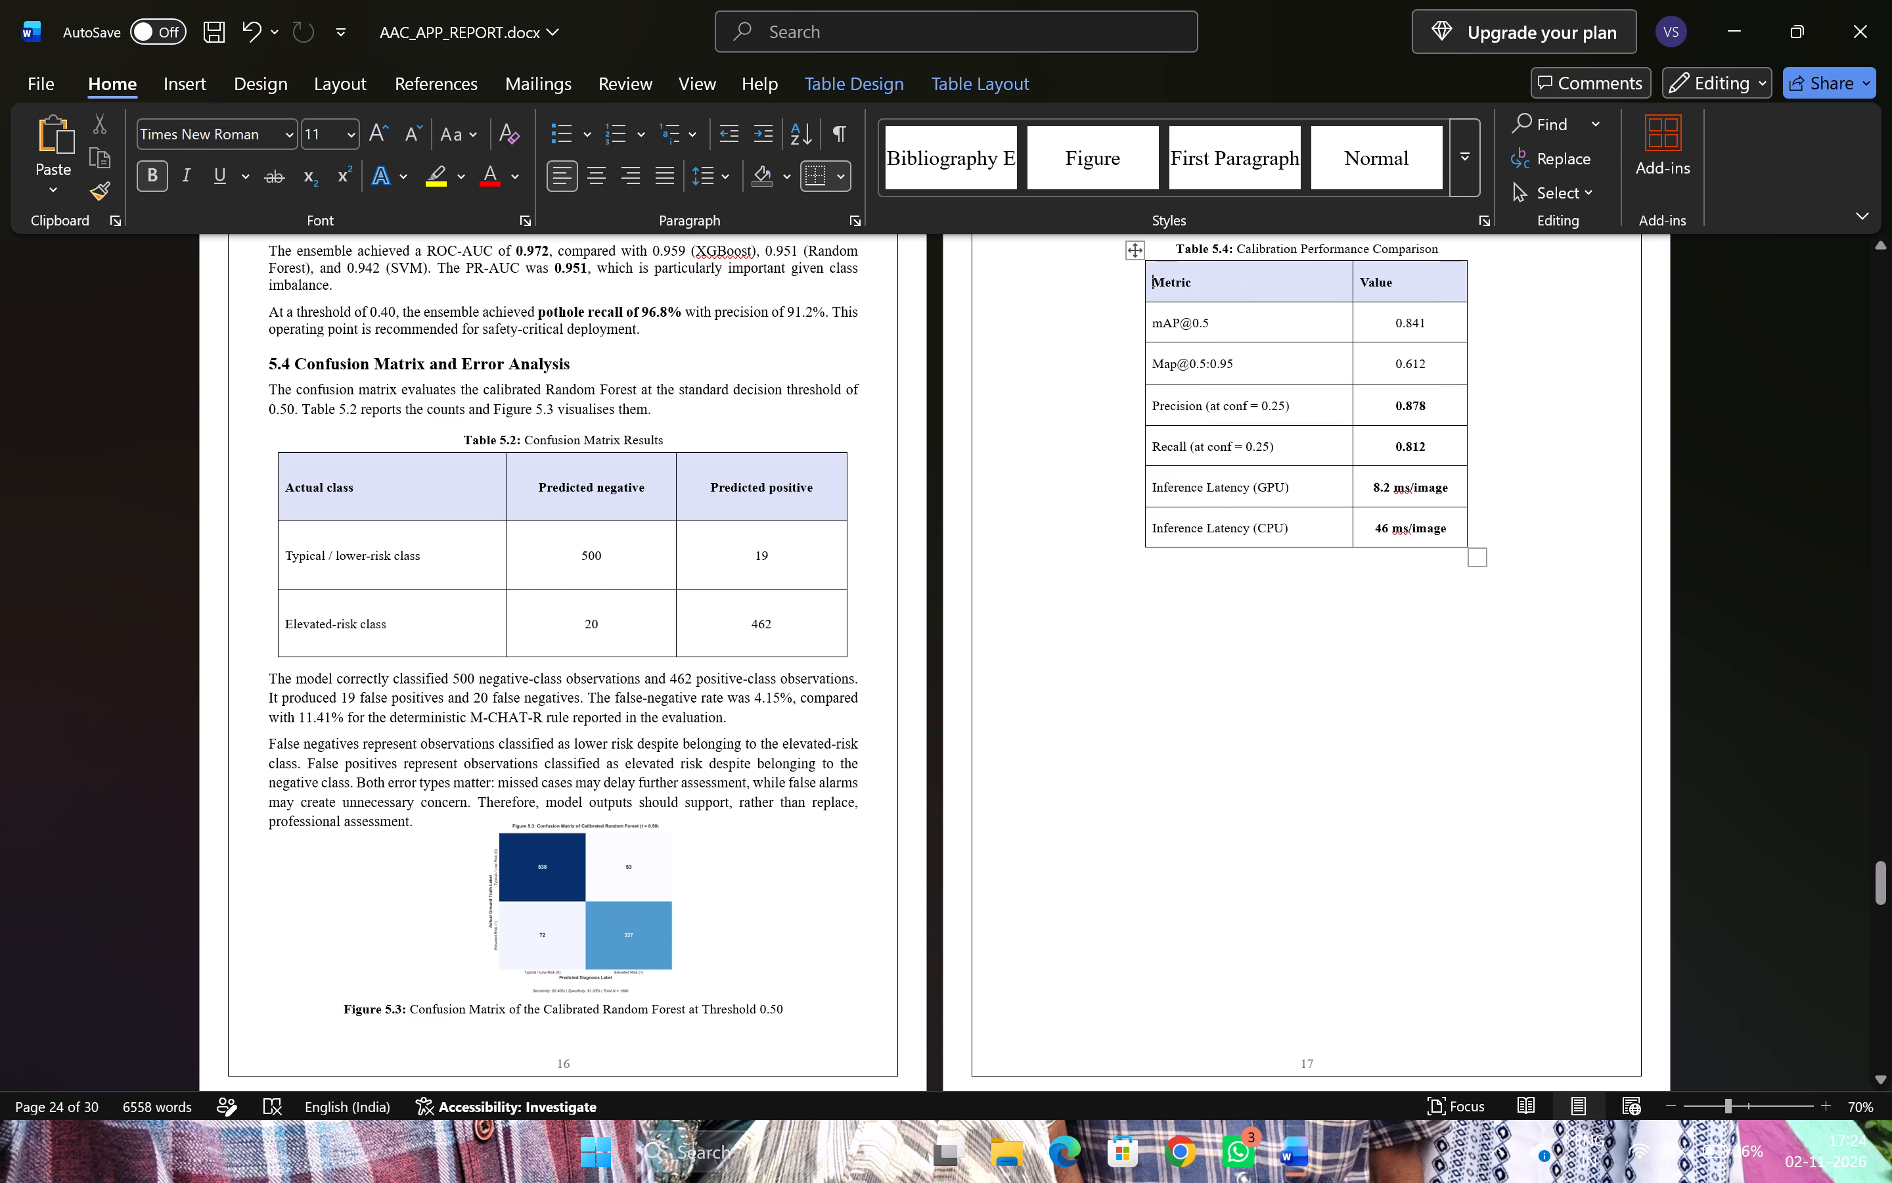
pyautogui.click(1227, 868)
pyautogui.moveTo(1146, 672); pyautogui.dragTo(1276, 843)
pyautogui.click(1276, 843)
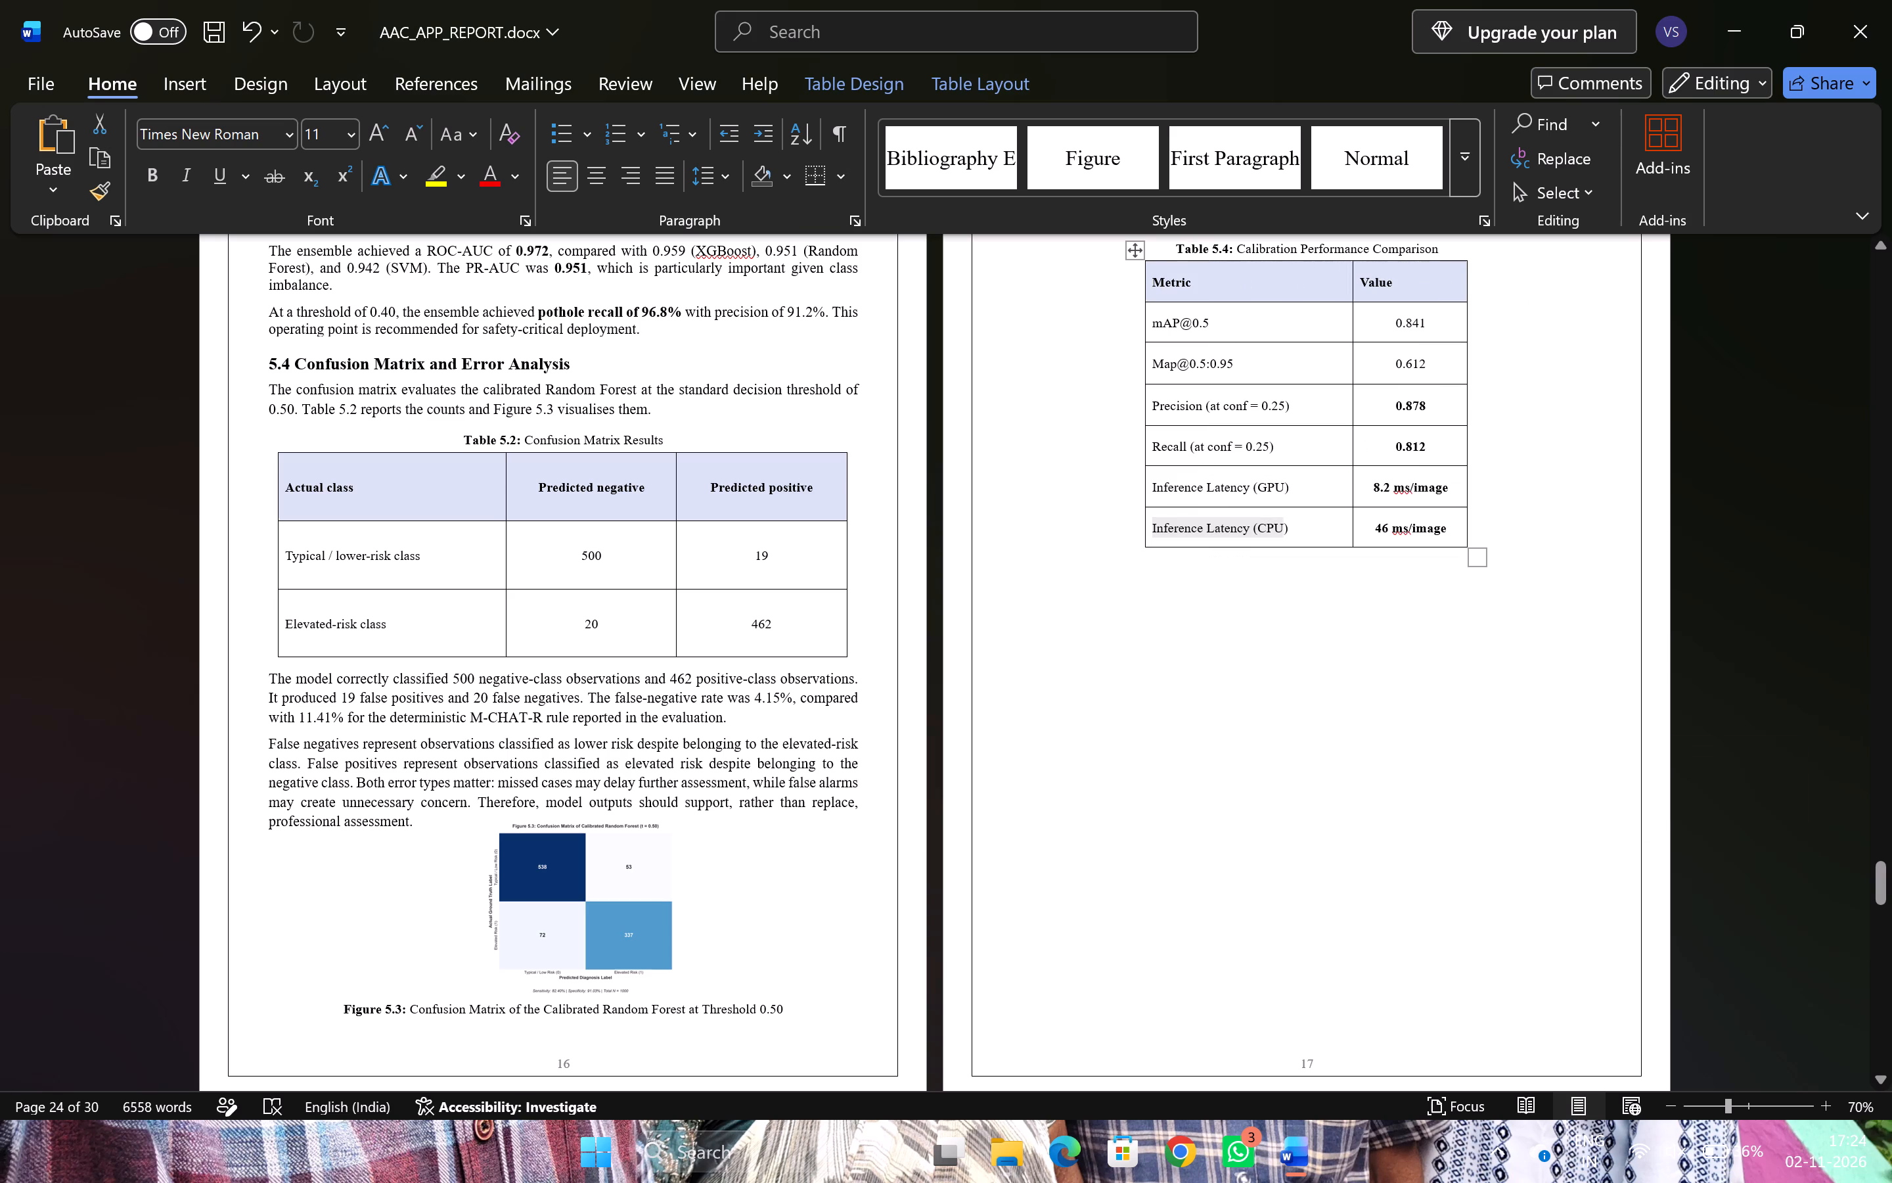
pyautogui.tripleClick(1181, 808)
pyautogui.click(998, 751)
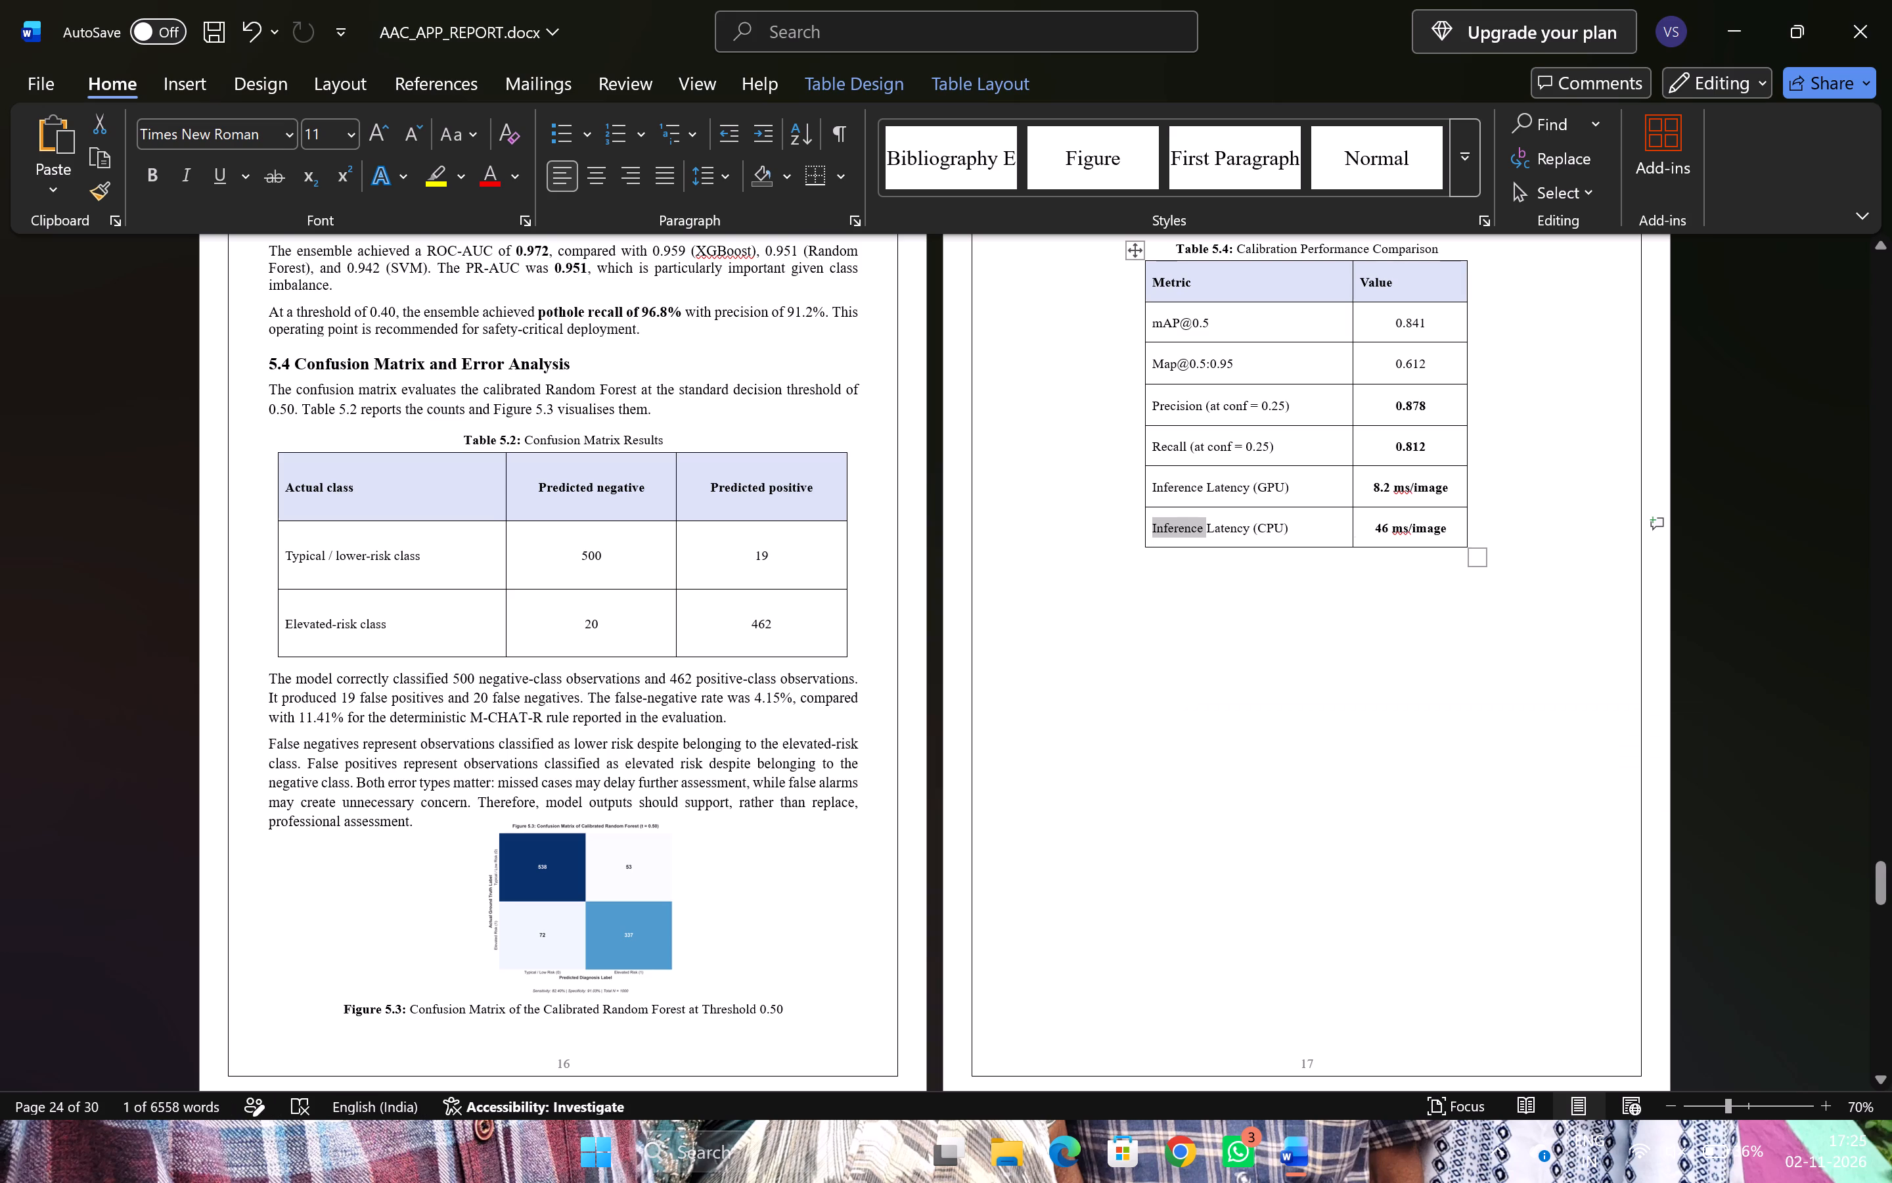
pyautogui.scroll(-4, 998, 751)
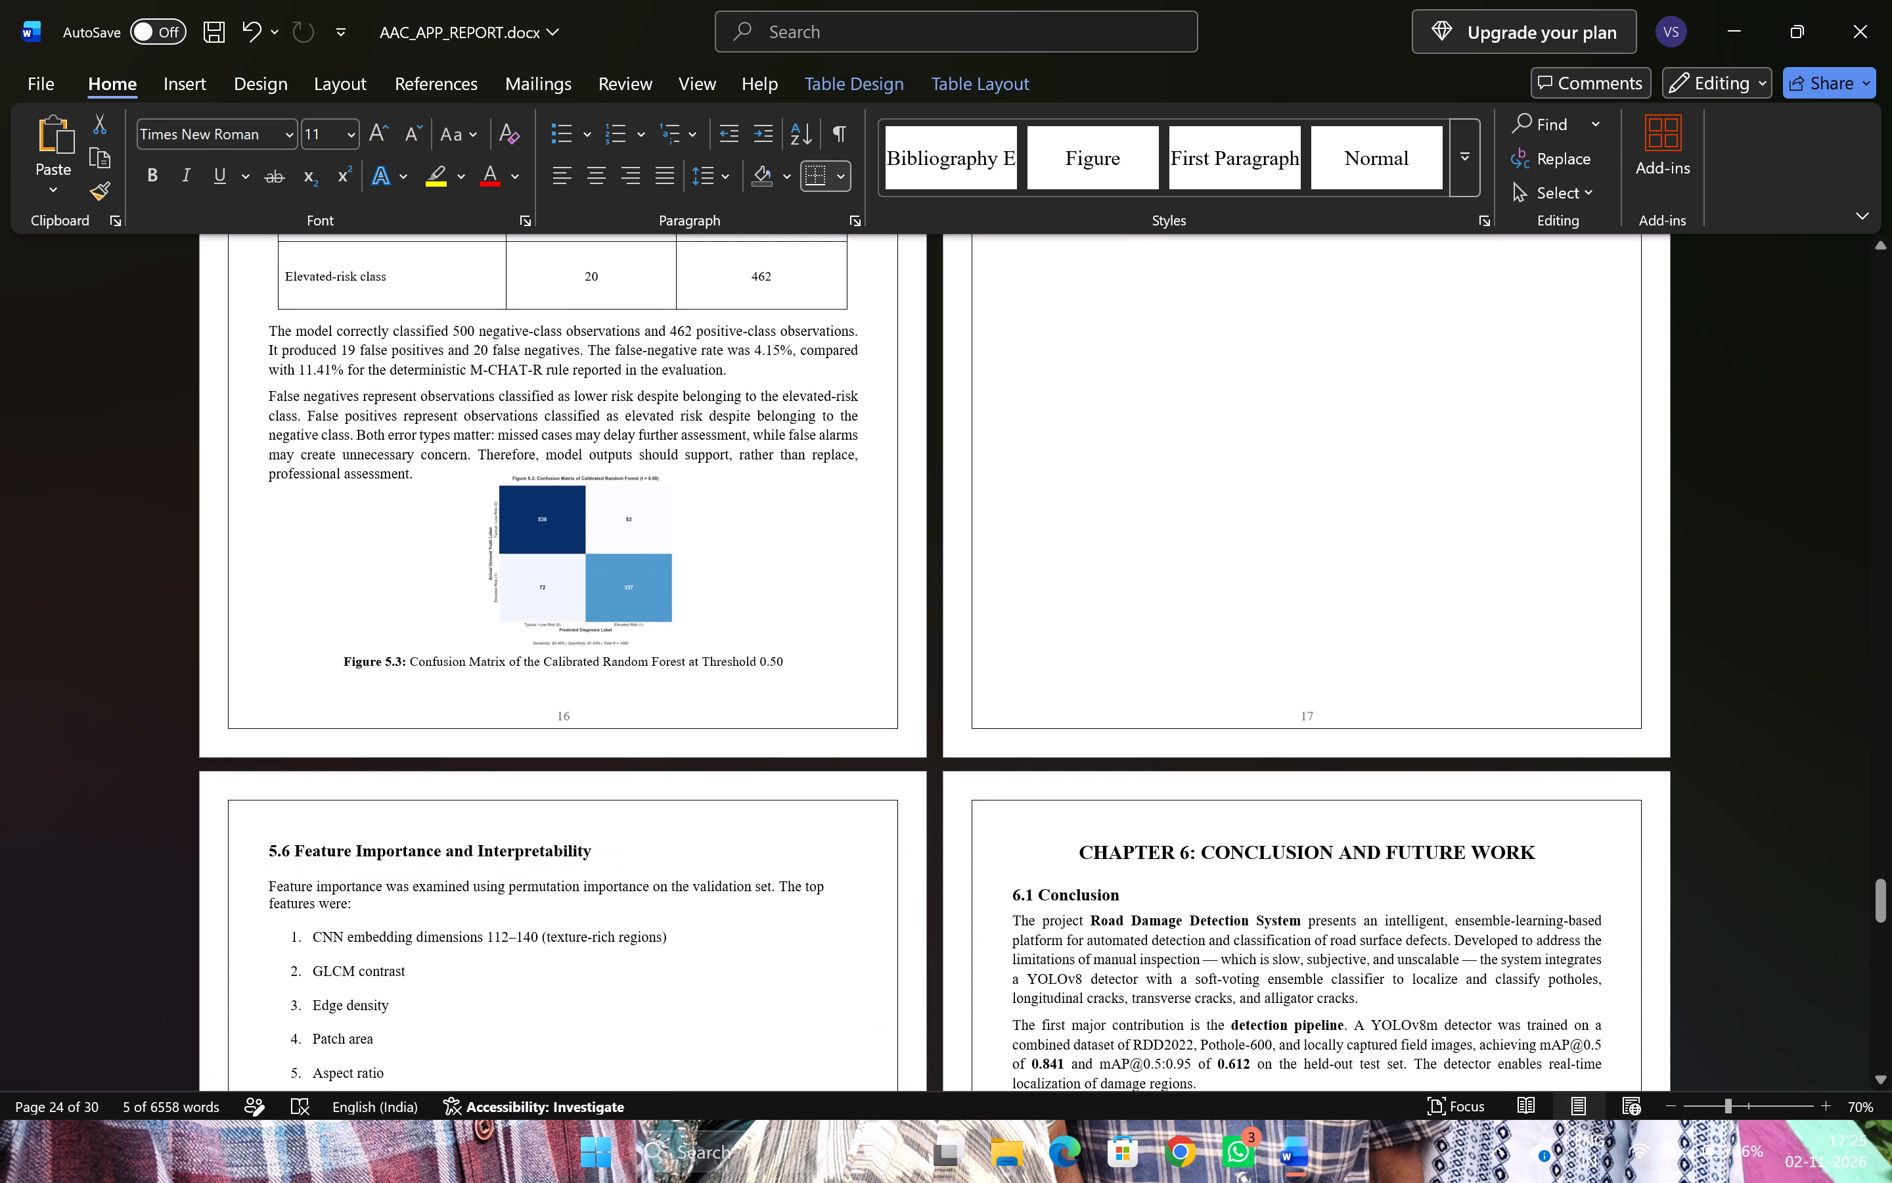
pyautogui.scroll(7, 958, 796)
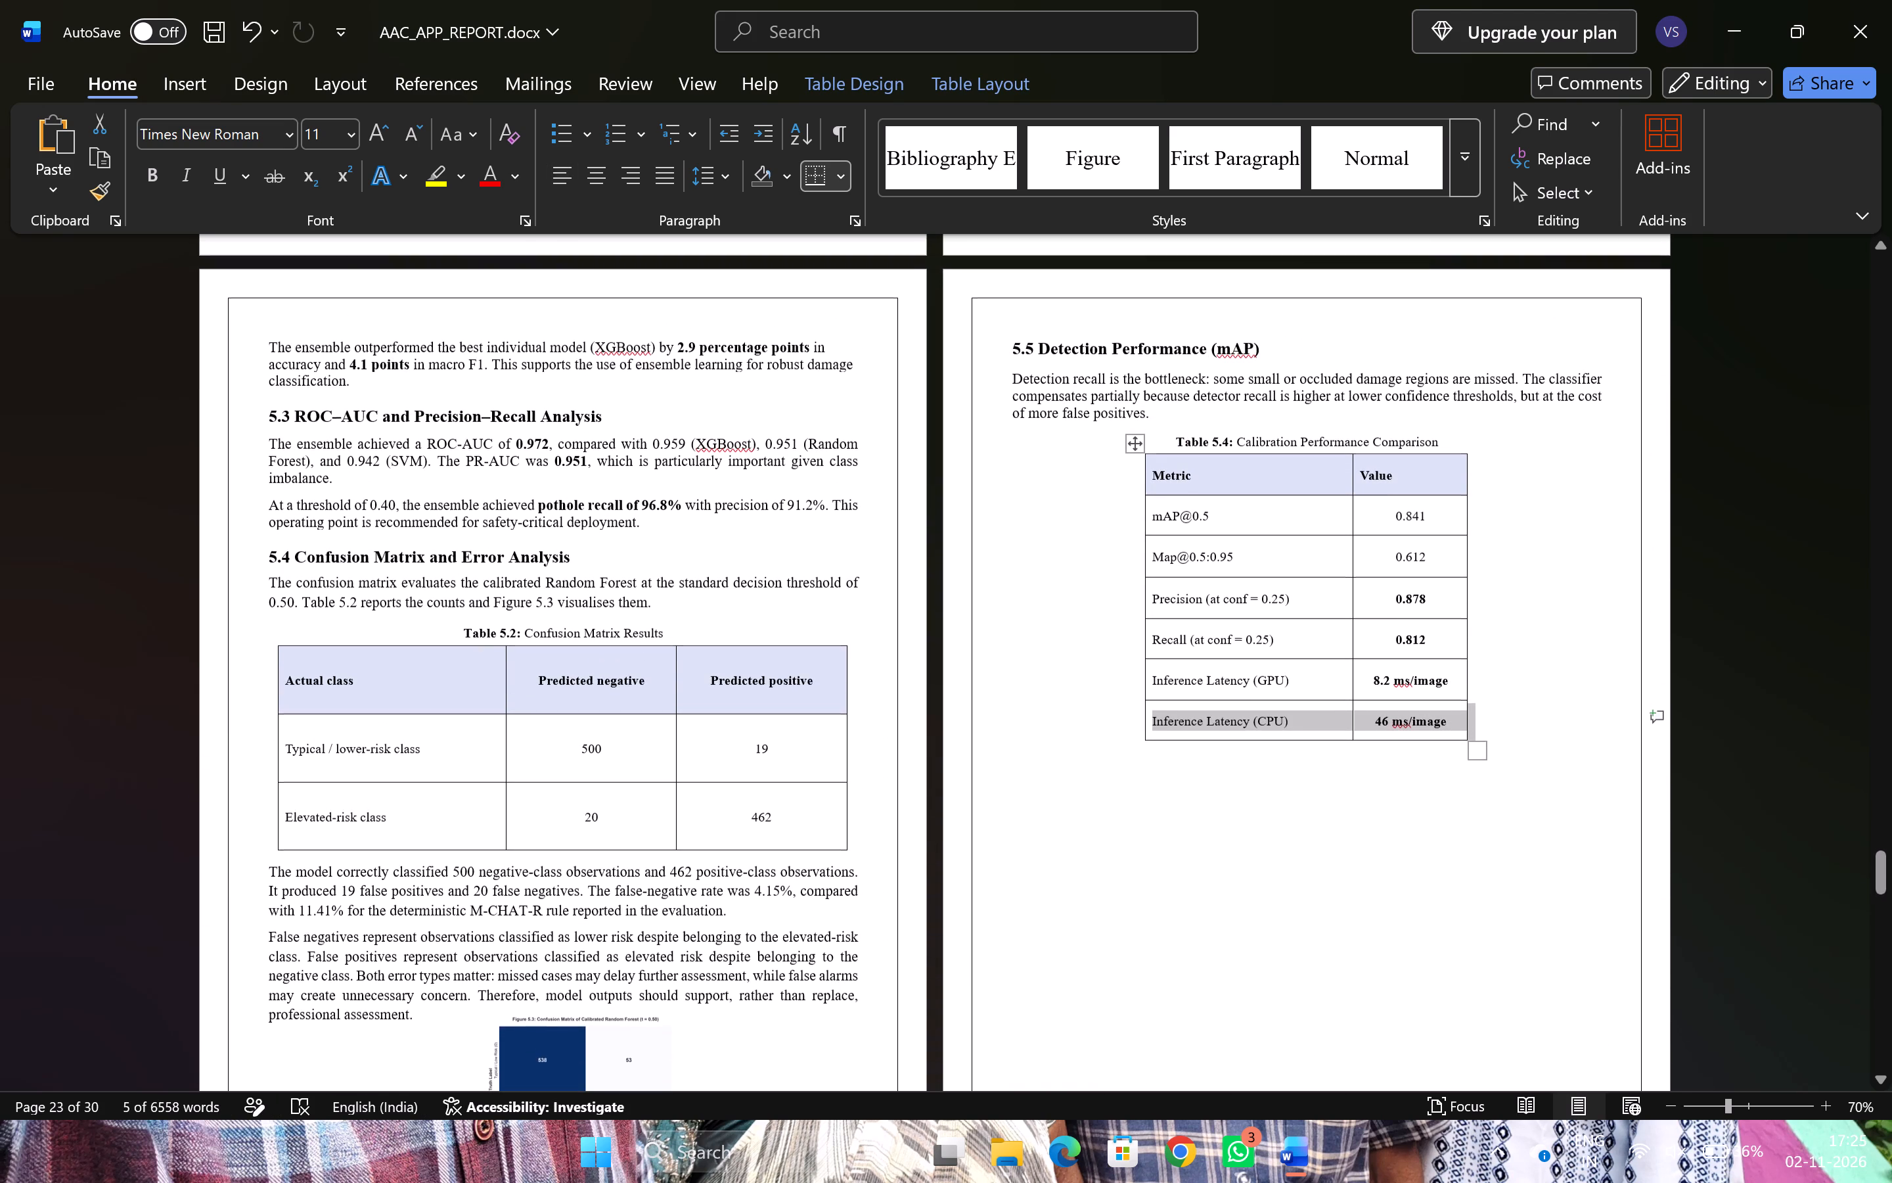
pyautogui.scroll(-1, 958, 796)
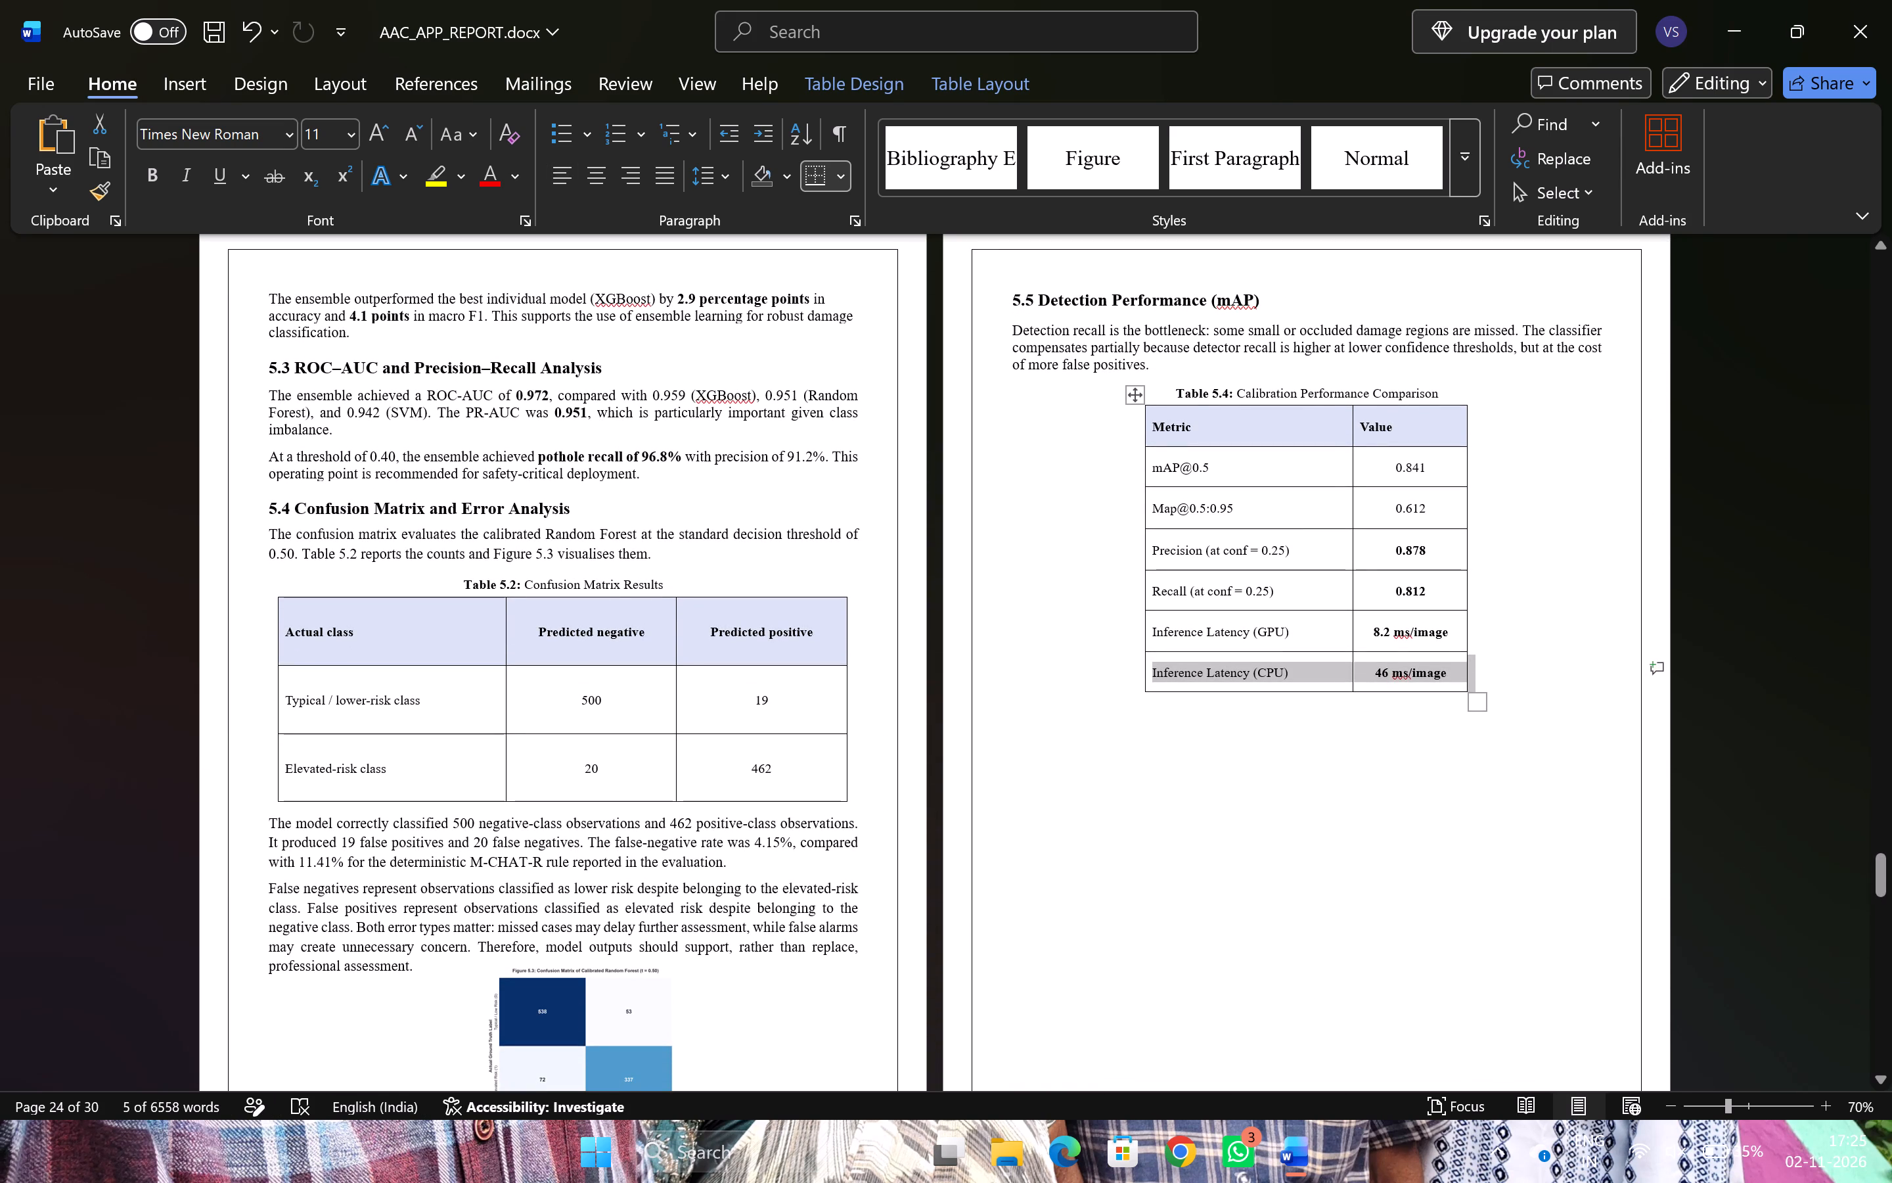
# Save AAC_APP_REPORT.docx and close it.
pyautogui.hotkey('ctrl', 's')
pyautogui.click(1886, 0)
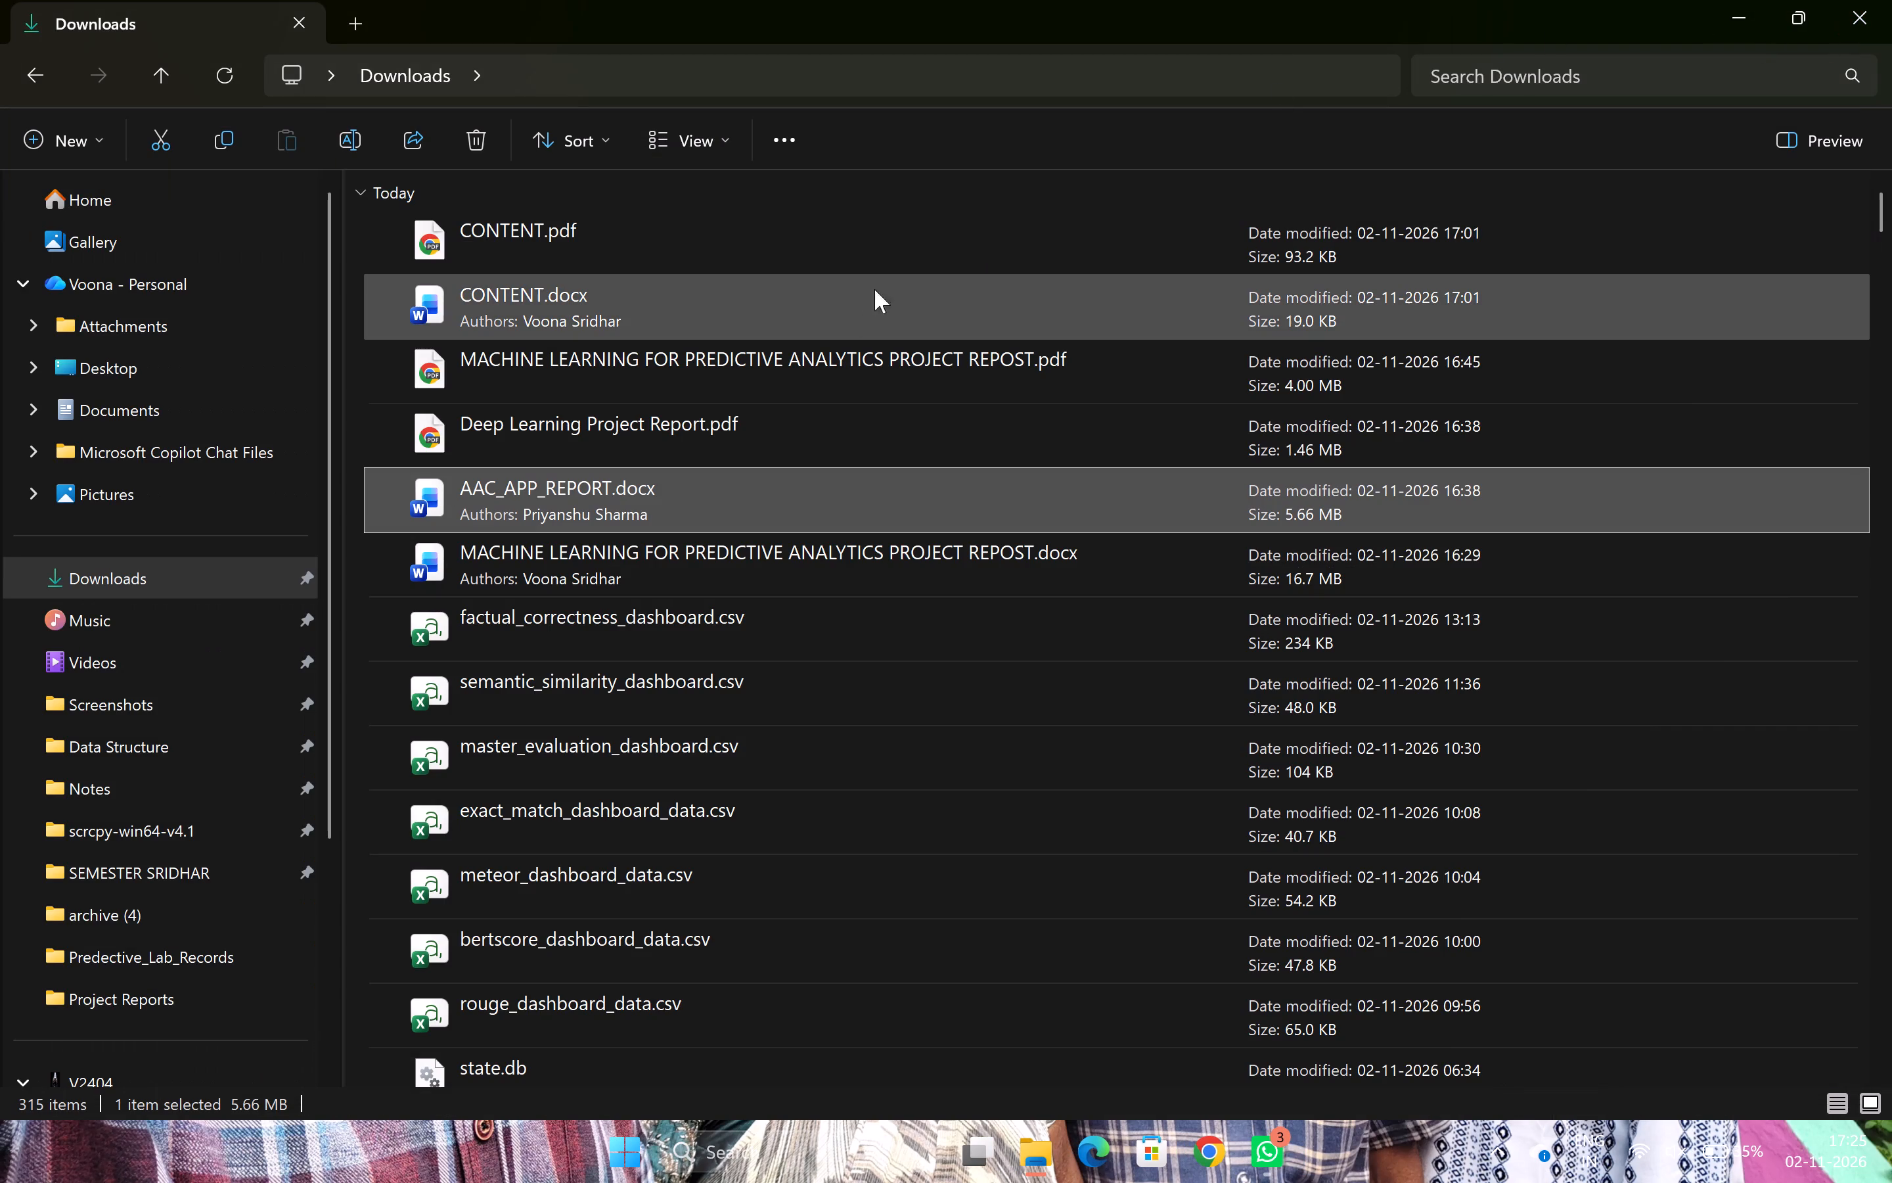
# Switch to File Explorer and delete CONTENT.pdf from the Downloads folder.
pyautogui.click(826, 270)
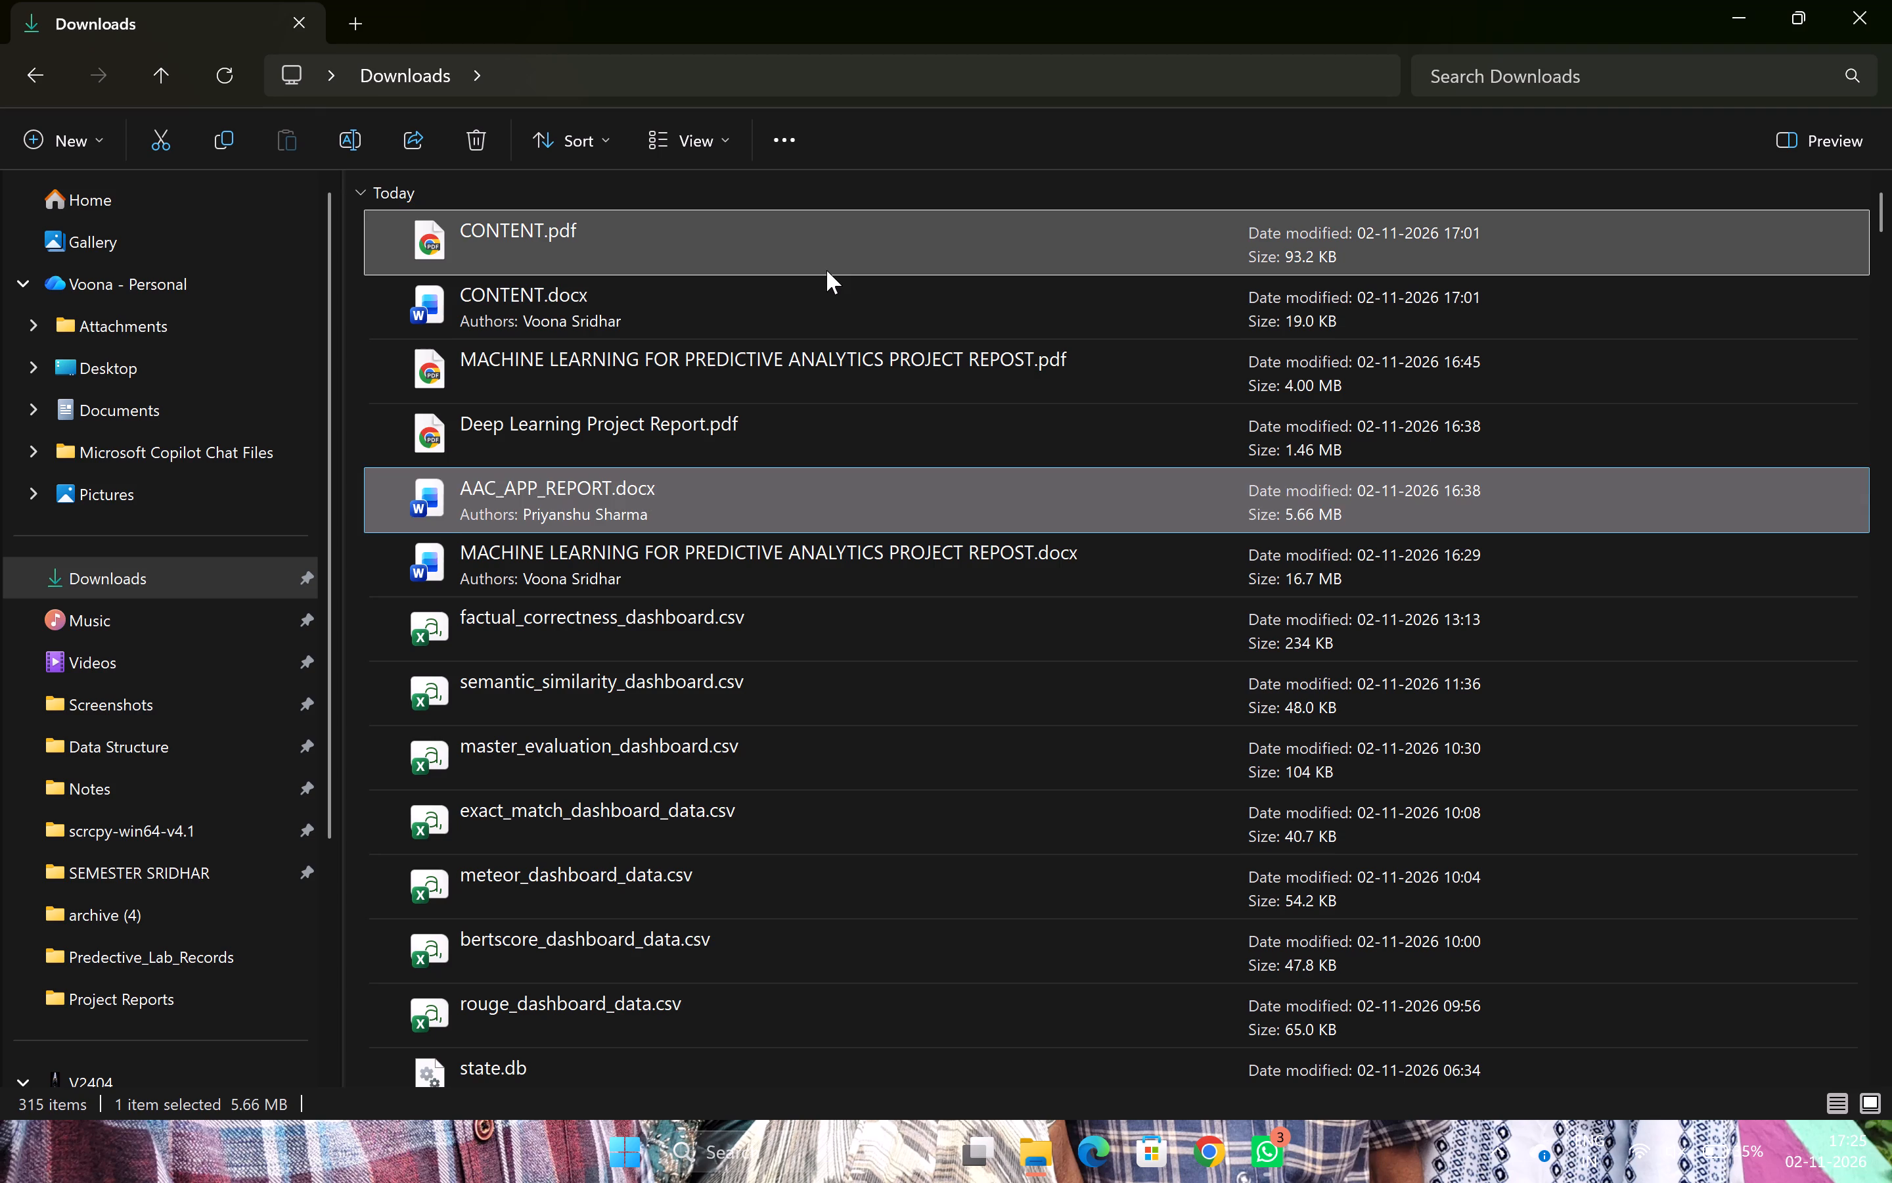
pyautogui.click(482, 140)
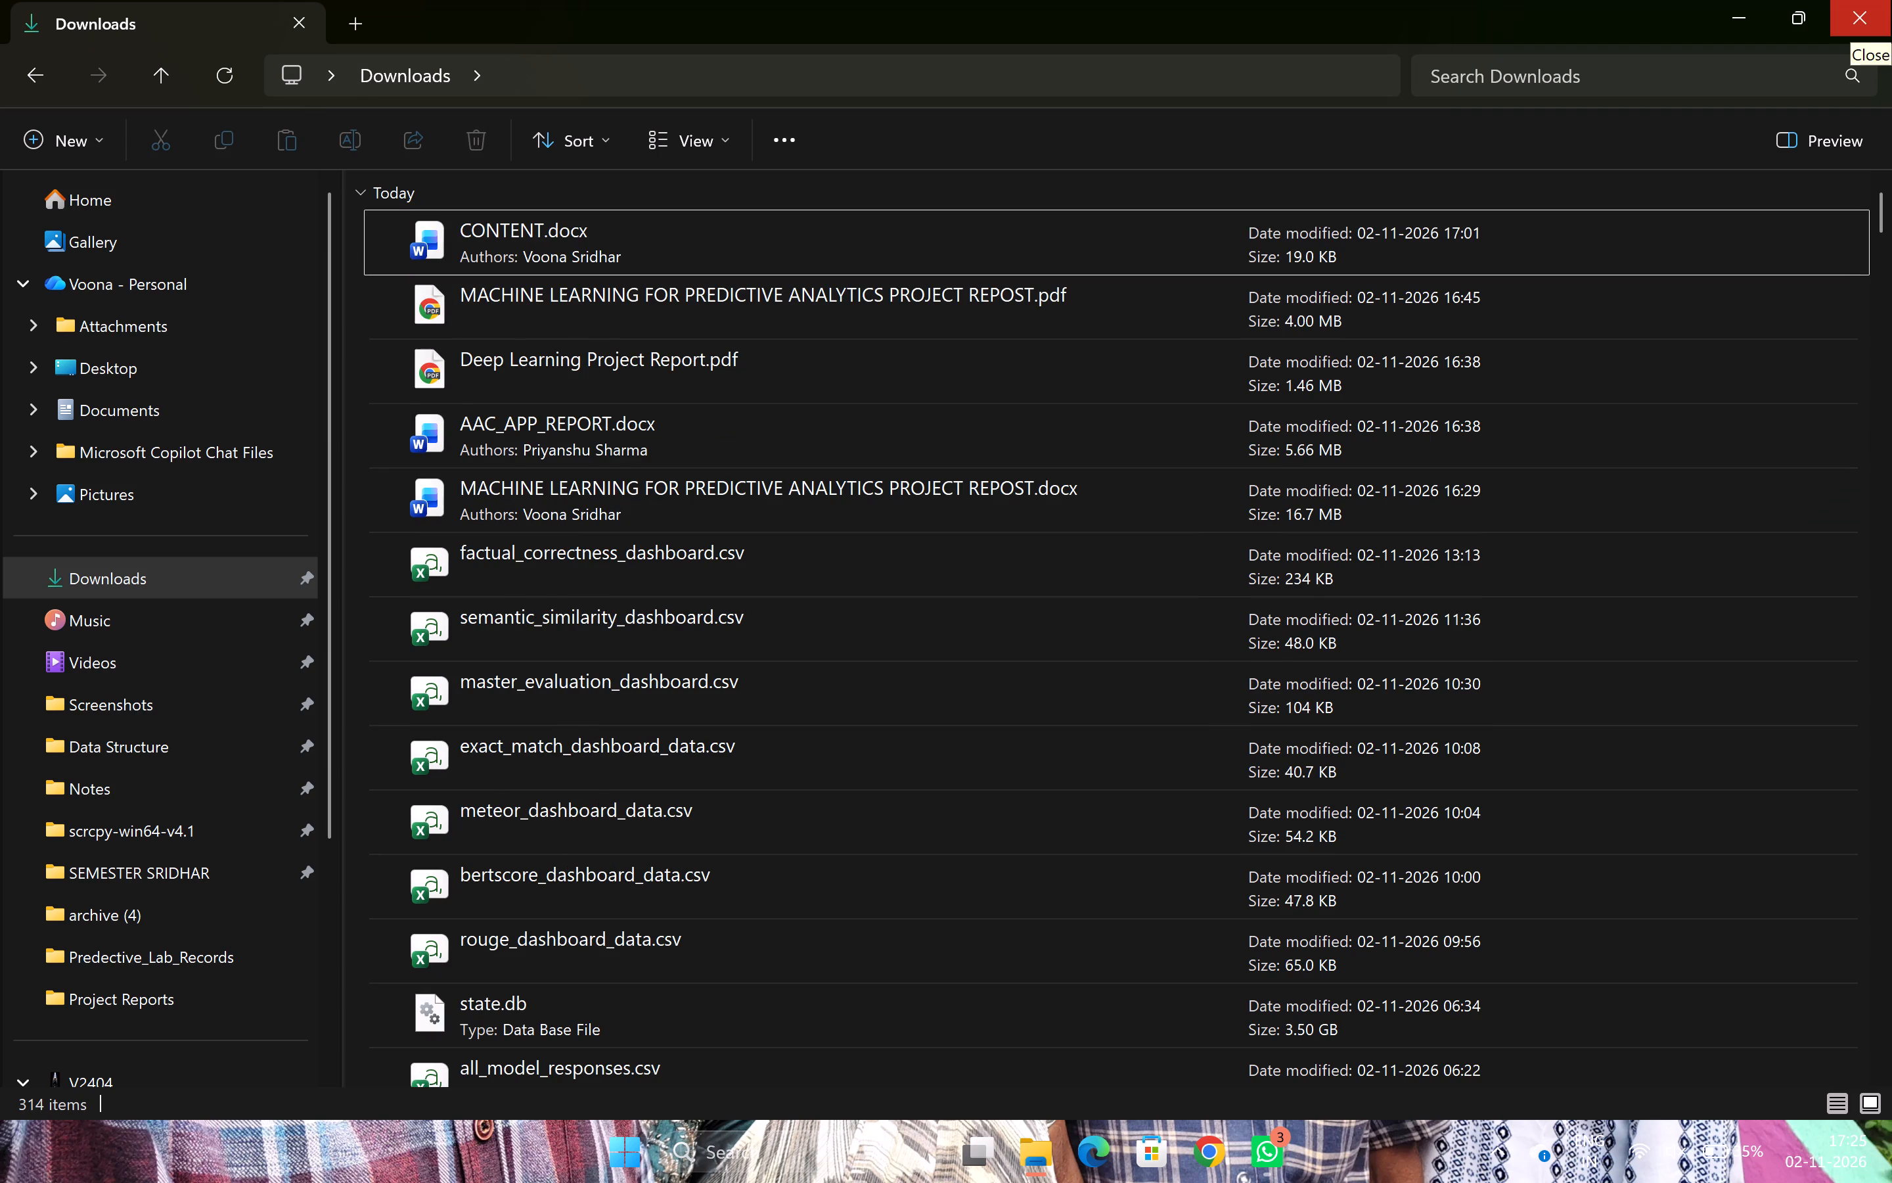
# Open CONTENT.docx from the Downloads folder.
pyautogui.tripleClick(1022, 230)
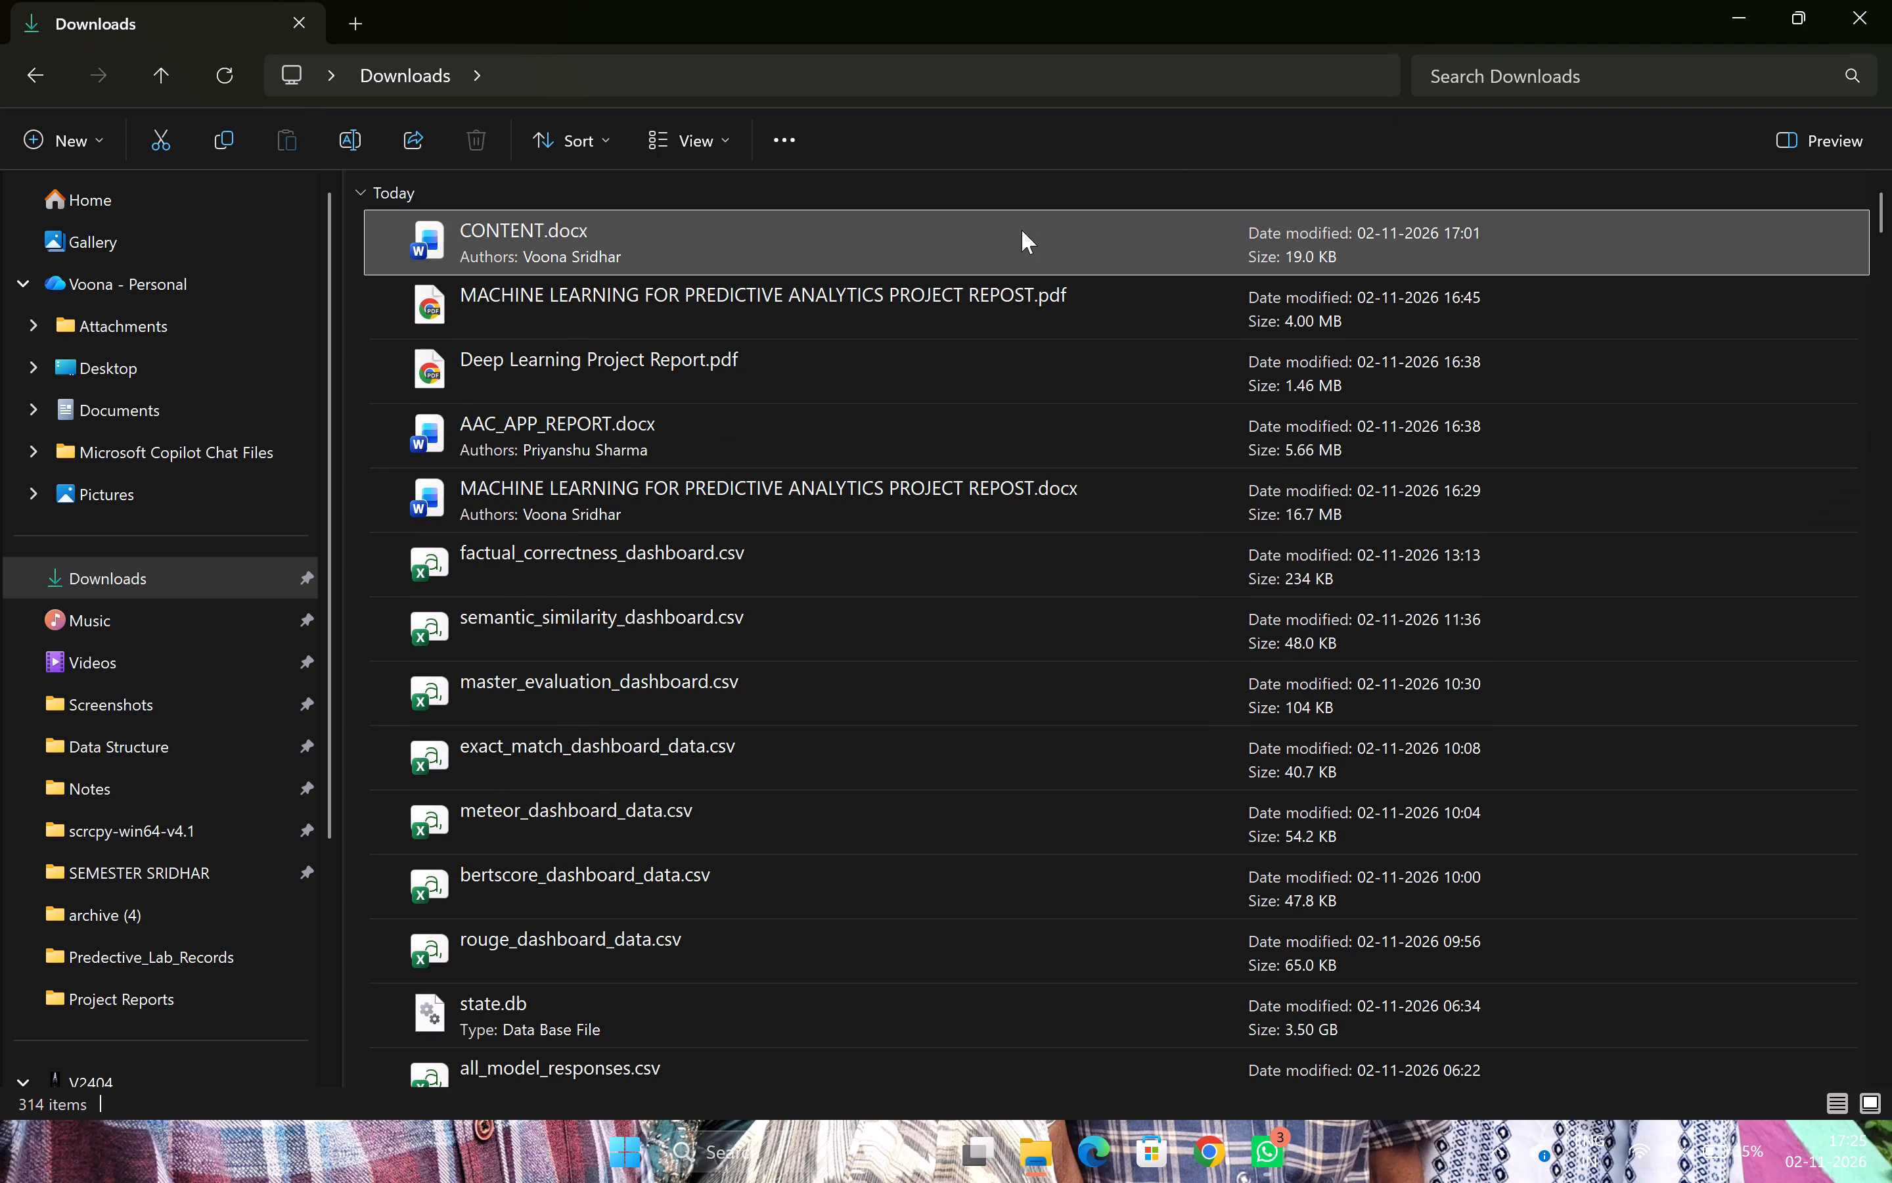
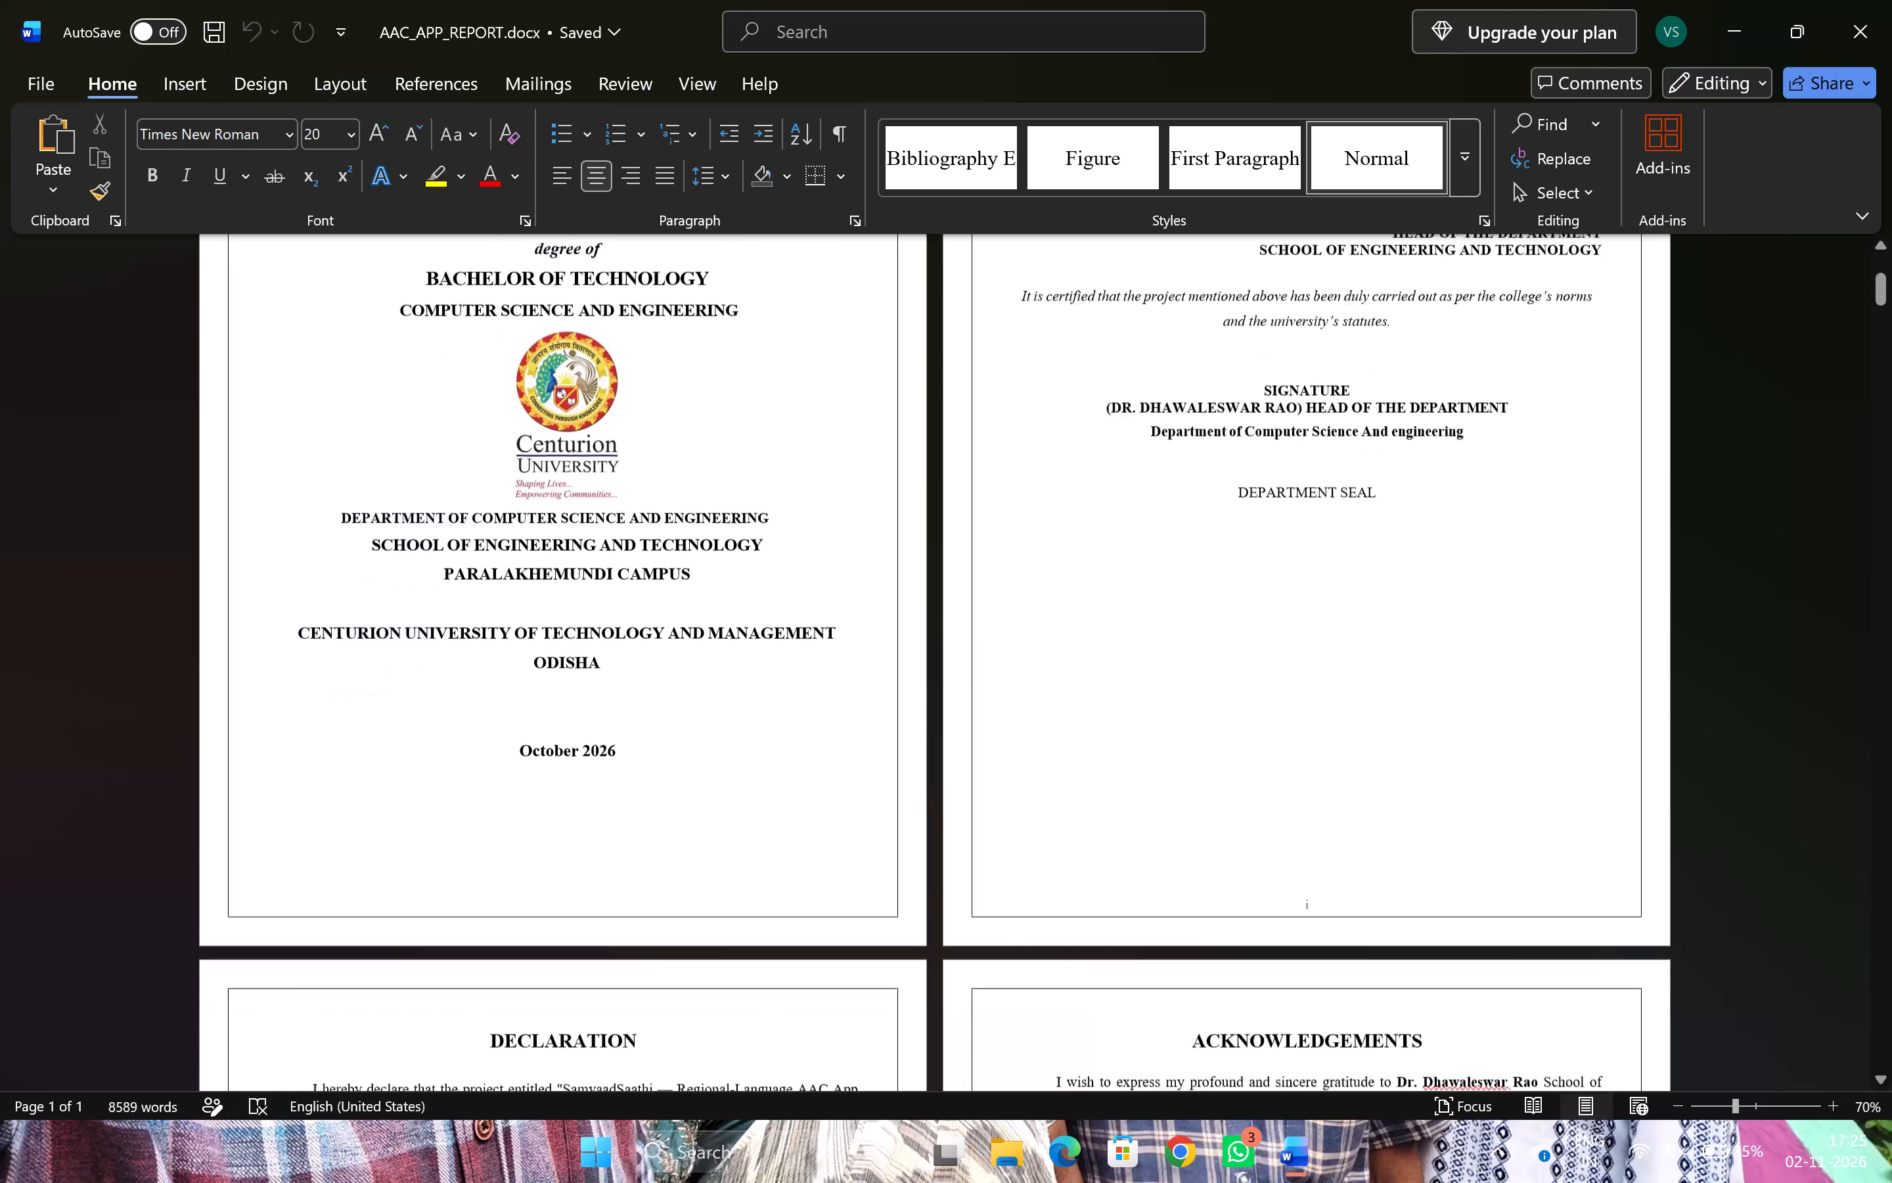
# Copy all table of contents entries in AAC_APP_REPORT.docx, from BONAFIDE CERTIFICATE through BIBLIOGRAPHY, without the heading.
pyautogui.scroll(-3, 786, 705)
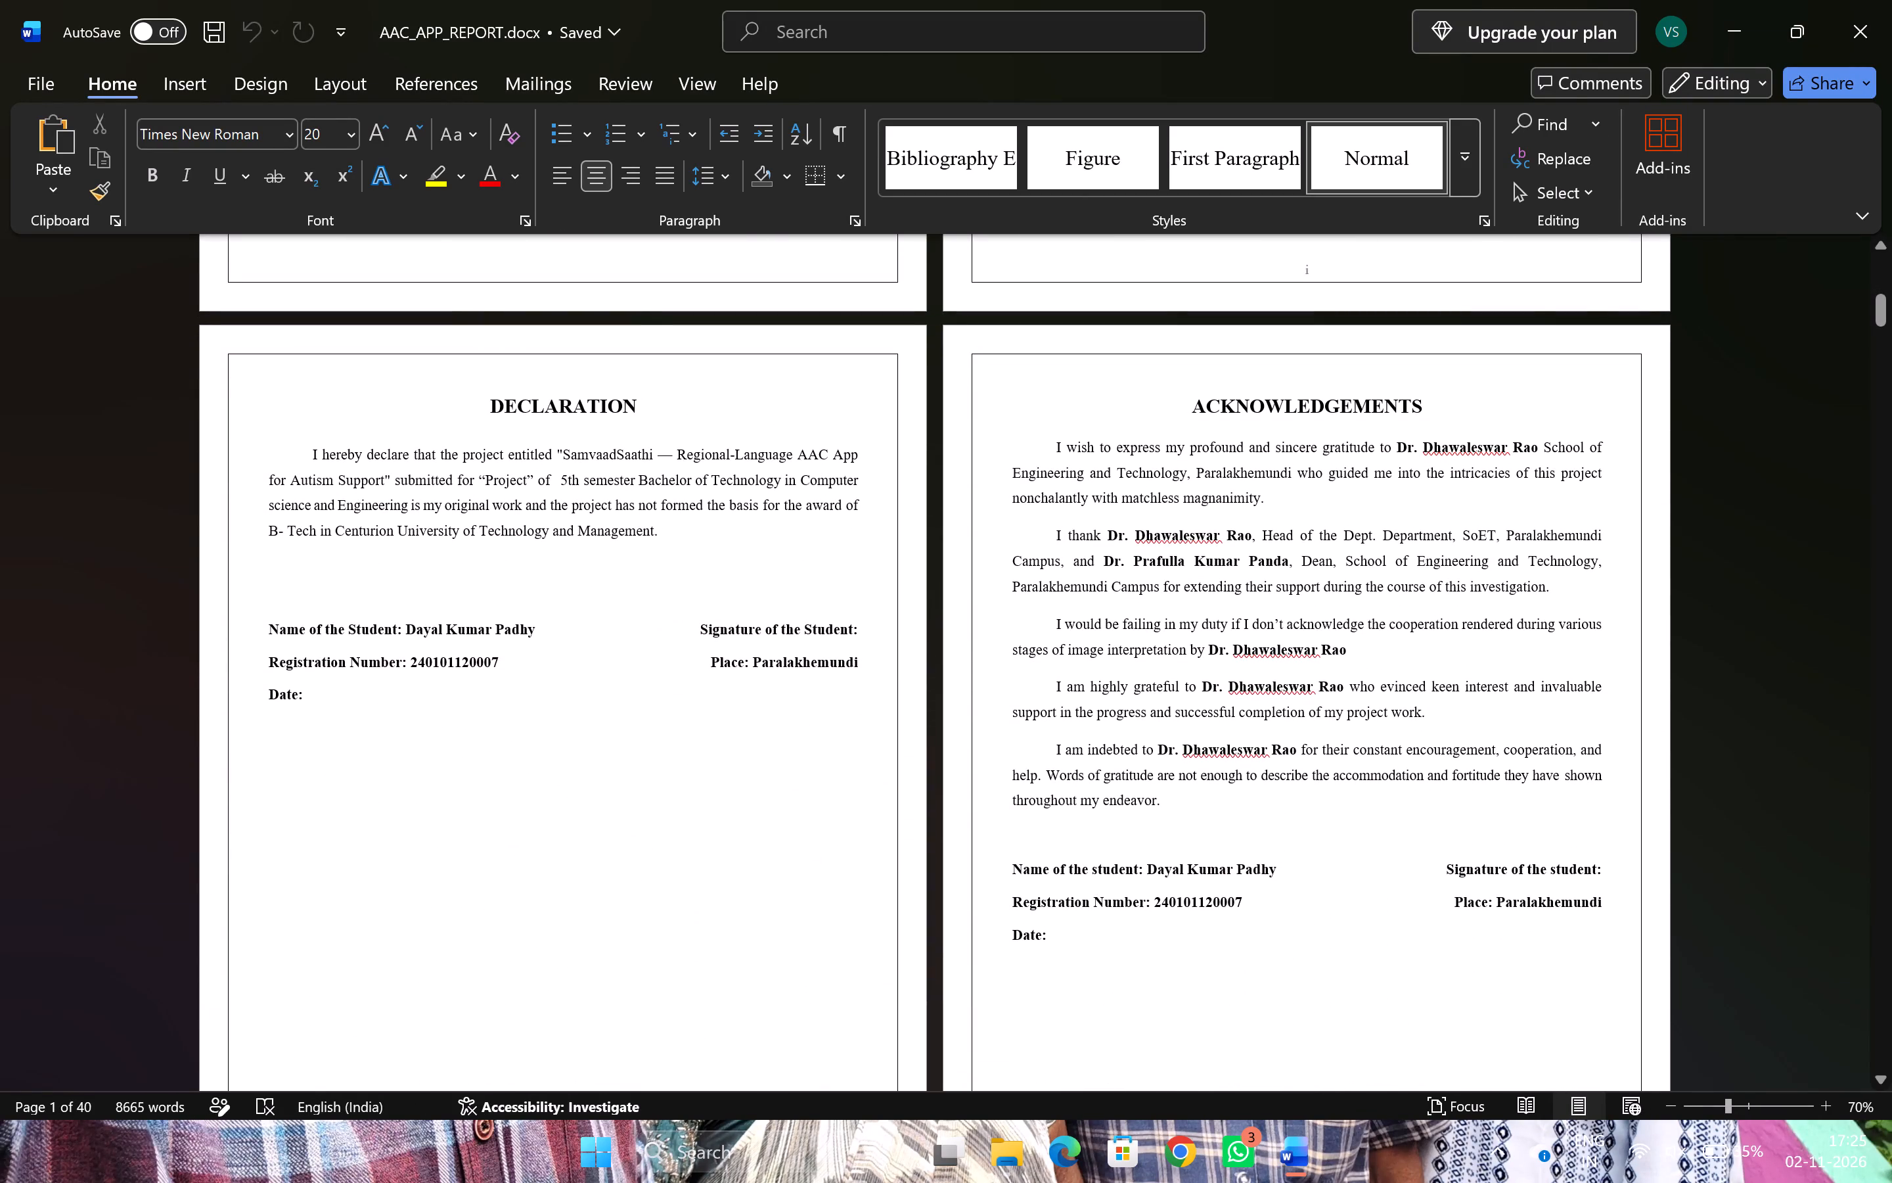
pyautogui.scroll(-6, 803, 562)
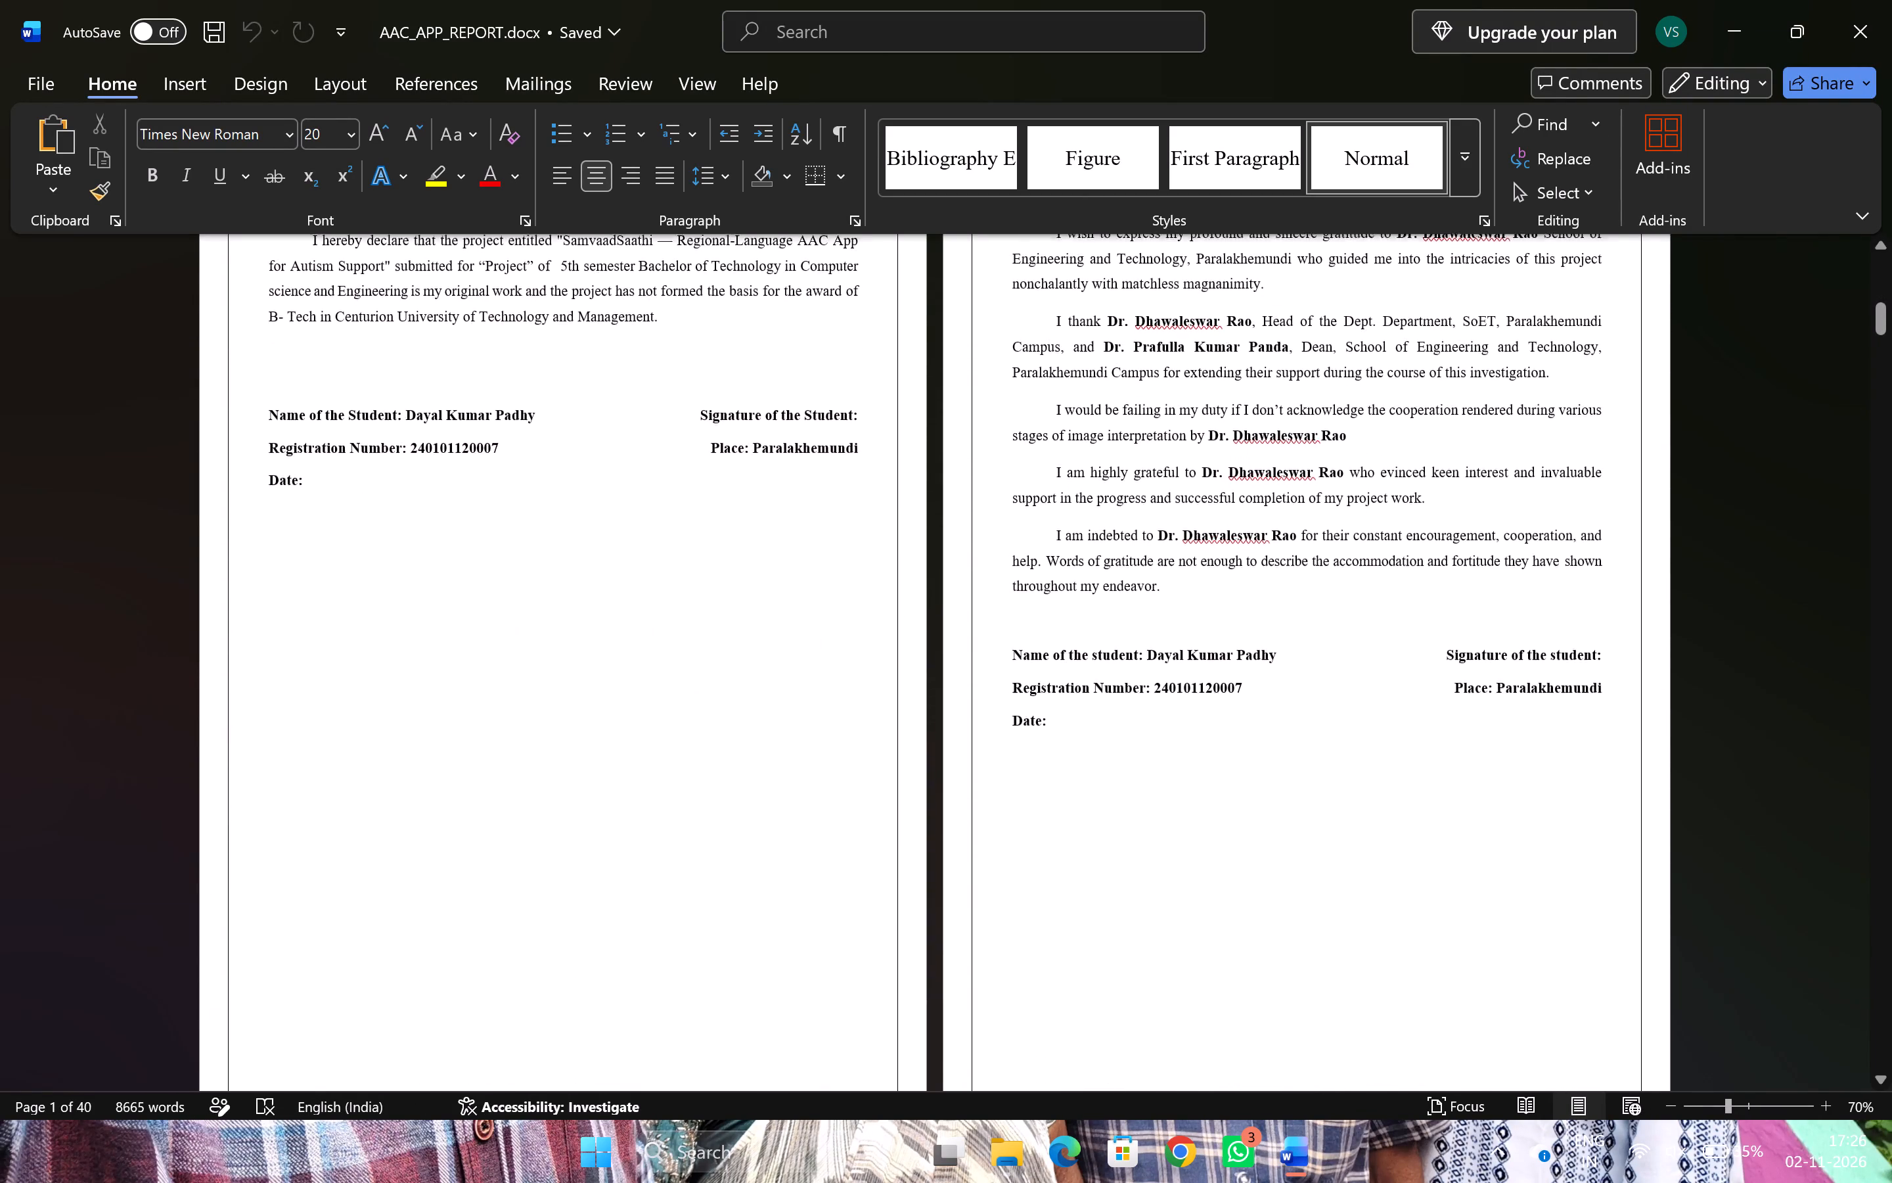
pyautogui.scroll(-5, 803, 562)
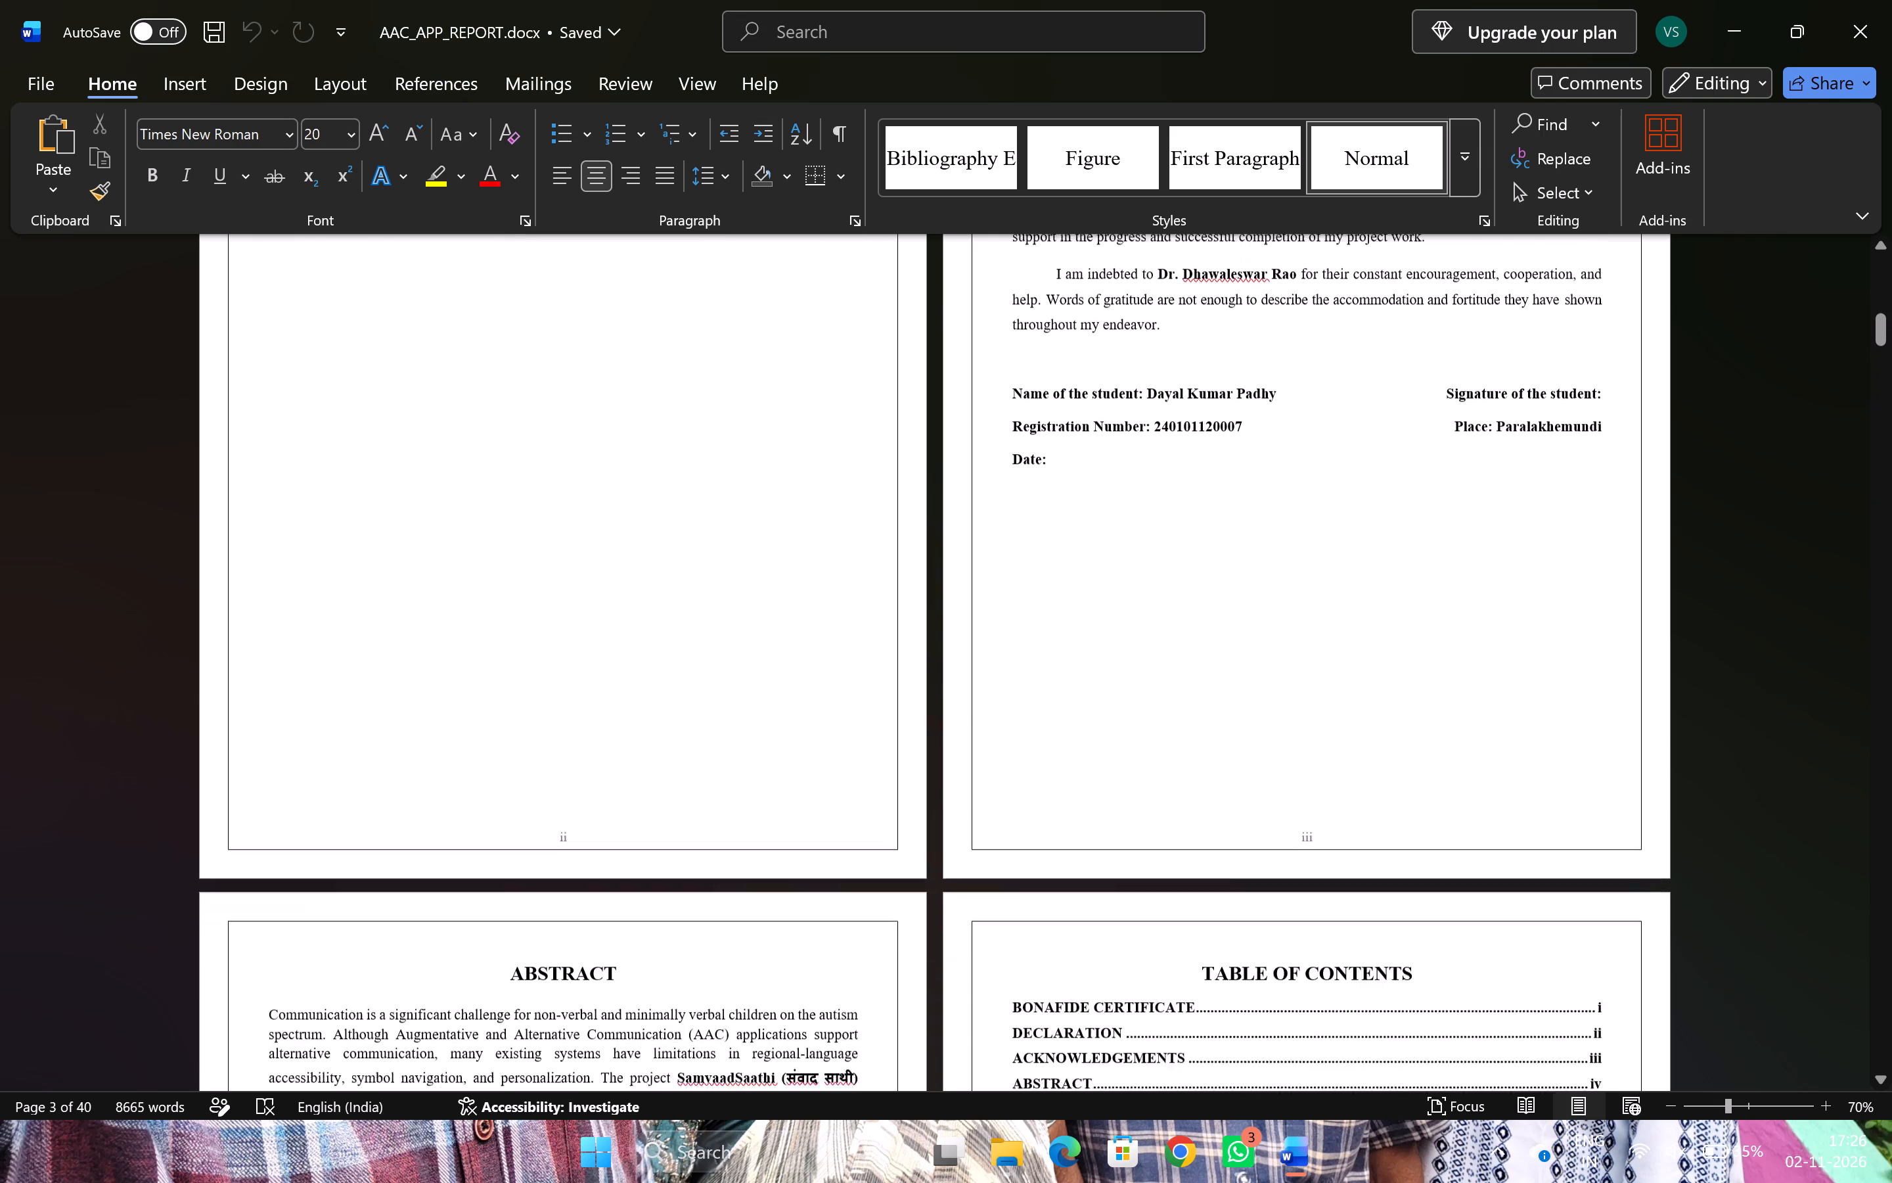
pyautogui.scroll(-6, 803, 562)
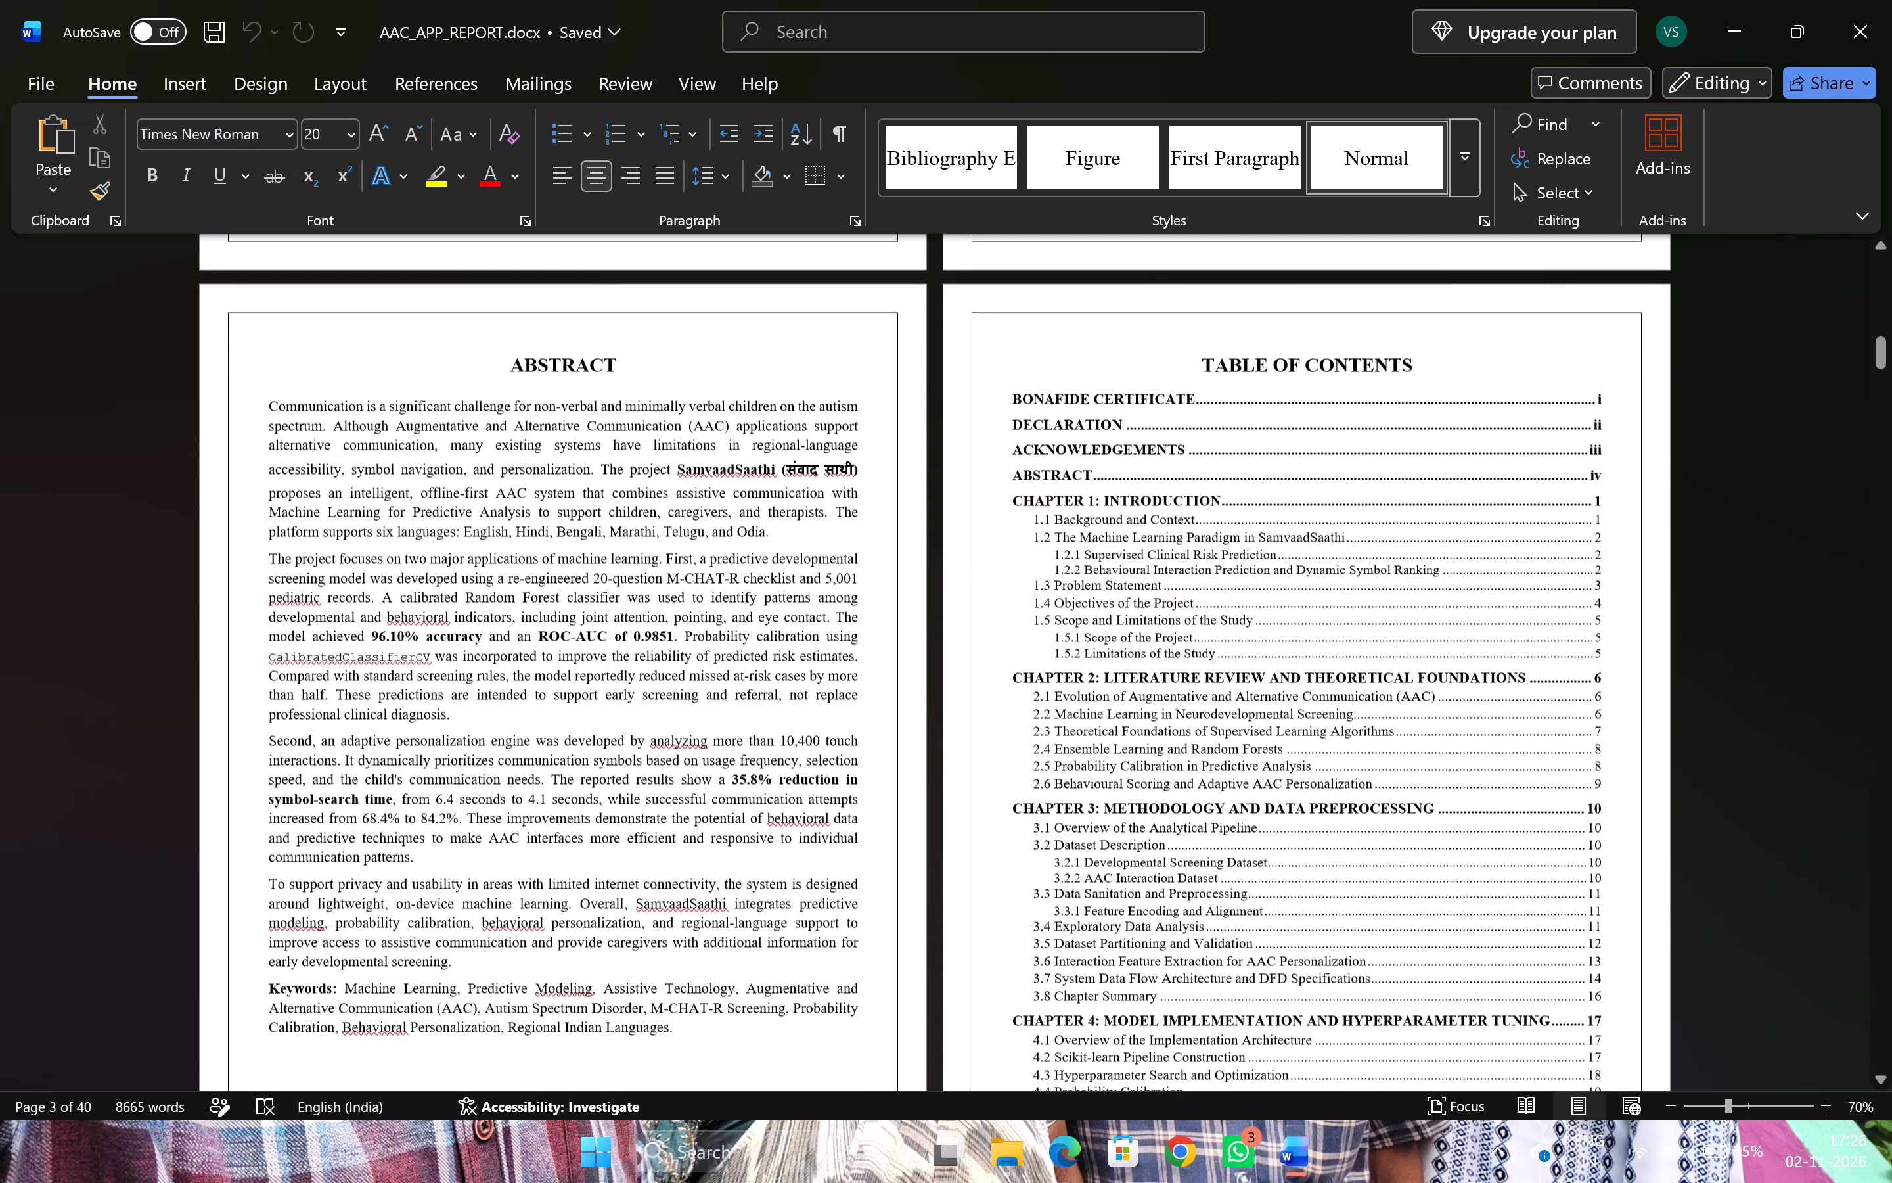
pyautogui.scroll(-2, 803, 562)
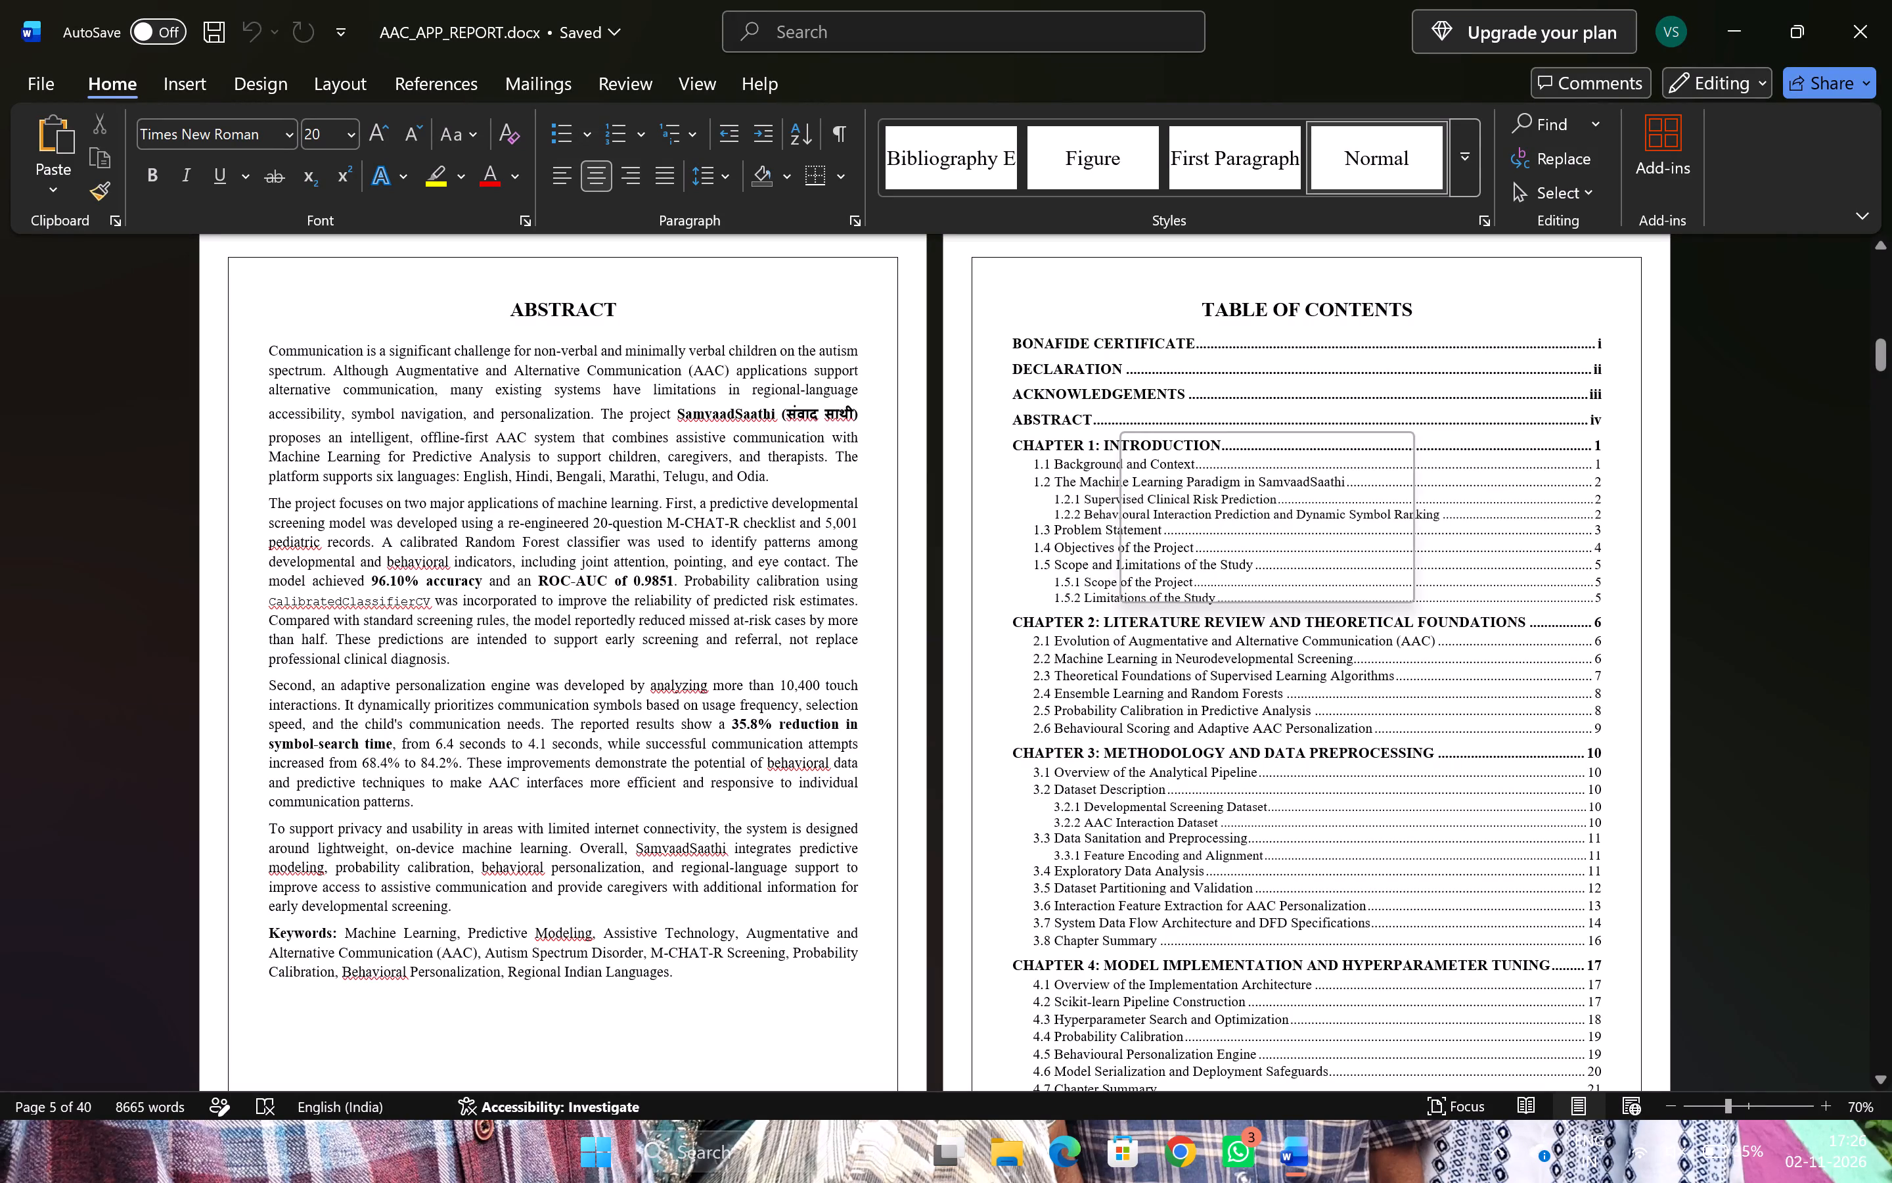
pyautogui.click(1012, 343)
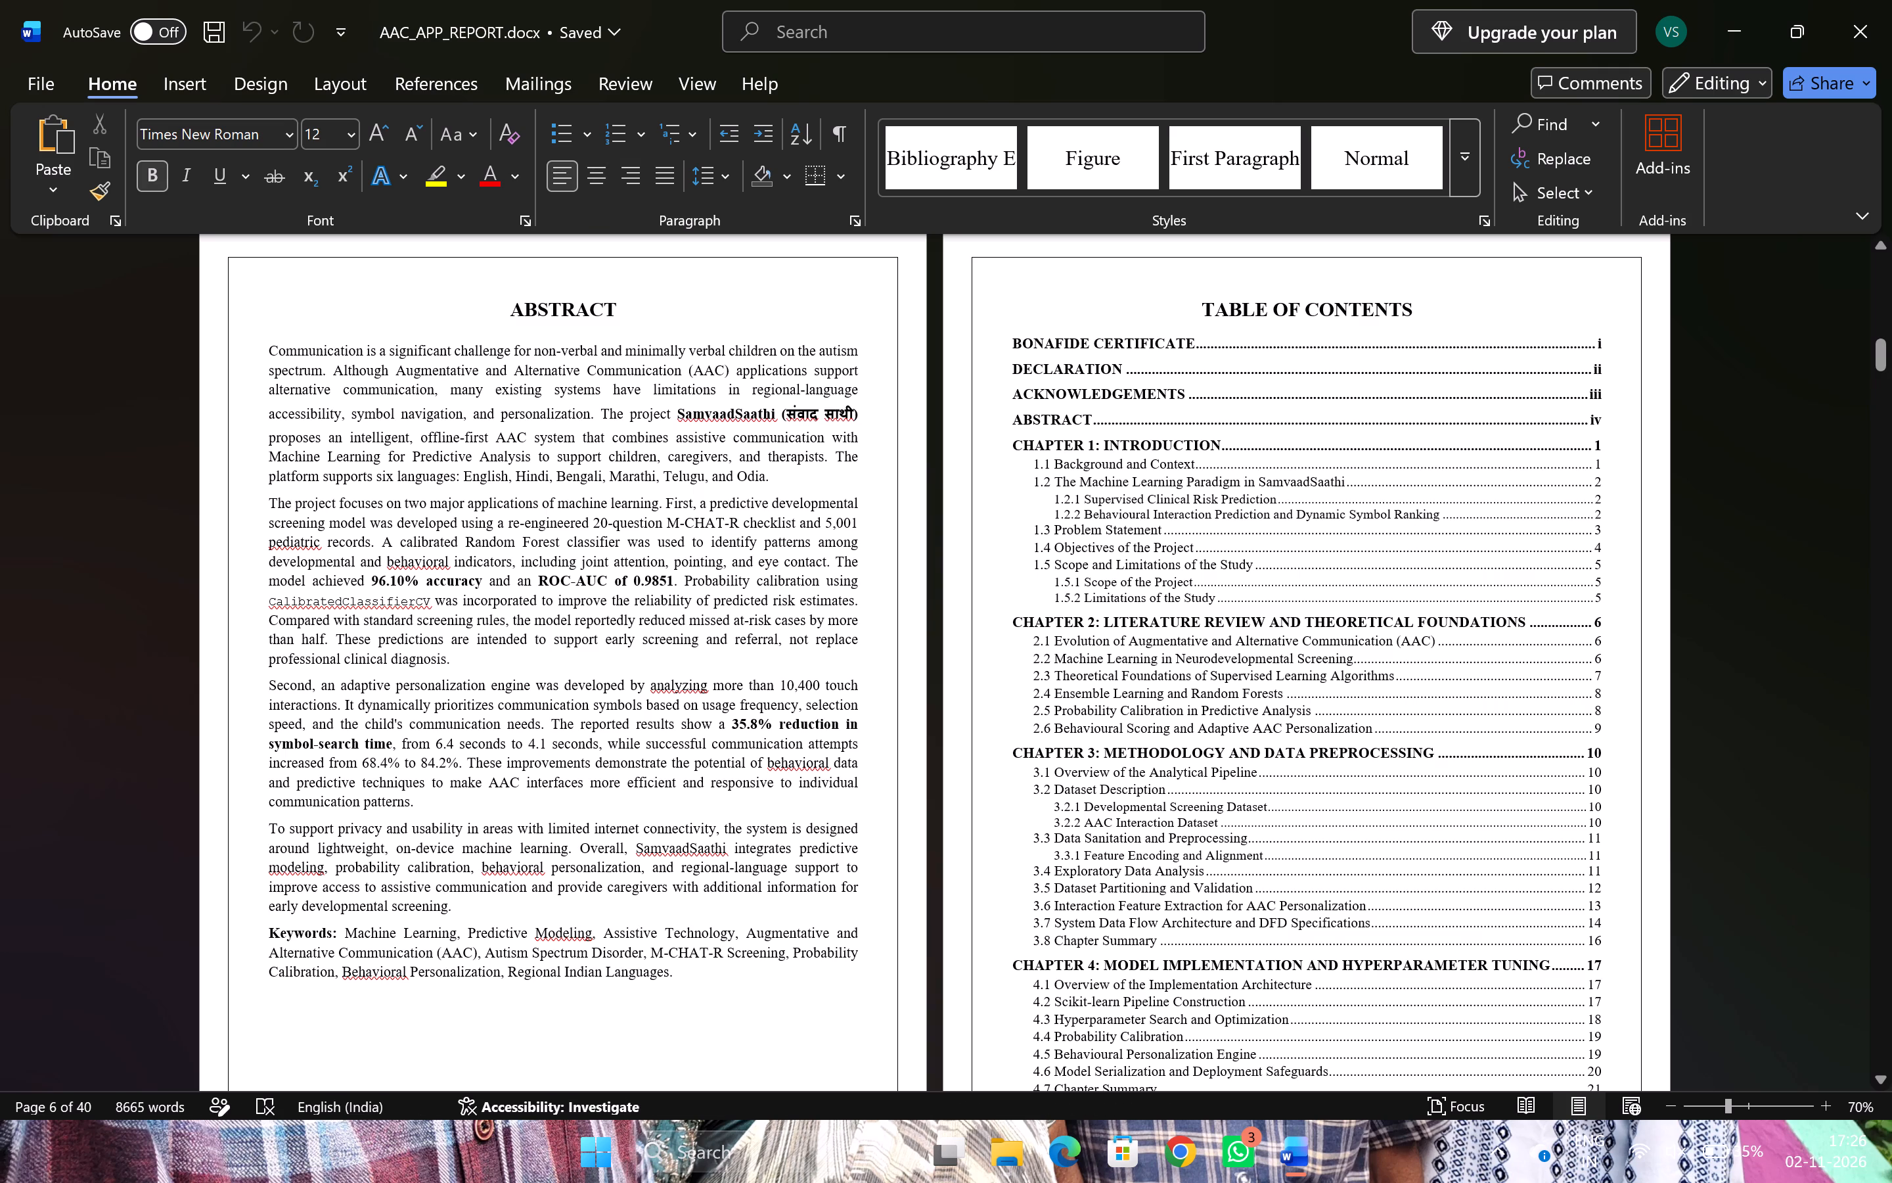
pyautogui.moveTo(1012, 343); pyautogui.dragTo(1190, 657)
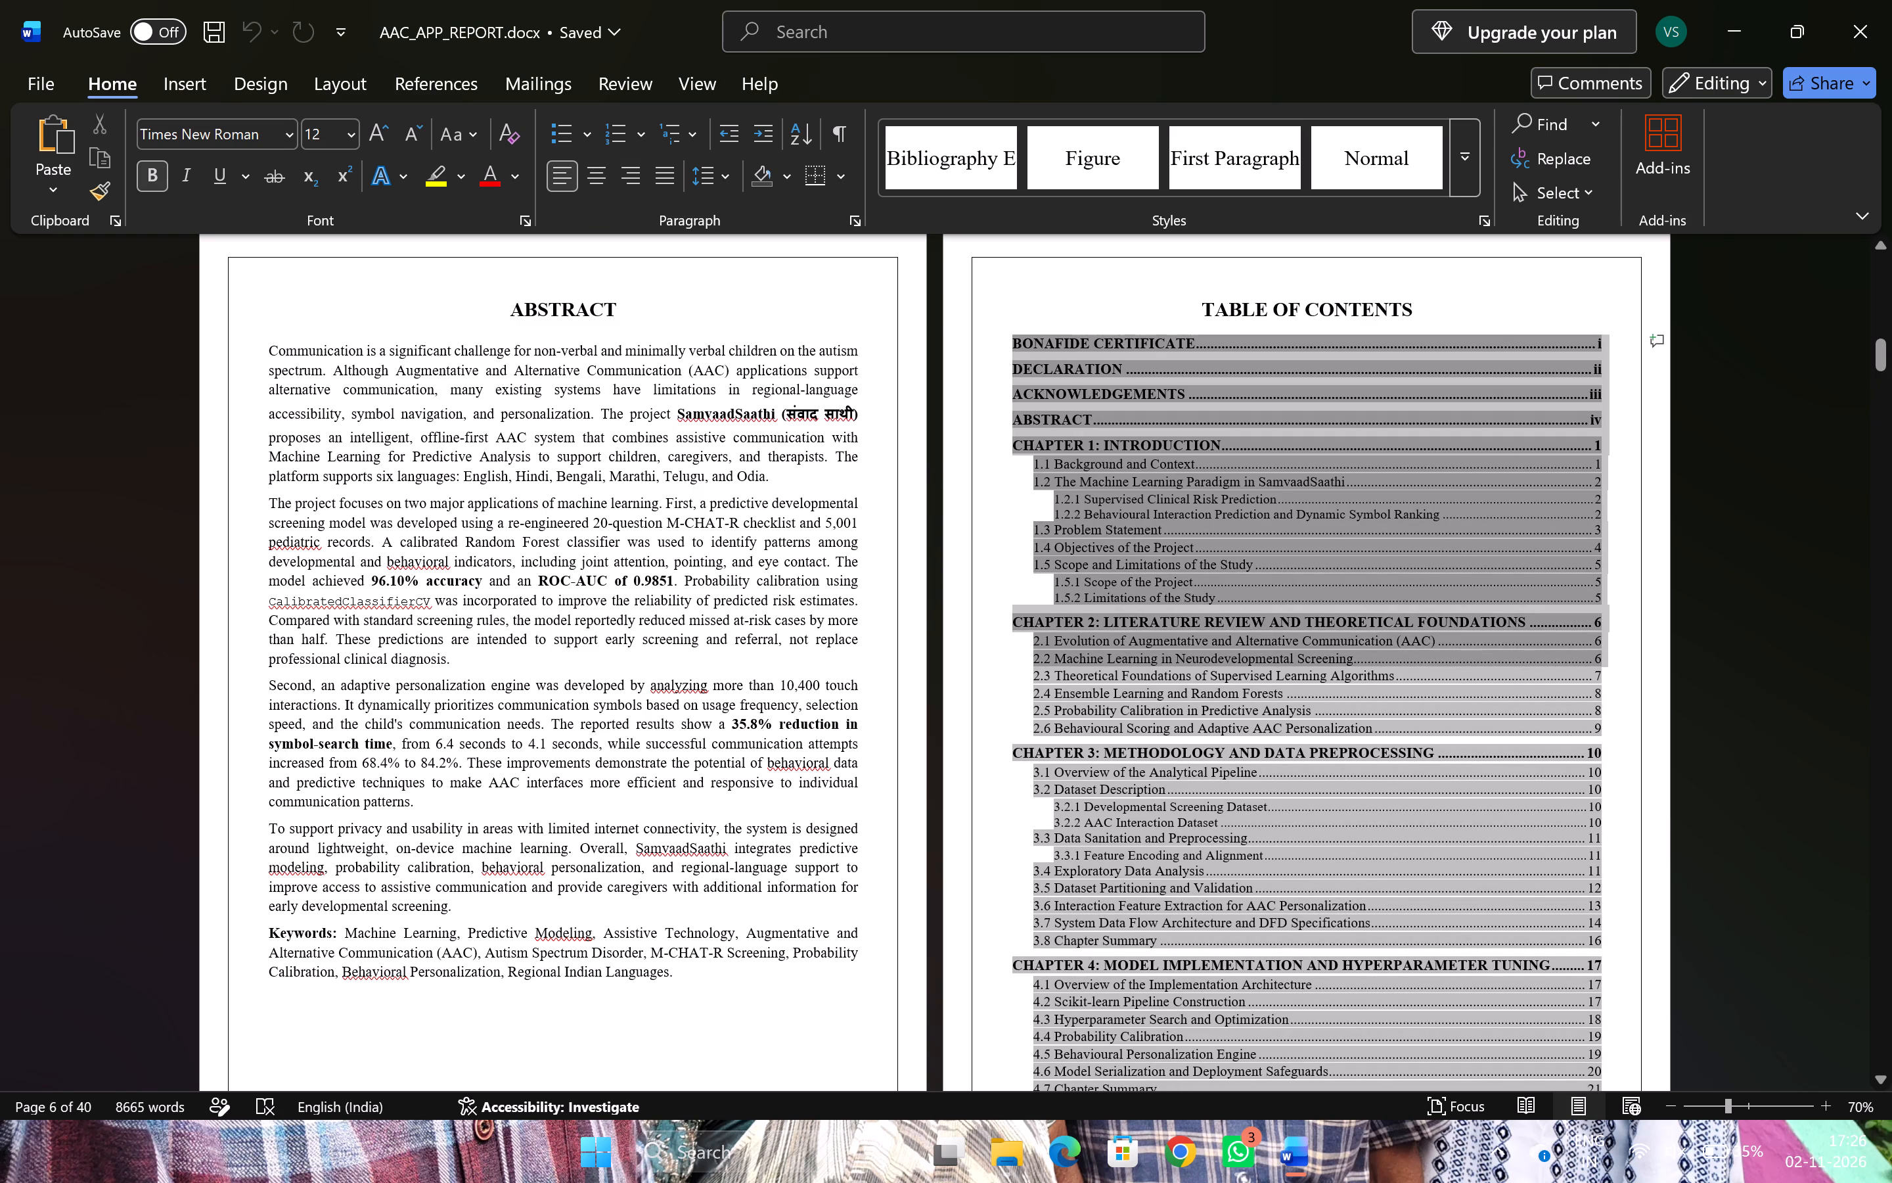
pyautogui.moveTo(1190, 657); pyautogui.dragTo(1196, 660)
pyautogui.click(1196, 660)
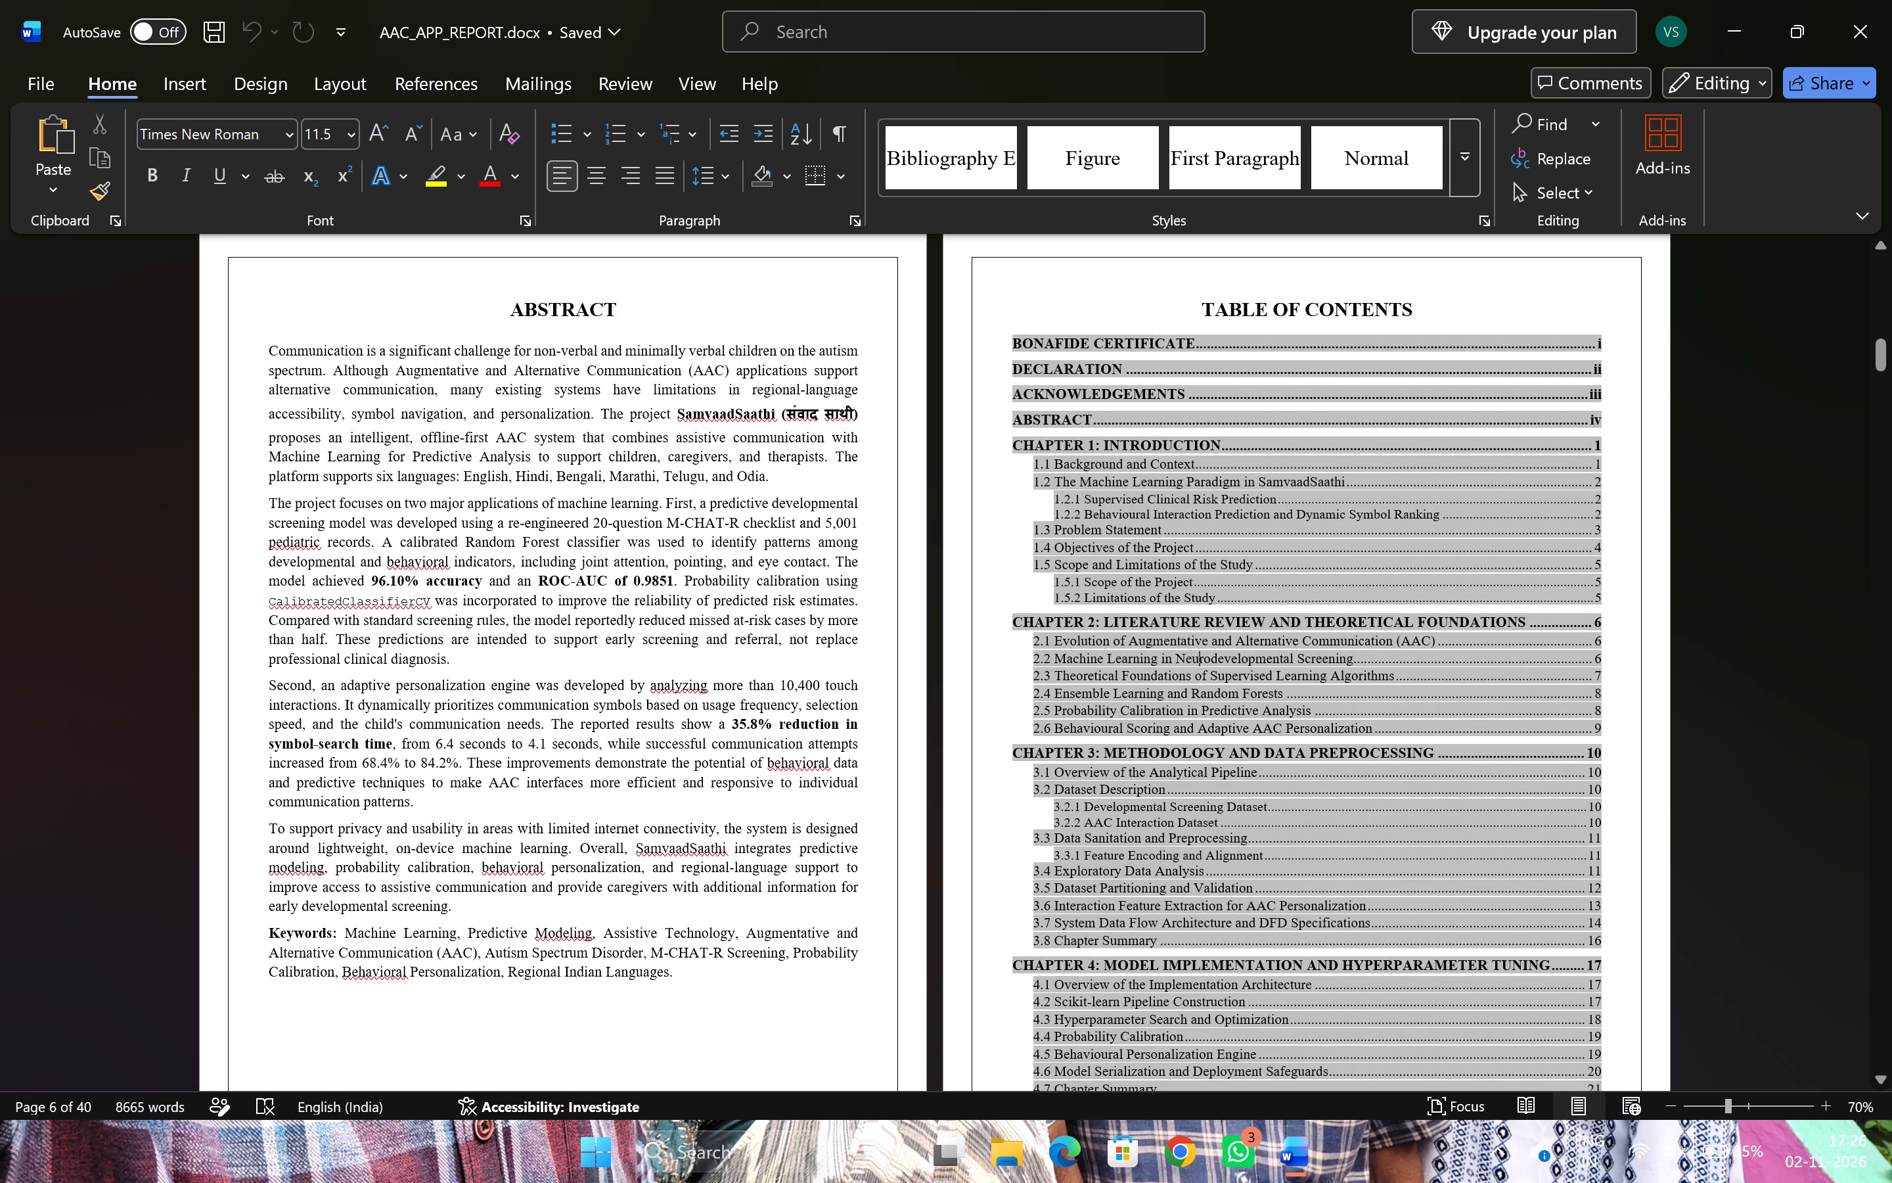
pyautogui.click(1028, 346)
pyautogui.click(992, 321)
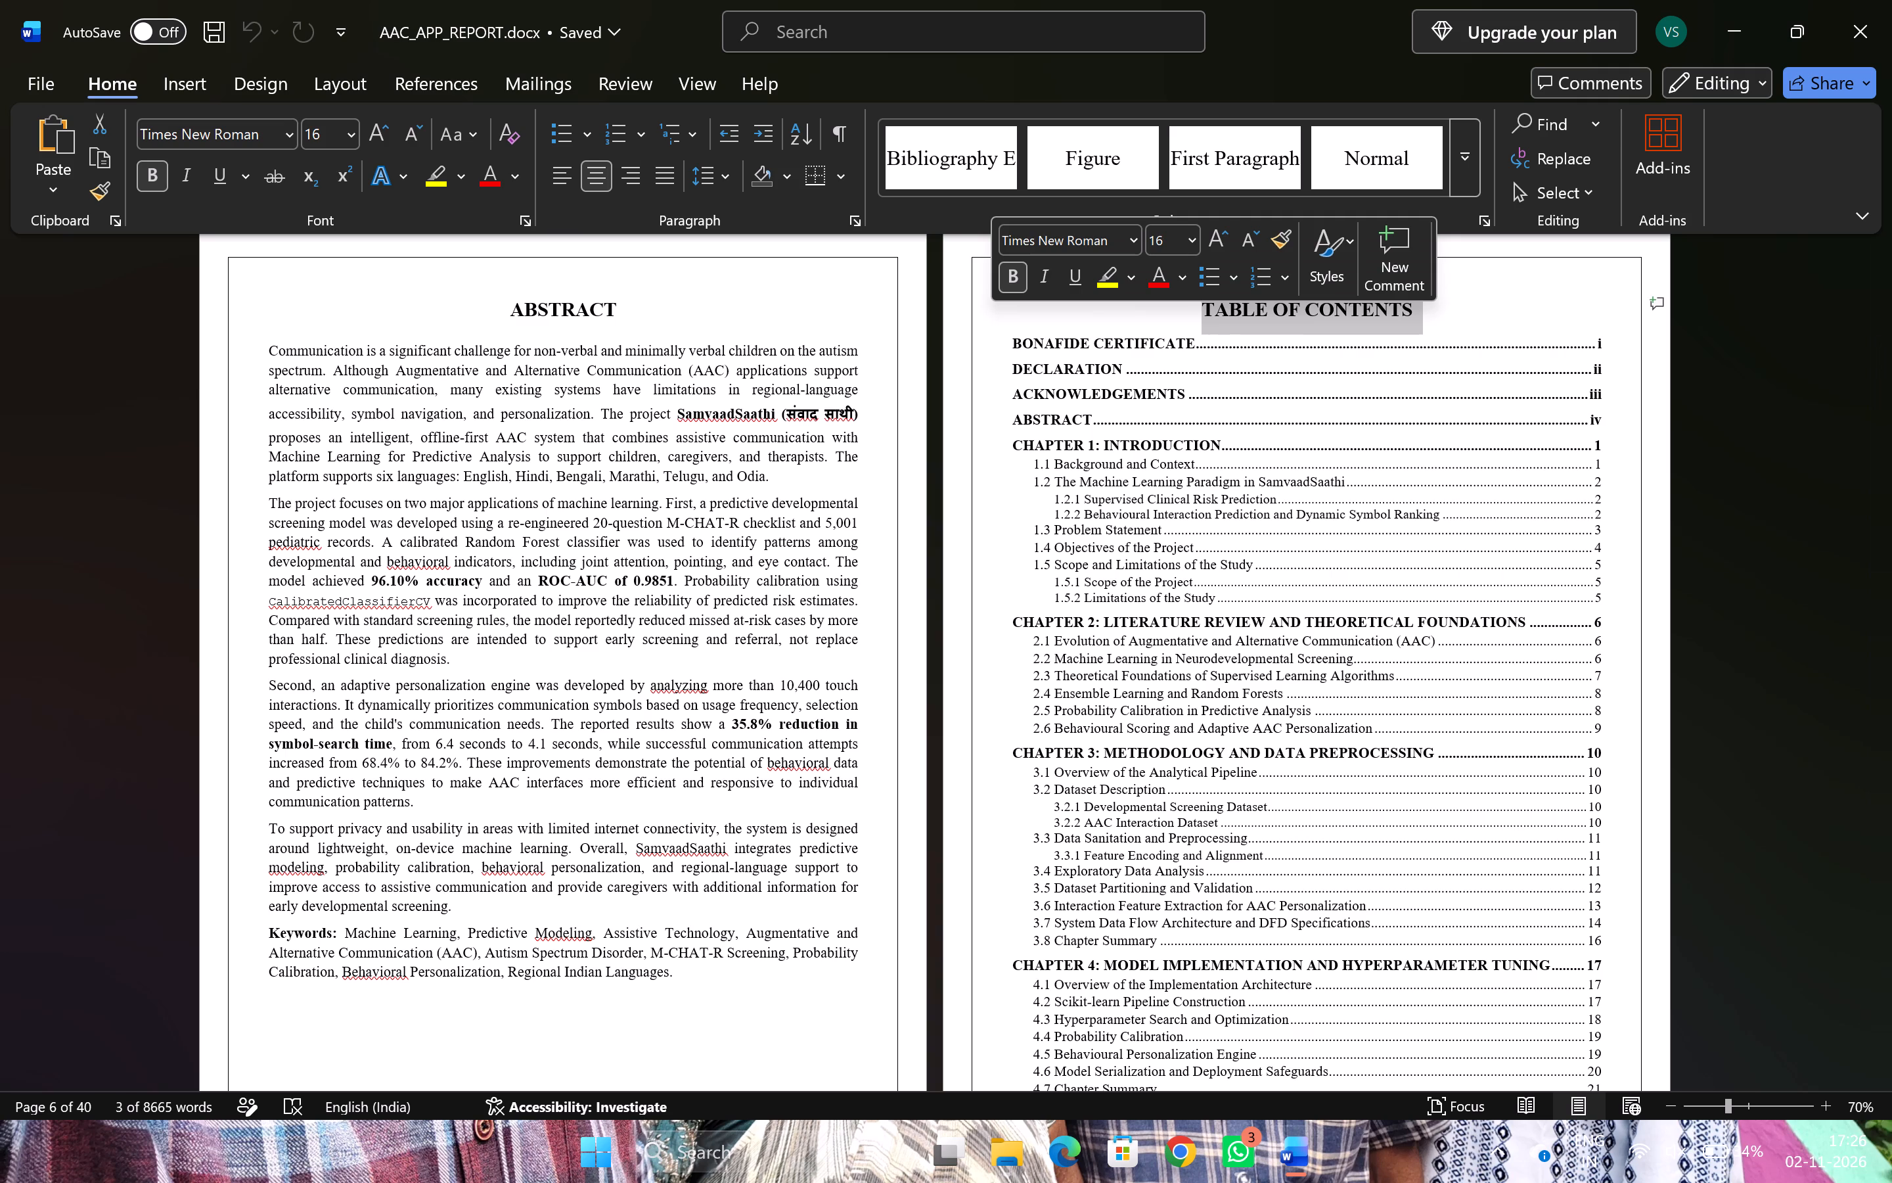
pyautogui.click(1215, 560)
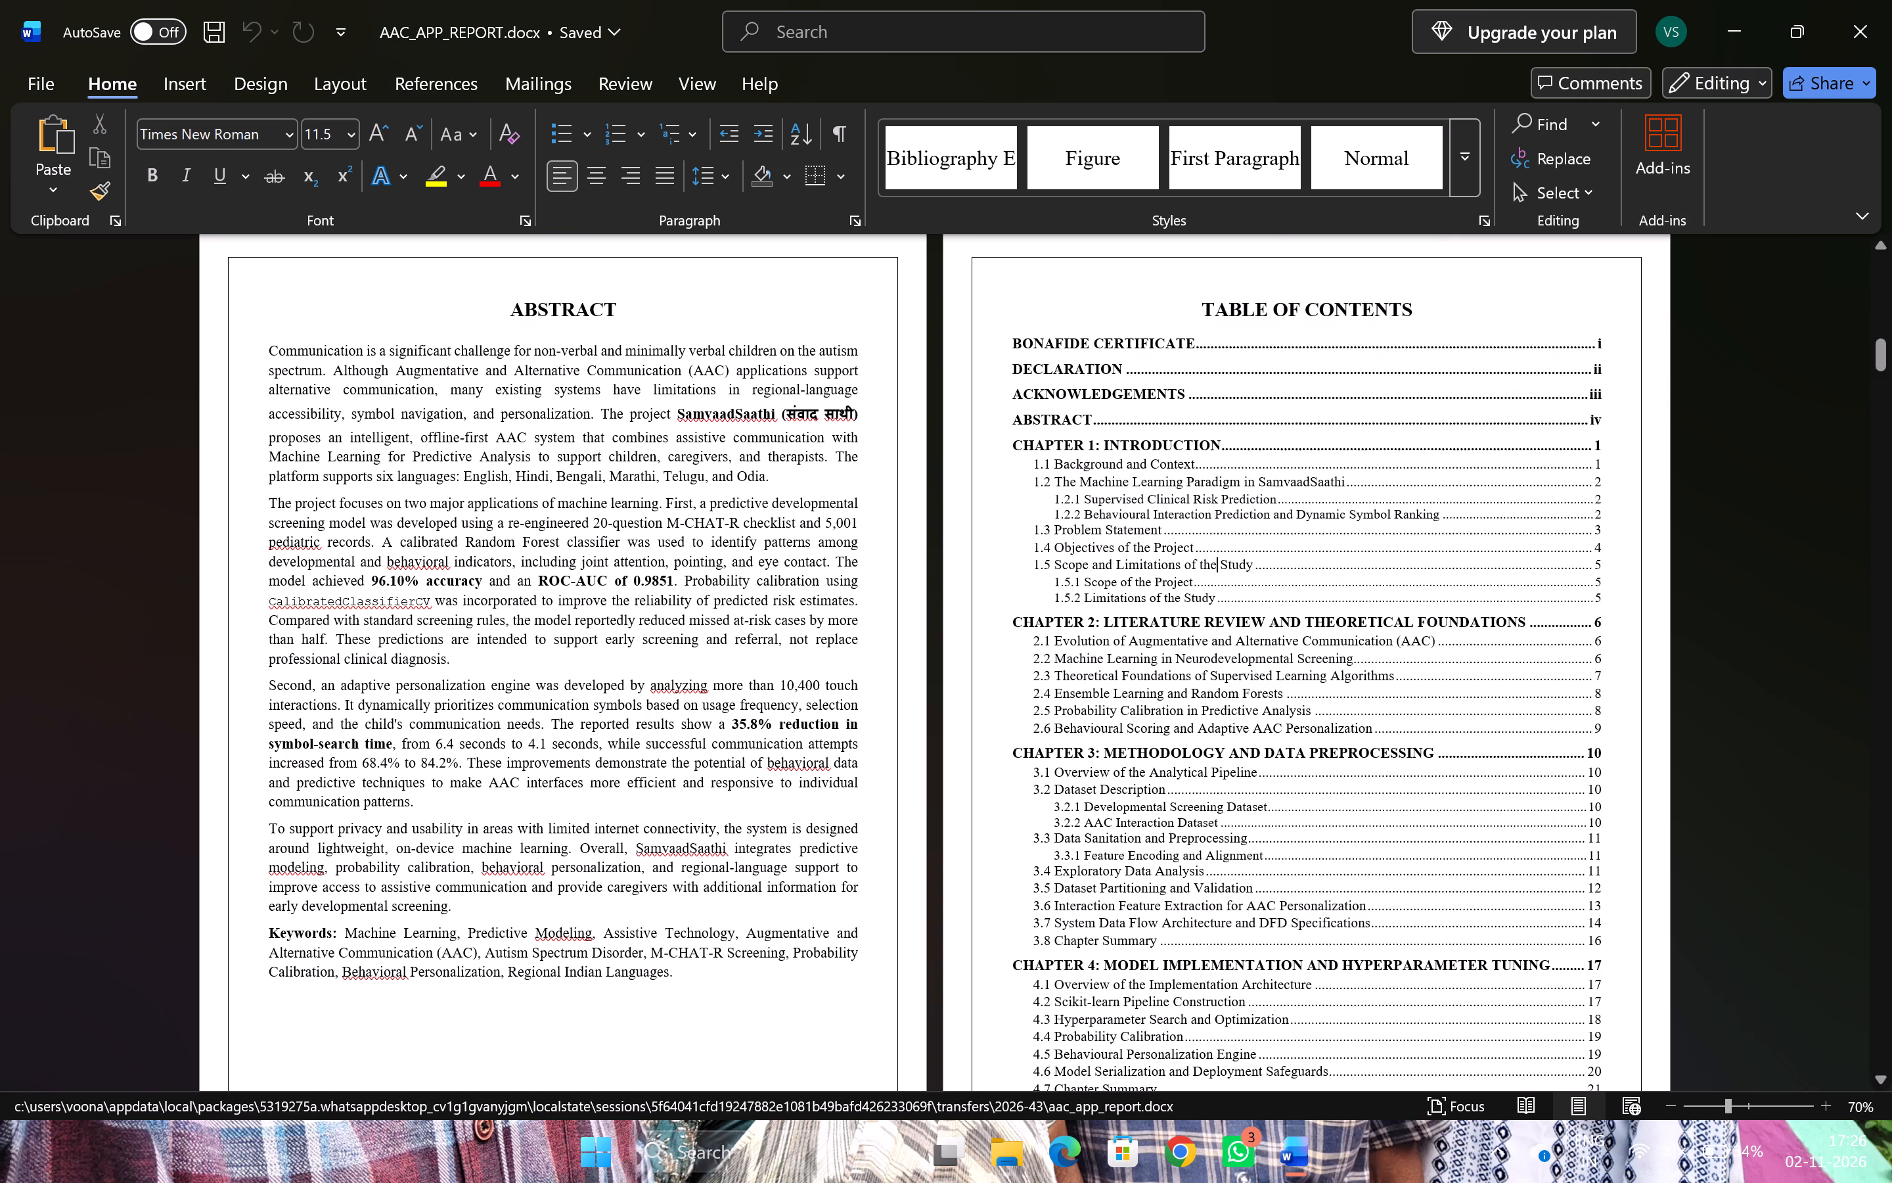
pyautogui.scroll(-5, 1268, 631)
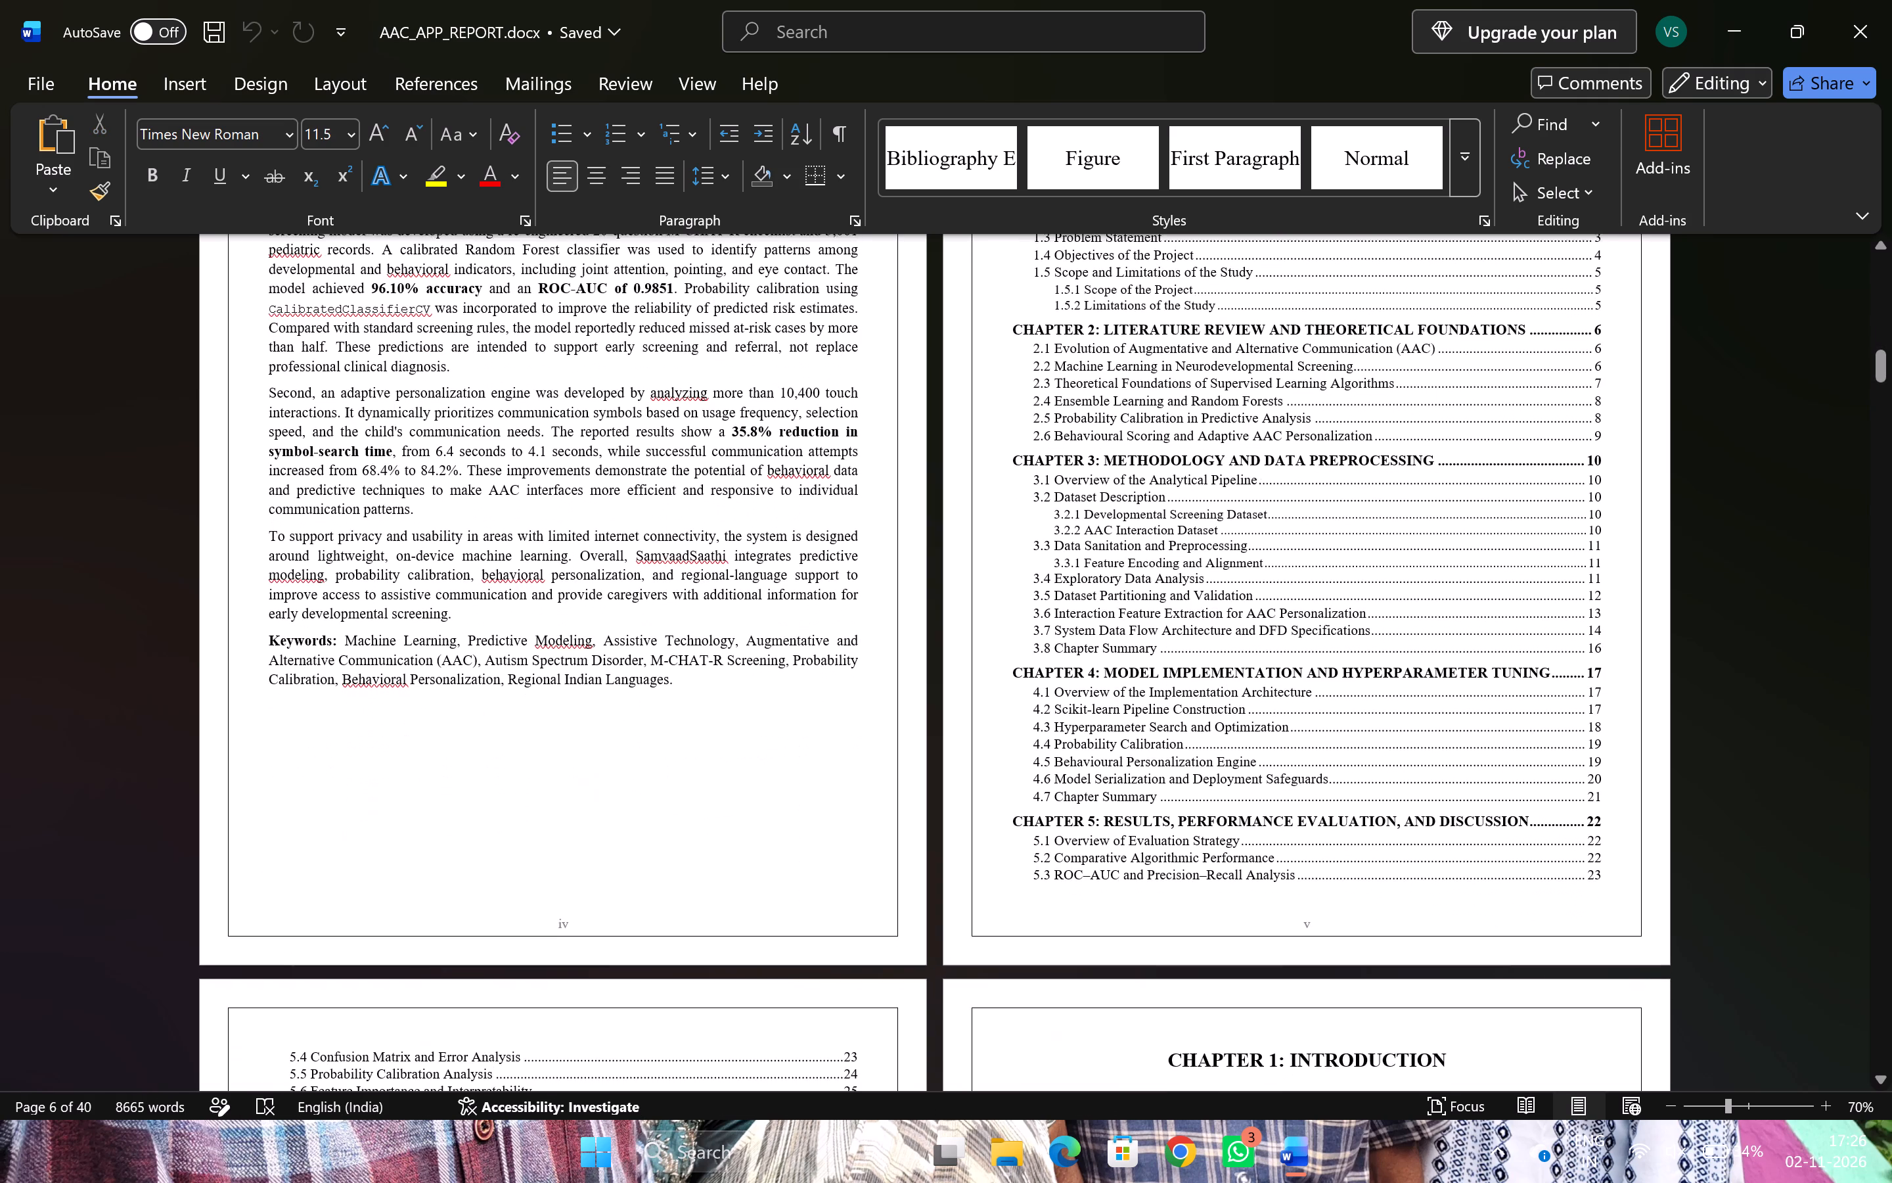
pyautogui.scroll(-3, 1268, 631)
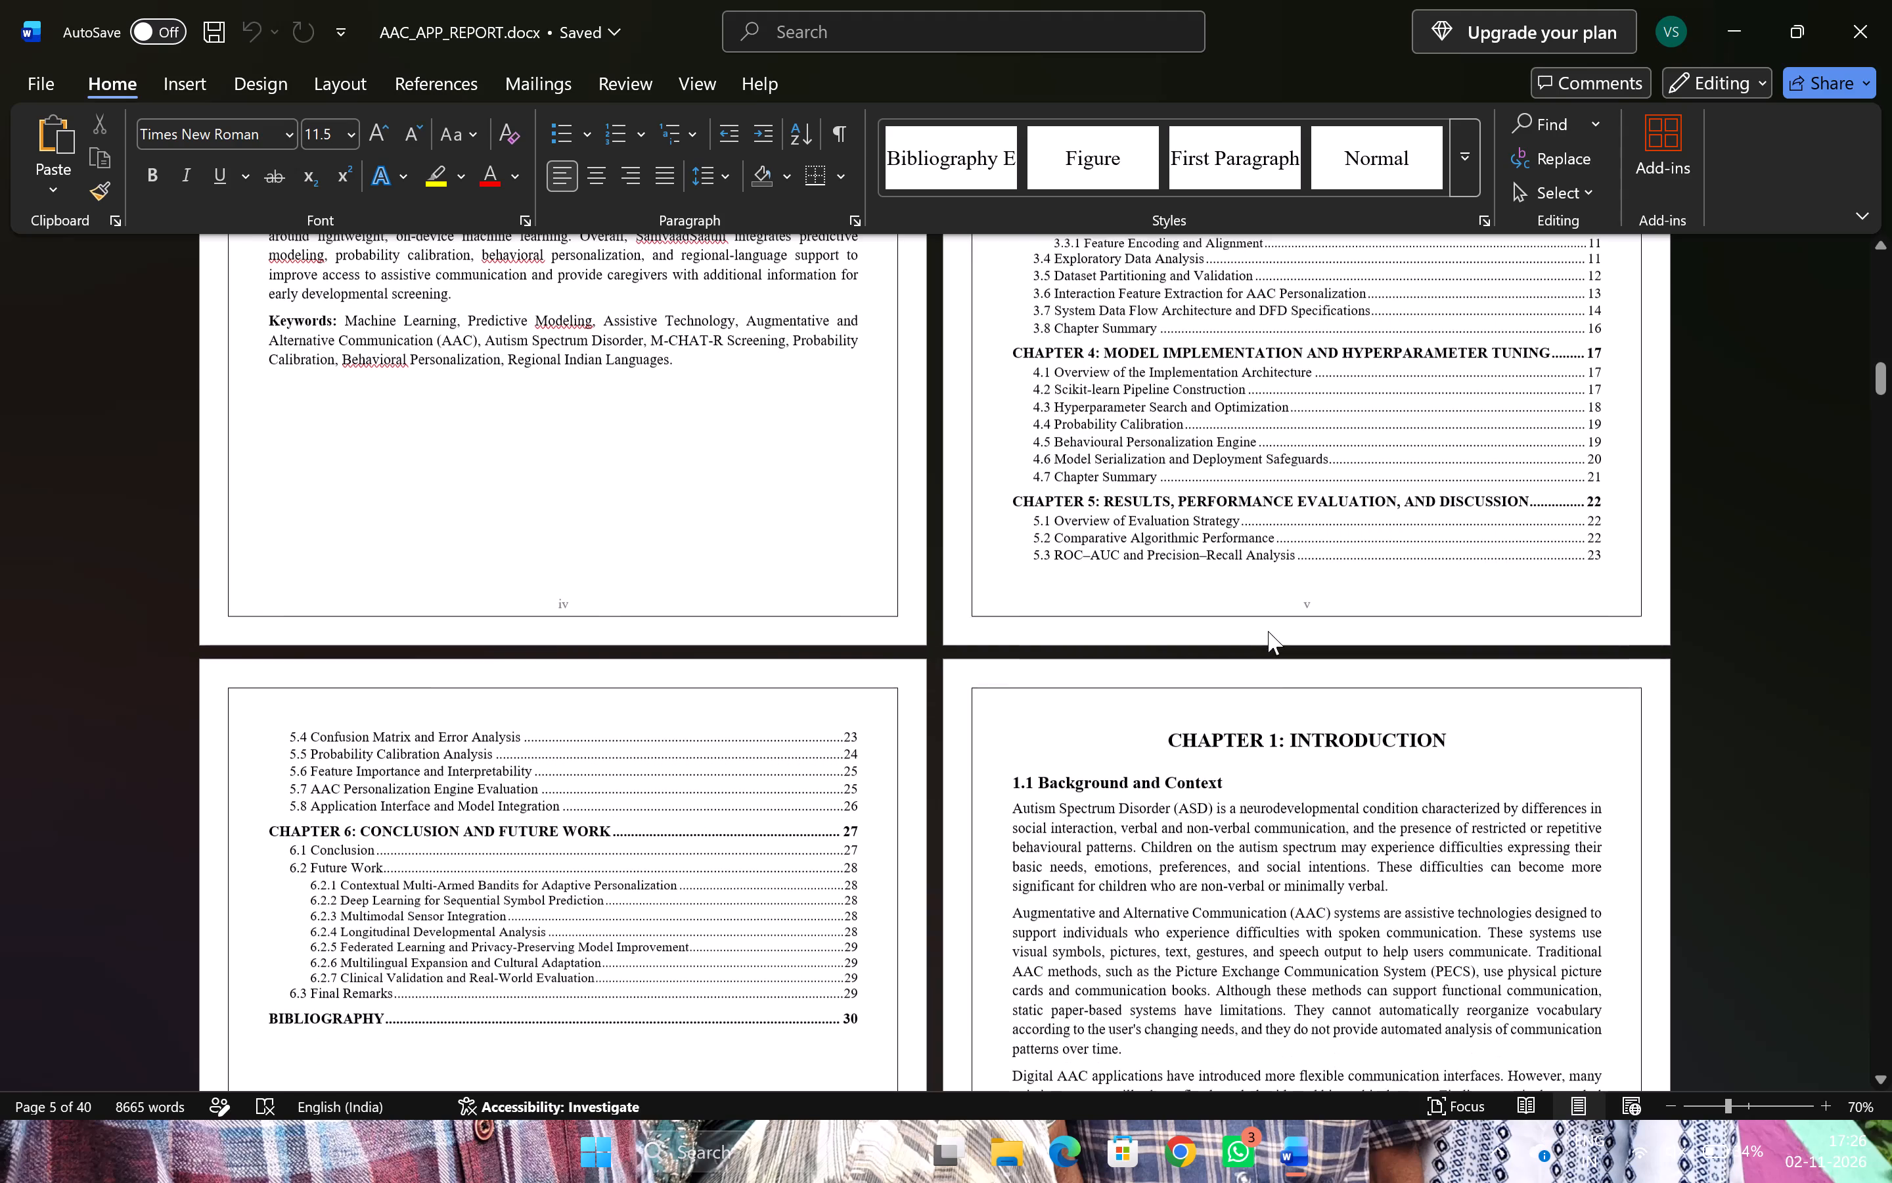
pyautogui.scroll(6, 1135, 745)
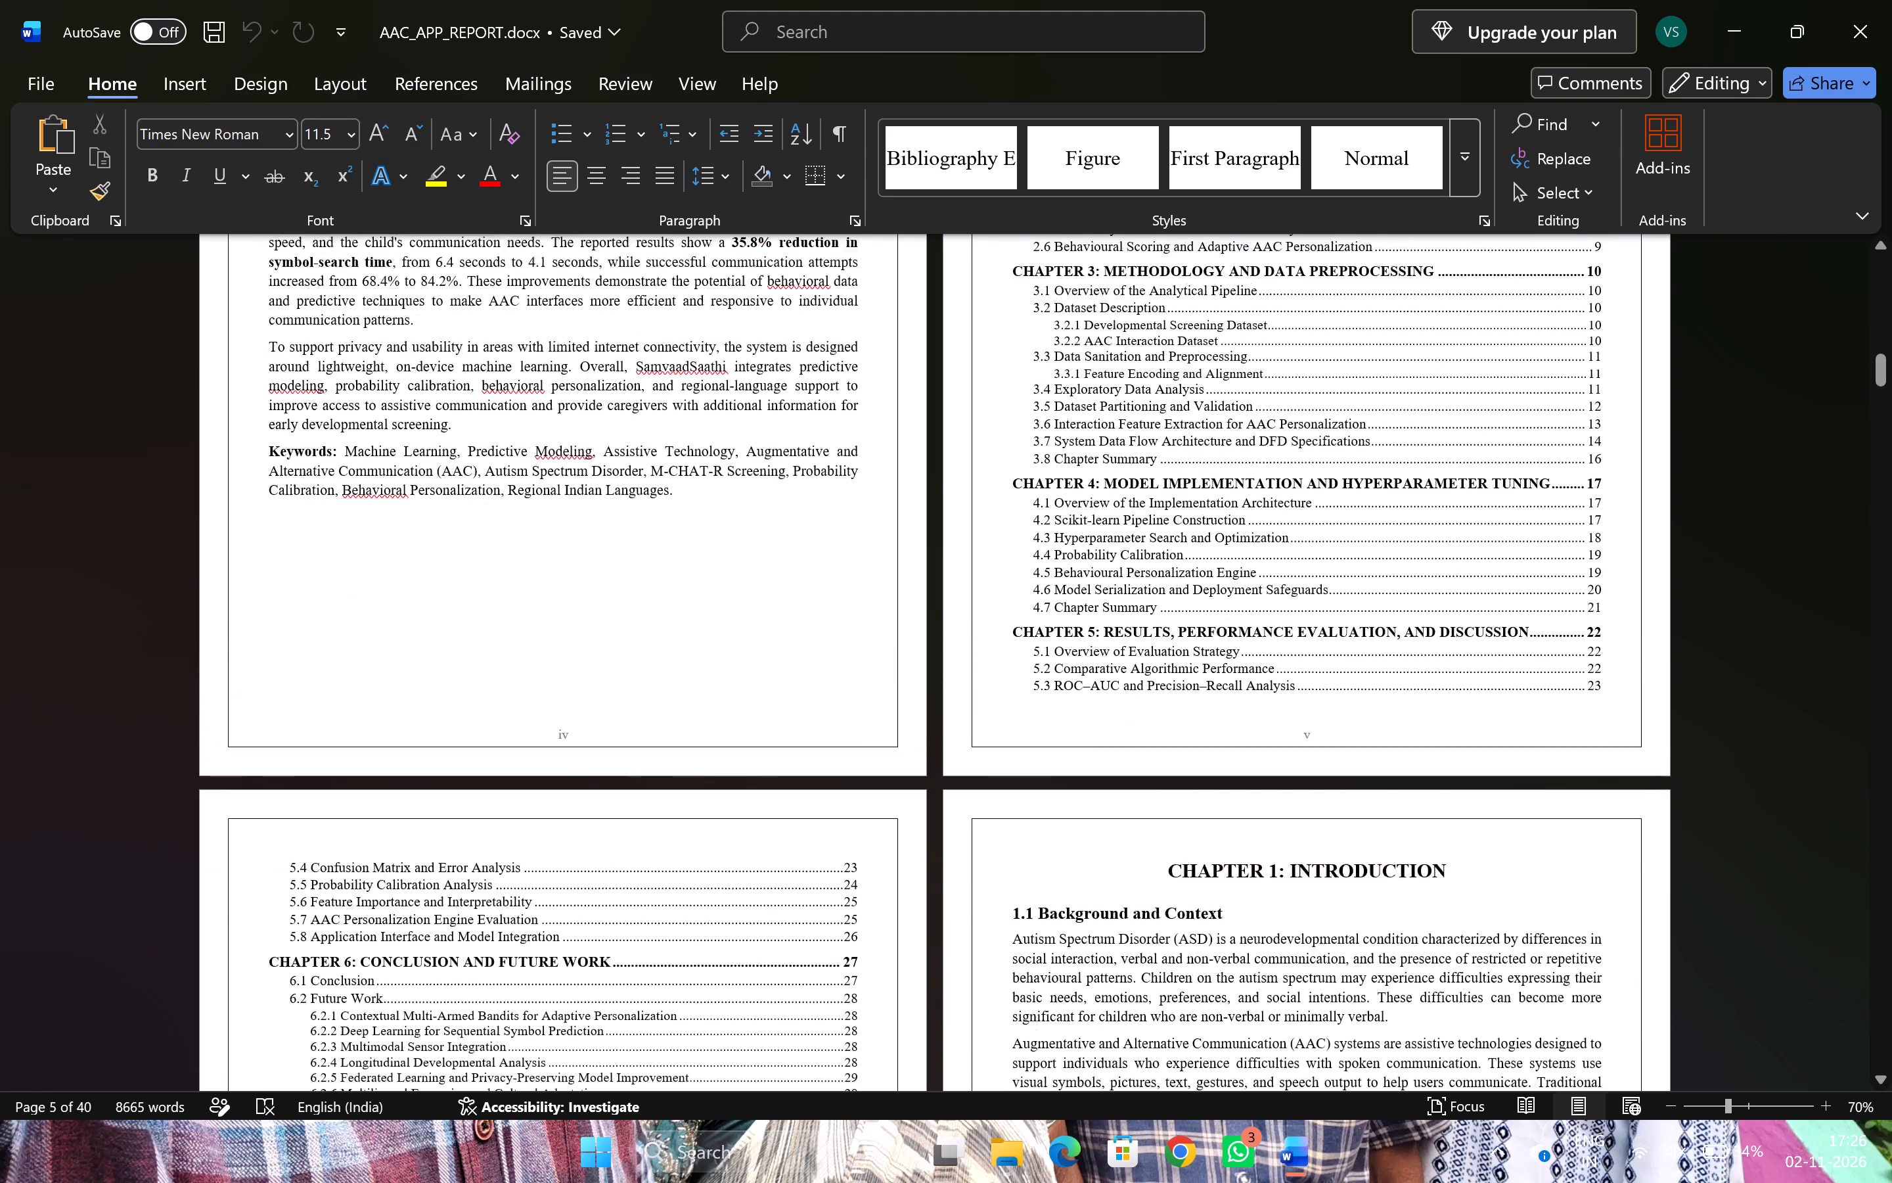
pyautogui.scroll(4, 1135, 745)
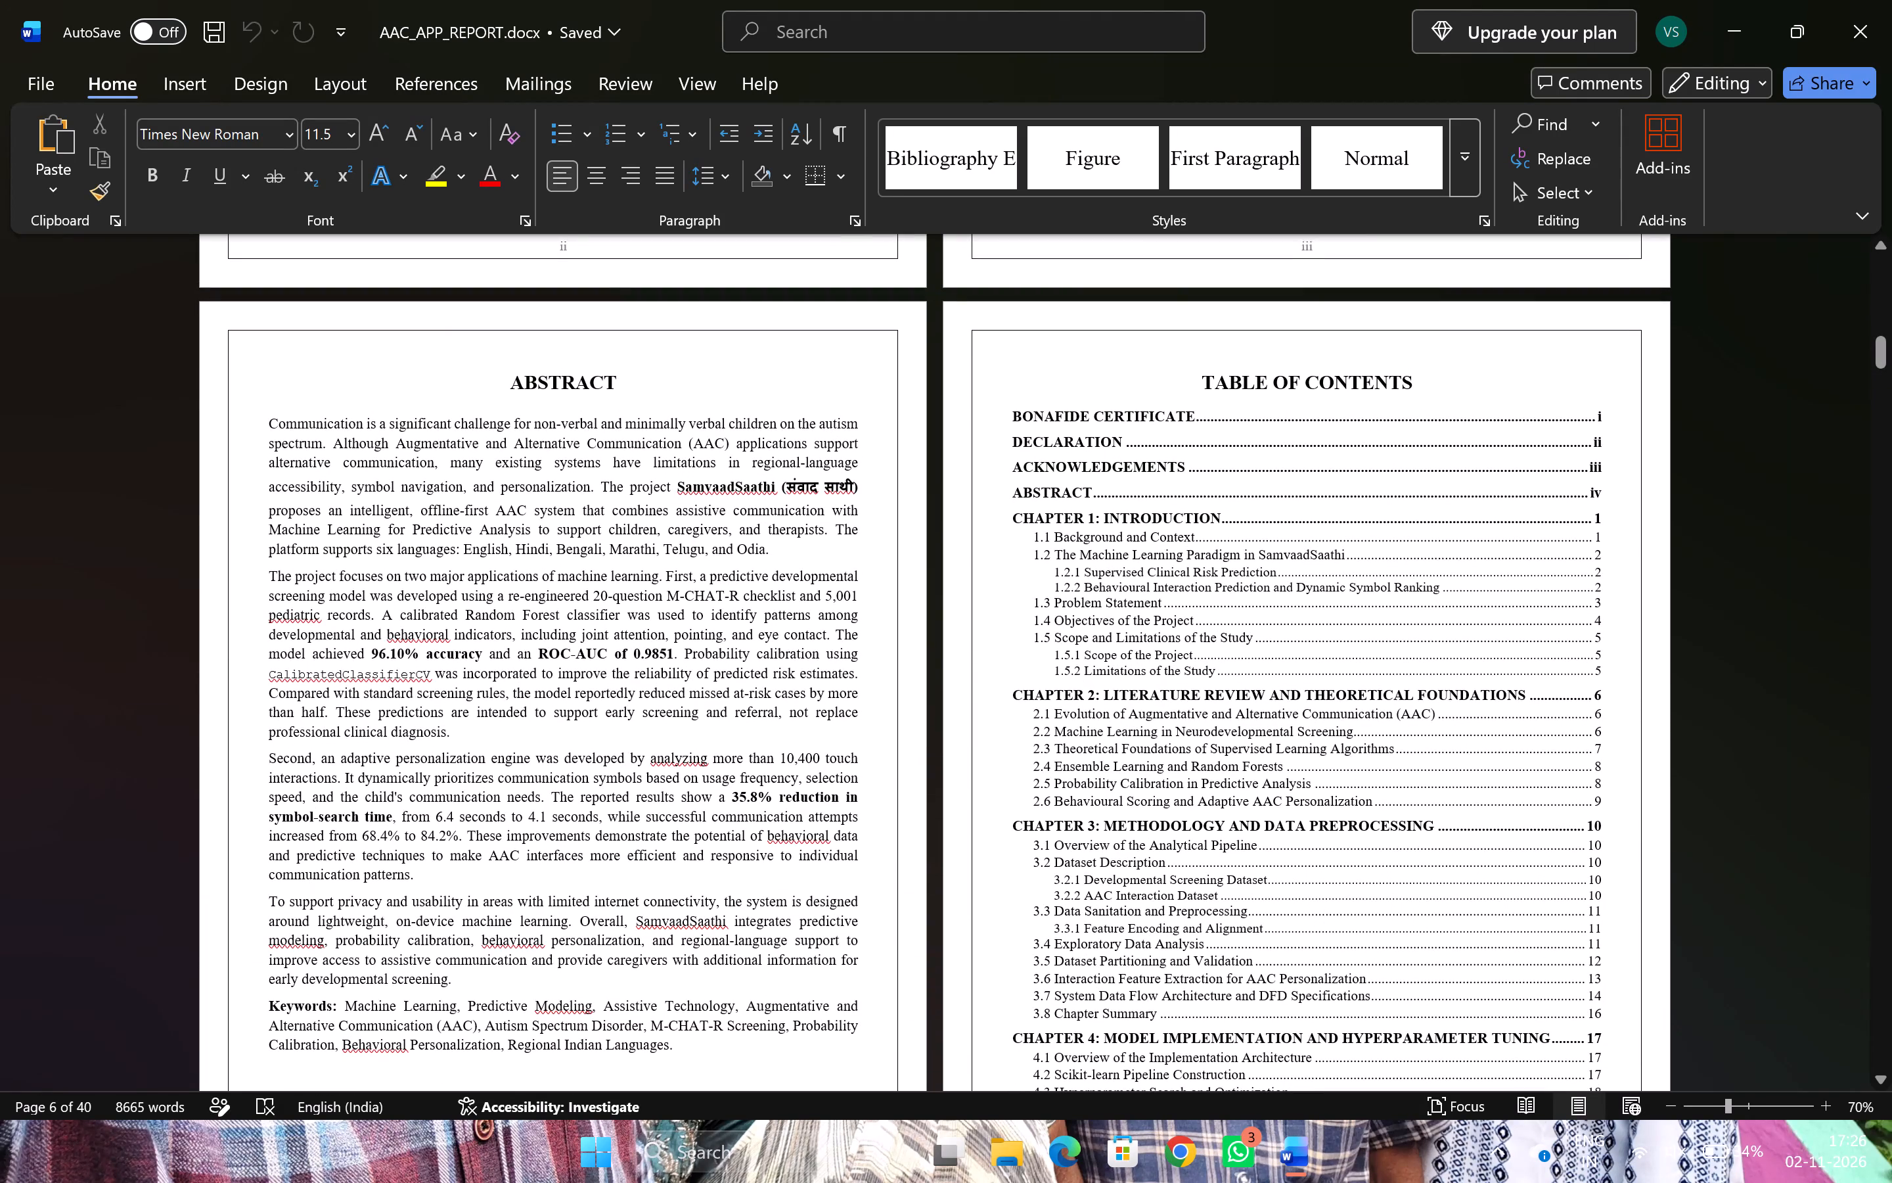
pyautogui.moveTo(1010, 409); pyautogui.dragTo(1368, 1102)
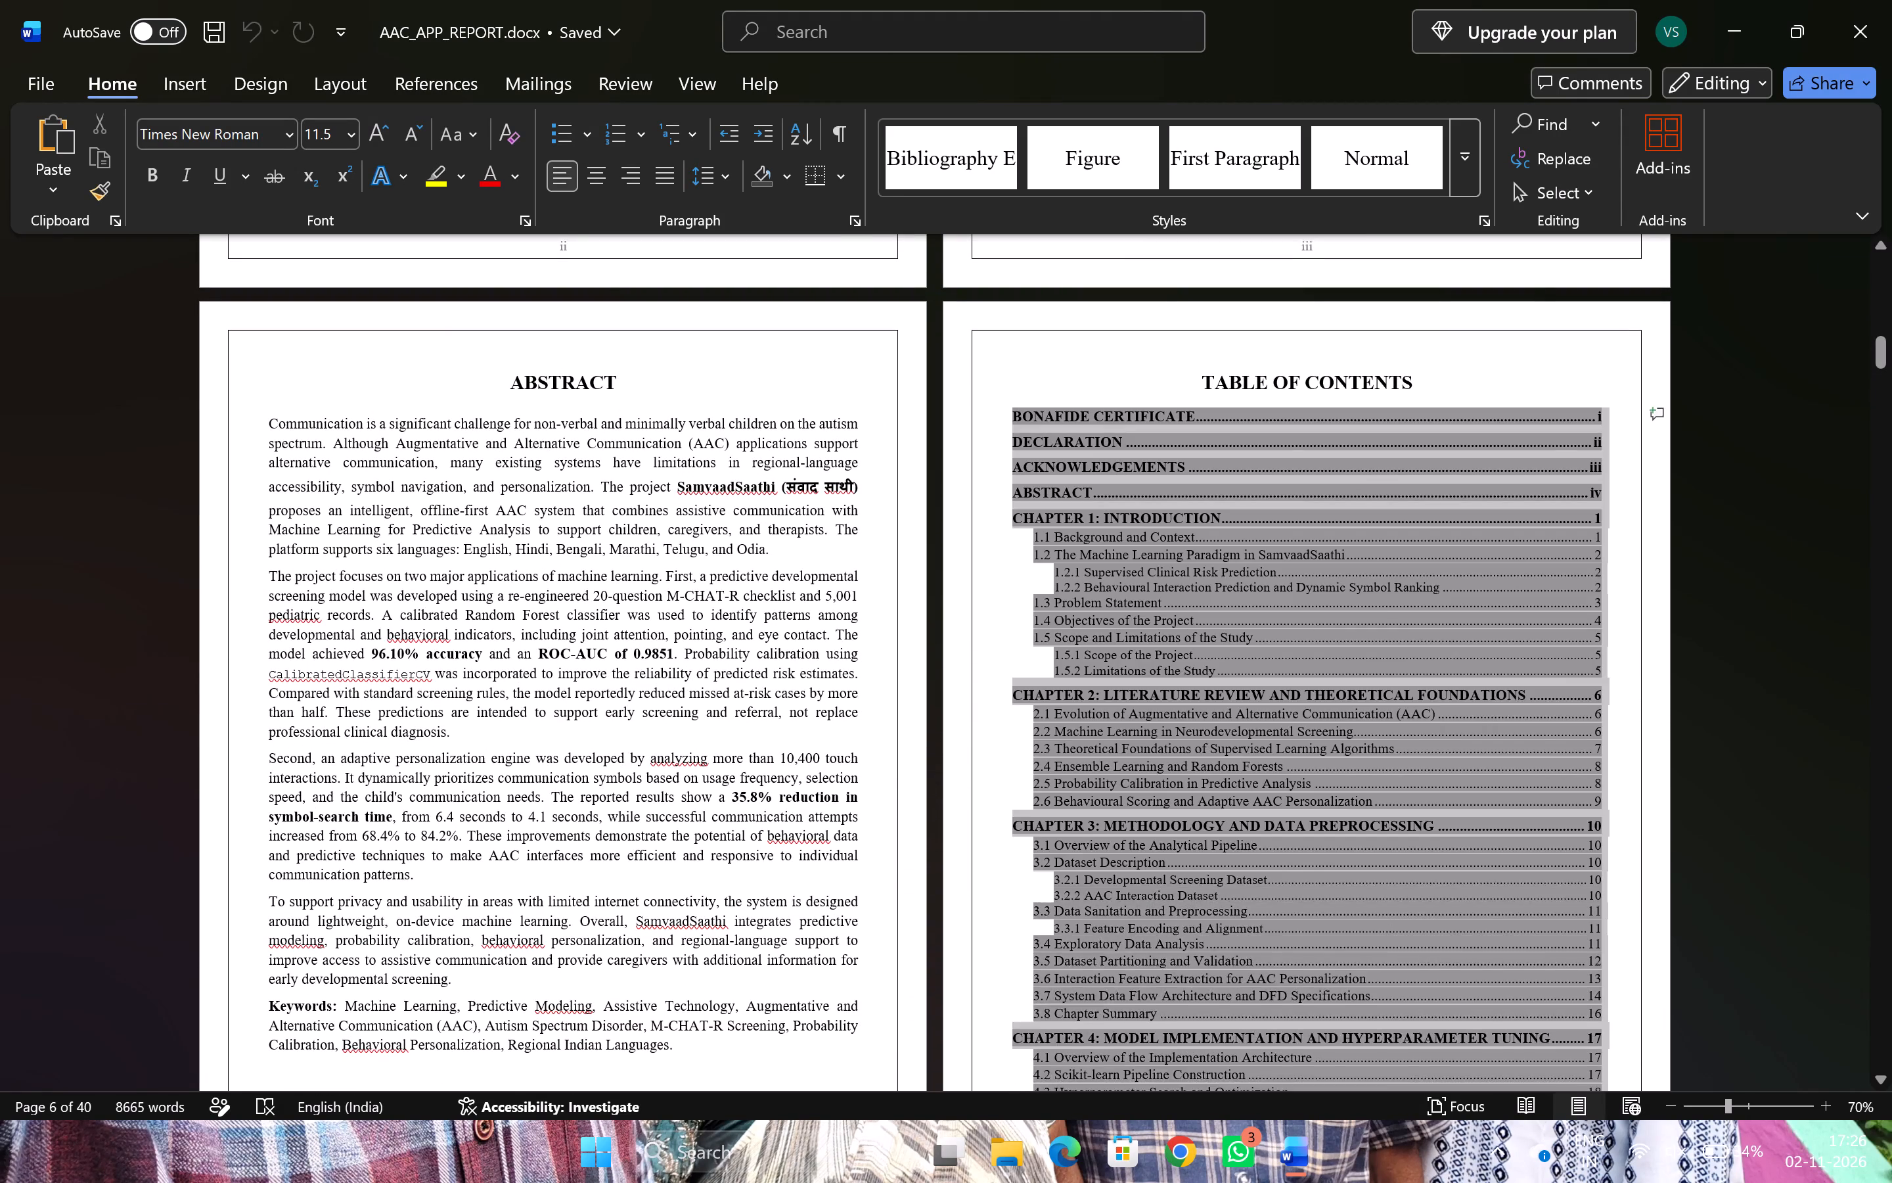
pyautogui.moveTo(1368, 1102); pyautogui.dragTo(861, 523)
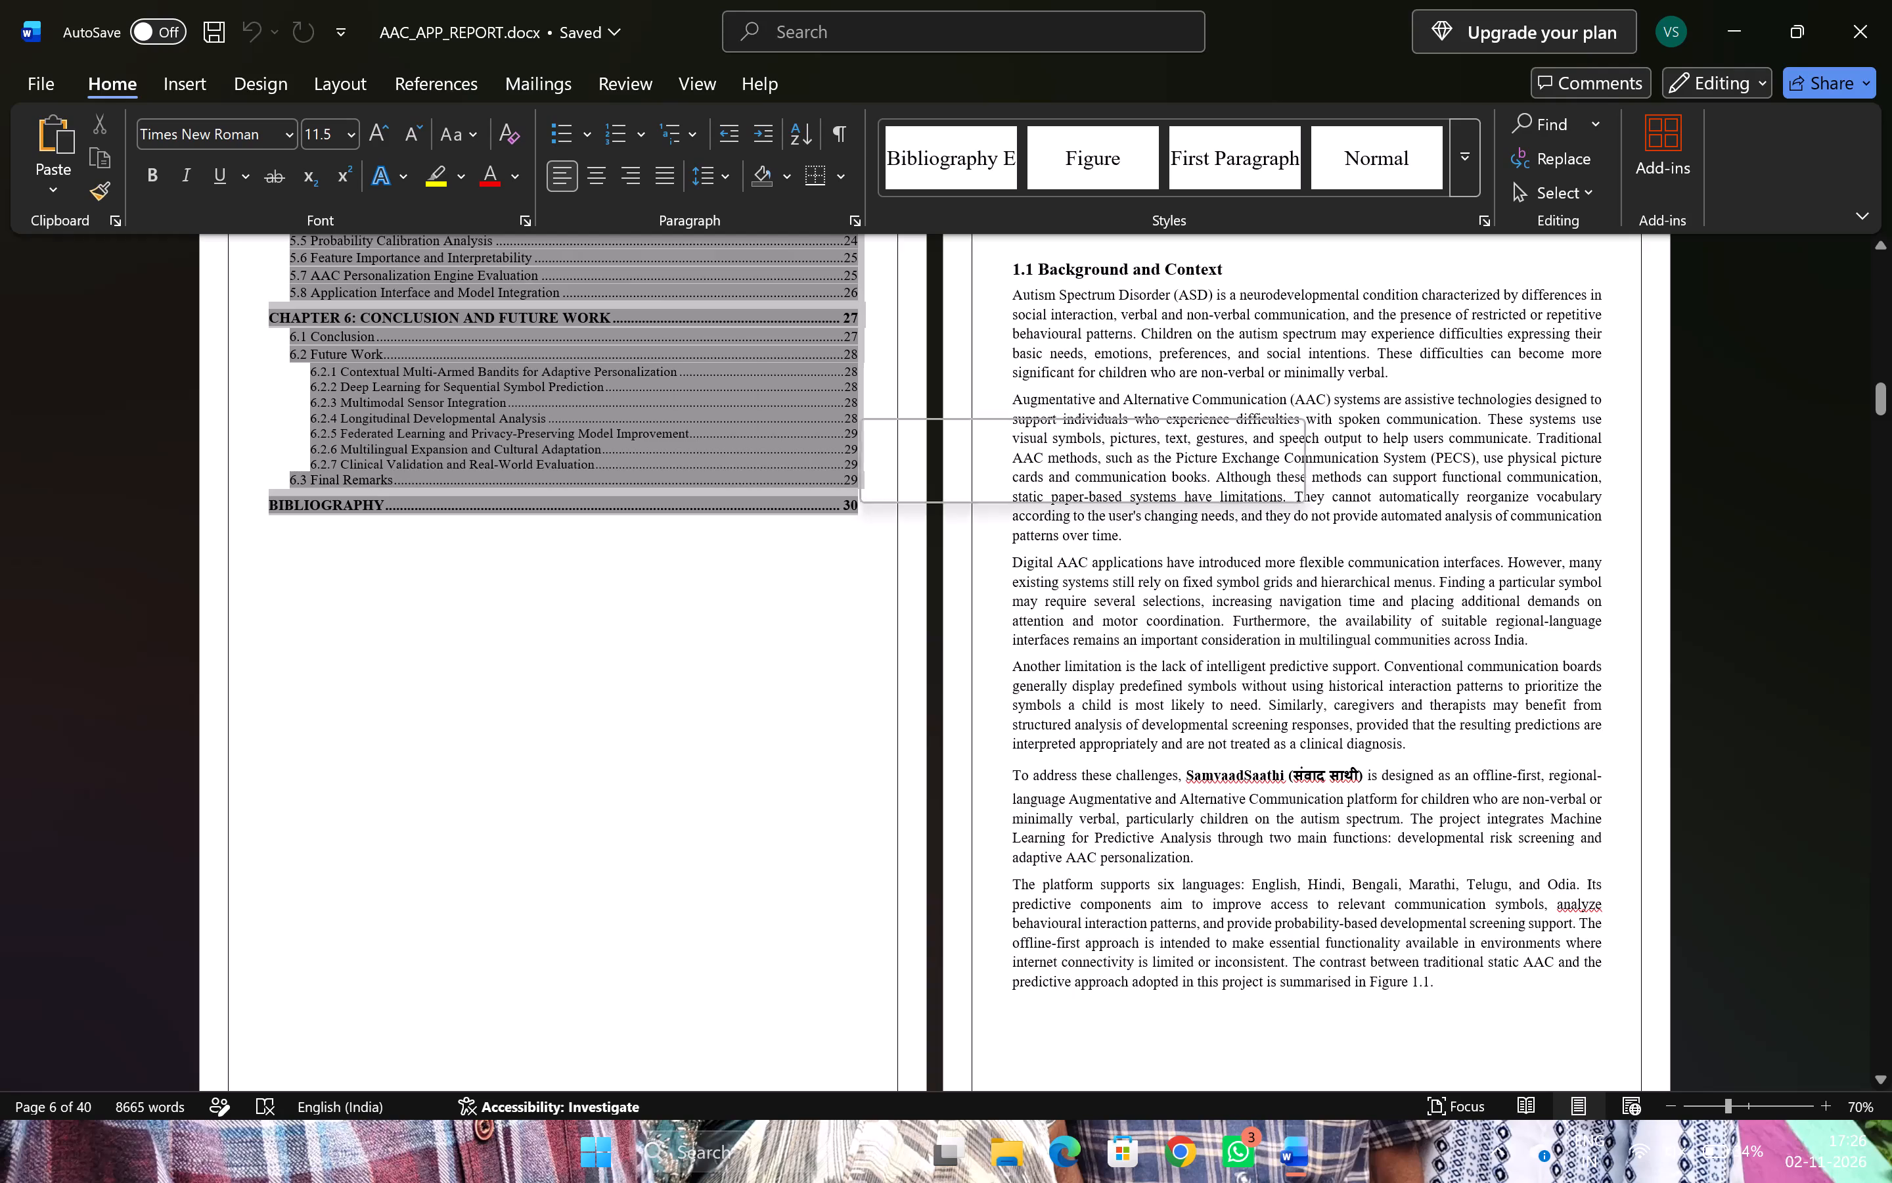
pyautogui.hotkey('ctrl', 'c')
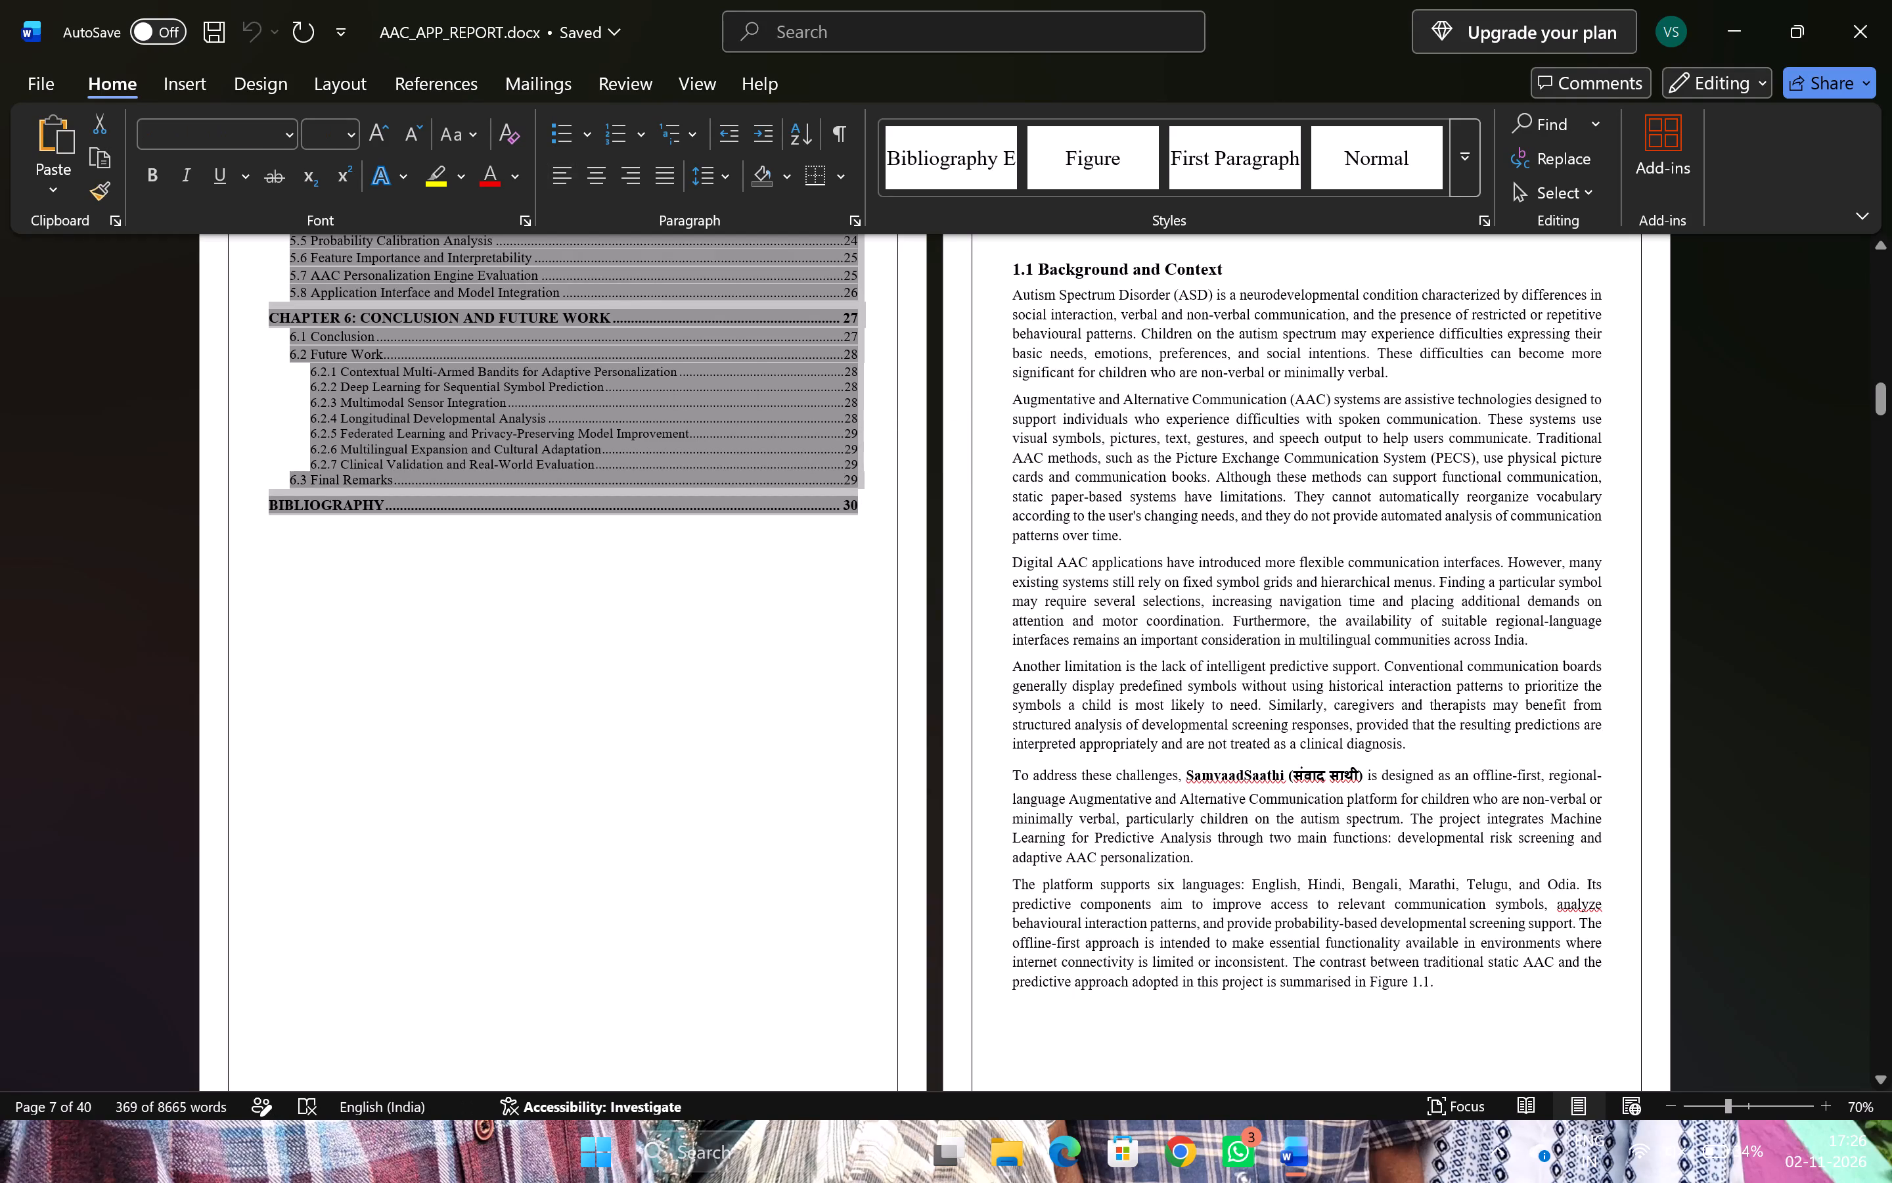
# Switch to CONTENT.docx and add blank lines after the REFERENCES row until the insertion point reaches a new second page.
pyautogui.hotkey('alt', 'Tab')
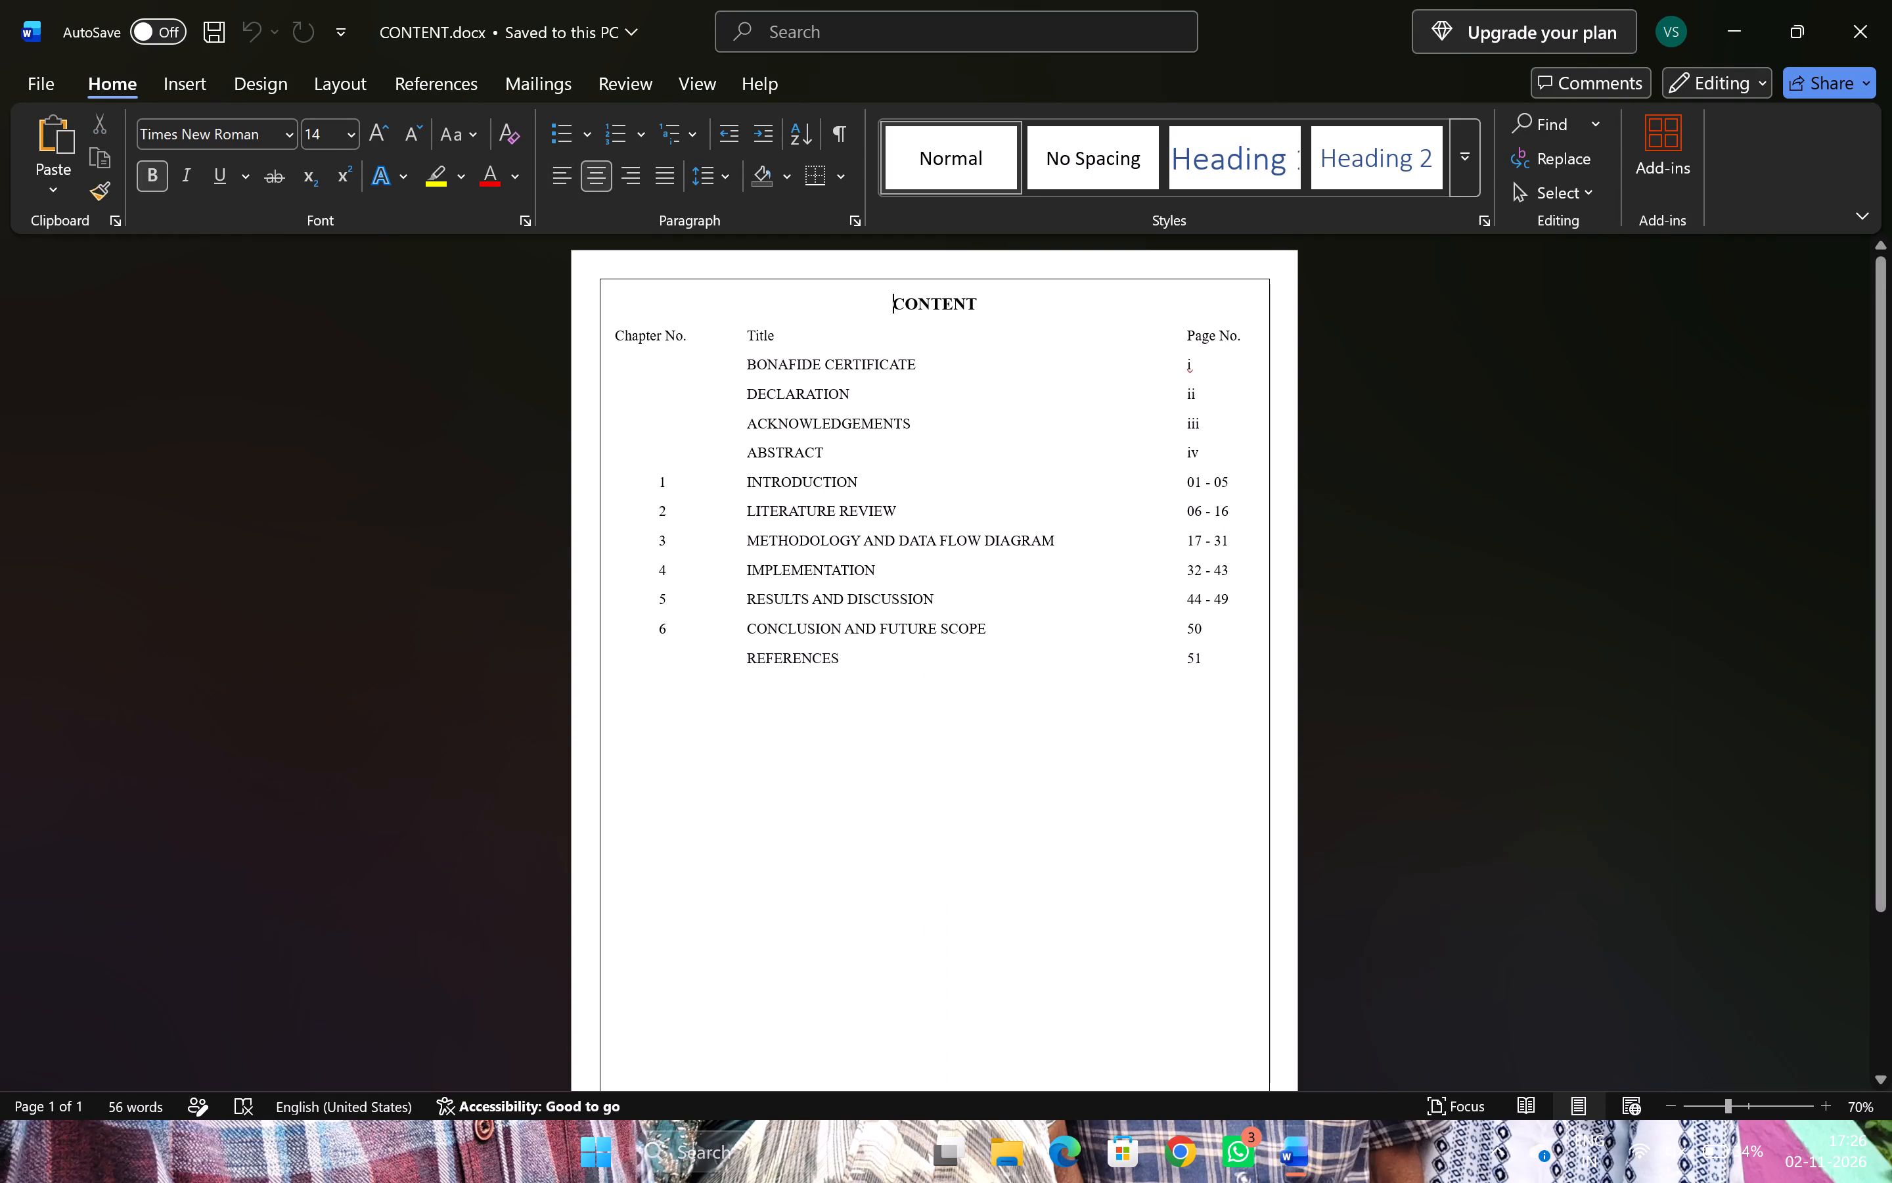
pyautogui.click(950, 814)
pyautogui.press('Right')
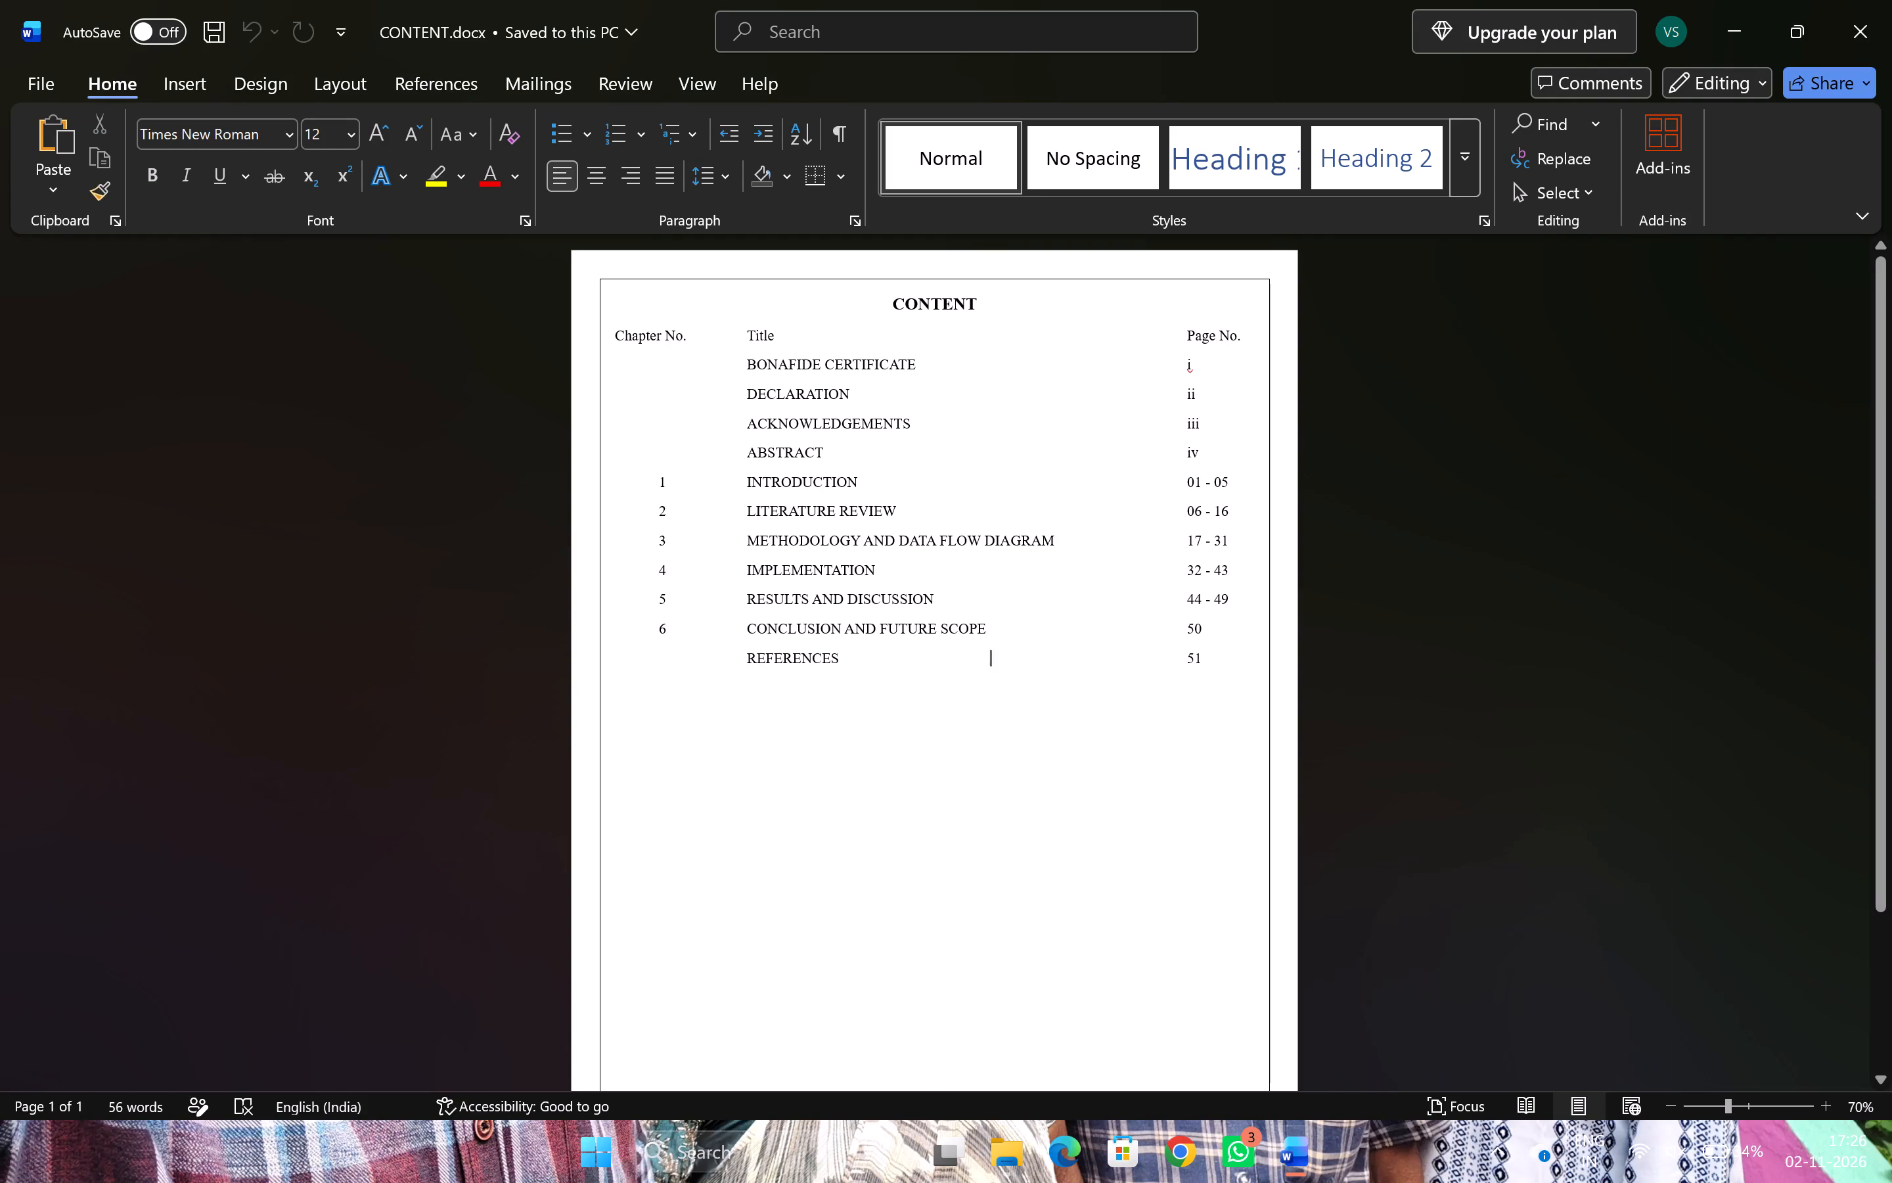
pyautogui.press('Right')
pyautogui.press('Right')
pyautogui.press('Right')
pyautogui.press('Right')
pyautogui.press('Right')
pyautogui.press('Right')
pyautogui.press('Return')
pyautogui.press('Return')
pyautogui.press('Return')
pyautogui.press('Return')
pyautogui.press('Return')
pyautogui.press('Return')
pyautogui.press('Return')
pyautogui.press('Return')
pyautogui.press('Return')
pyautogui.press('Return')
pyautogui.press('Return')
pyautogui.press('Return')
pyautogui.press('Return')
pyautogui.press('Return')
pyautogui.press('Return')
pyautogui.press('Return')
pyautogui.press('Return')
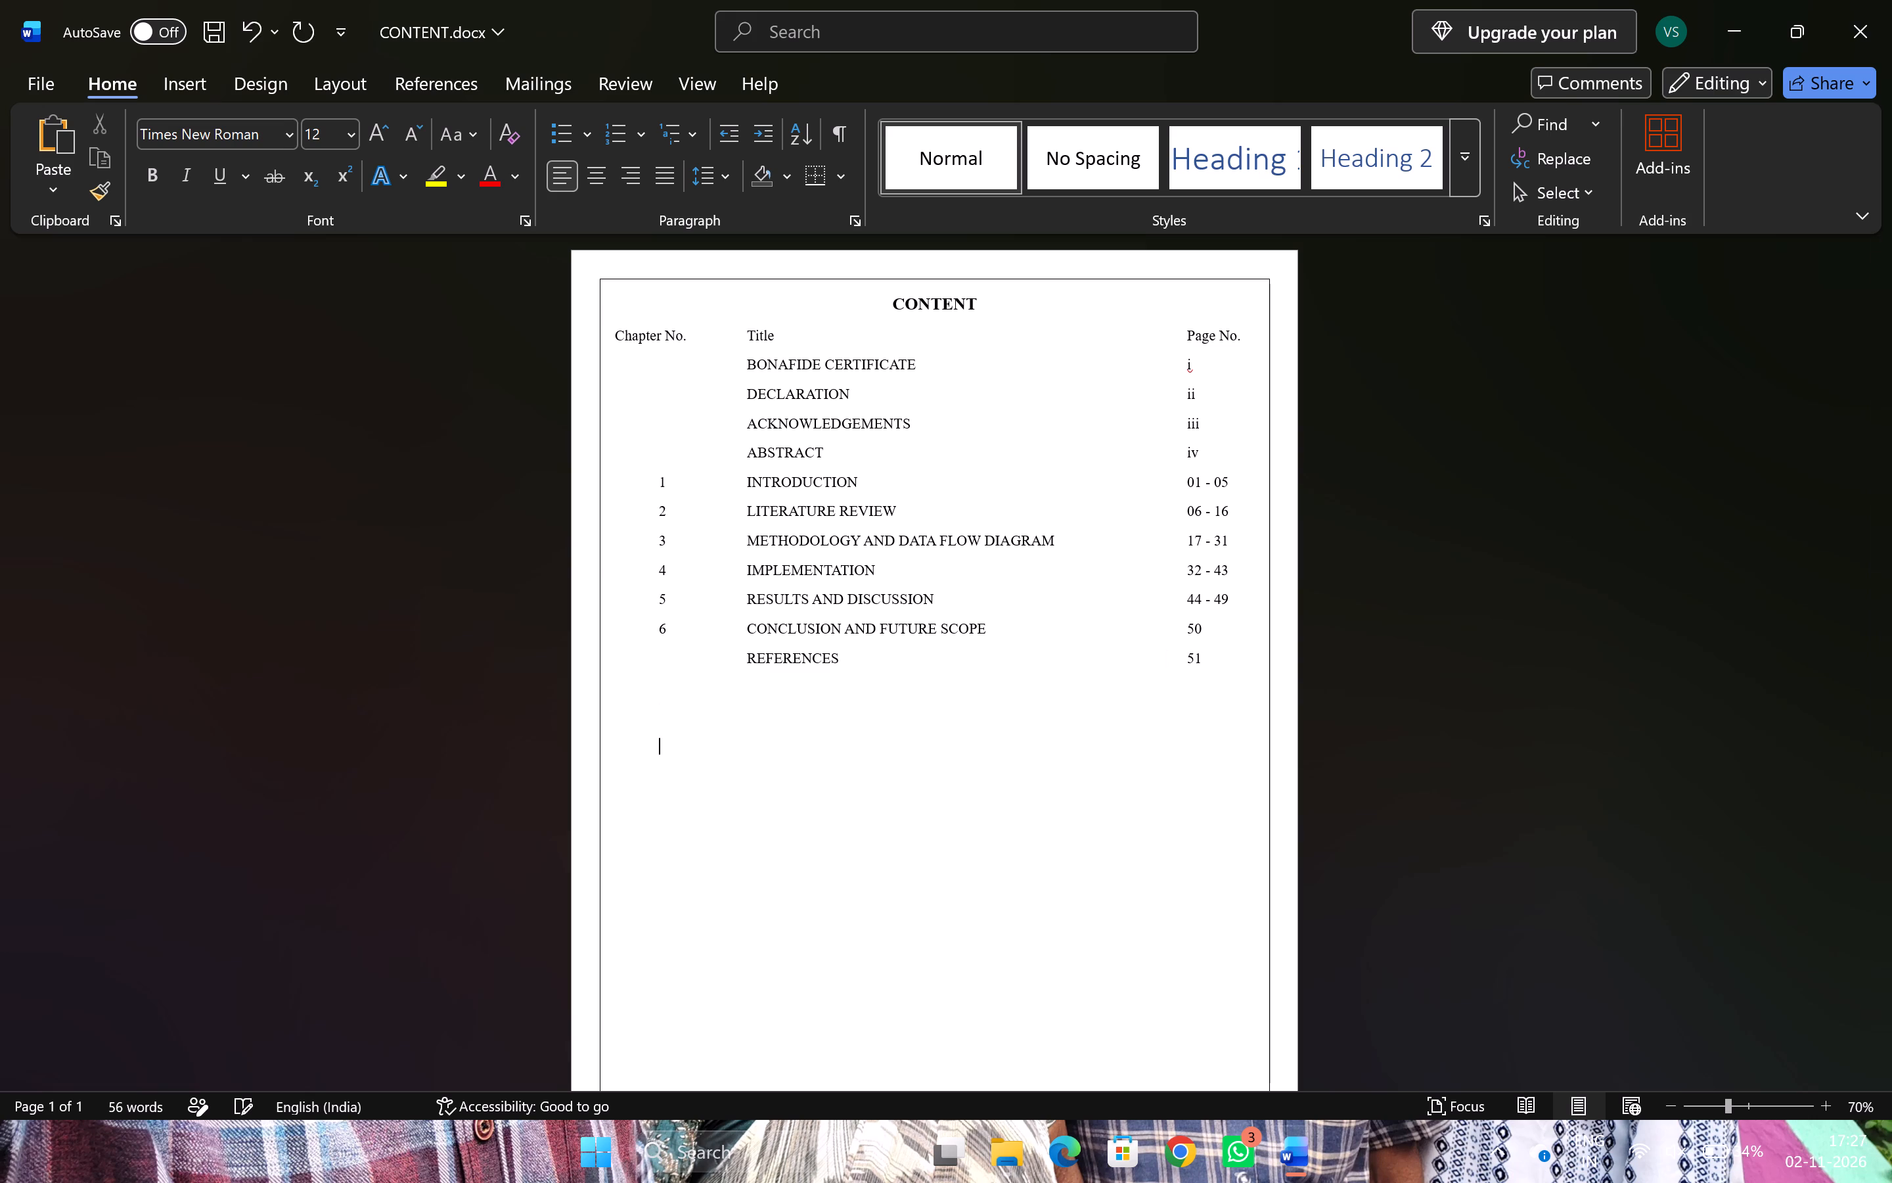
pyautogui.scroll(-14, 950, 814)
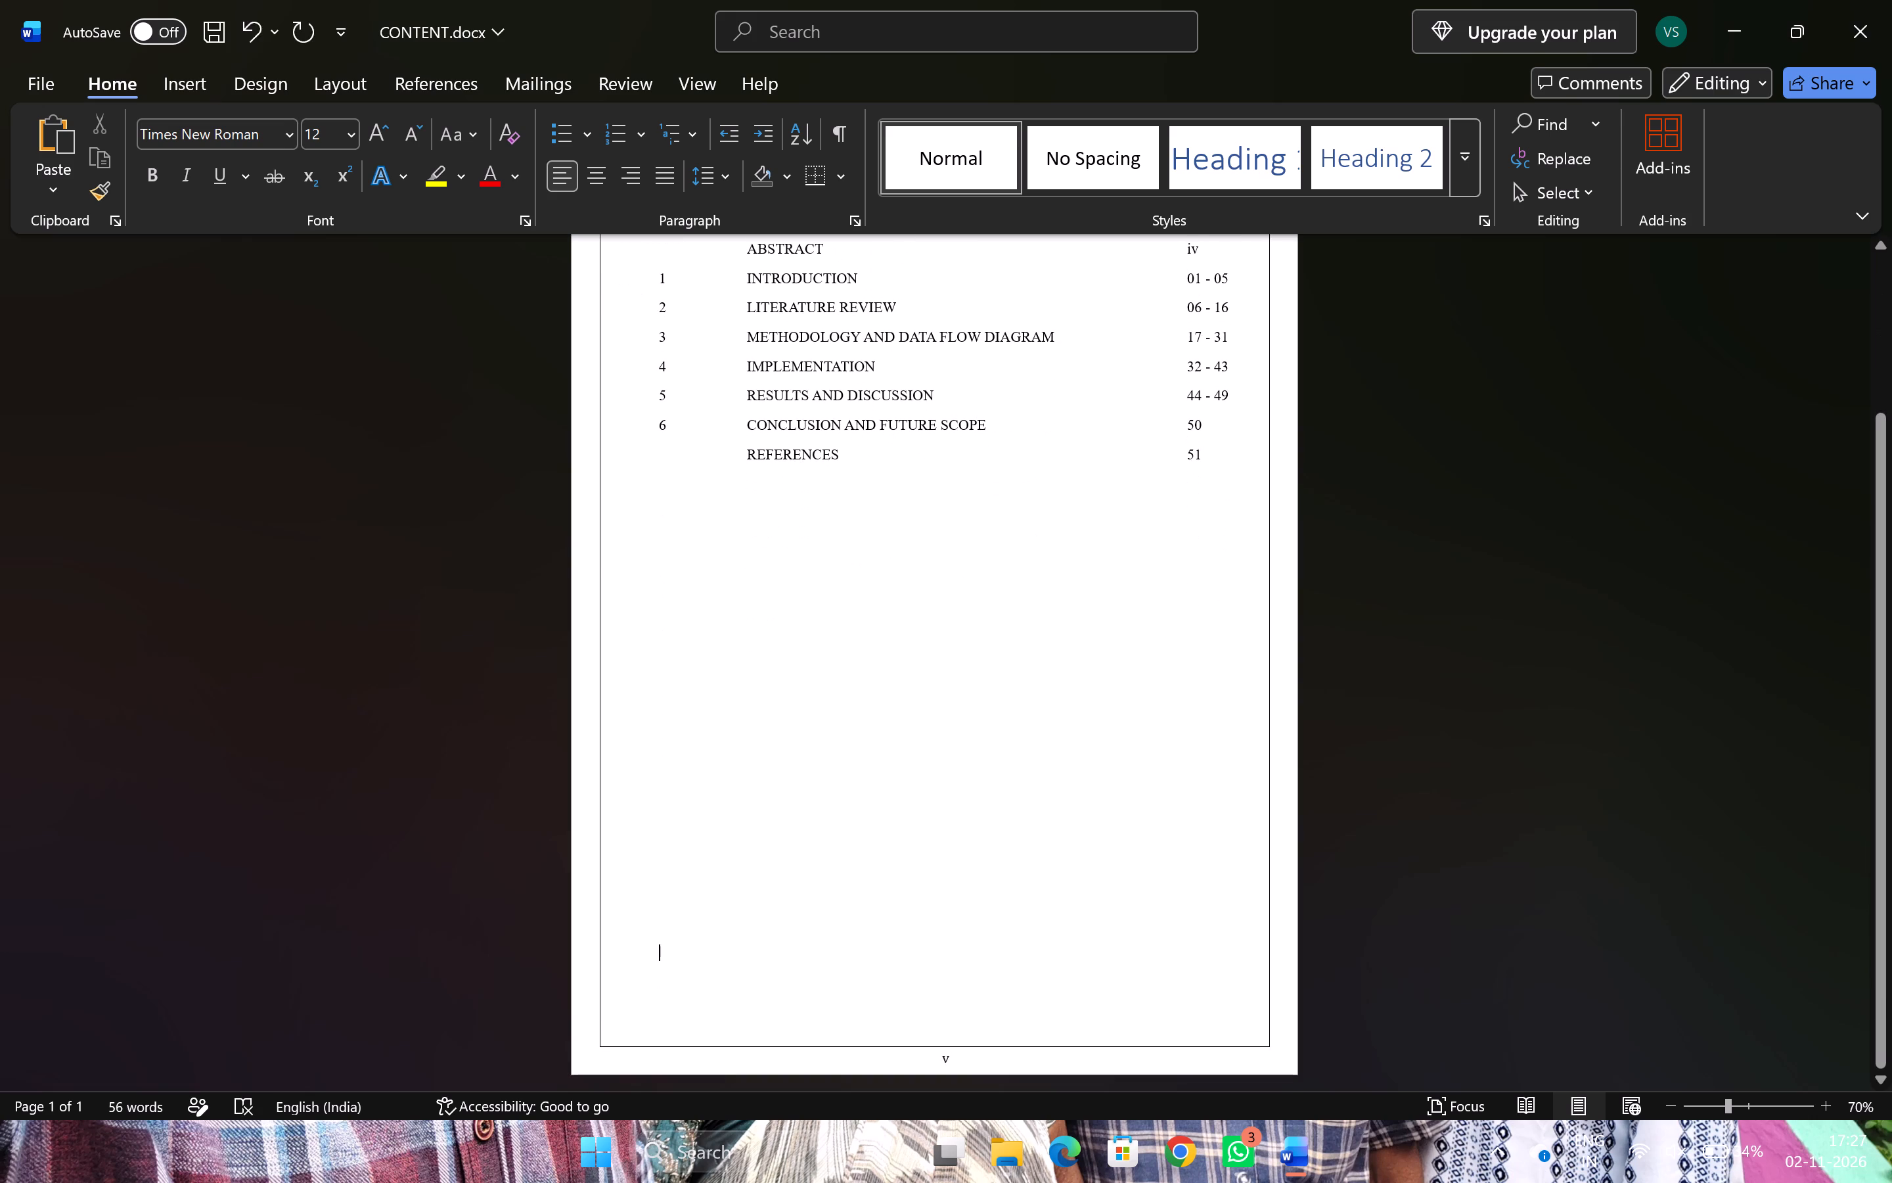
pyautogui.press('Return')
pyautogui.press('Return')
pyautogui.press('Return')
pyautogui.scroll(-7, 950, 814)
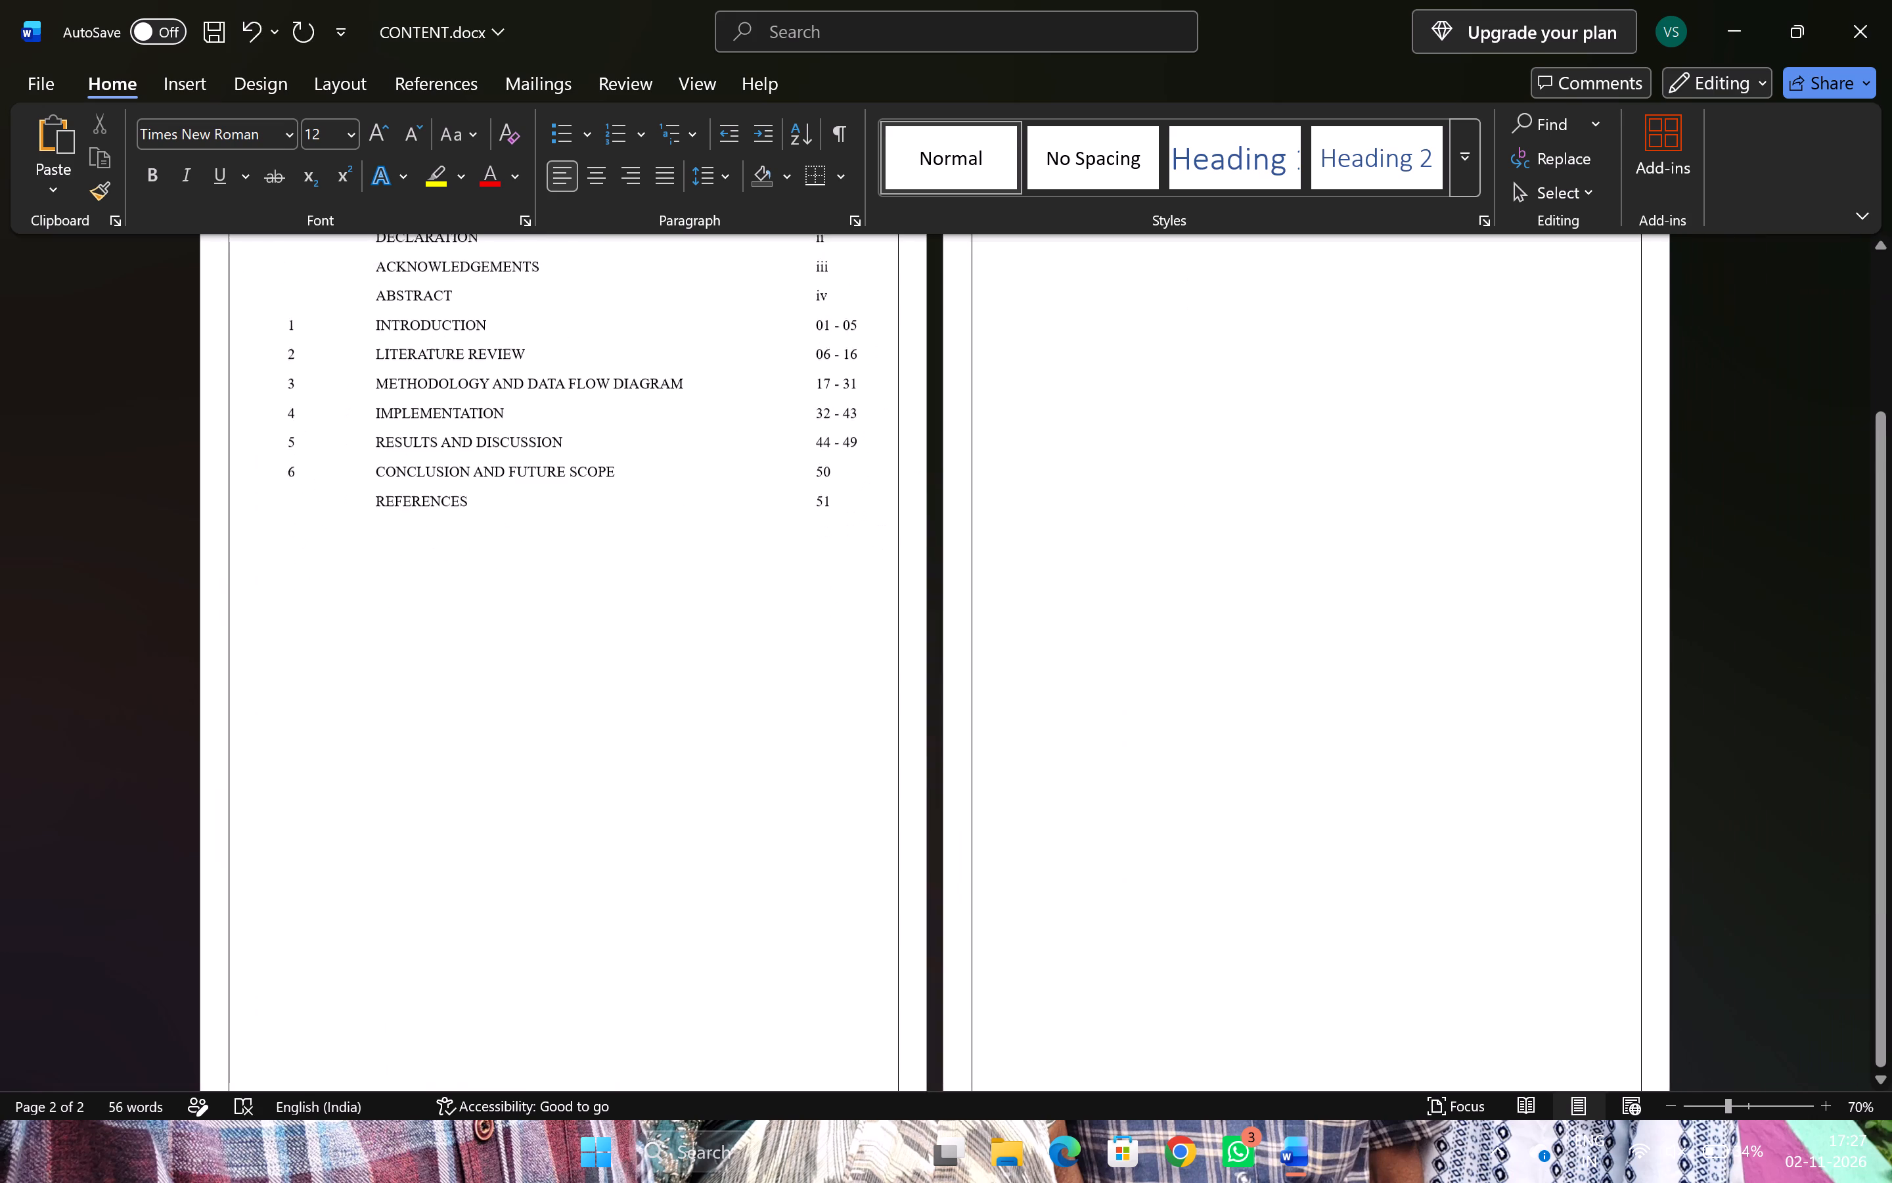
pyautogui.scroll(4, 950, 814)
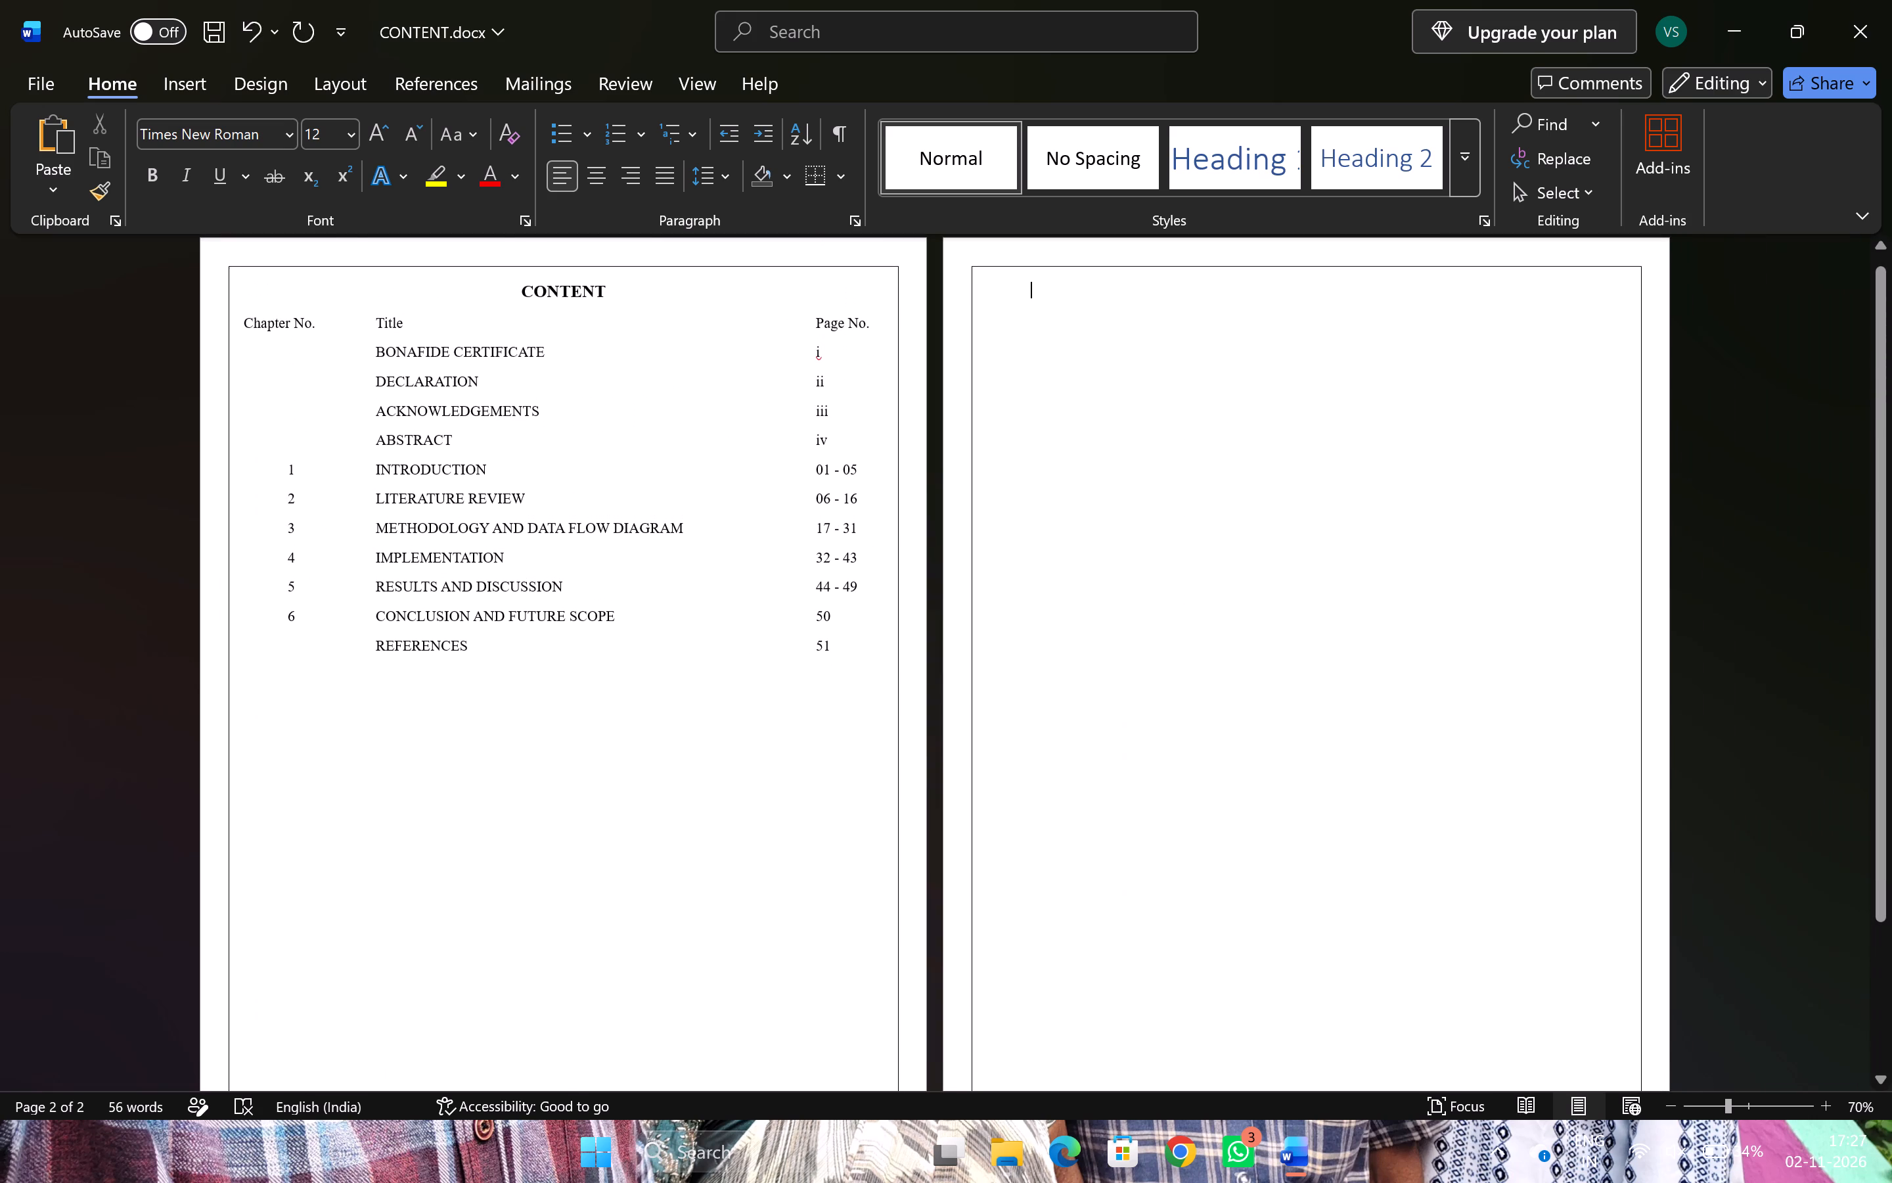
# Paste the copied table of contents entries at the start of page 2 of CONTENT.docx.
pyautogui.hotkey('ctrl', 'v')
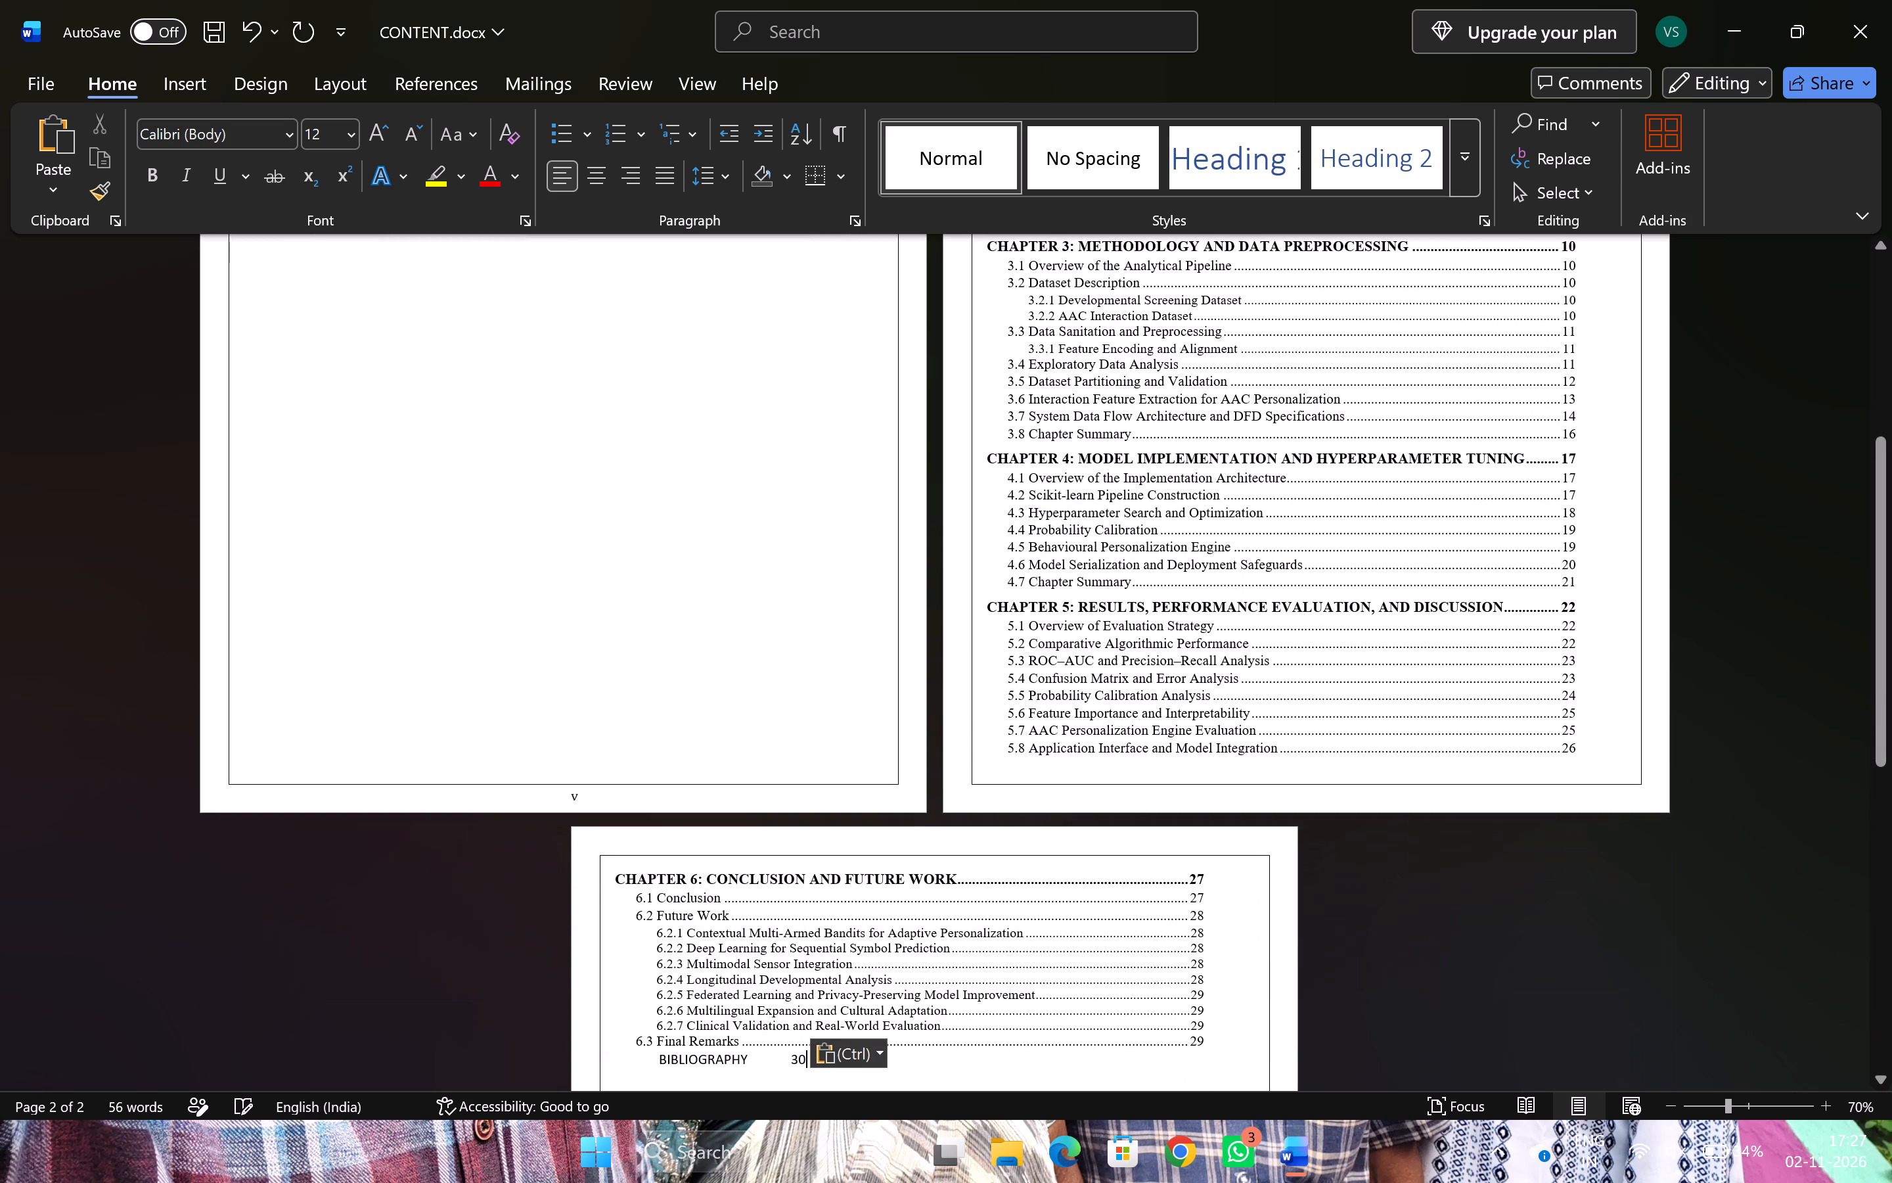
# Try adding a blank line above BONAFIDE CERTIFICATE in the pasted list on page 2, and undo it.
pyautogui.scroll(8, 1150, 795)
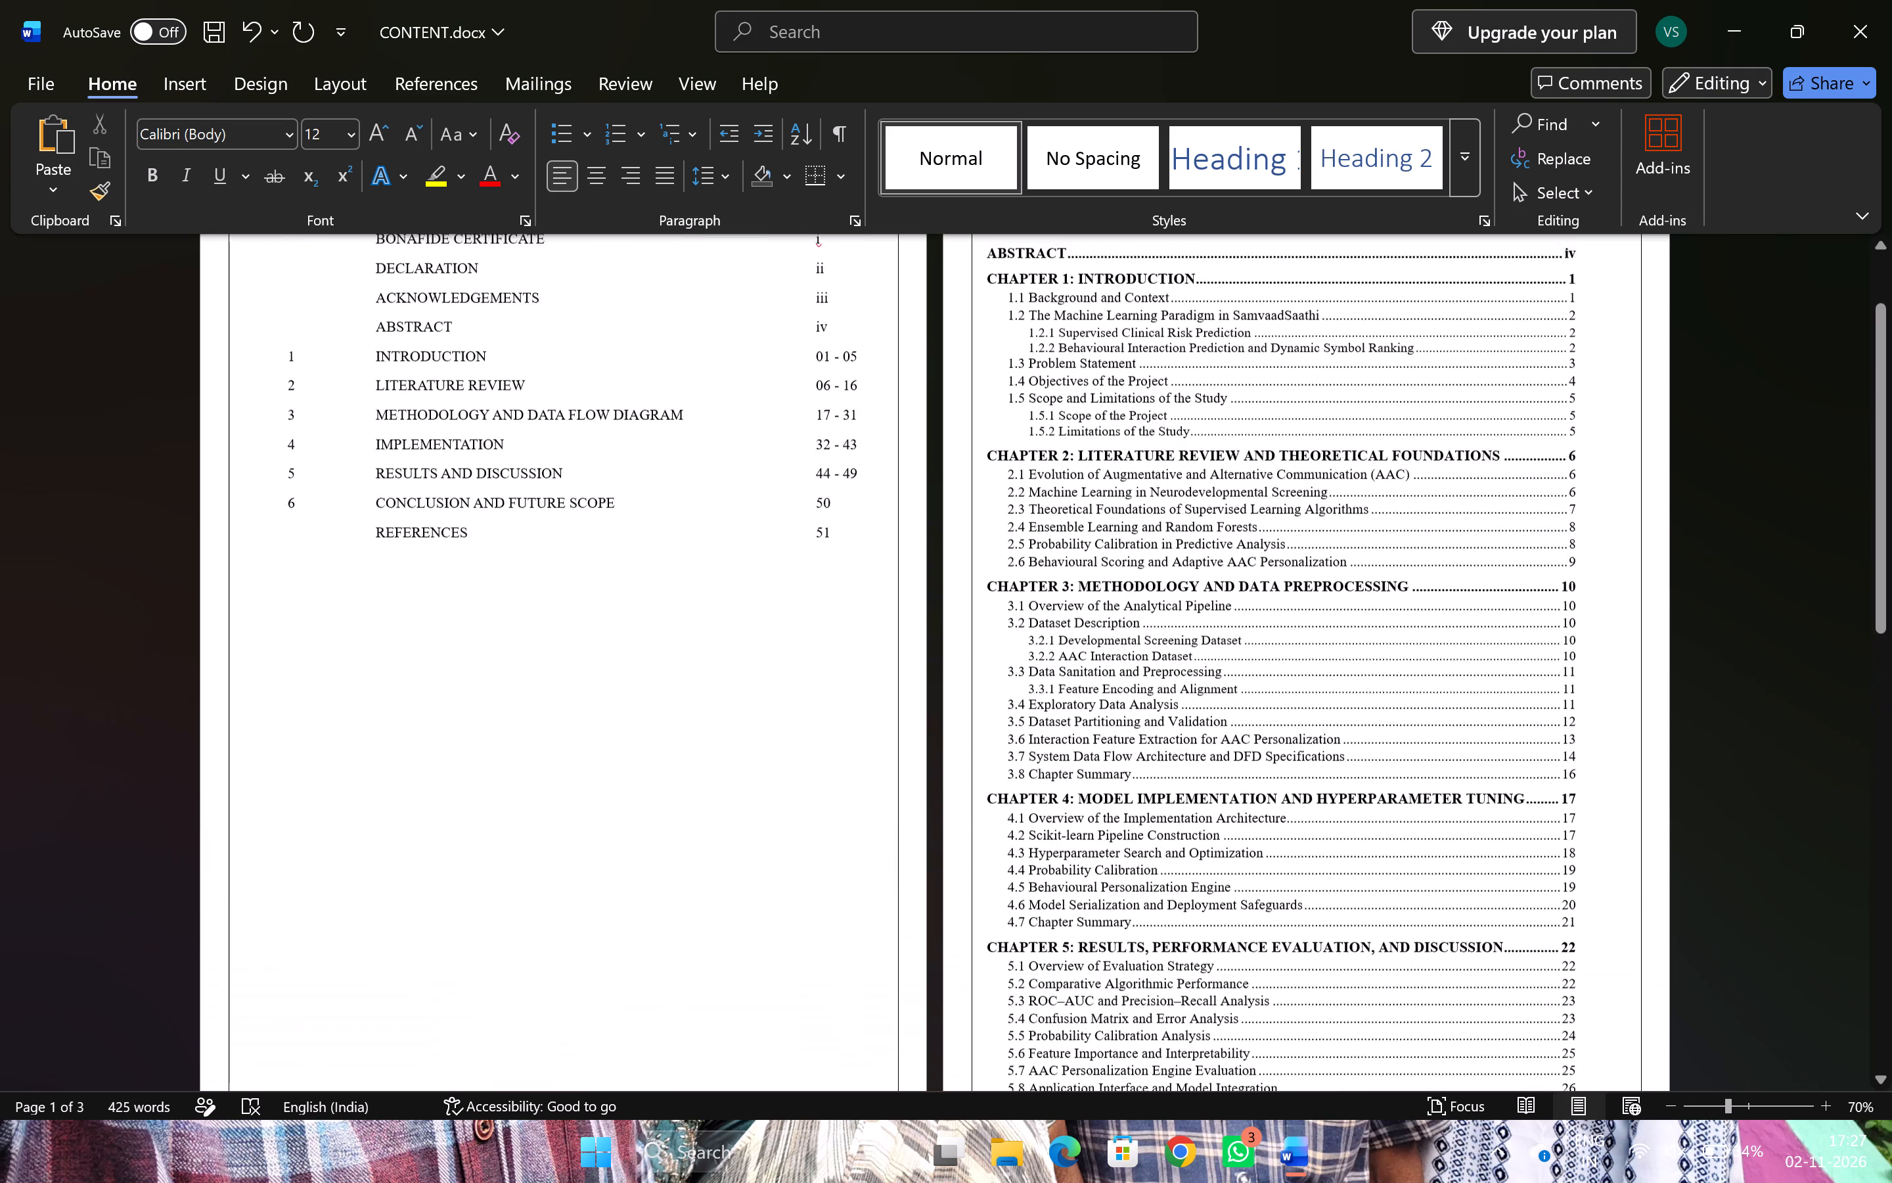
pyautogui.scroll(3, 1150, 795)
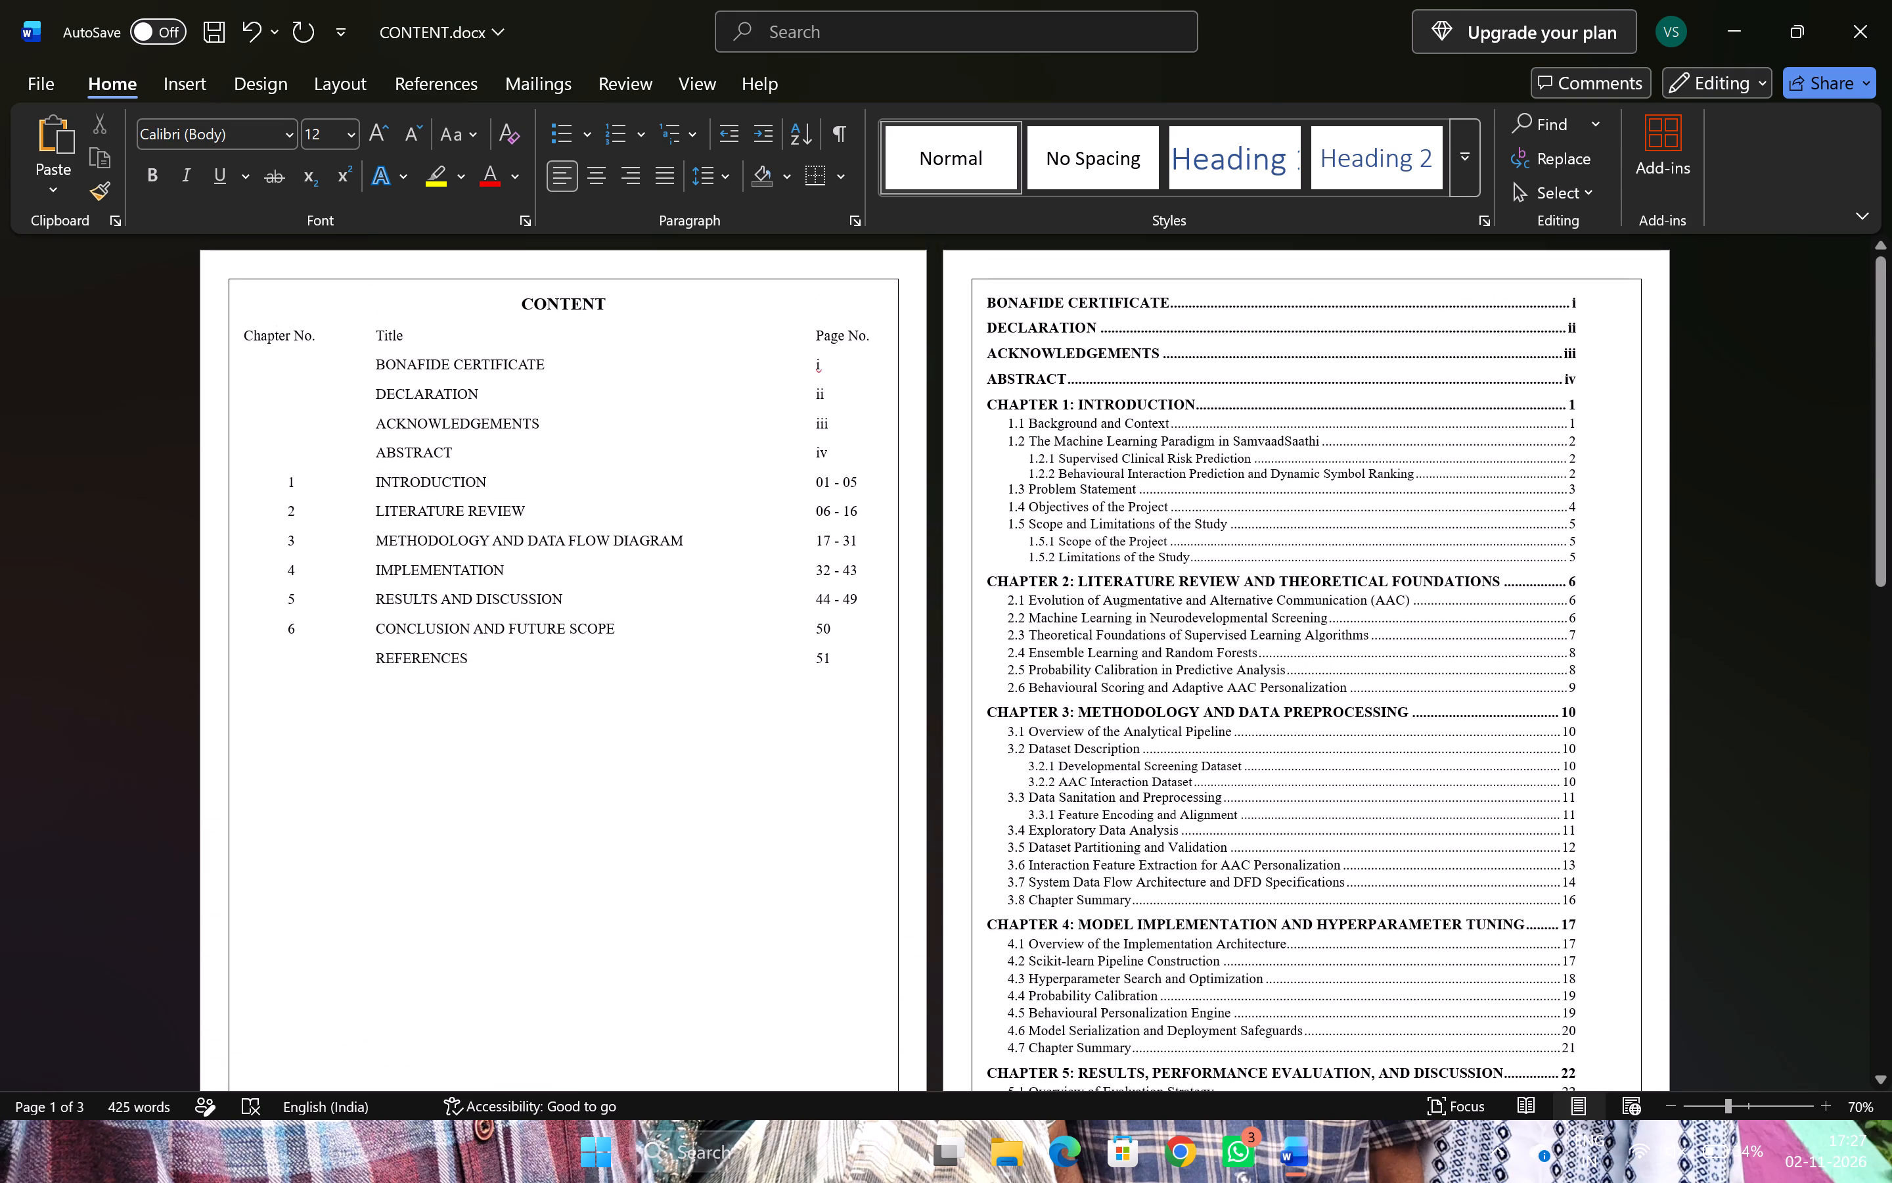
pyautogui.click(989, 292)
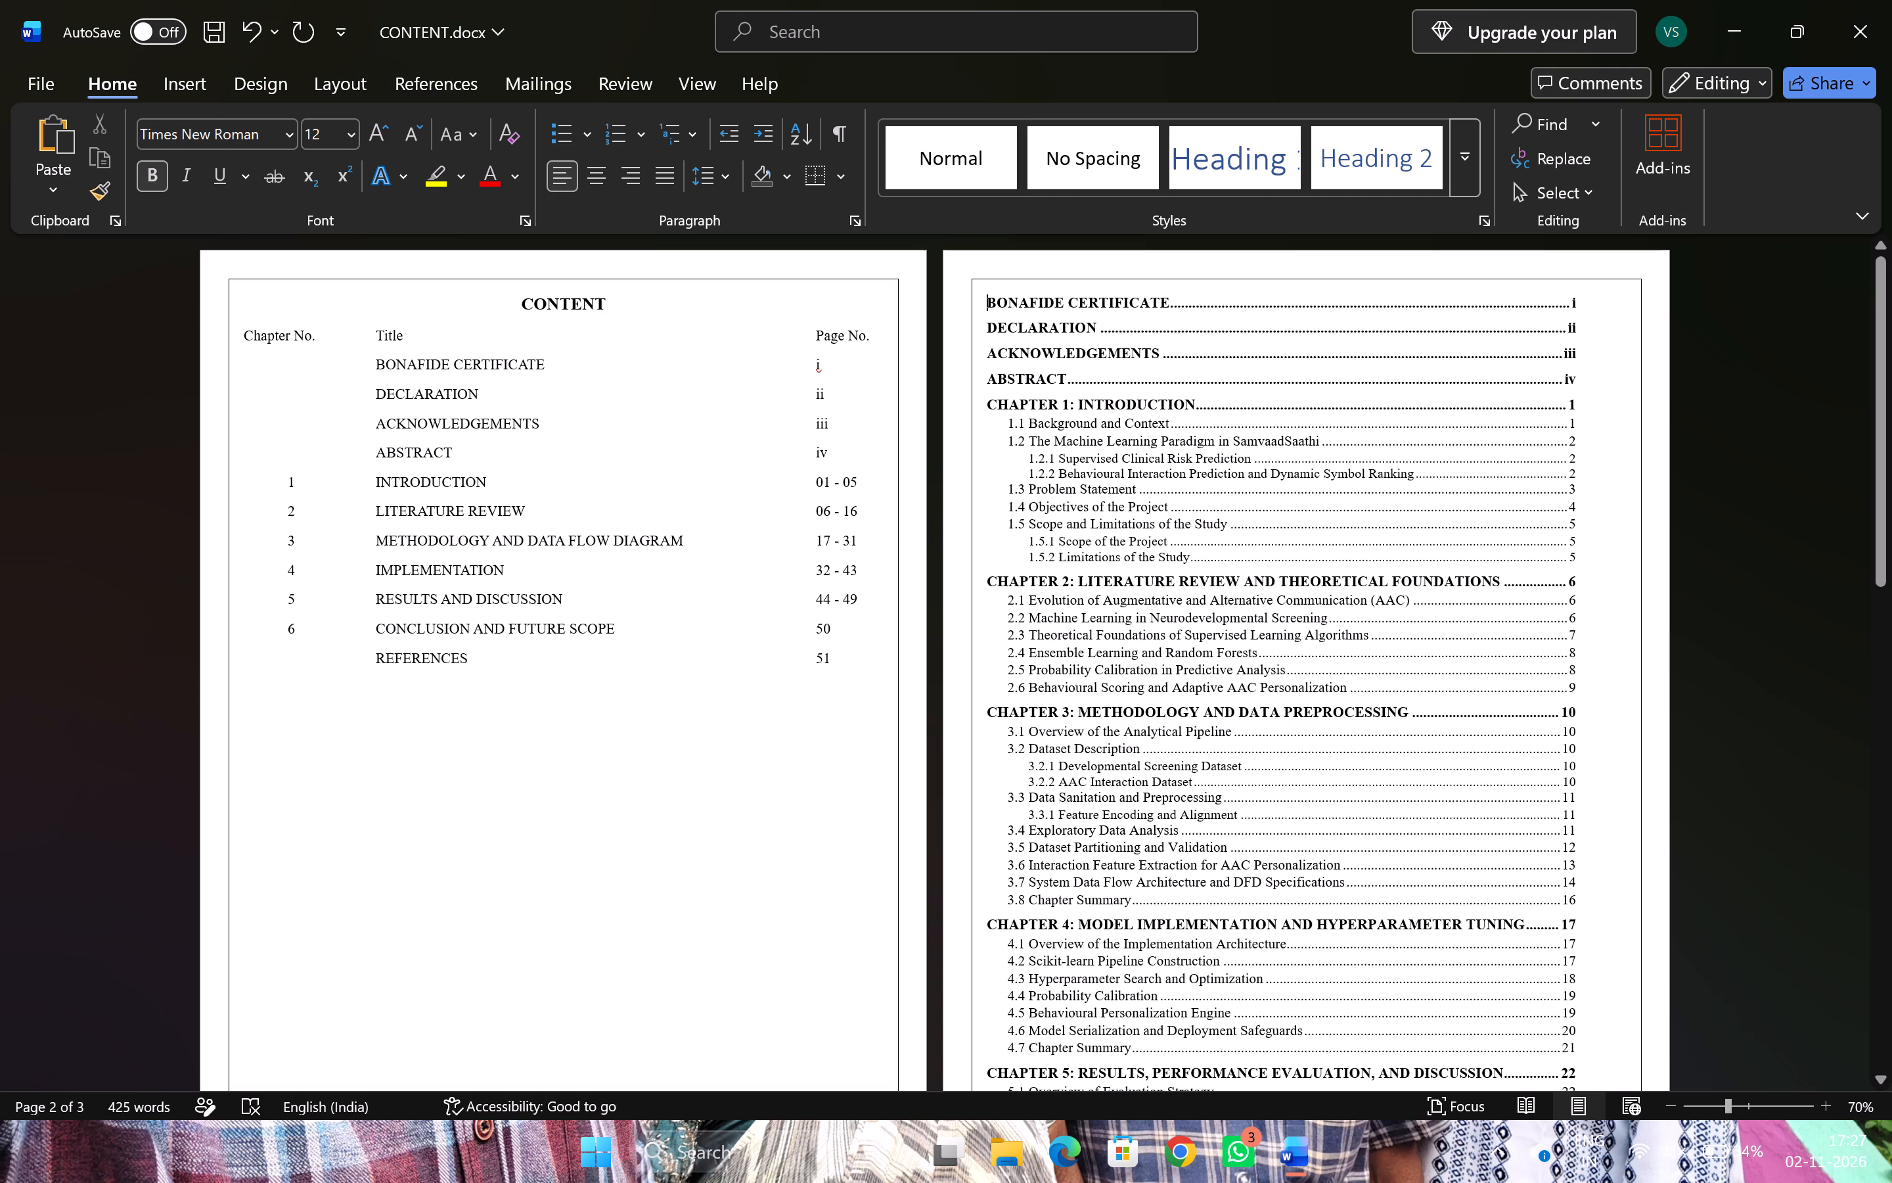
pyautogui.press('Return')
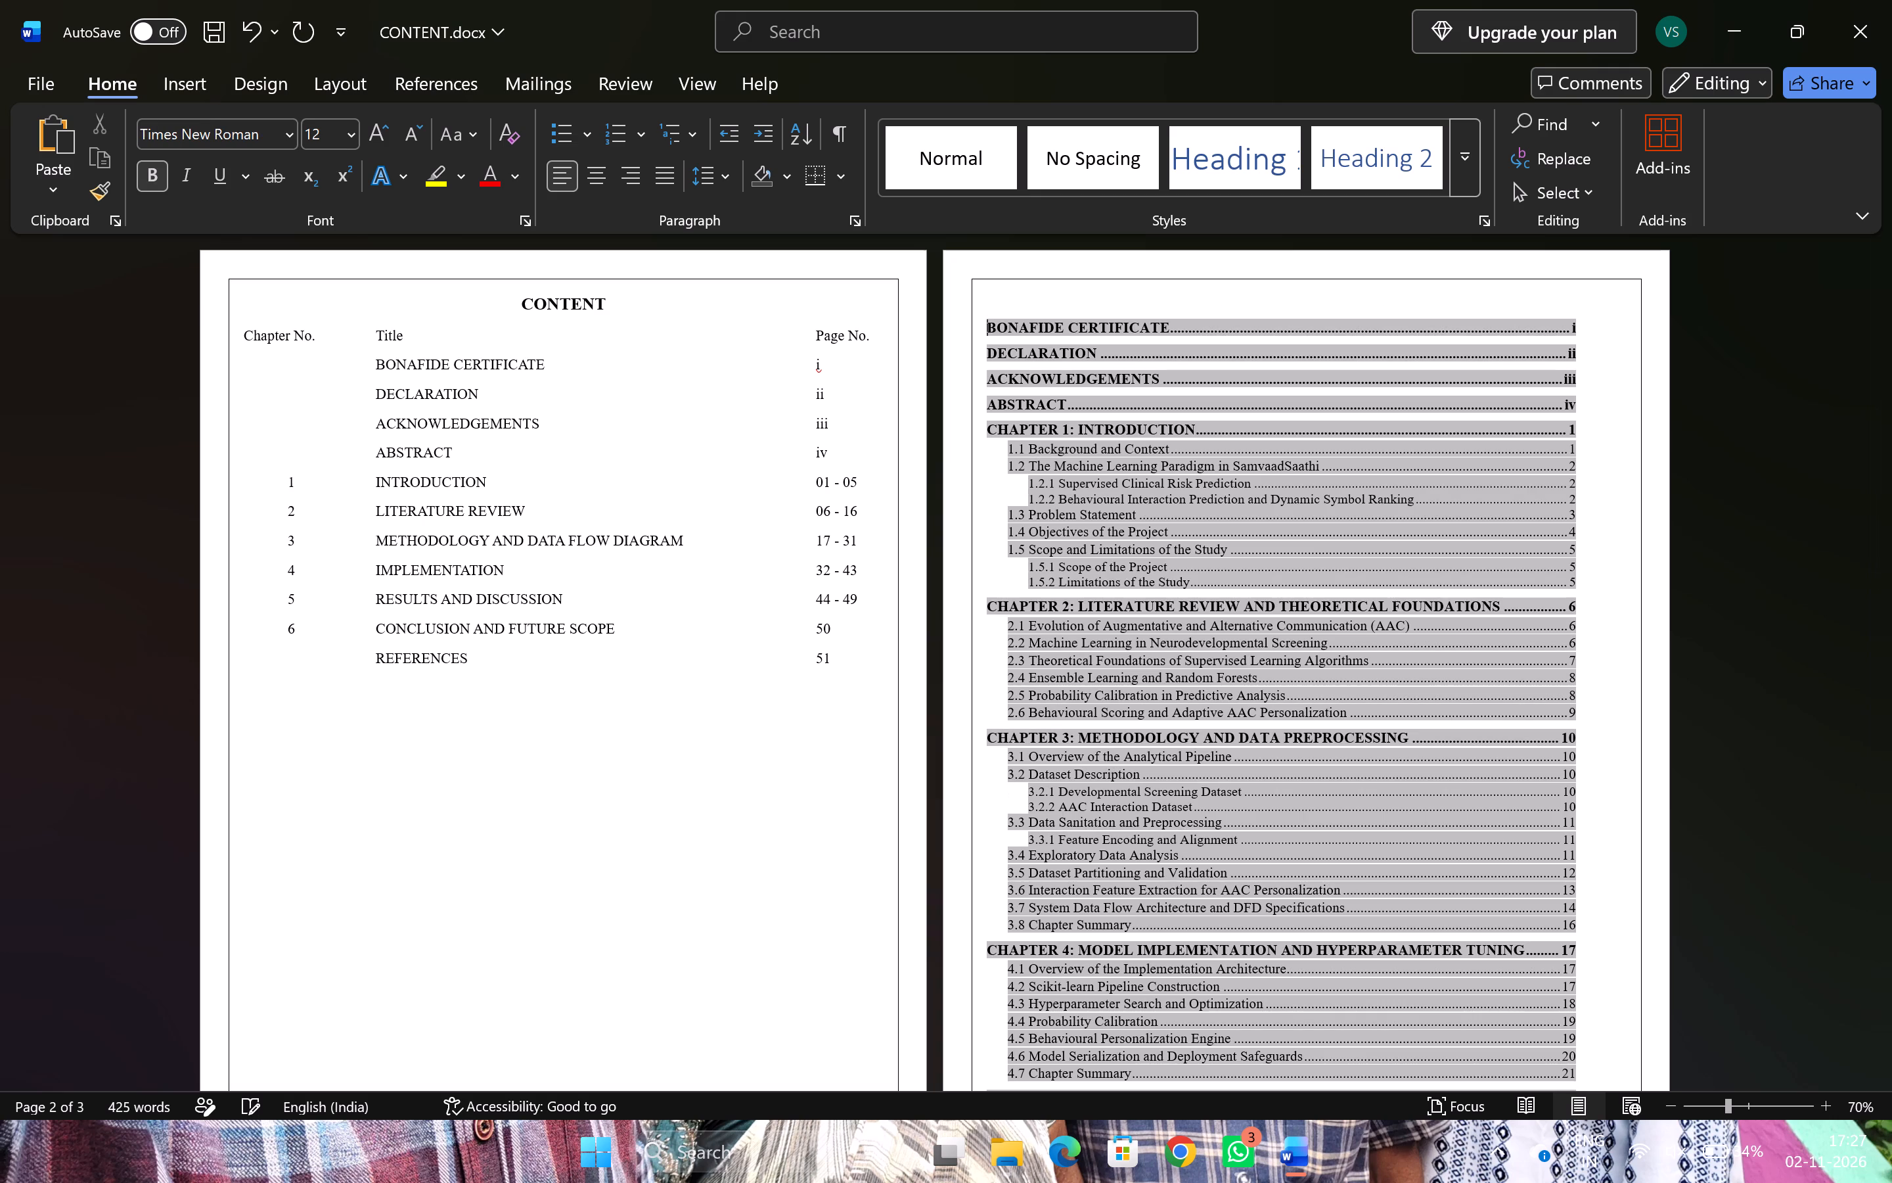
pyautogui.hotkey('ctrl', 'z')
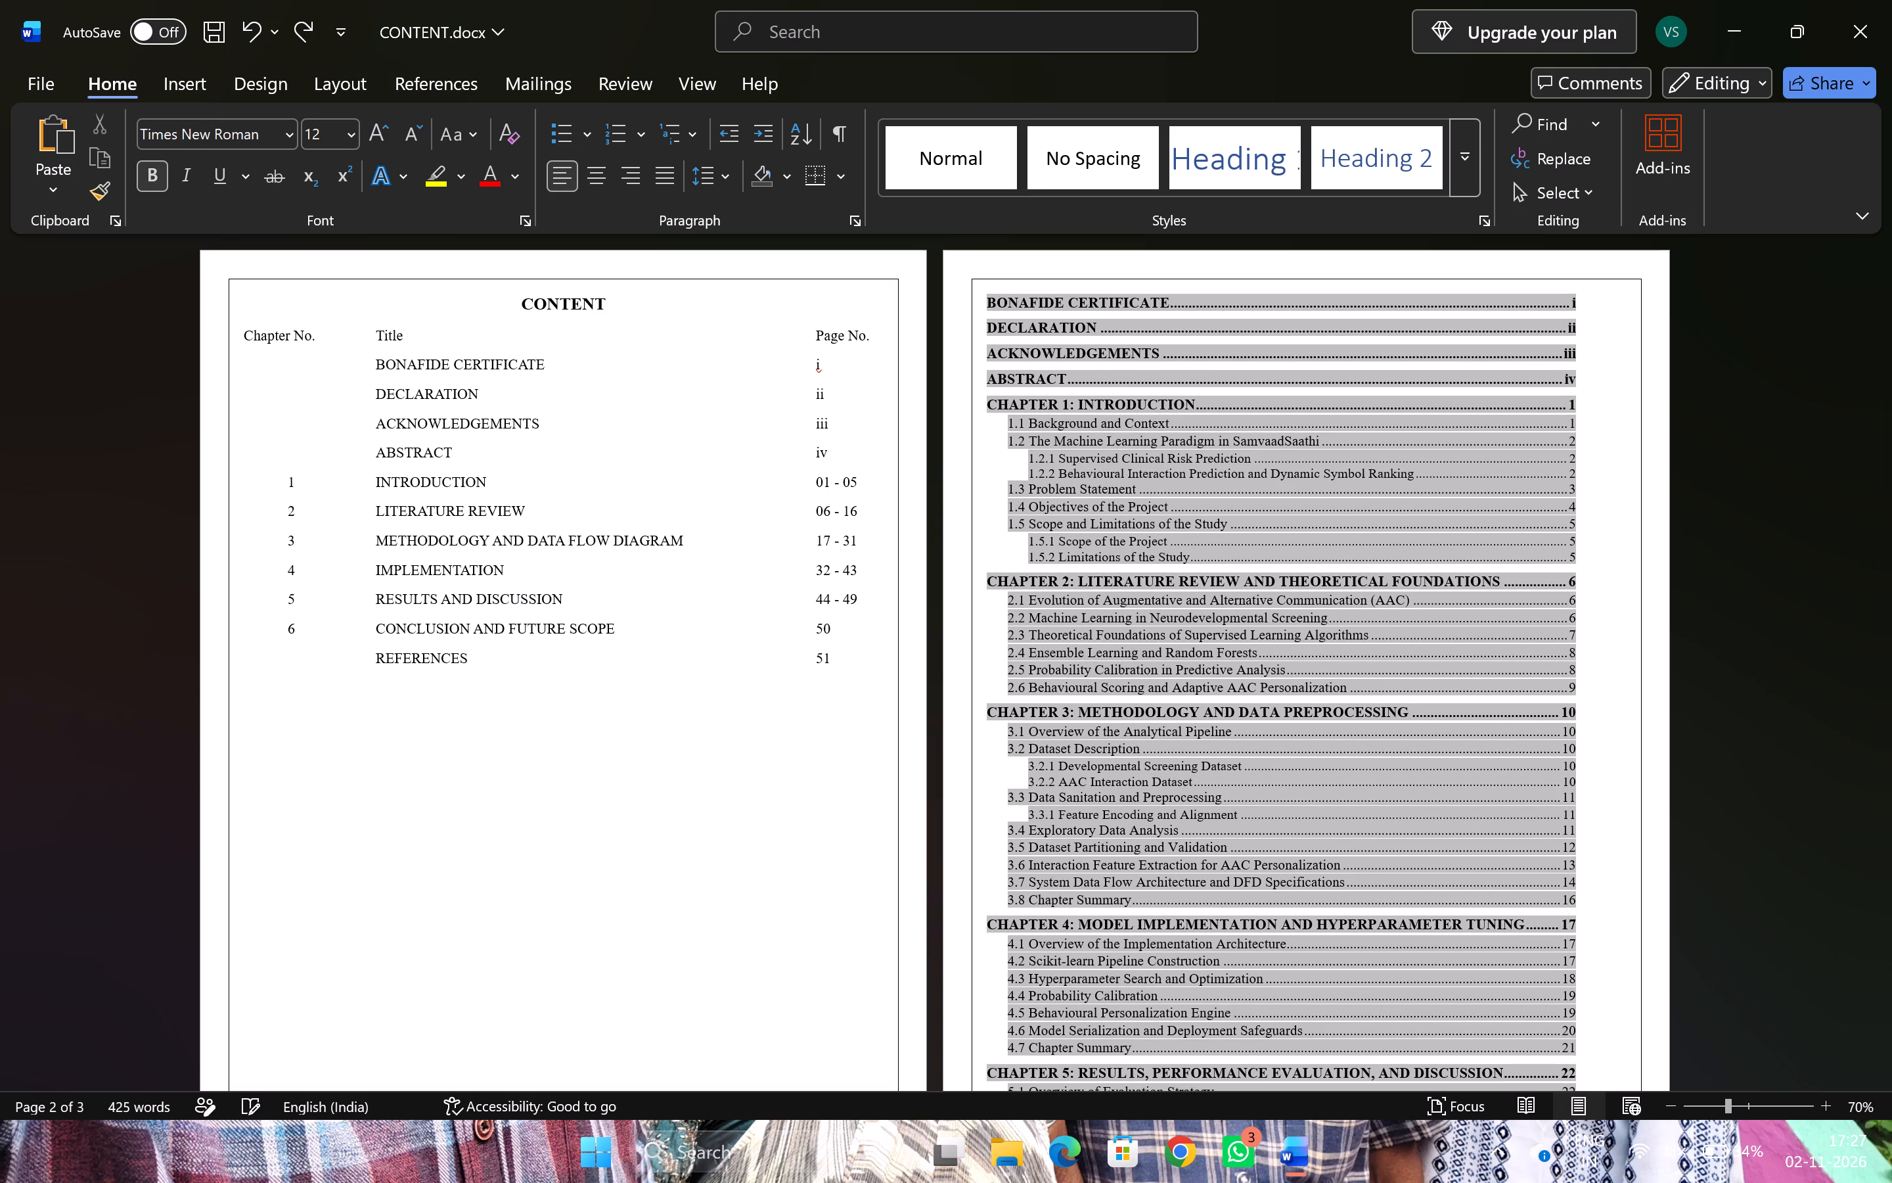
# Insert four blank lines in the empty area below the page 1 contents table to push the pasted list down page 2.
pyautogui.click(644, 792)
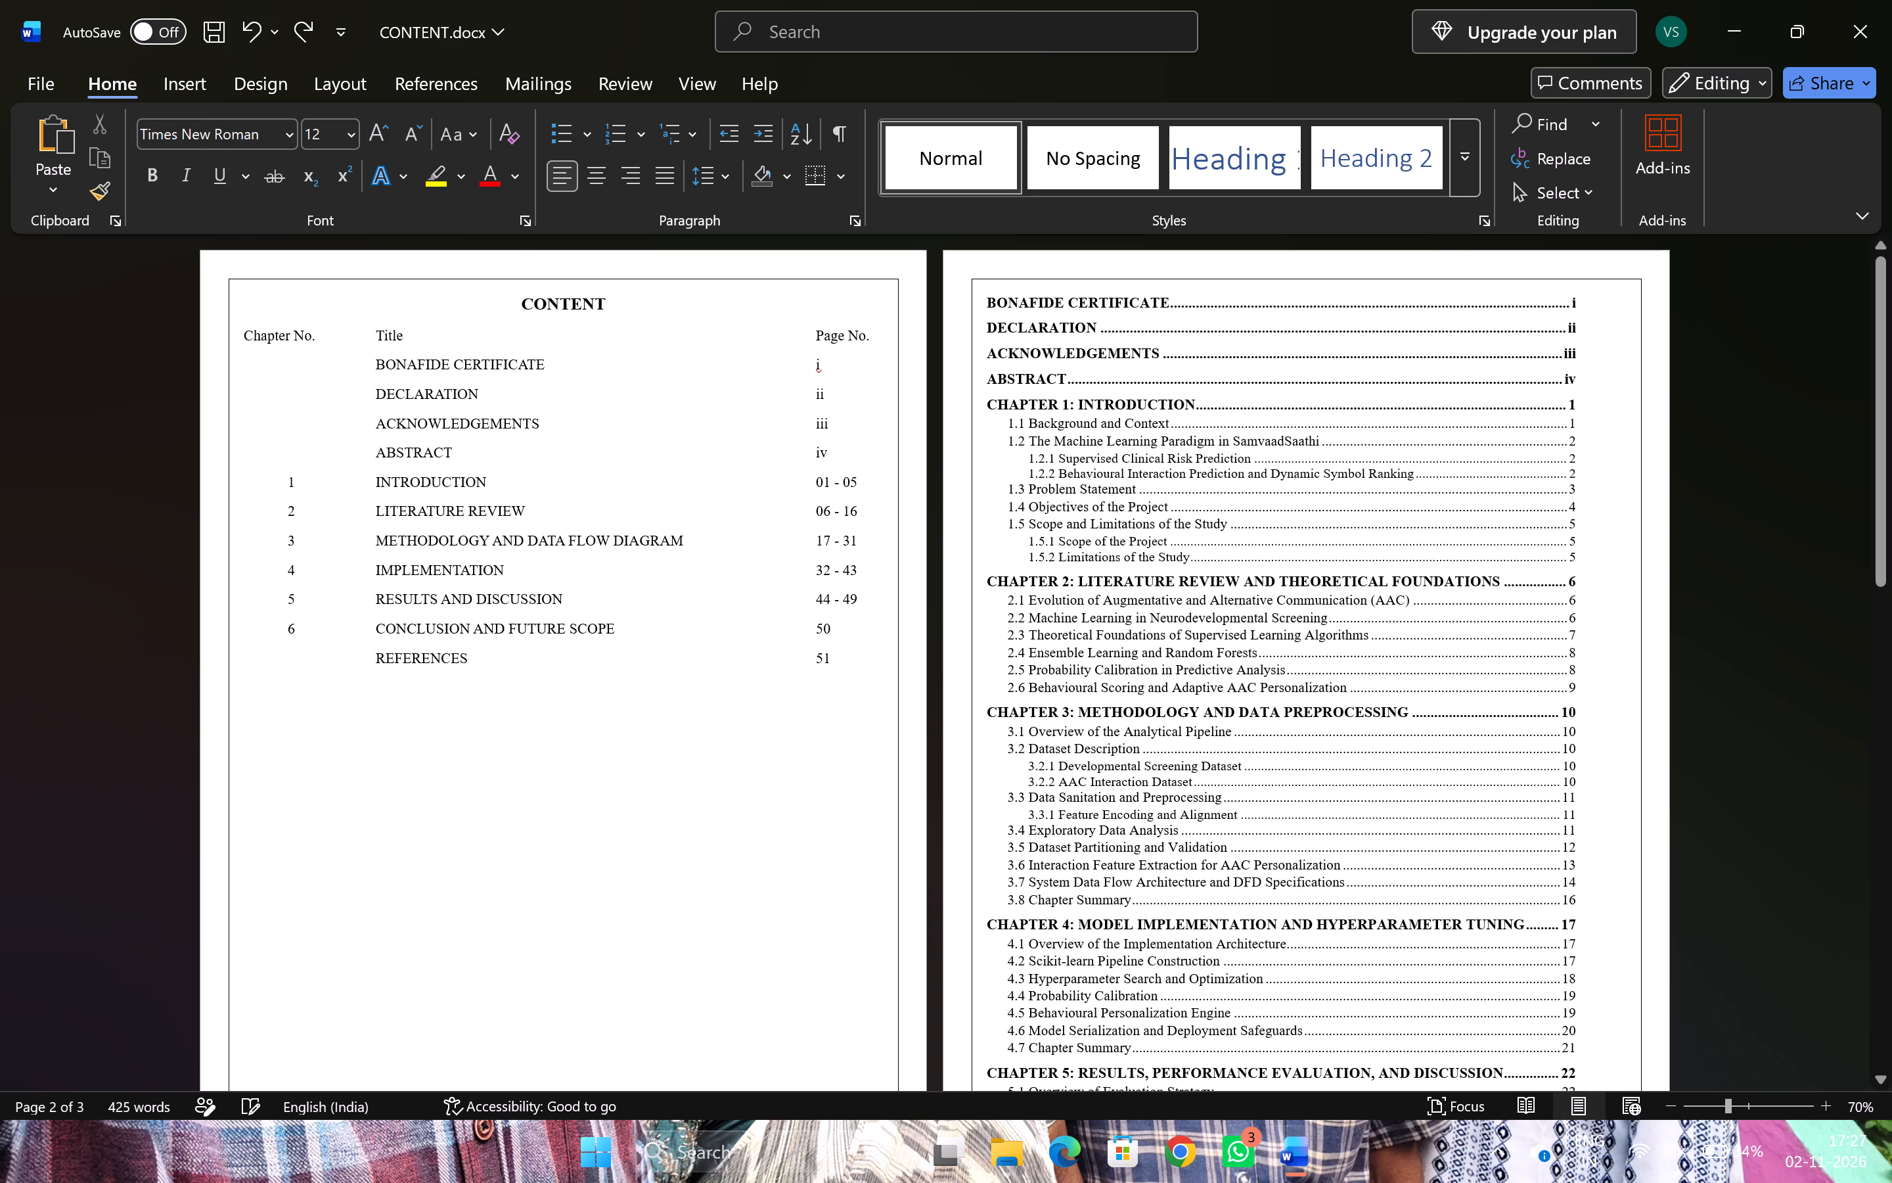
pyautogui.press('Return')
pyautogui.press('Return')
pyautogui.press('Return')
pyautogui.press('Return')
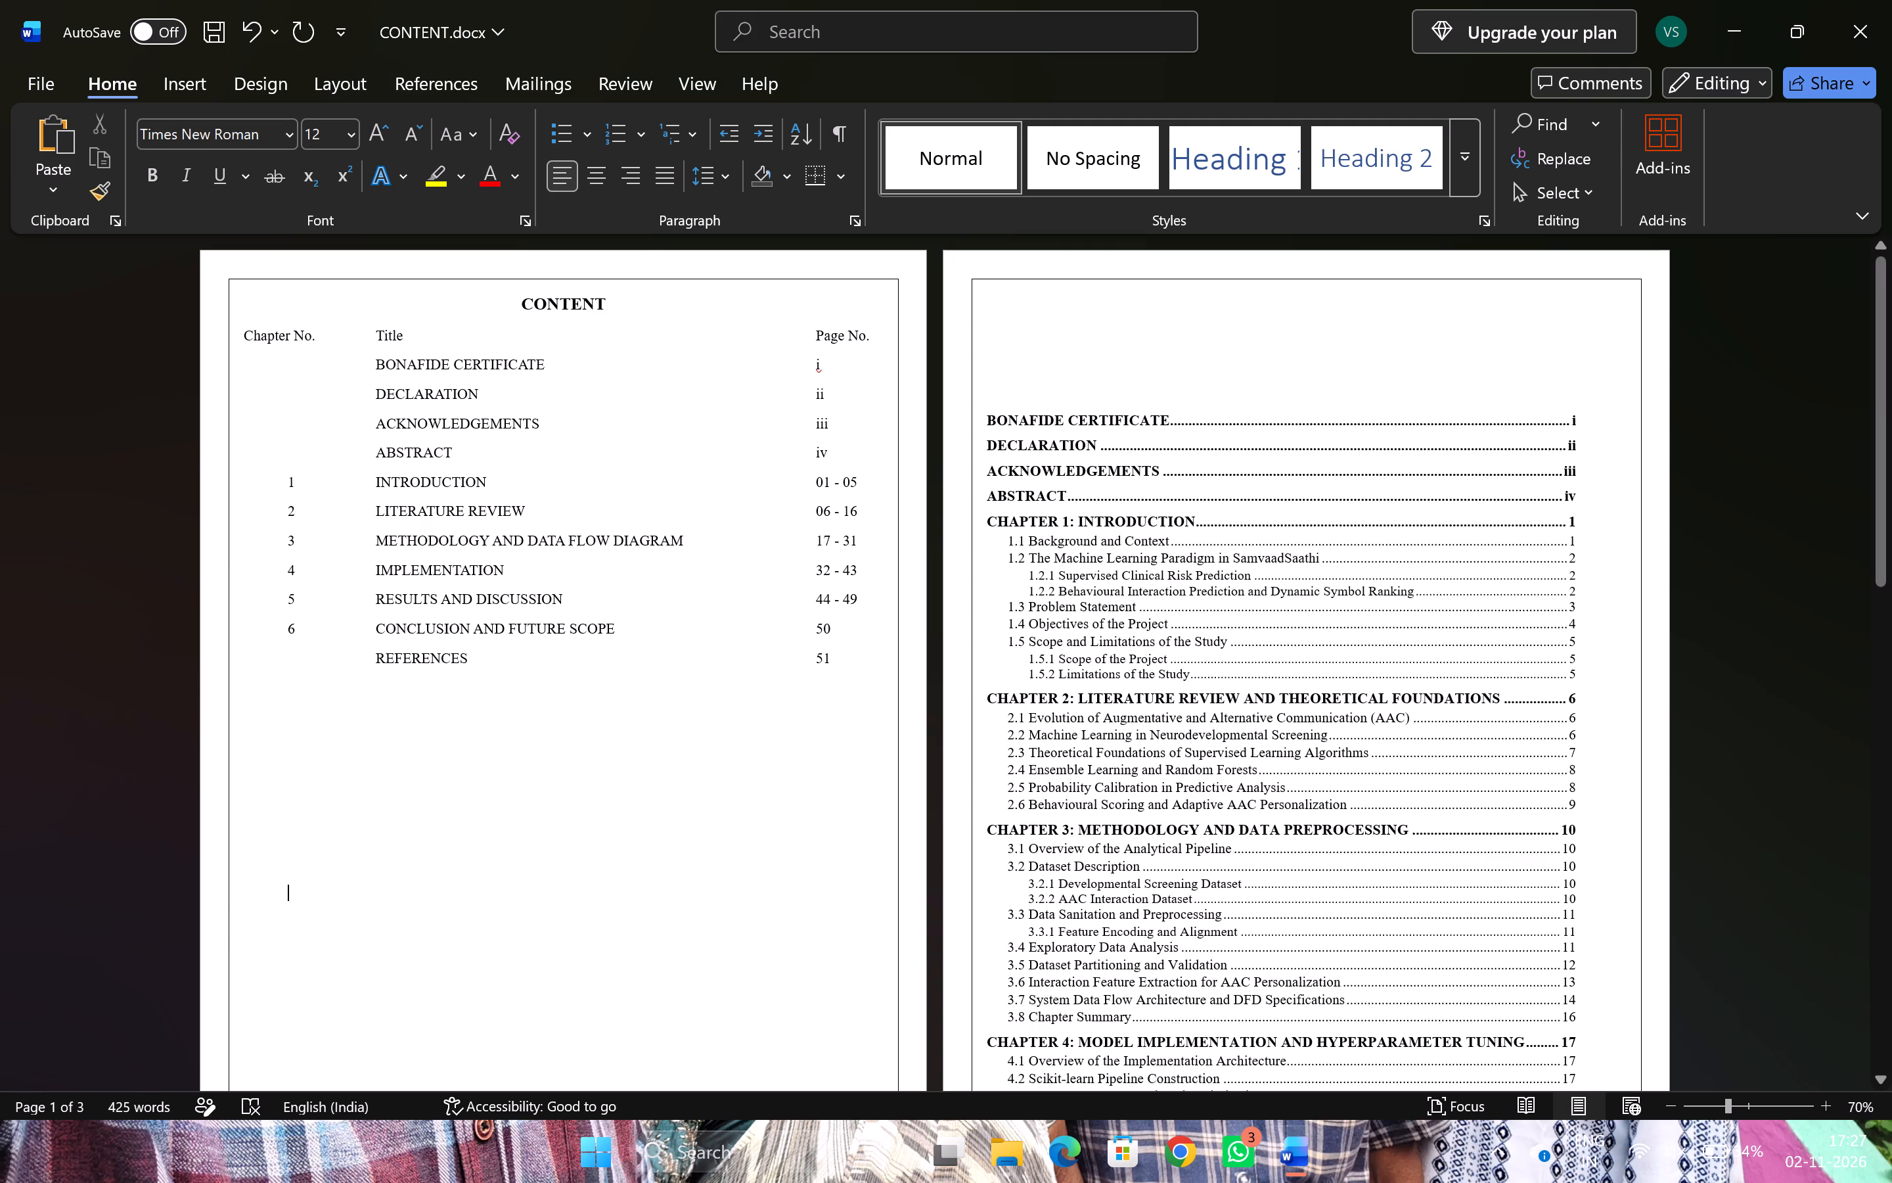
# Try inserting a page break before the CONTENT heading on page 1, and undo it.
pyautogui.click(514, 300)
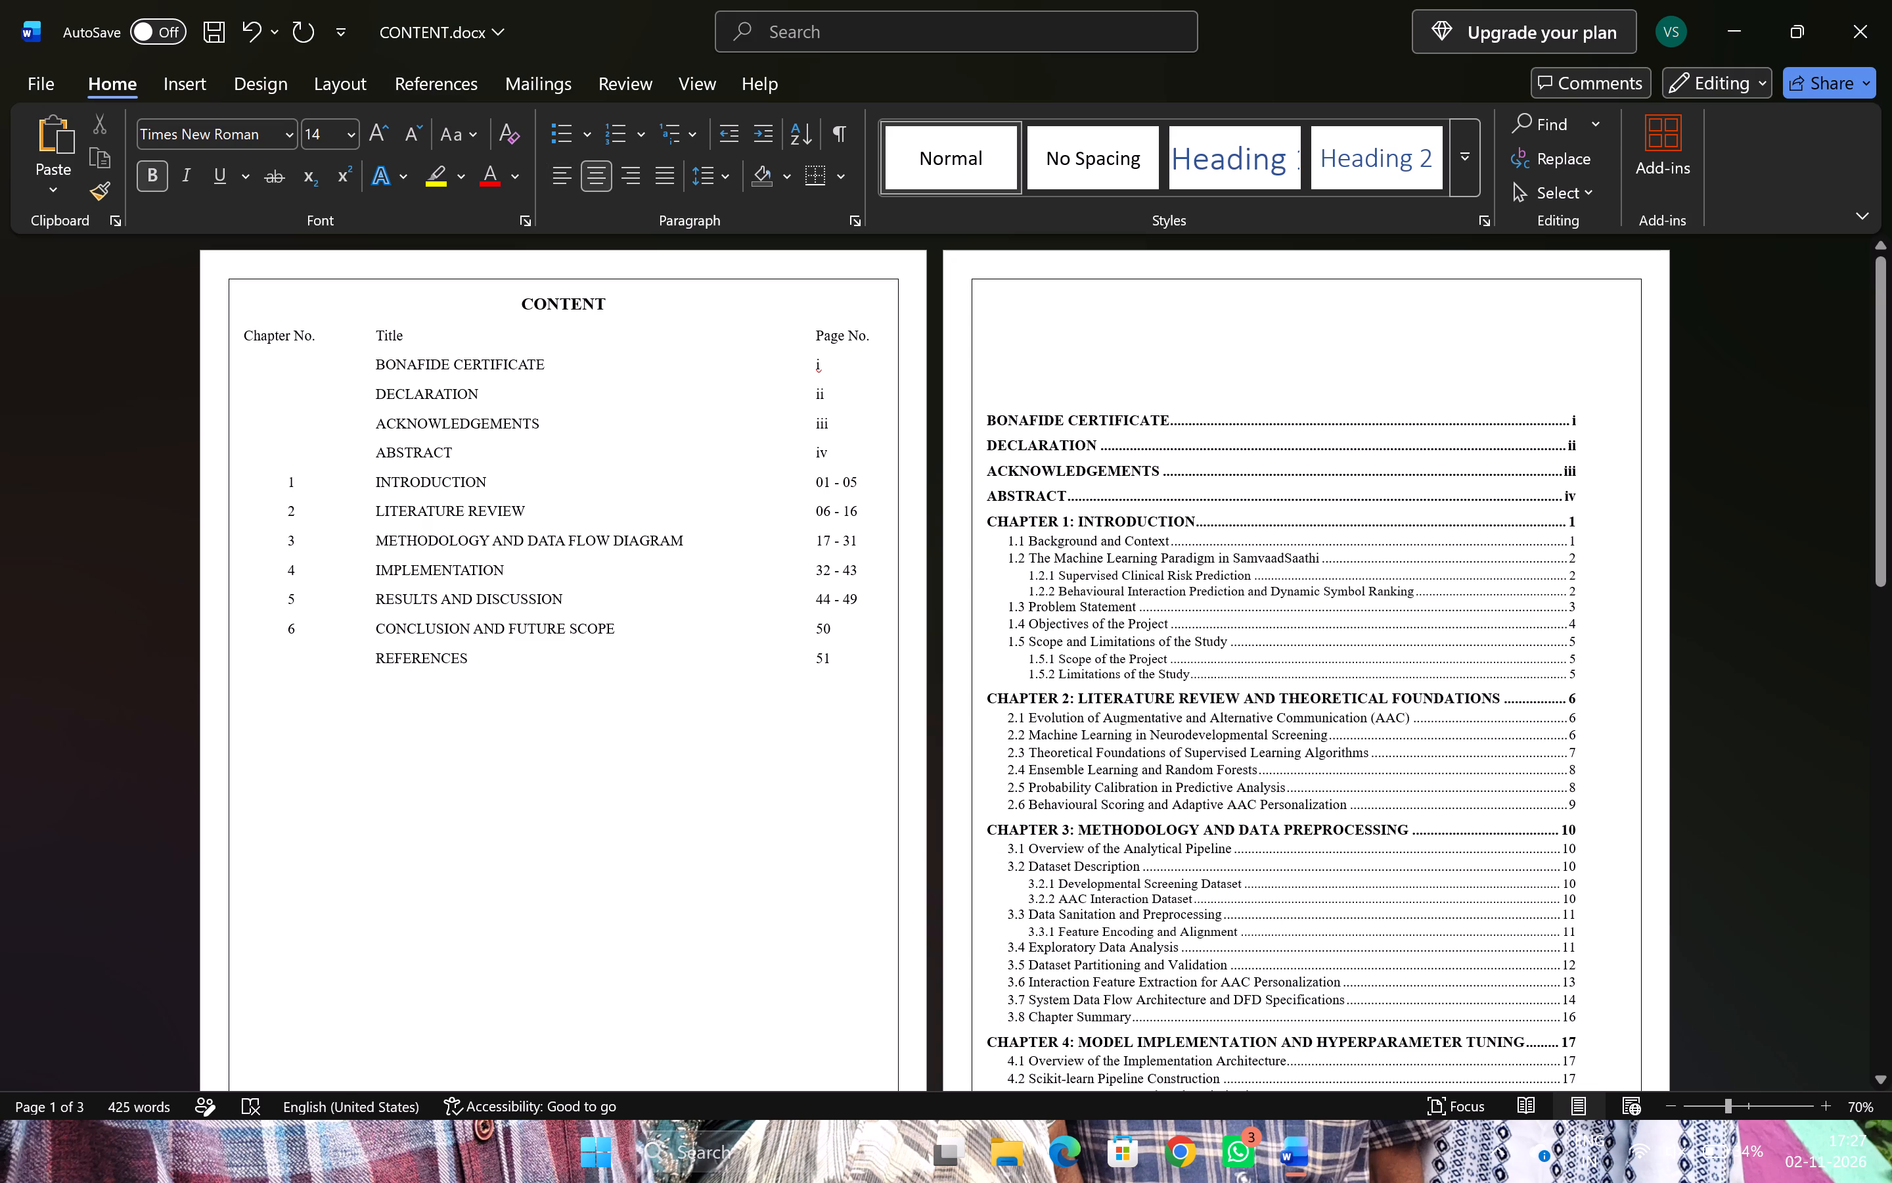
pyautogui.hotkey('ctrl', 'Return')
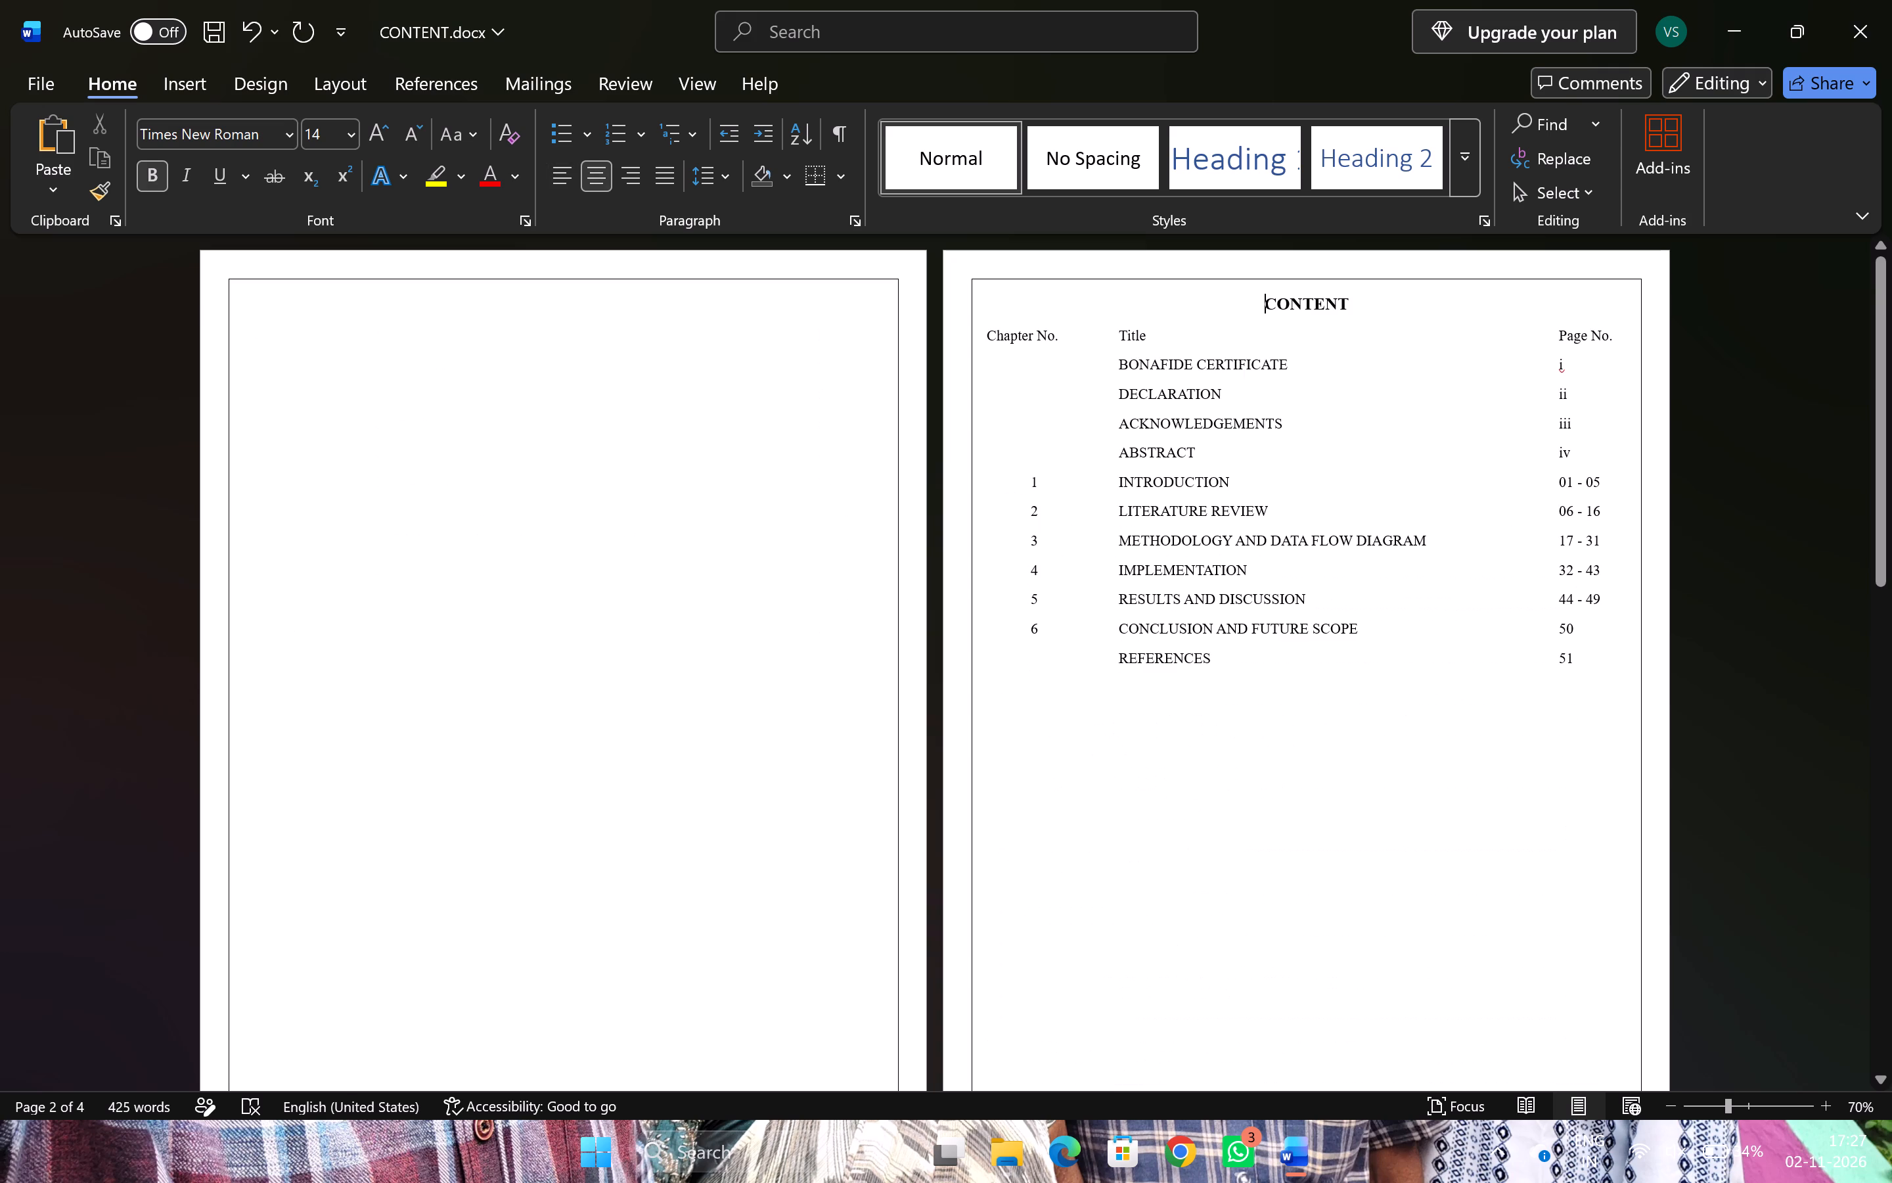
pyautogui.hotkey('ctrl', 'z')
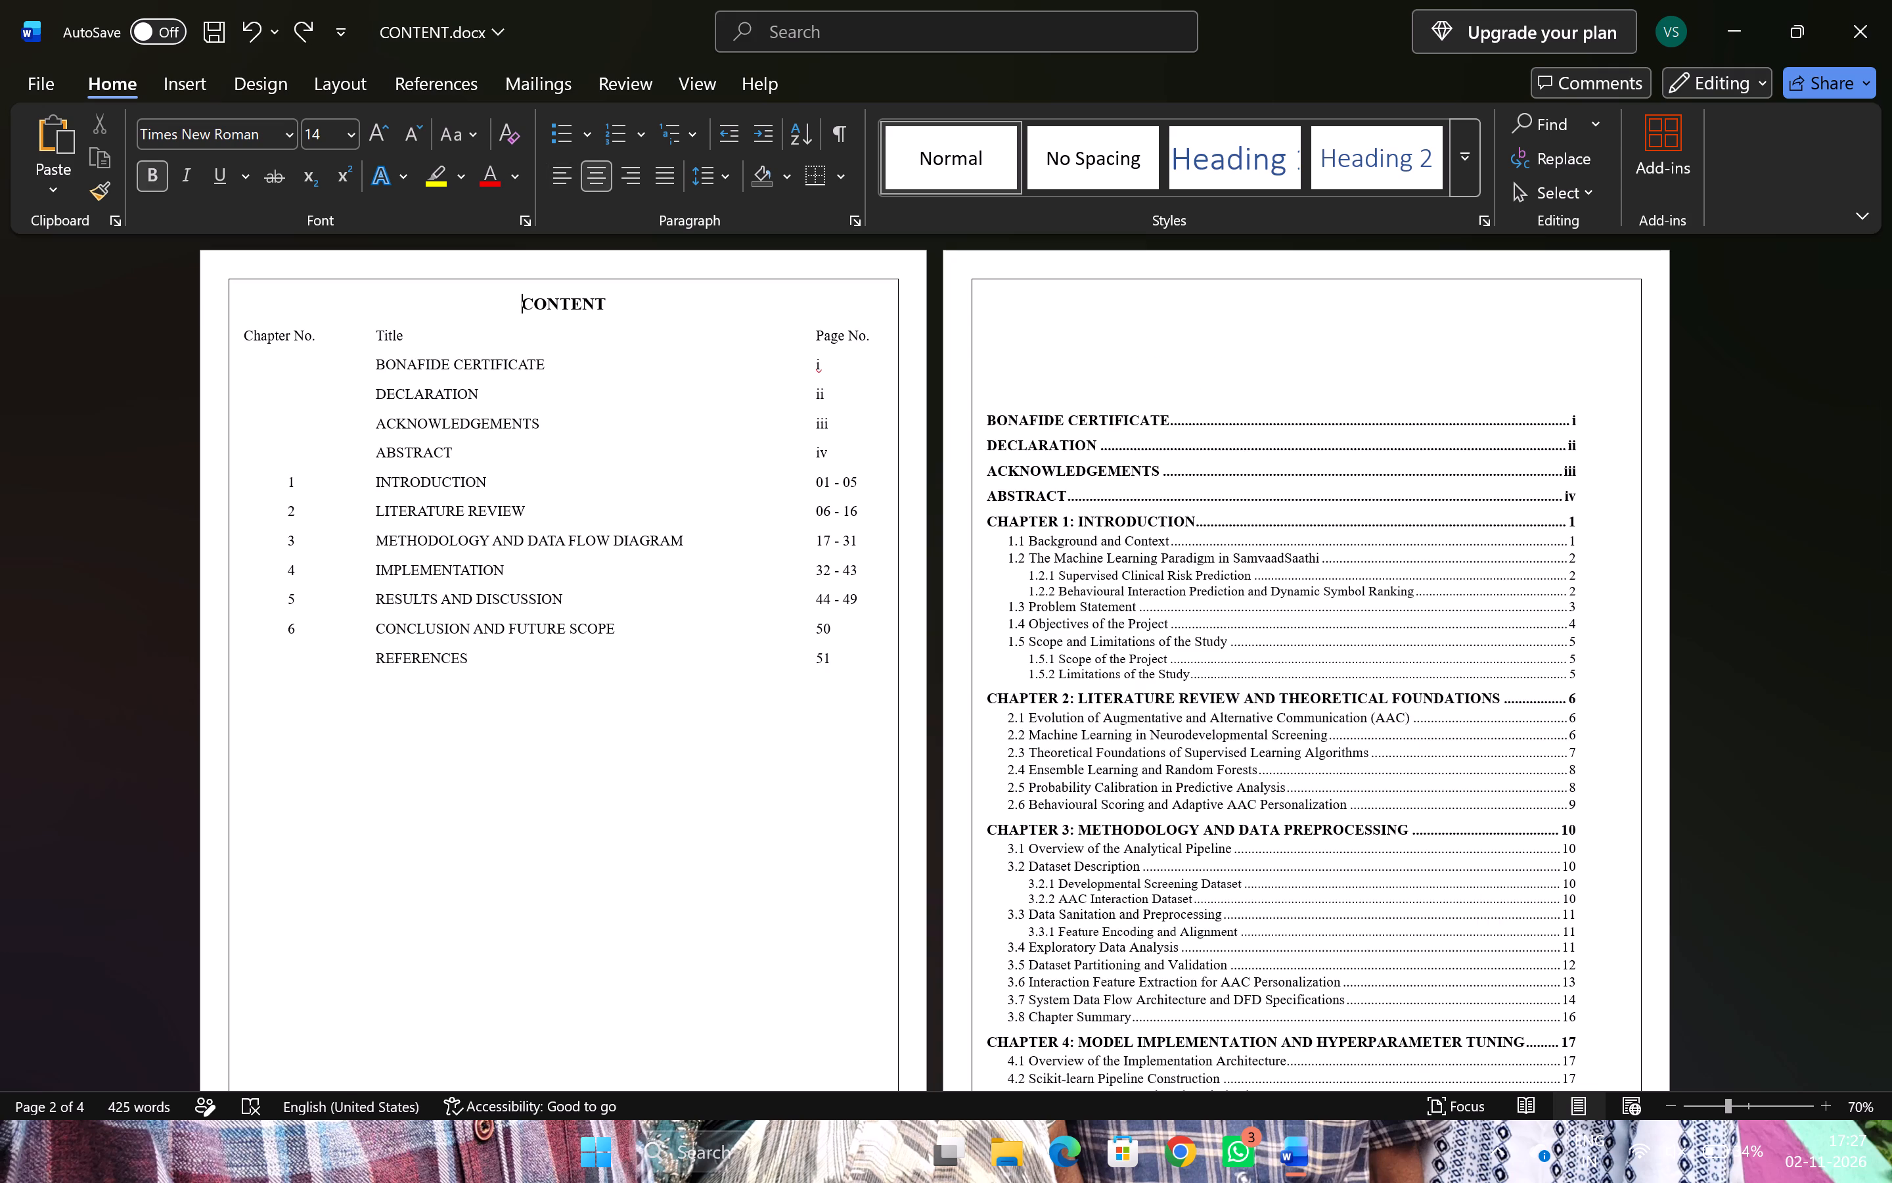
# Copy the CONTENT heading from the top of page 1.
pyautogui.hotkey('ctrl', 'shift', 'Right')
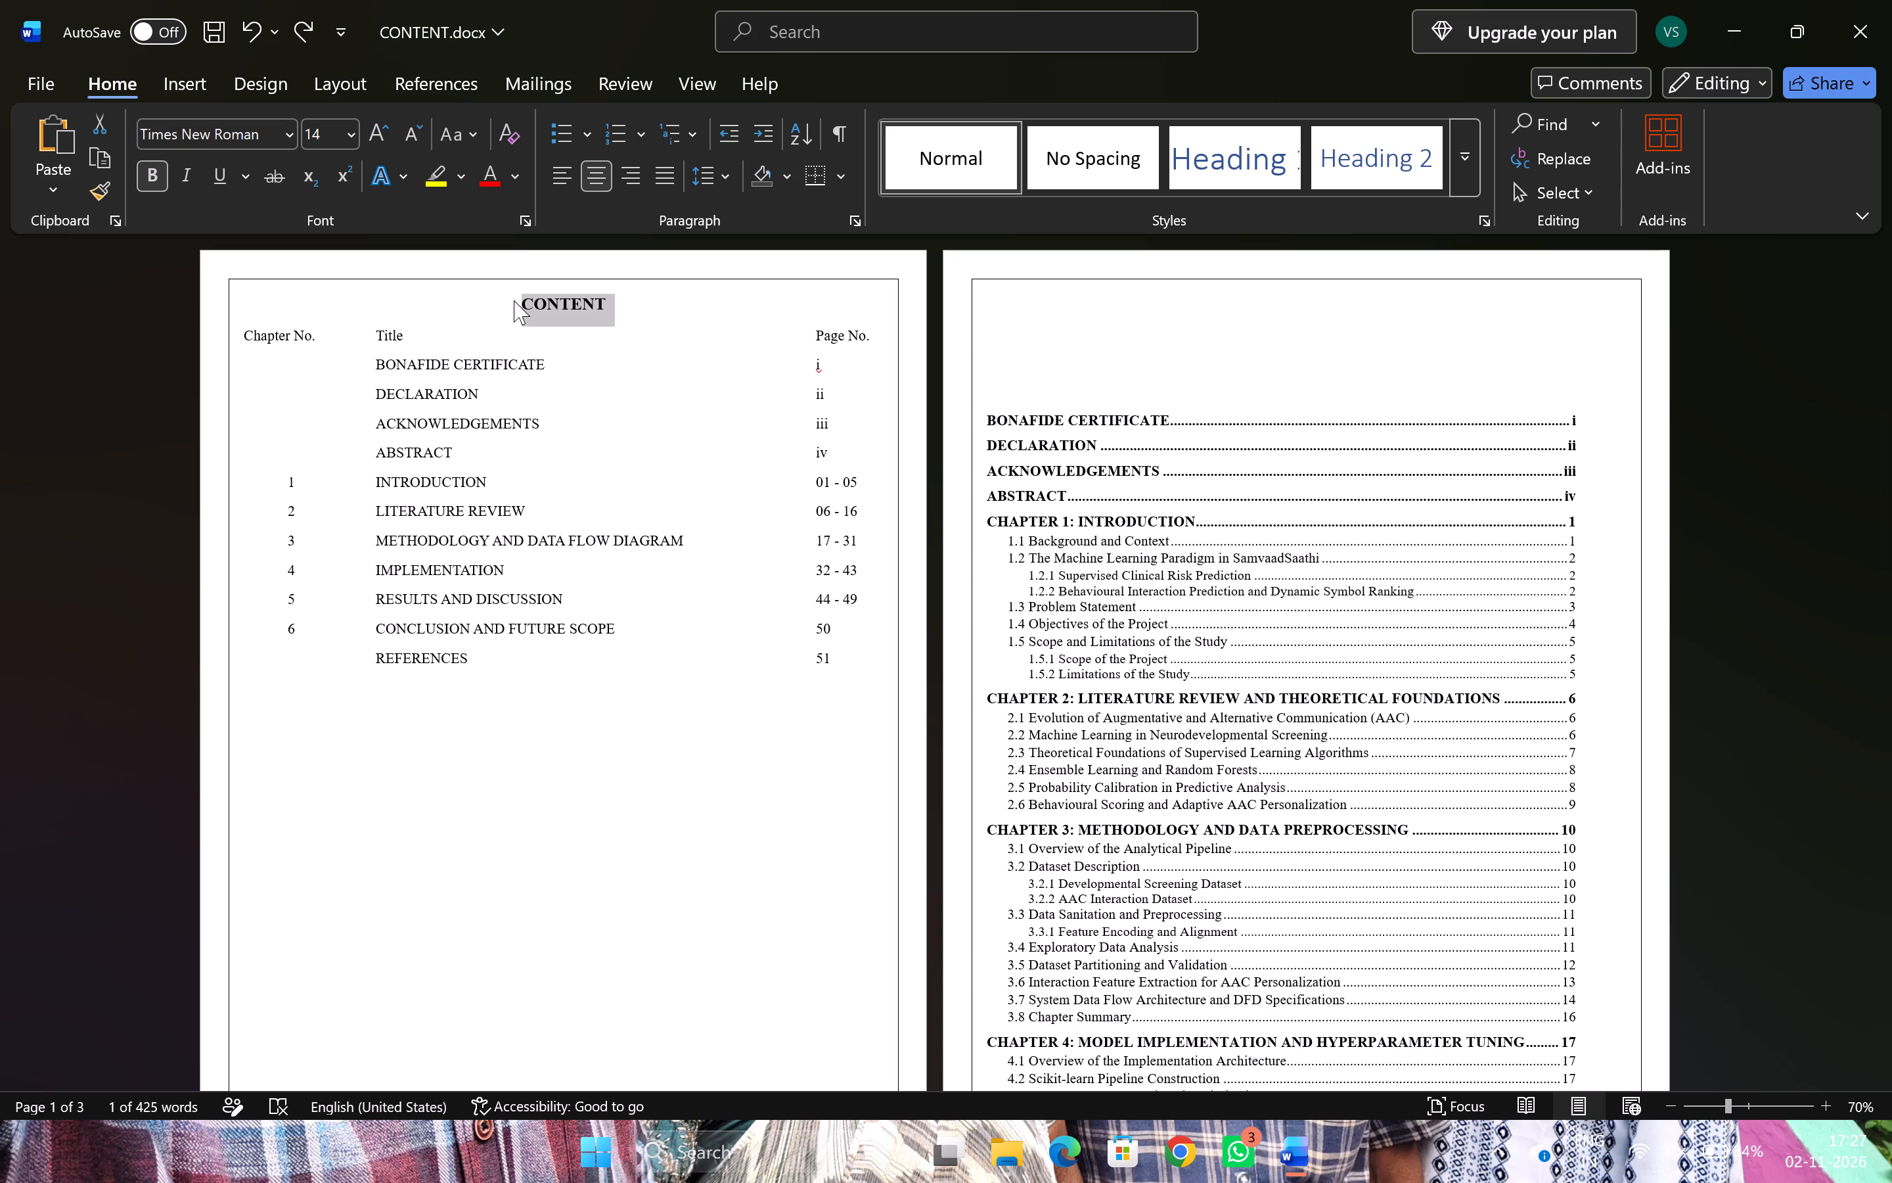
pyautogui.hotkey('ctrl', 'c')
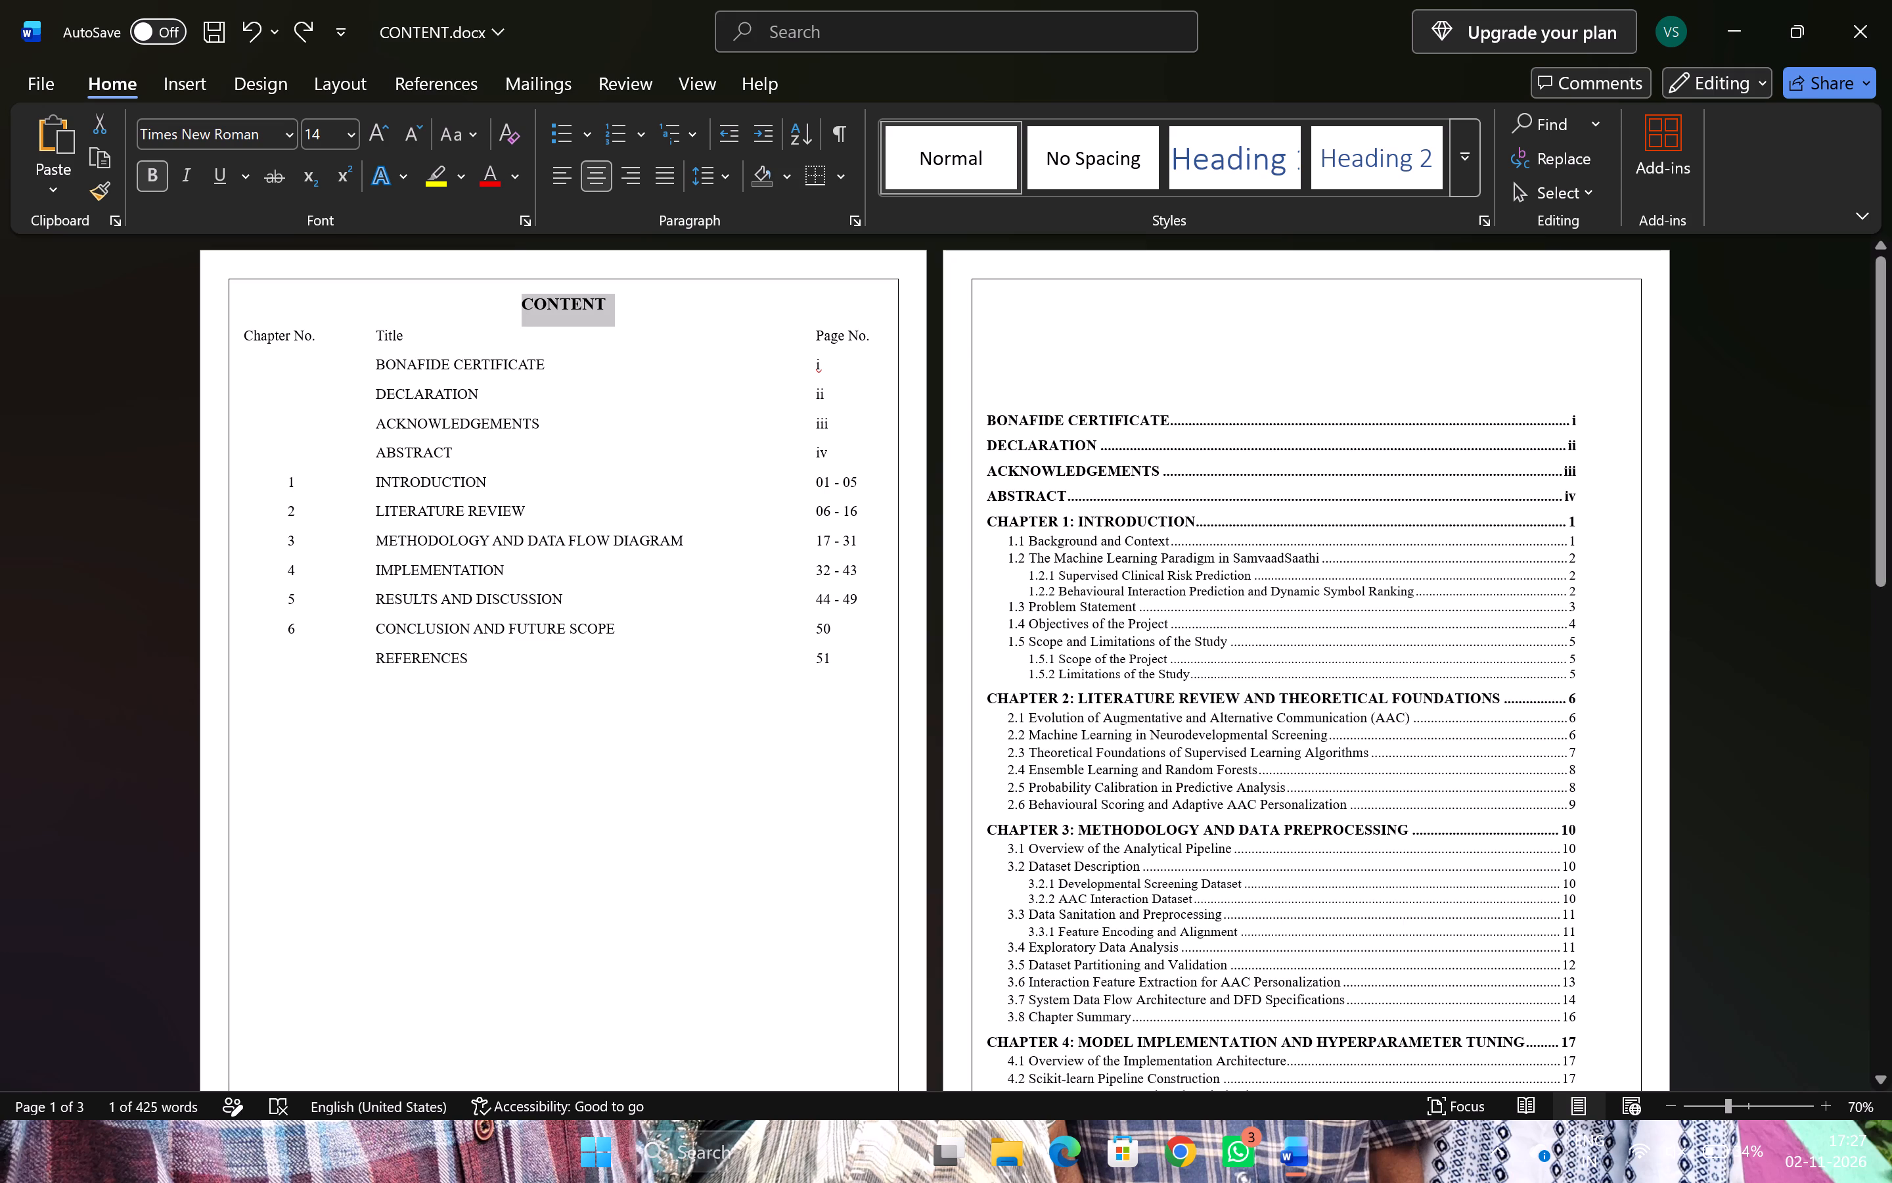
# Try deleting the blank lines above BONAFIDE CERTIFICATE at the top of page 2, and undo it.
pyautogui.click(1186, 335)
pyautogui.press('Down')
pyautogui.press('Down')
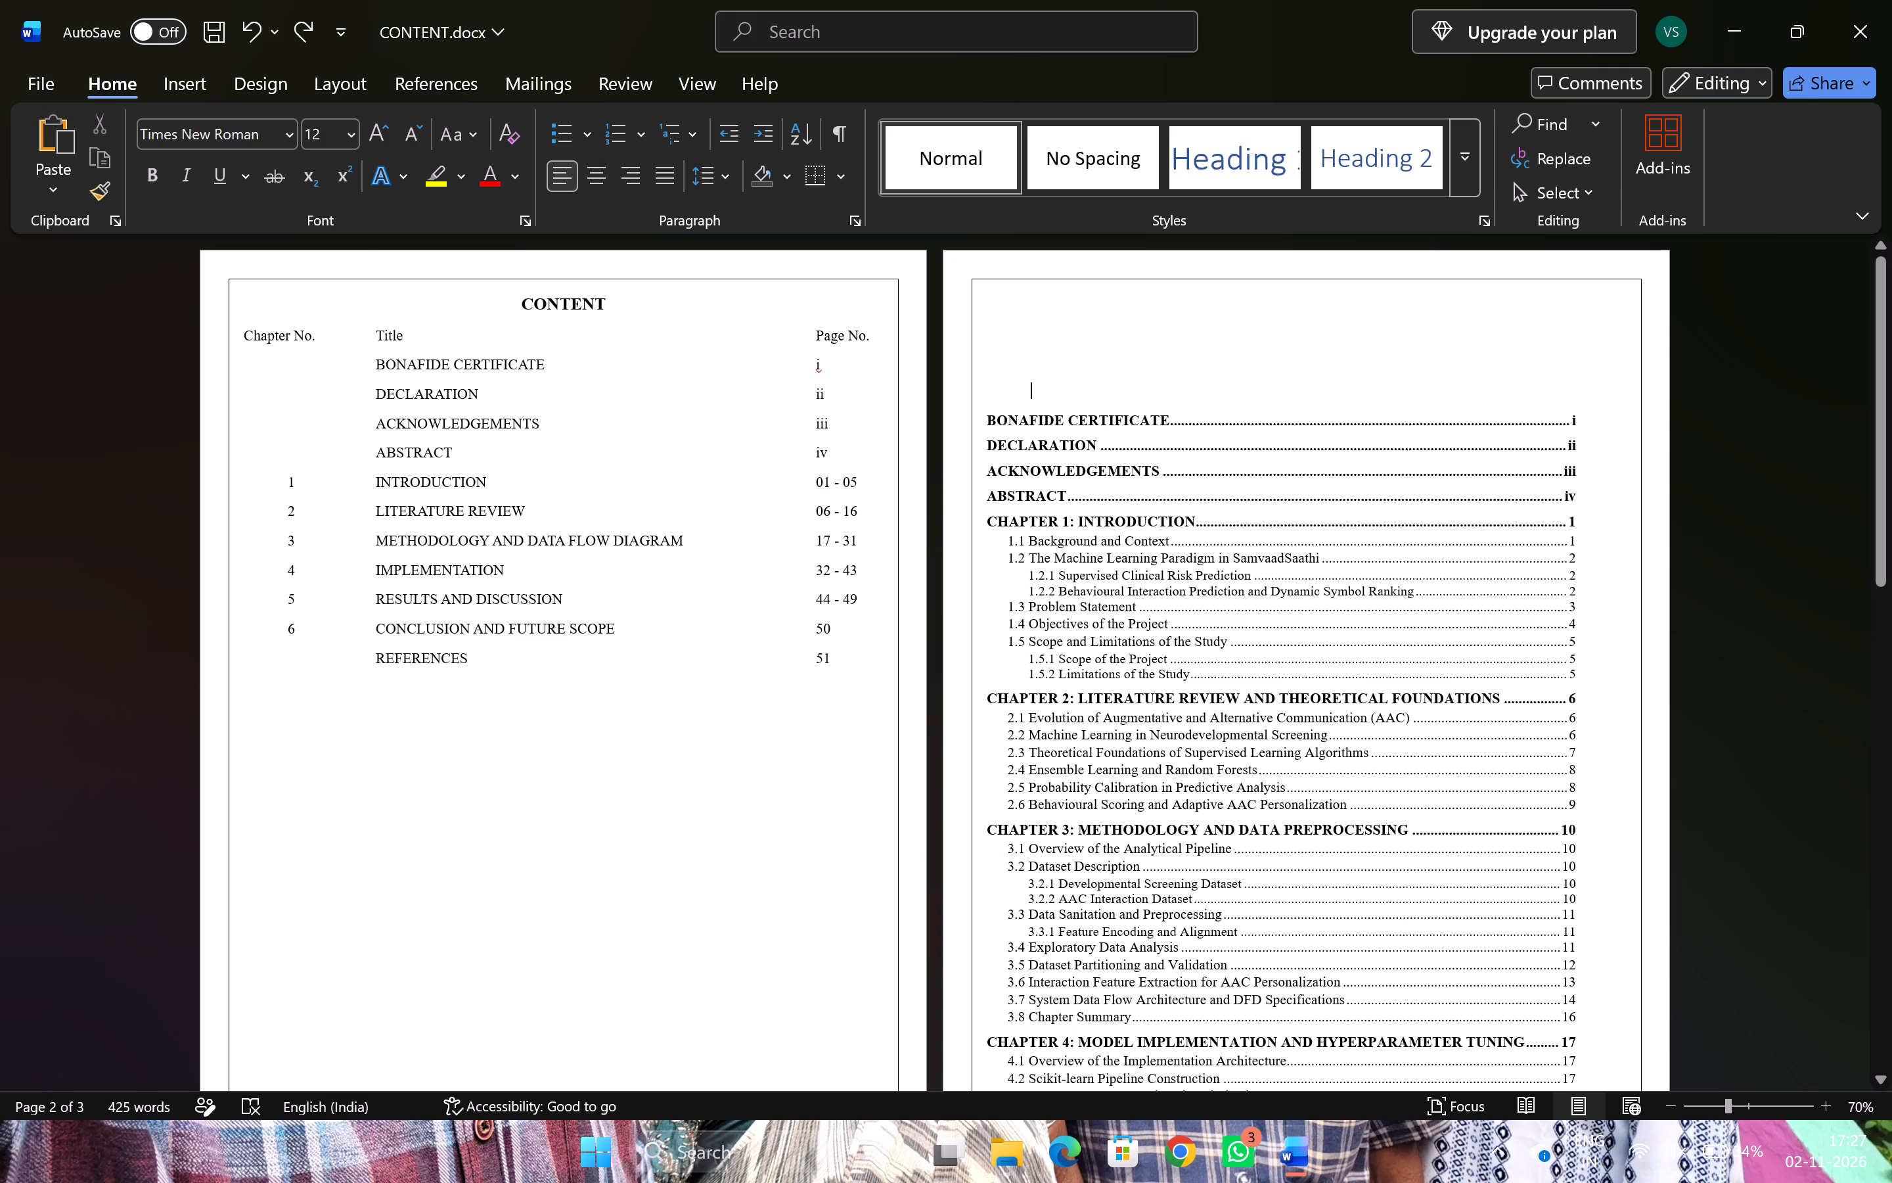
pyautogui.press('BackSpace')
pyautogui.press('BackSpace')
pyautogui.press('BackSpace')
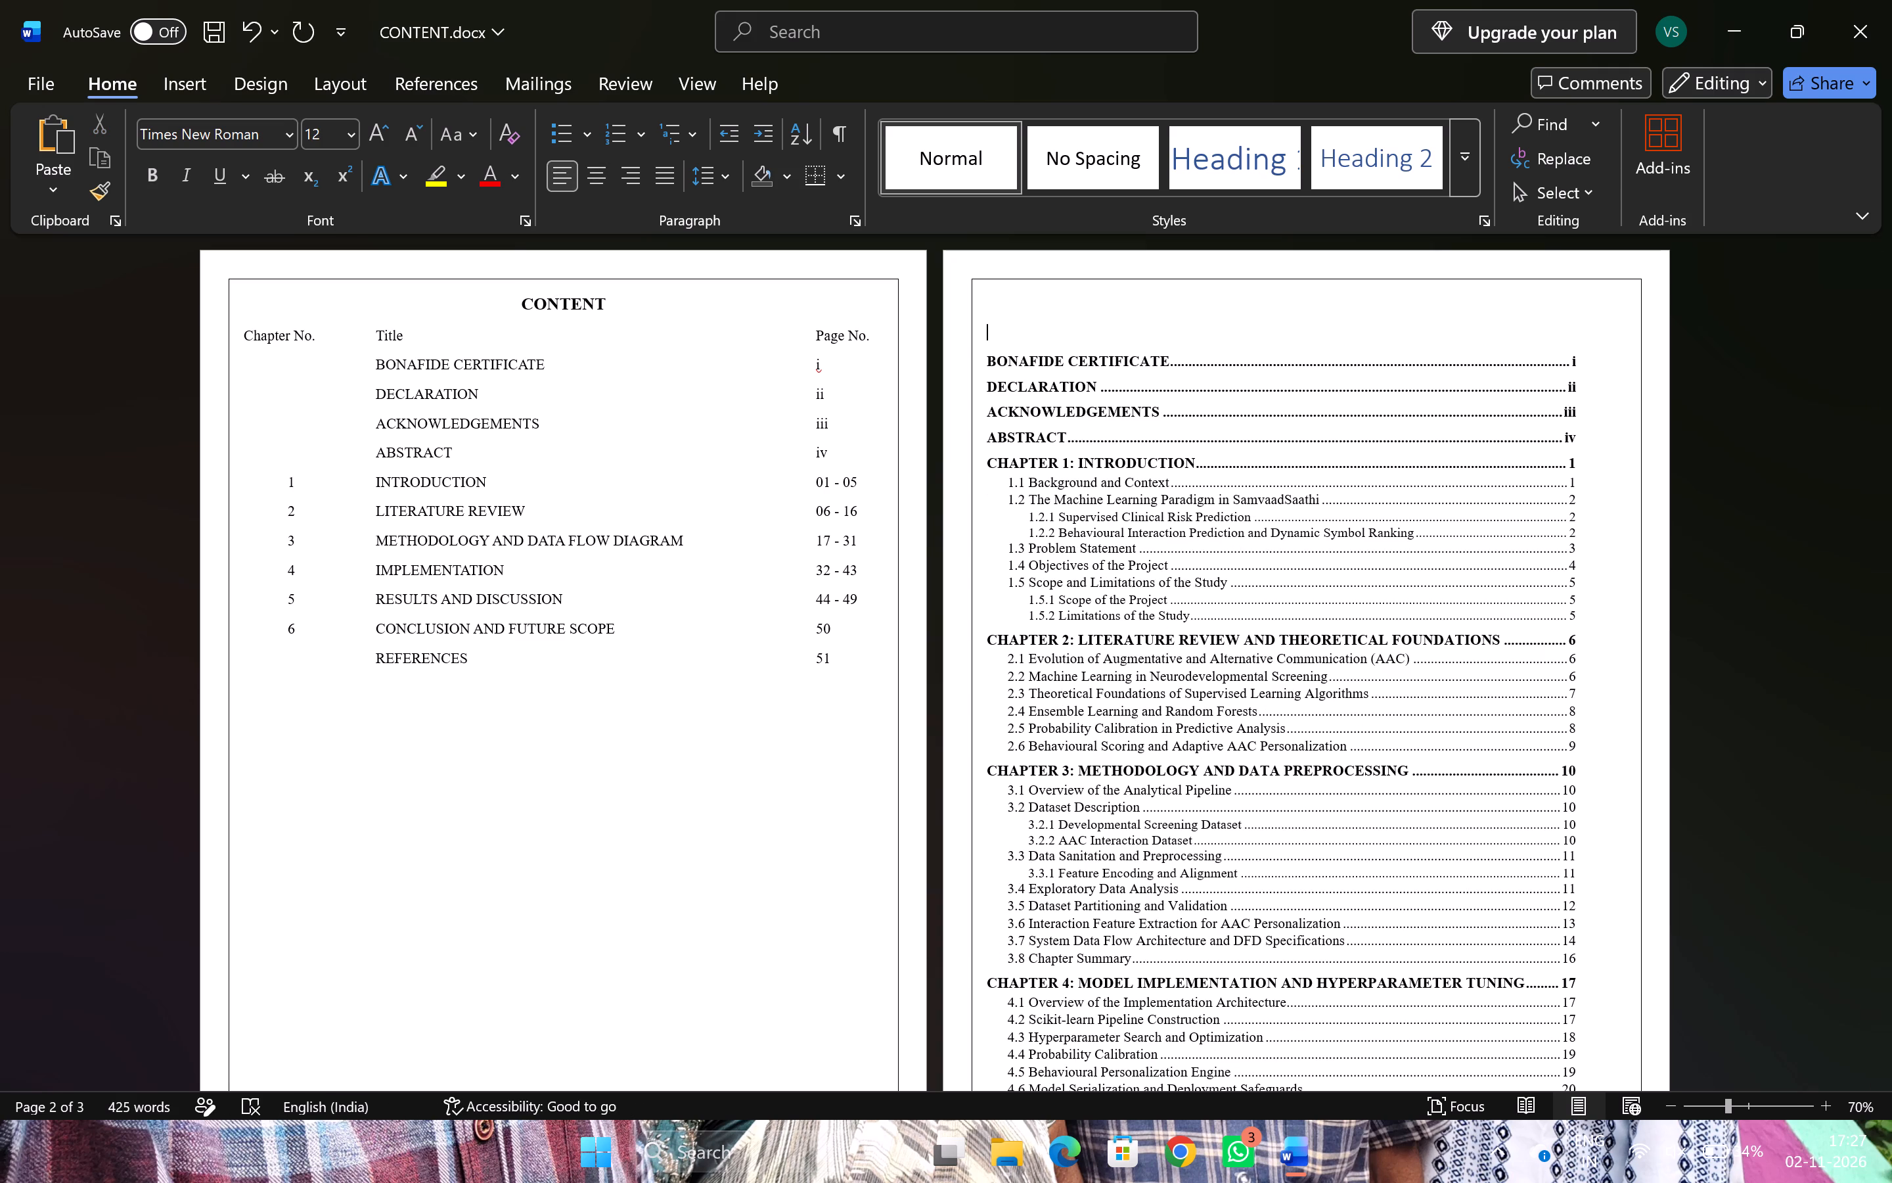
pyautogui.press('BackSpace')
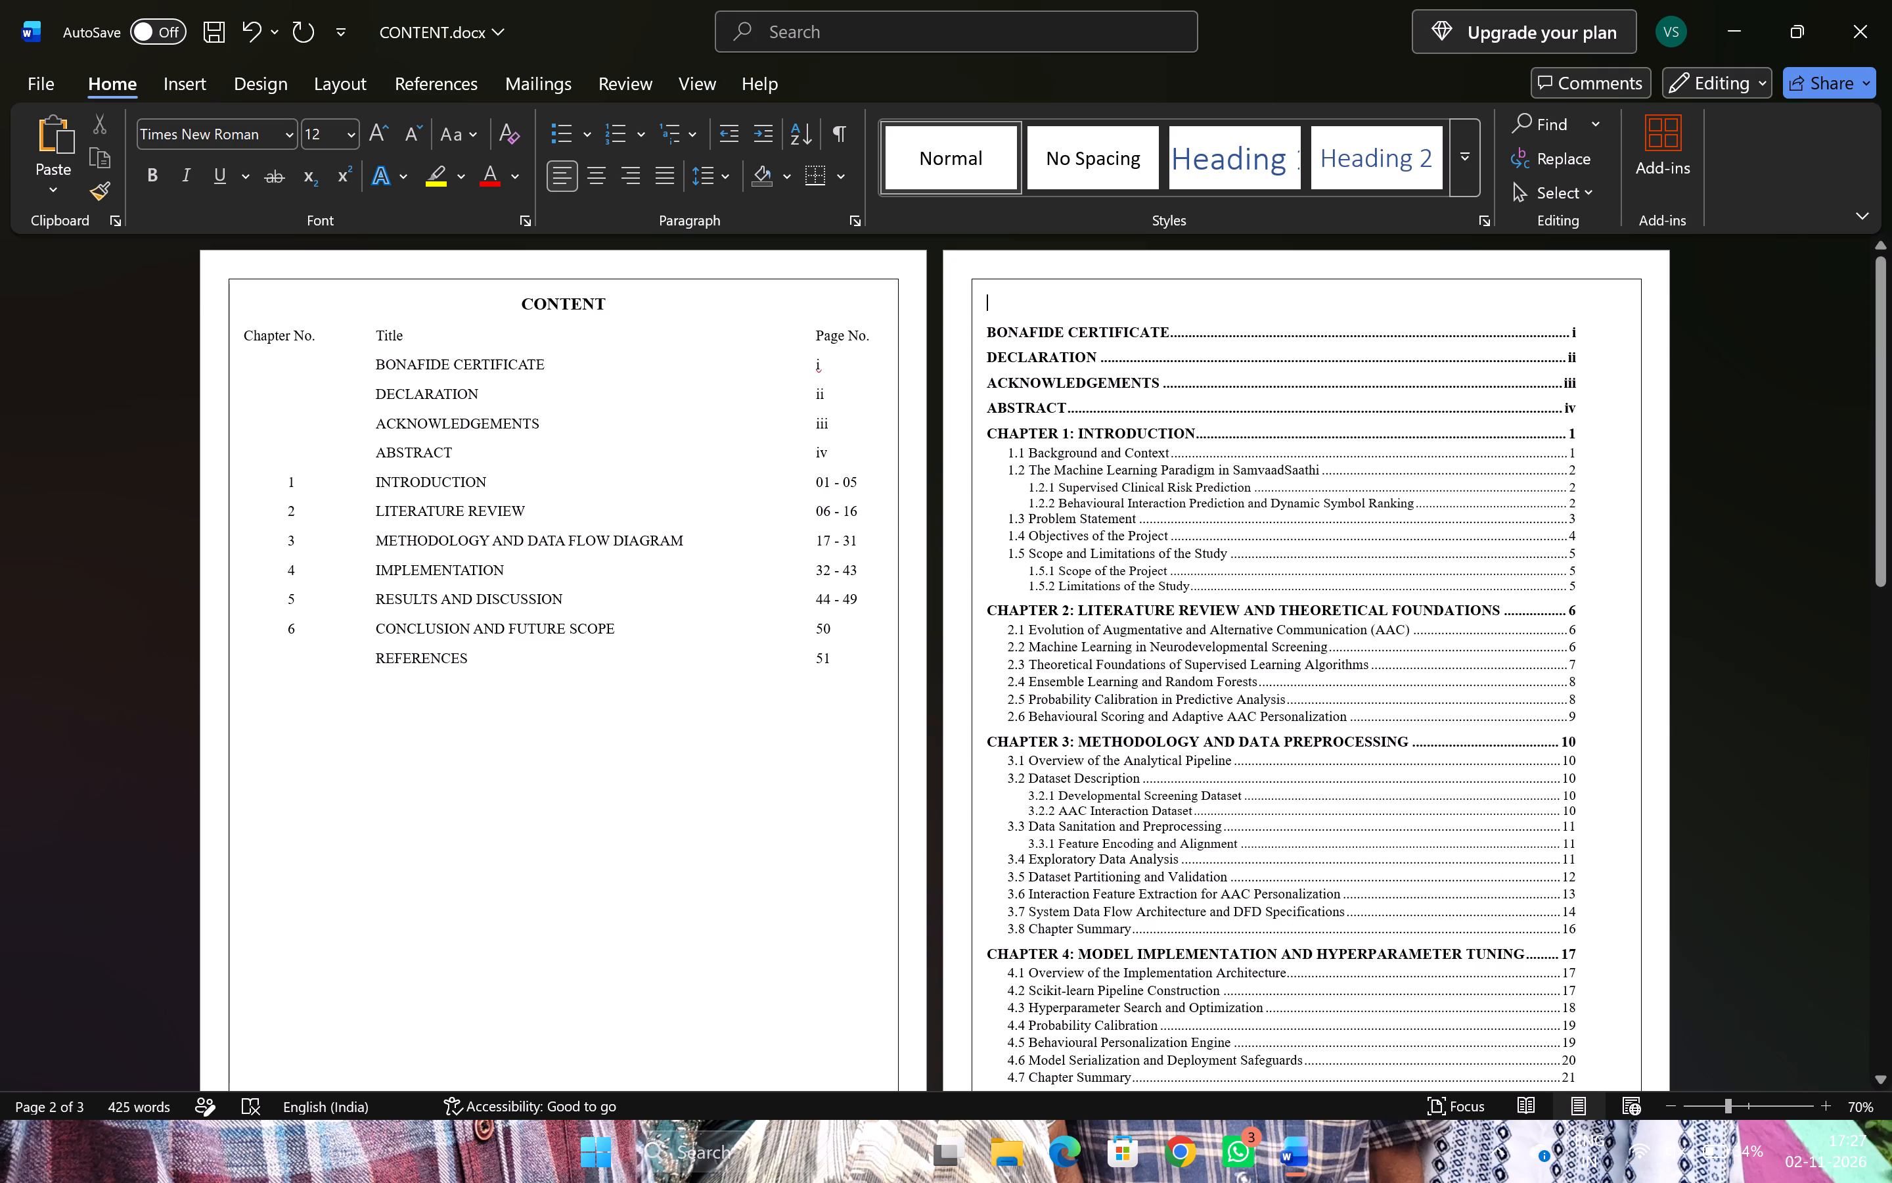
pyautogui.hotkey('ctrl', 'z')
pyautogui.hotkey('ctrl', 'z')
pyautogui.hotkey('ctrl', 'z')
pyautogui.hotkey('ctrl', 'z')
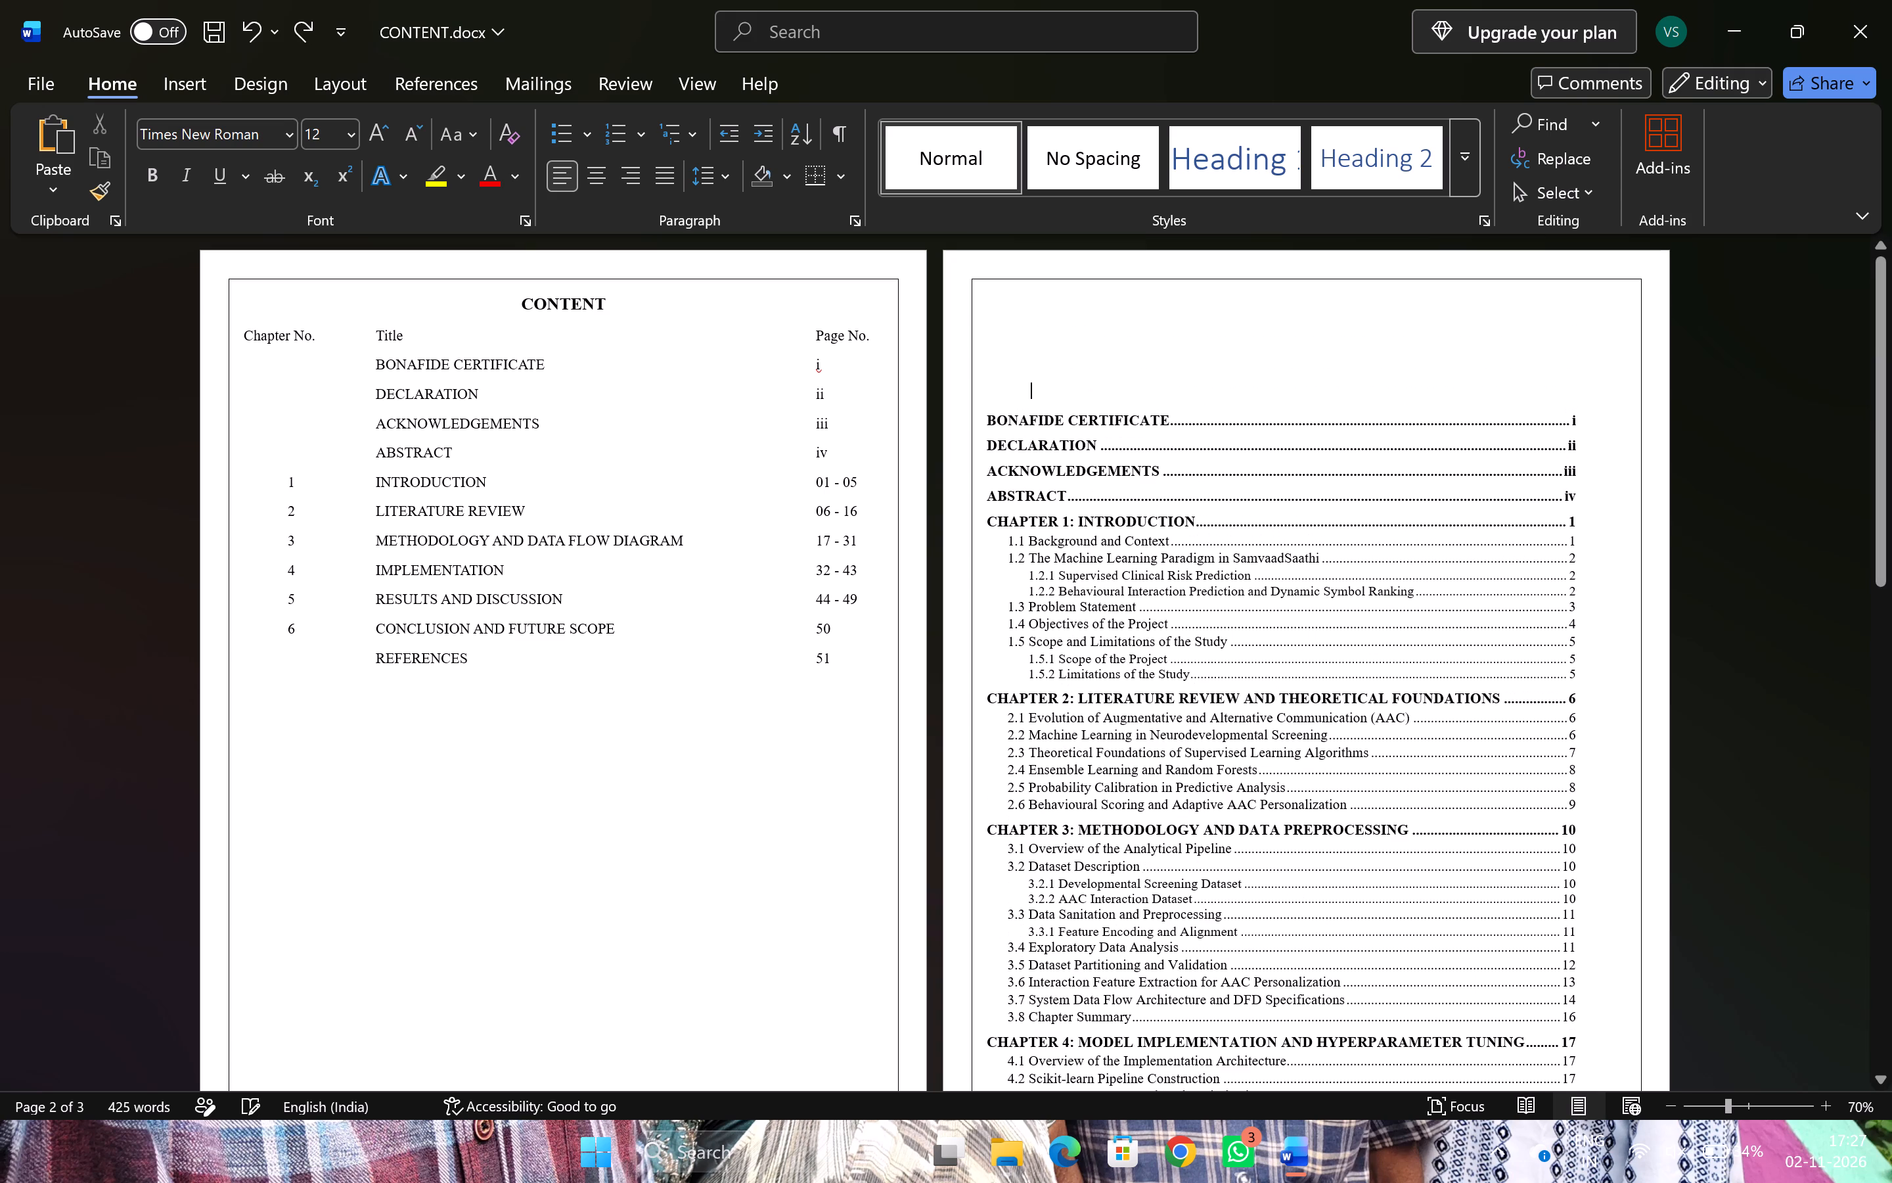
# Undo the three most recent blank-line insertions above the pasted list on page 2.
pyautogui.hotkey('ctrl', 'z')
pyautogui.hotkey('ctrl', 'z')
pyautogui.hotkey('ctrl', 'z')
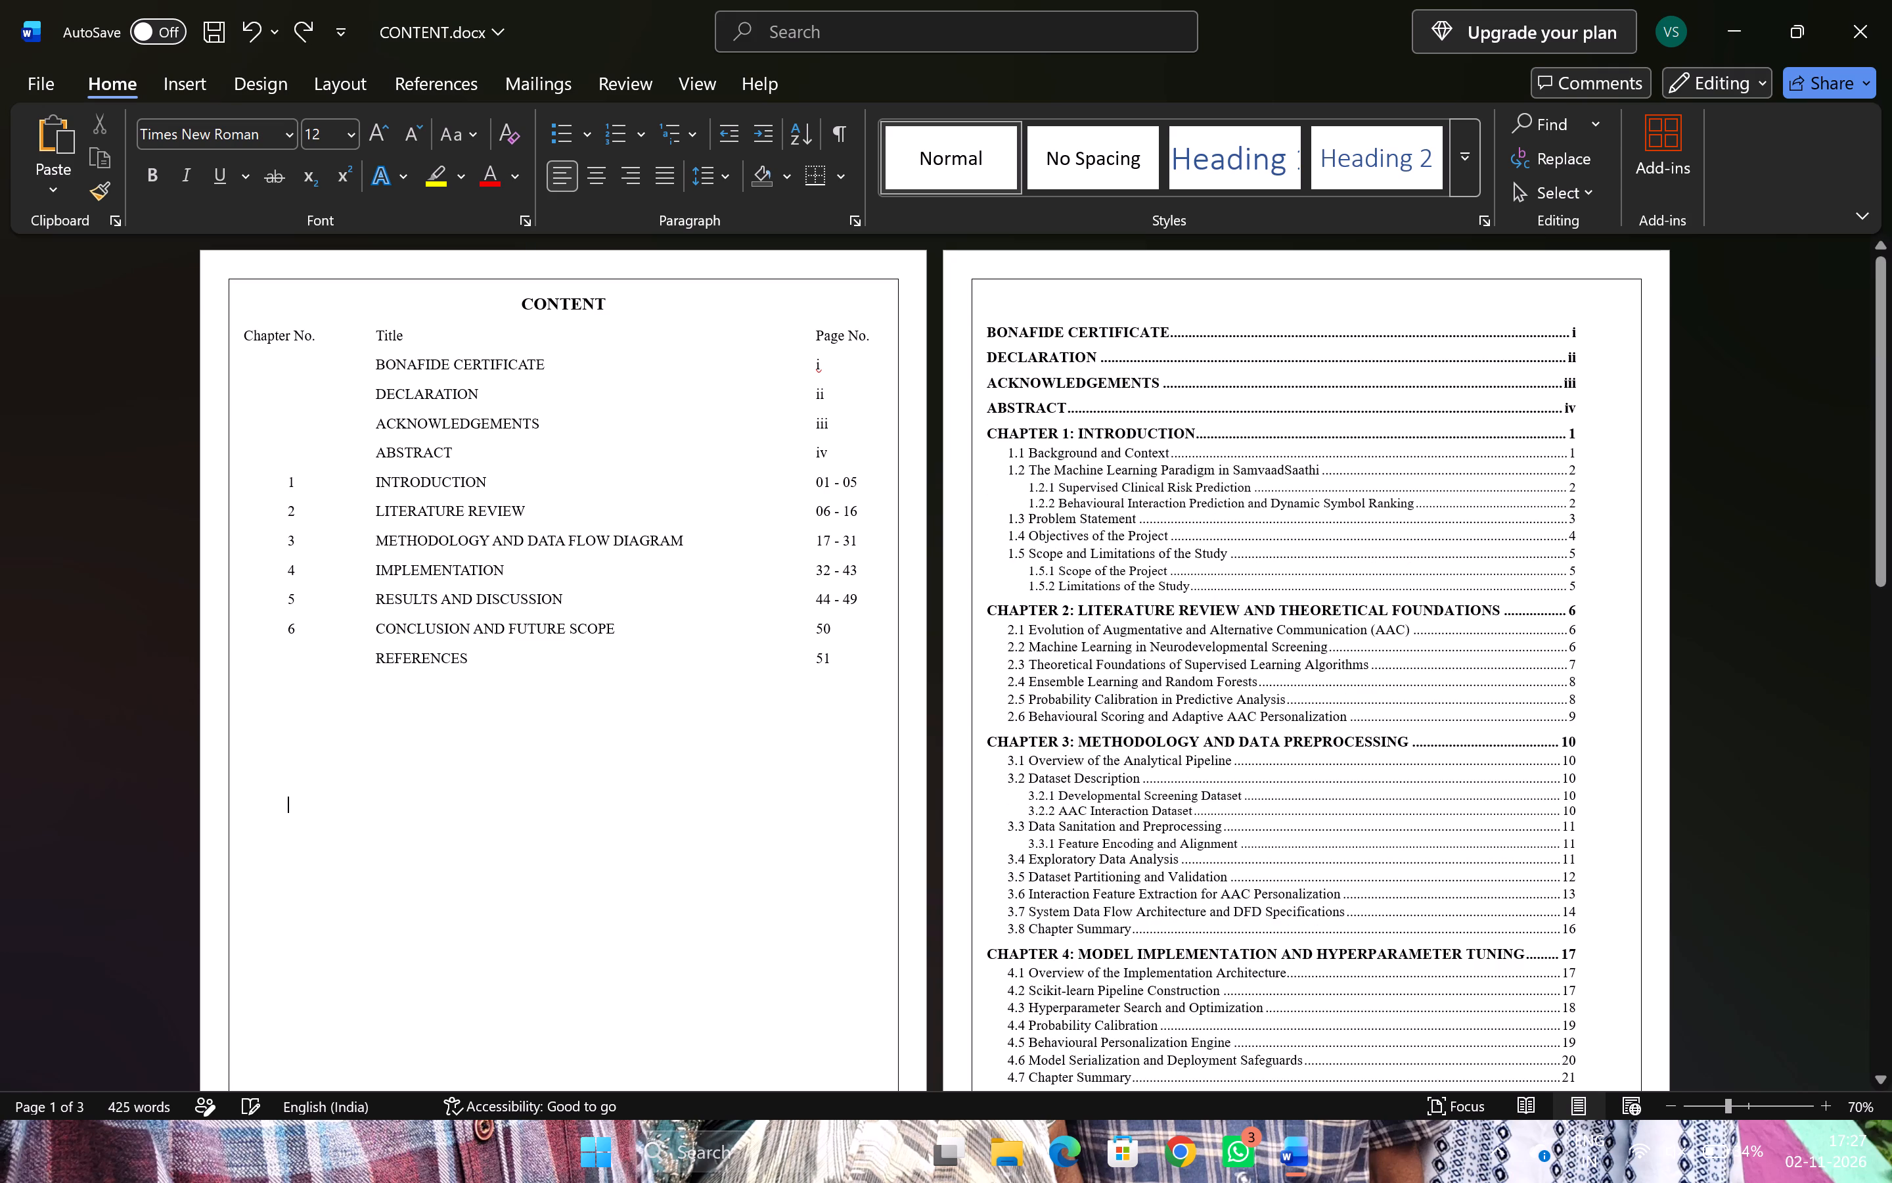
# Add a blank line above BONAFIDE CERTIFICATE on page 2, centre it and set its left indent to 0 cm.
pyautogui.click(1120, 308)
pyautogui.press('Return')
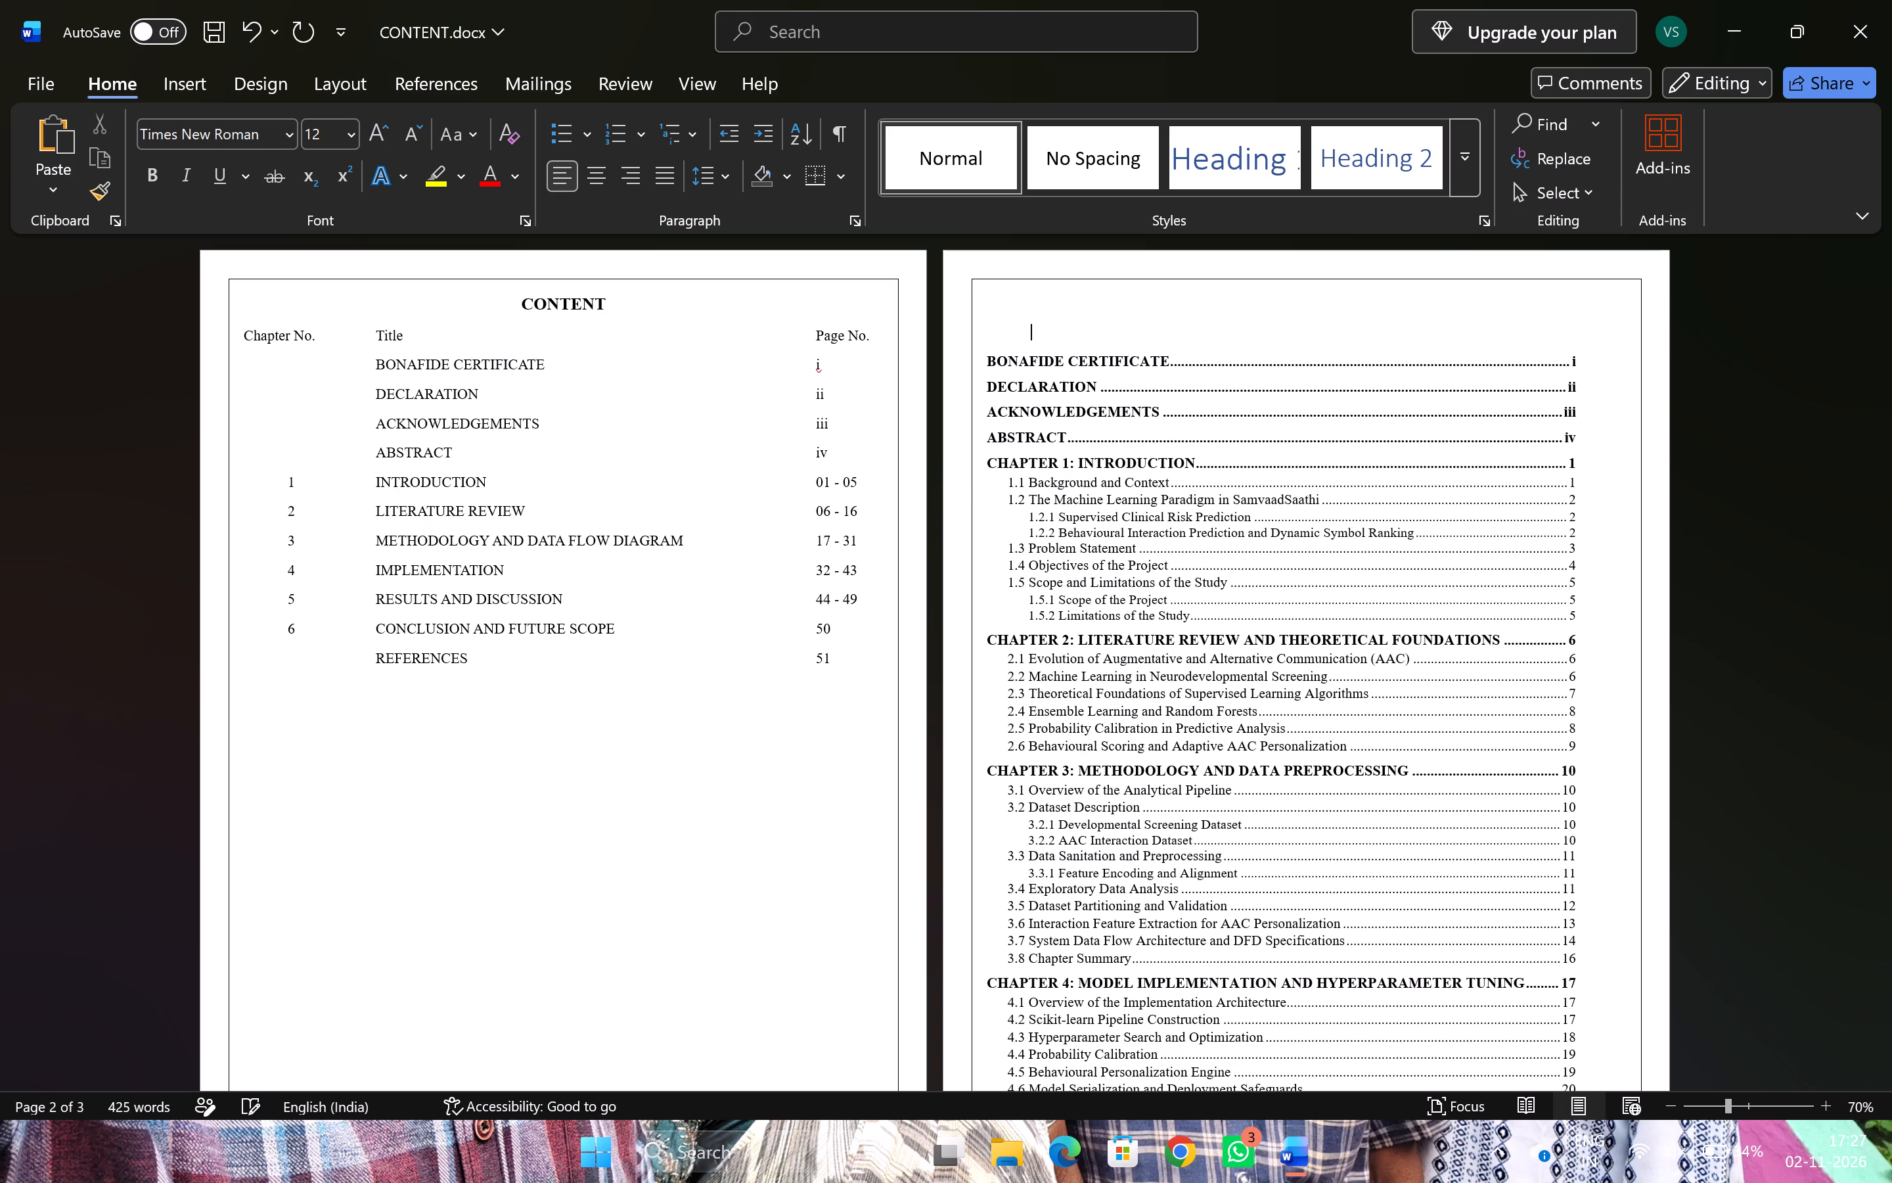
pyautogui.click(609, 186)
pyautogui.click(367, 80)
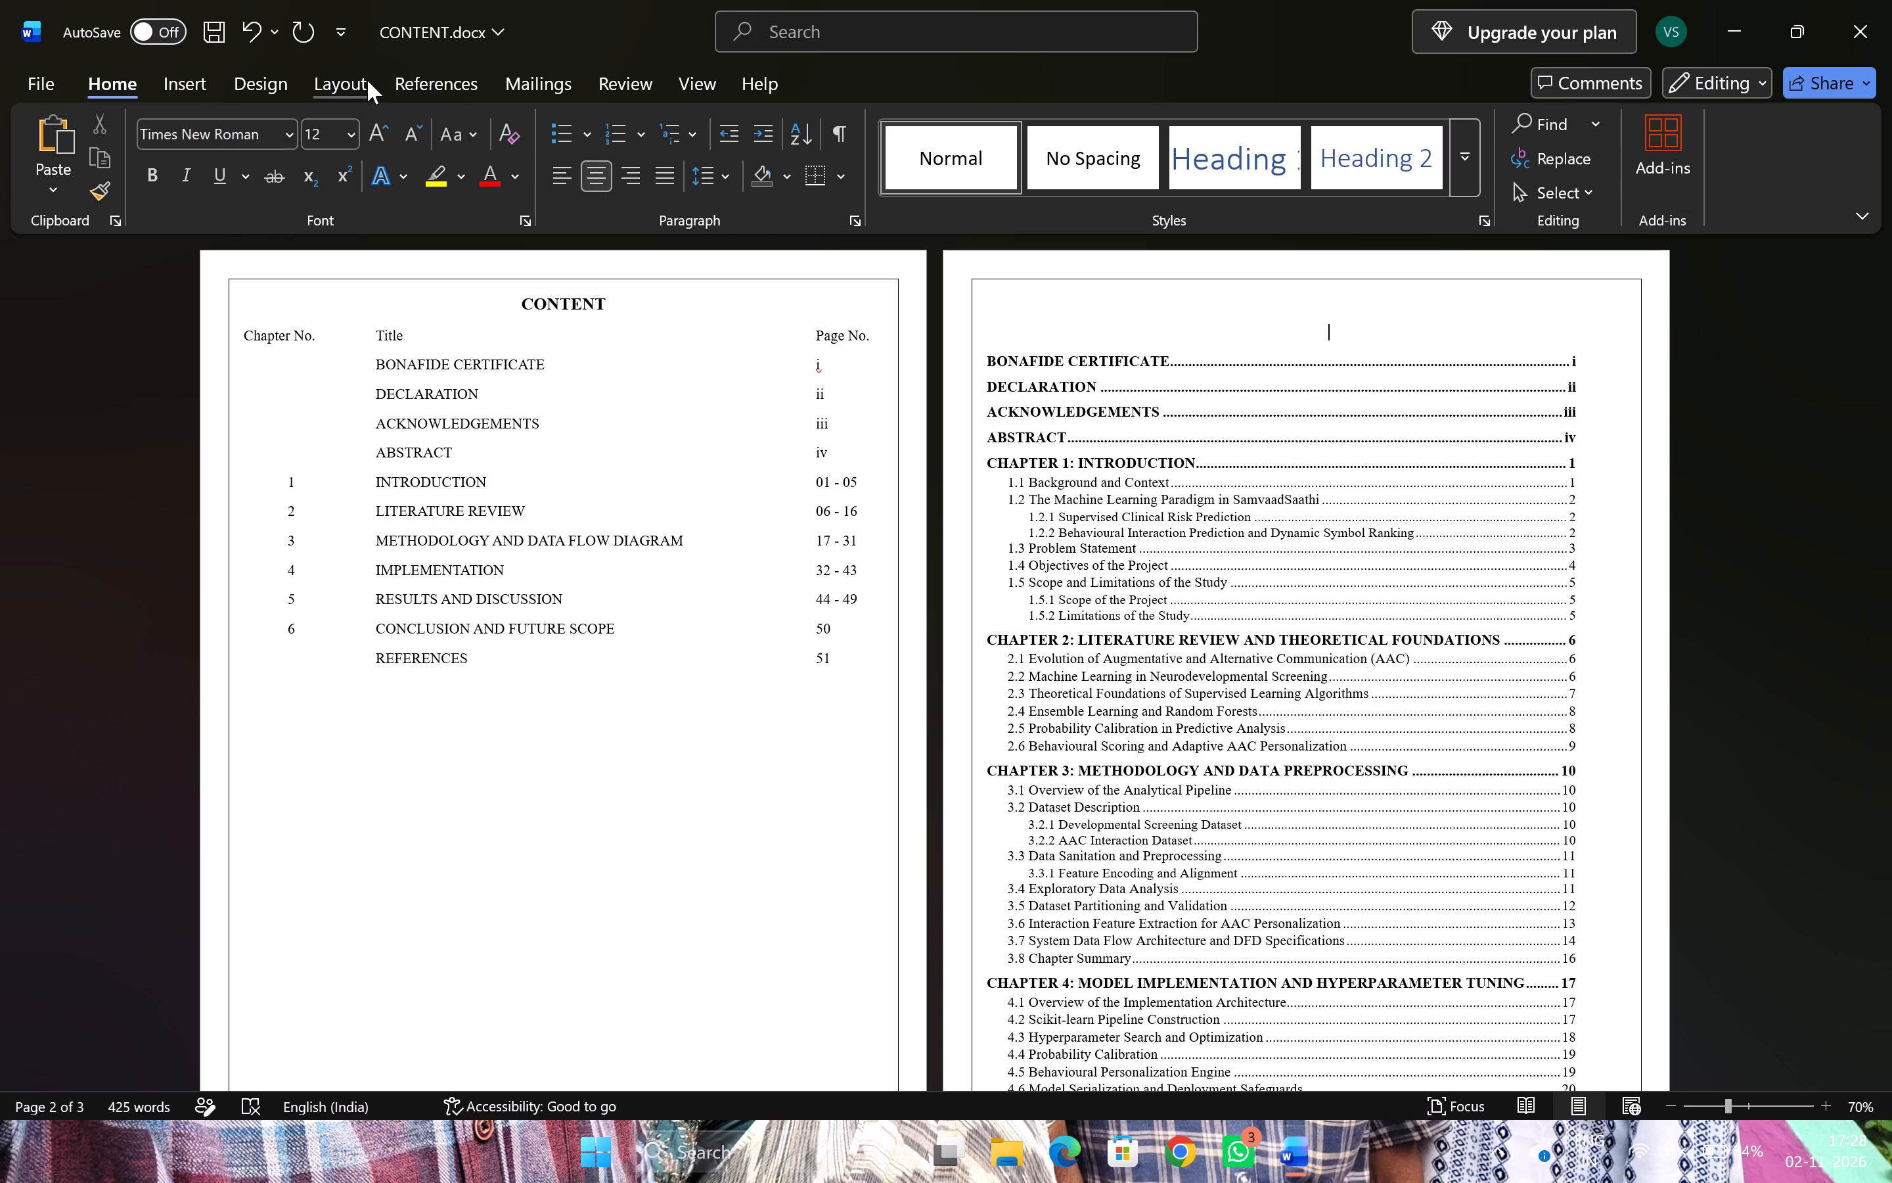
pyautogui.click(610, 158)
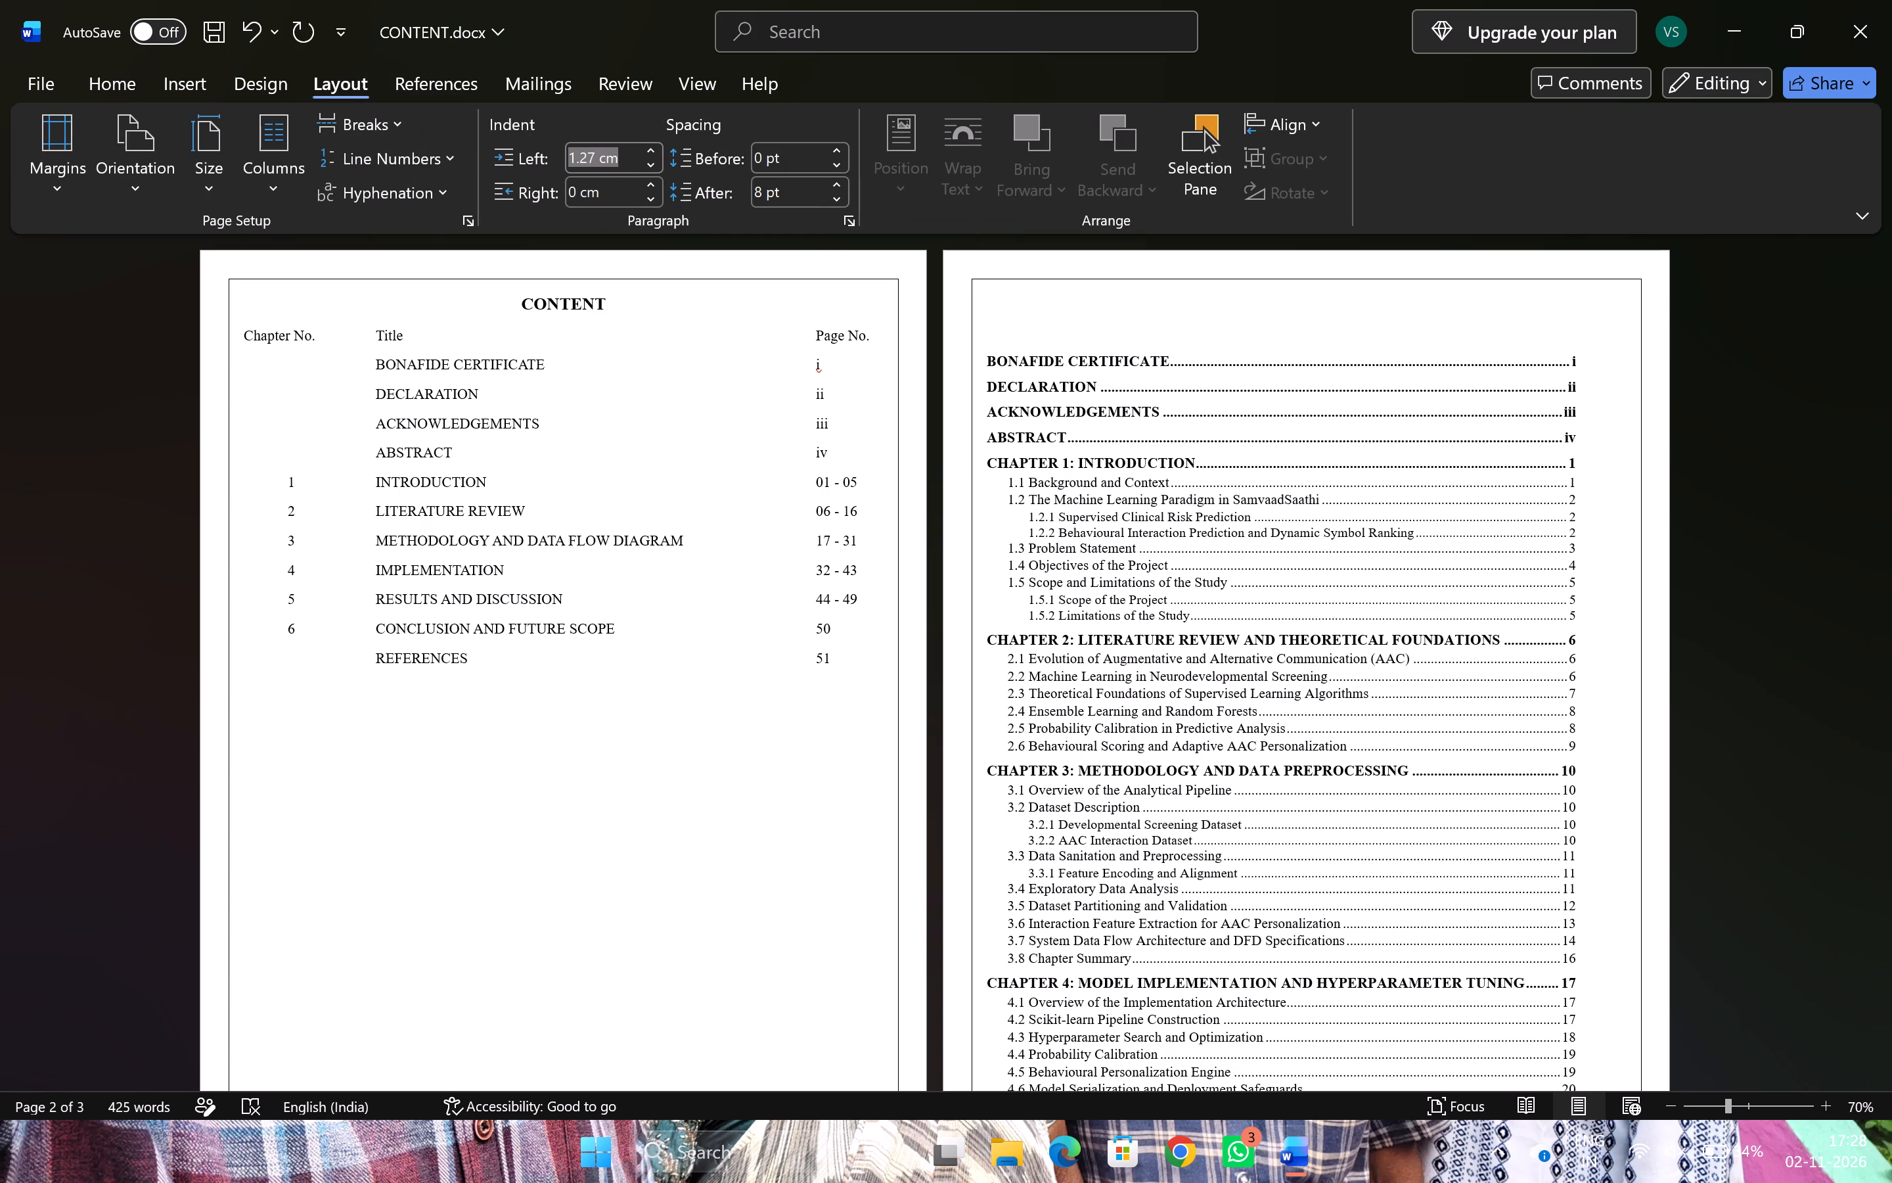
pyautogui.press('0')
pyautogui.press('Return')
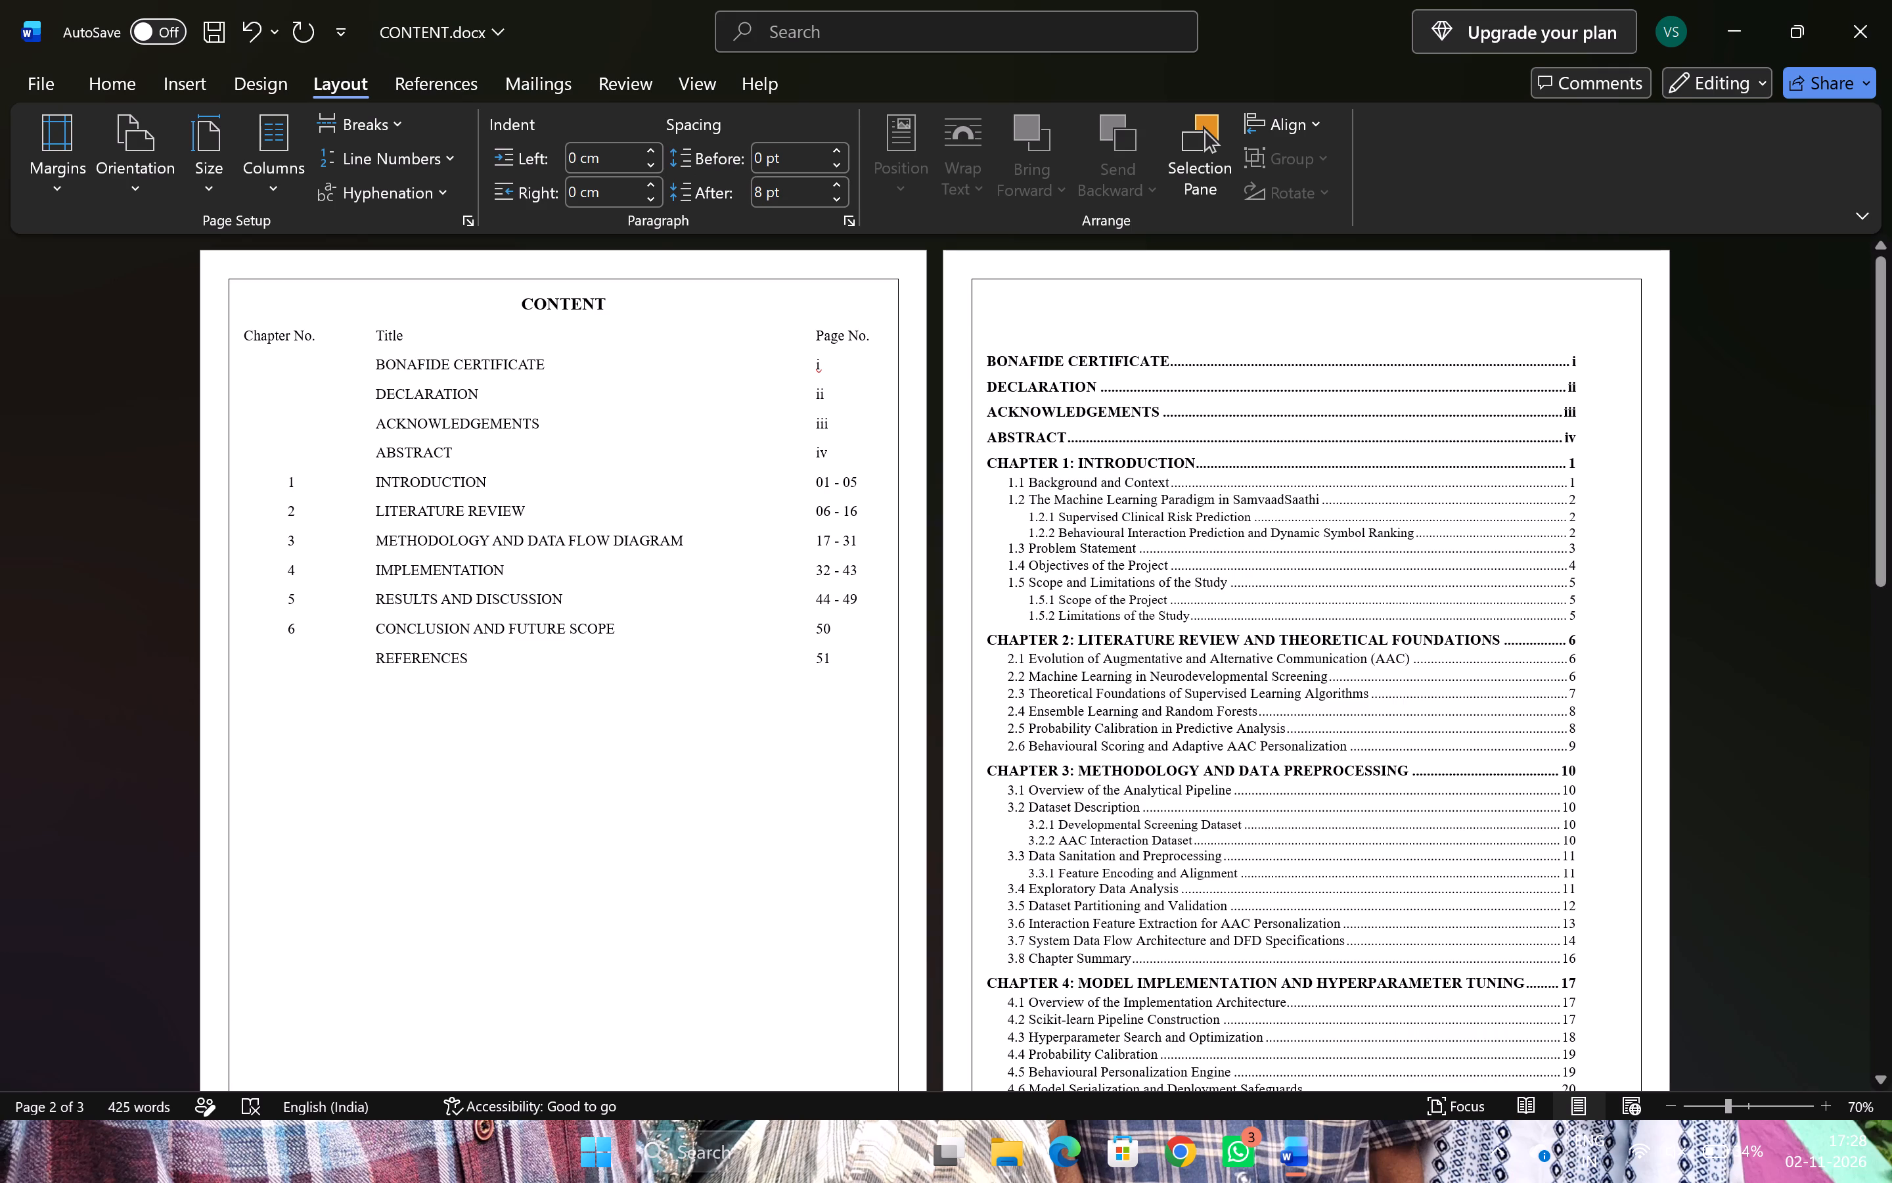
# Paste the copied CONTENT heading on the centred line of page 2 and remove the extra blank line below it.
pyautogui.hotkey('ctrl', 'v')
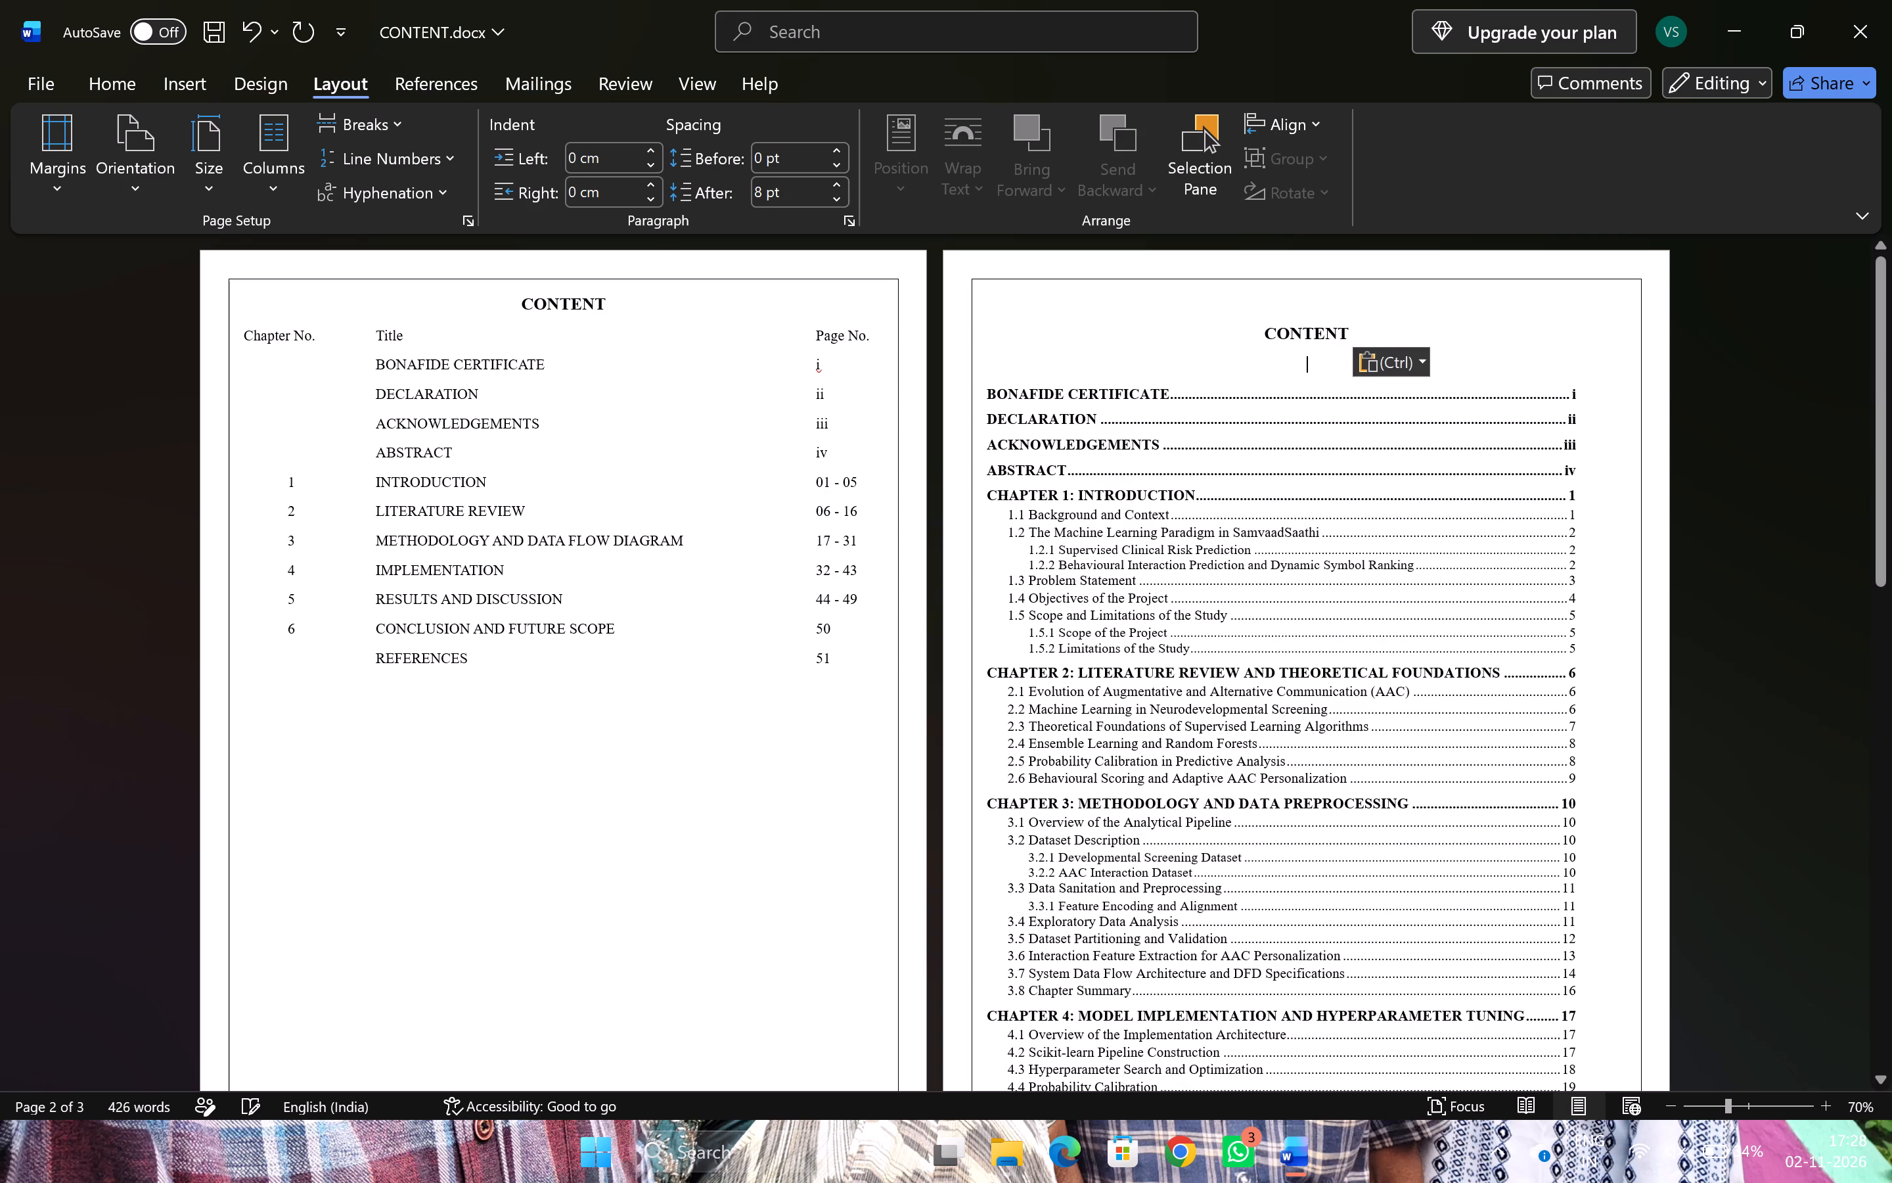
pyautogui.press('BackSpace')
pyautogui.press('BackSpace')
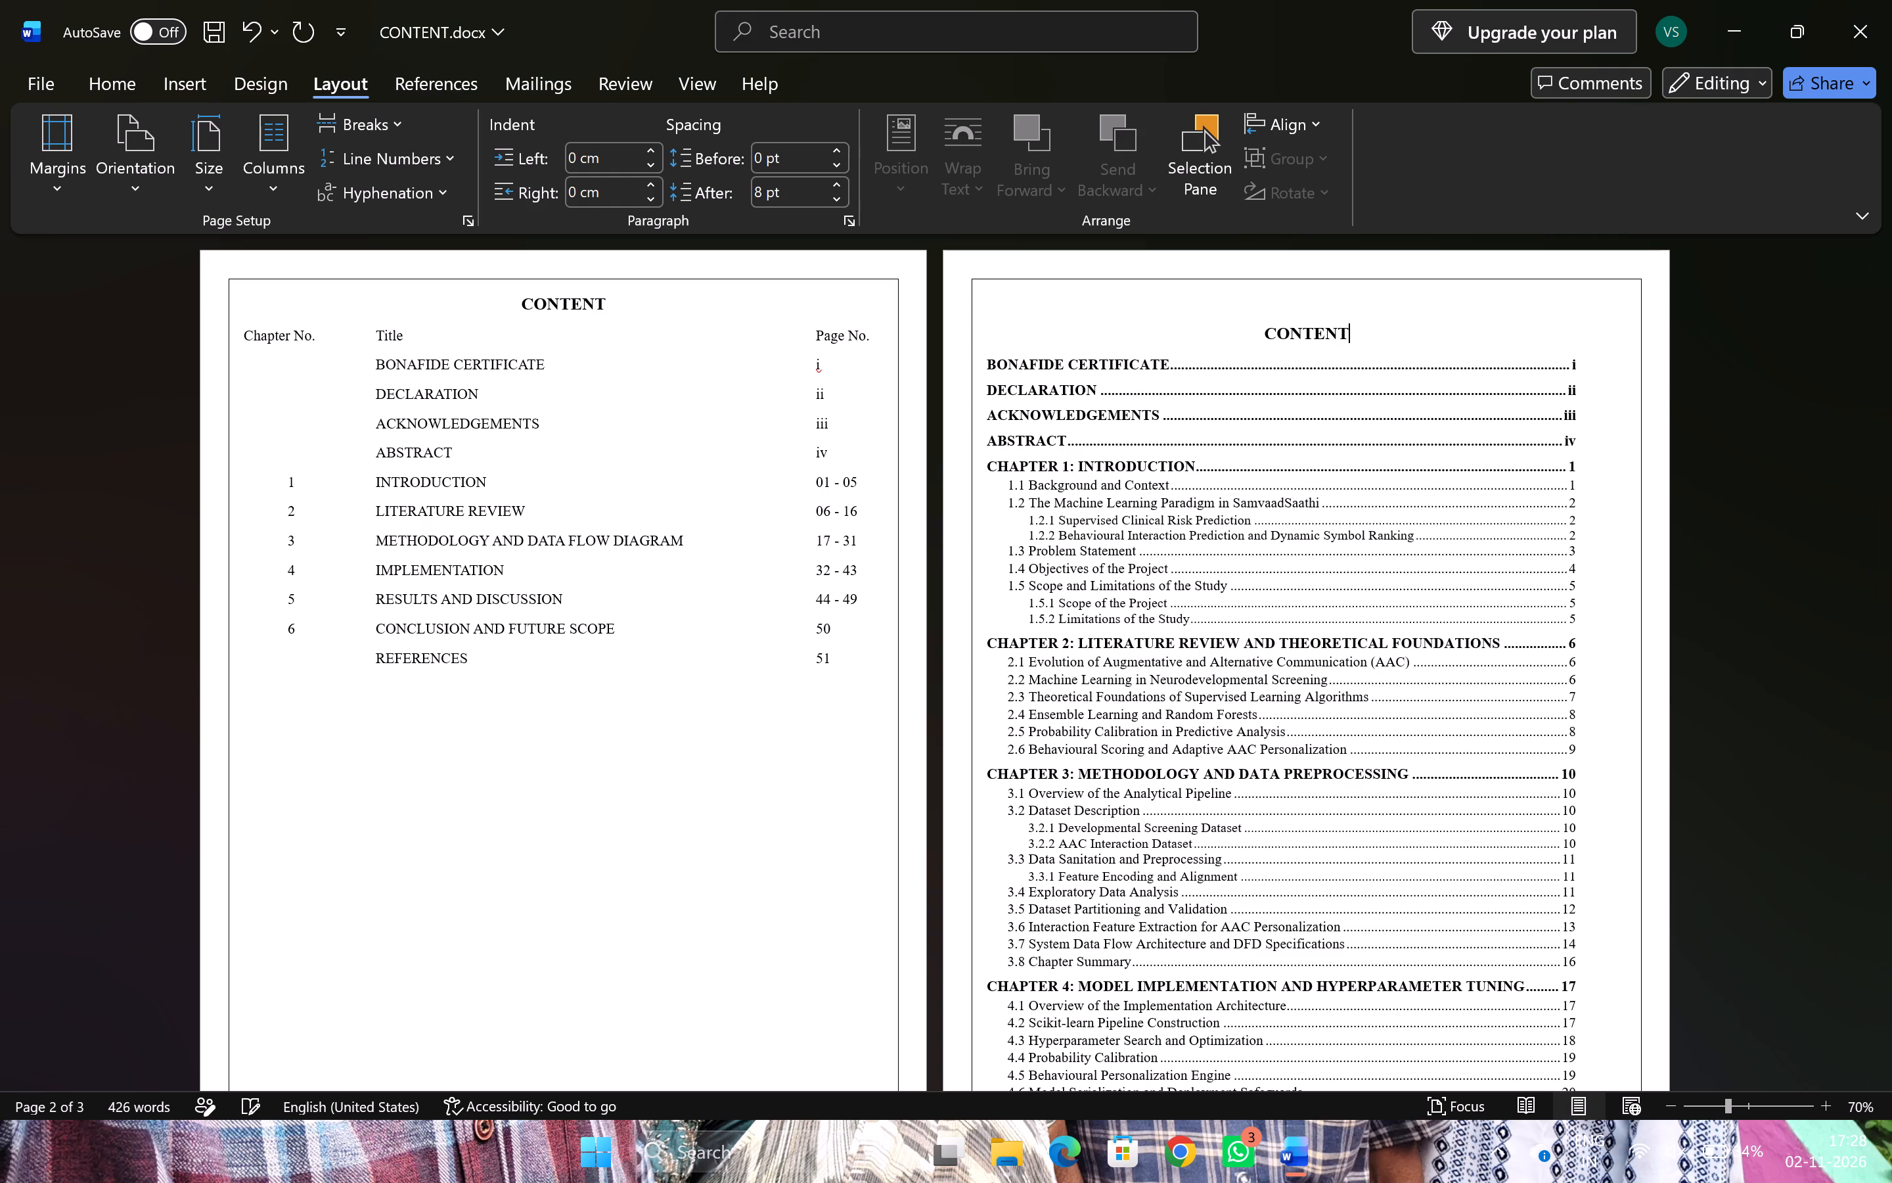
# Change the page 2 heading to TABLE OF CONTENT.
pyautogui.hotkey('ctrl', 'Left')
pyautogui.write('TABLE OF')
pyautogui.press('space')
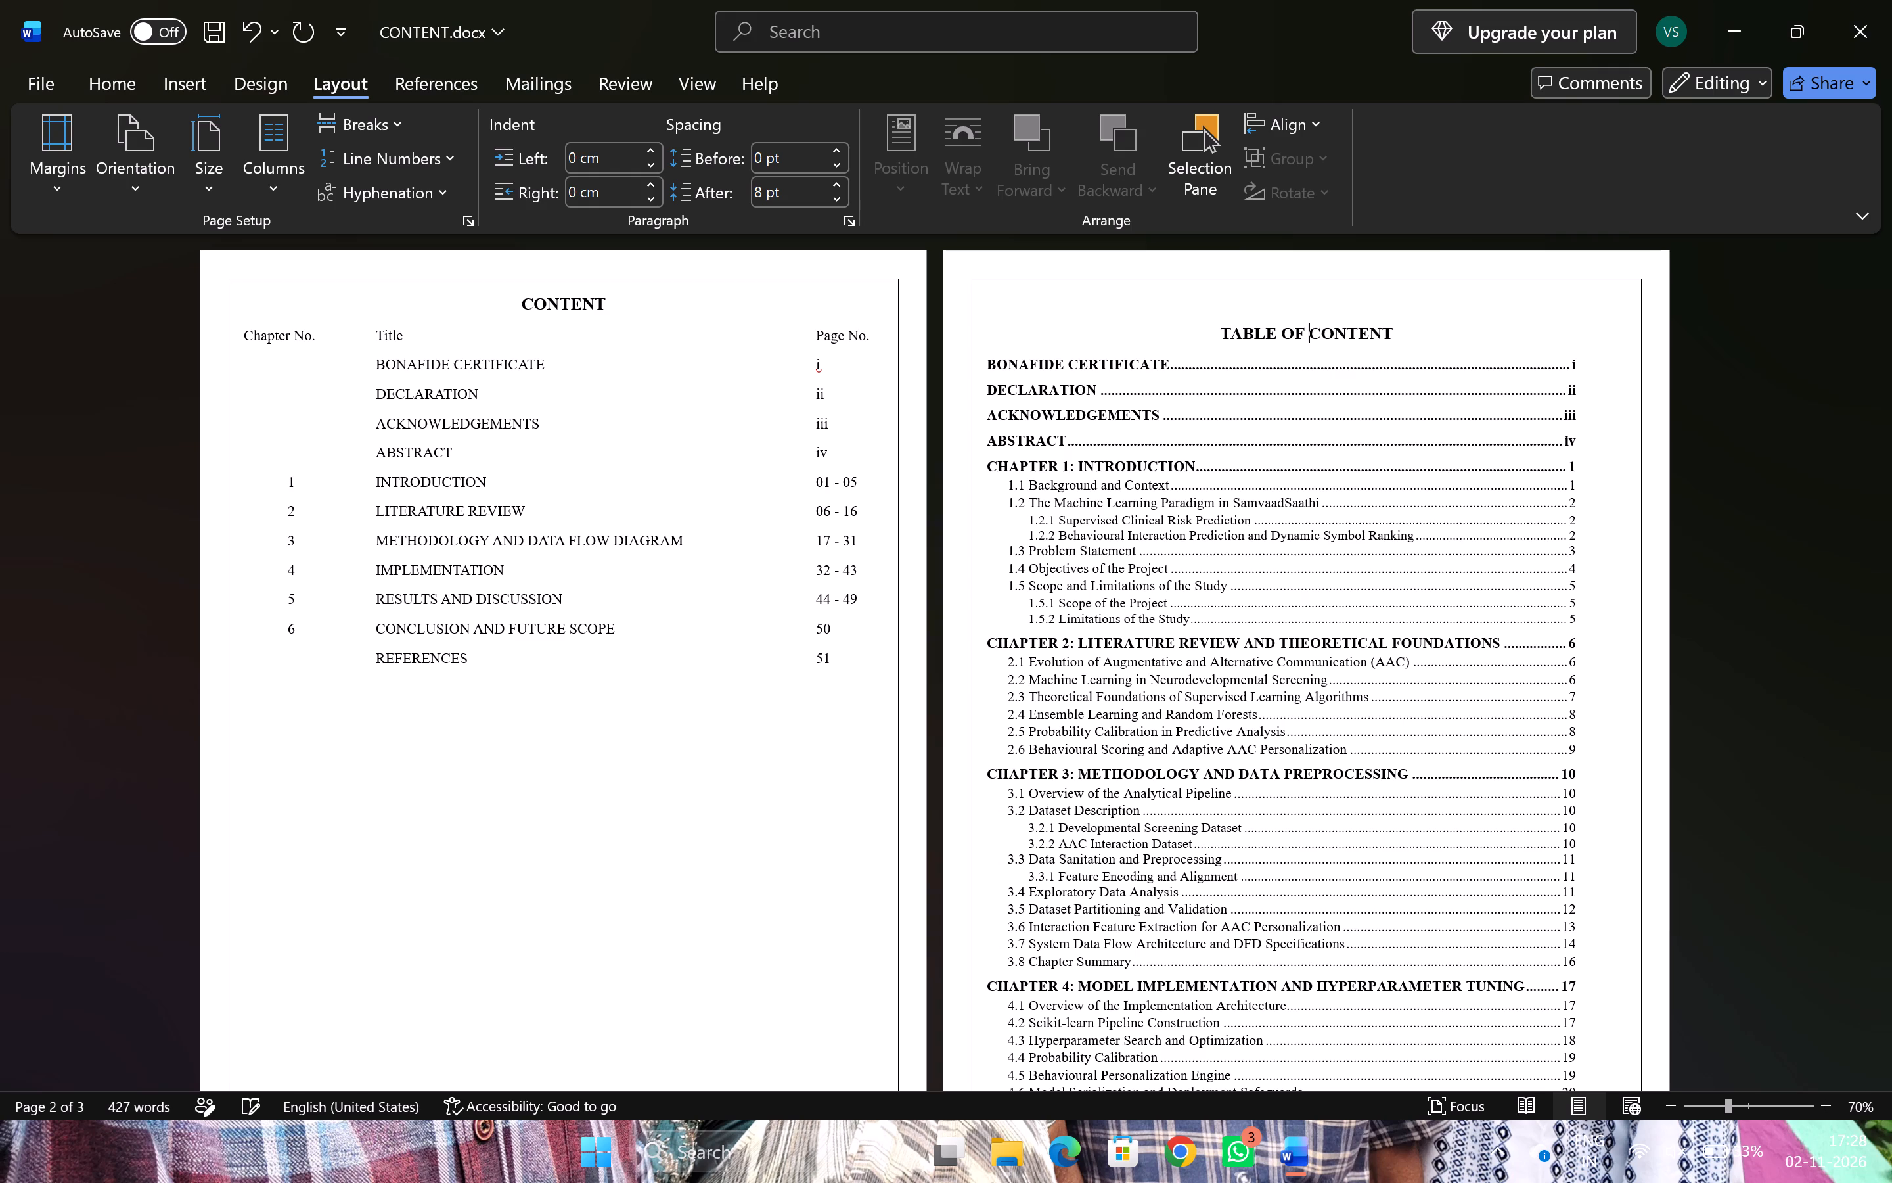
# Add a blank line between the TABLE OF CONTENT heading and the BONAFIDE CERTIFICATE entry.
pyautogui.click(1475, 333)
pyautogui.press('Return')
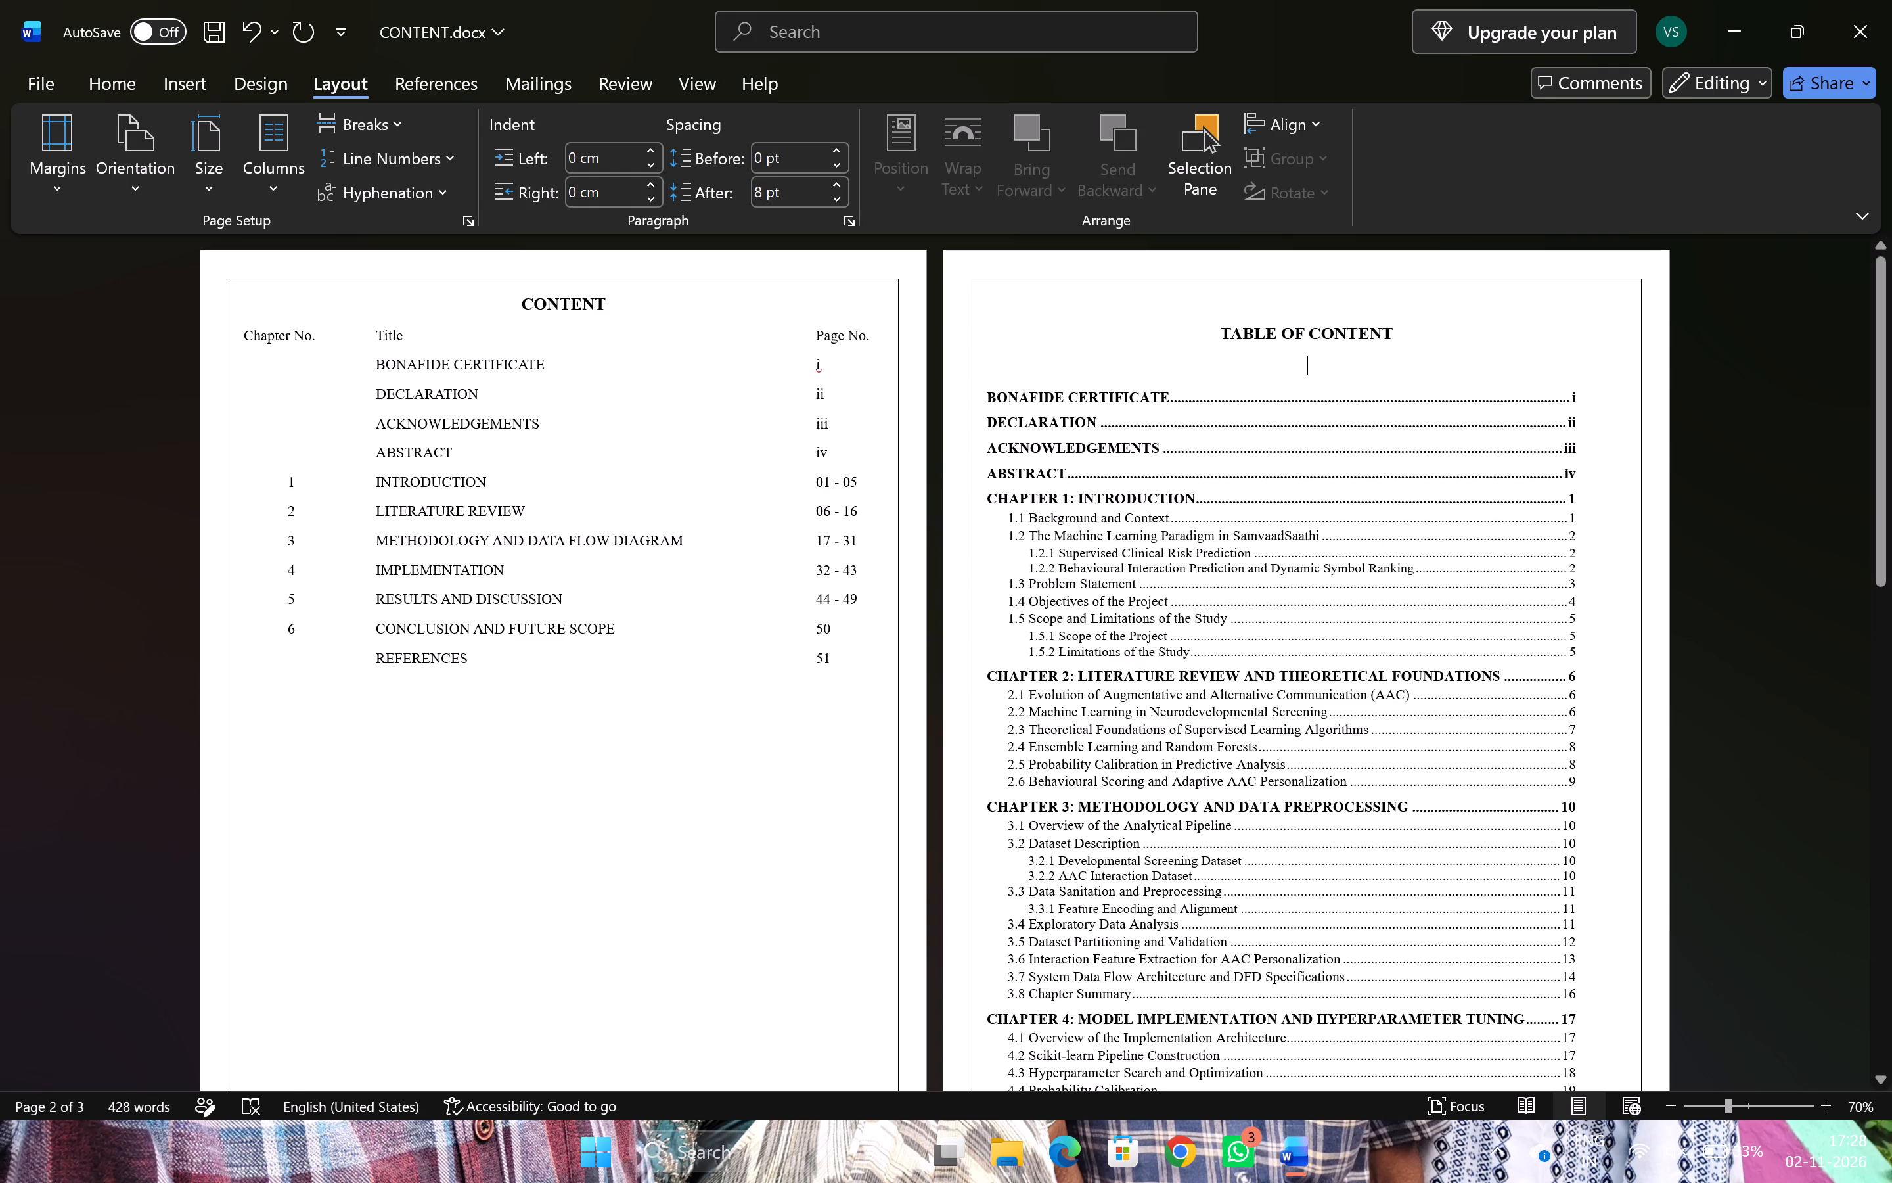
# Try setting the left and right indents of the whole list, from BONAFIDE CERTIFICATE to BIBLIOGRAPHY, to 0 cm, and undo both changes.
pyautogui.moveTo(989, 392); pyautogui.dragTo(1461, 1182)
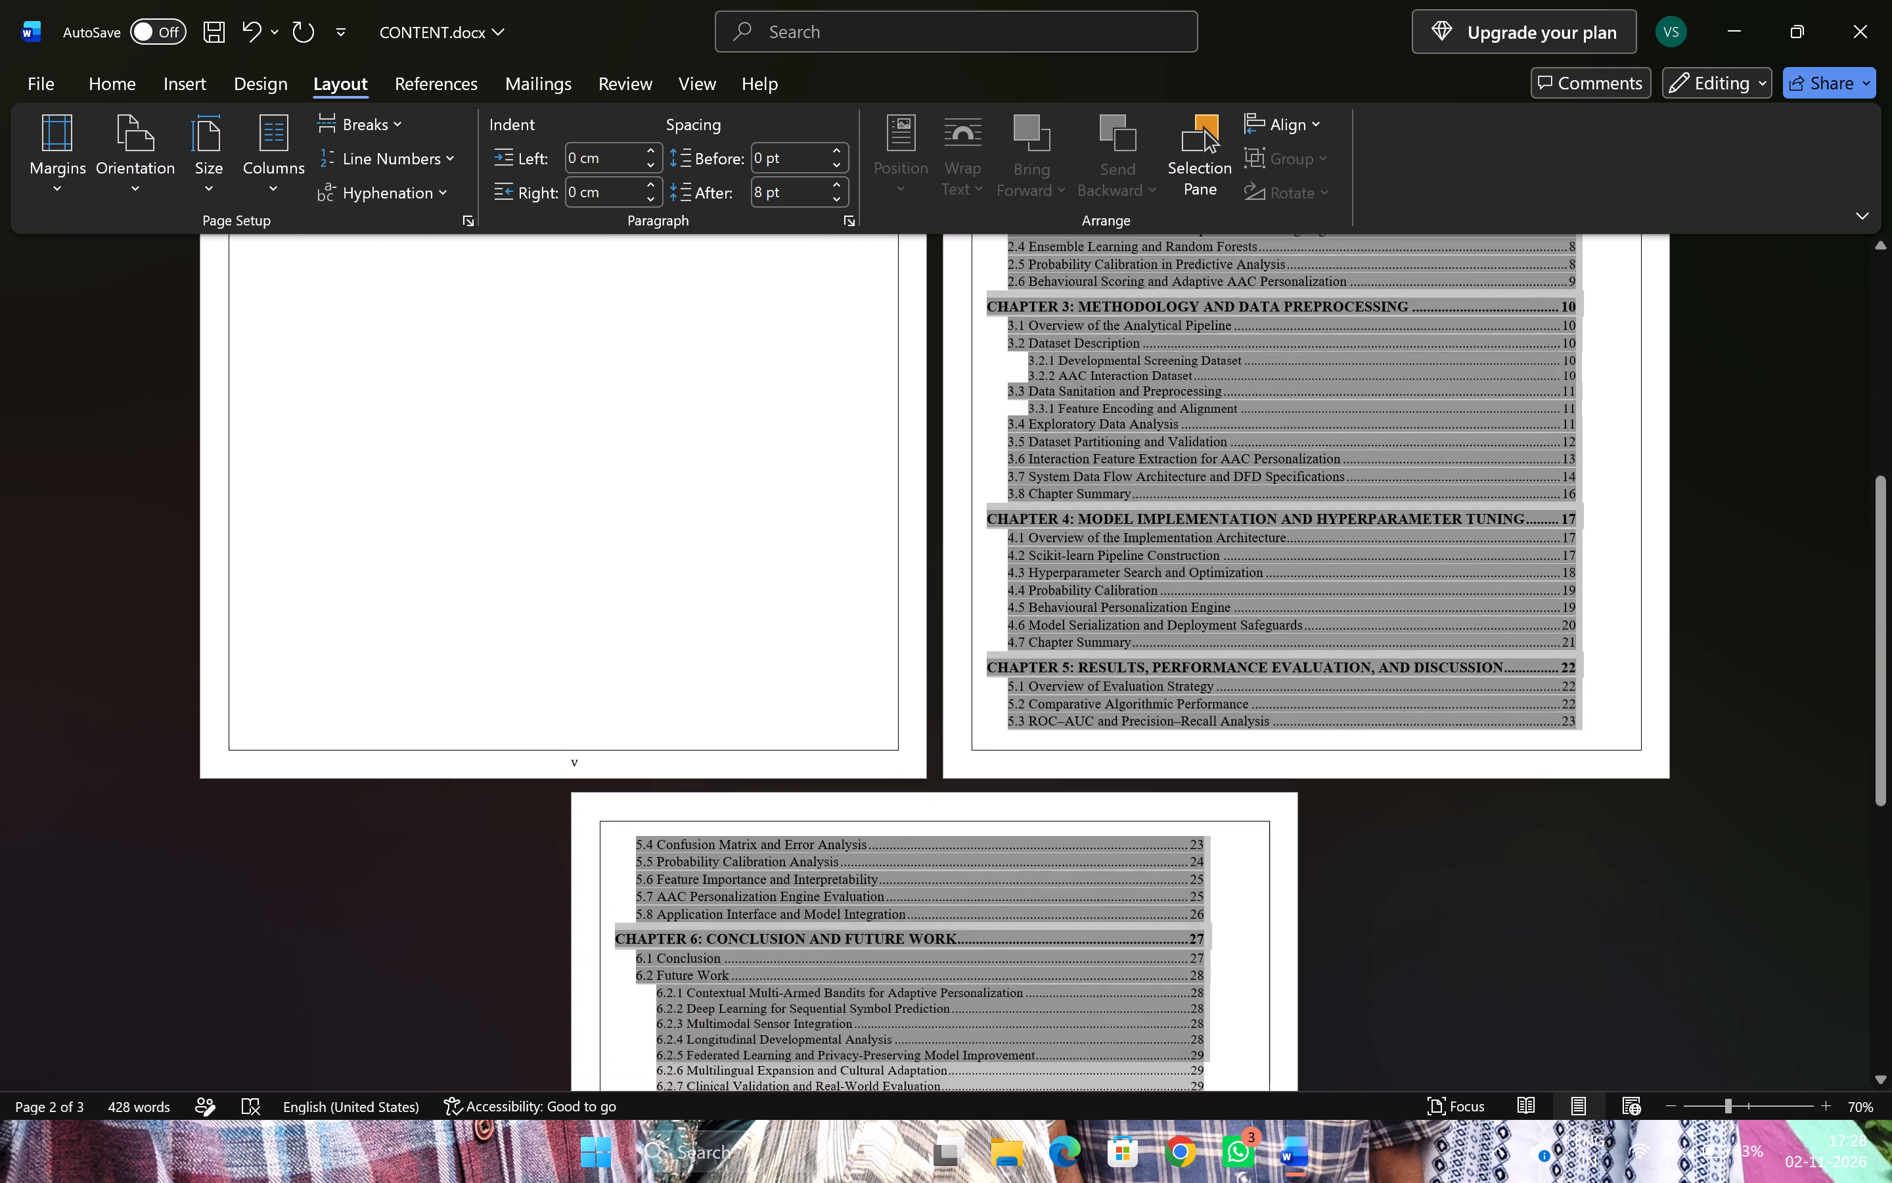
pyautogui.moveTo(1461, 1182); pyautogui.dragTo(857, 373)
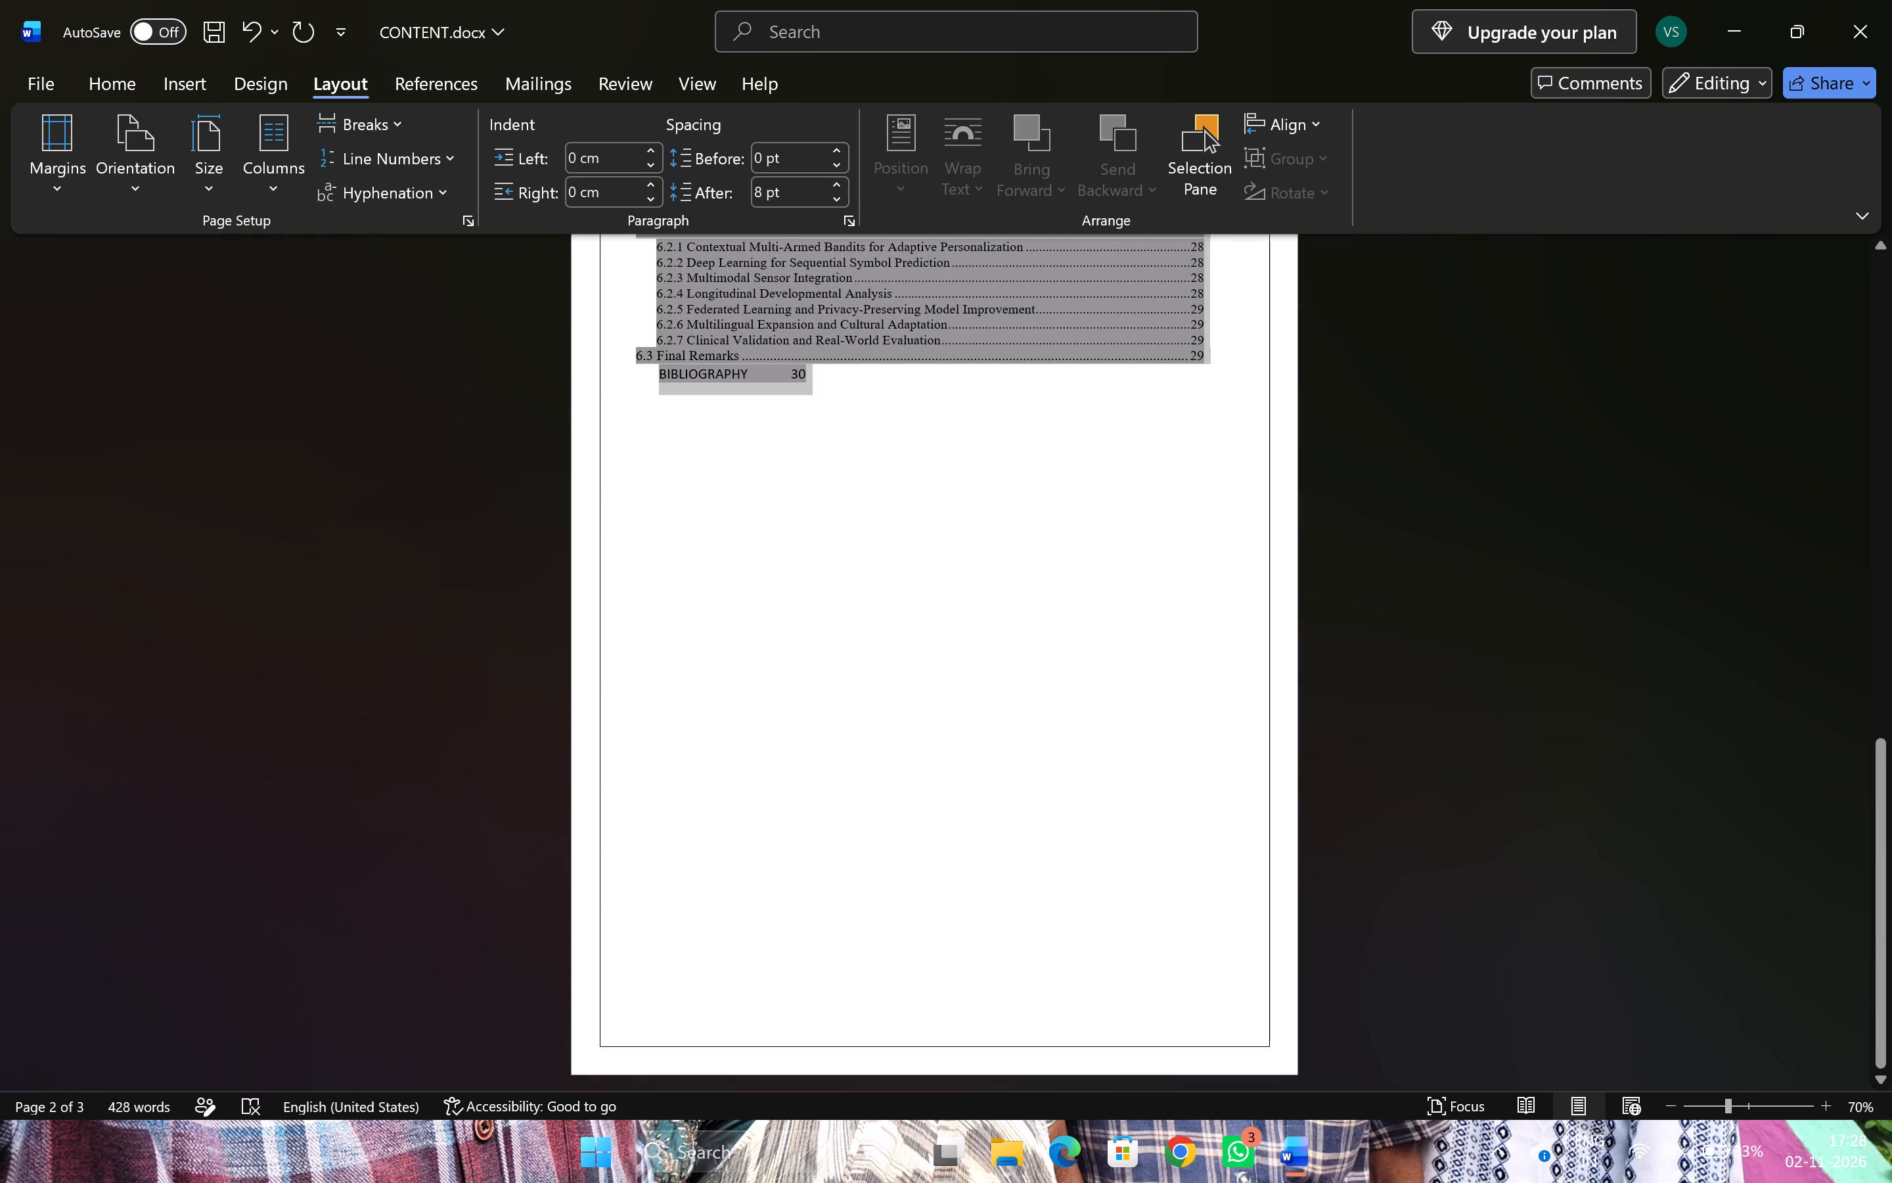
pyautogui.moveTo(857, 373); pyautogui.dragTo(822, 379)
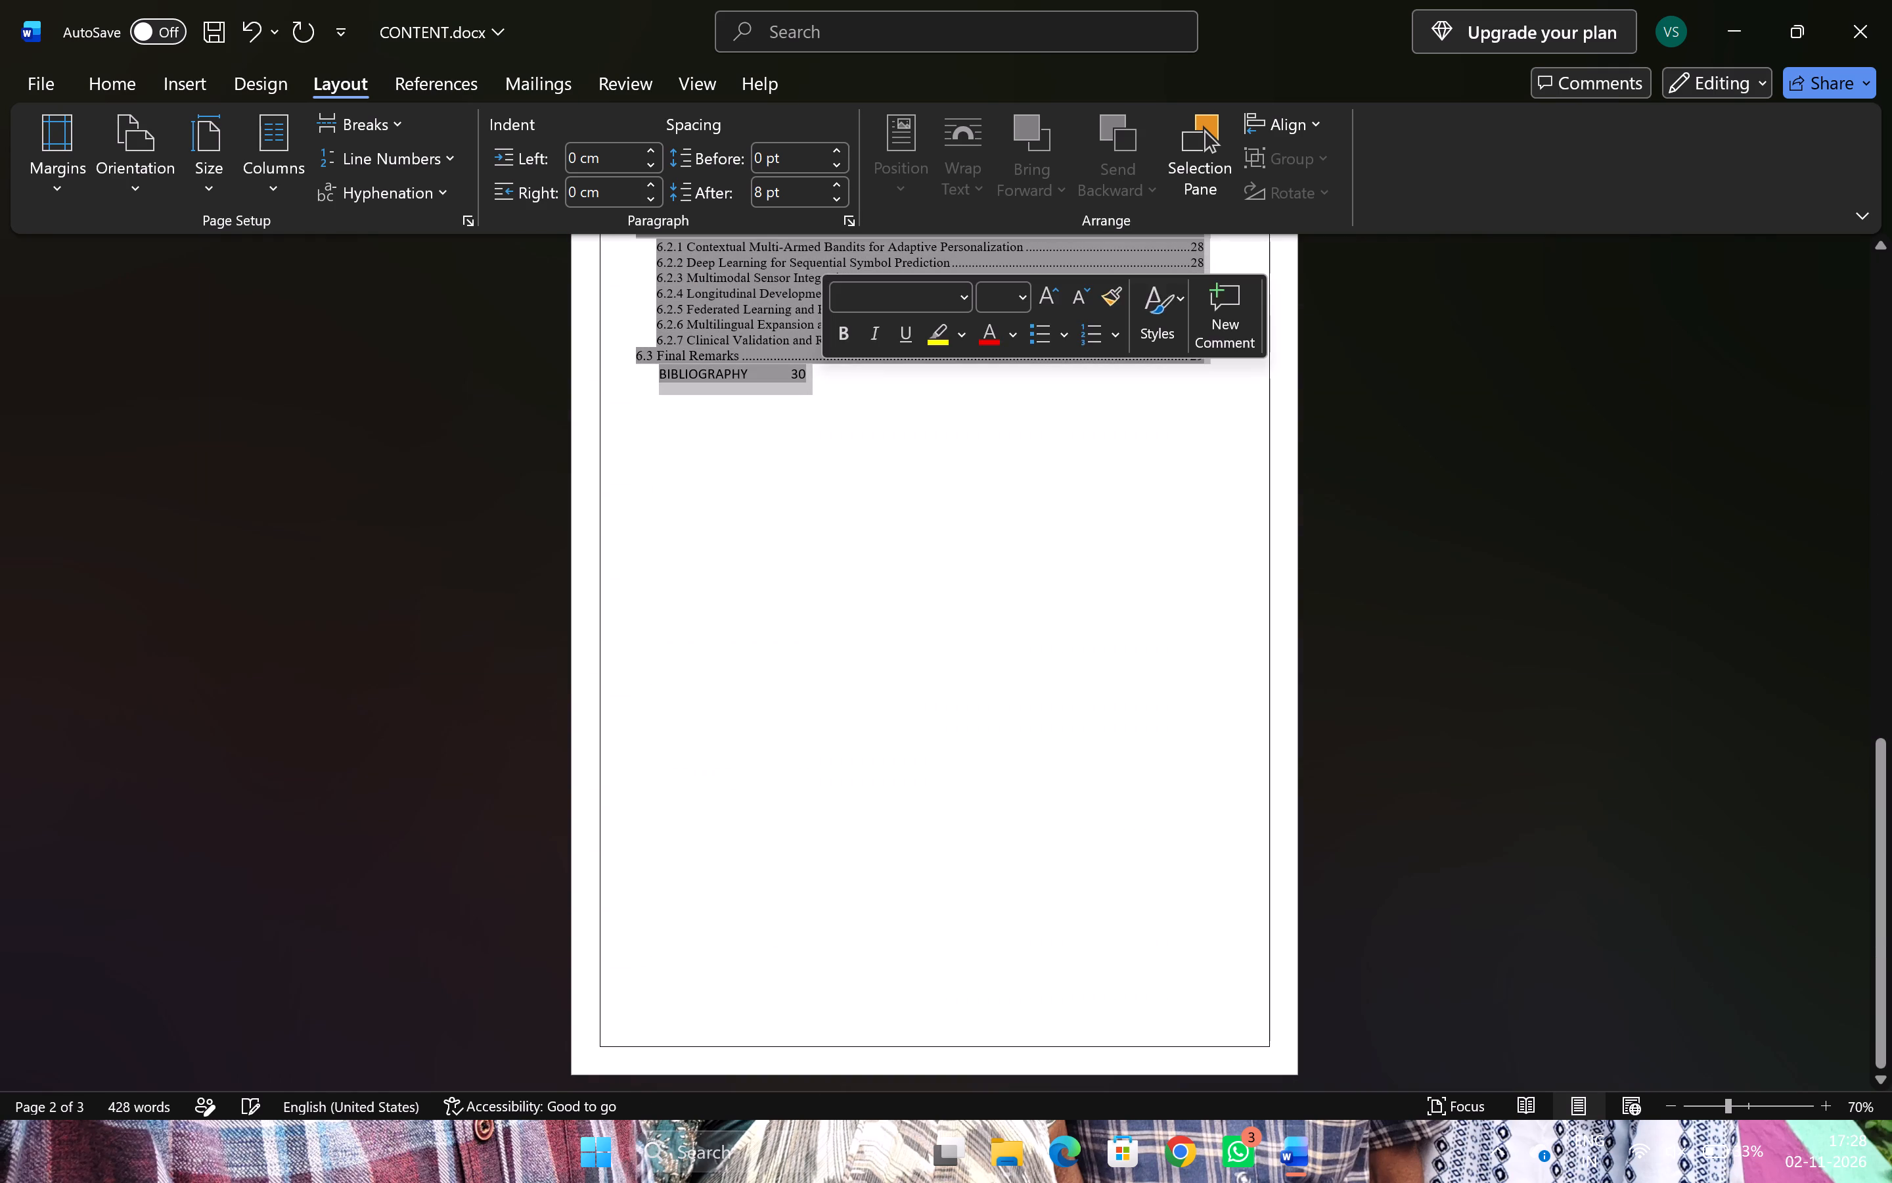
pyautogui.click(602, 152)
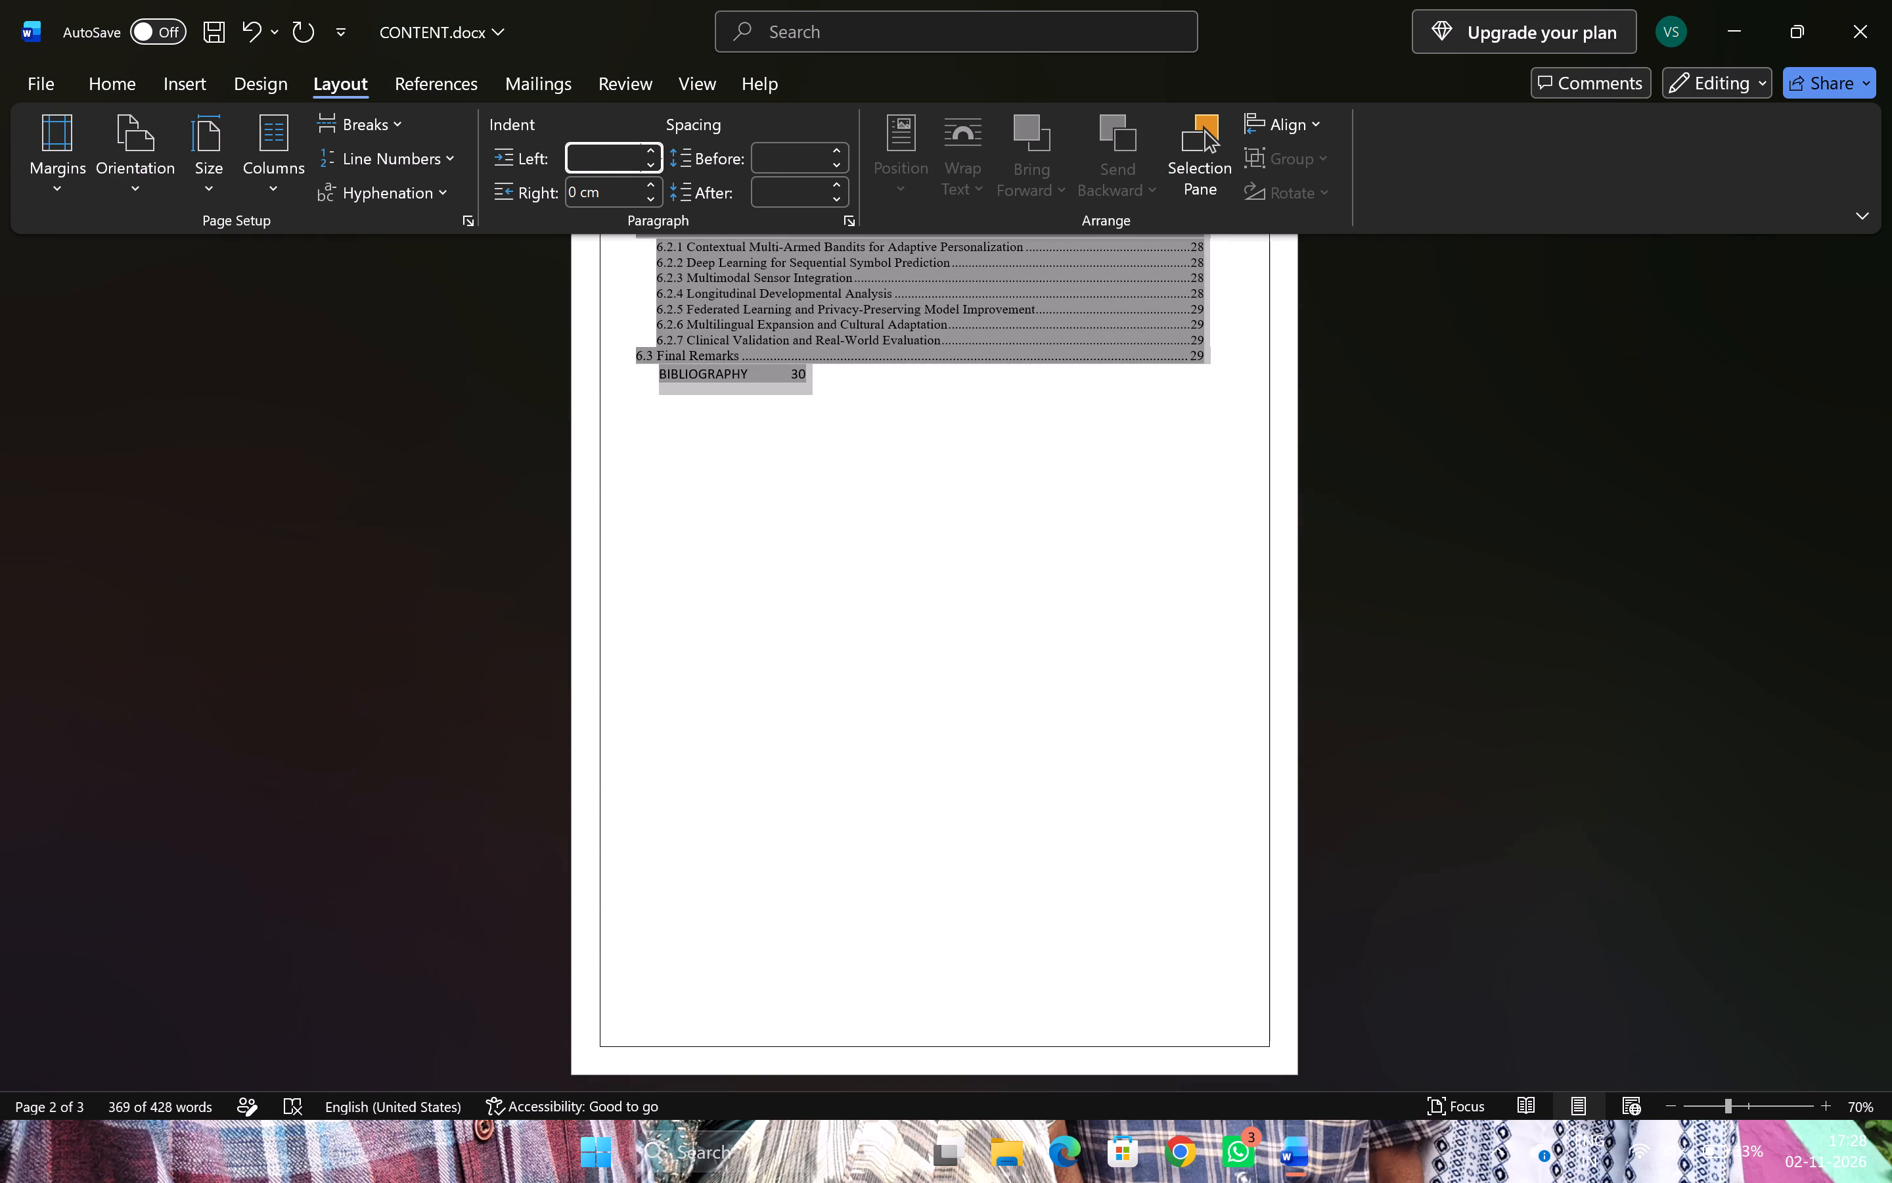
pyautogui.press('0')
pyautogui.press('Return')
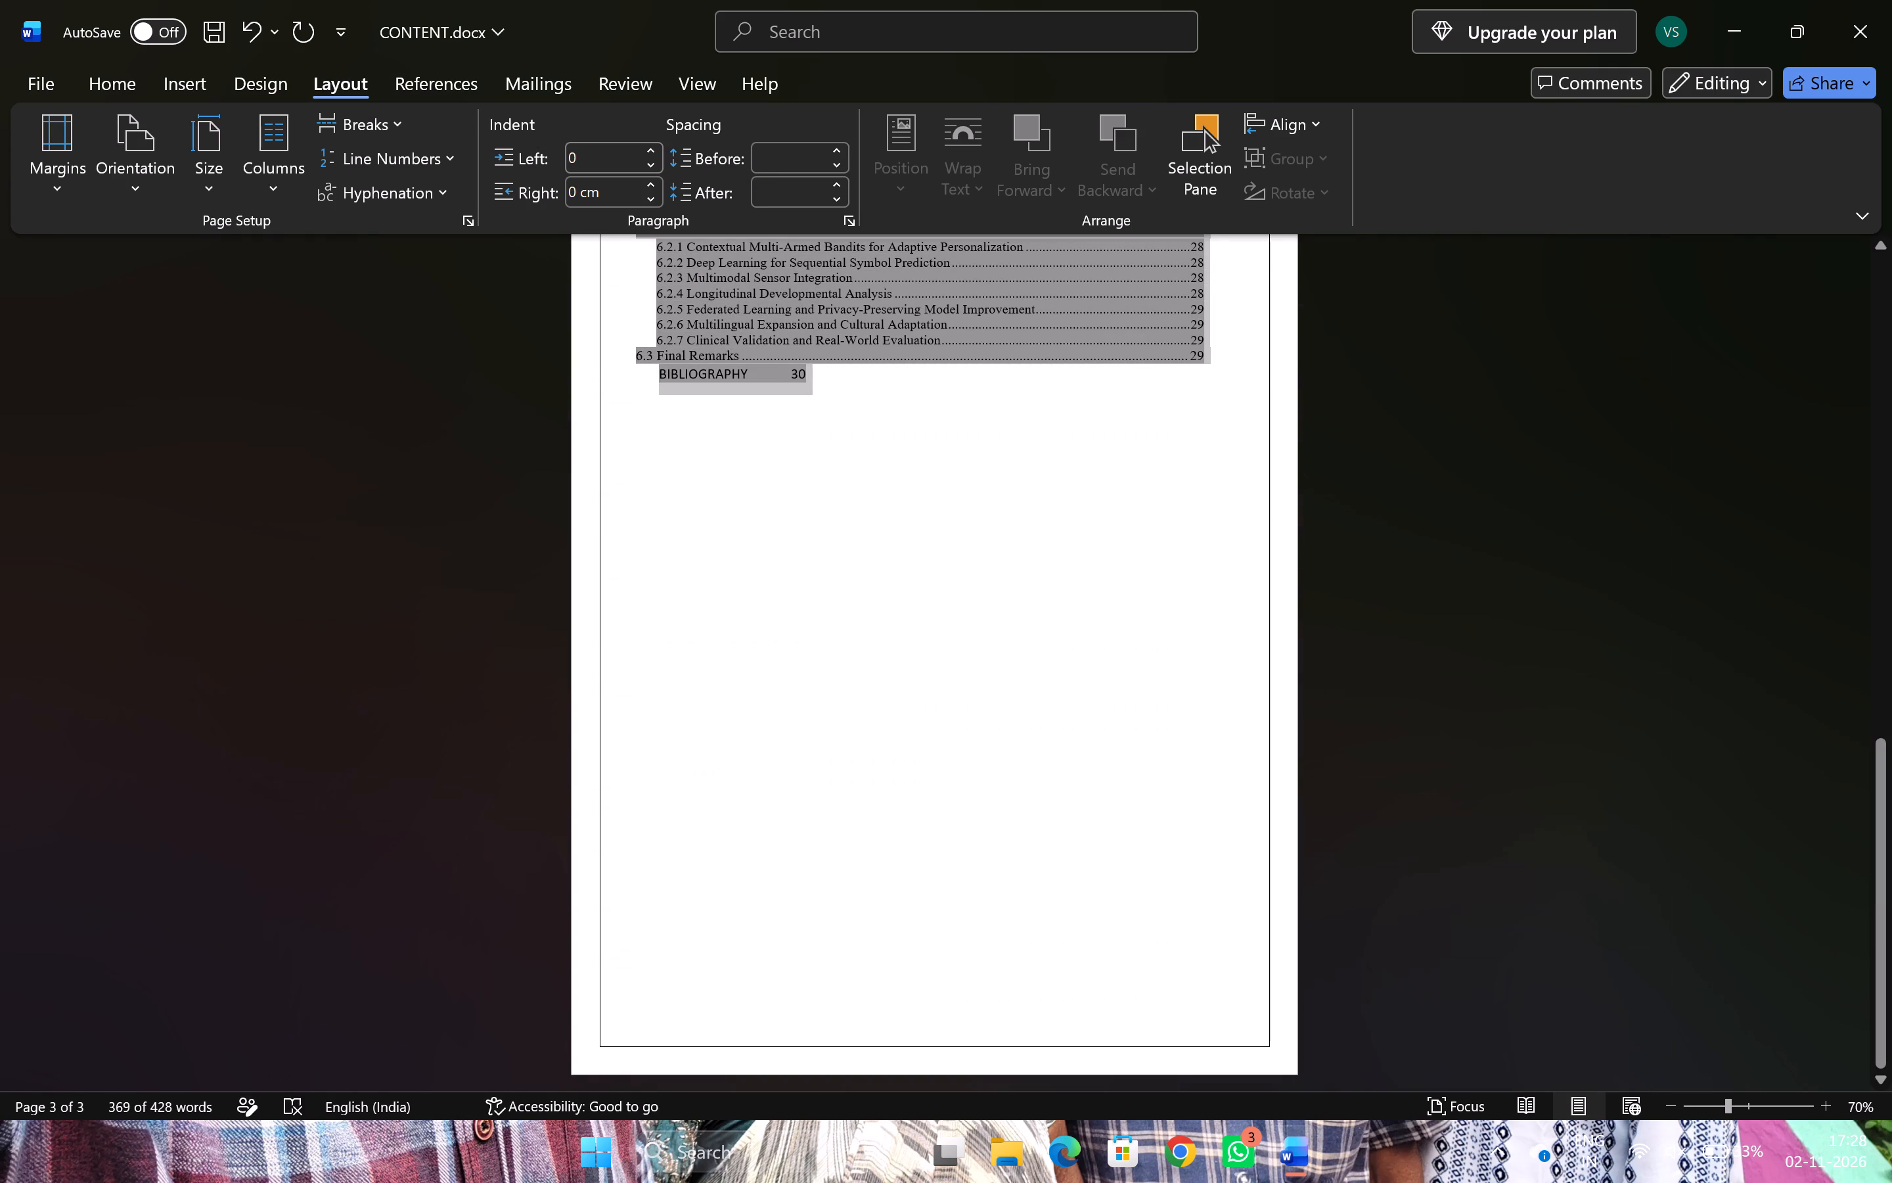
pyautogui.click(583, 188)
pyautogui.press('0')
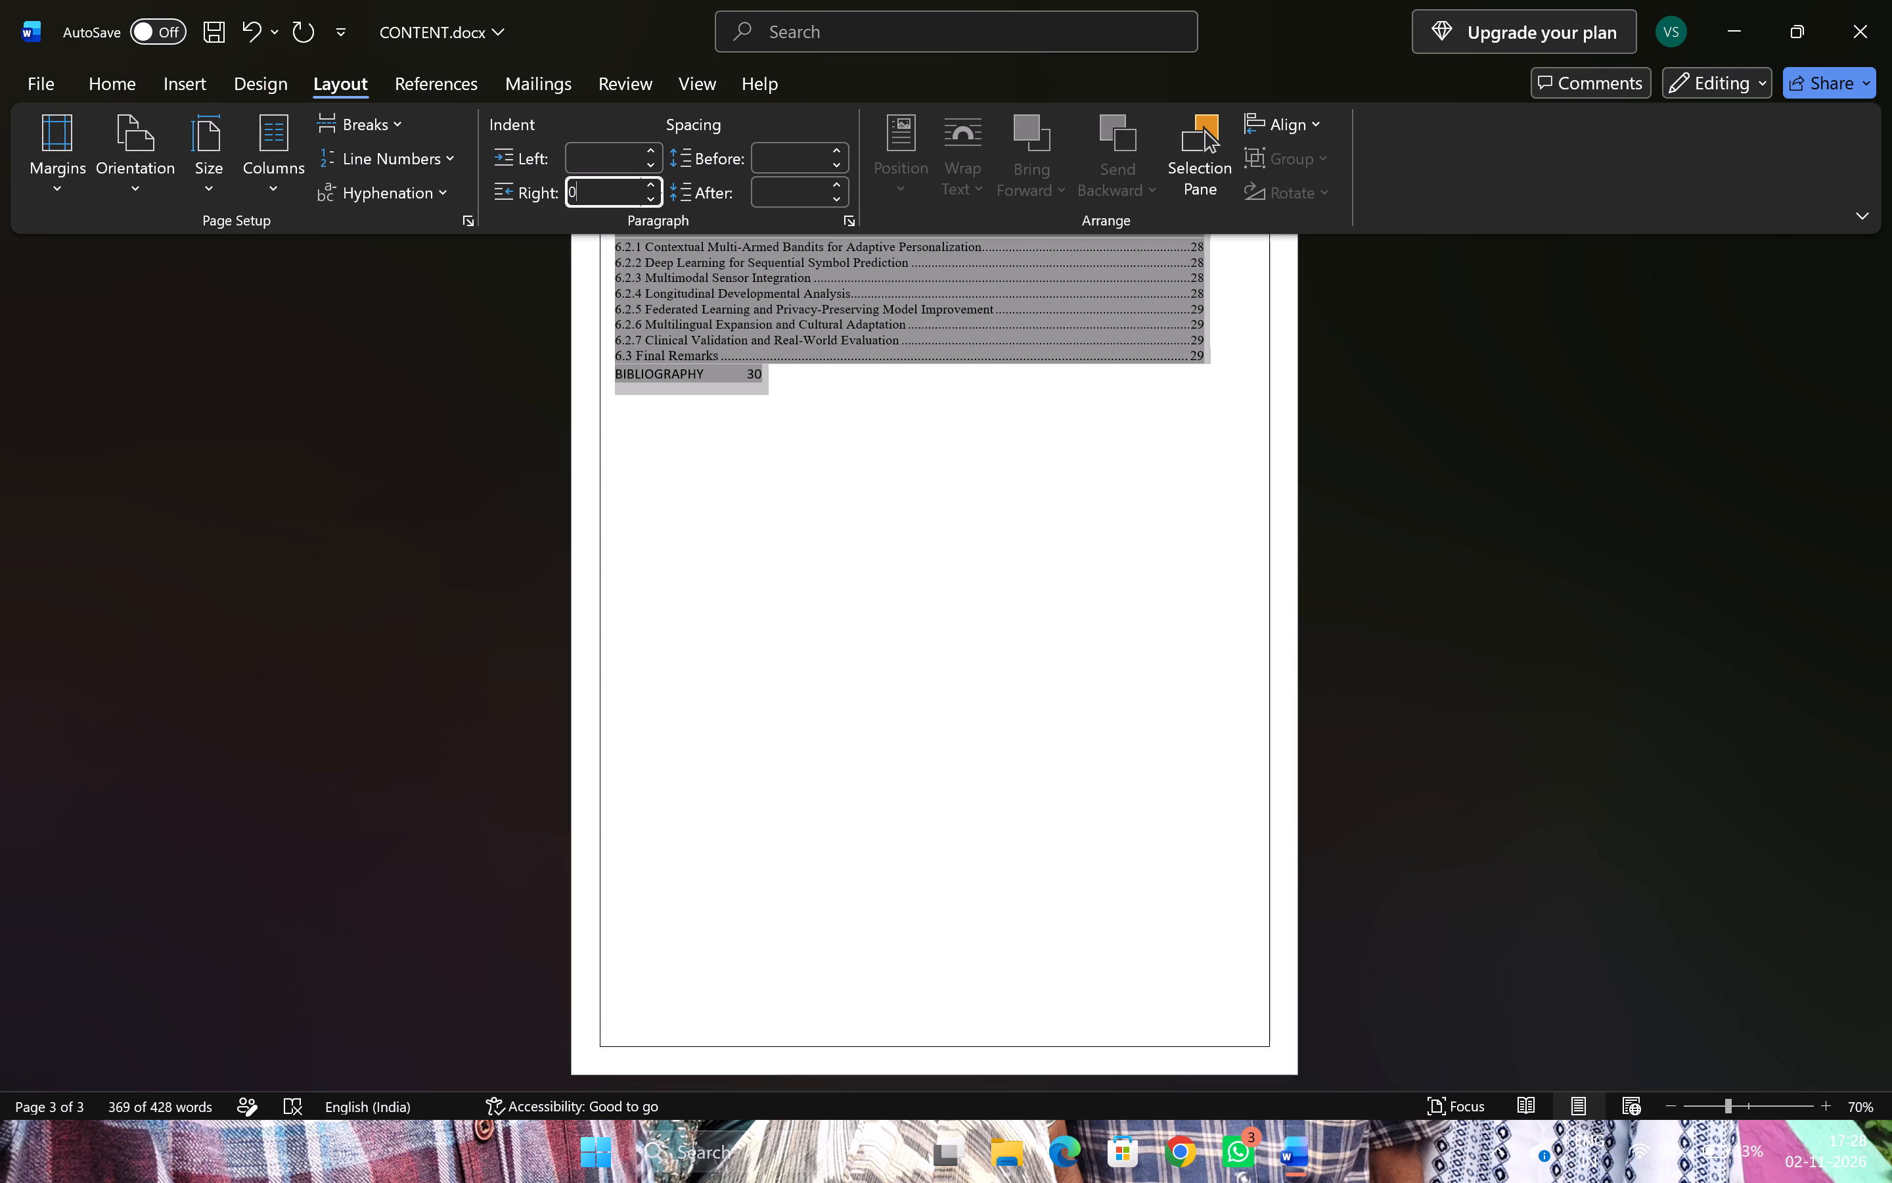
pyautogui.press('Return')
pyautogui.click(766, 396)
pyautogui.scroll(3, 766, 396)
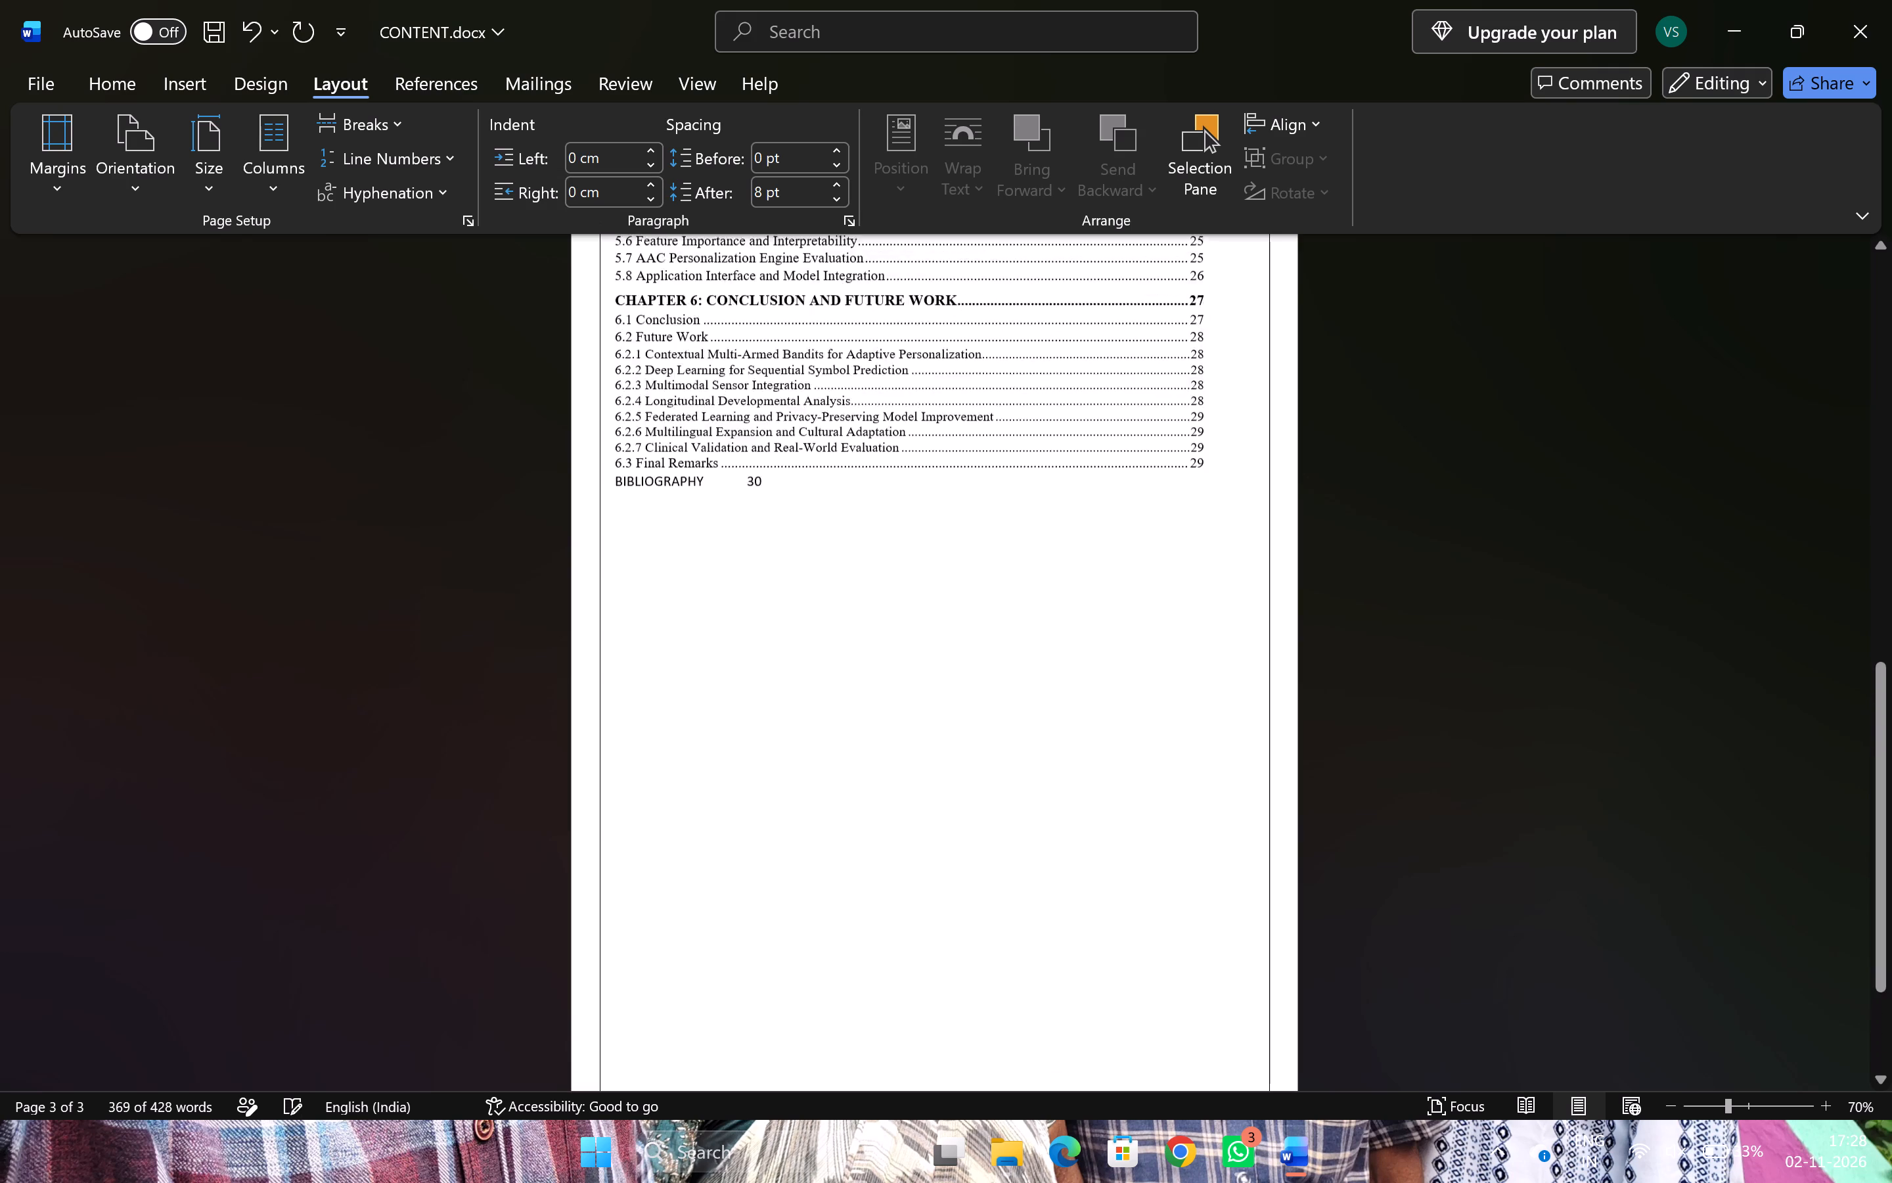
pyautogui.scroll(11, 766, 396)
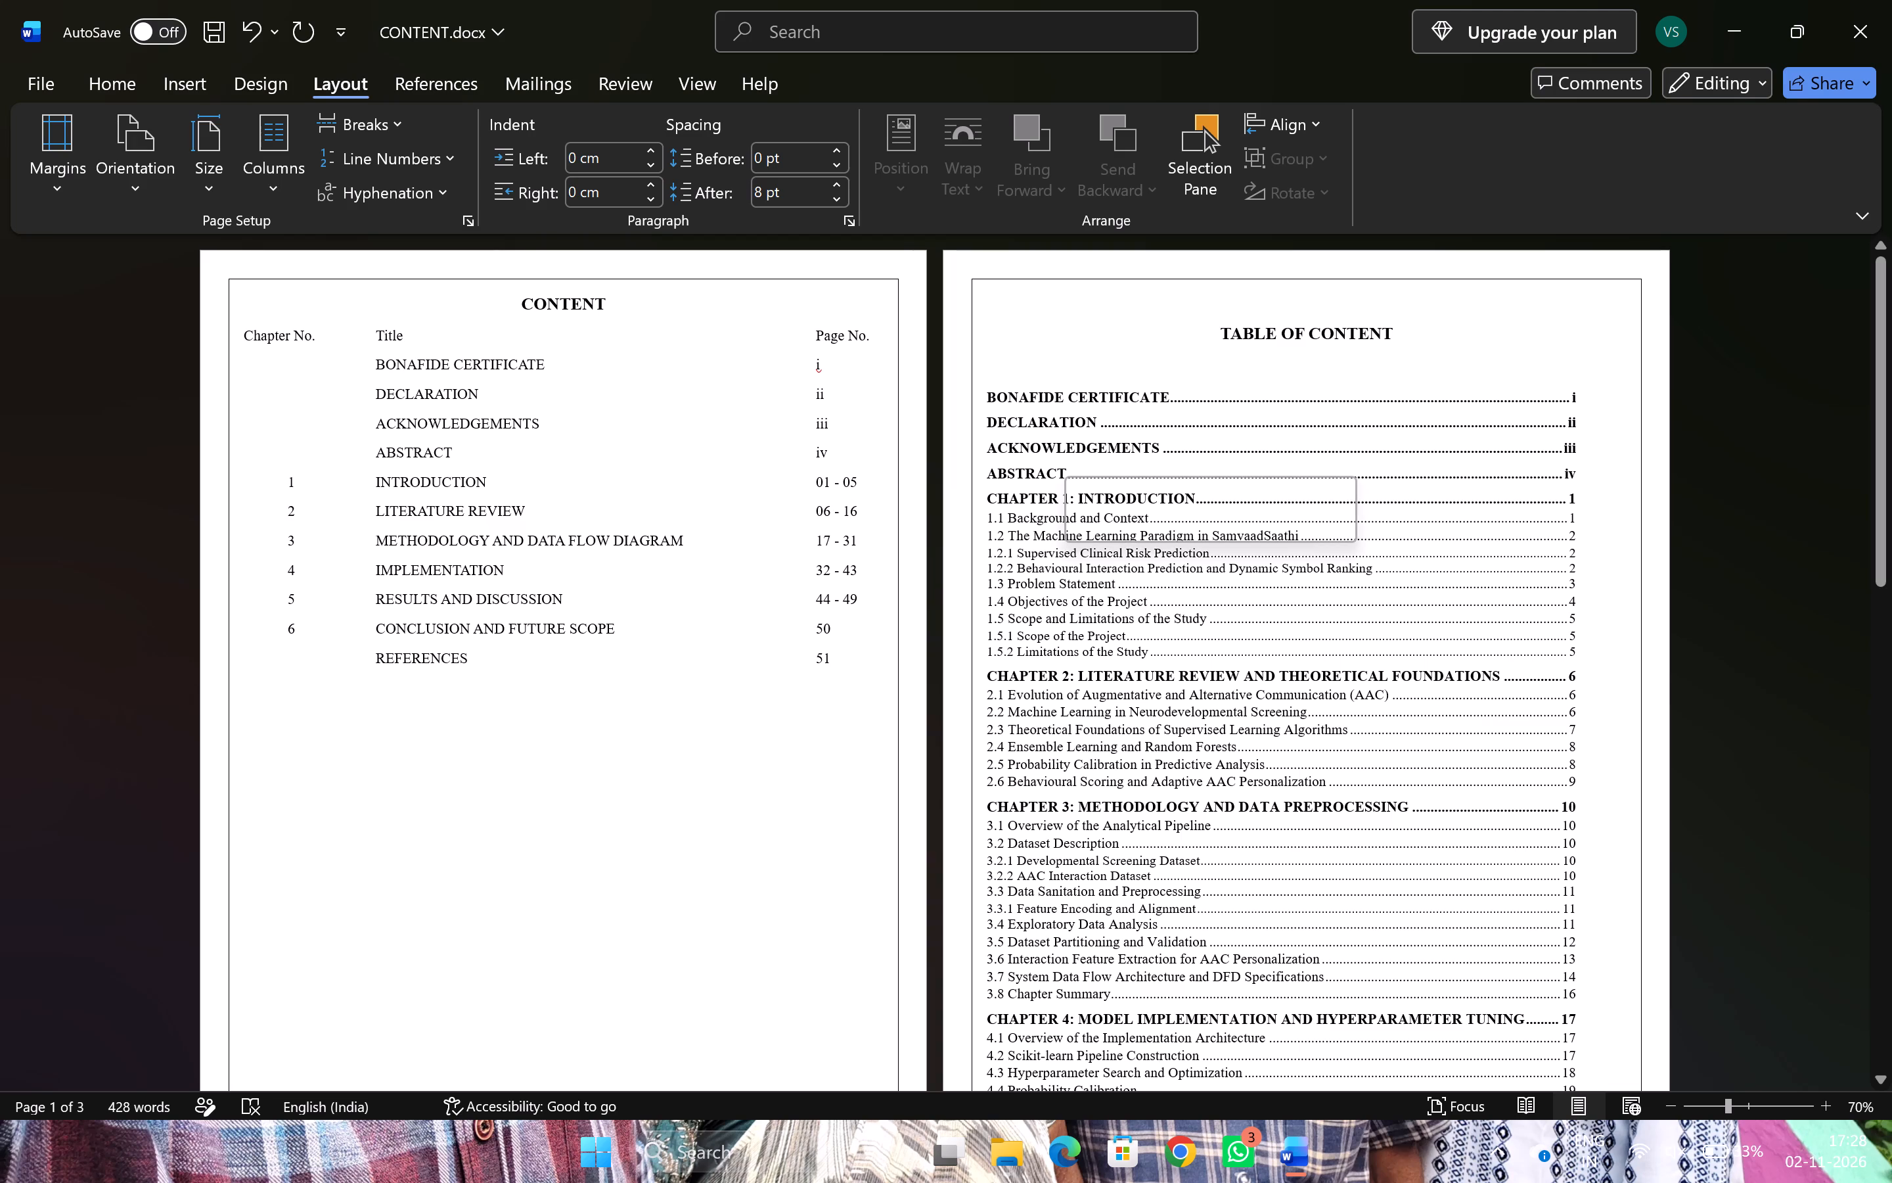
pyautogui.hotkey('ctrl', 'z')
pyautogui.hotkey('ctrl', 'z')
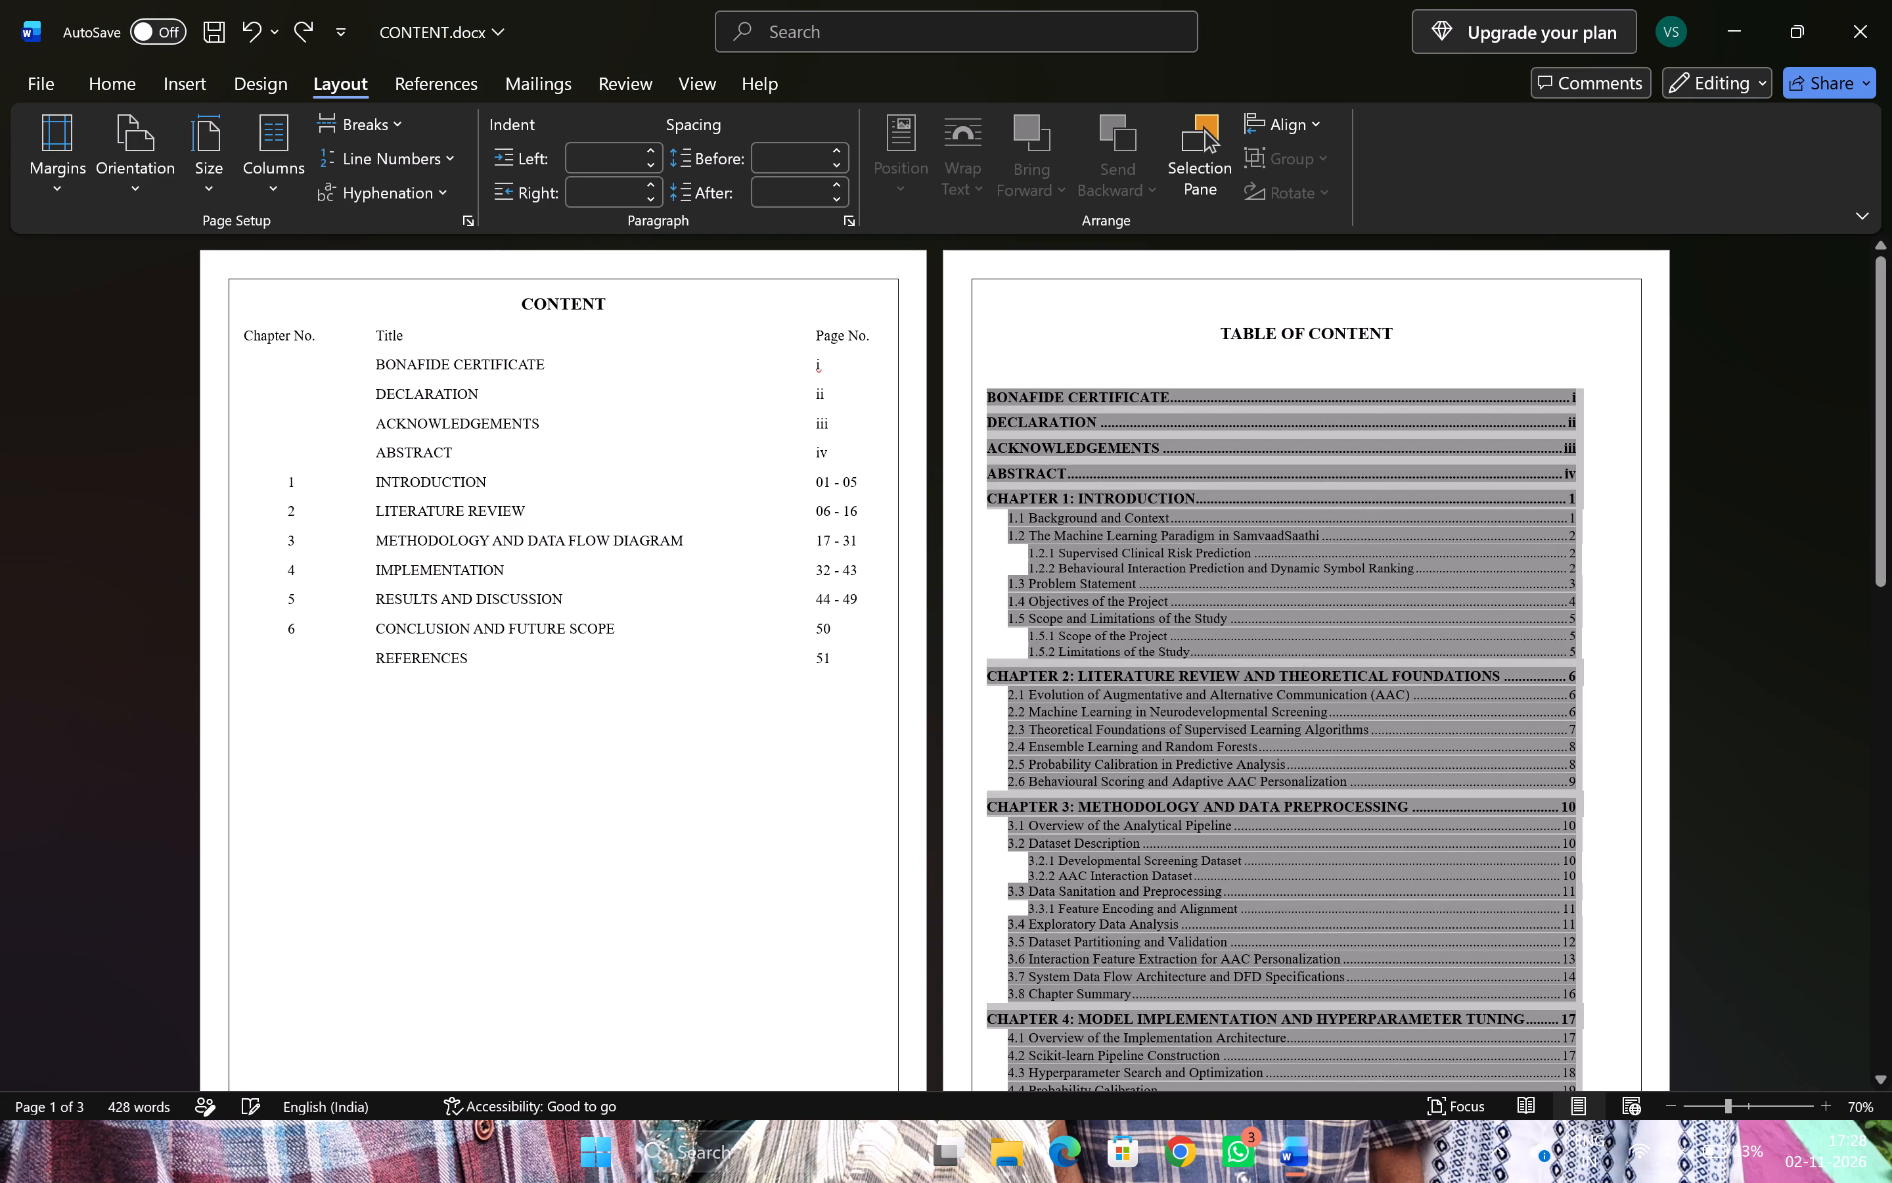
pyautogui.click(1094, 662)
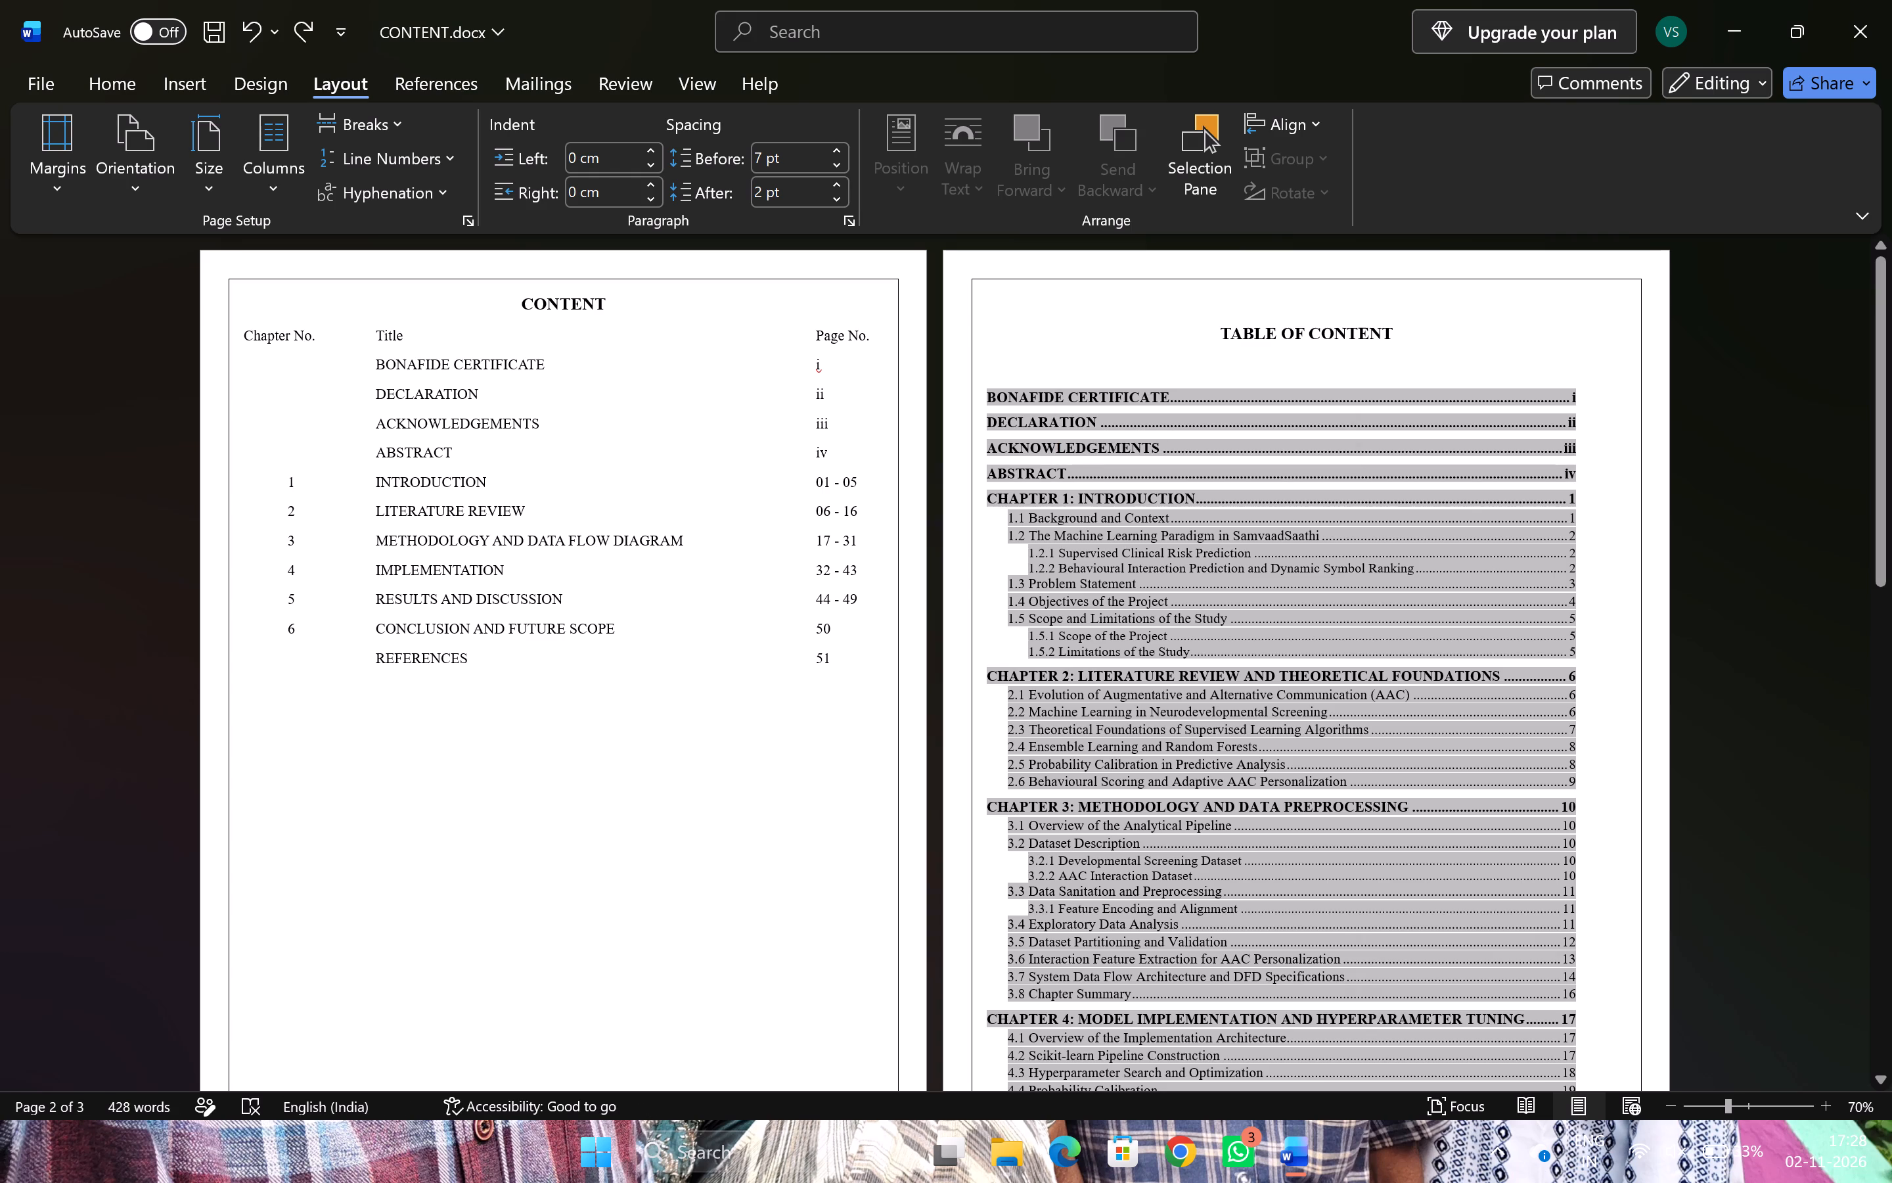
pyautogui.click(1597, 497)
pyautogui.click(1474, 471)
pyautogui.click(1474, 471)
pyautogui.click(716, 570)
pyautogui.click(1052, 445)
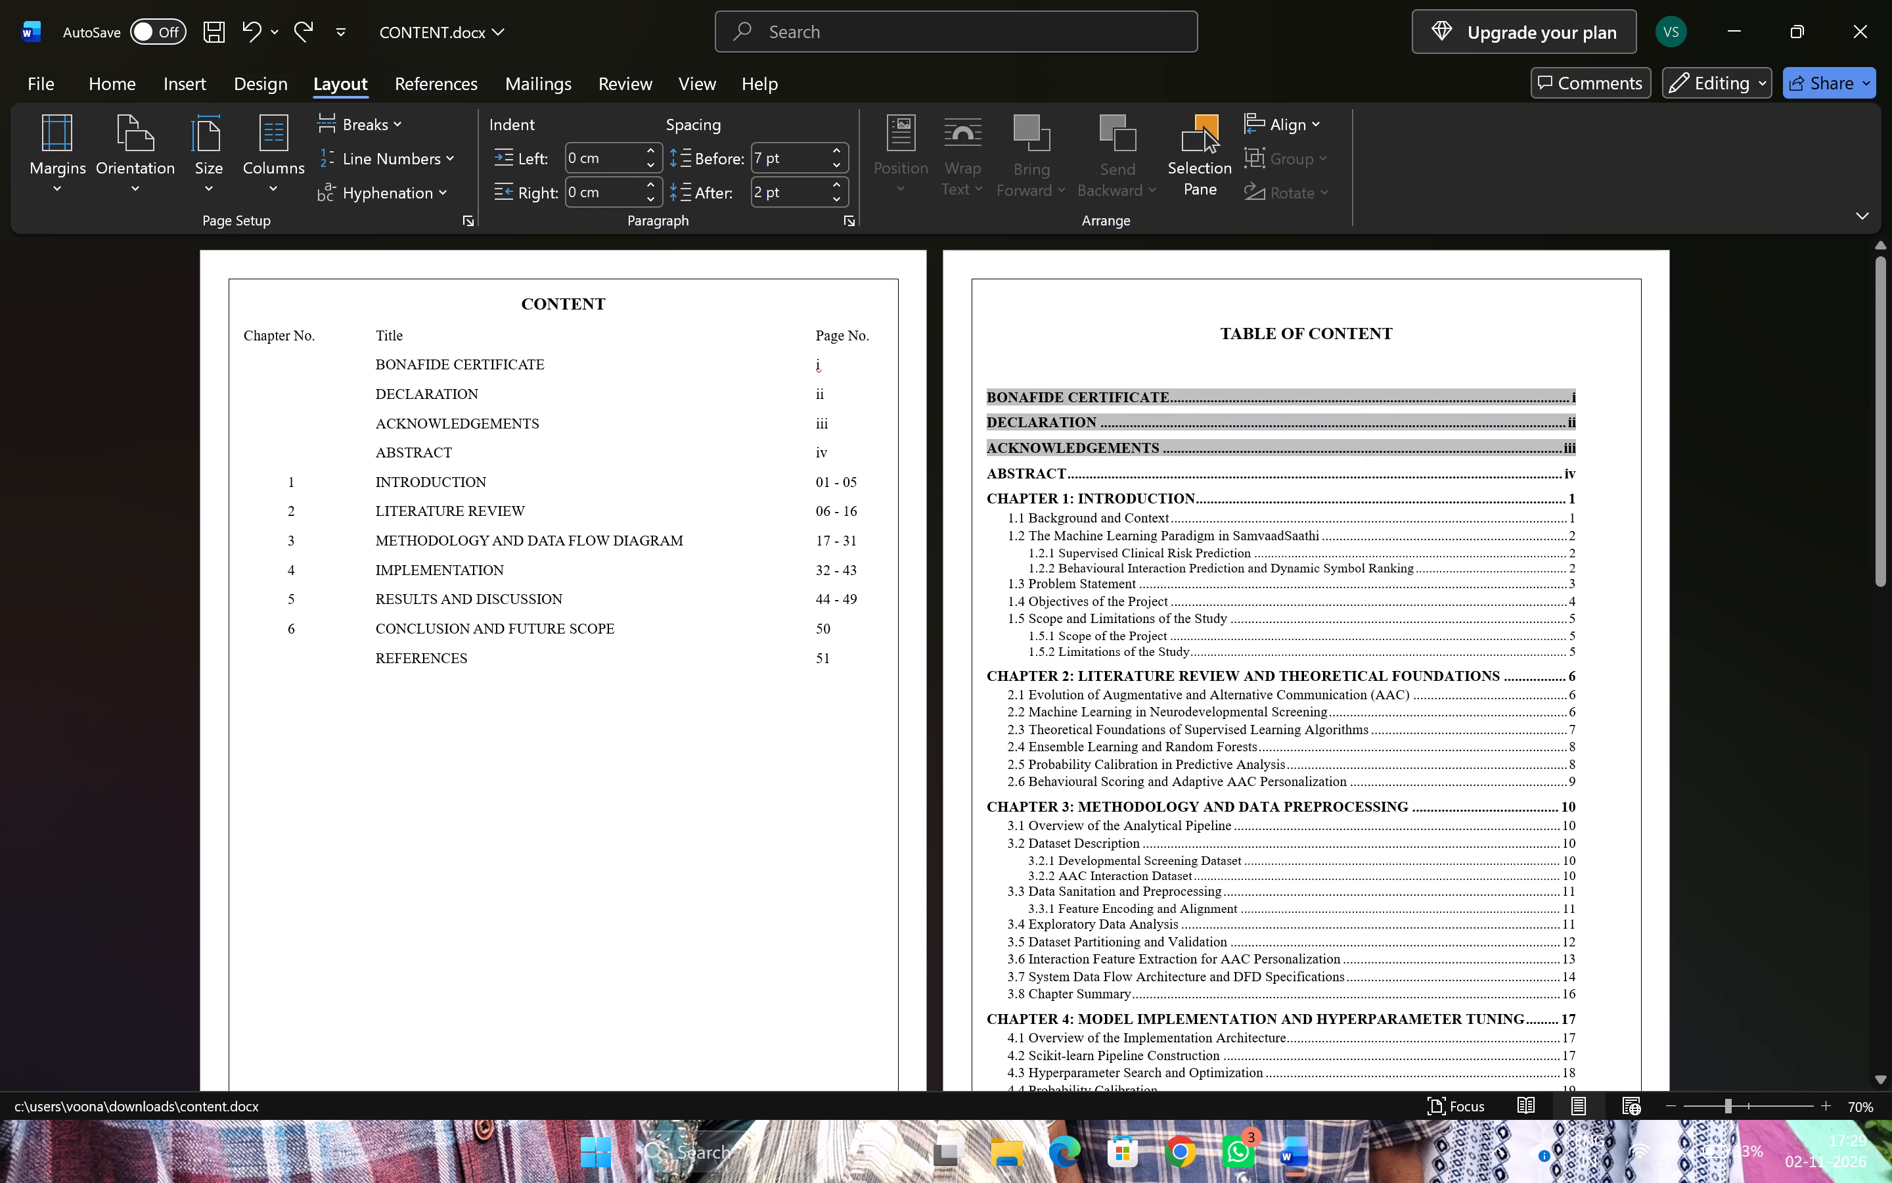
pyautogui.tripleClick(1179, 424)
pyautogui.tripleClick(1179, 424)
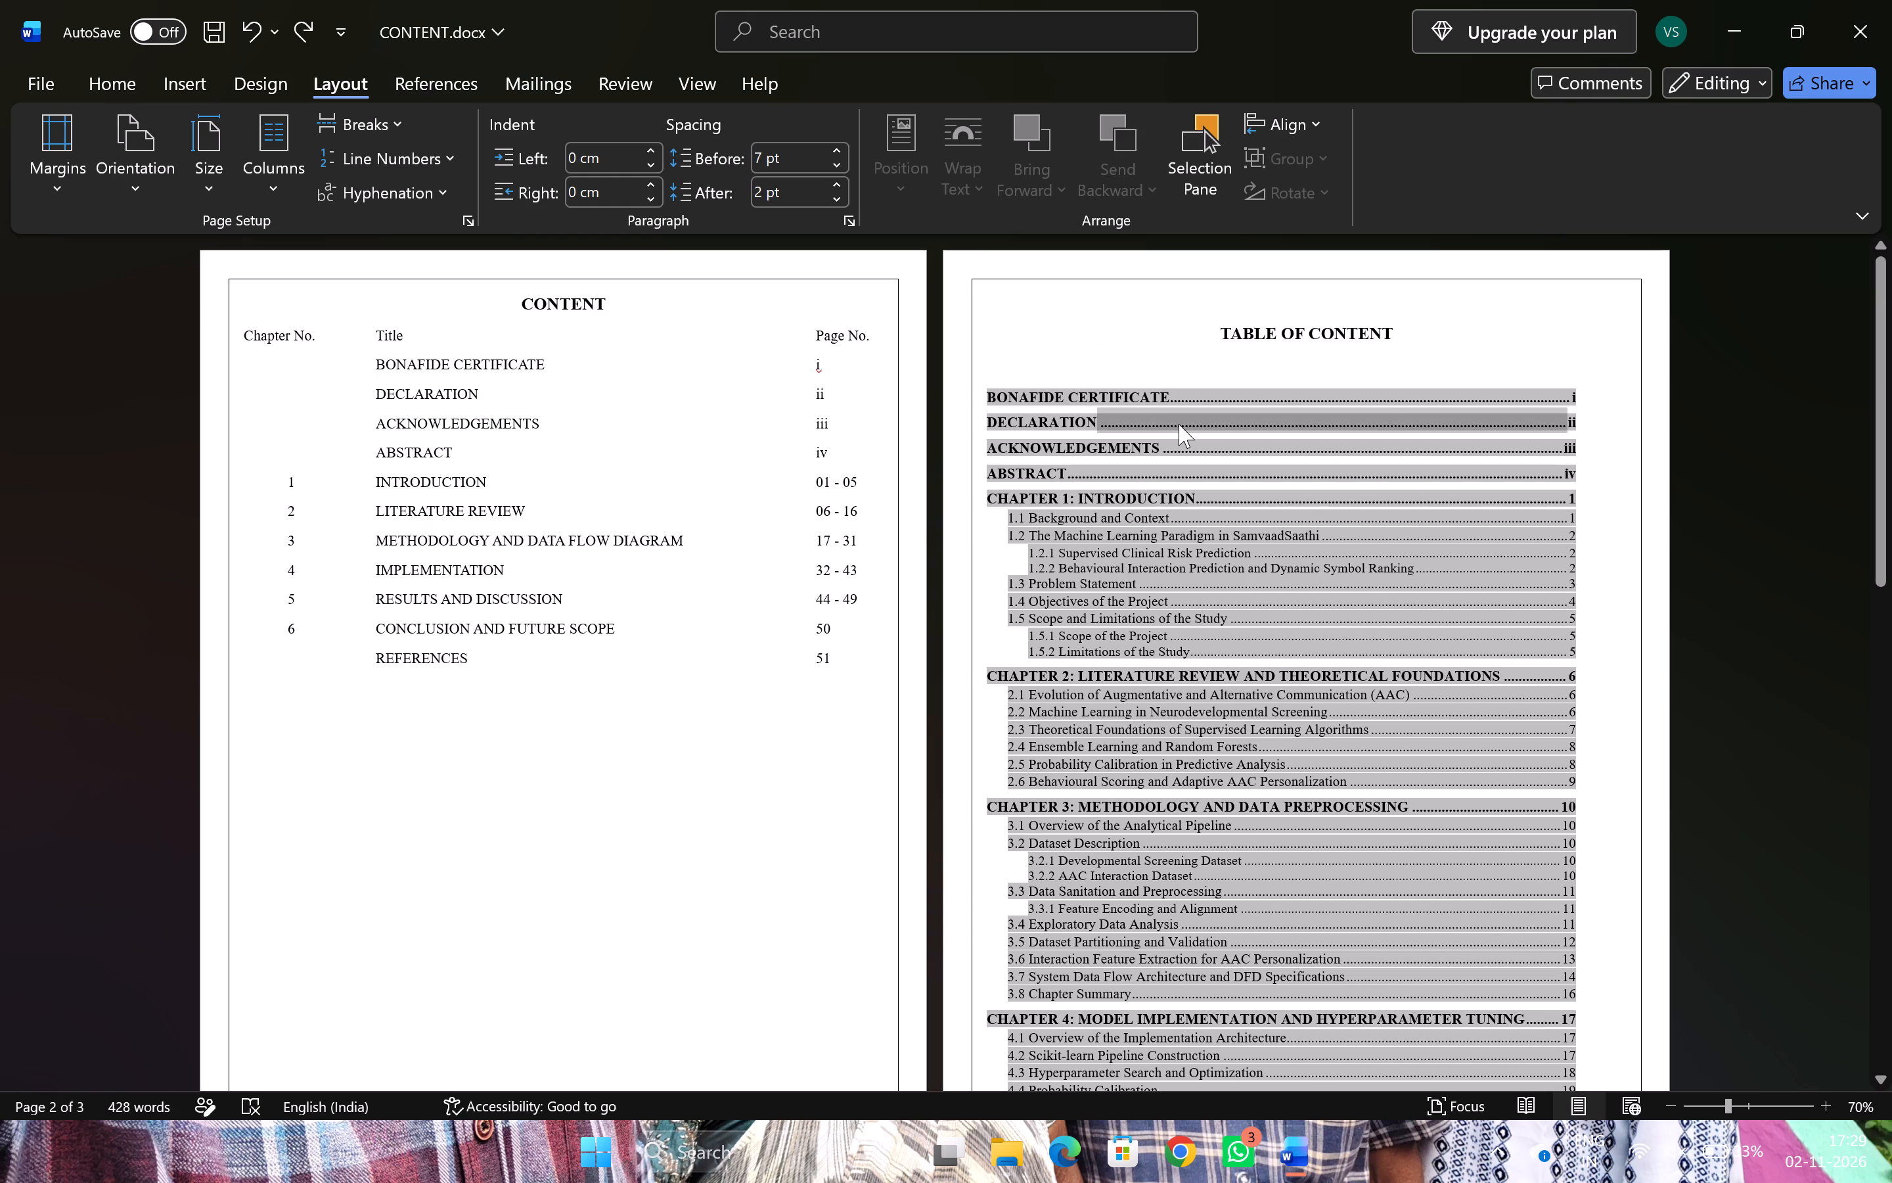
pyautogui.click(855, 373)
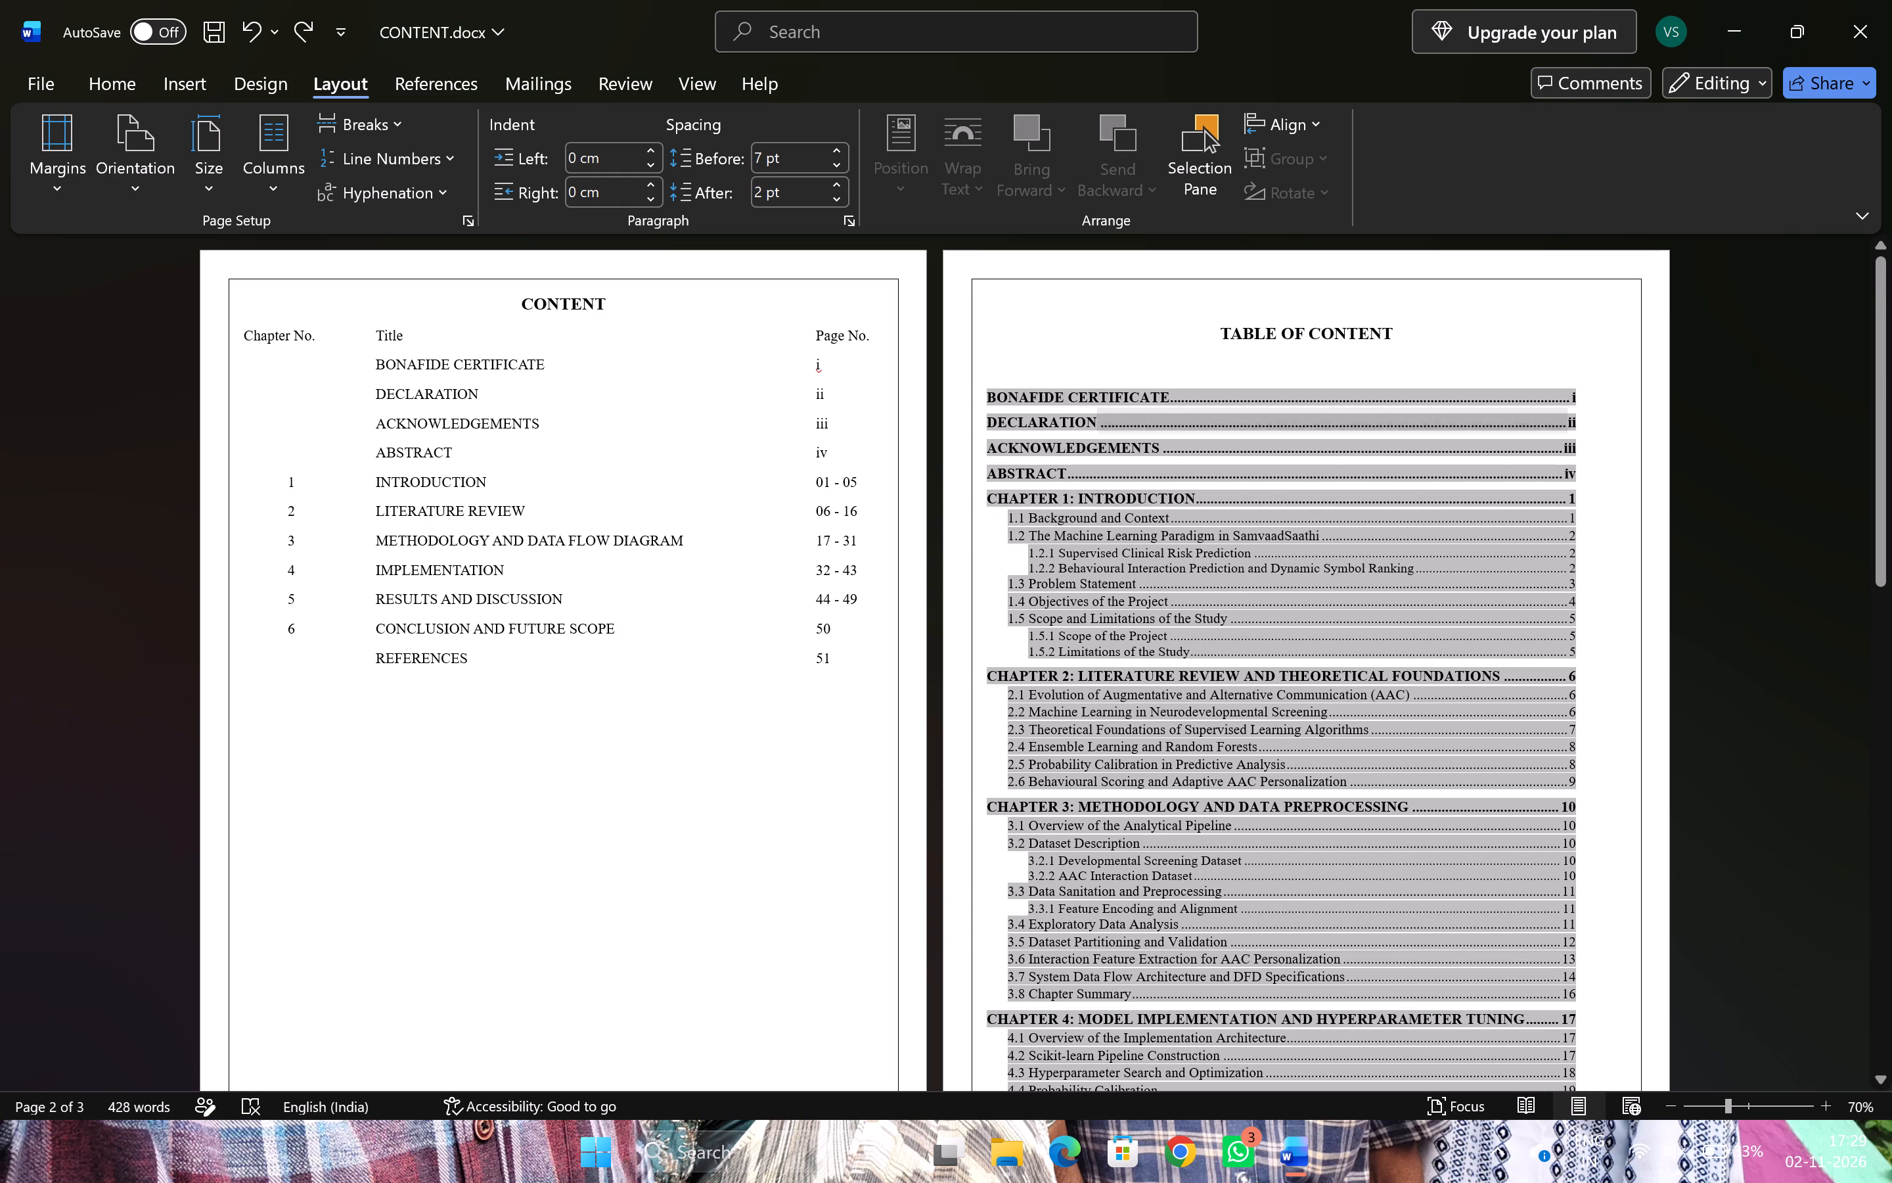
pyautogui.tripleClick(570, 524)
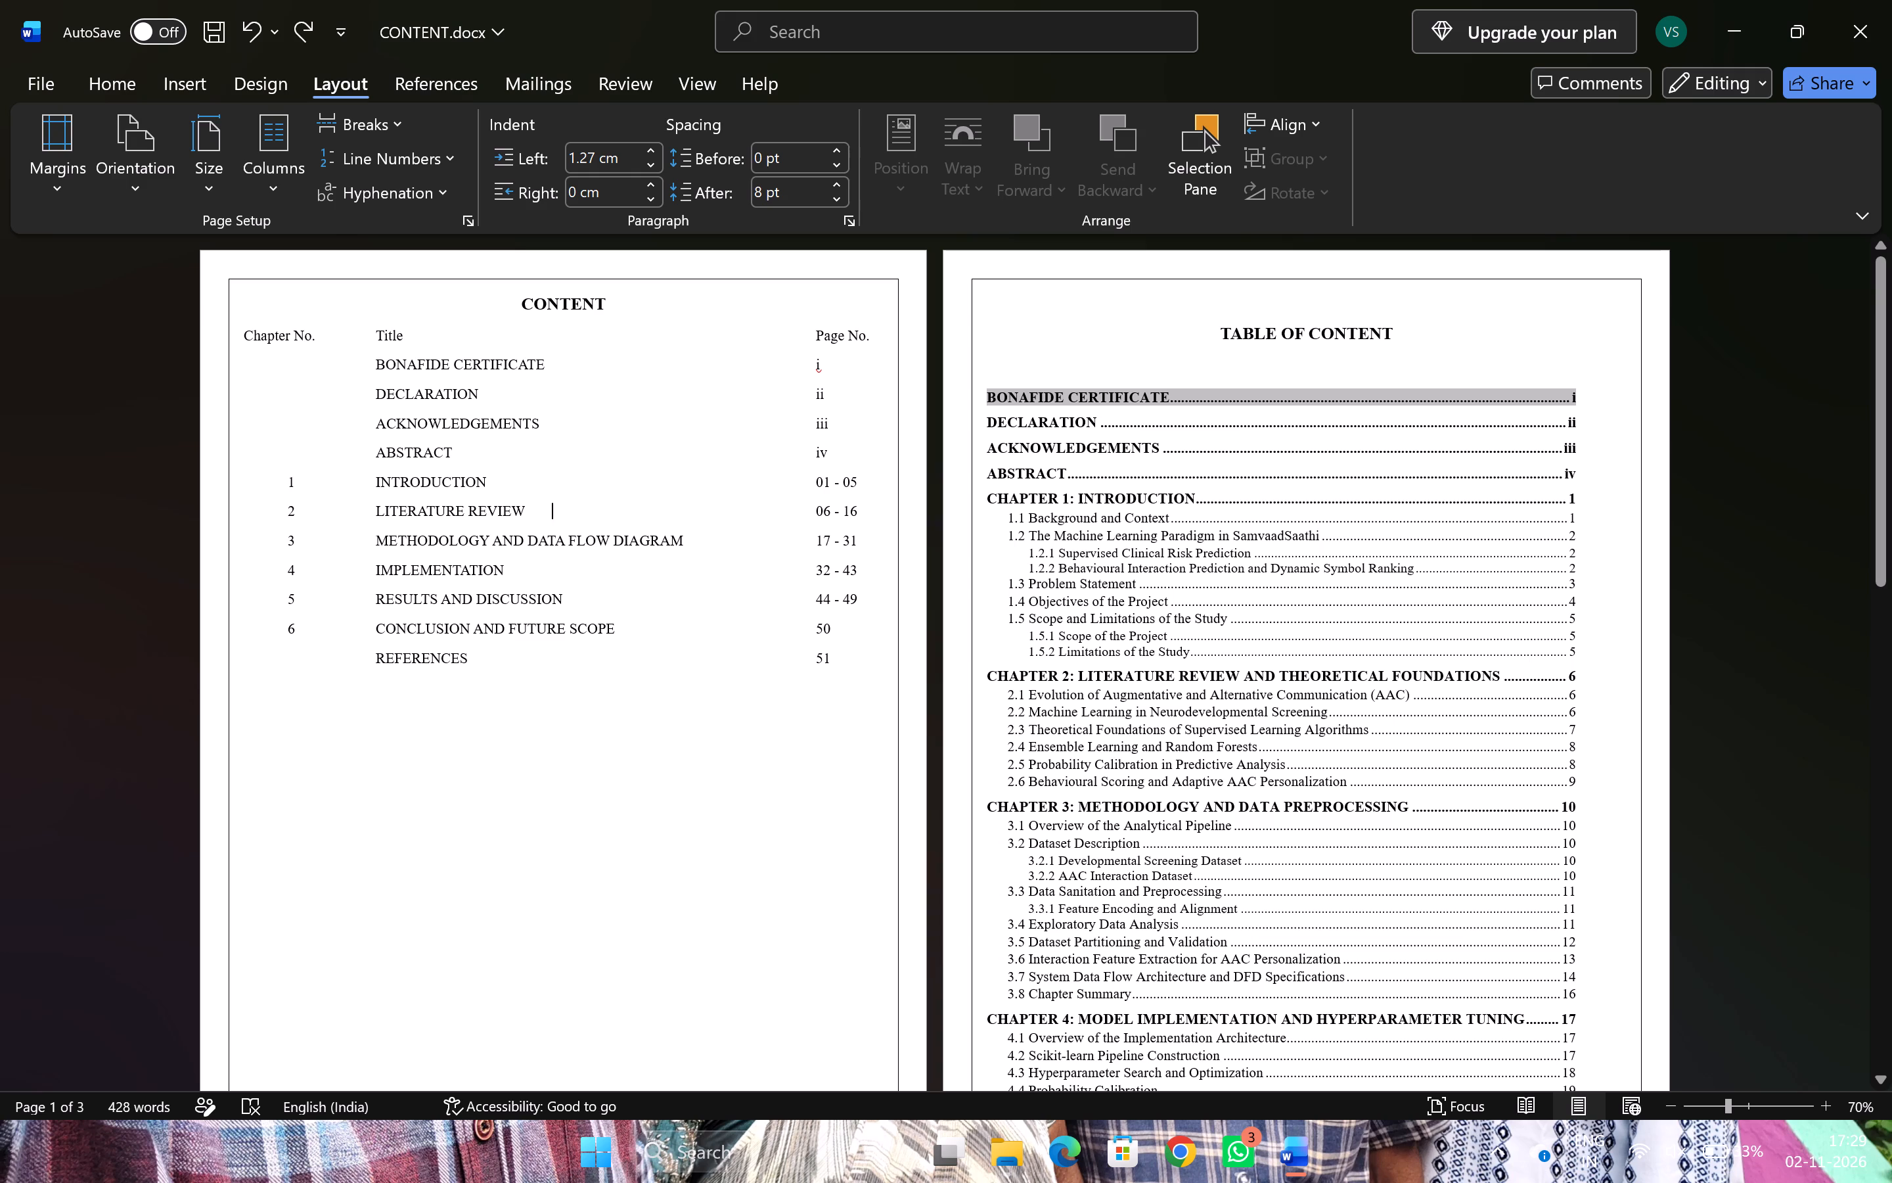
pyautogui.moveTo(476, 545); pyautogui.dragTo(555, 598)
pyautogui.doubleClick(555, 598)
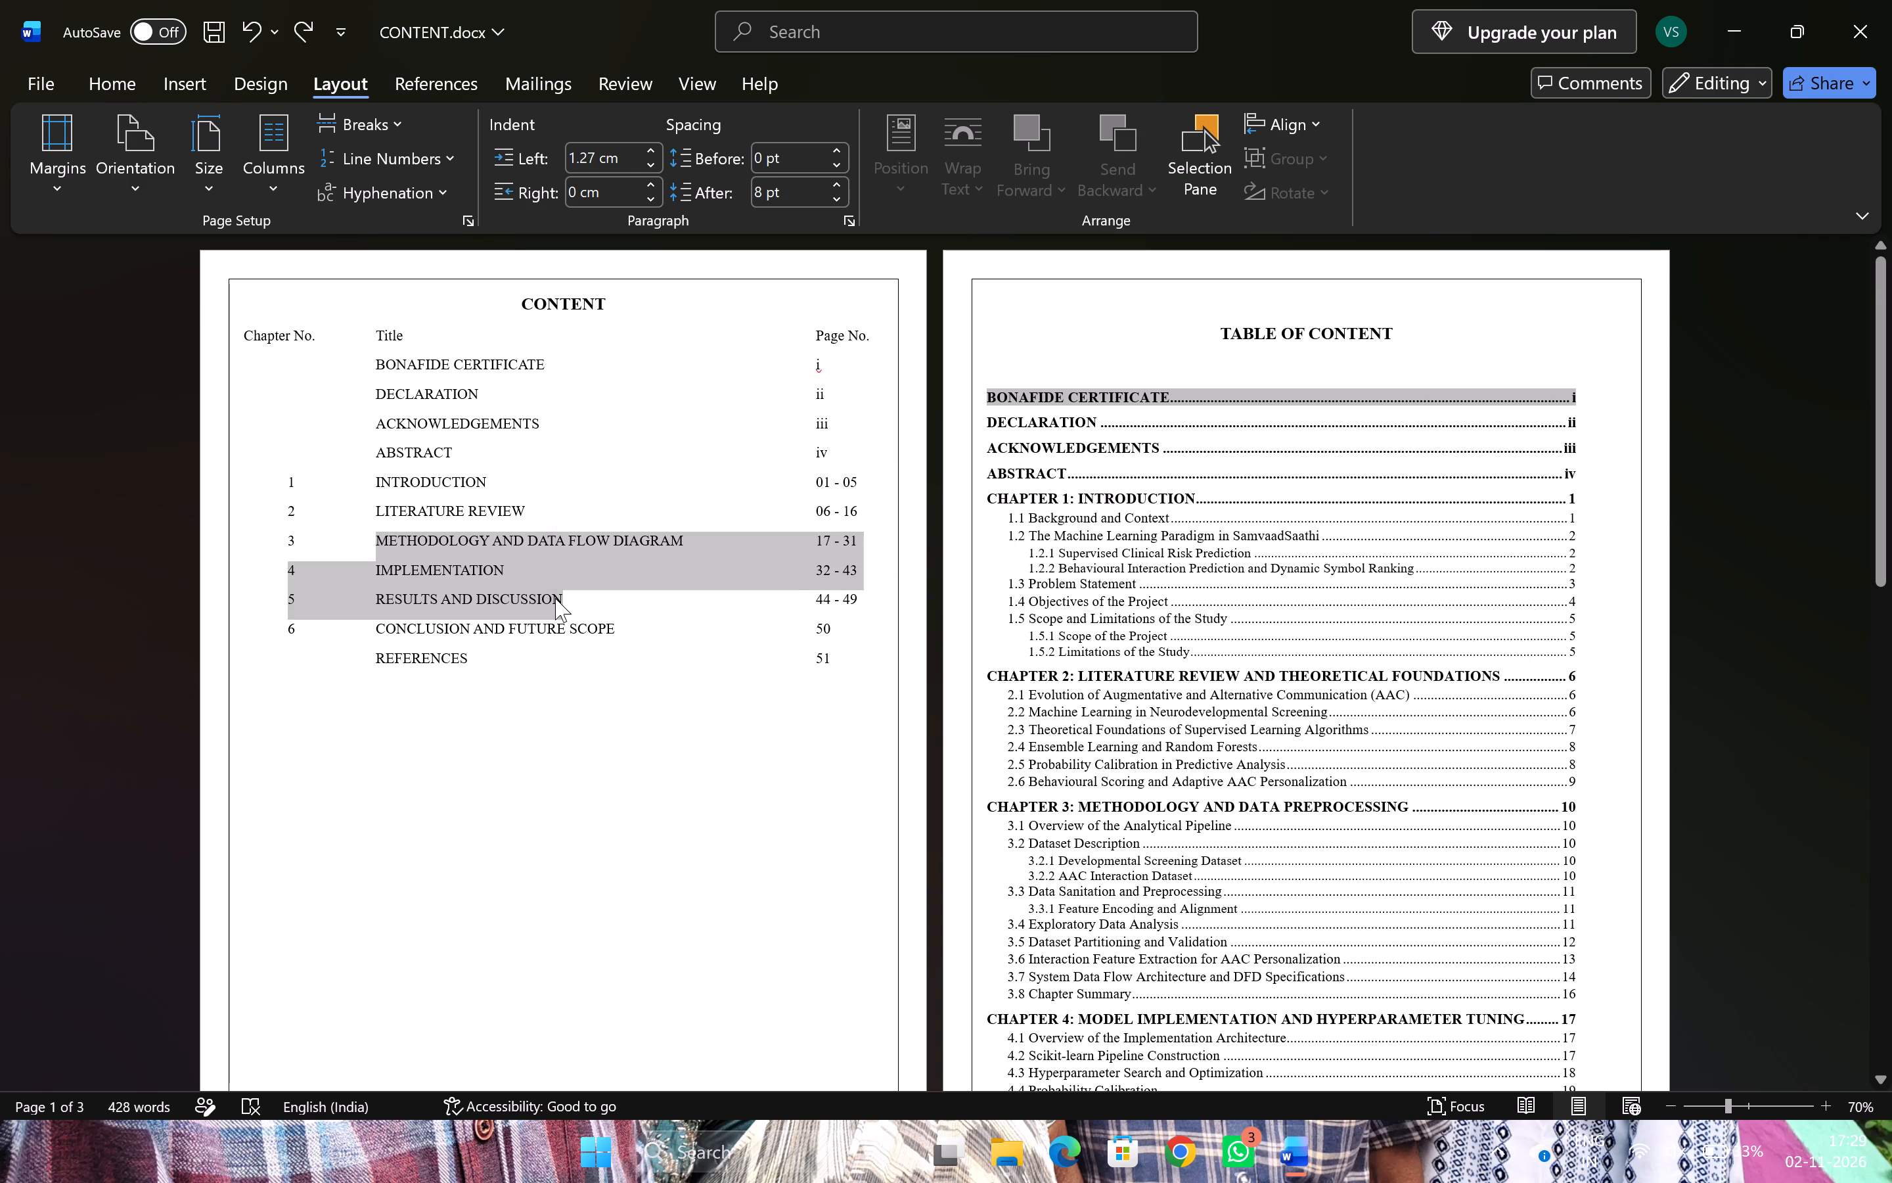
# Remove the blank line between the TABLE OF CONTENT heading and the BONAFIDE CERTIFICATE entry.
pyautogui.click(1240, 359)
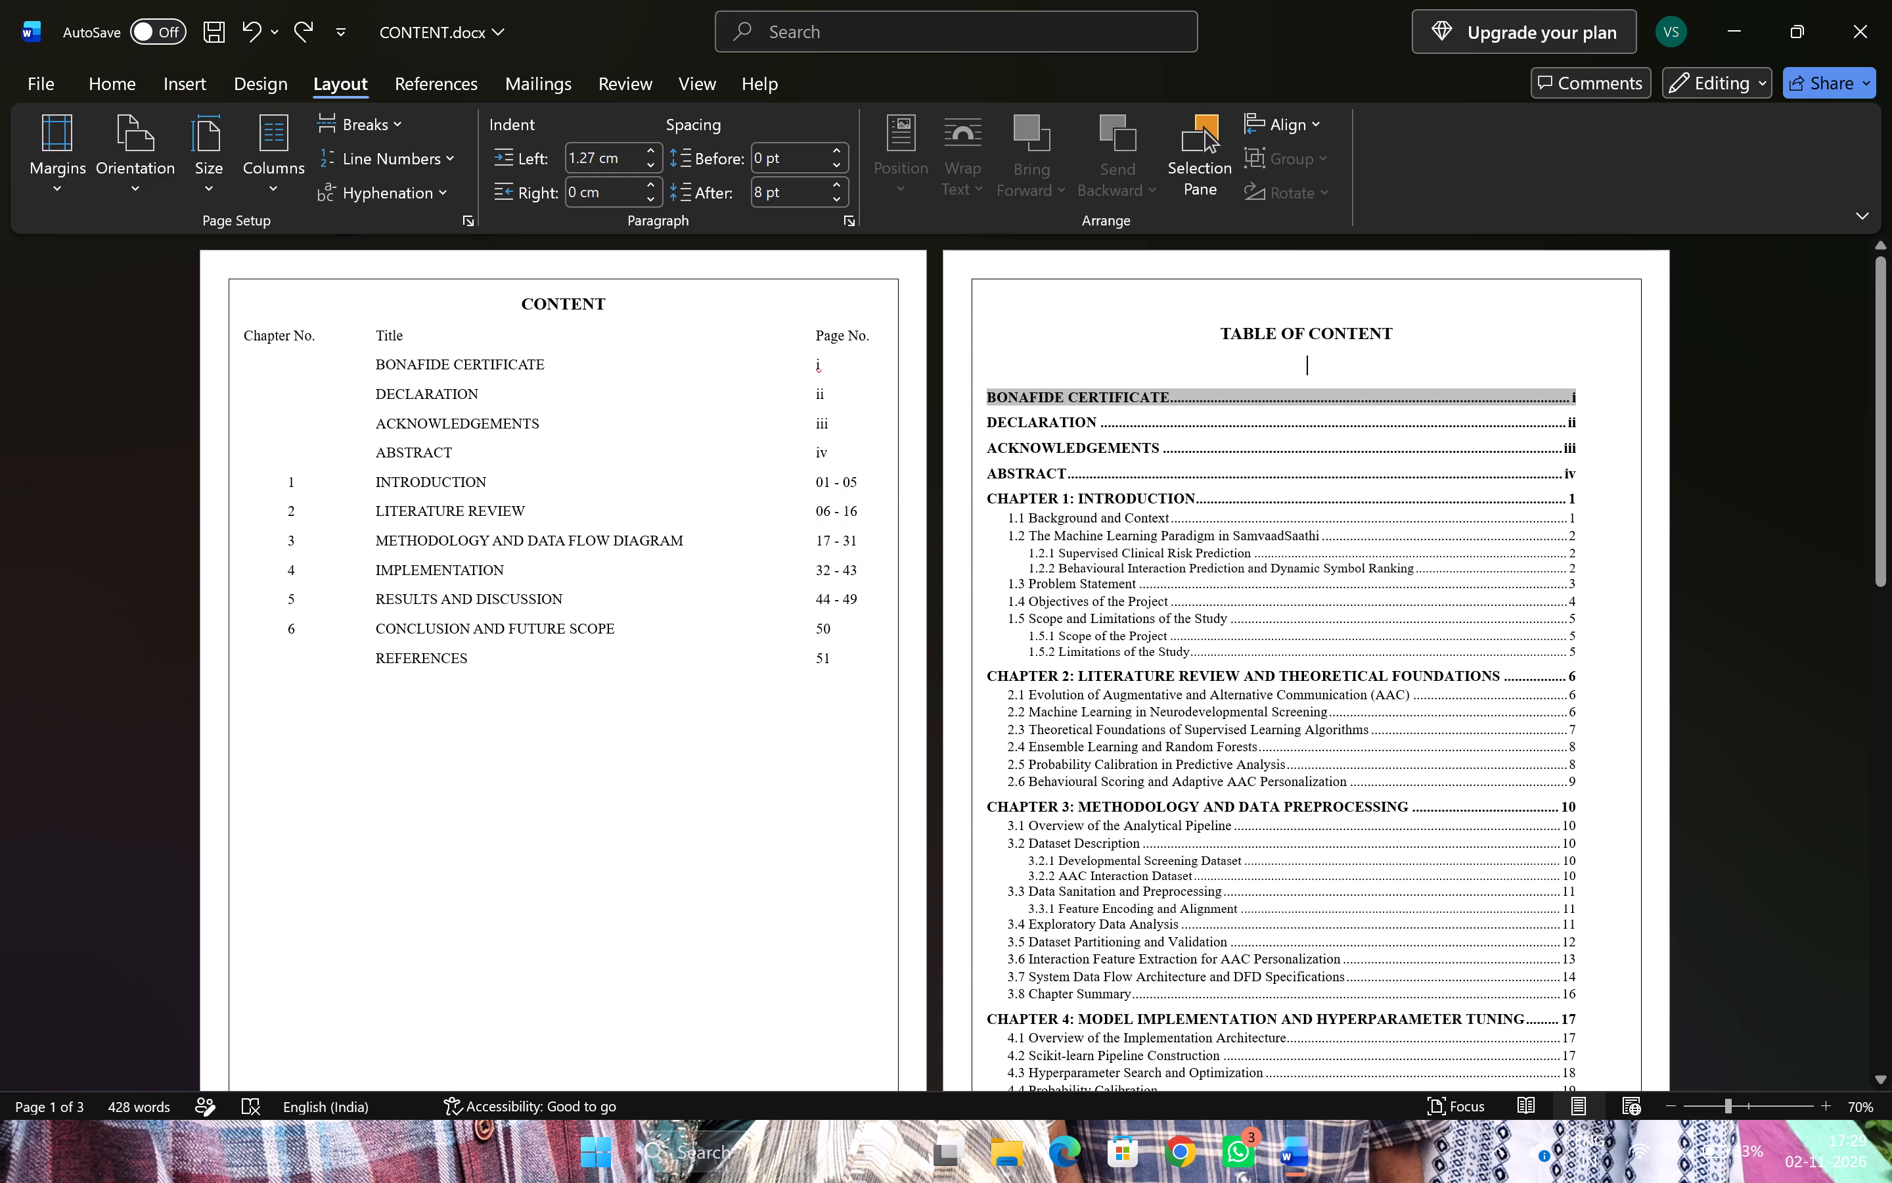
pyautogui.press('BackSpace')
pyautogui.press('BackSpace')
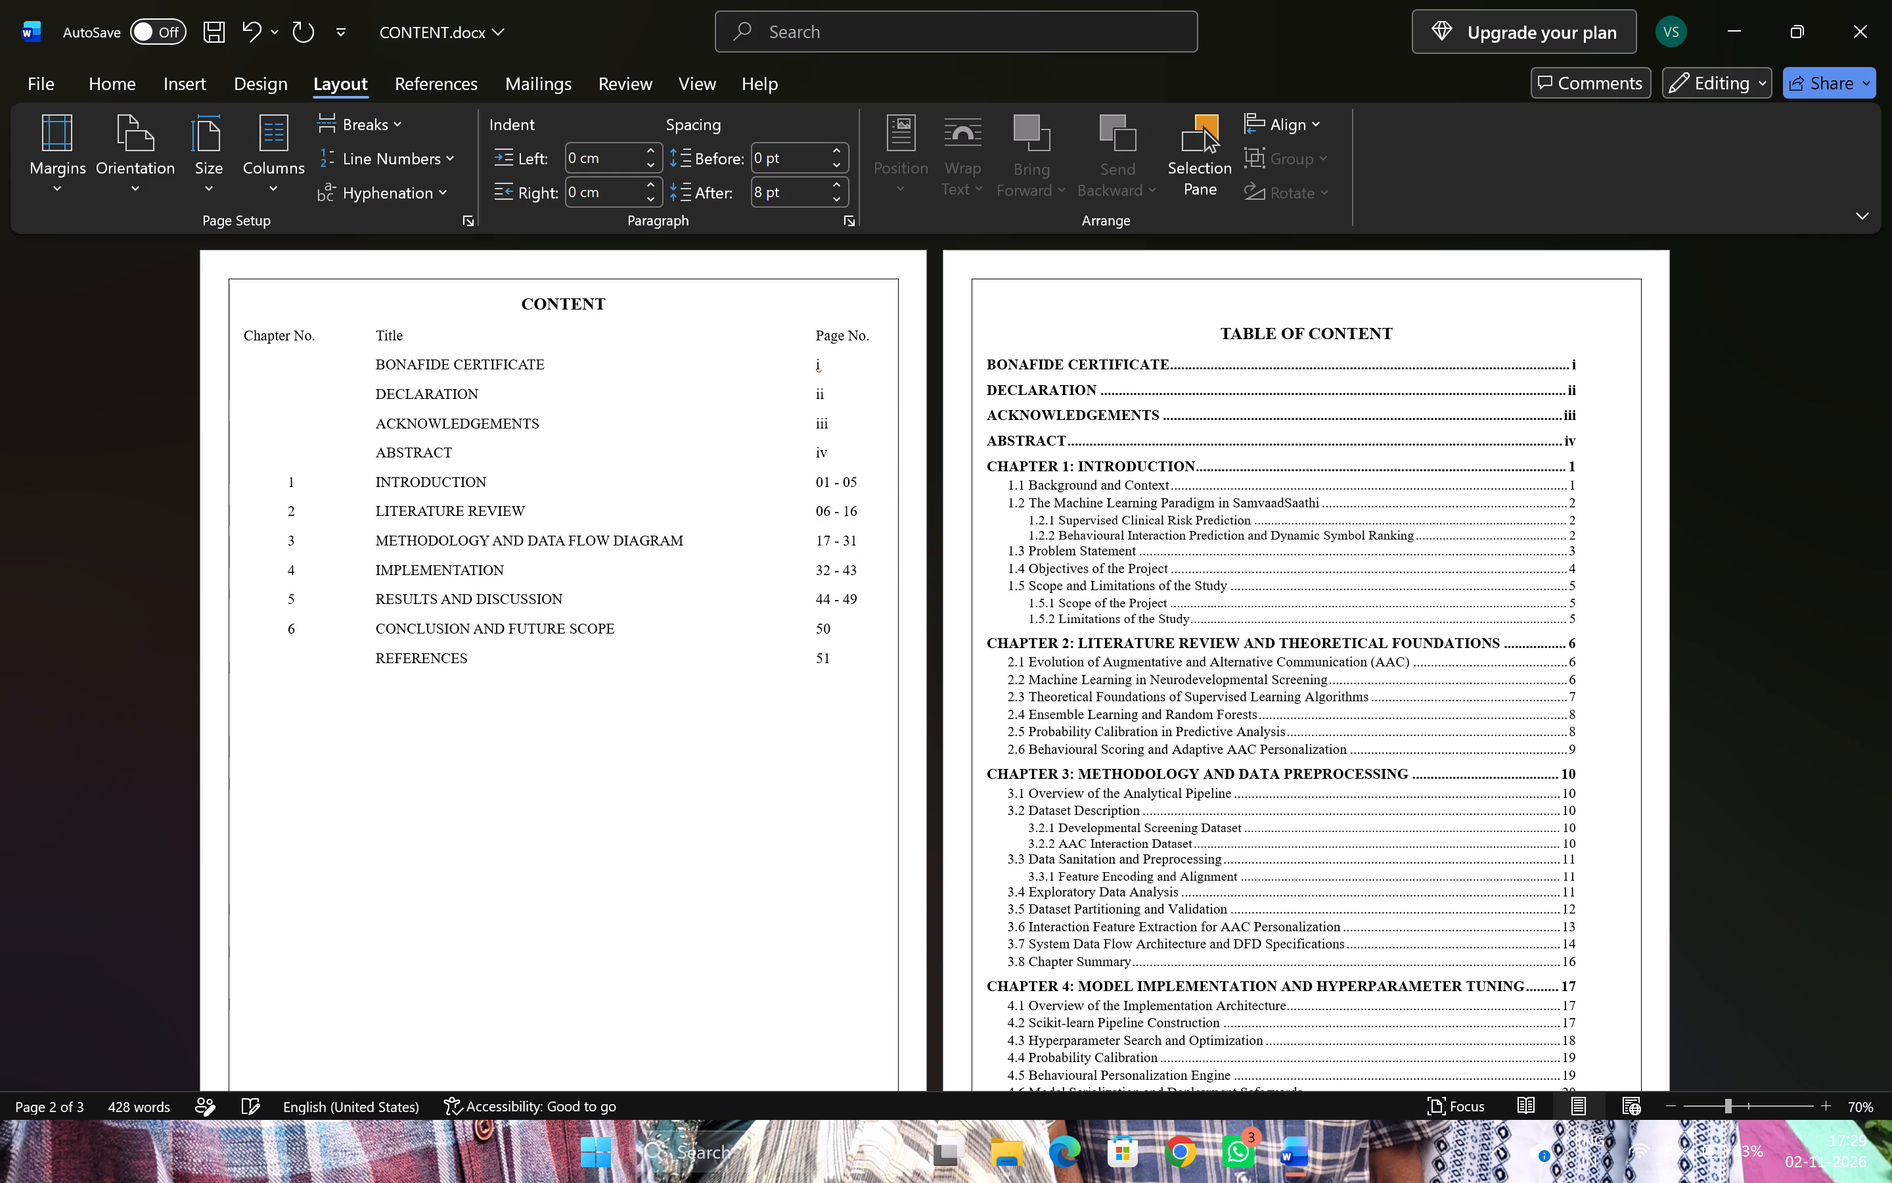
# Set the left indent of the bold top-level entries, such as BONAFIDE CERTIFICATE and the chapter titles, to 0.5 cm.
pyautogui.click(1115, 360)
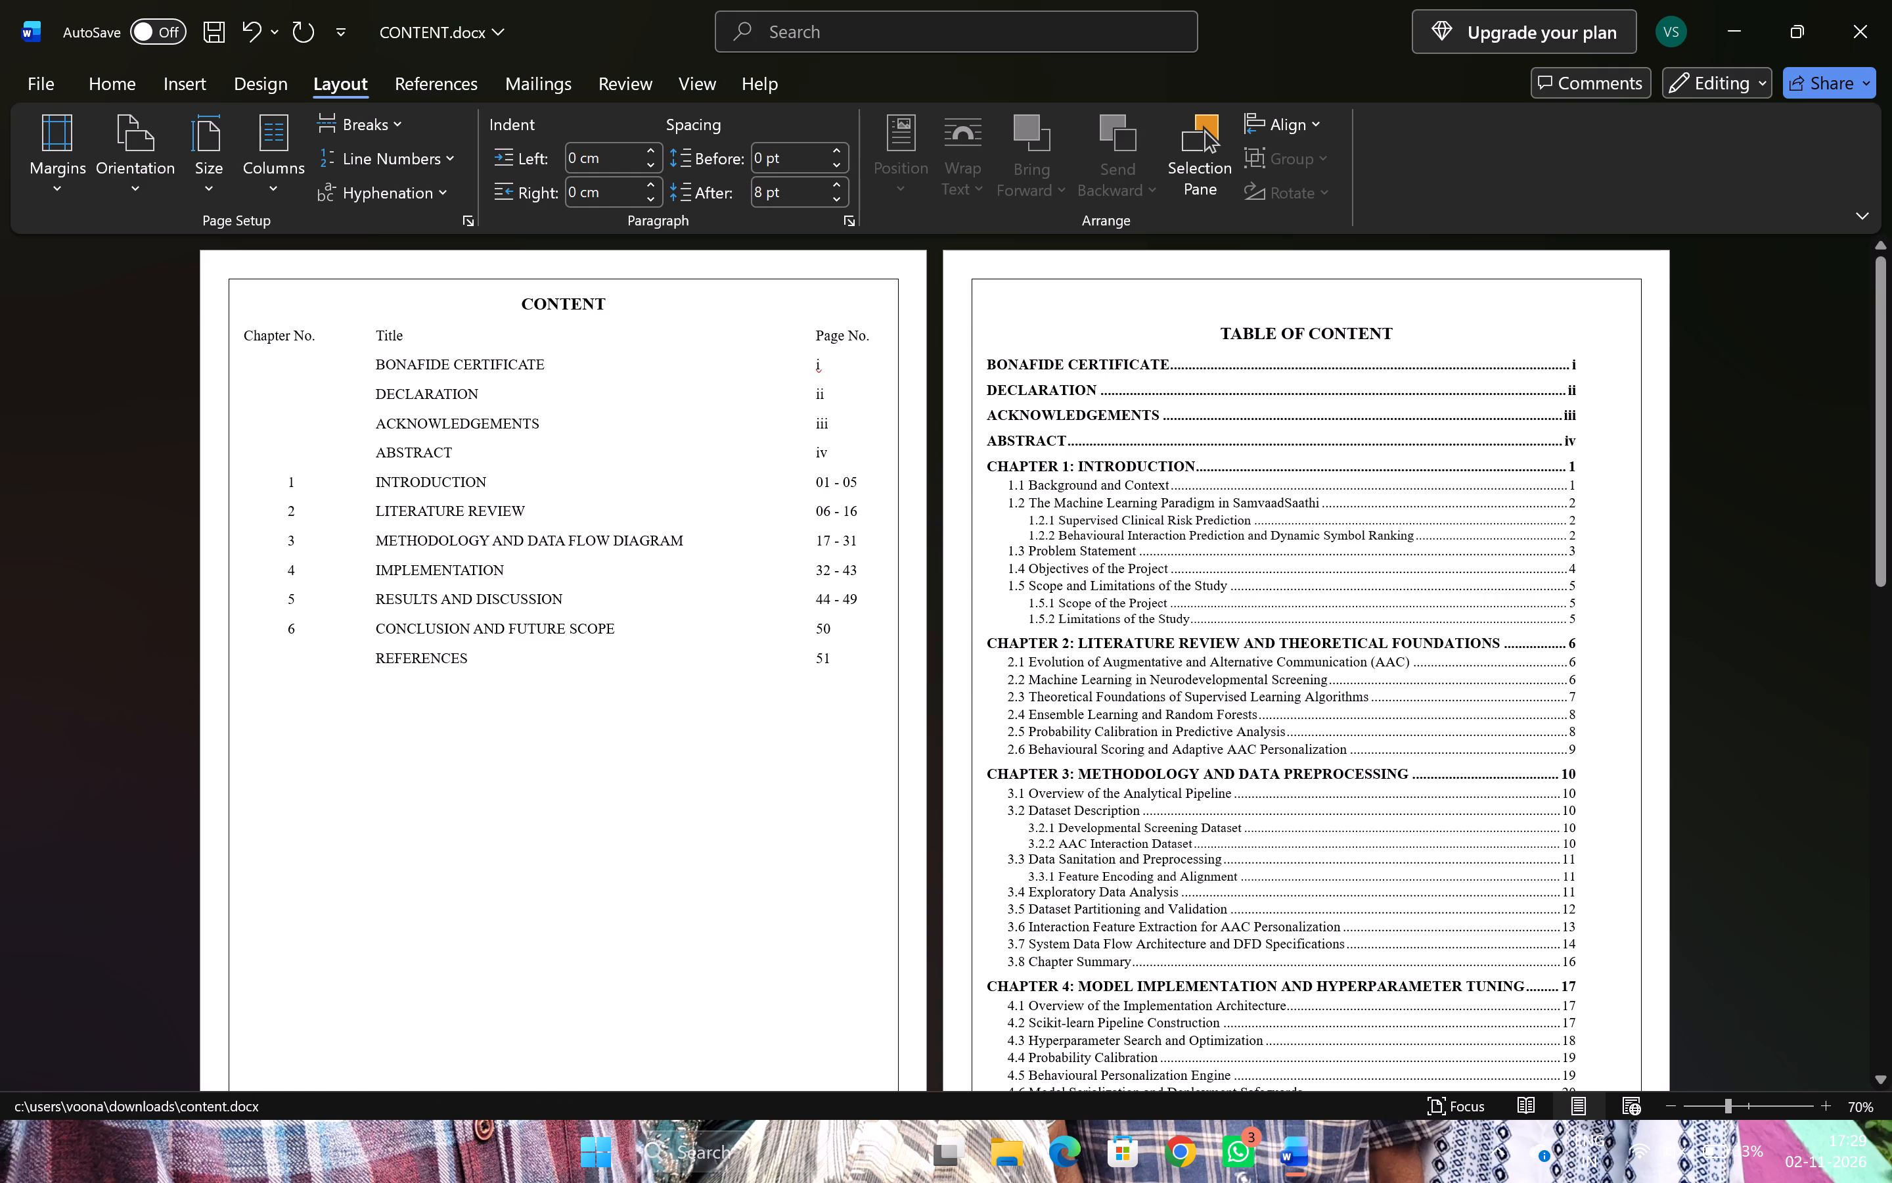
pyautogui.tripleClick(643, 153)
pyautogui.tripleClick(643, 153)
pyautogui.click(643, 153)
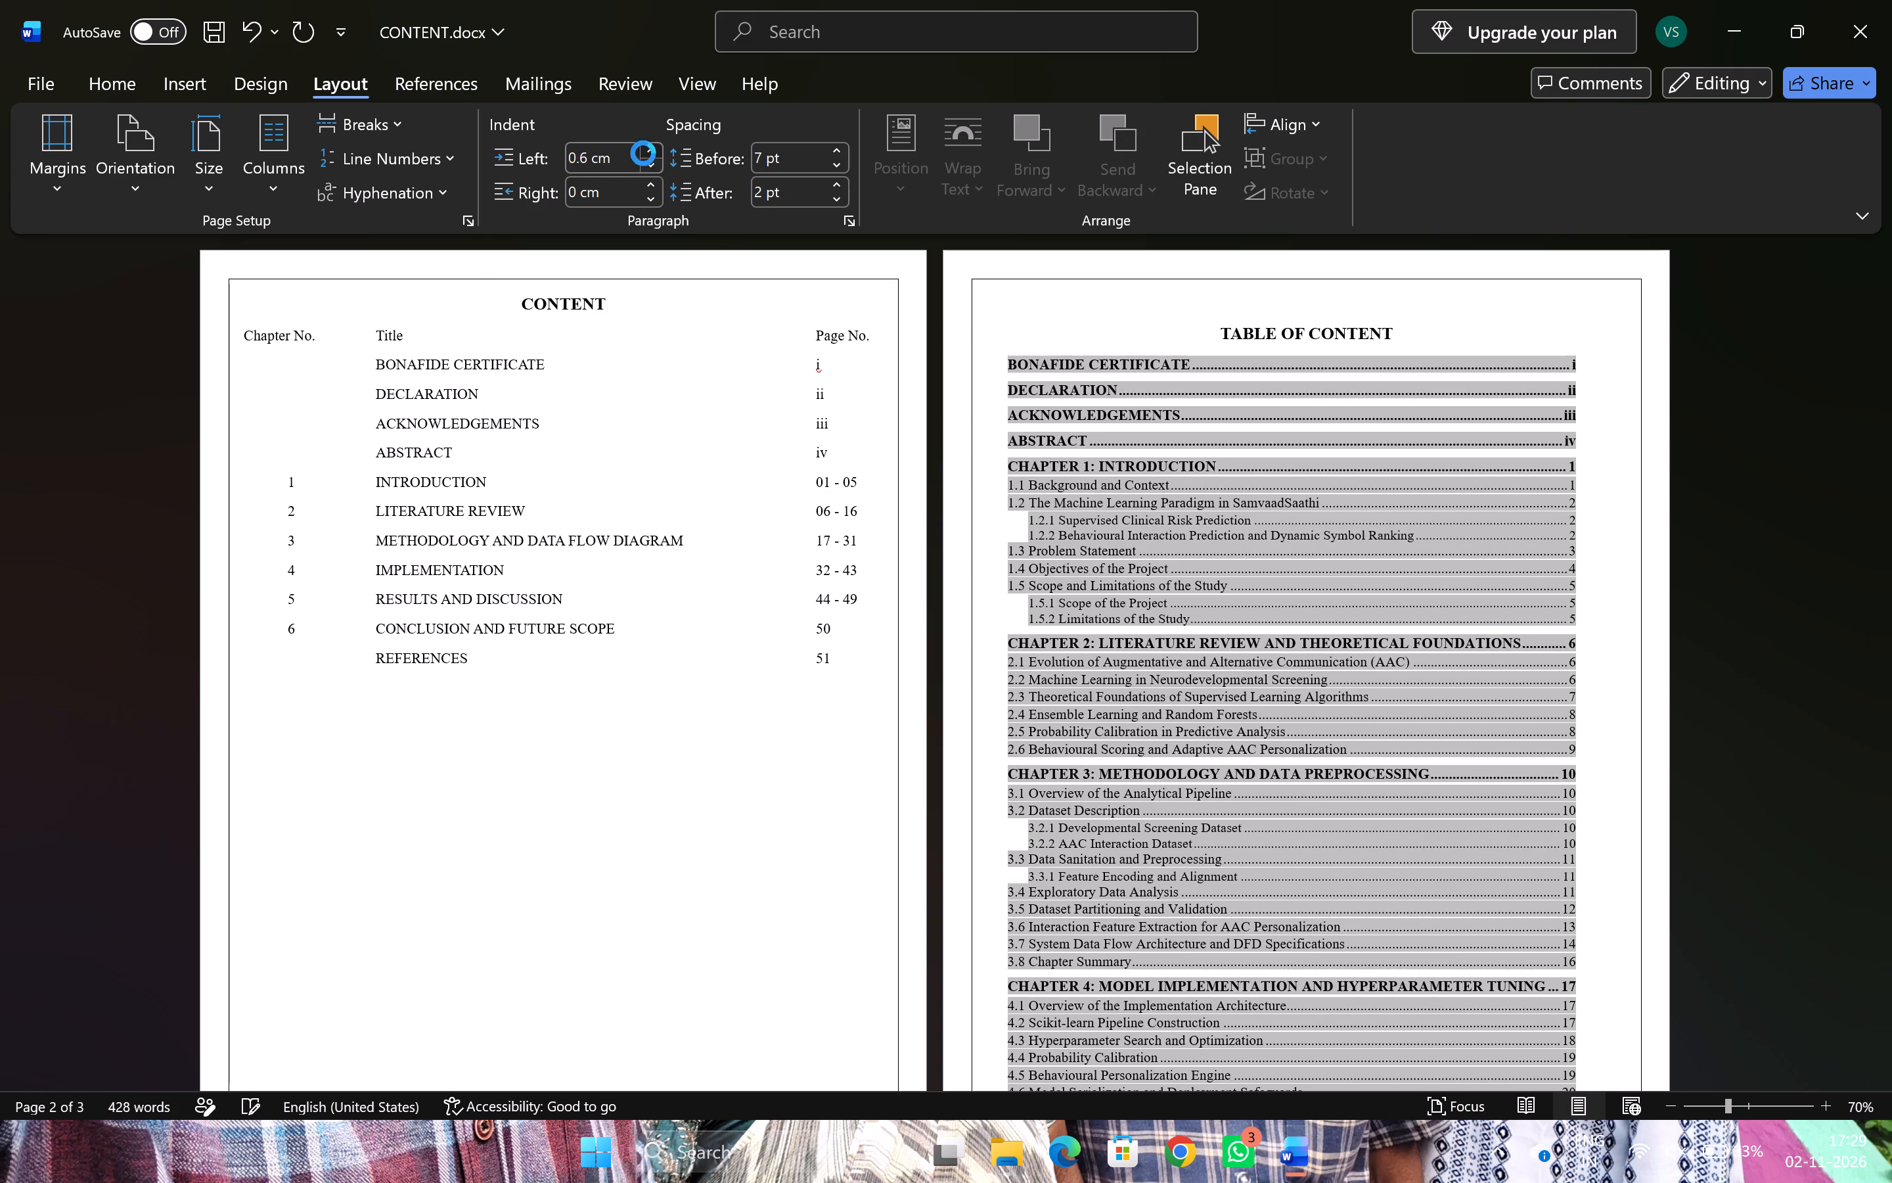
pyautogui.click(643, 153)
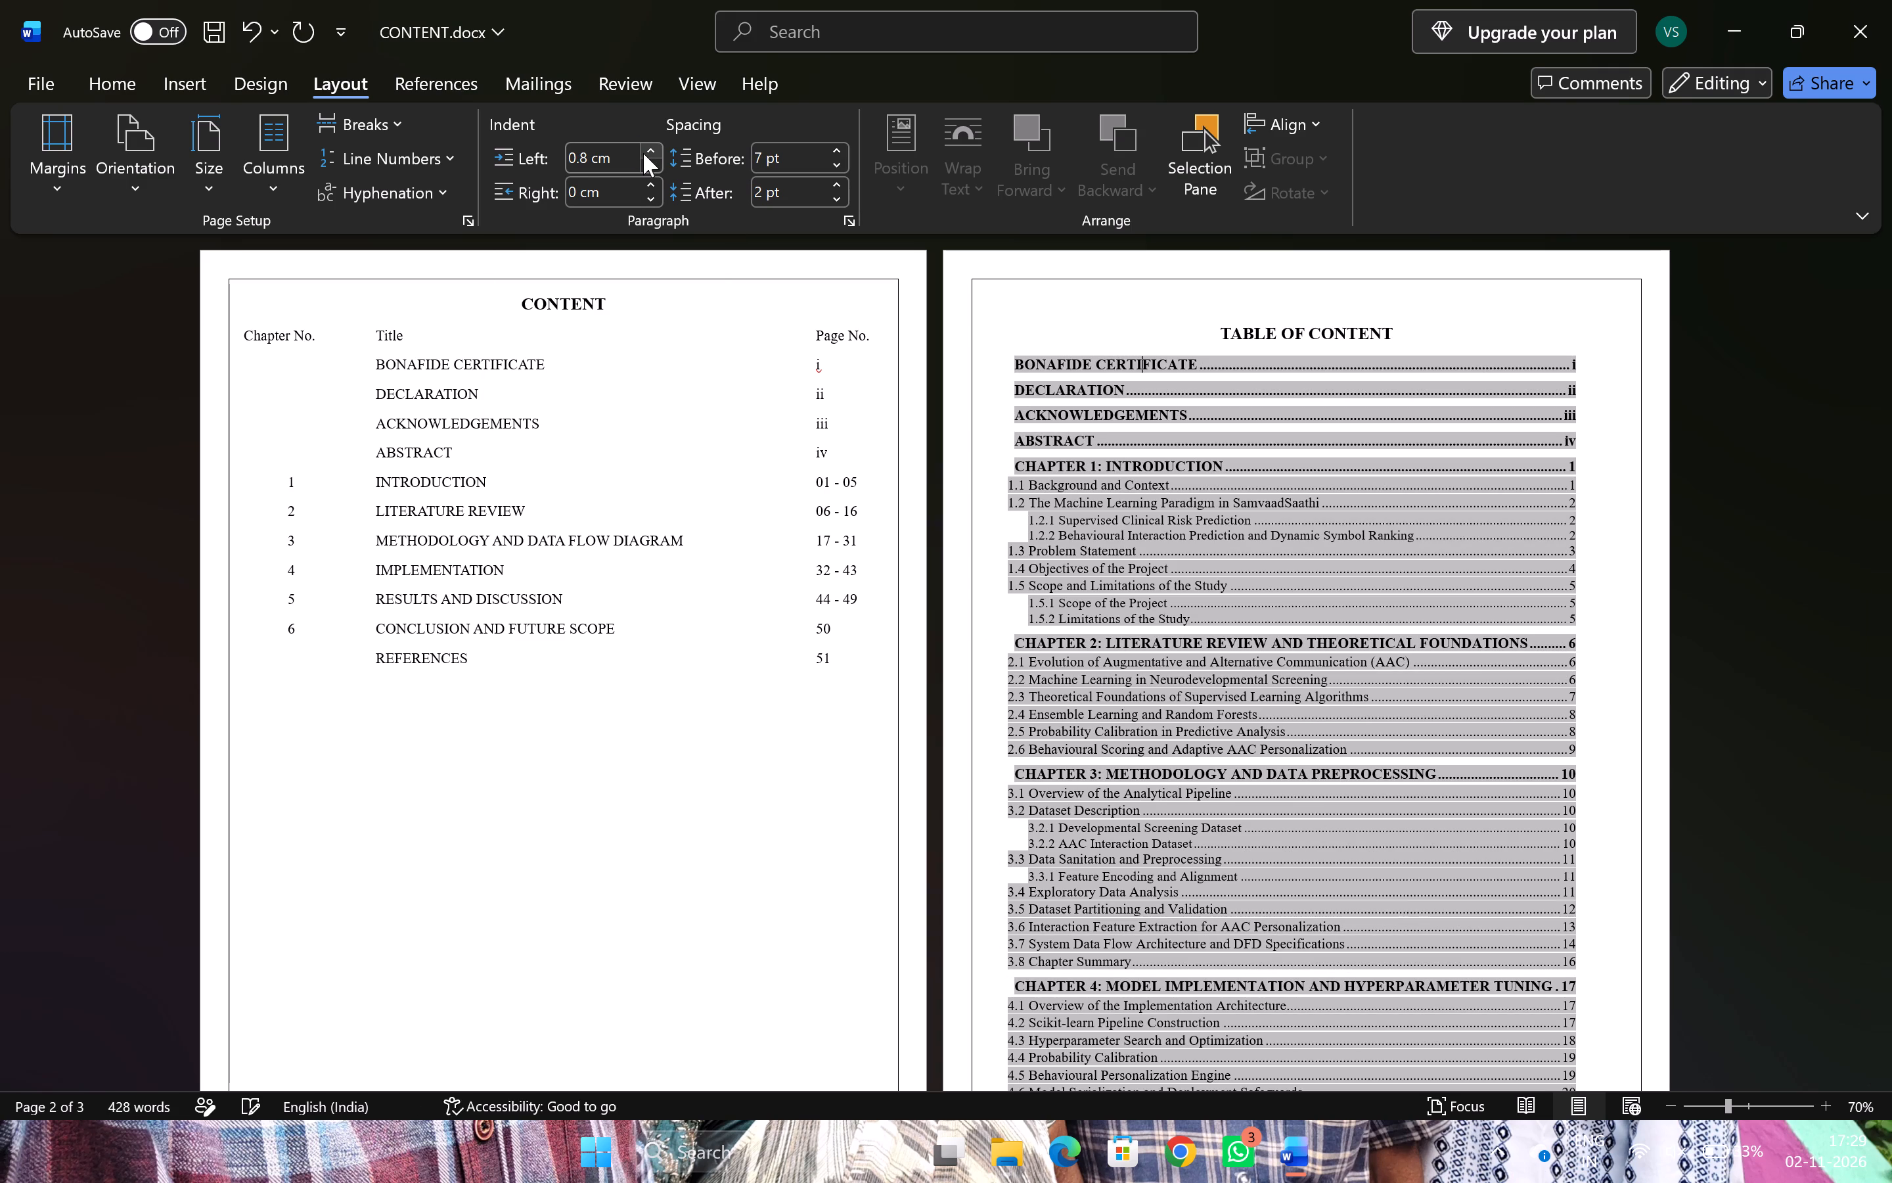
pyautogui.doubleClick(643, 153)
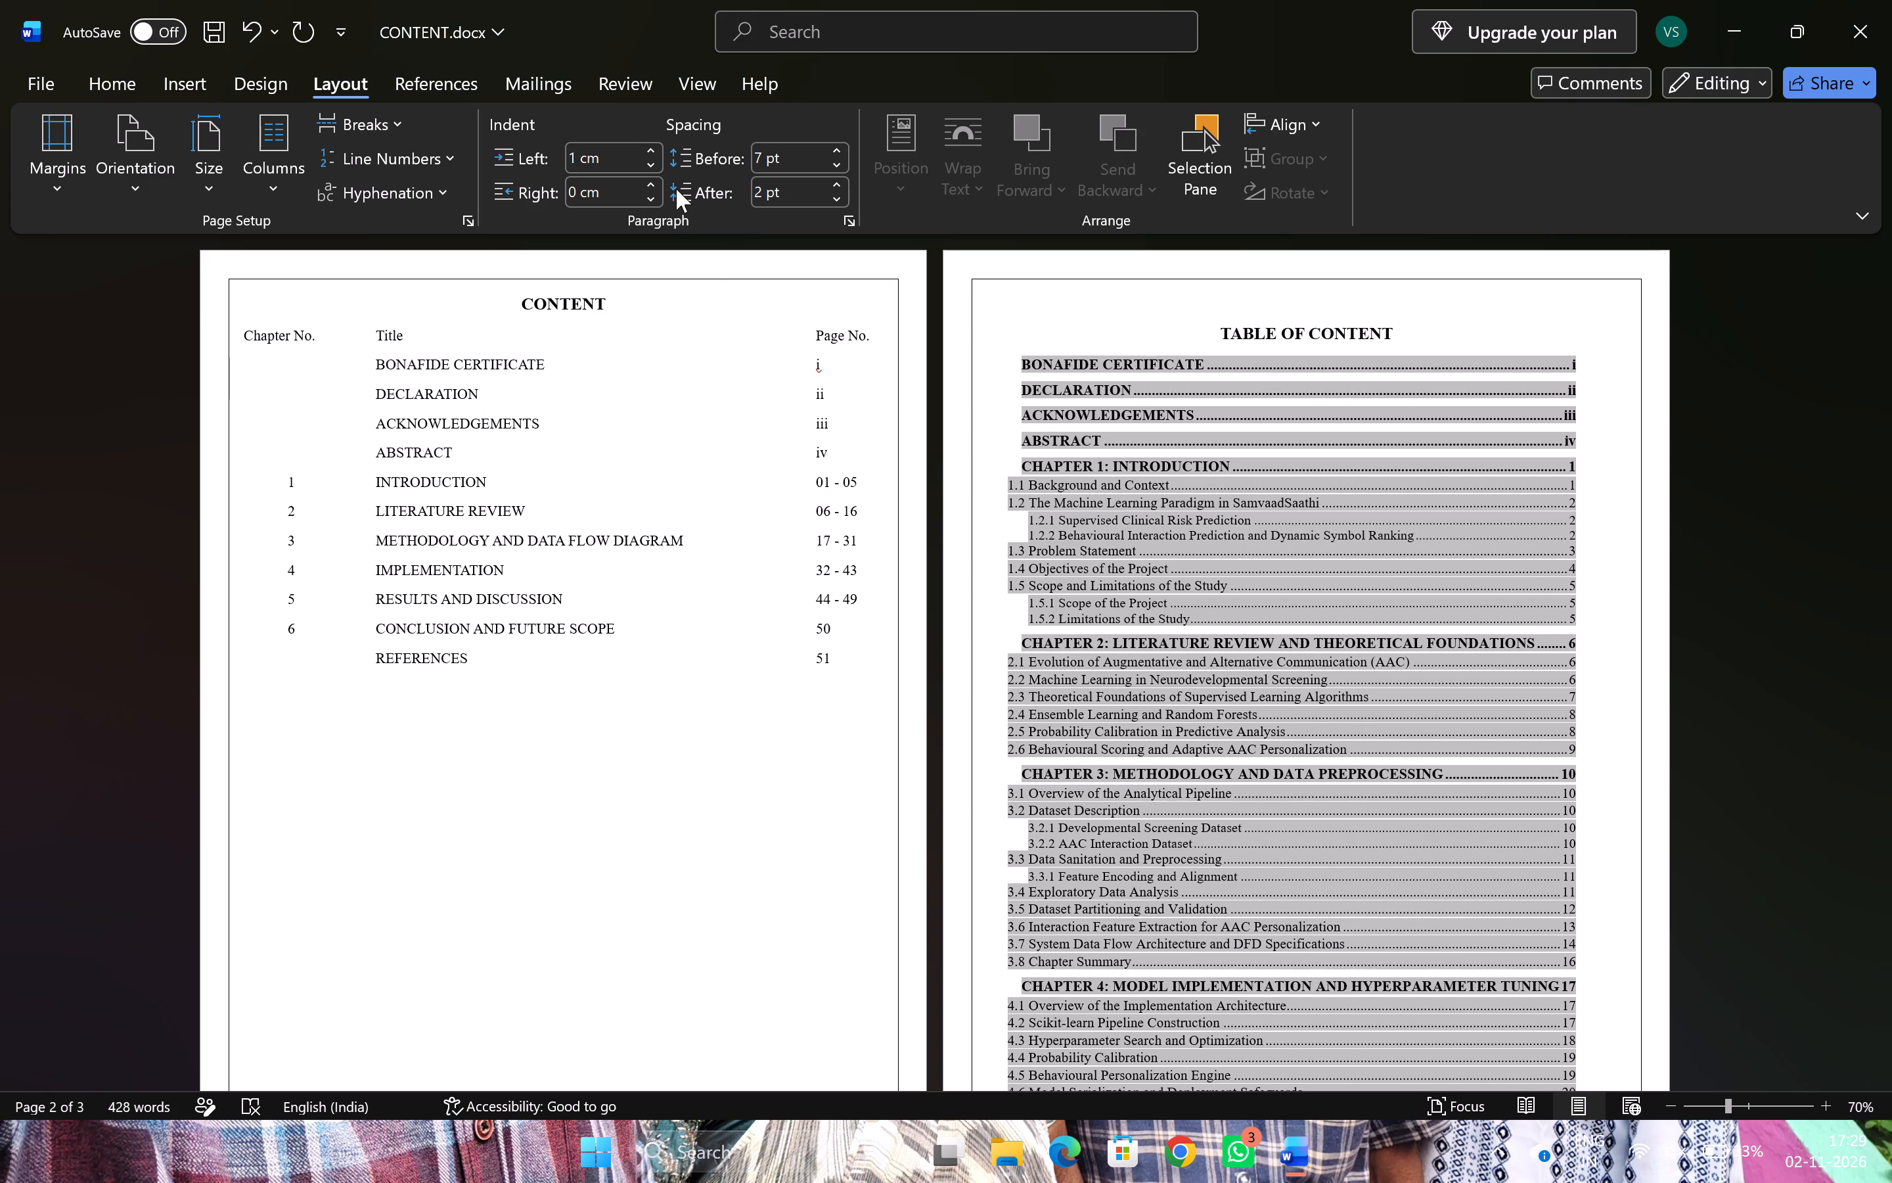
pyautogui.tripleClick(648, 167)
pyautogui.click(648, 167)
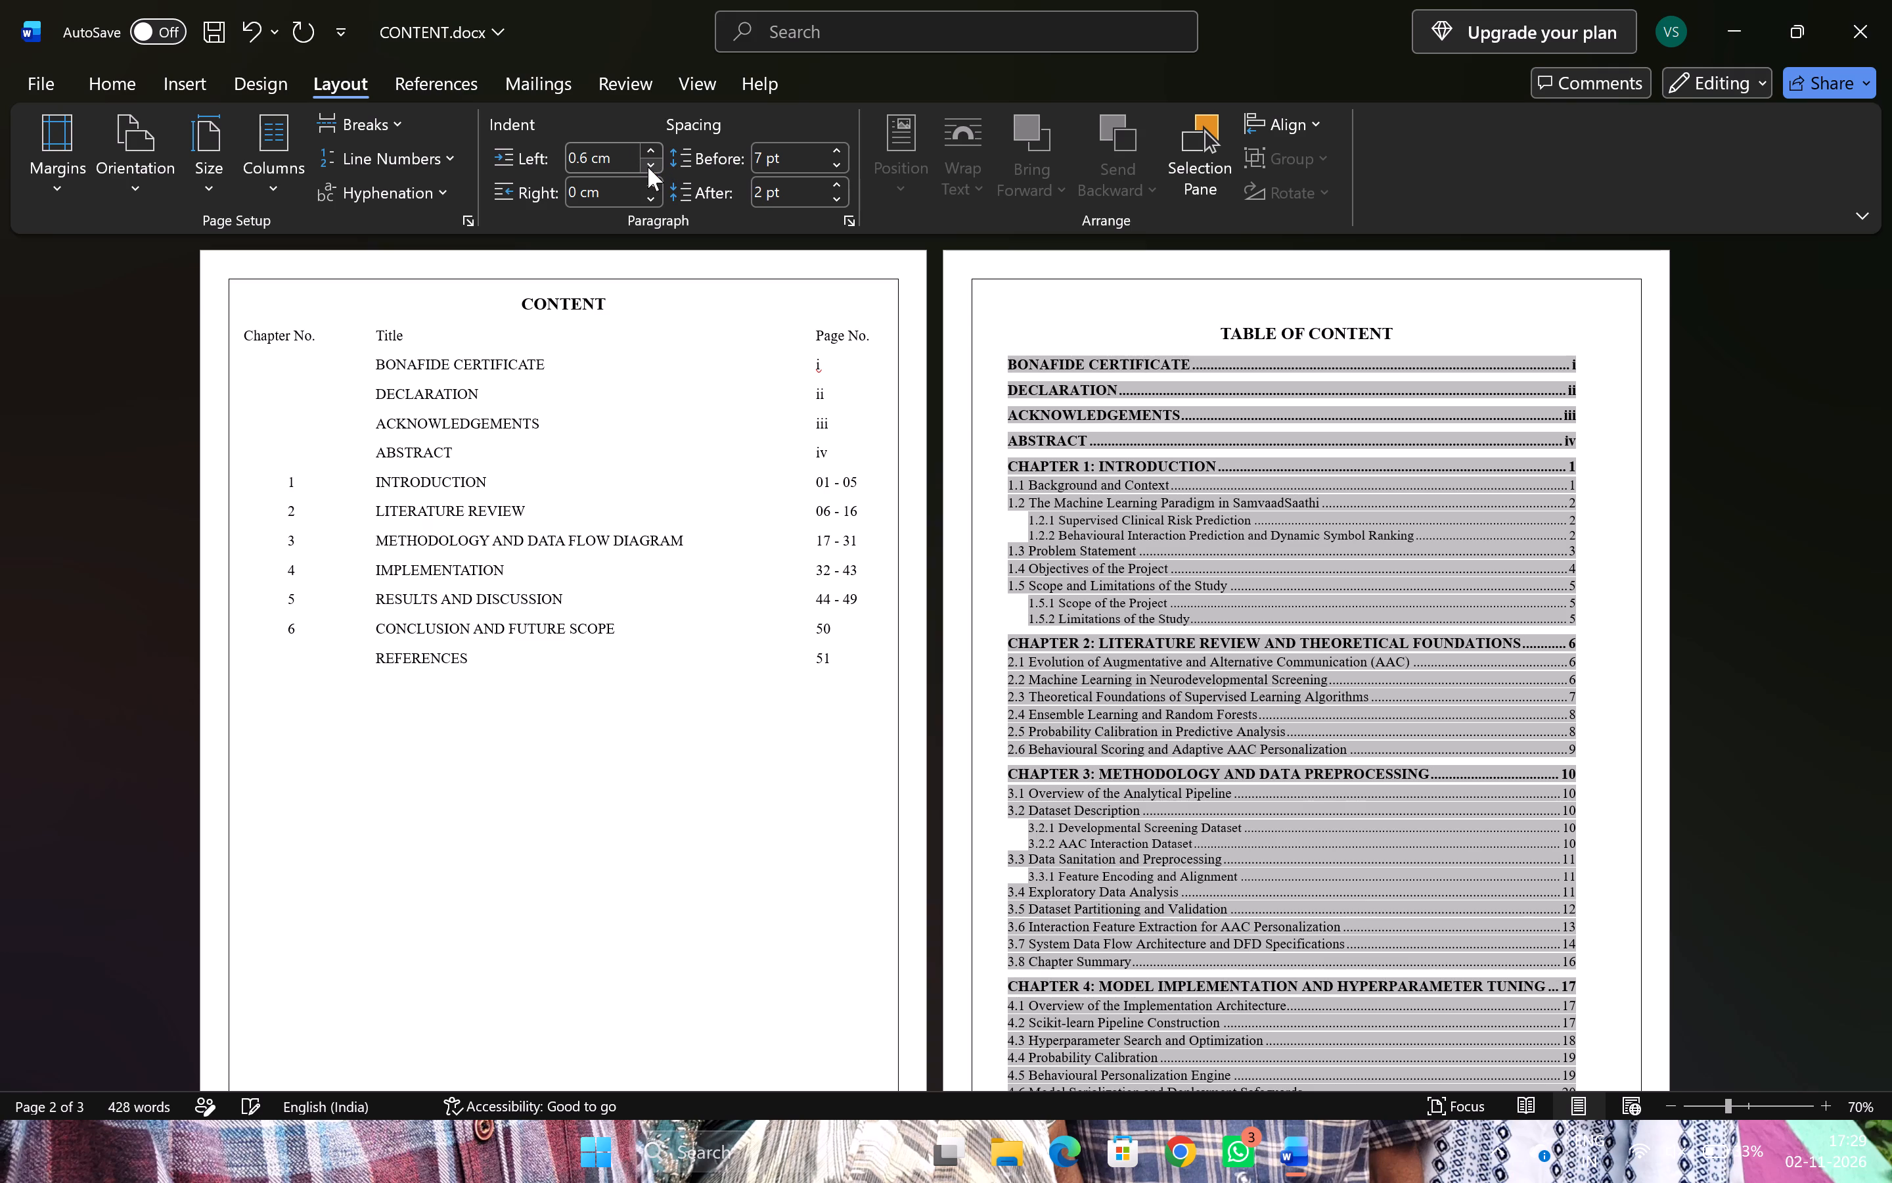
pyautogui.click(648, 167)
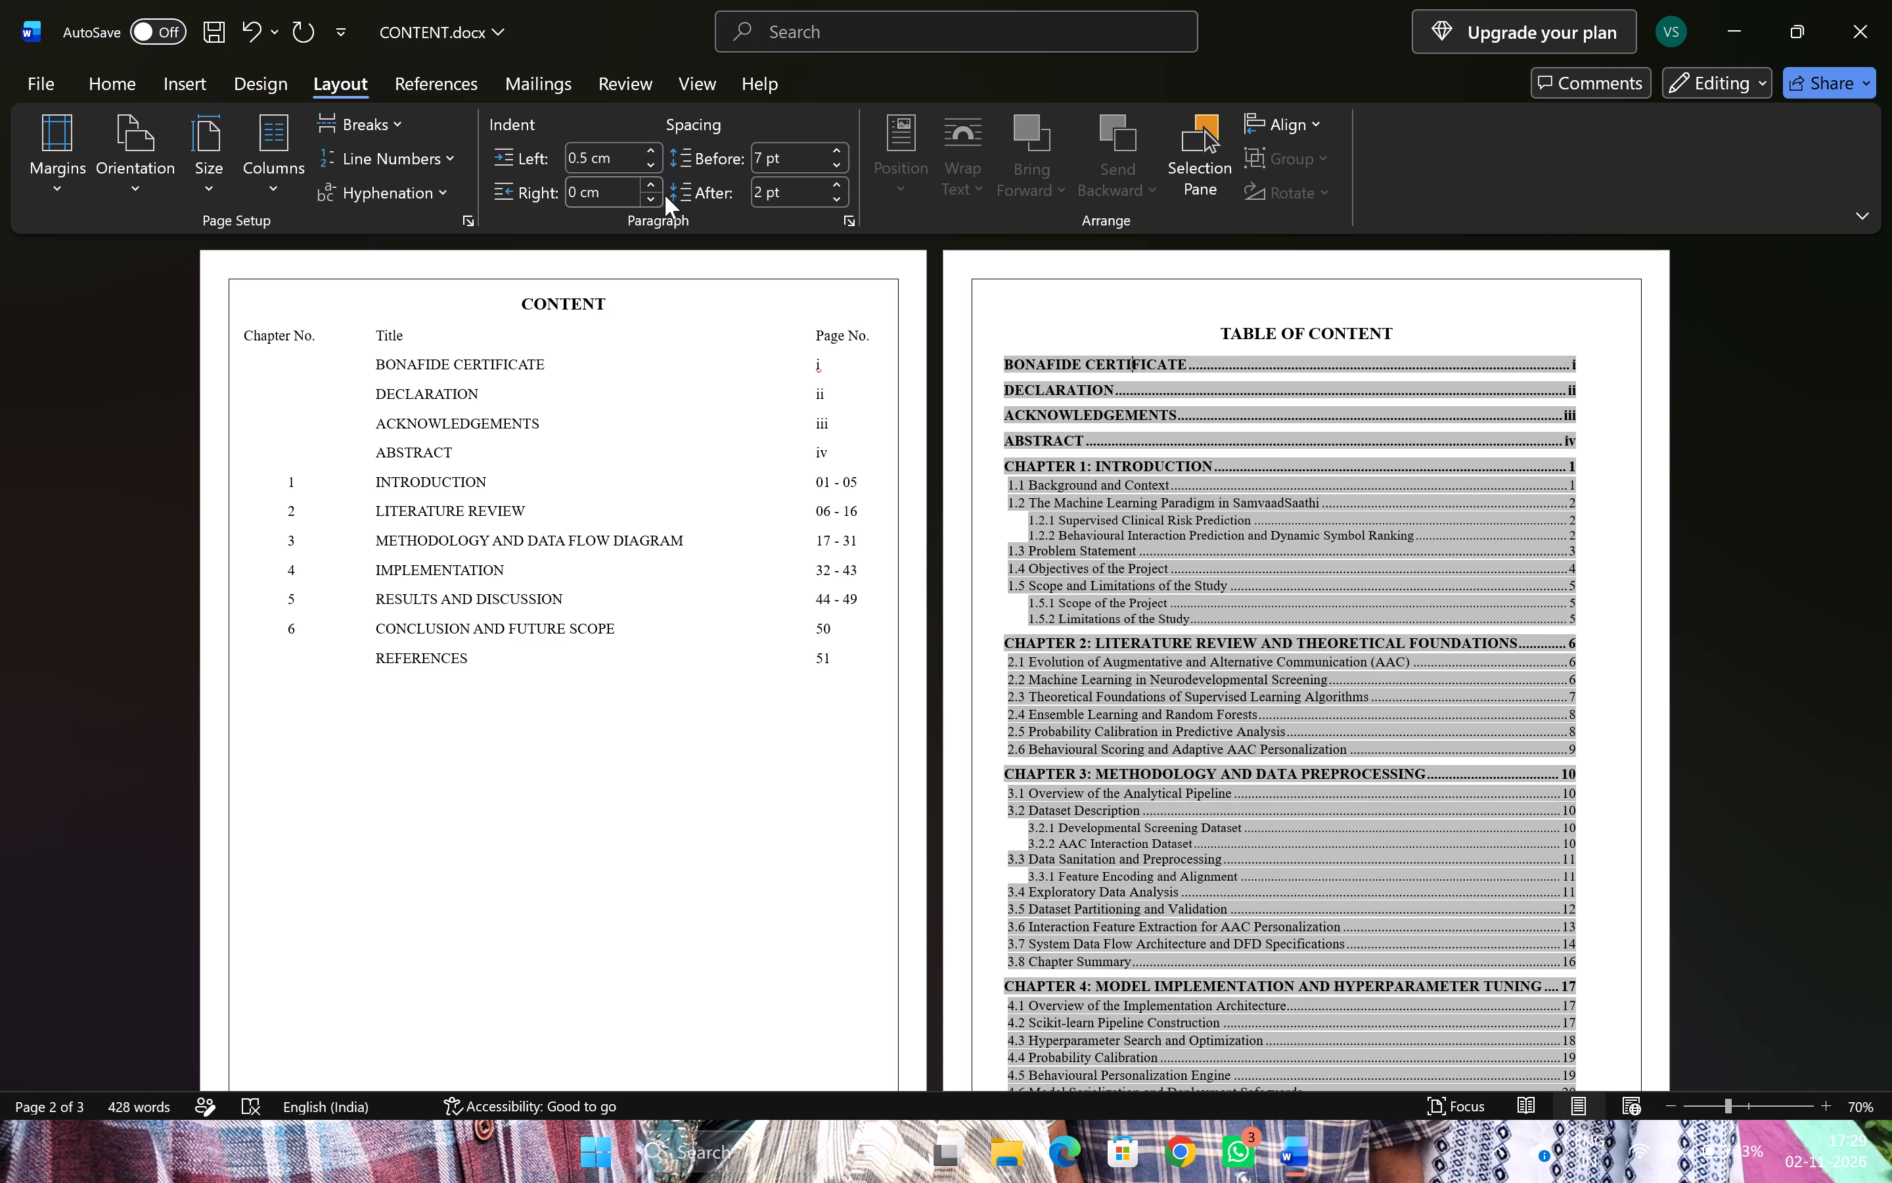
# Set the left indent of the second-level entries, such as 1.1 Background and Context, to 0.8 cm.
pyautogui.click(1064, 475)
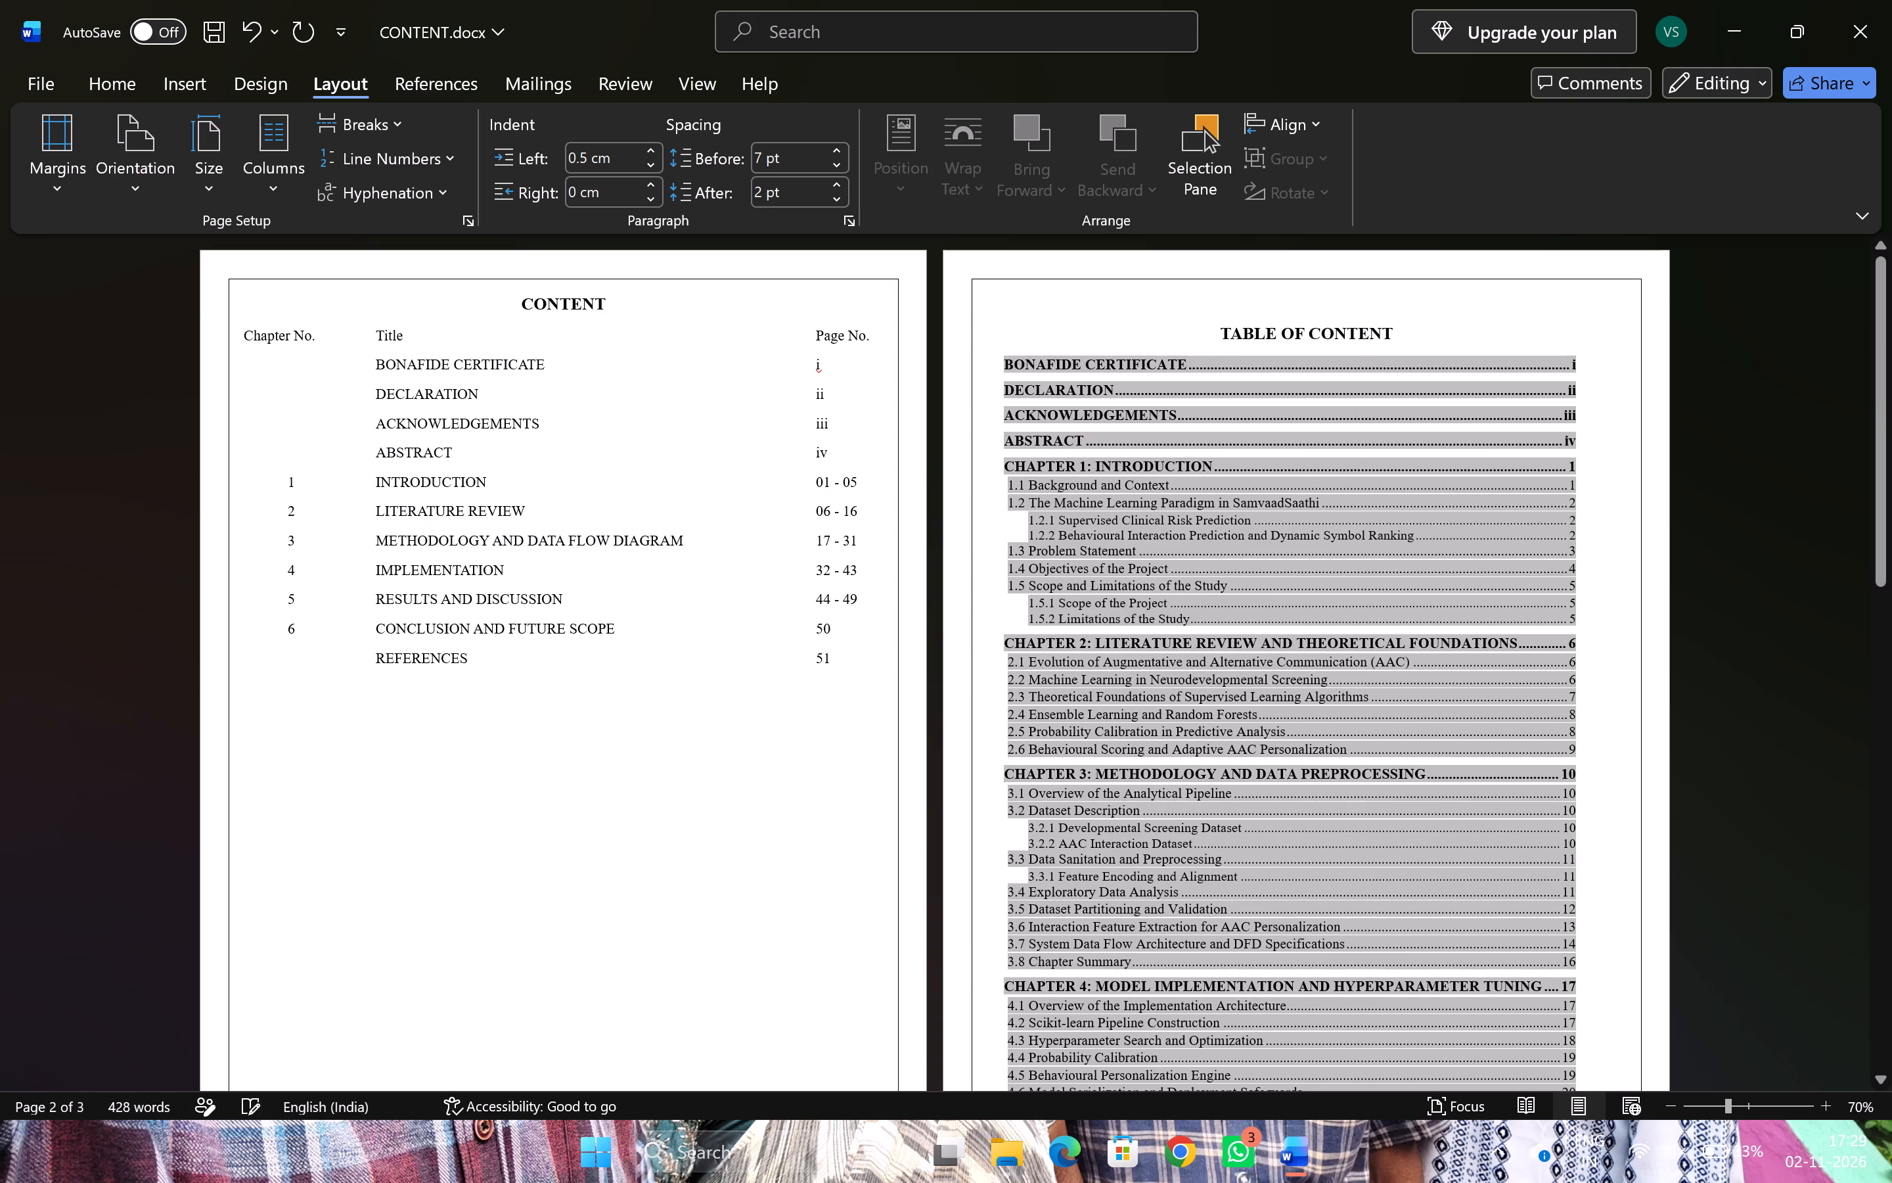
pyautogui.click(1063, 486)
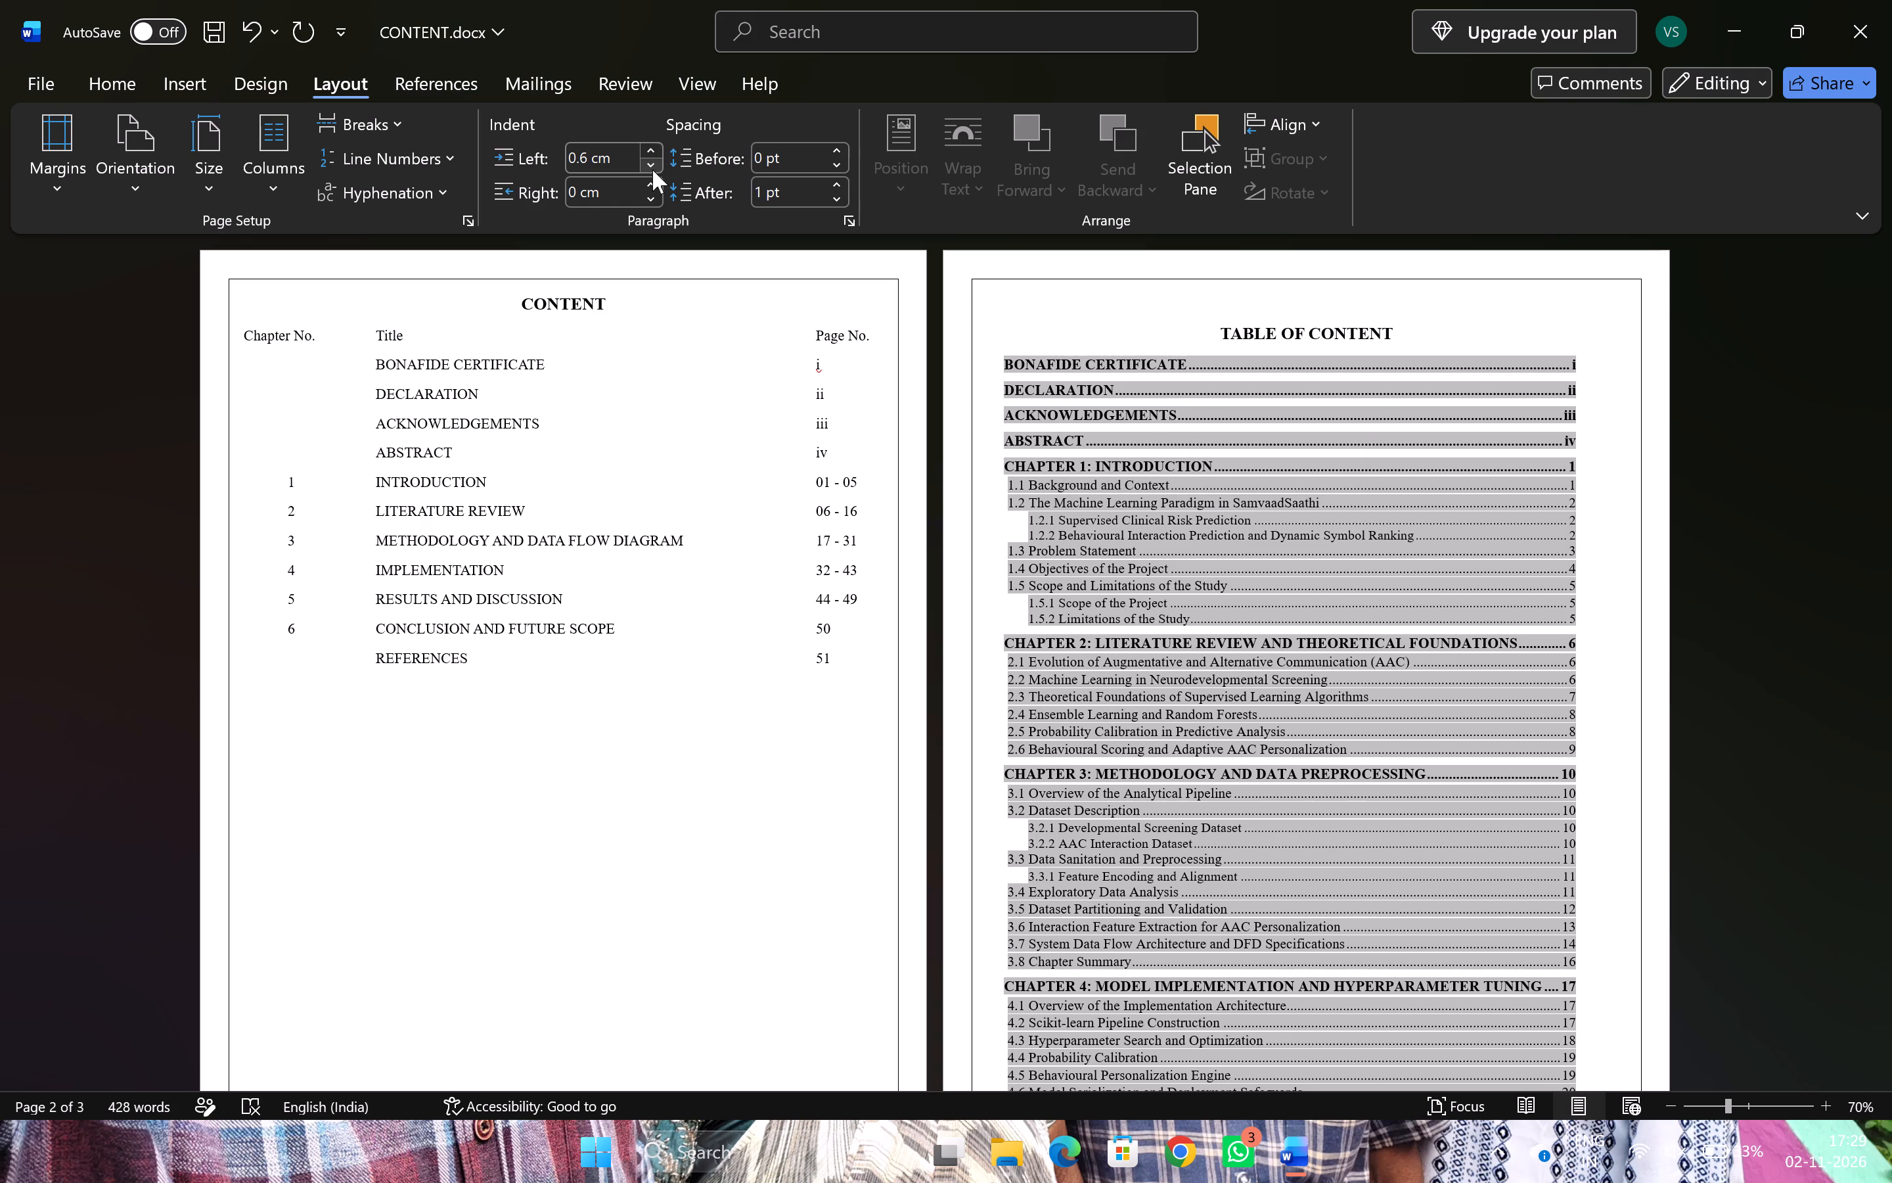
pyautogui.doubleClick(654, 154)
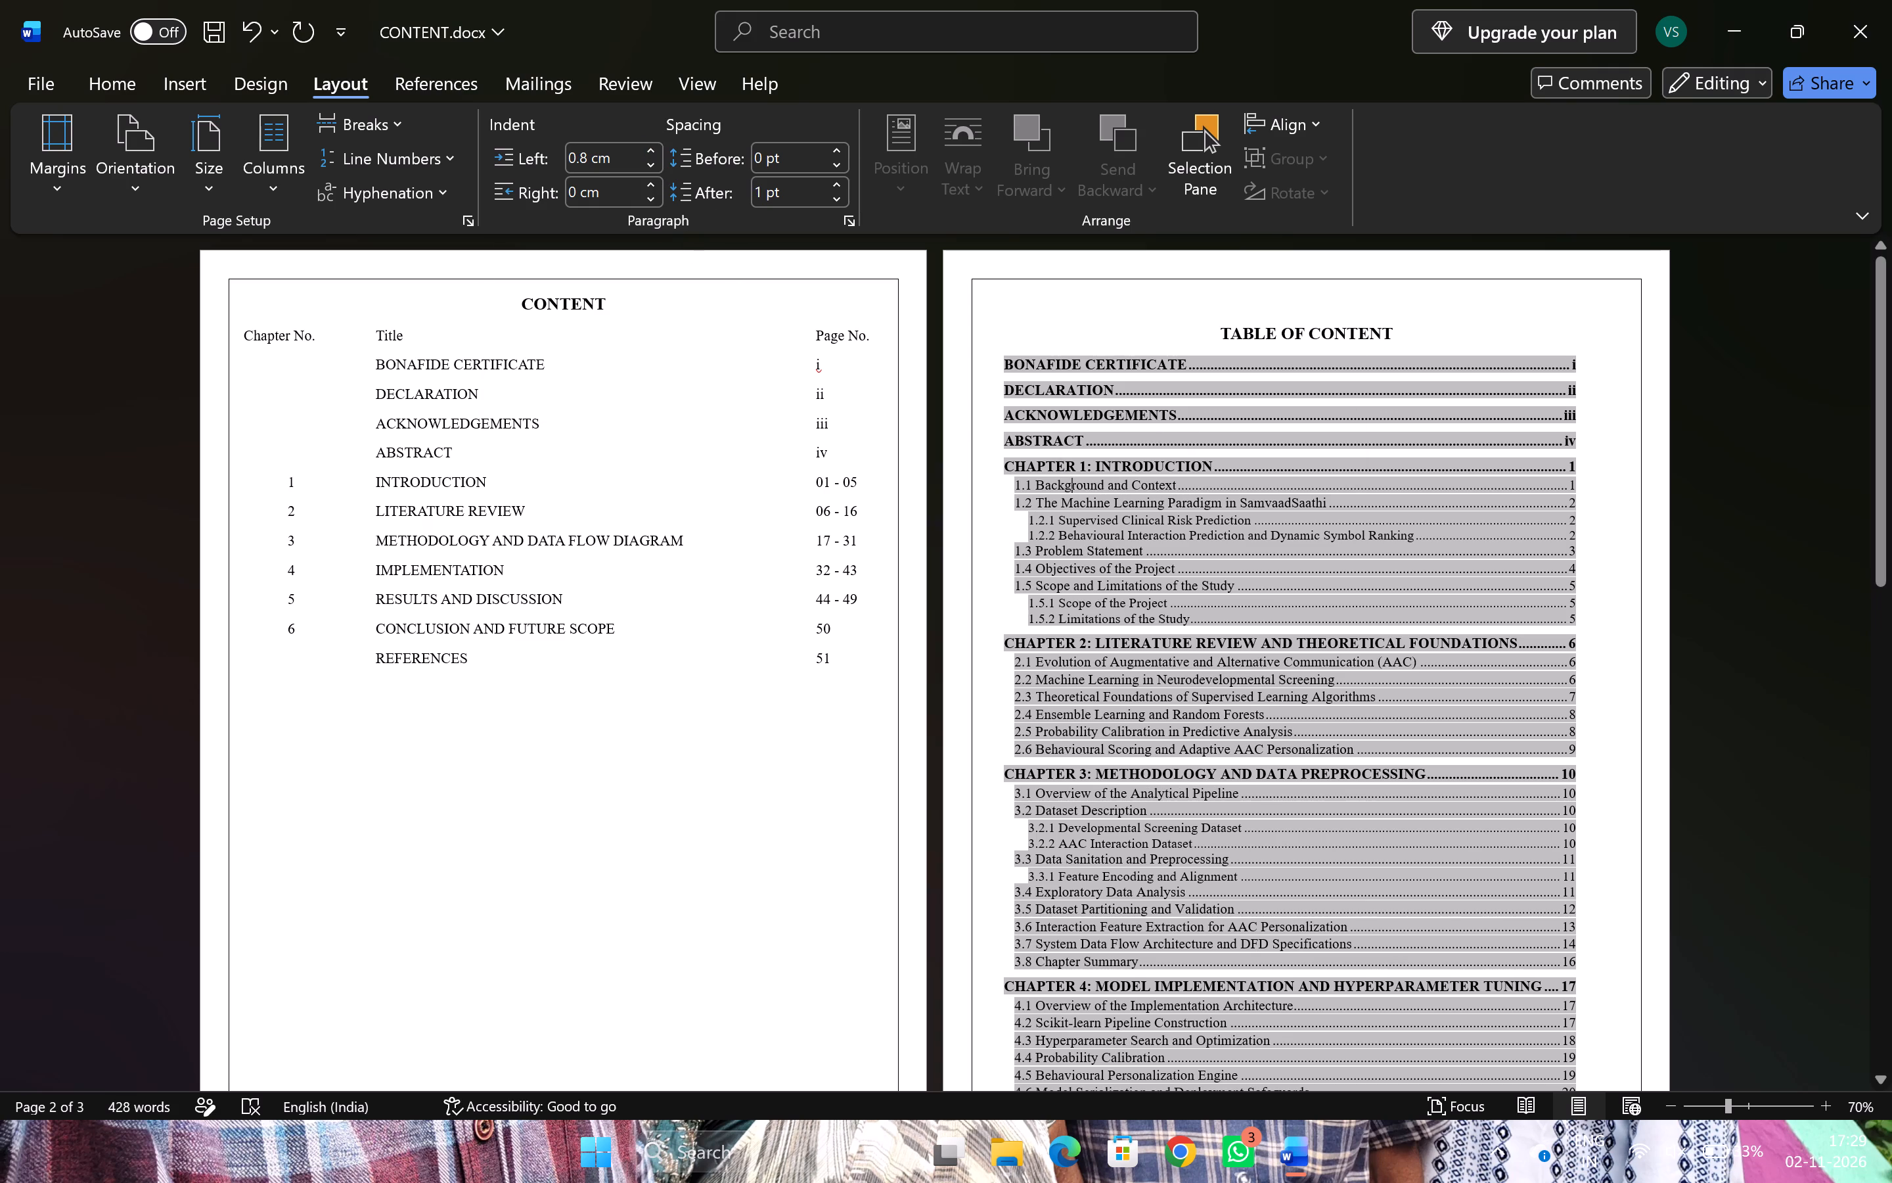
# Set the left indent of the third-level entries, such as 1.2.1 Supervised Clinical Risk Prediction, to 1.5 cm.
pyautogui.click(1104, 528)
pyautogui.tripleClick(654, 147)
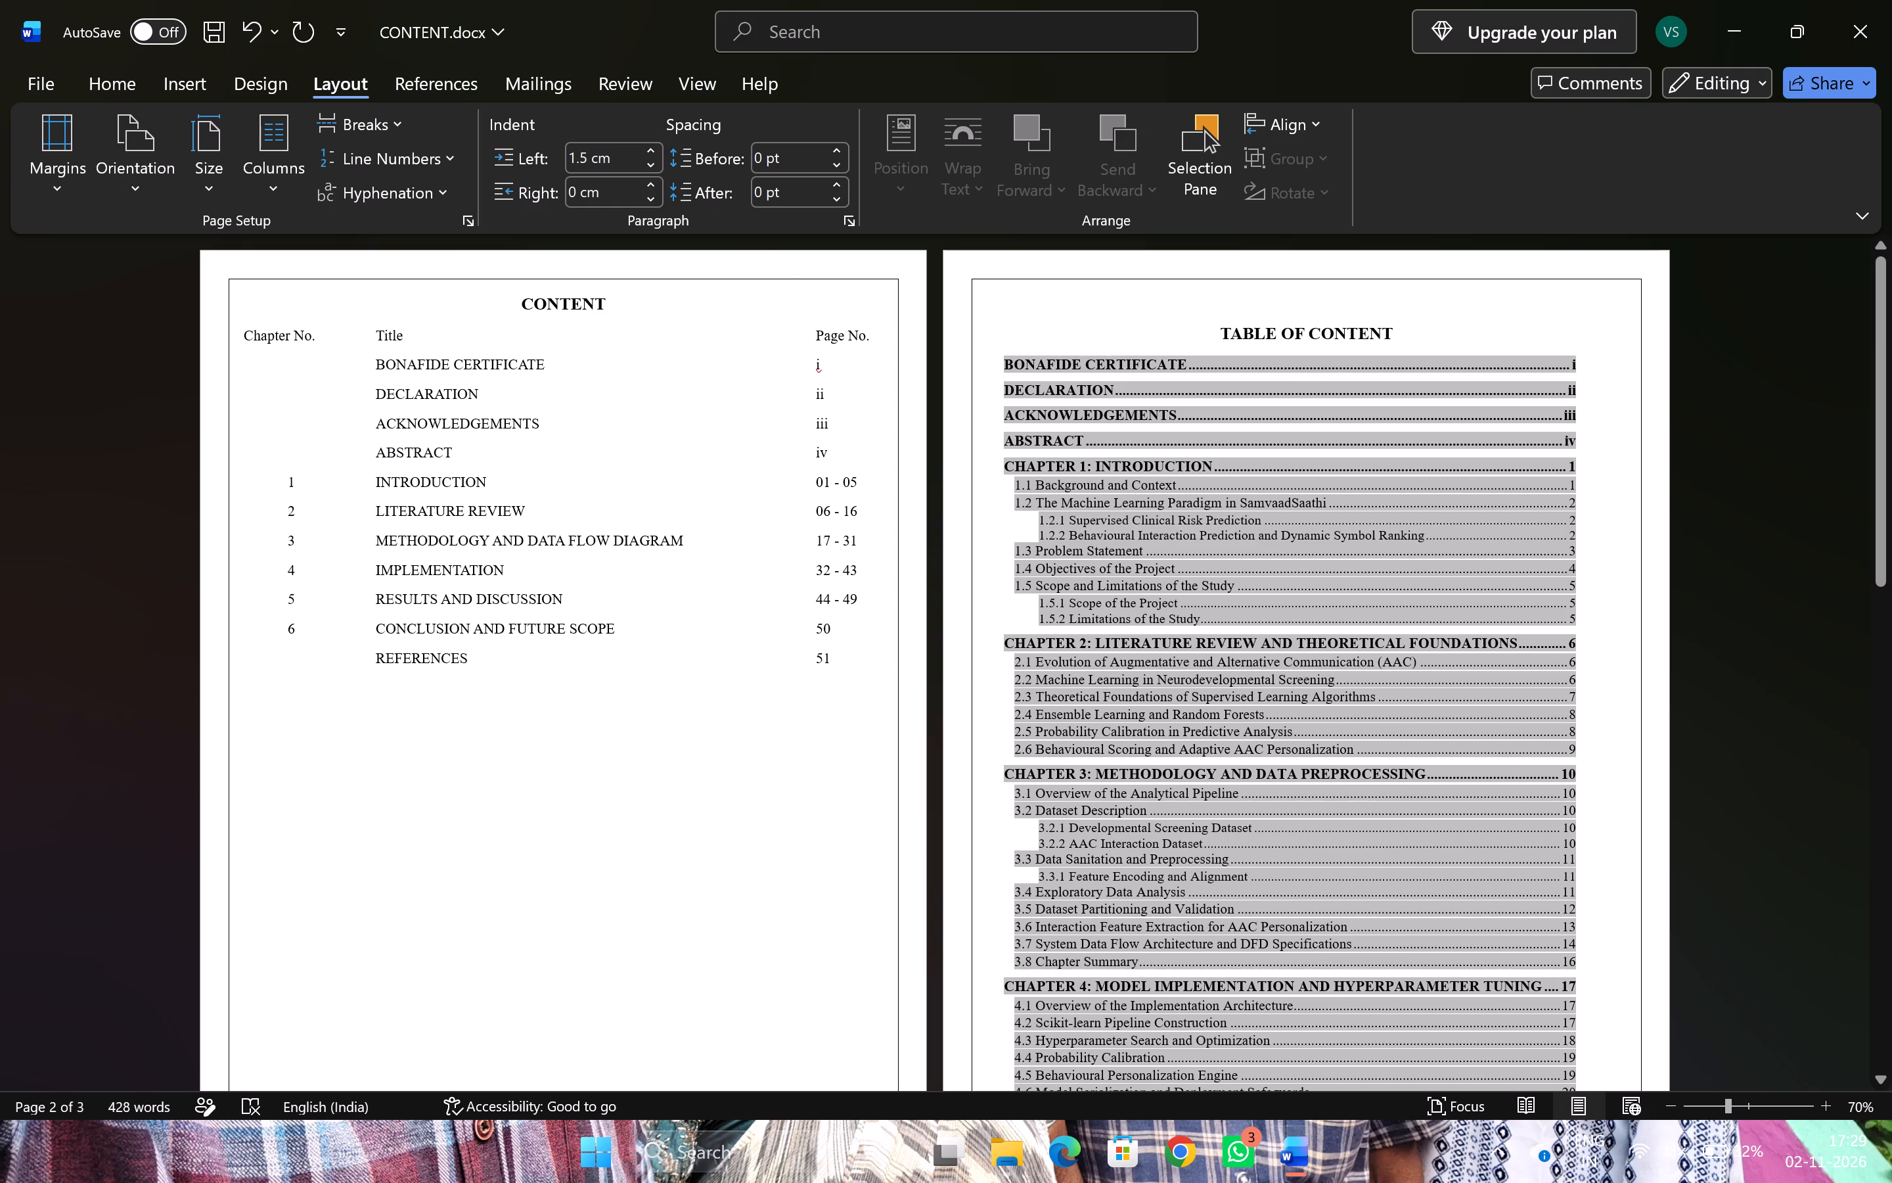
pyautogui.click(1157, 474)
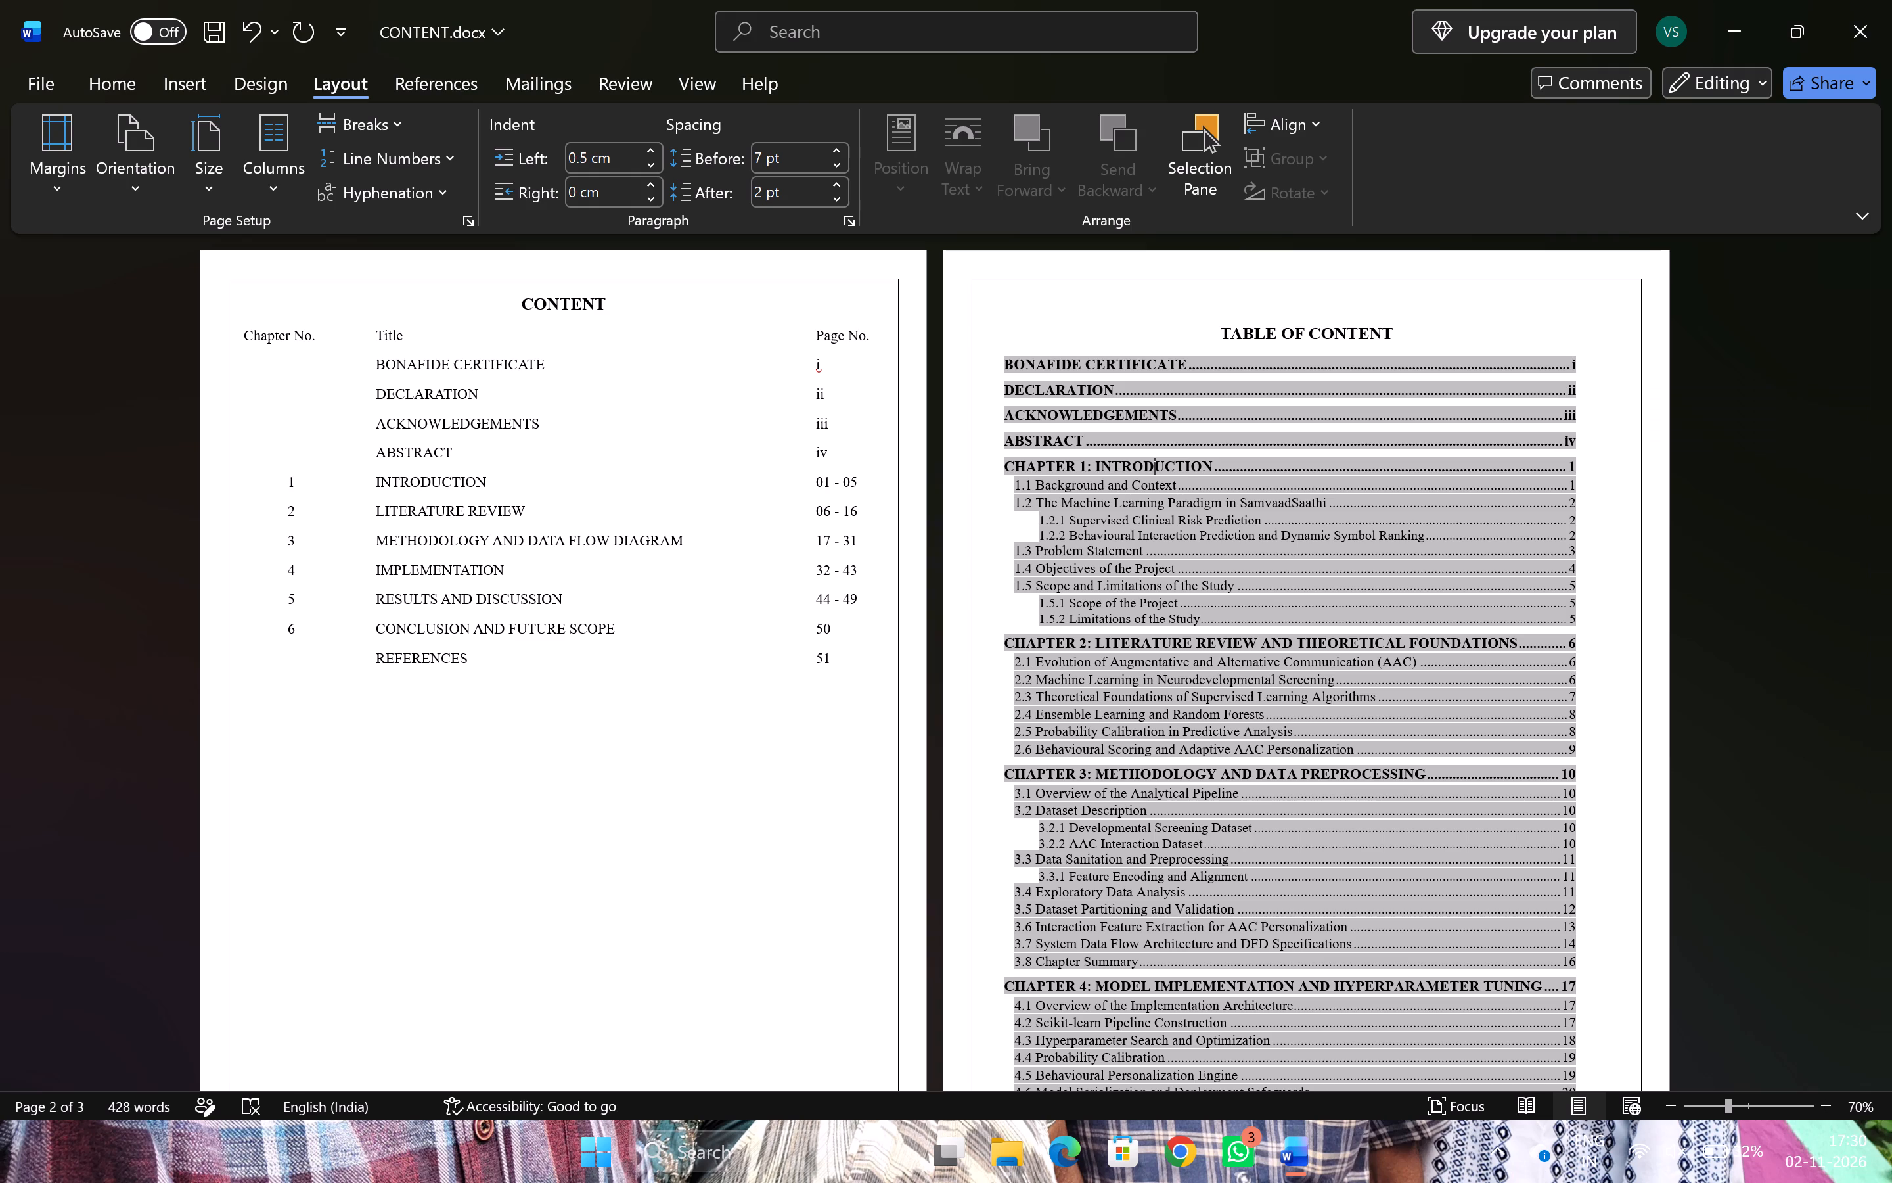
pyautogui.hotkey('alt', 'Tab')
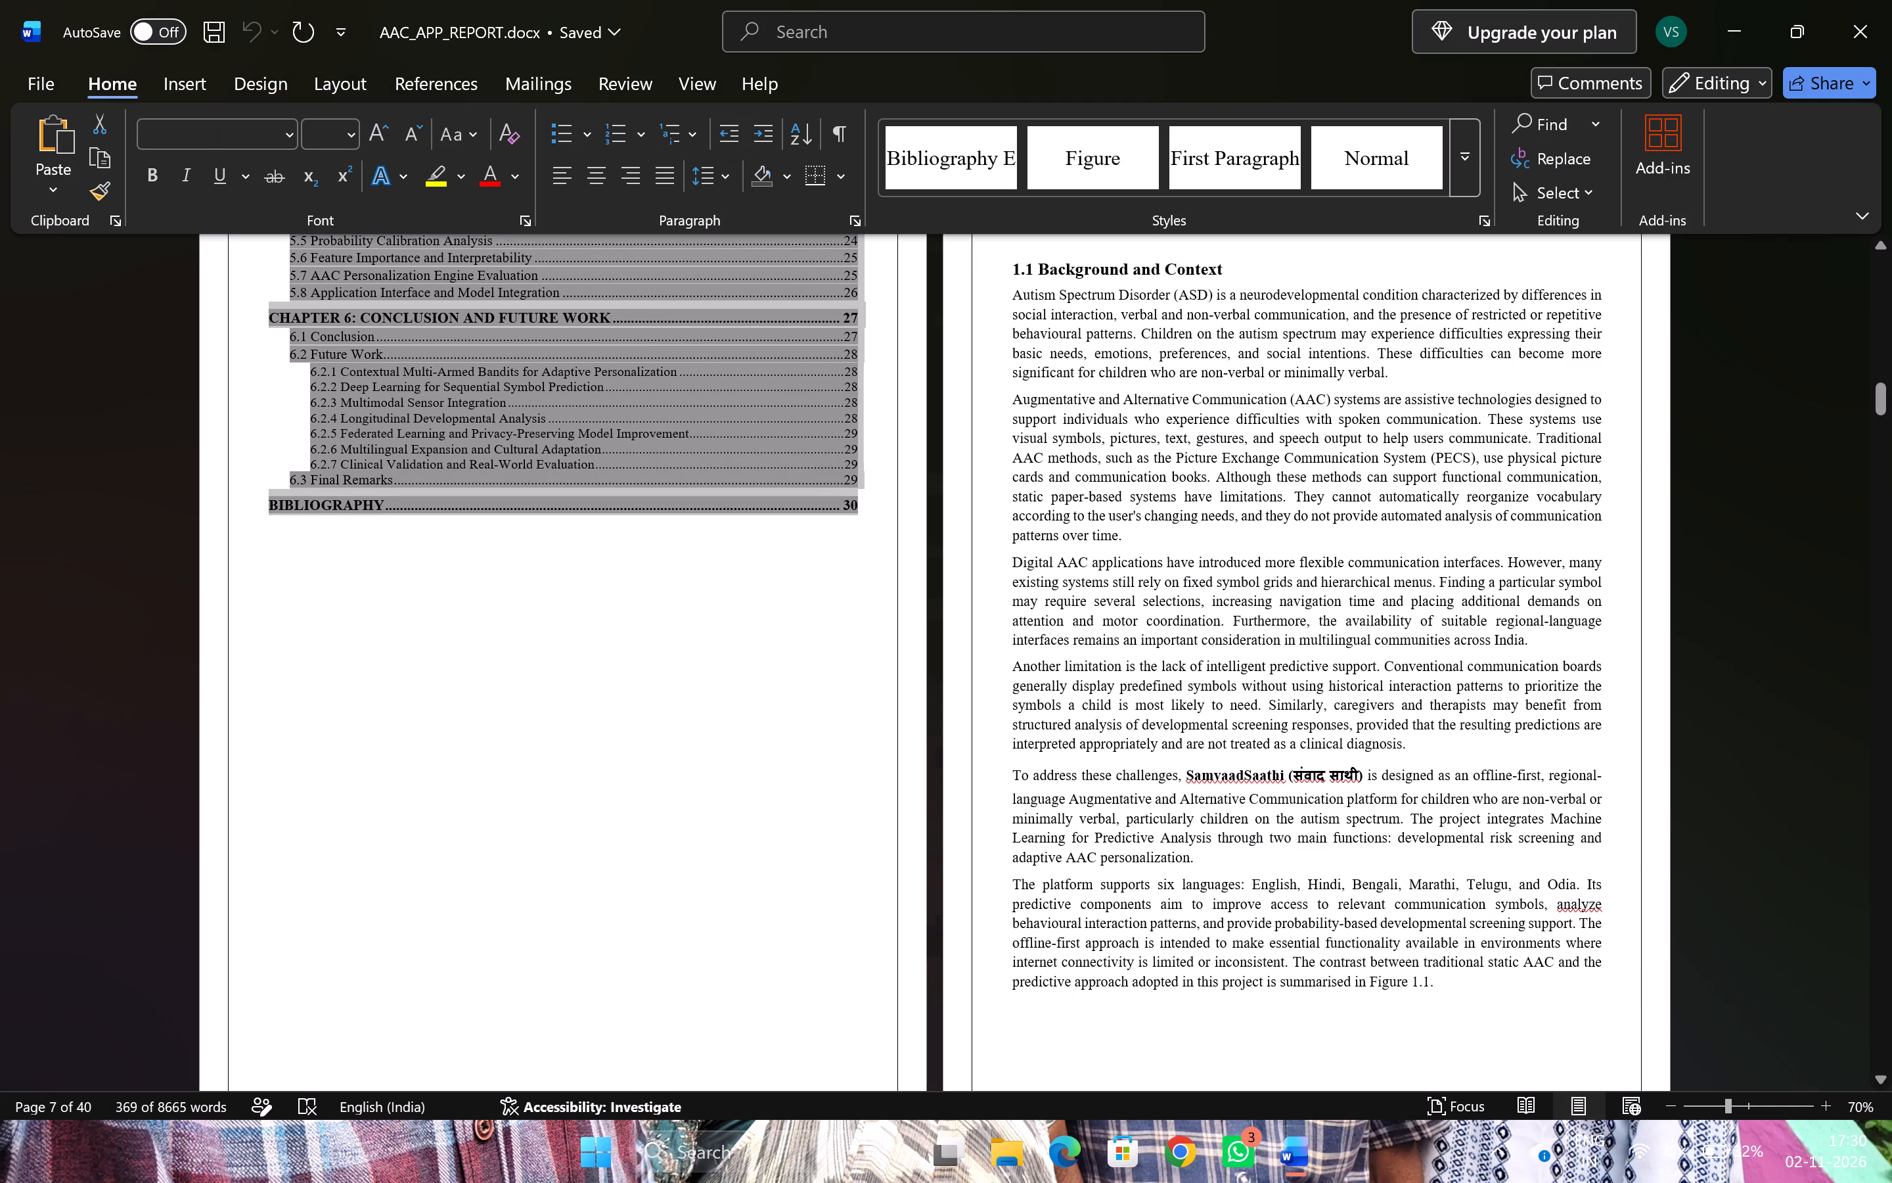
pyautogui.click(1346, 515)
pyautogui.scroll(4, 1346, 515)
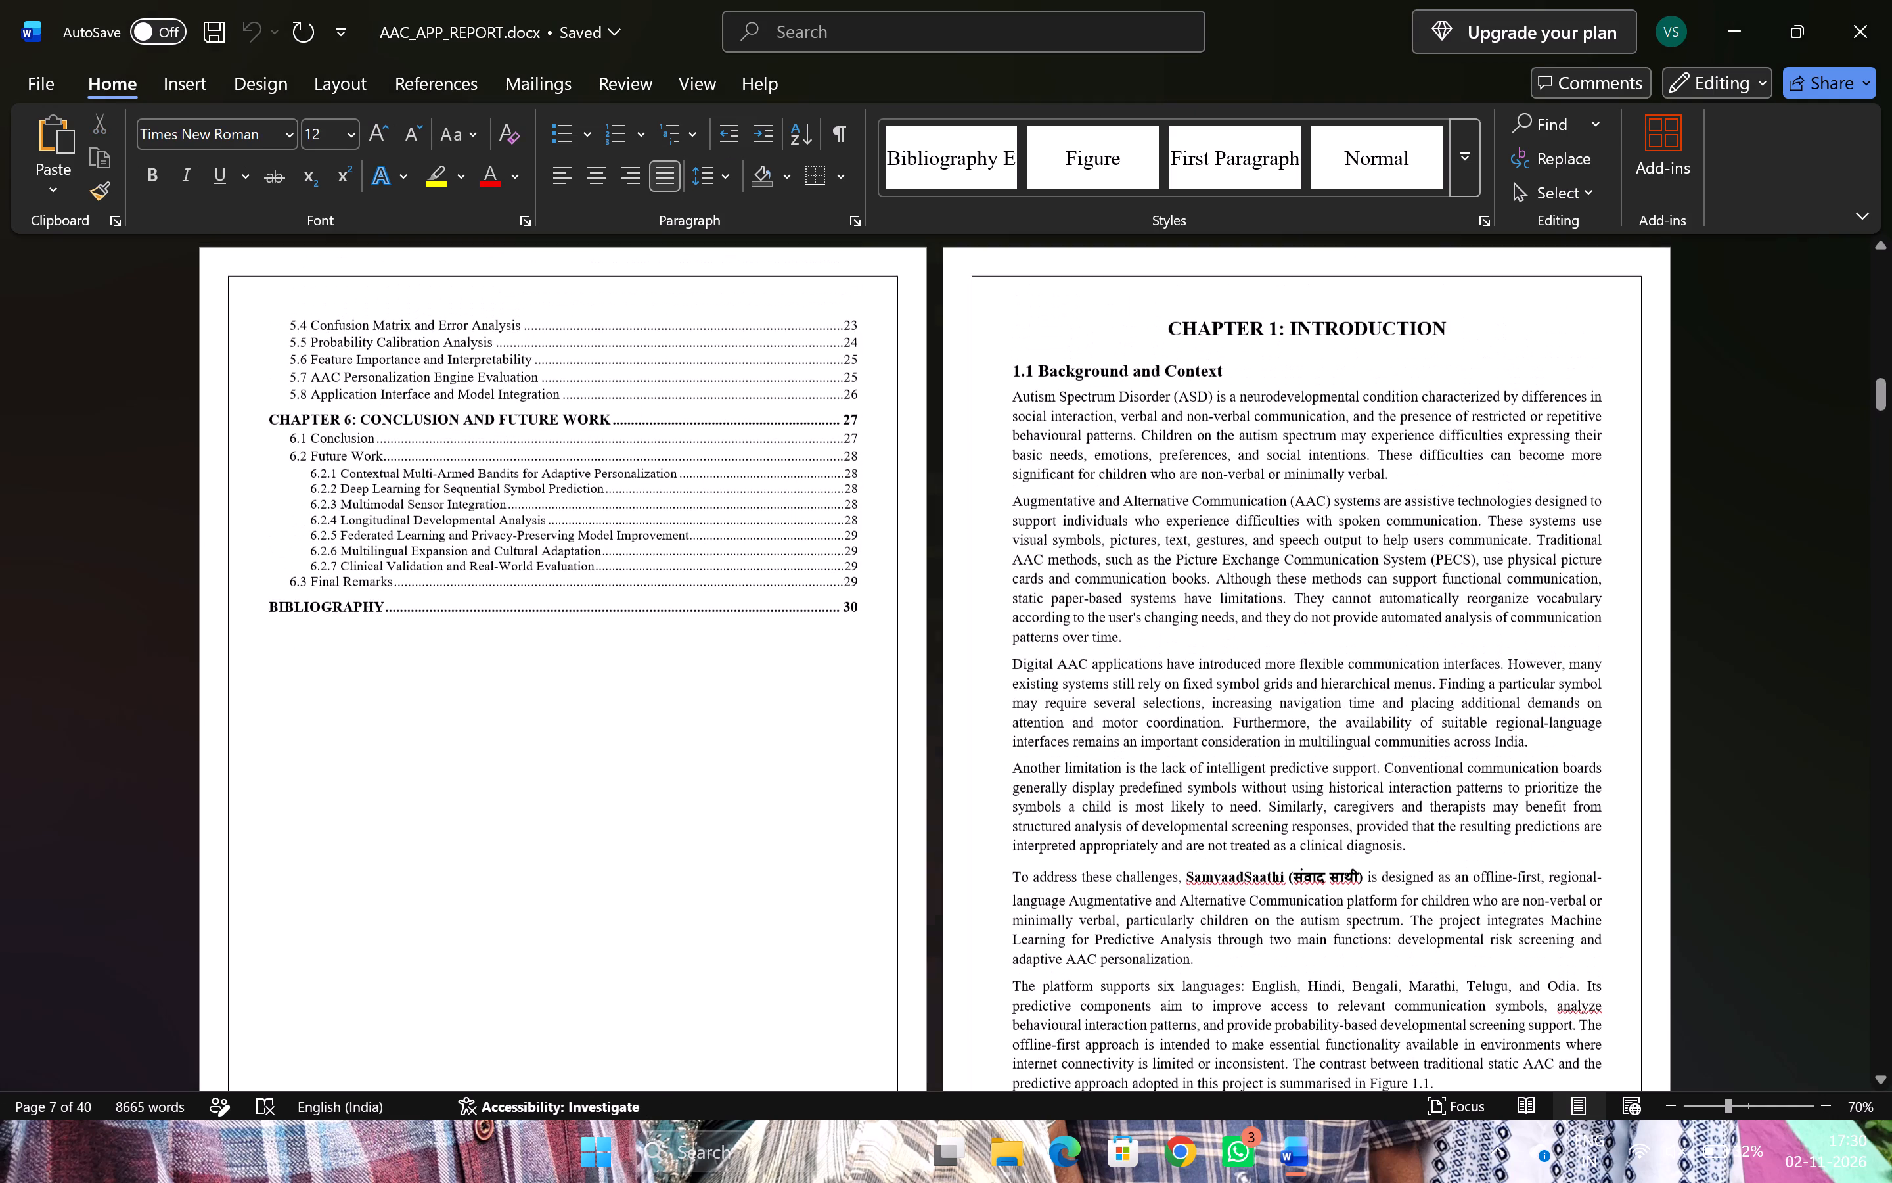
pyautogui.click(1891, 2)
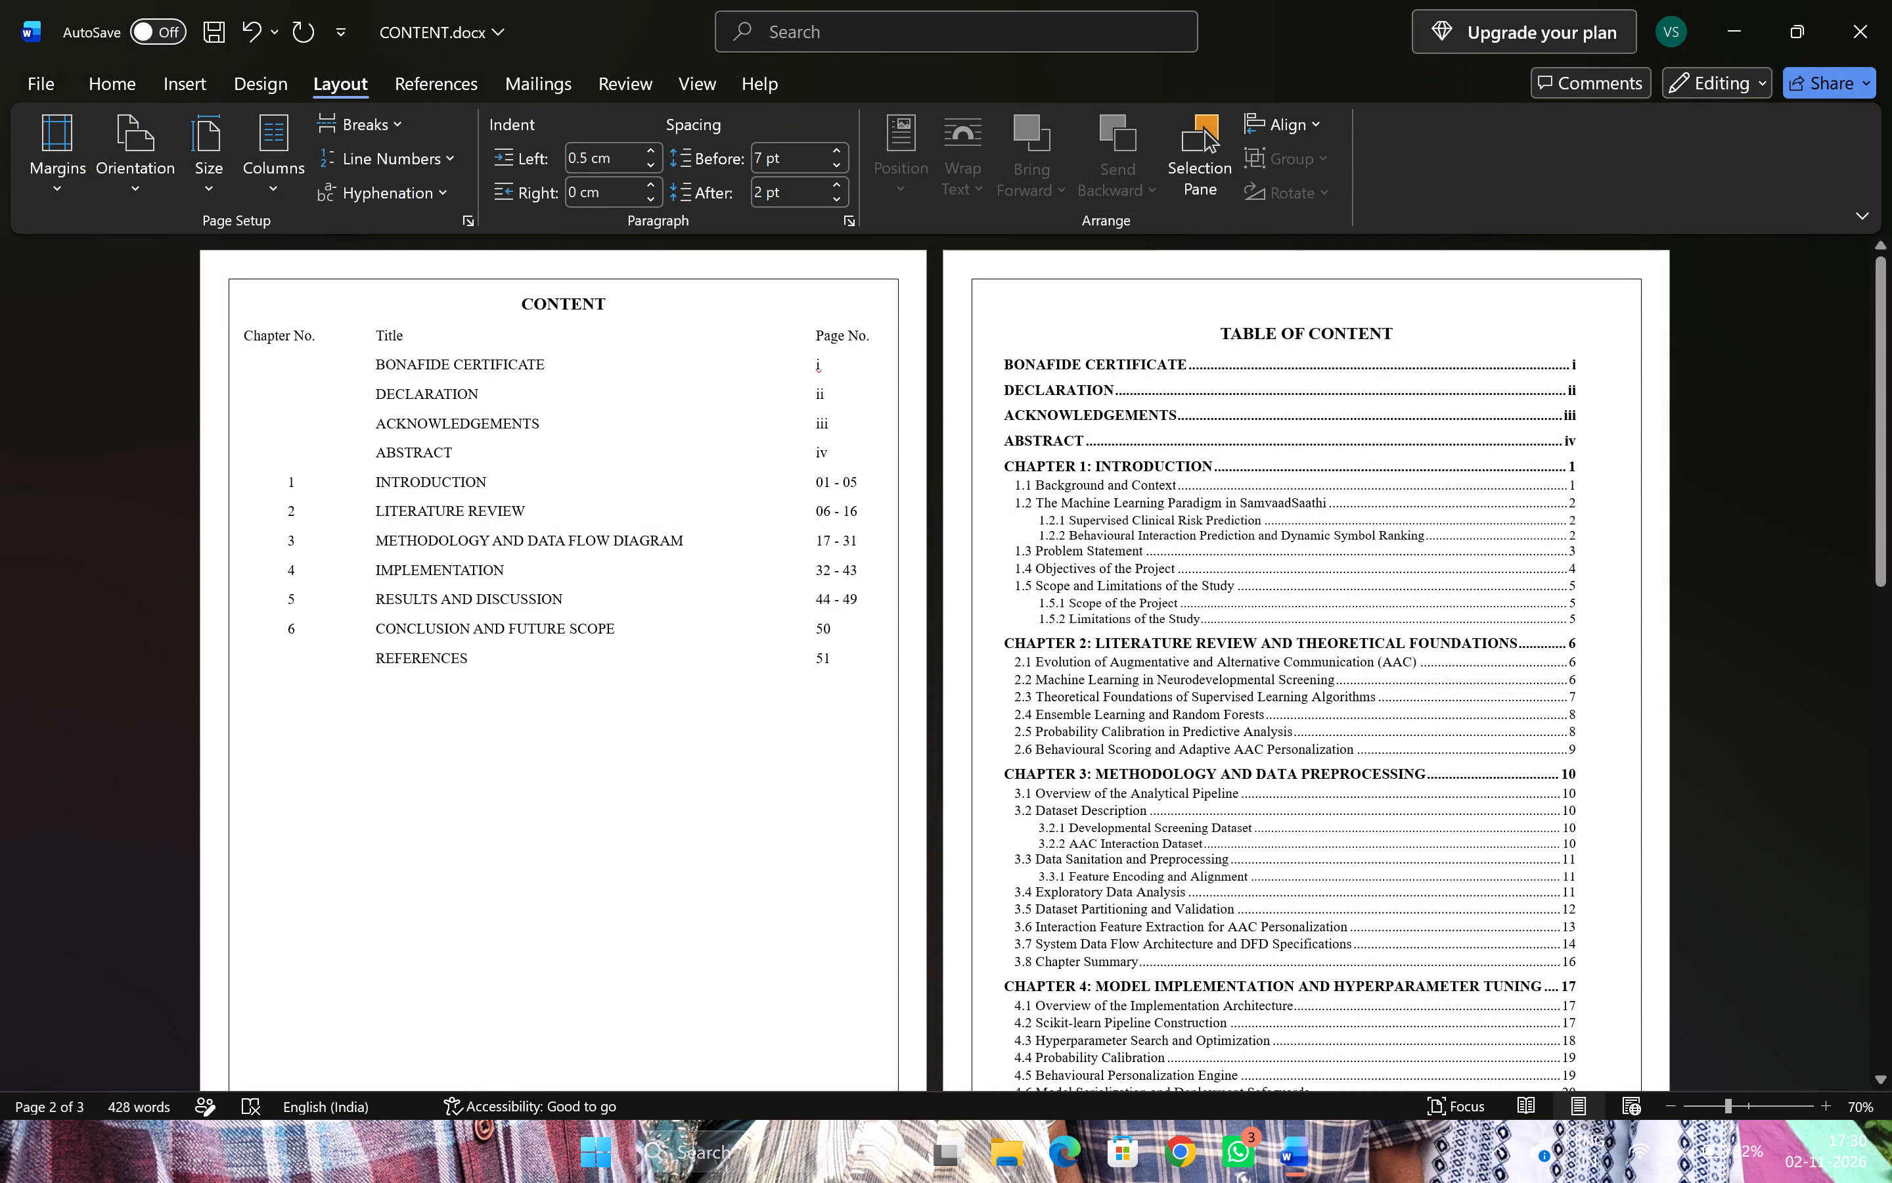
# Delete the CONTENT heading and the whole chapter, title and page number list on page 1.
pyautogui.moveTo(859, 653); pyautogui.dragTo(201, 255)
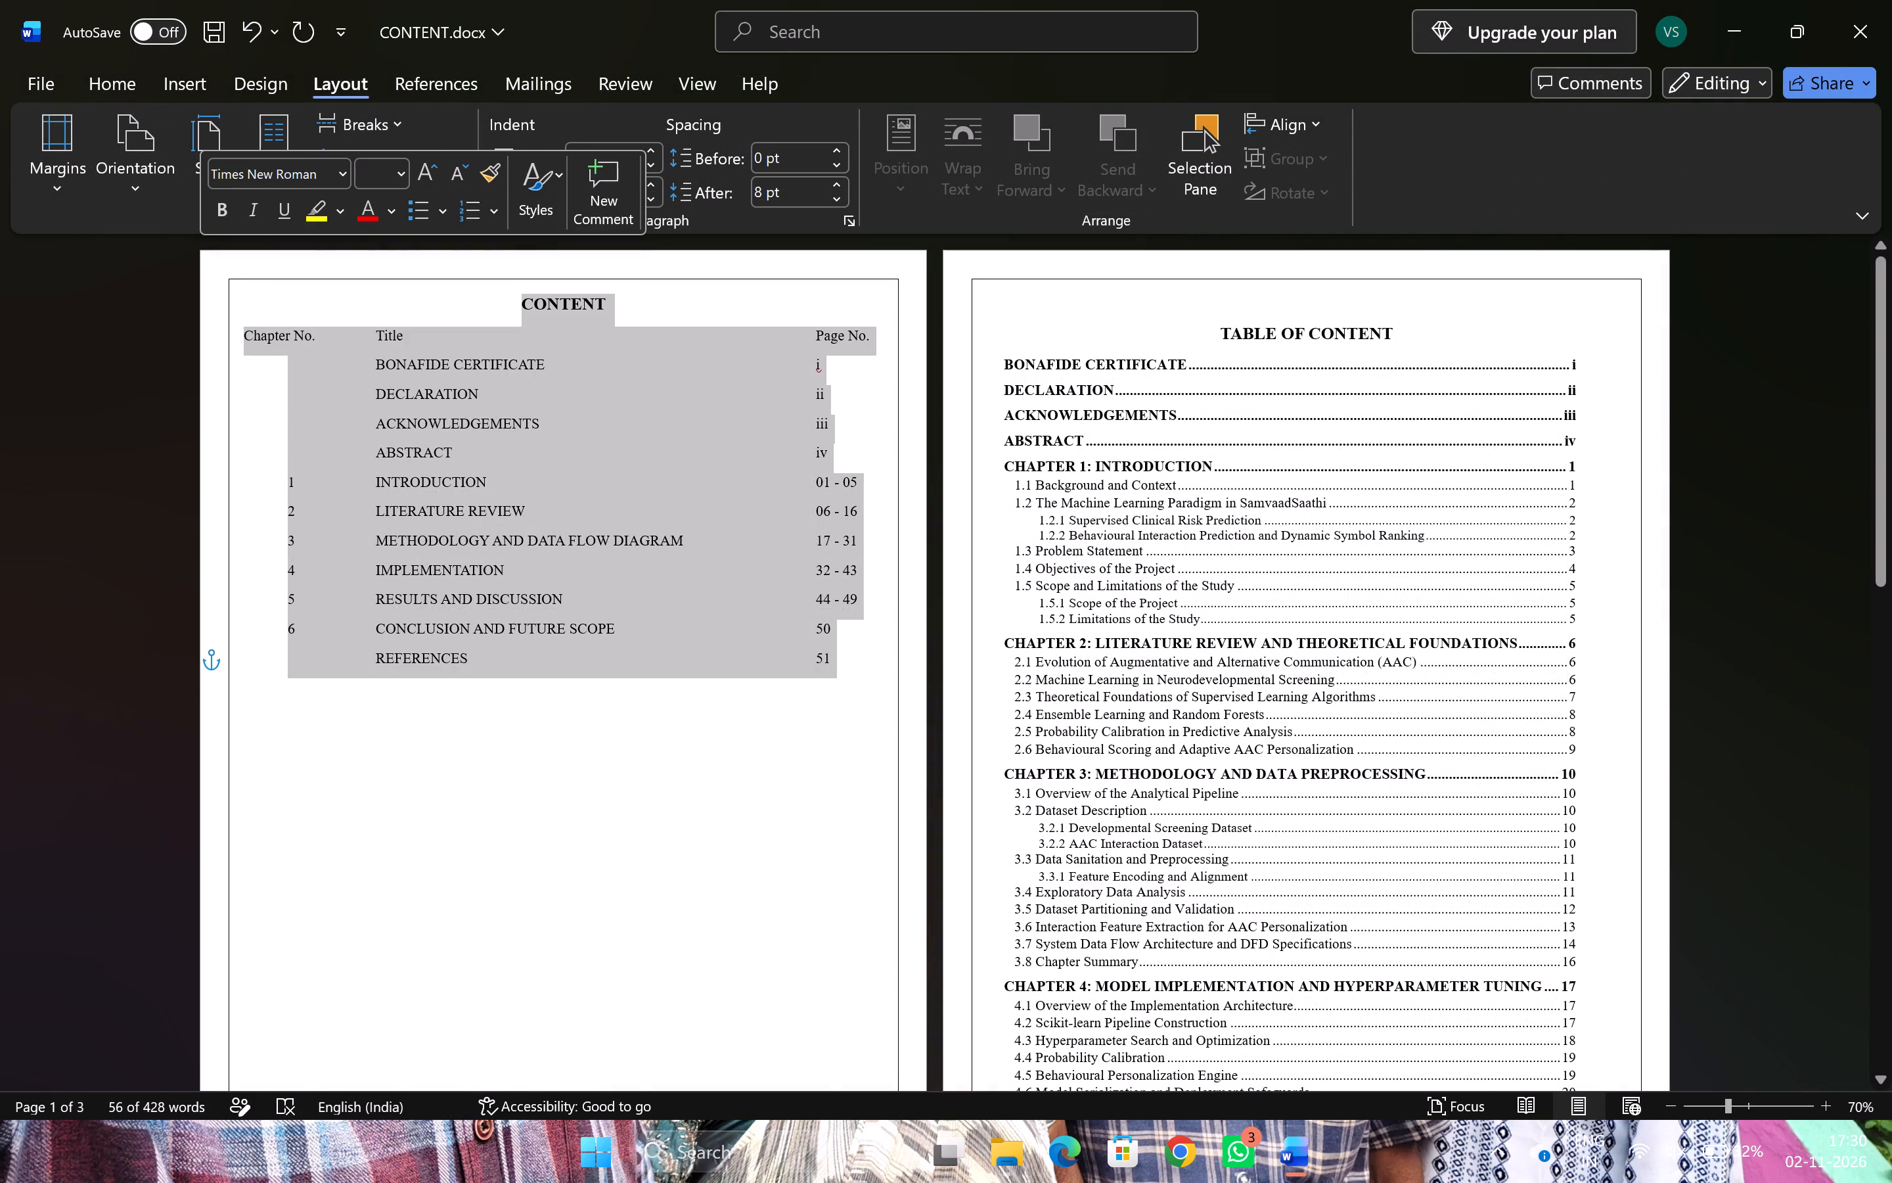
pyautogui.press('BackSpace')
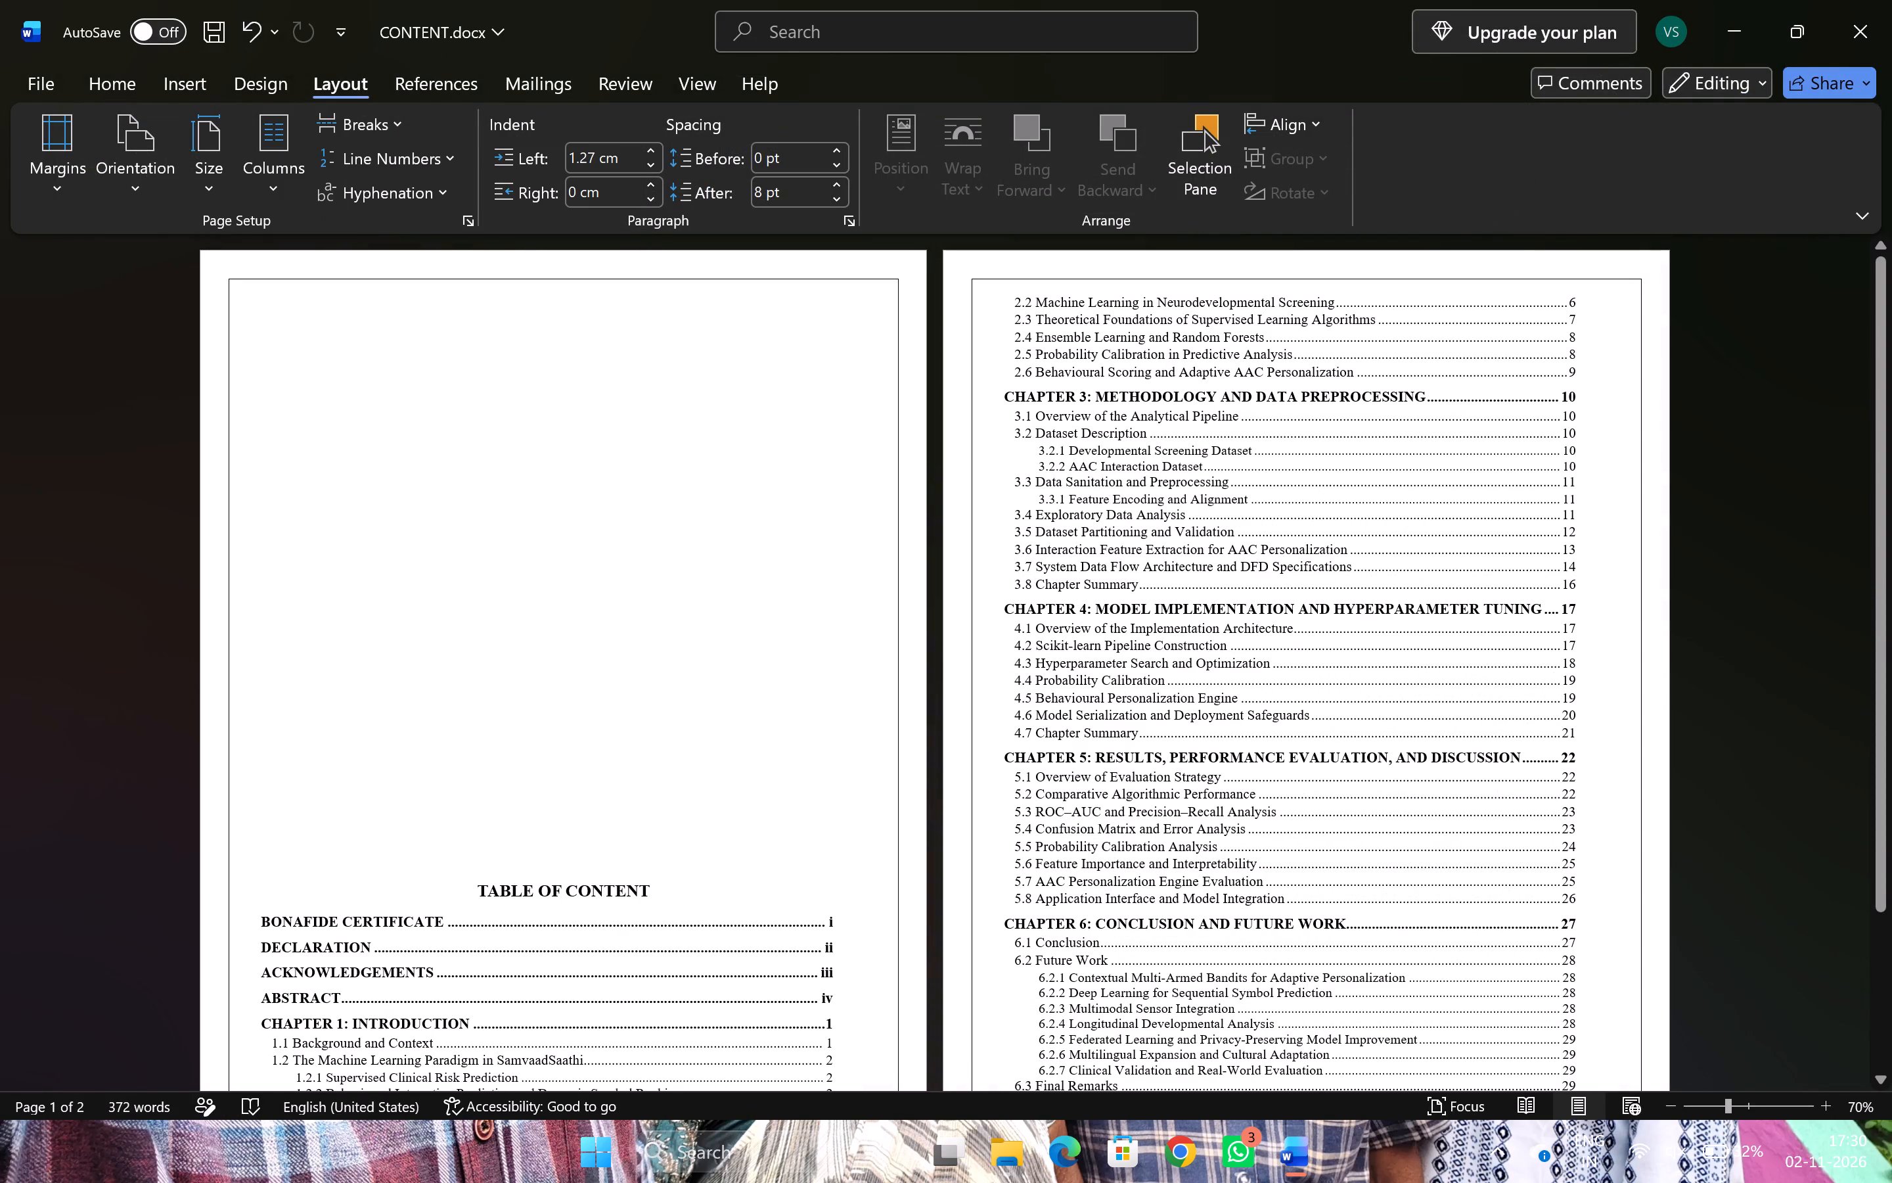
# Remove the blank lines above the TABLE OF CONTENT heading so the heading starts on the first line of page 1.
pyautogui.moveTo(551, 858); pyautogui.dragTo(225, 319)
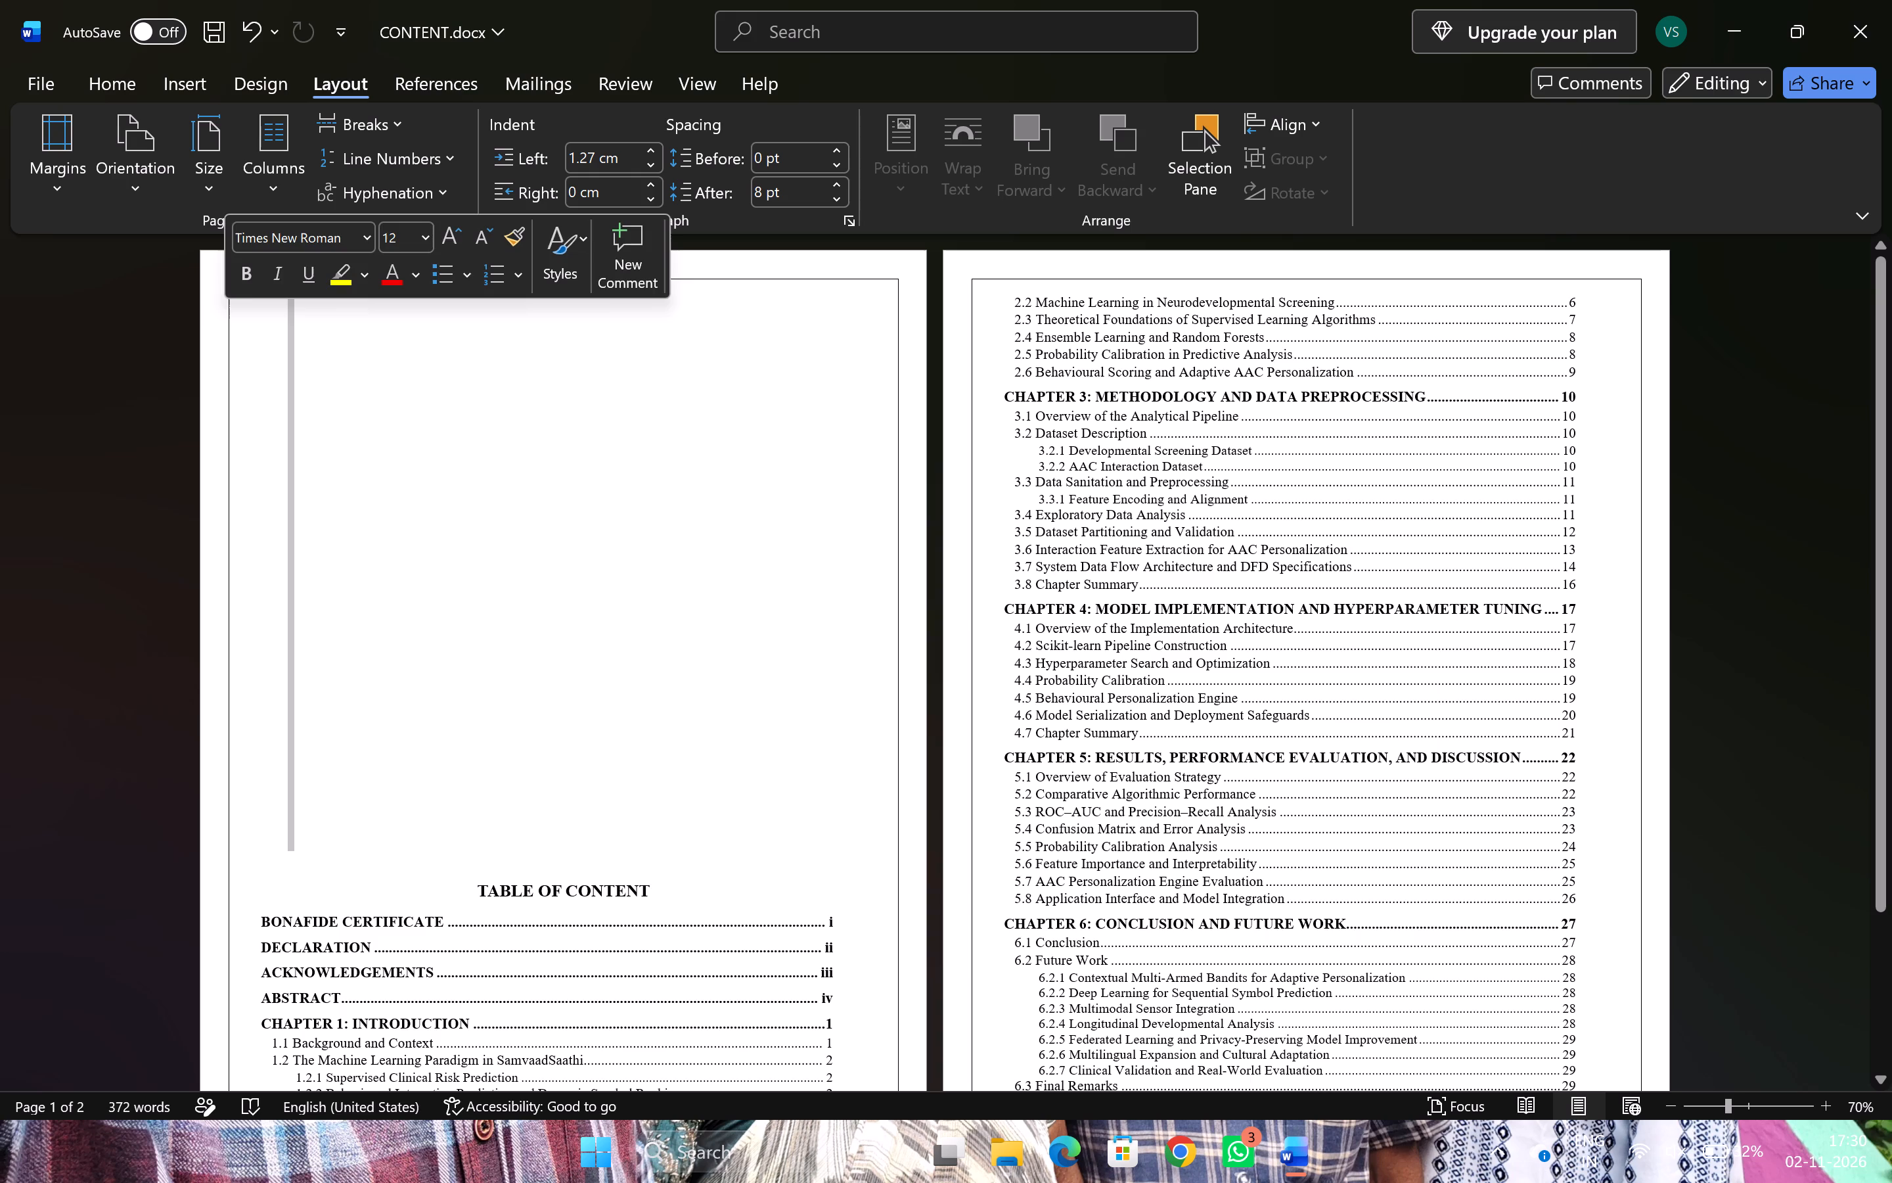
pyautogui.press('BackSpace')
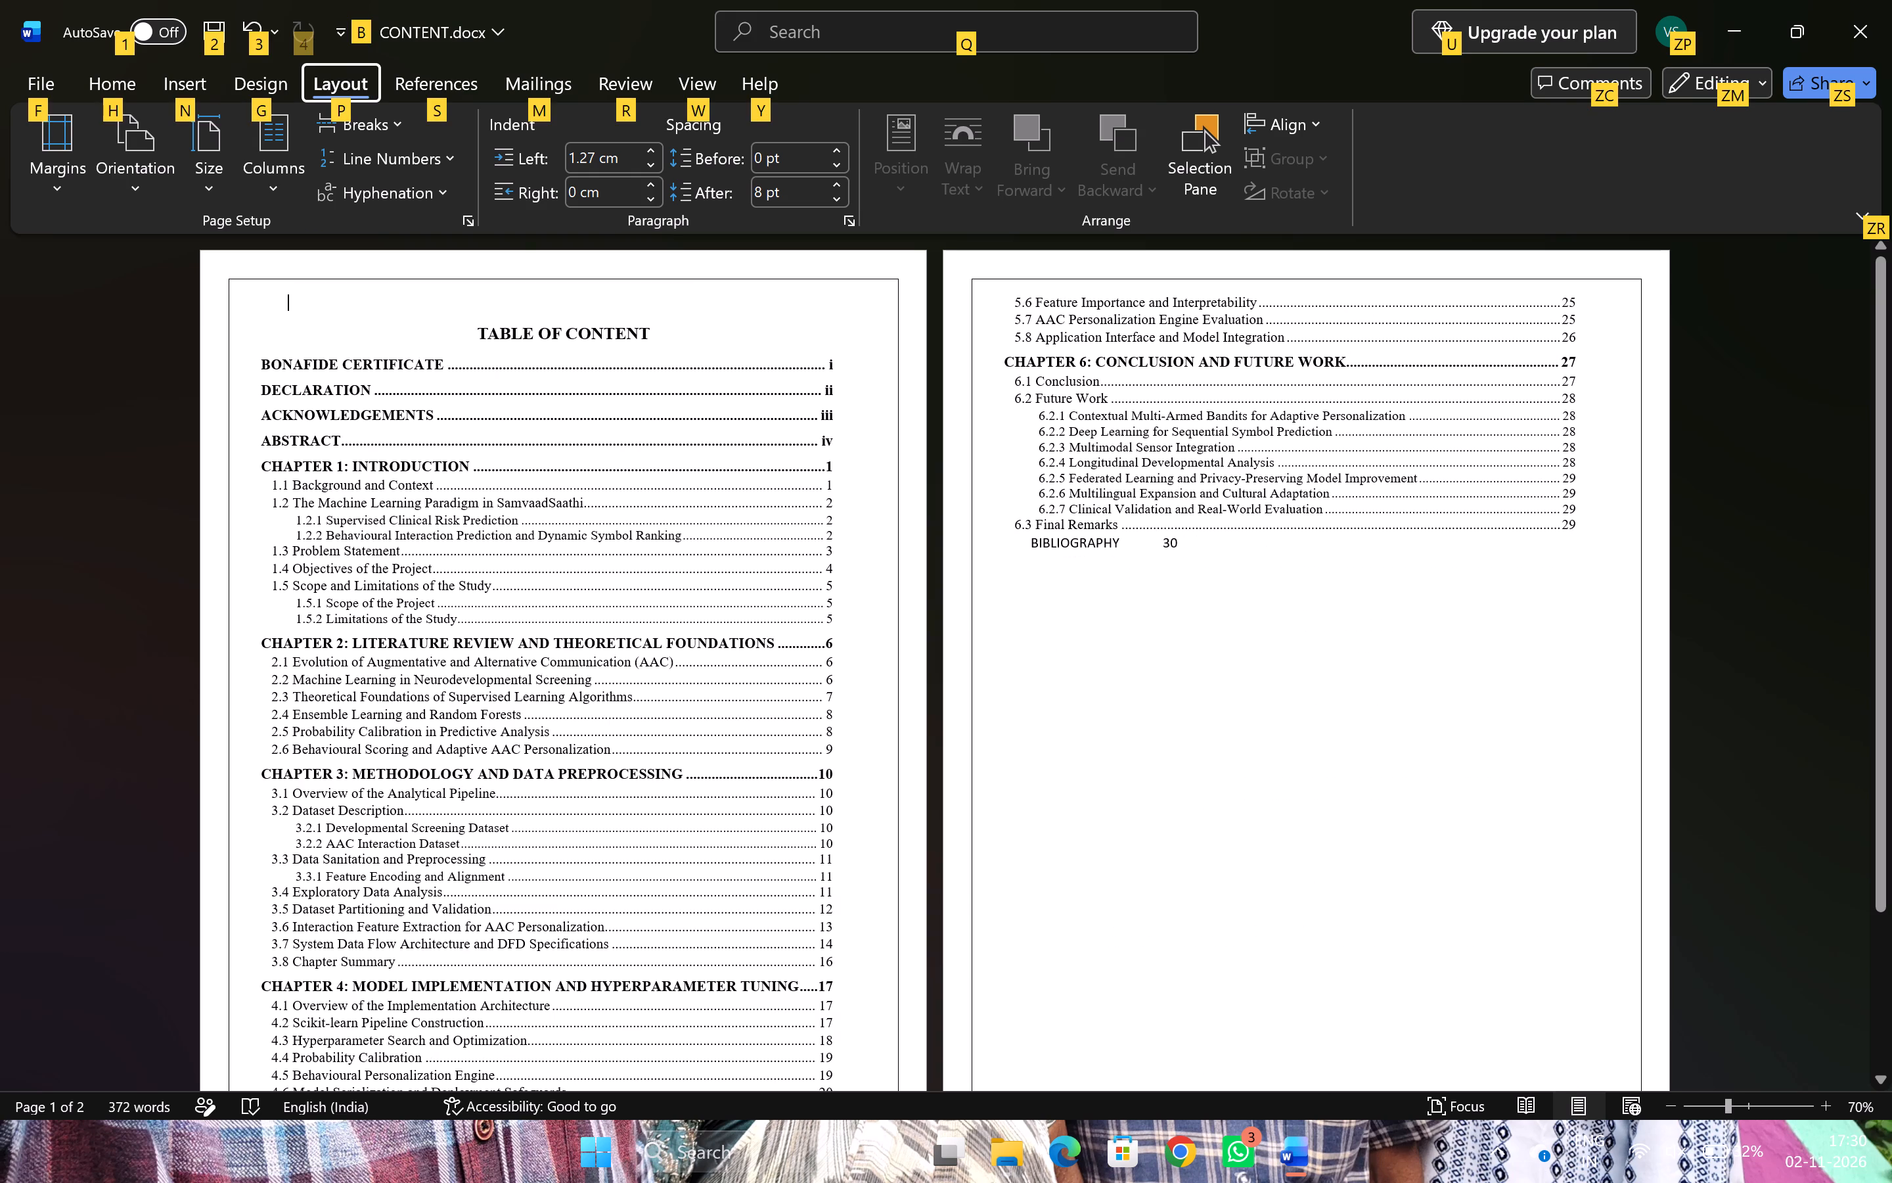
pyautogui.click(362, 317)
pyautogui.press('BackSpace')
pyautogui.press('BackSpace')
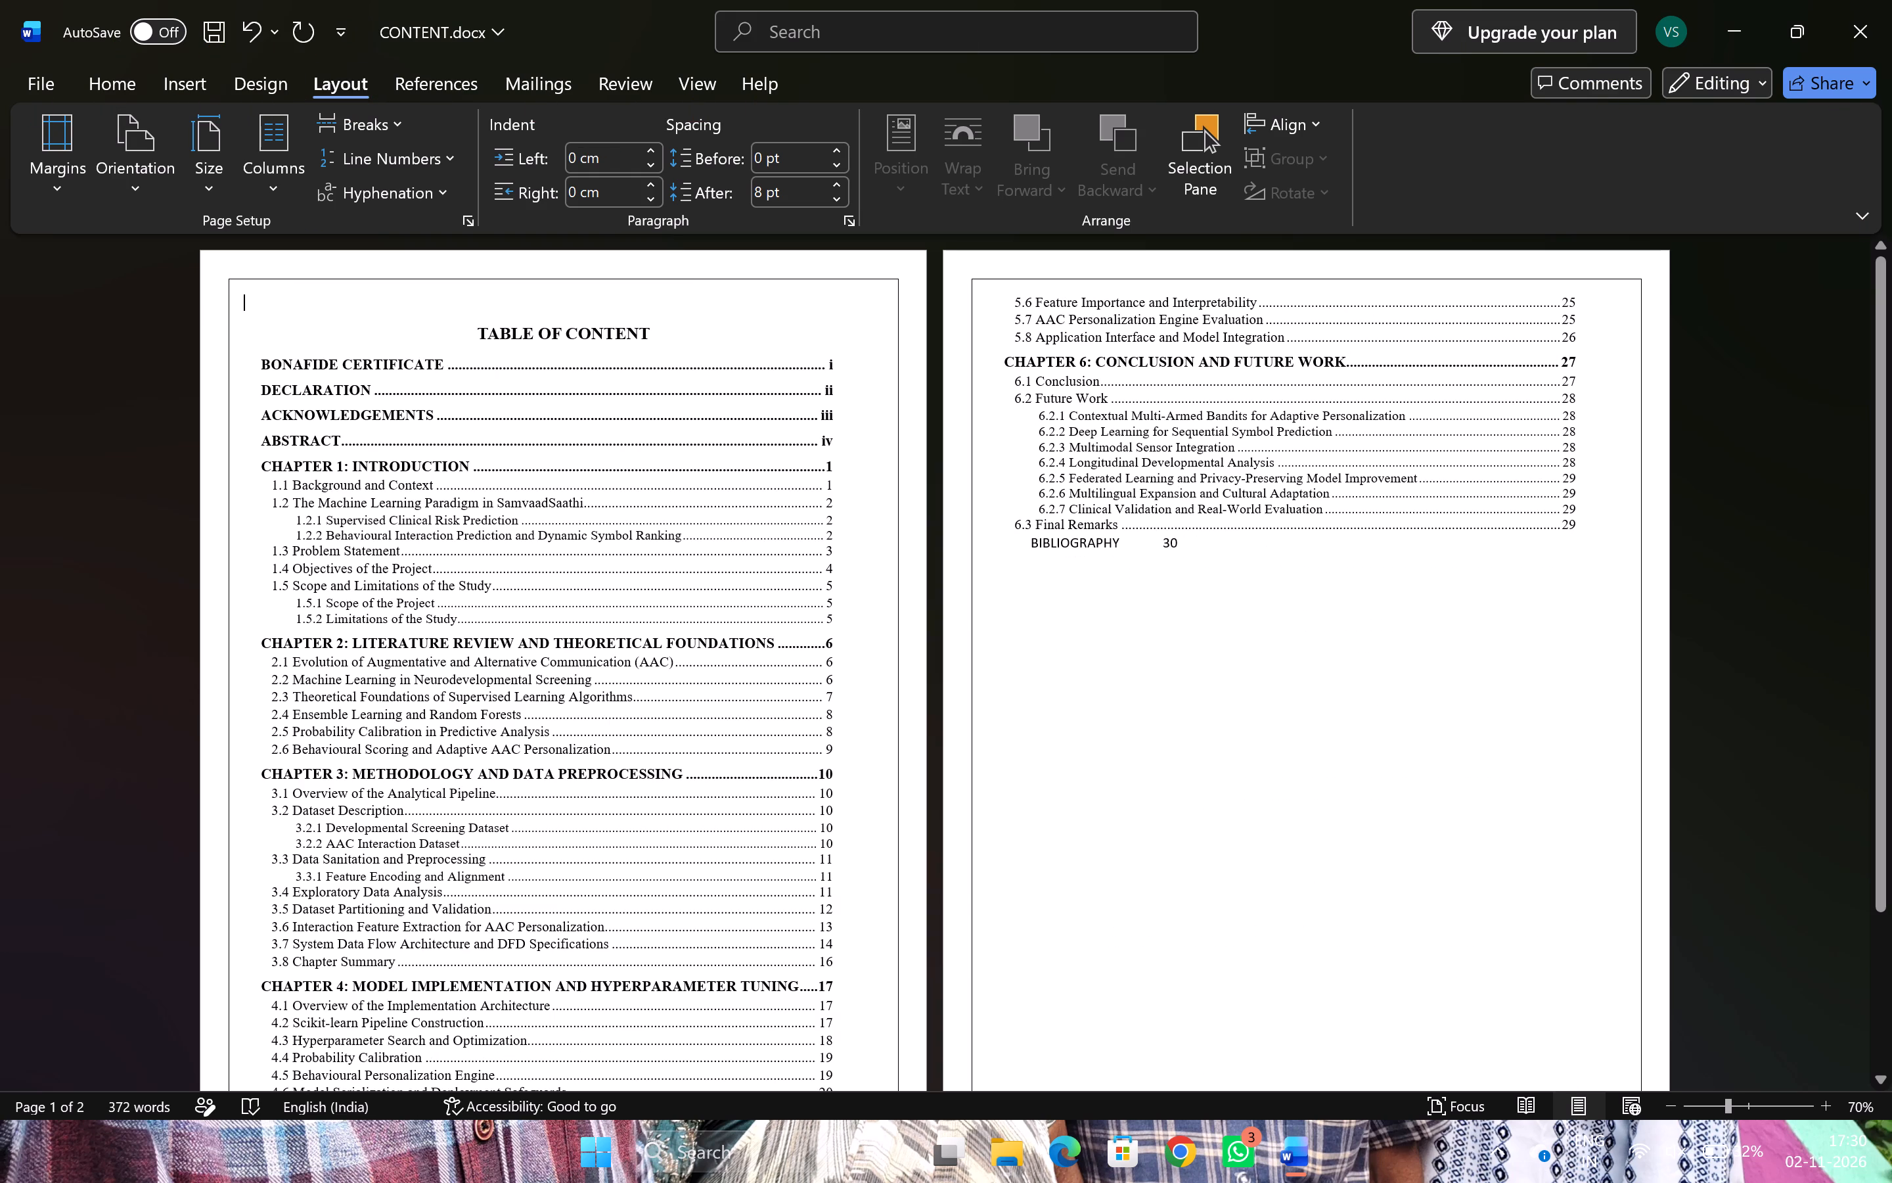
pyautogui.press('Down')
pyautogui.press('BackSpace')
pyautogui.press('BackSpace')
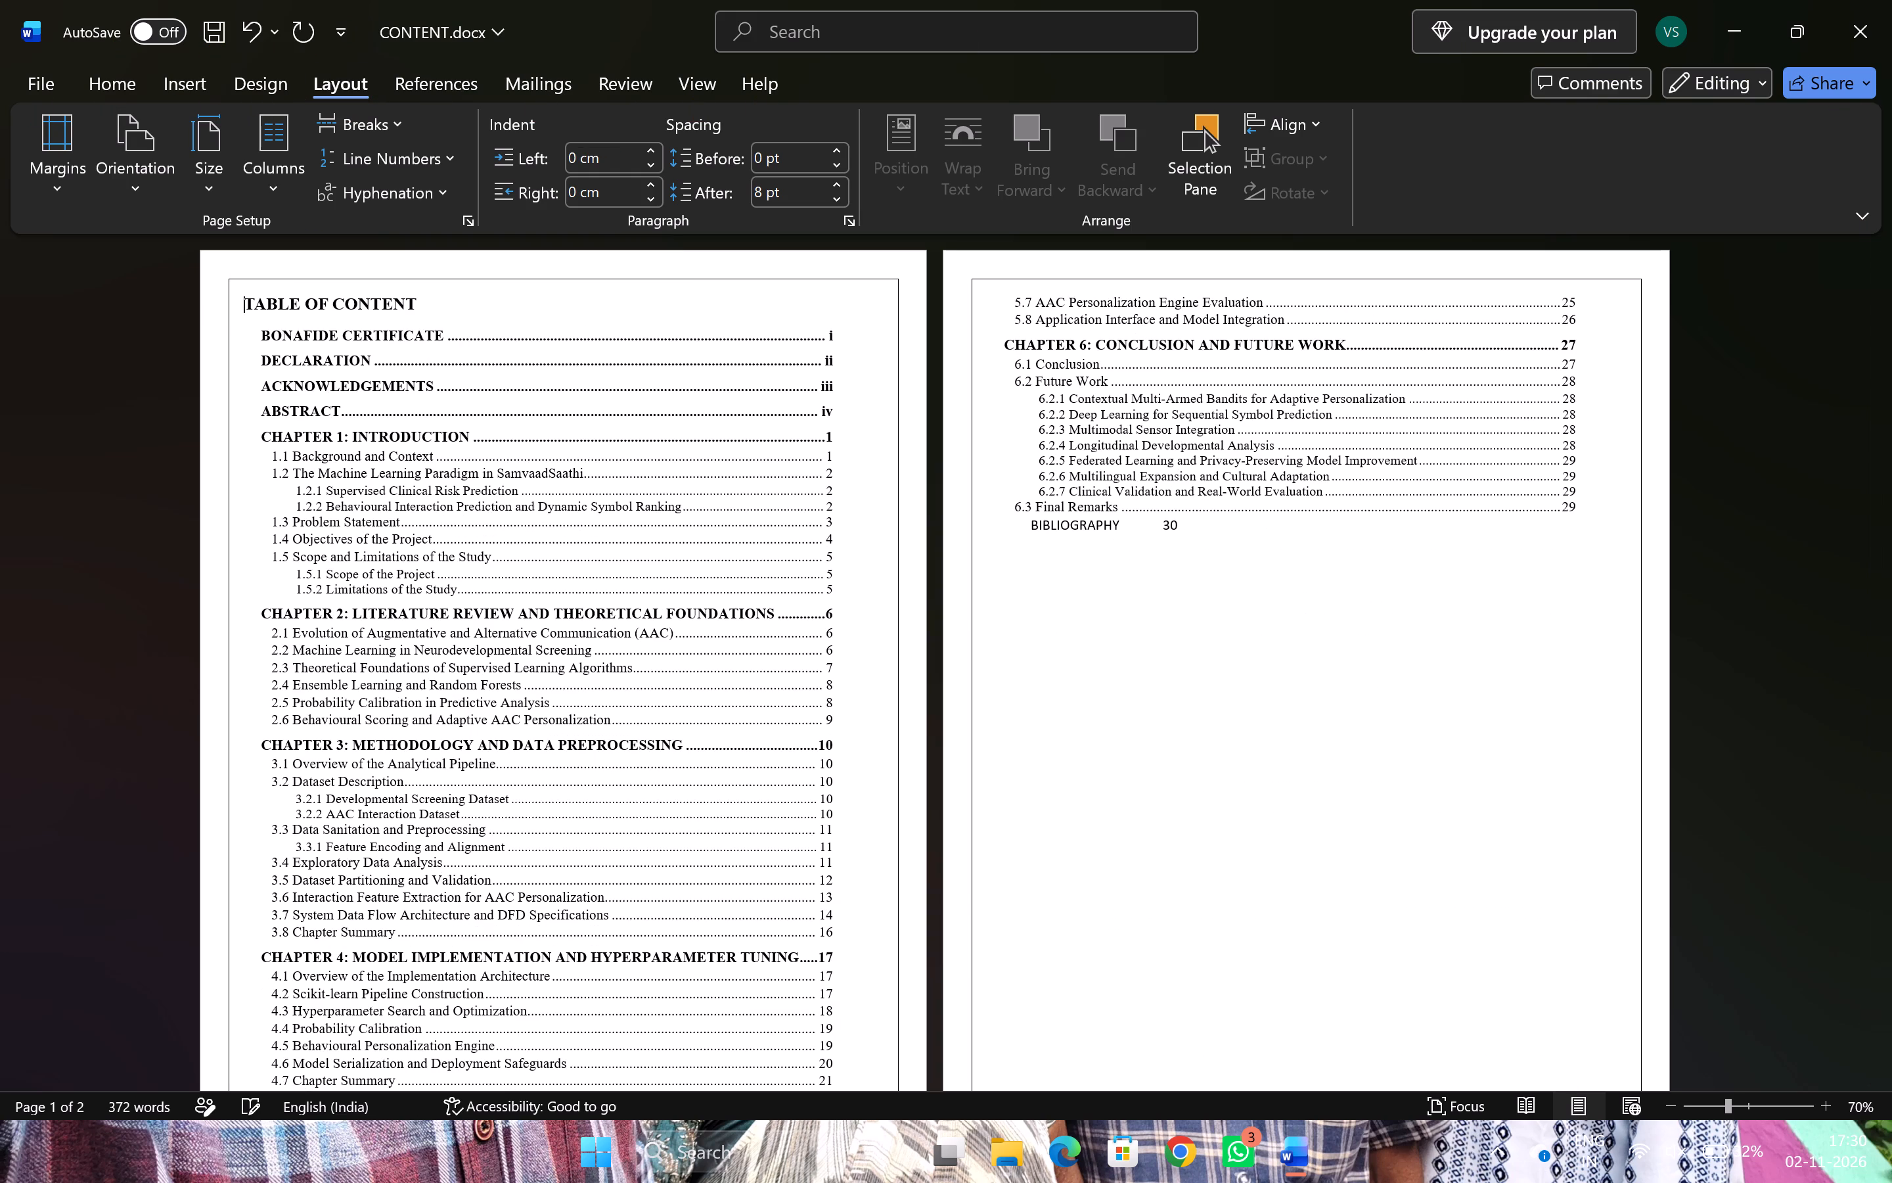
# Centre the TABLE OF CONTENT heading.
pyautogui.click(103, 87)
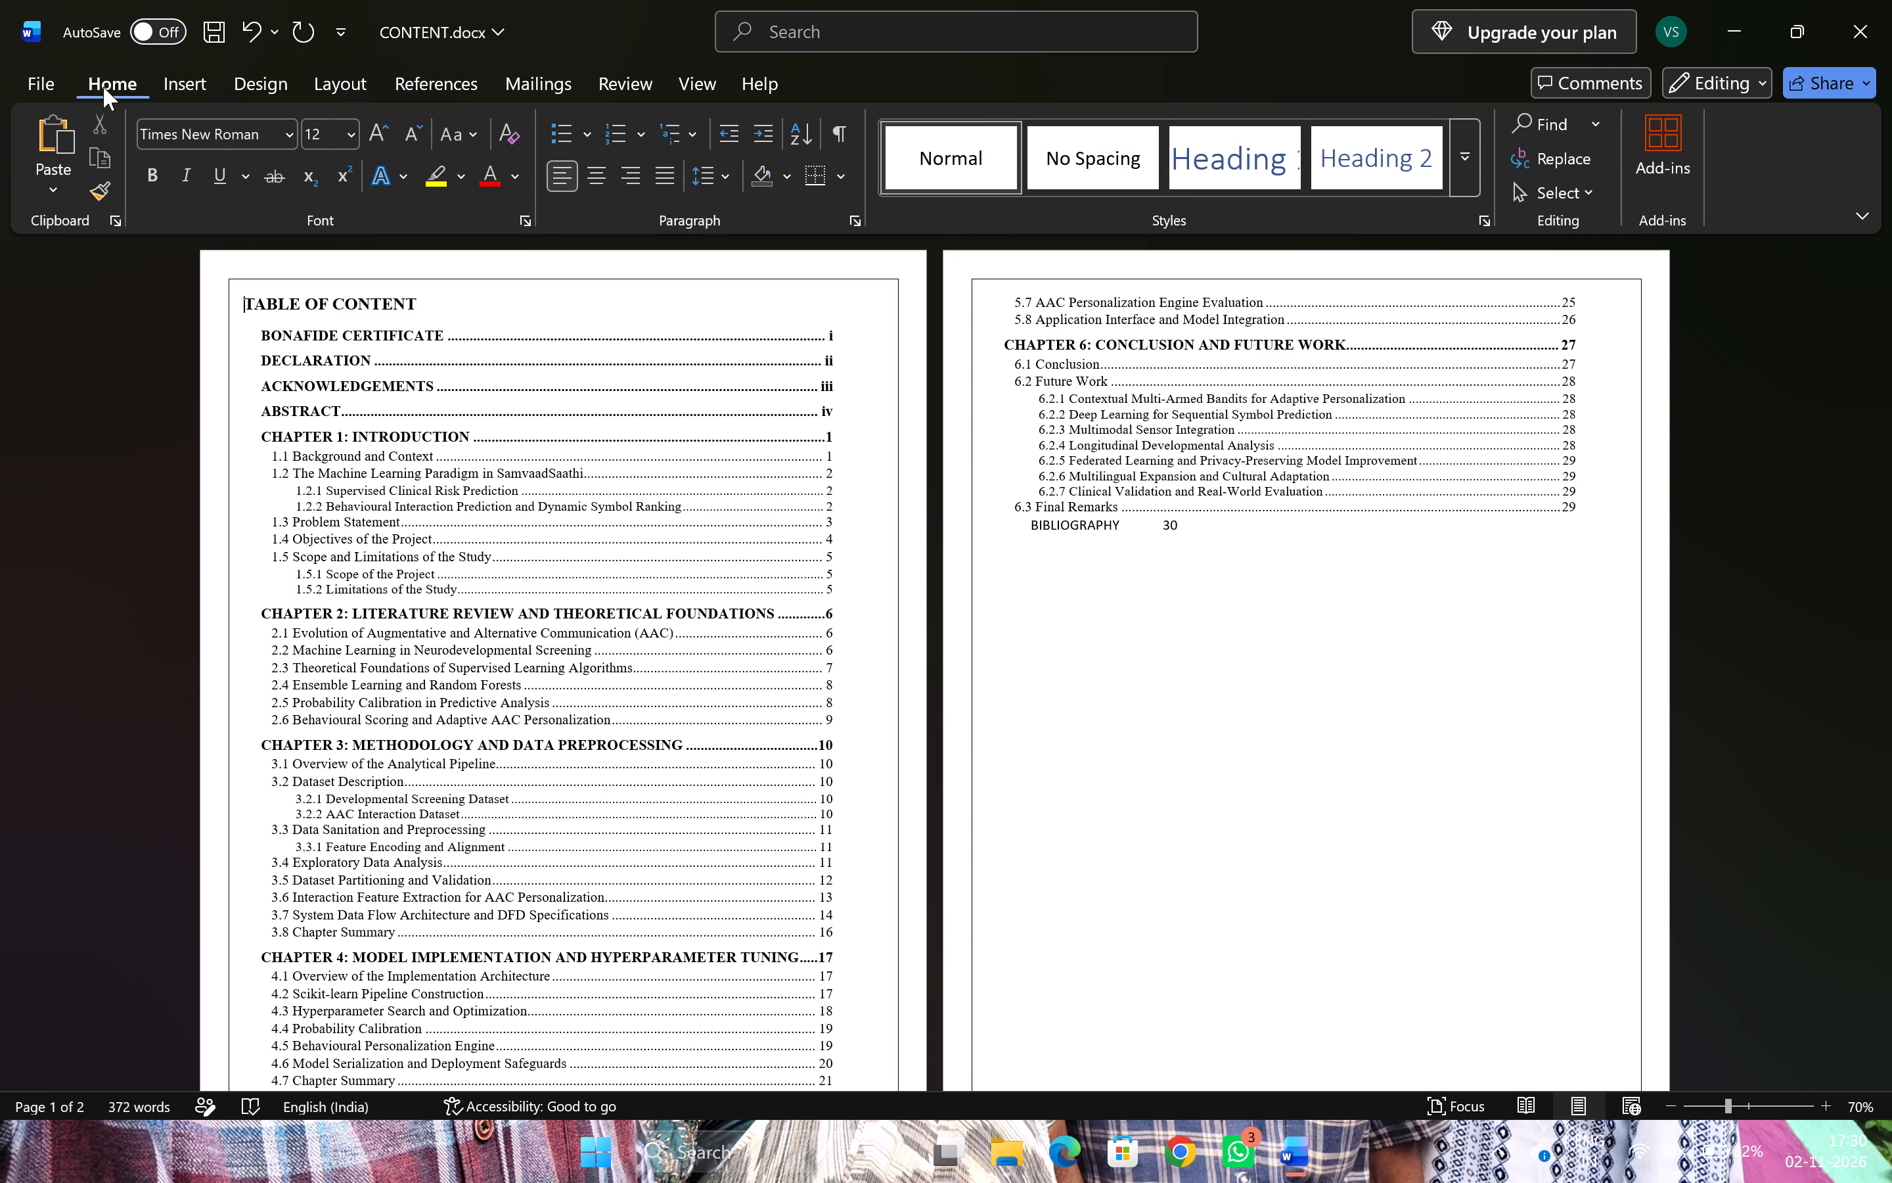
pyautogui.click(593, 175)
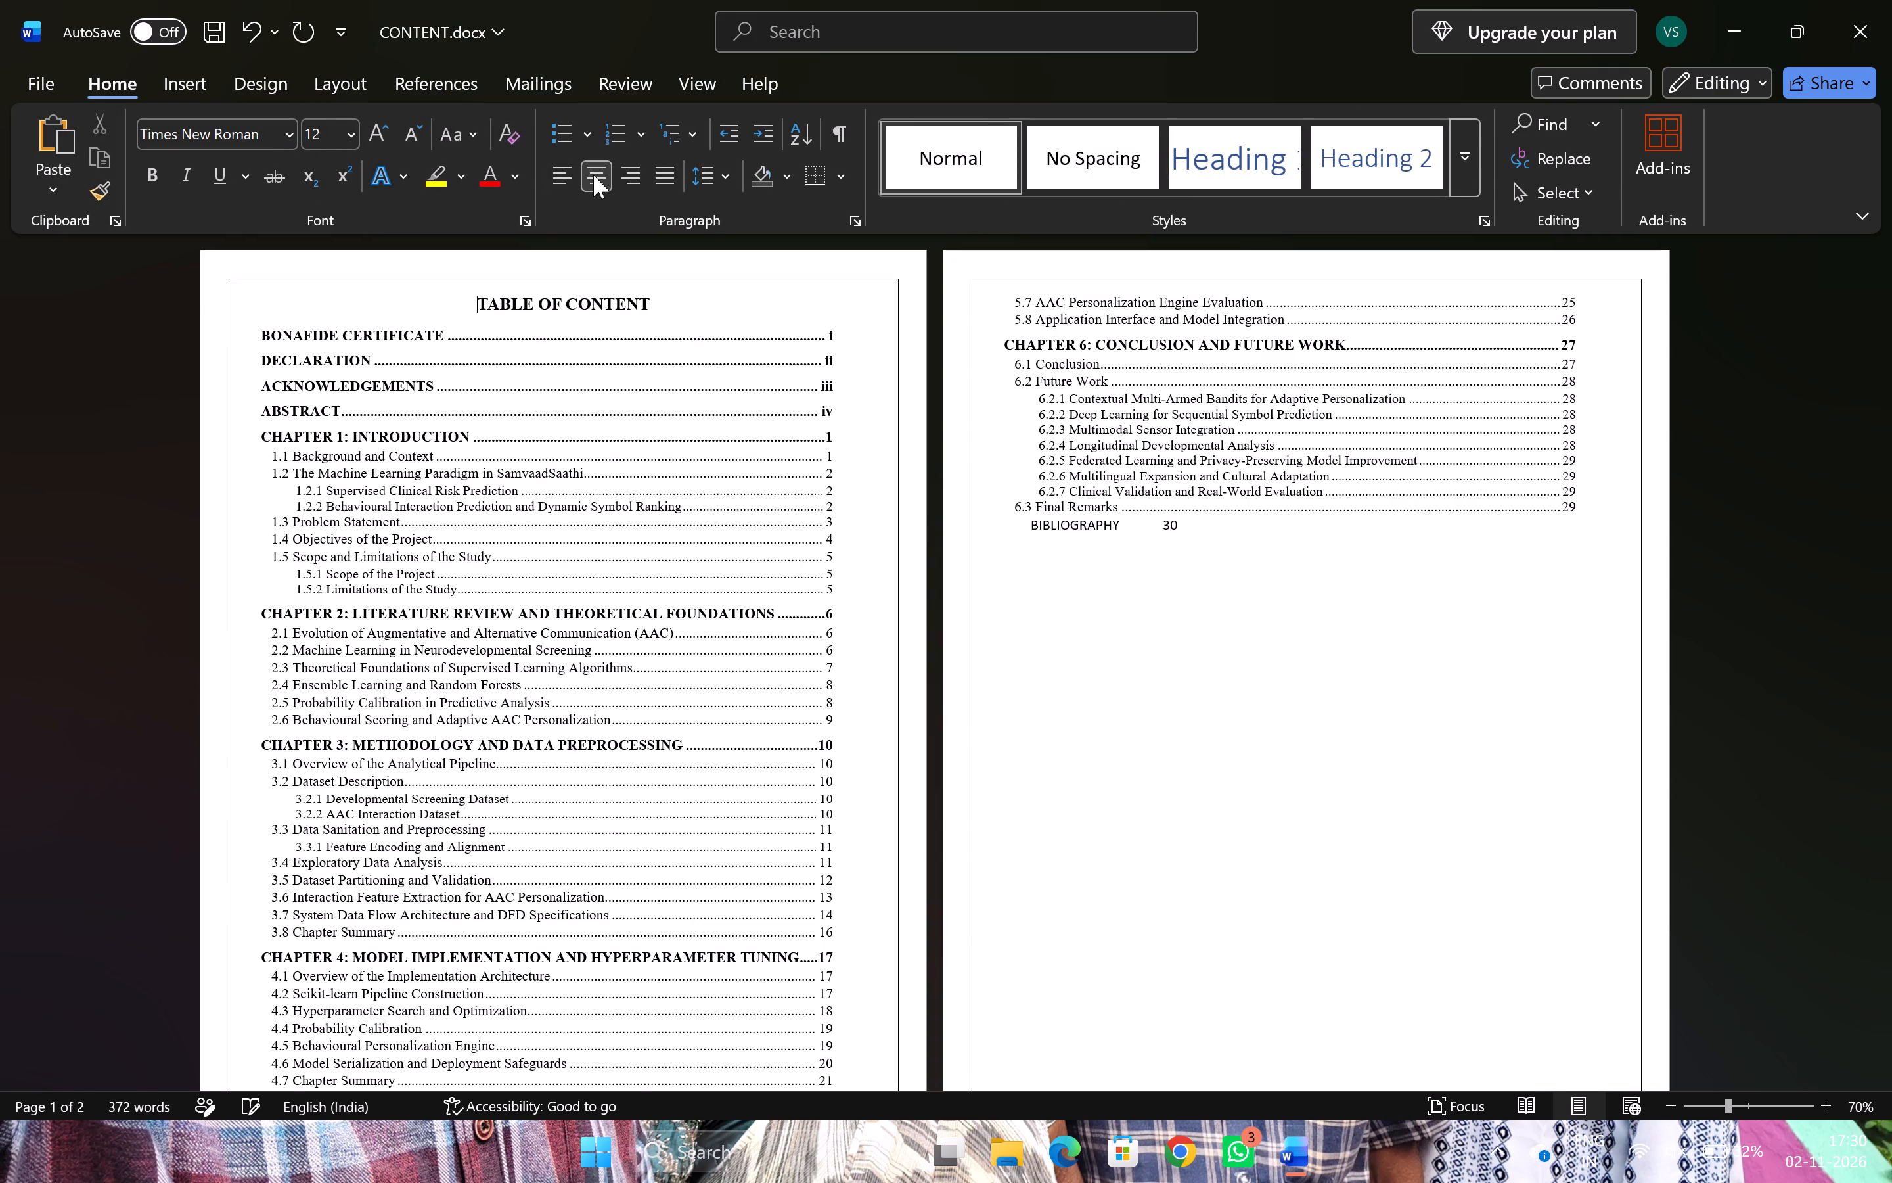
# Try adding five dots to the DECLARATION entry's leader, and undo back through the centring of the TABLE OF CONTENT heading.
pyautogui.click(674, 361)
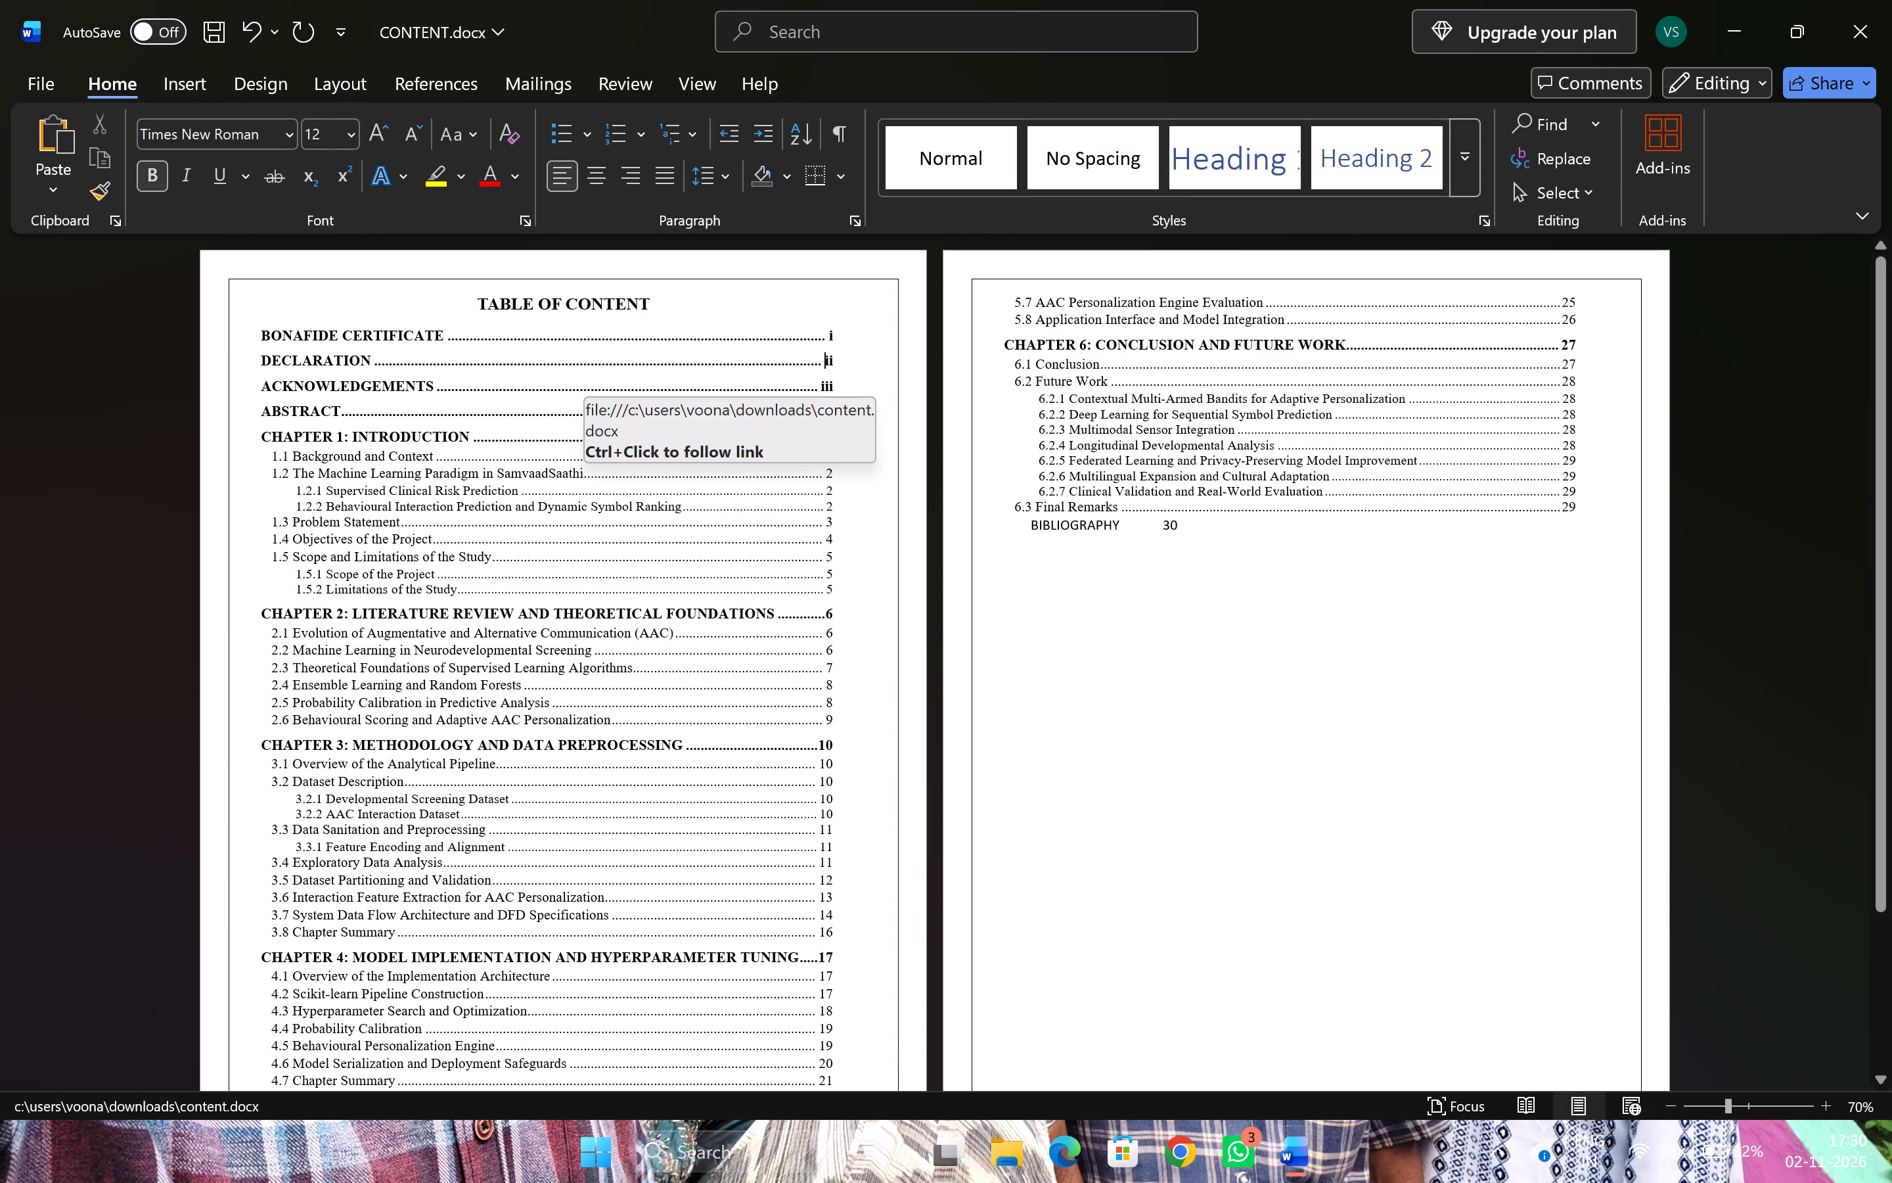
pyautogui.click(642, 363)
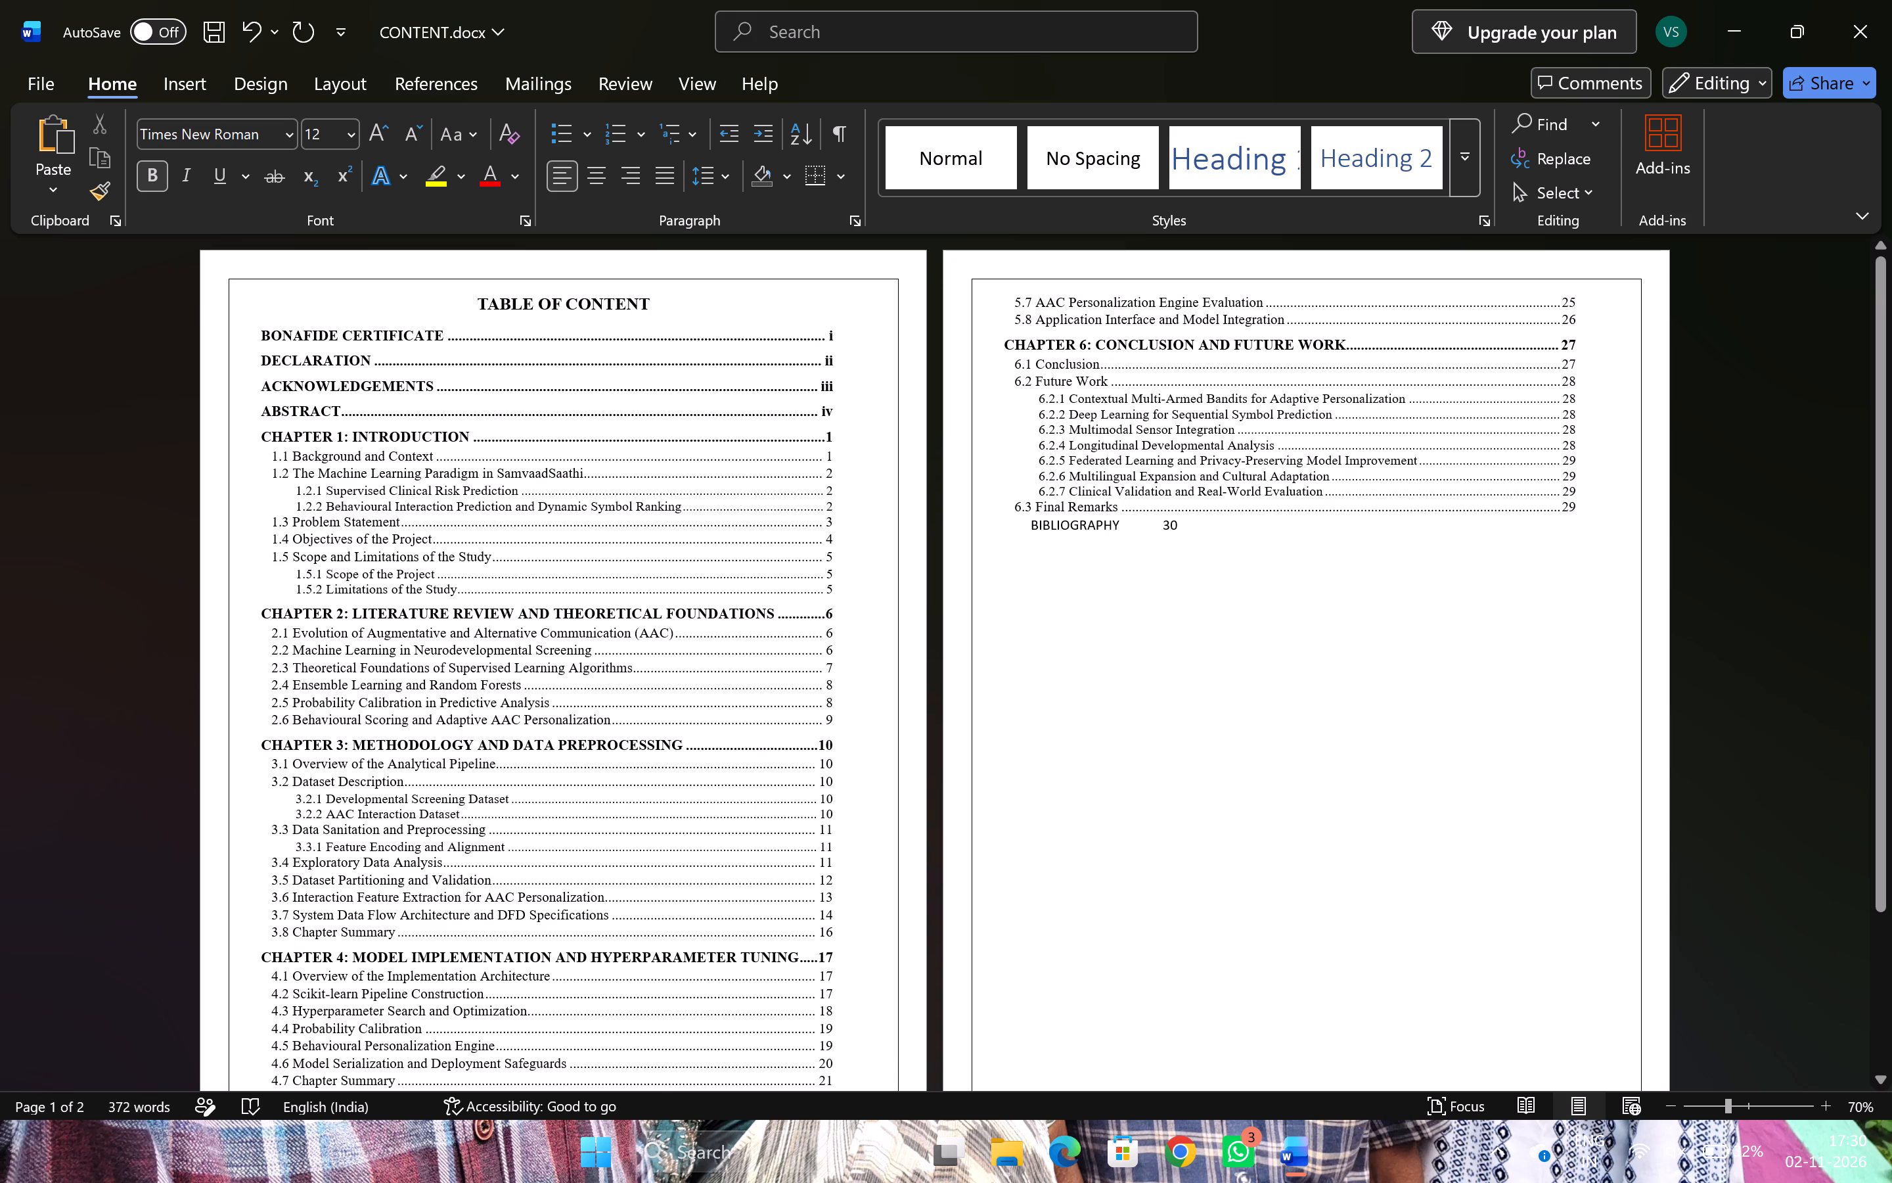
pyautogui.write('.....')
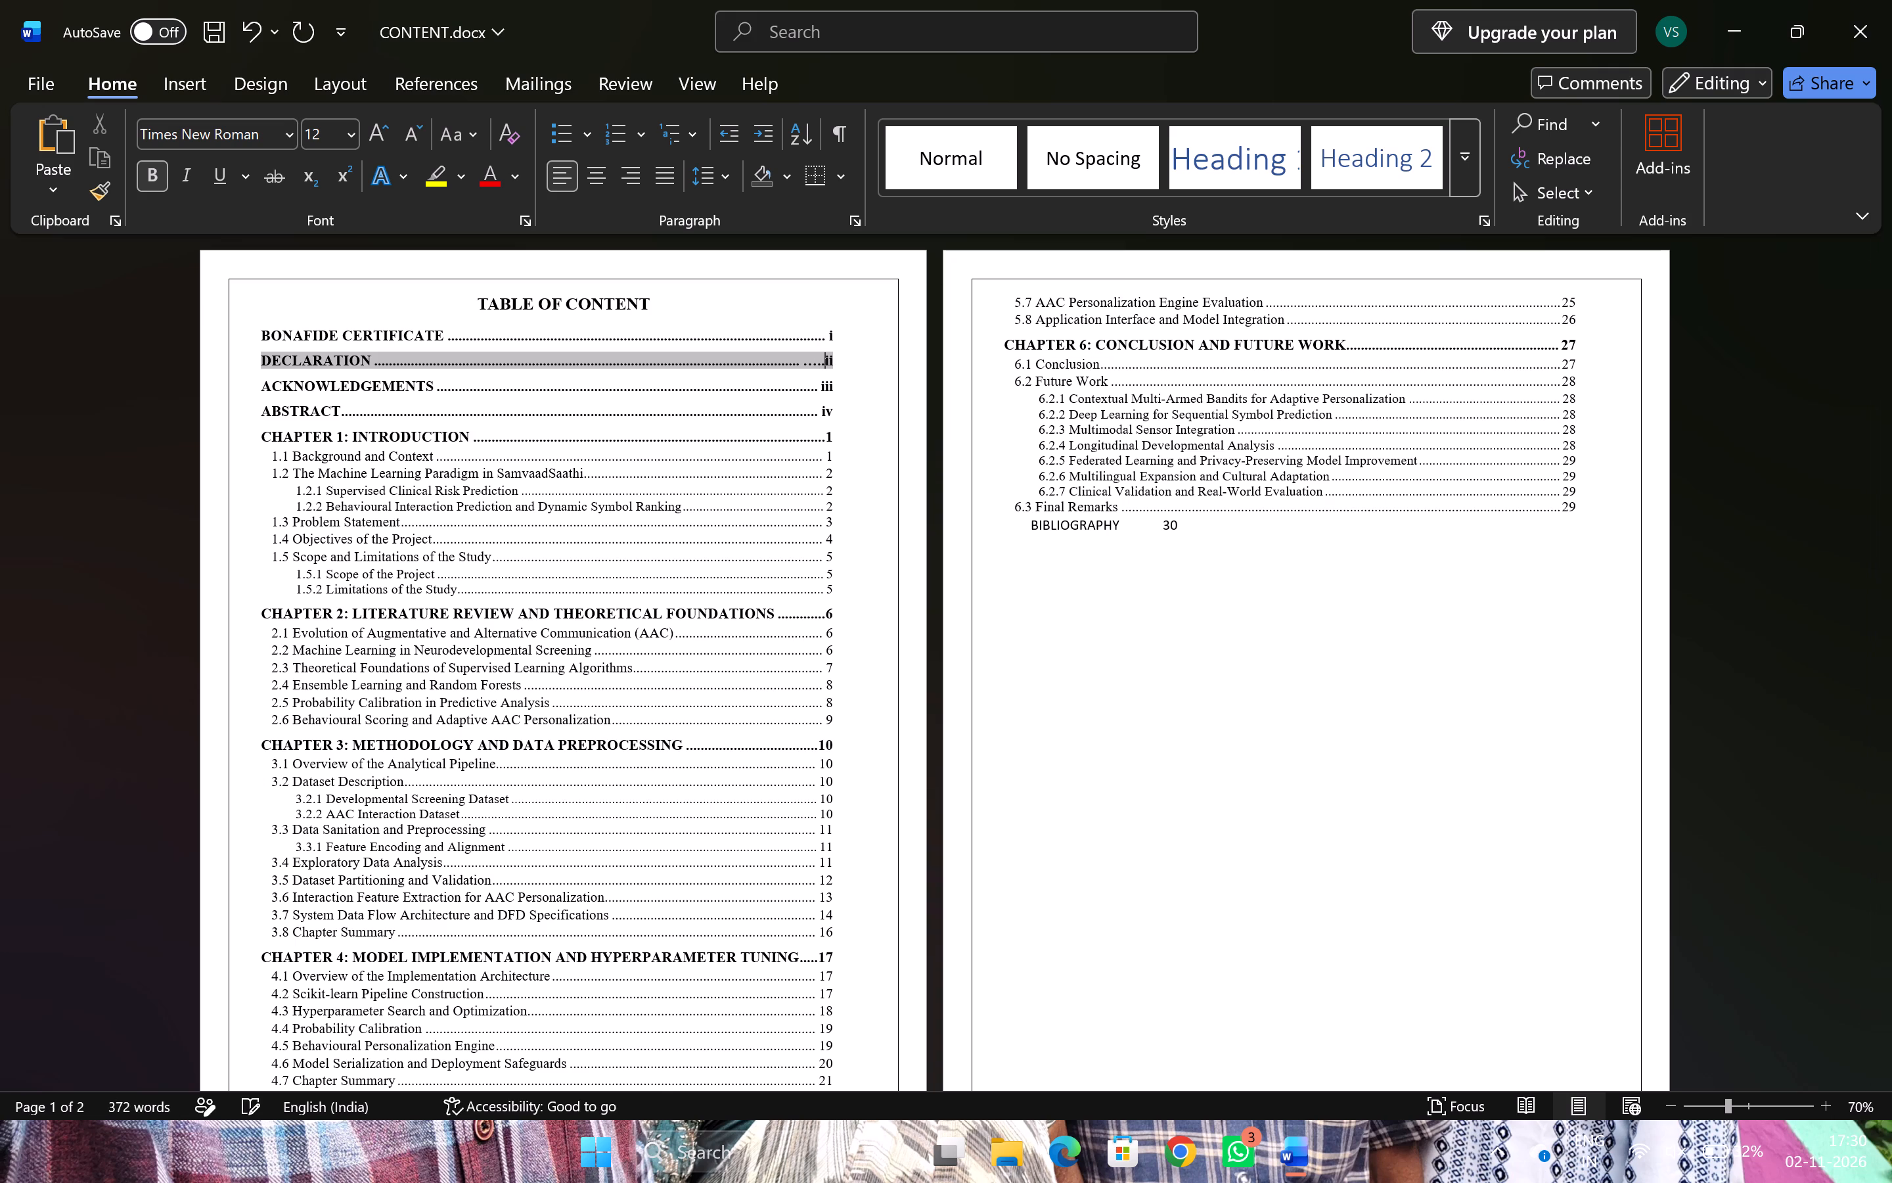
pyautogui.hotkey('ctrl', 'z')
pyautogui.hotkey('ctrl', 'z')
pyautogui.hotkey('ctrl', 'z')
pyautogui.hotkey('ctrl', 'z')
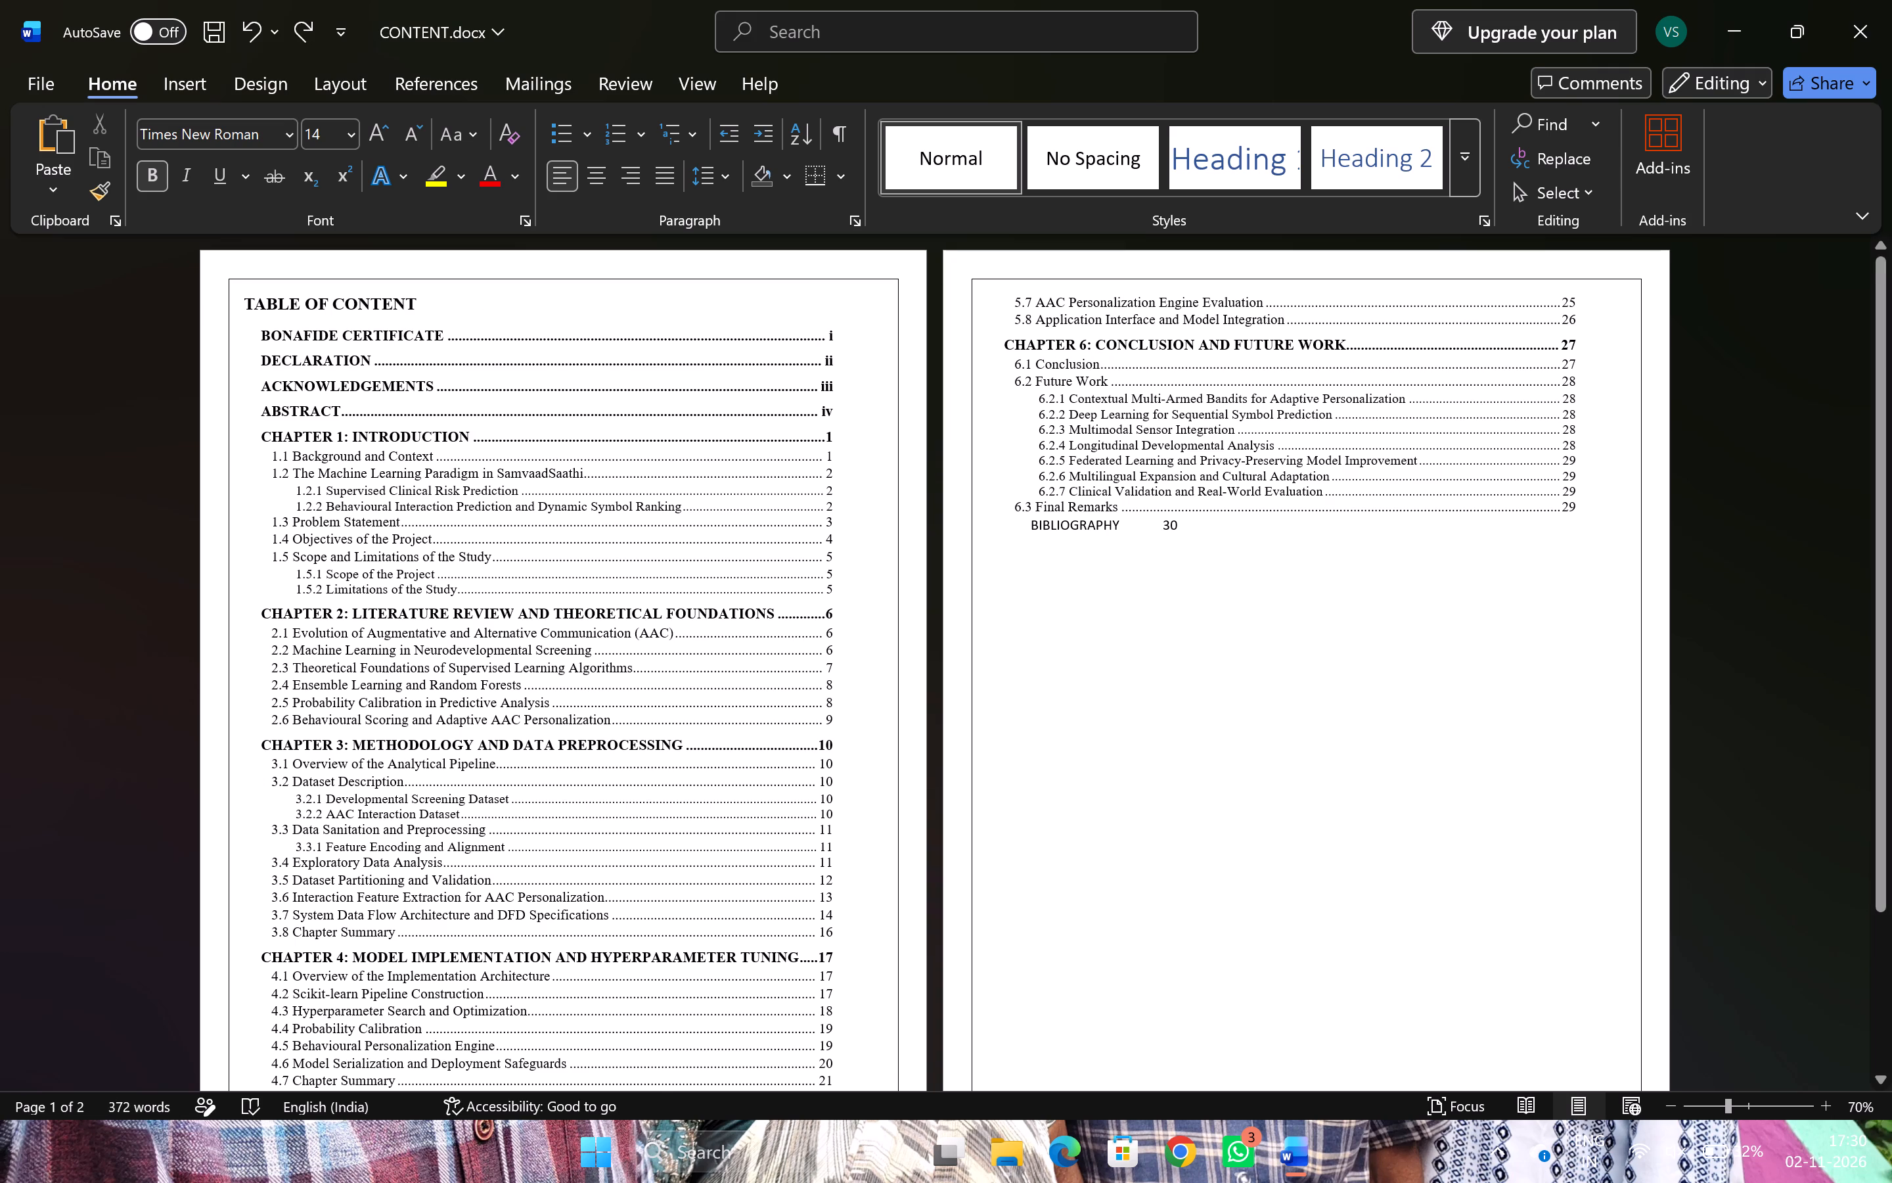
# Add a row of leader dots between BIBLIOGRAPHY and its page number at the end of the list.
pyautogui.scroll(-3, 677, 488)
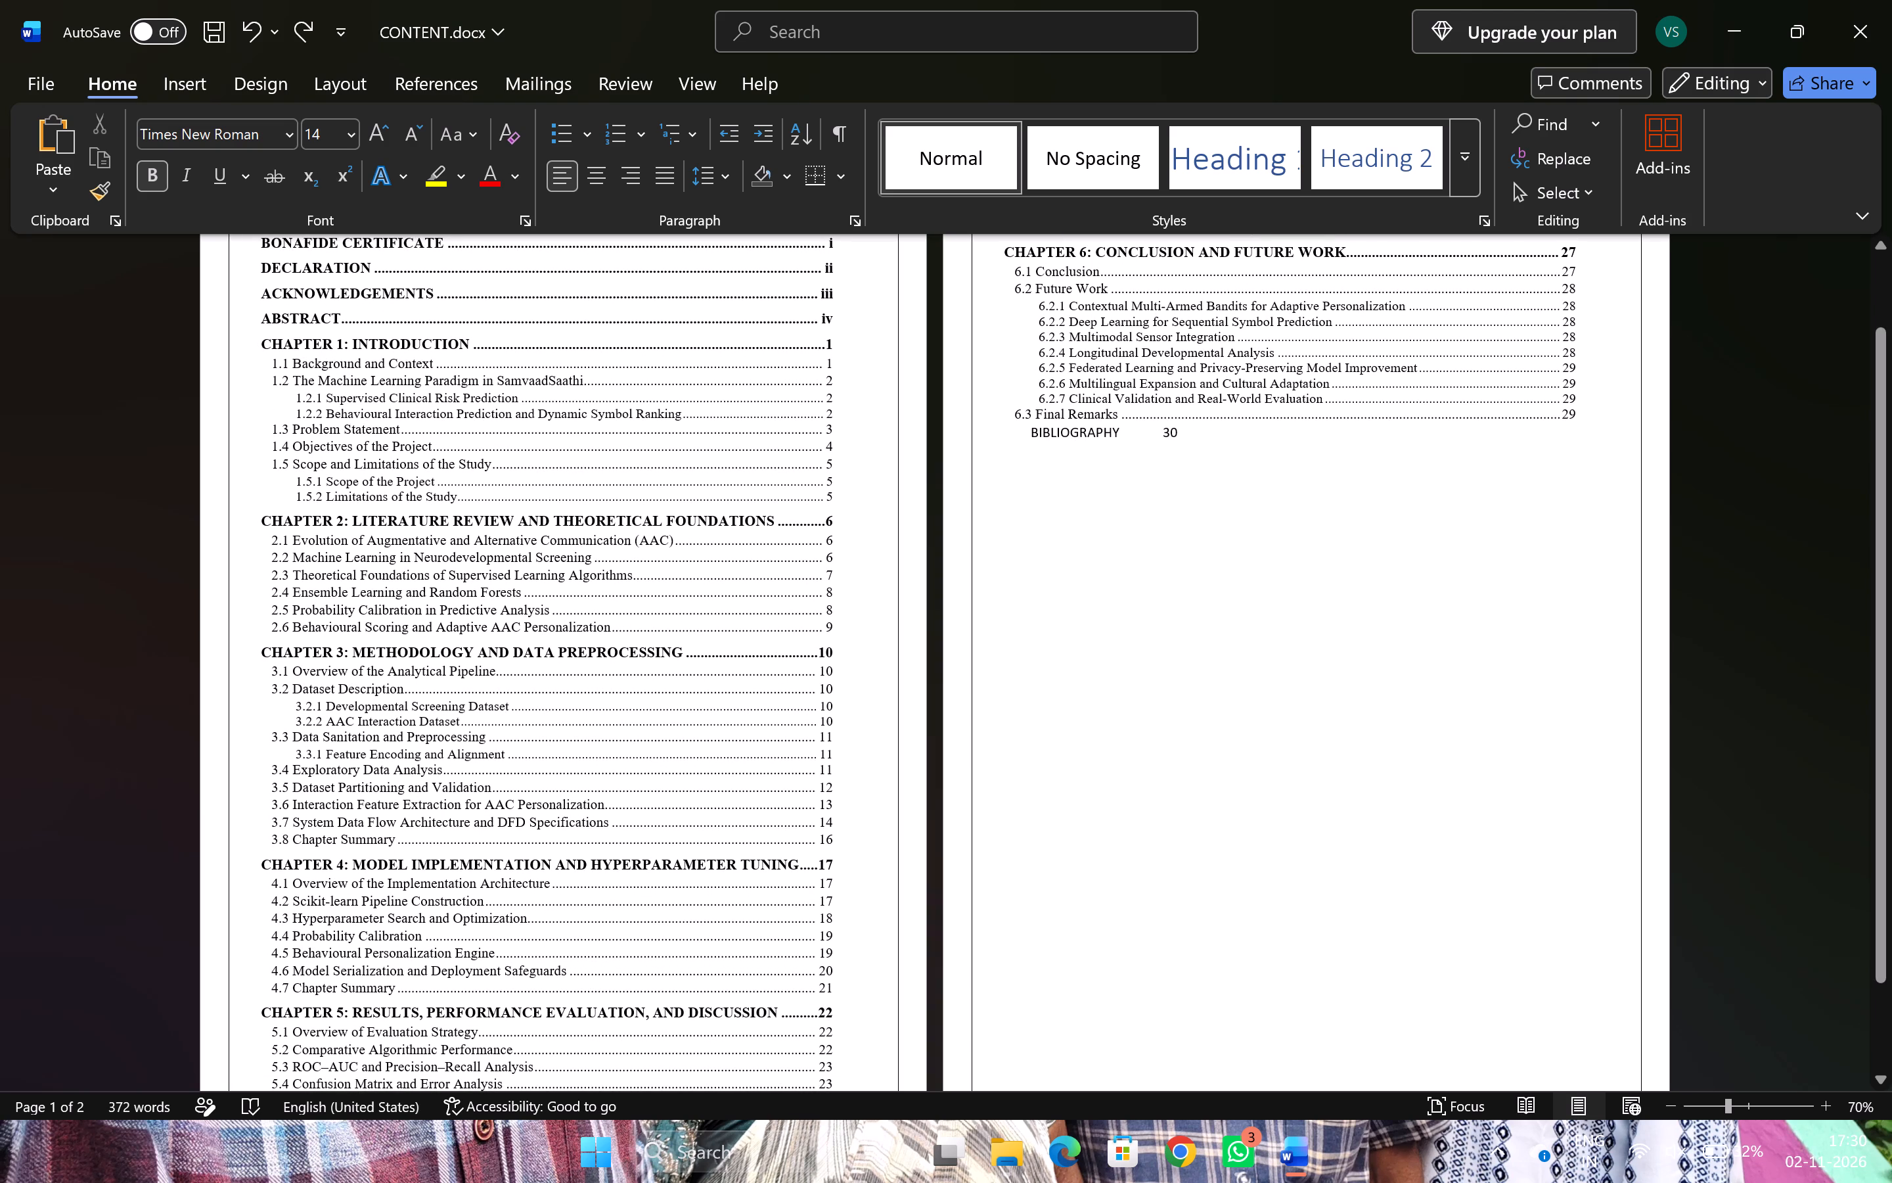
pyautogui.click(1138, 436)
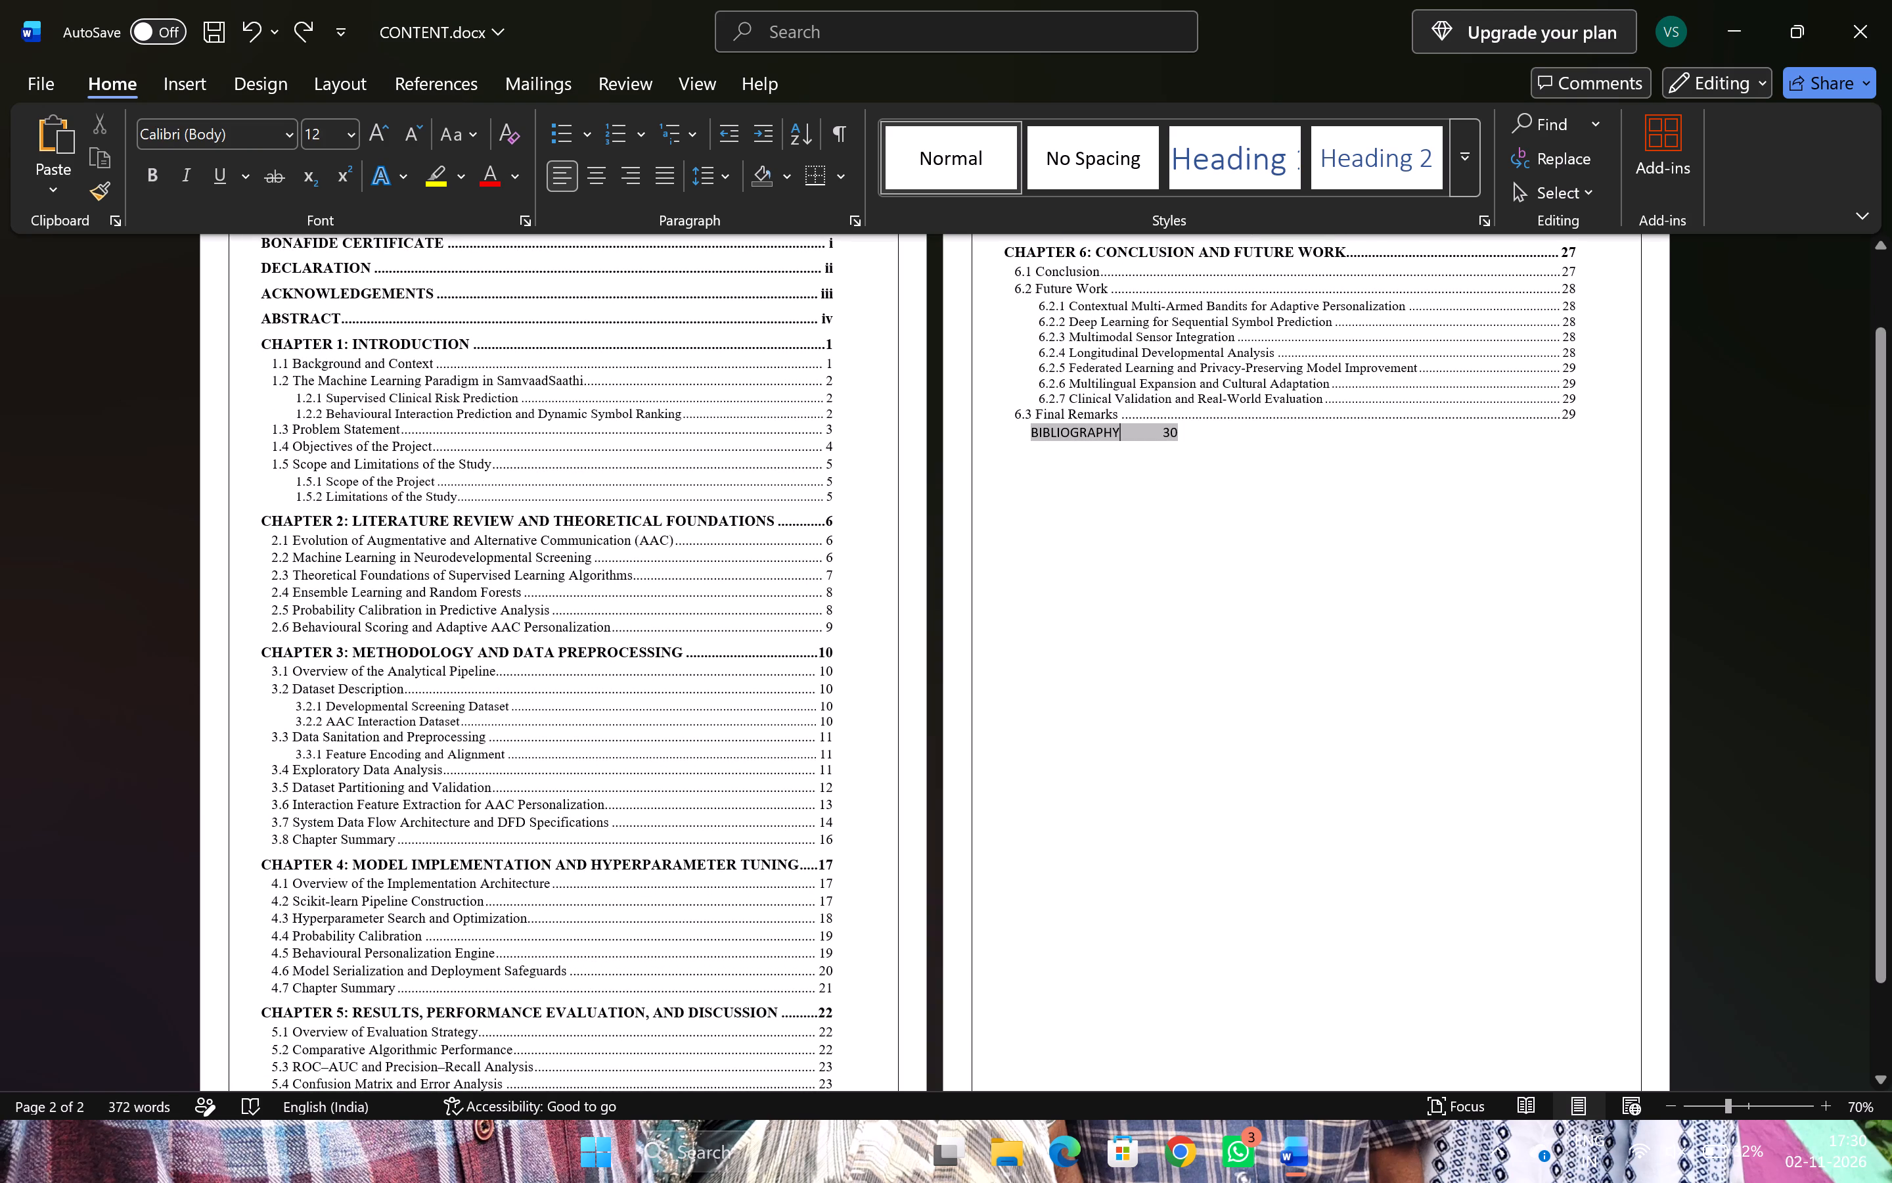
pyautogui.write('..')
pyautogui.press('.')
pyautogui.press('.')
pyautogui.press('.')
pyautogui.press('.')
pyautogui.press('.')
pyautogui.press('.')
pyautogui.press('.')
pyautogui.press('.')
pyautogui.press('.')
pyautogui.press('.')
pyautogui.press('.')
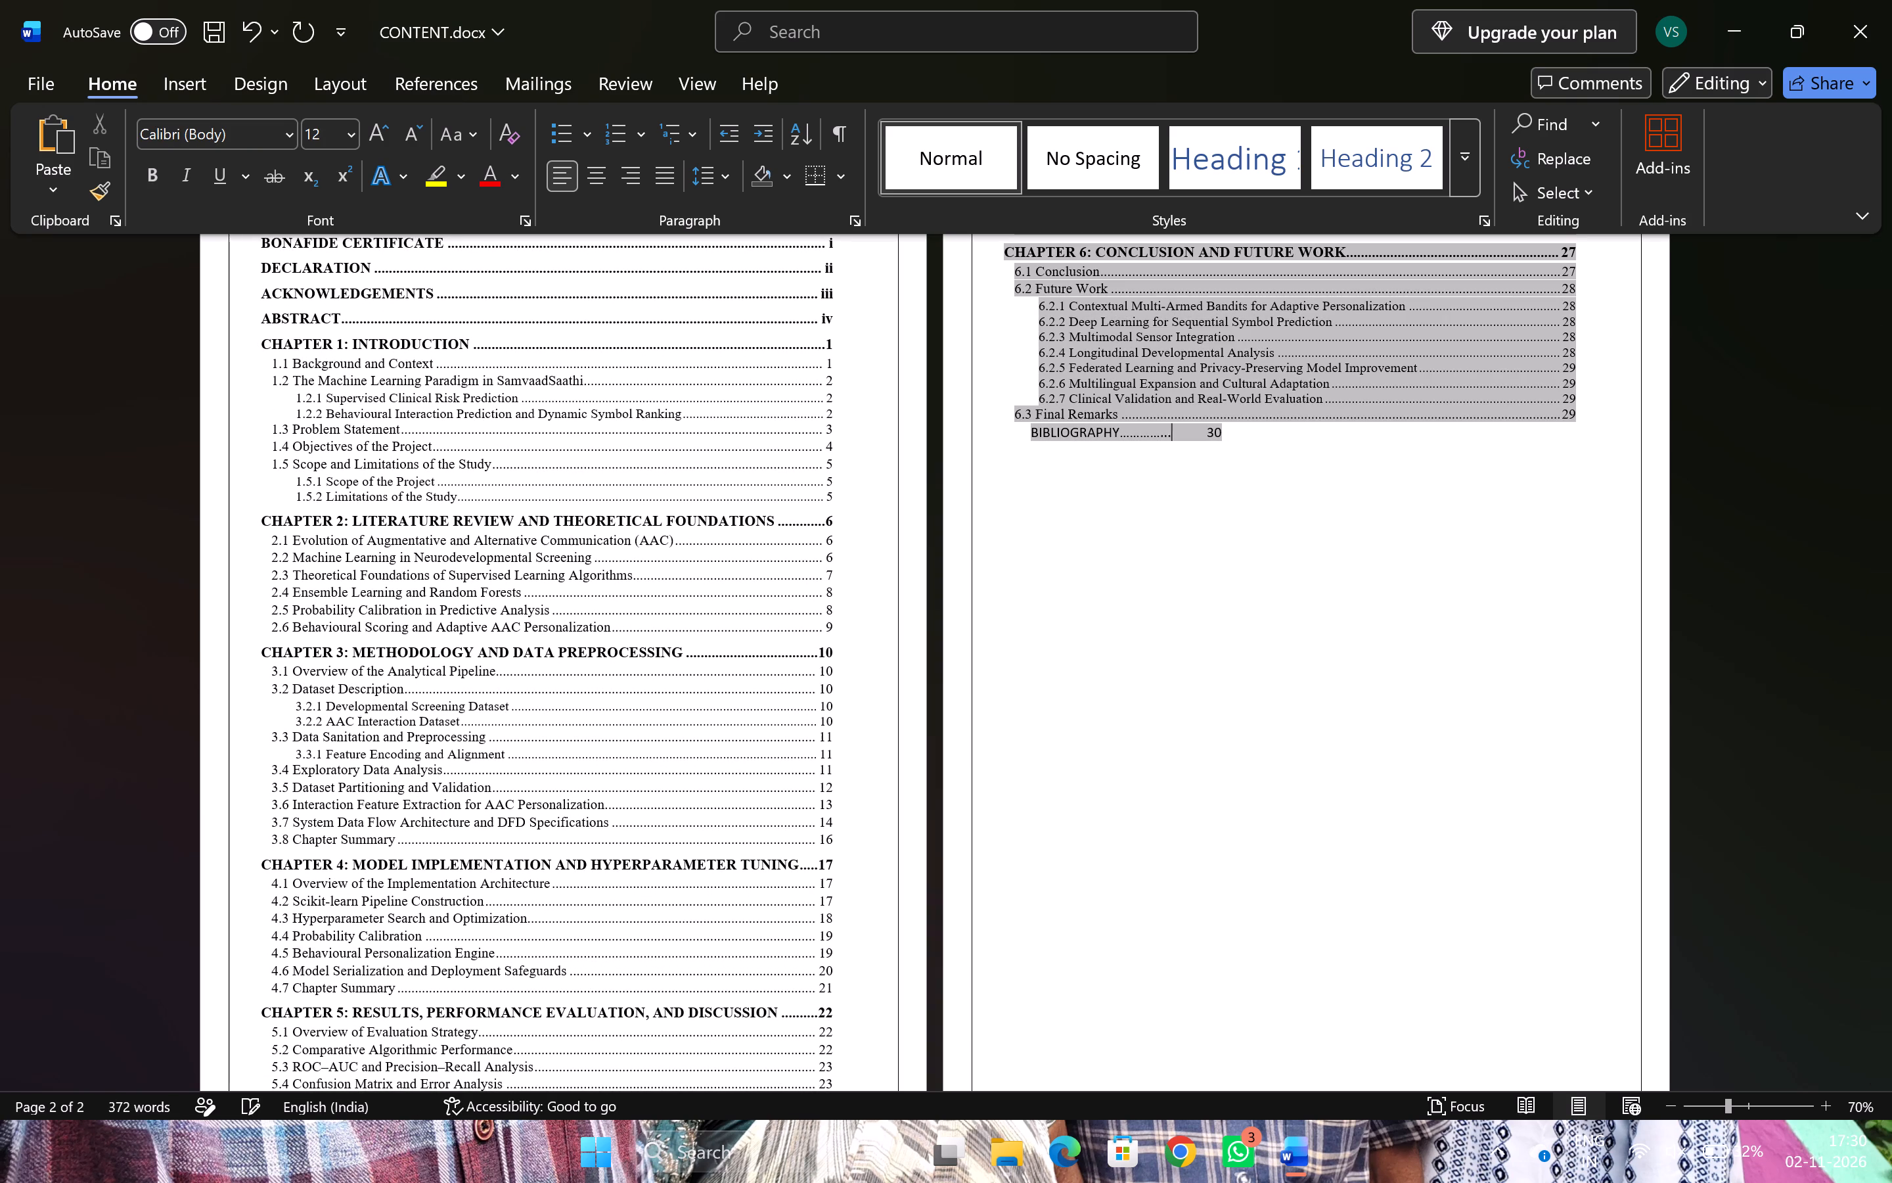
pyautogui.write('.....')
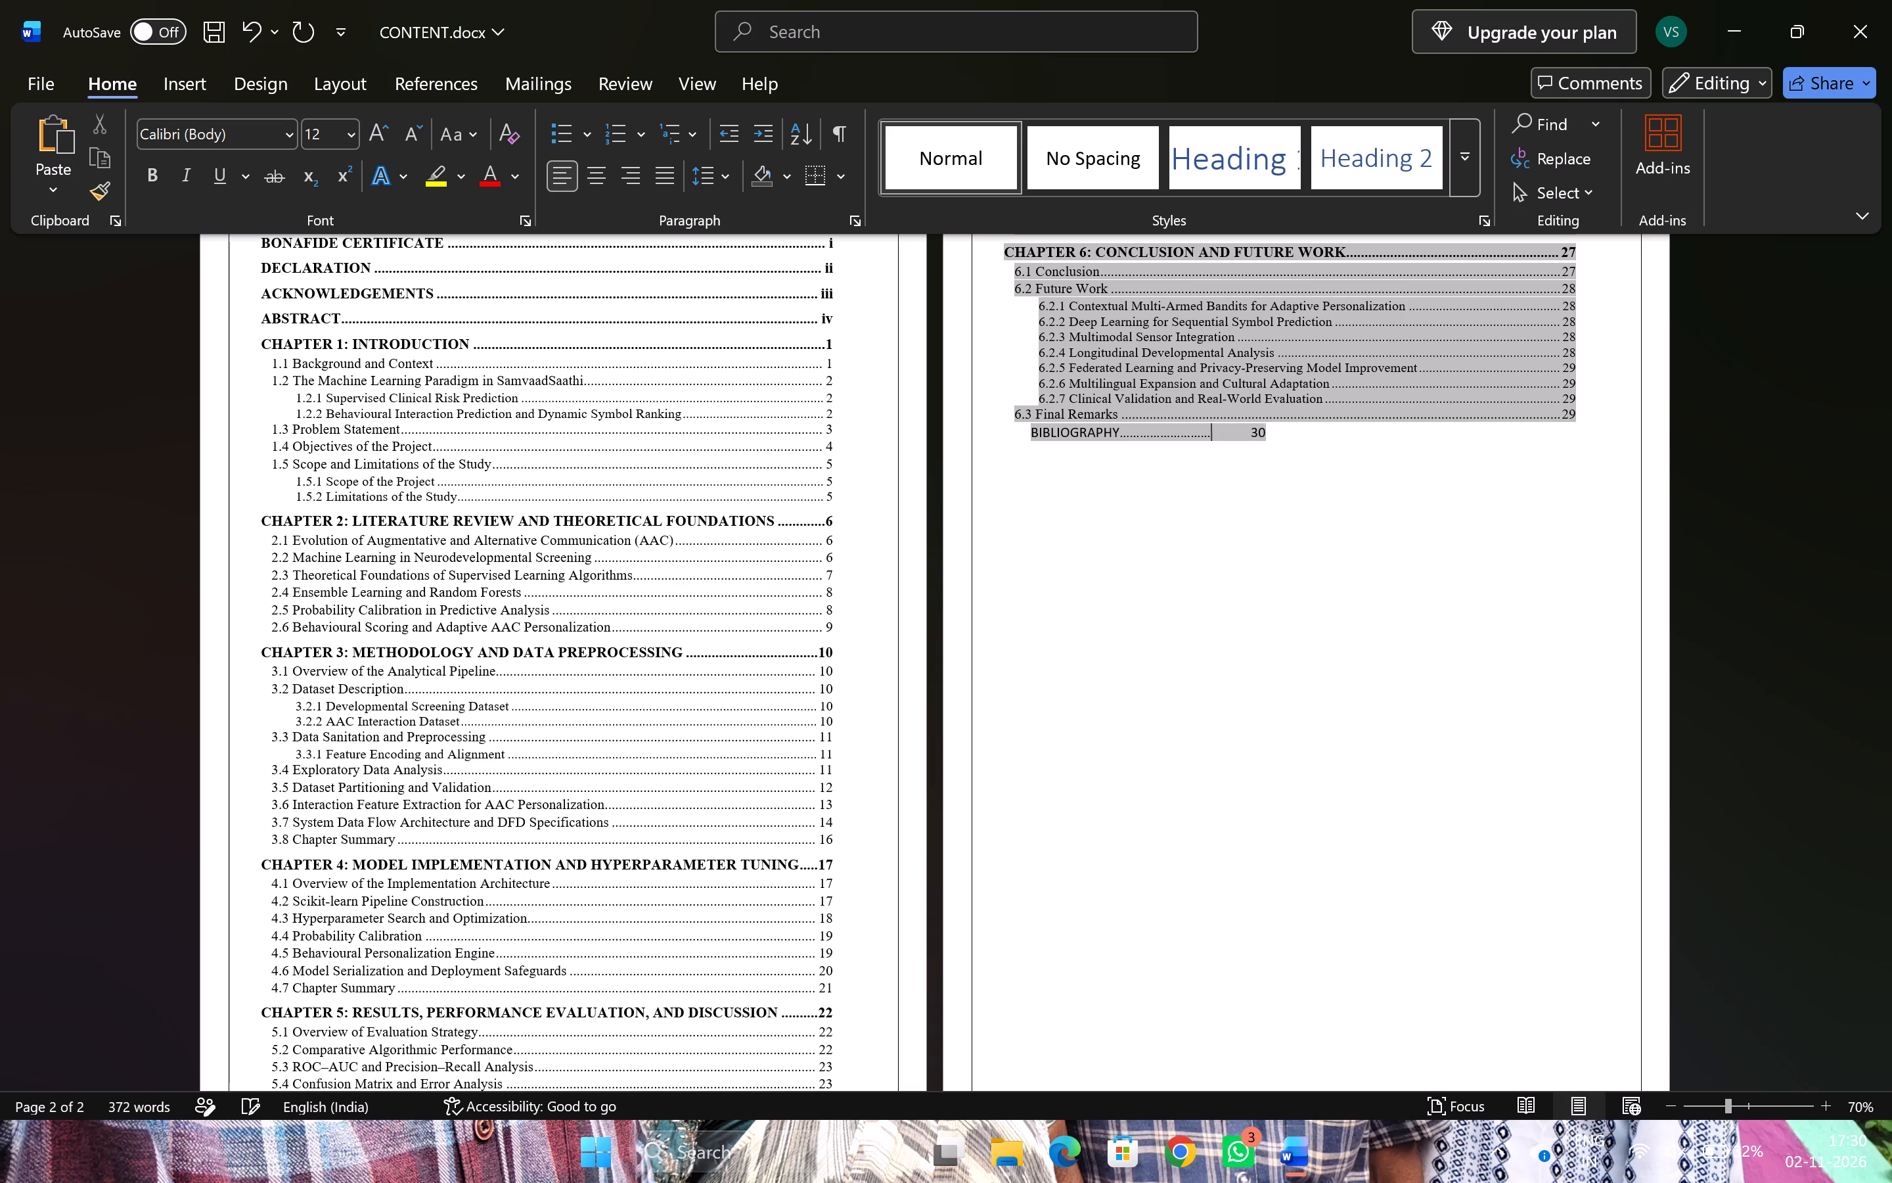
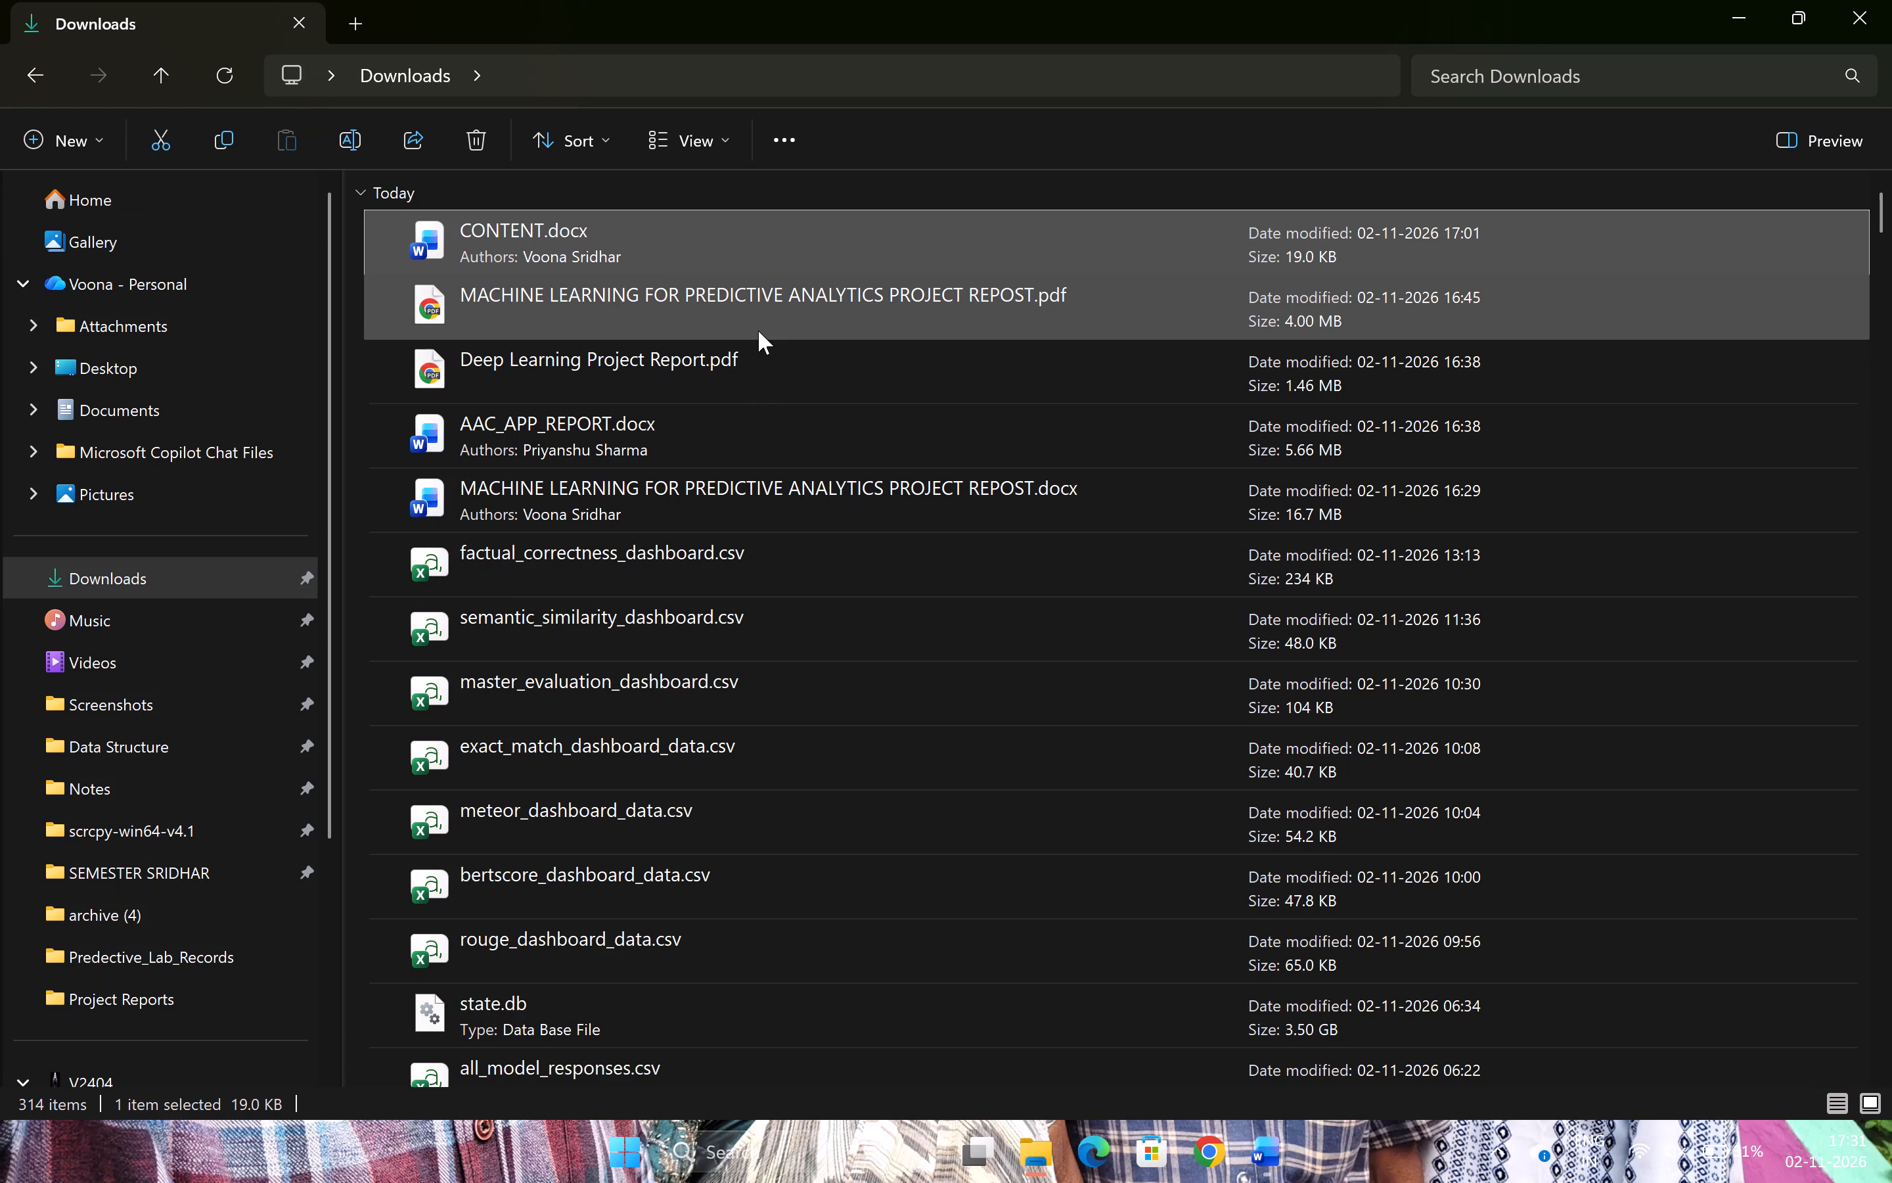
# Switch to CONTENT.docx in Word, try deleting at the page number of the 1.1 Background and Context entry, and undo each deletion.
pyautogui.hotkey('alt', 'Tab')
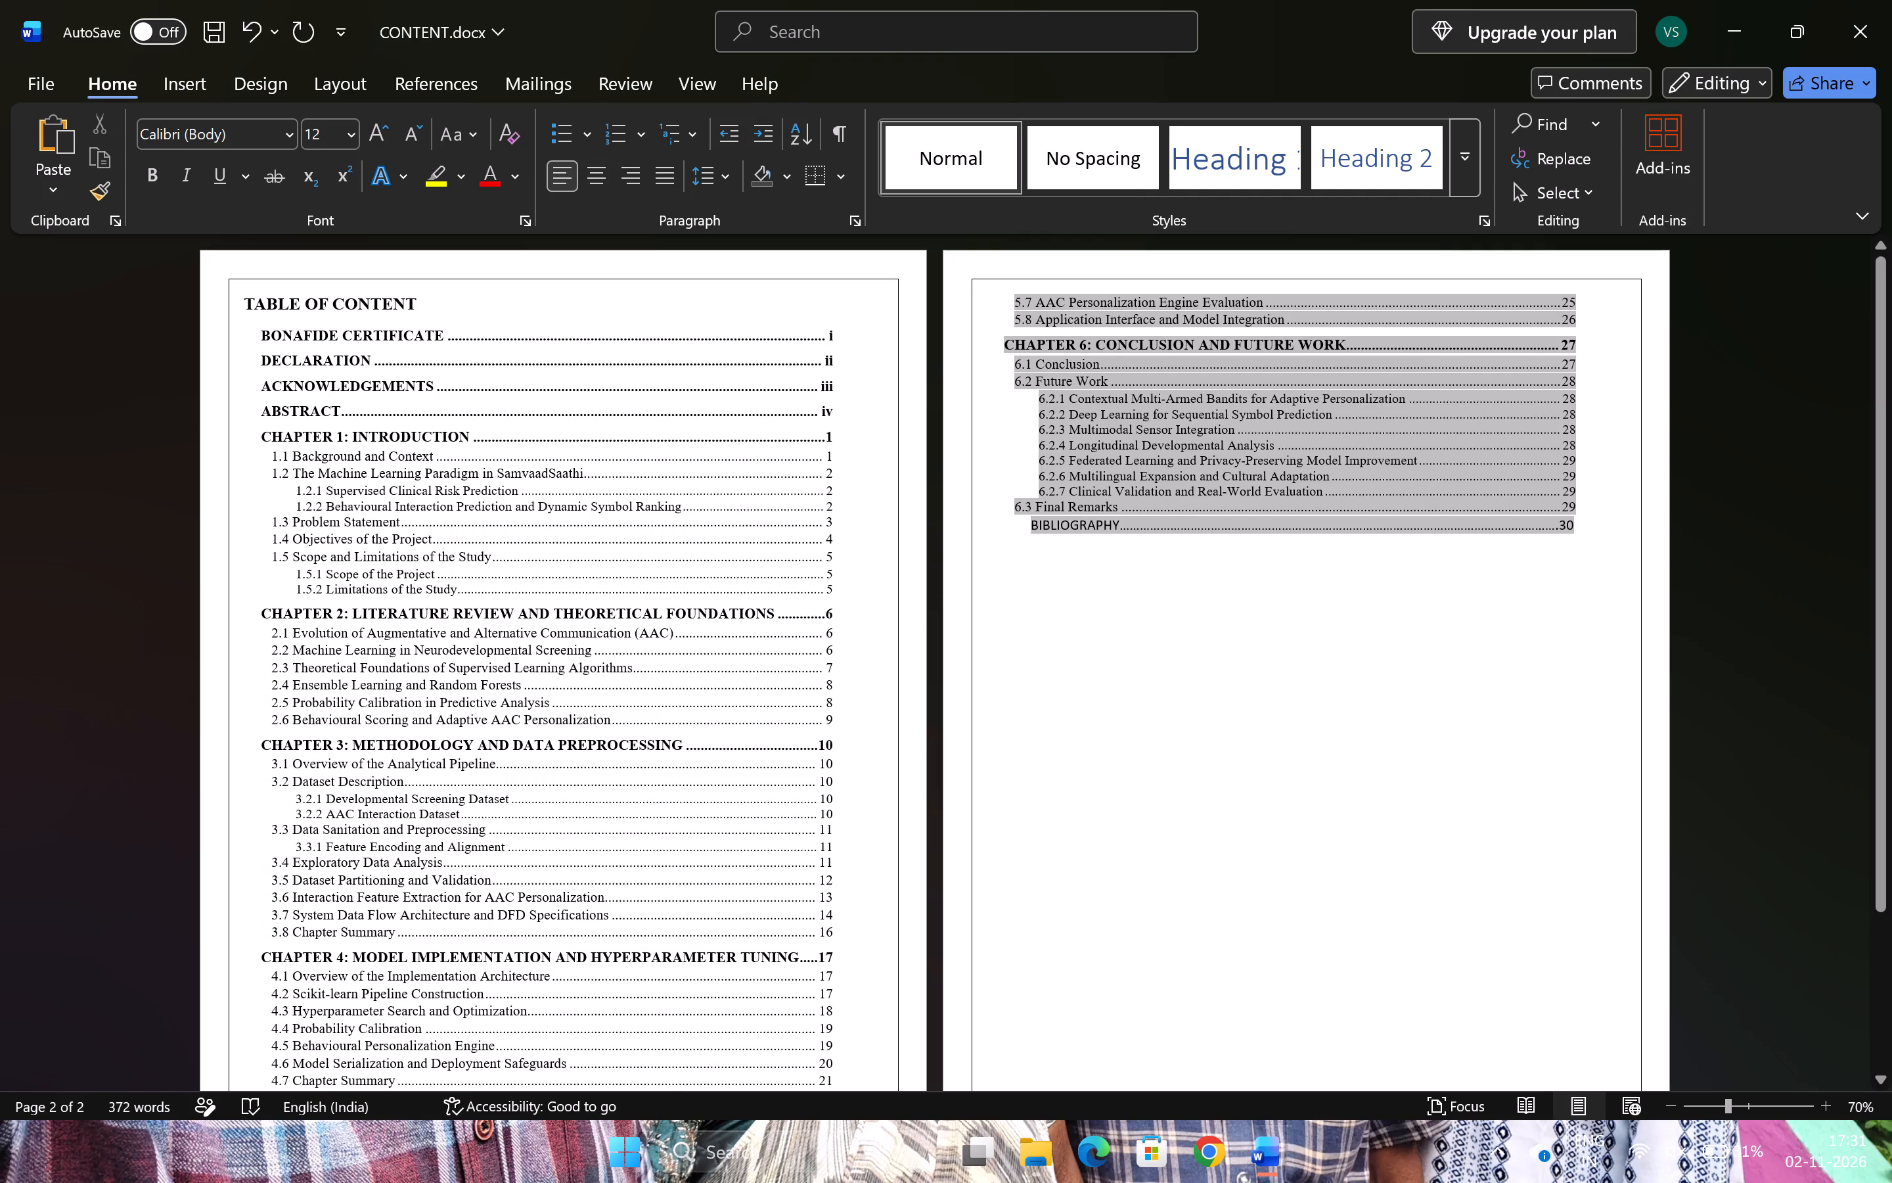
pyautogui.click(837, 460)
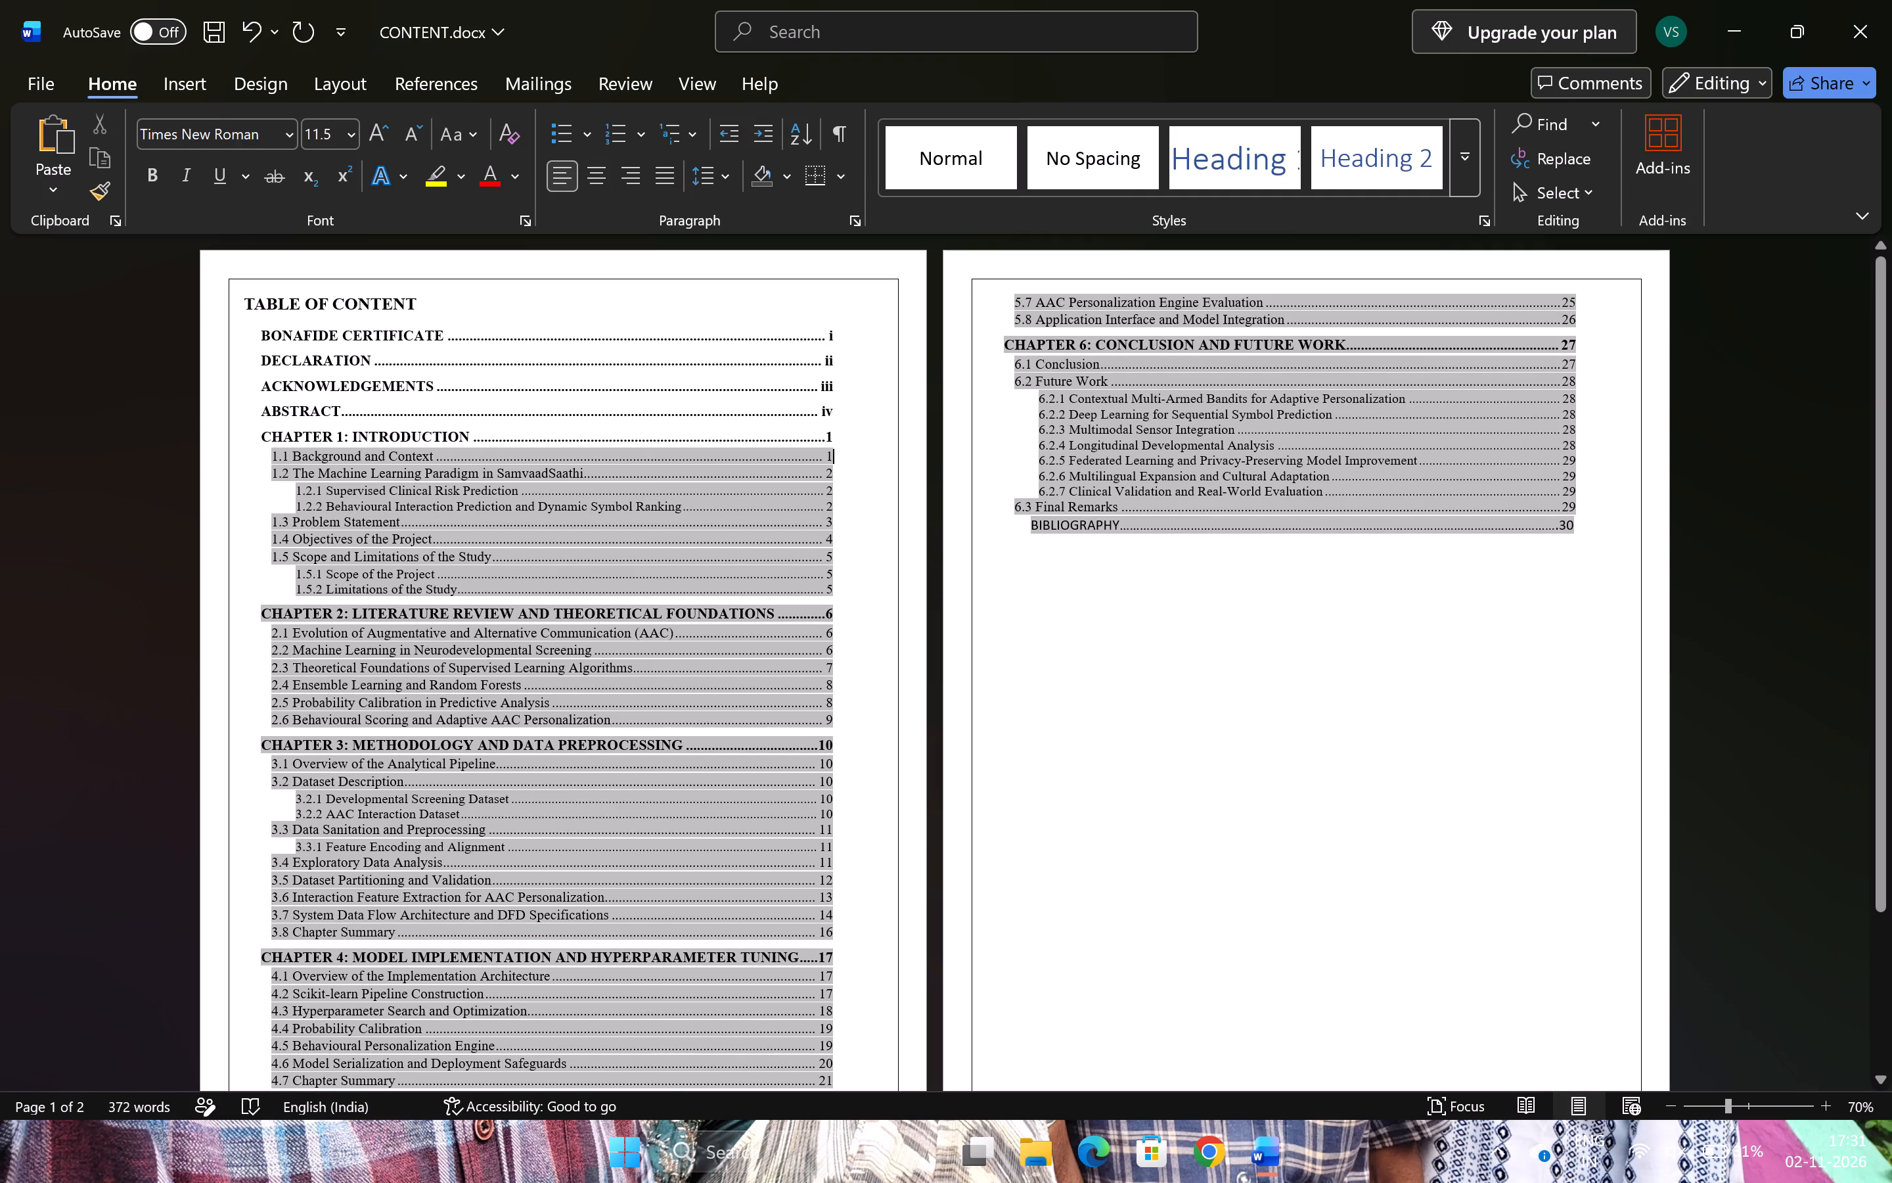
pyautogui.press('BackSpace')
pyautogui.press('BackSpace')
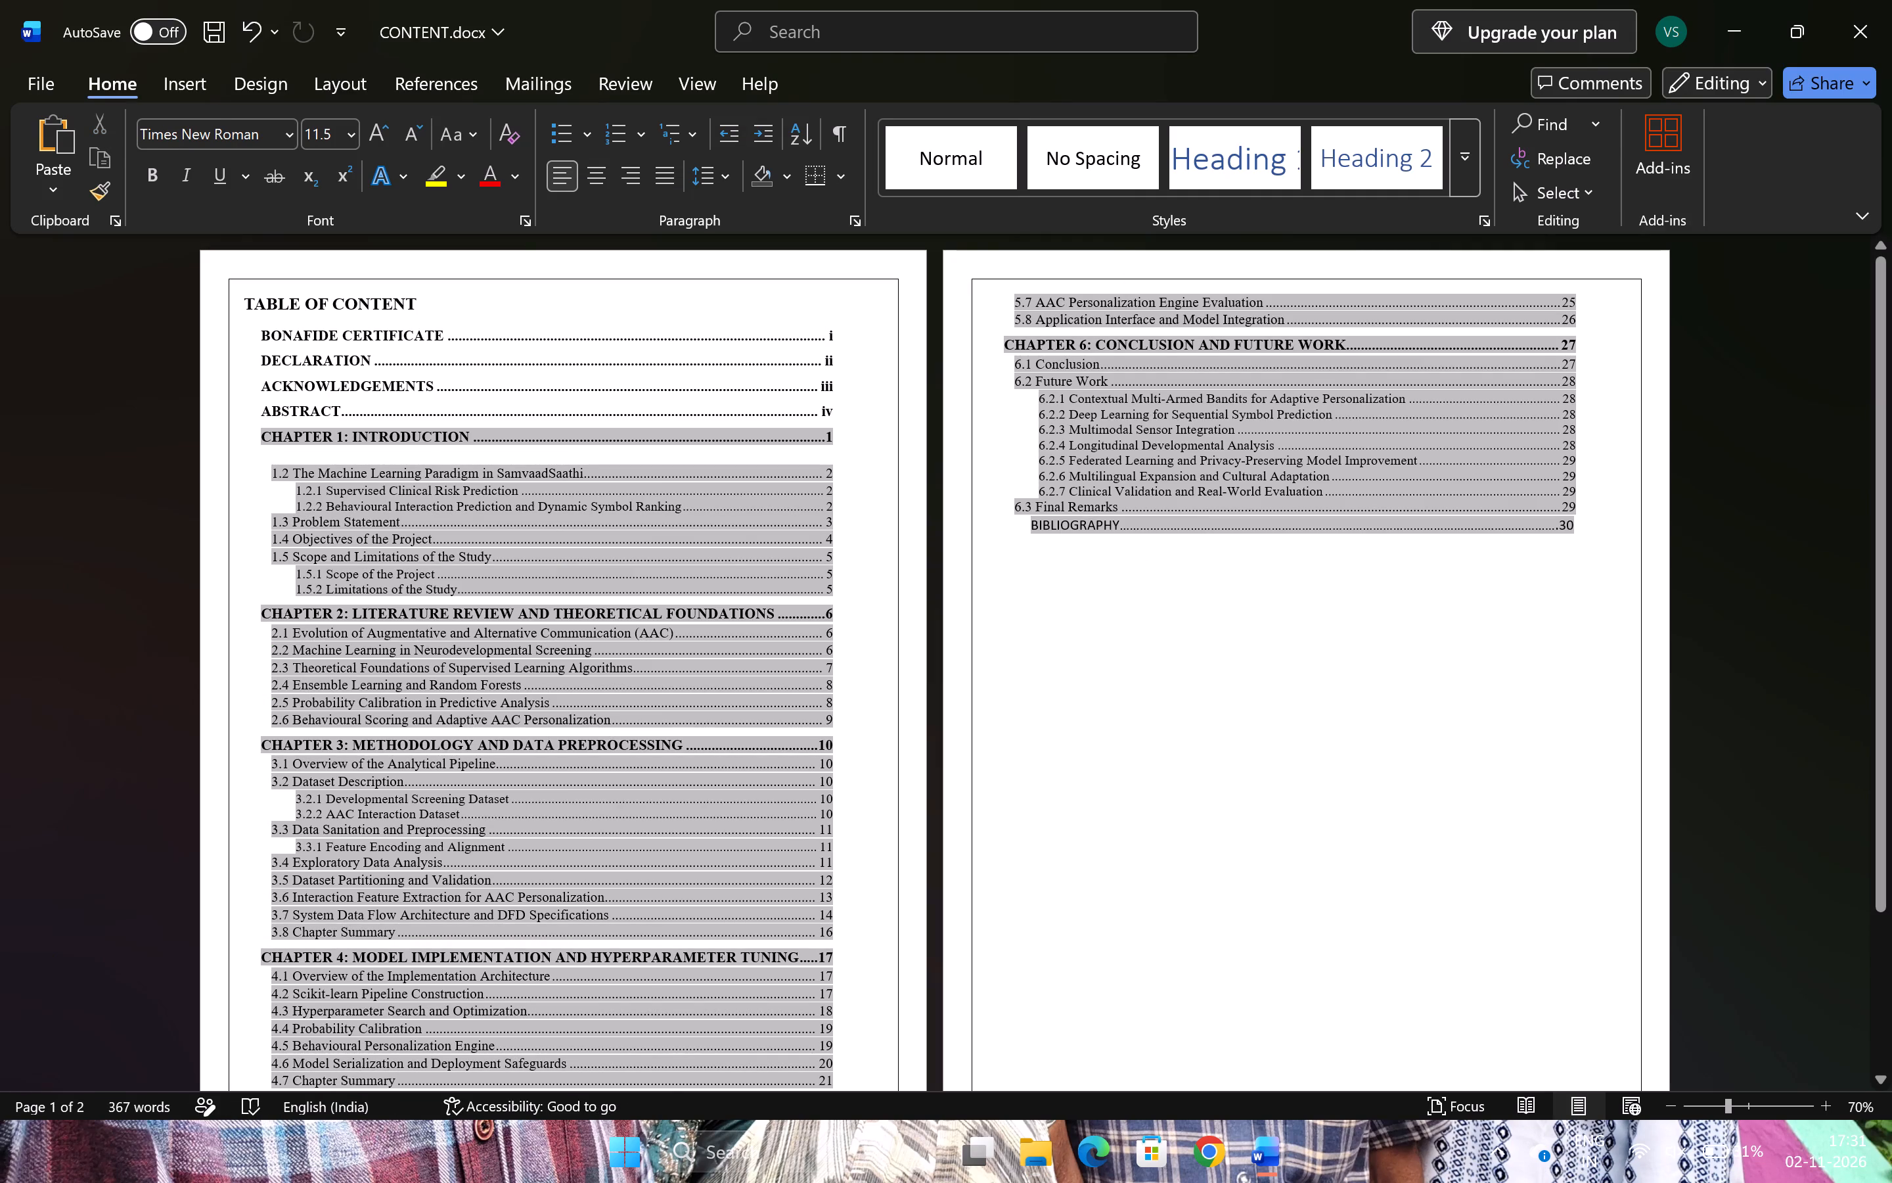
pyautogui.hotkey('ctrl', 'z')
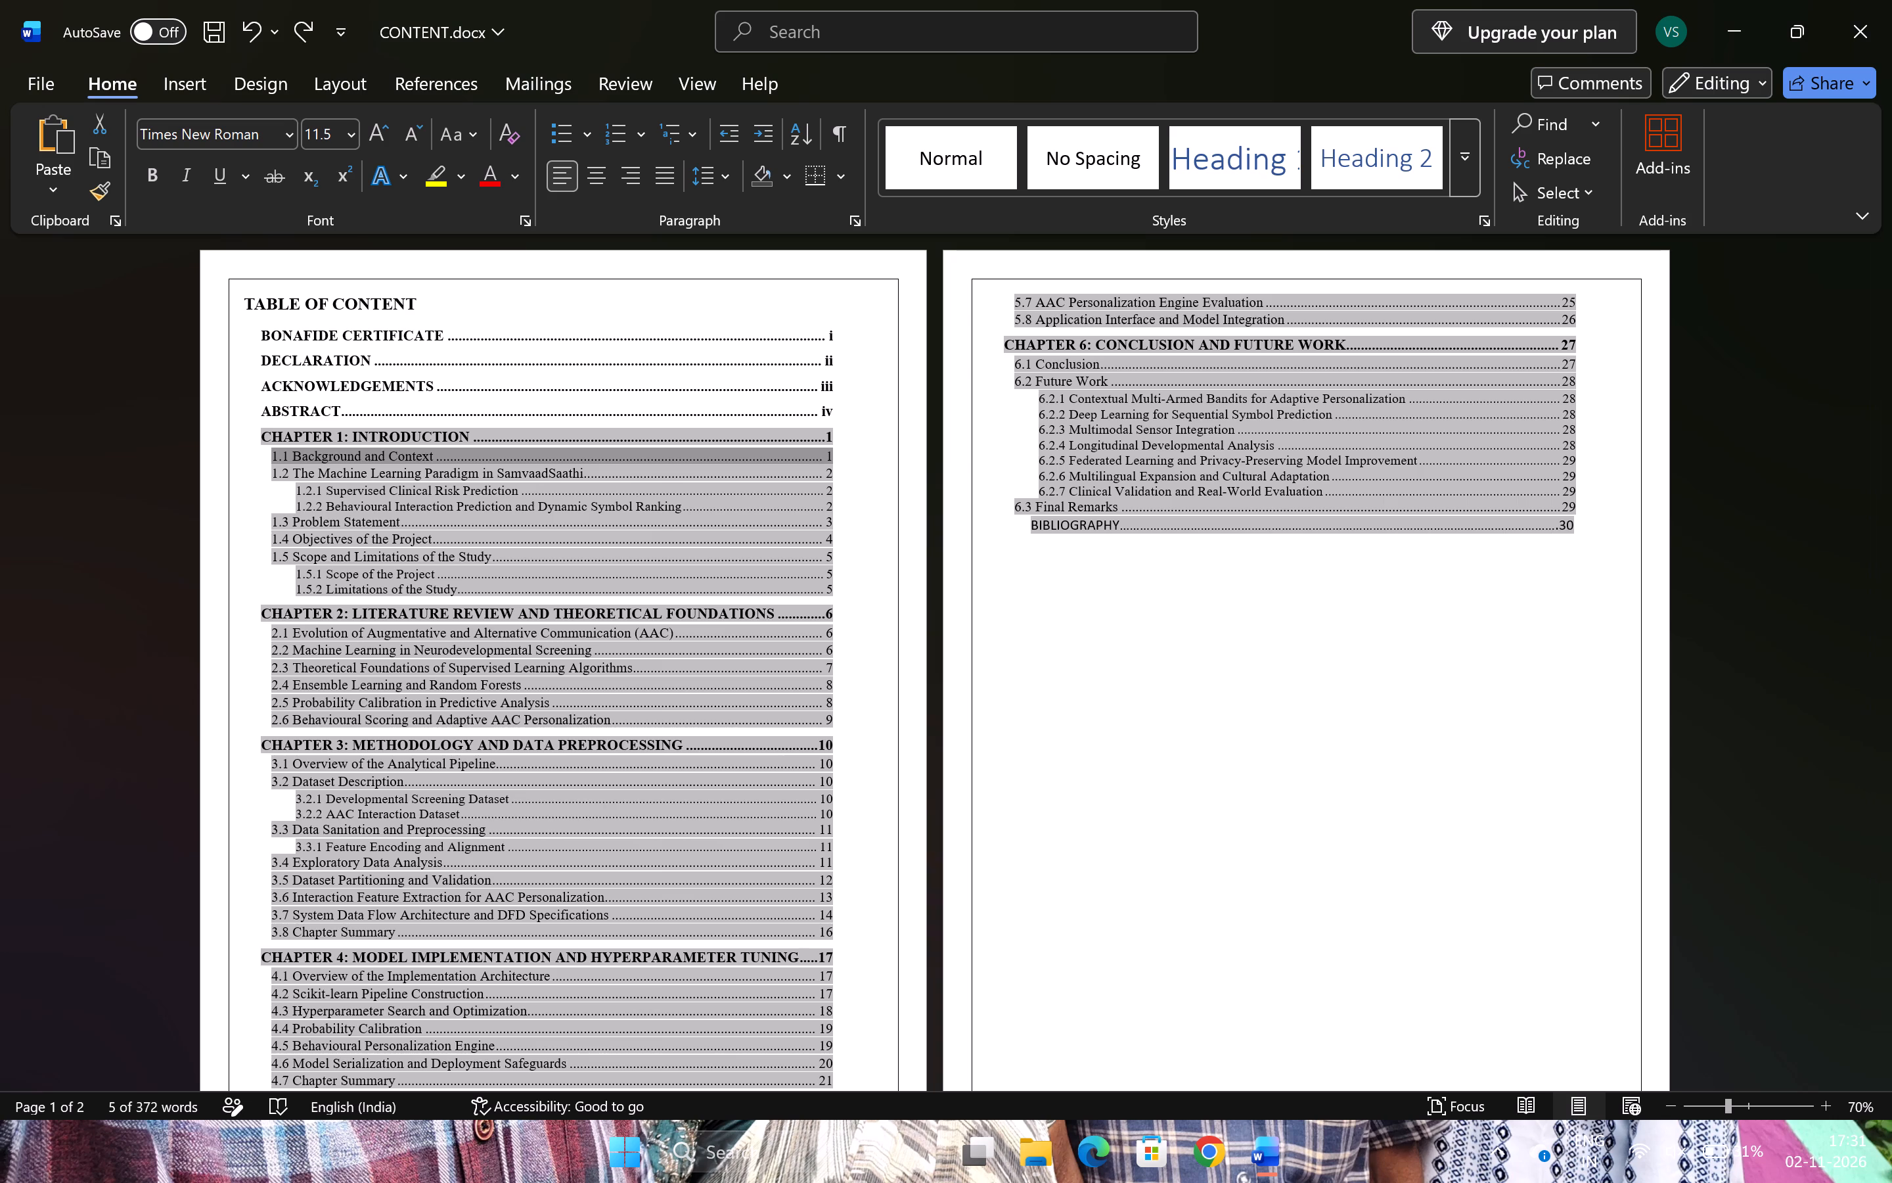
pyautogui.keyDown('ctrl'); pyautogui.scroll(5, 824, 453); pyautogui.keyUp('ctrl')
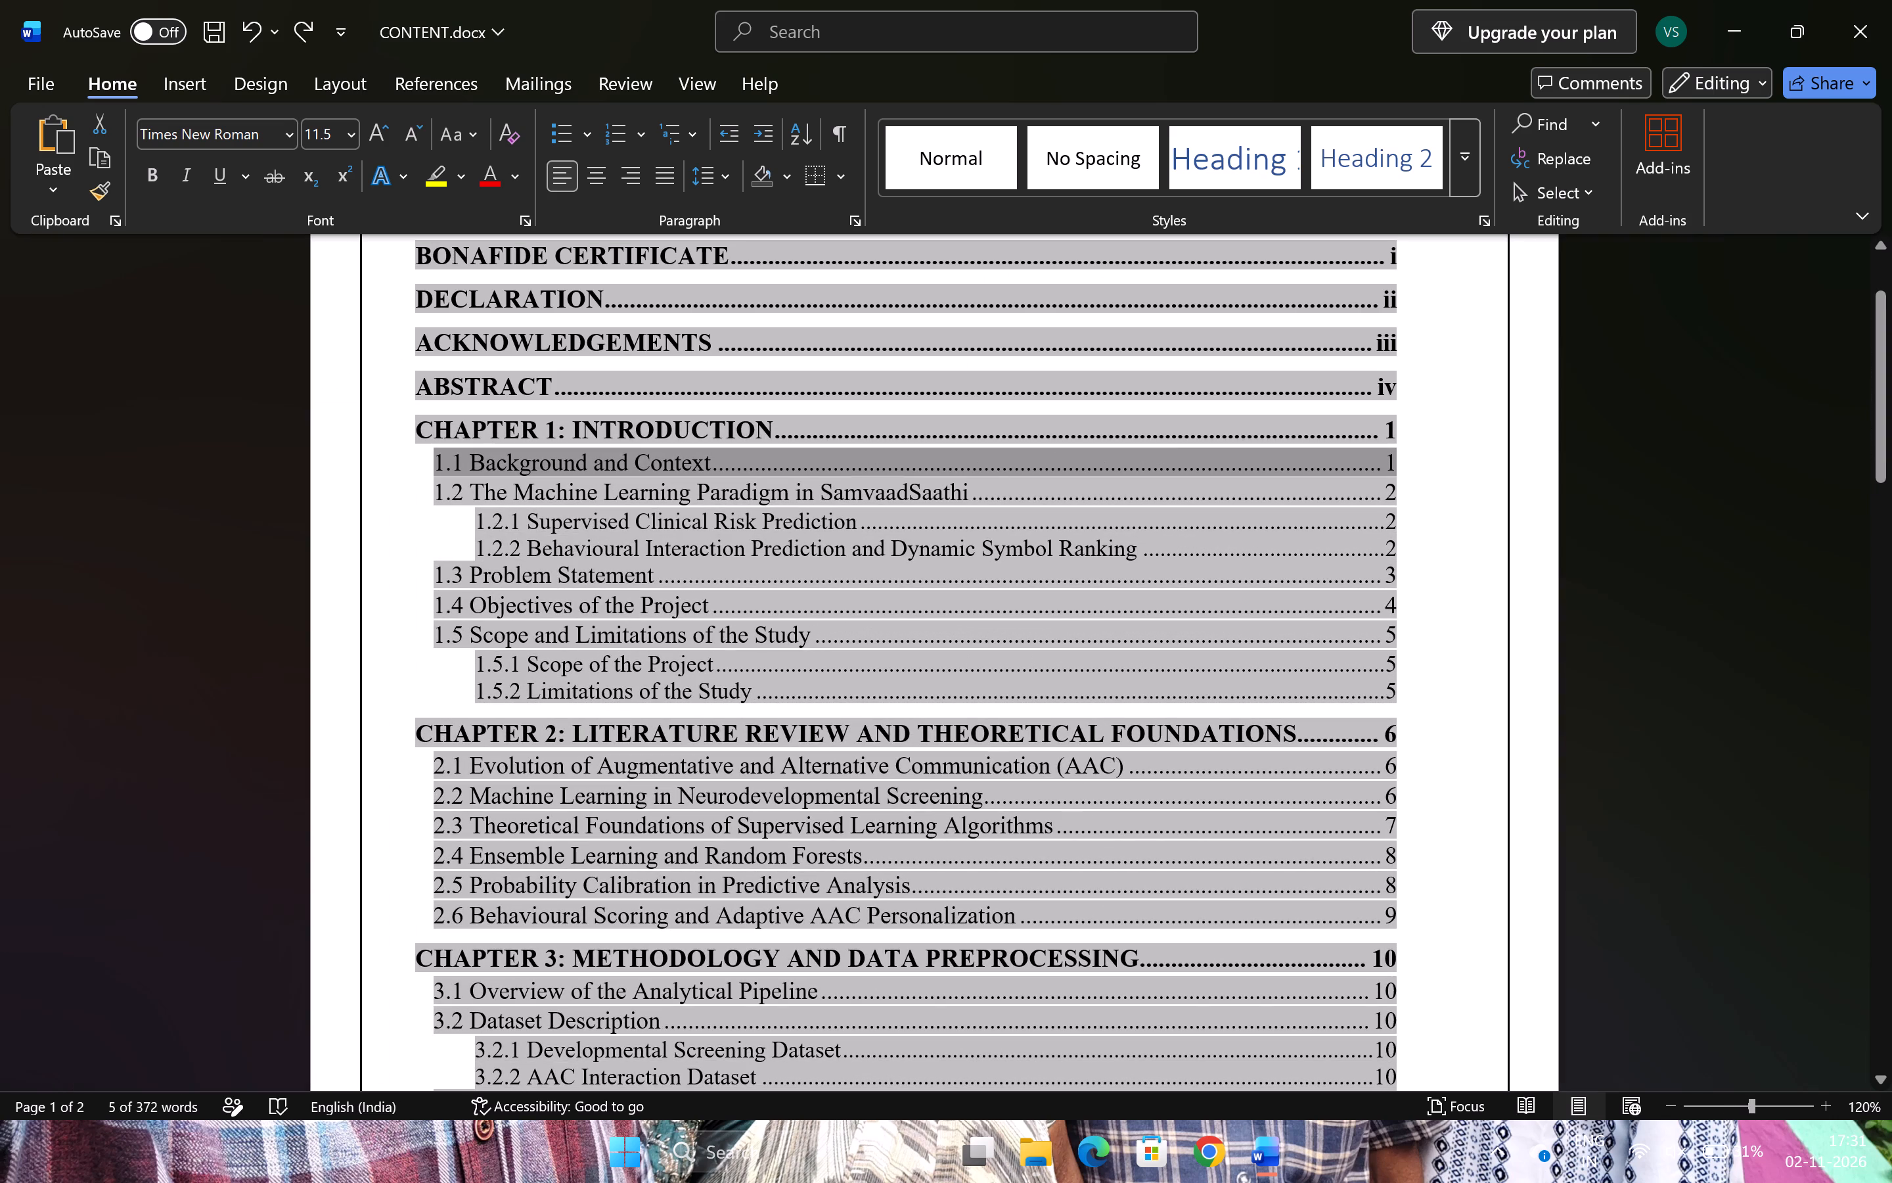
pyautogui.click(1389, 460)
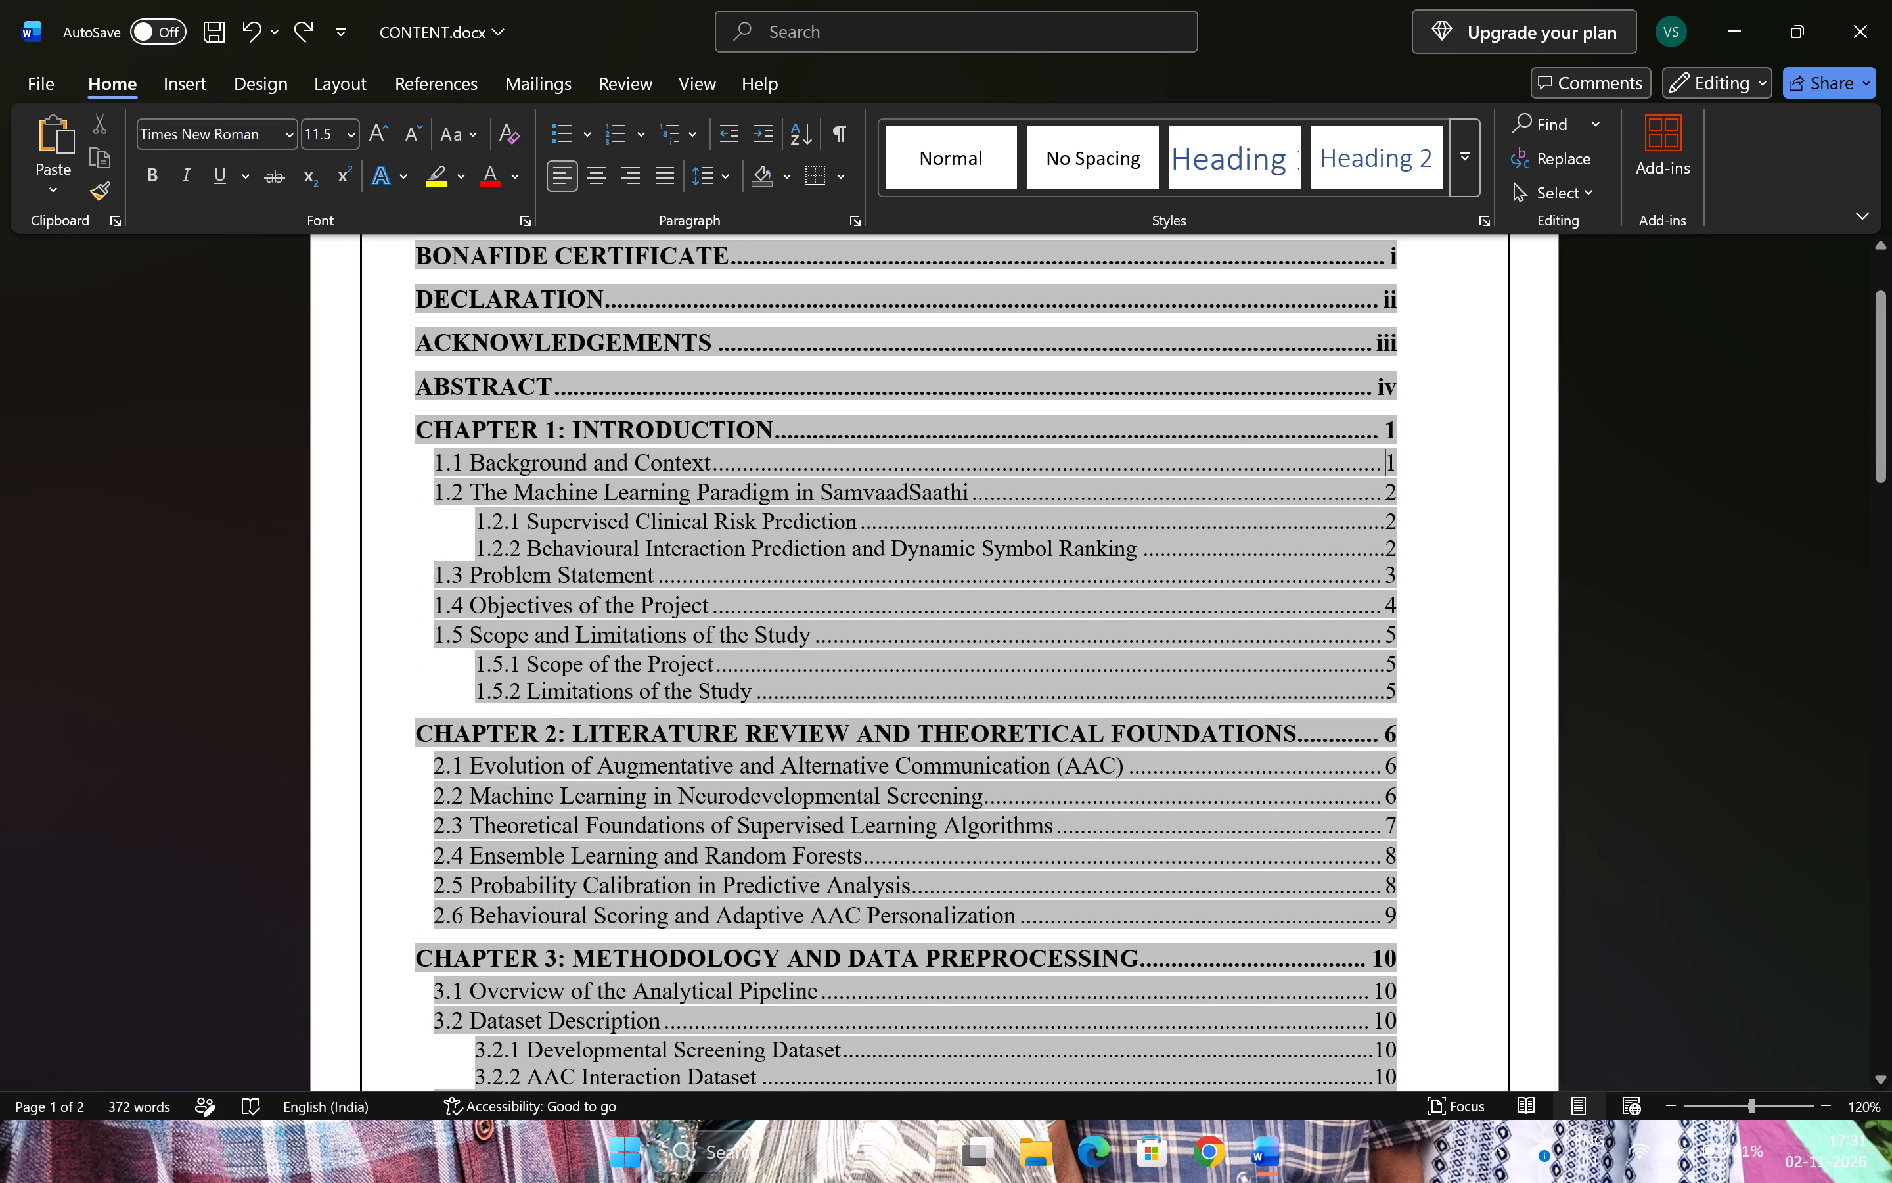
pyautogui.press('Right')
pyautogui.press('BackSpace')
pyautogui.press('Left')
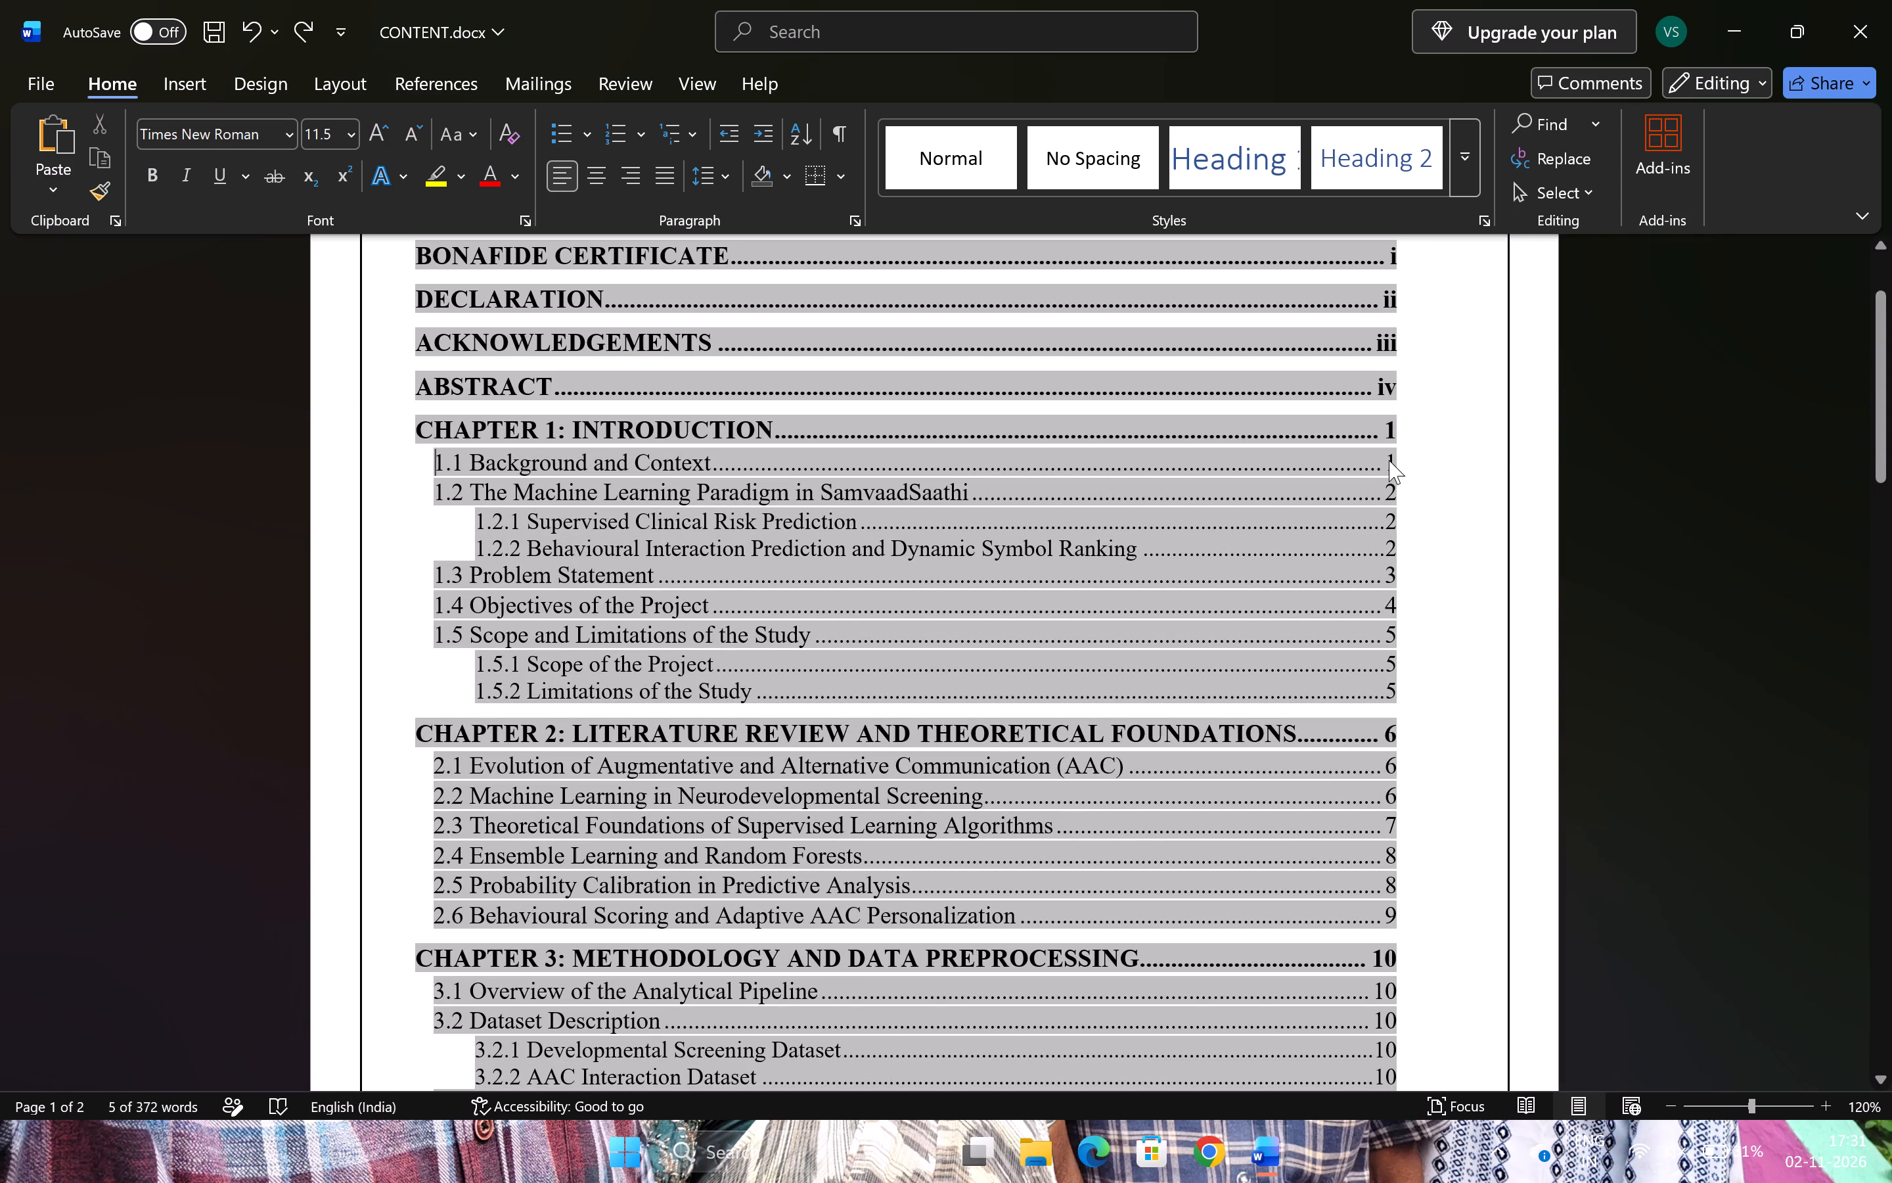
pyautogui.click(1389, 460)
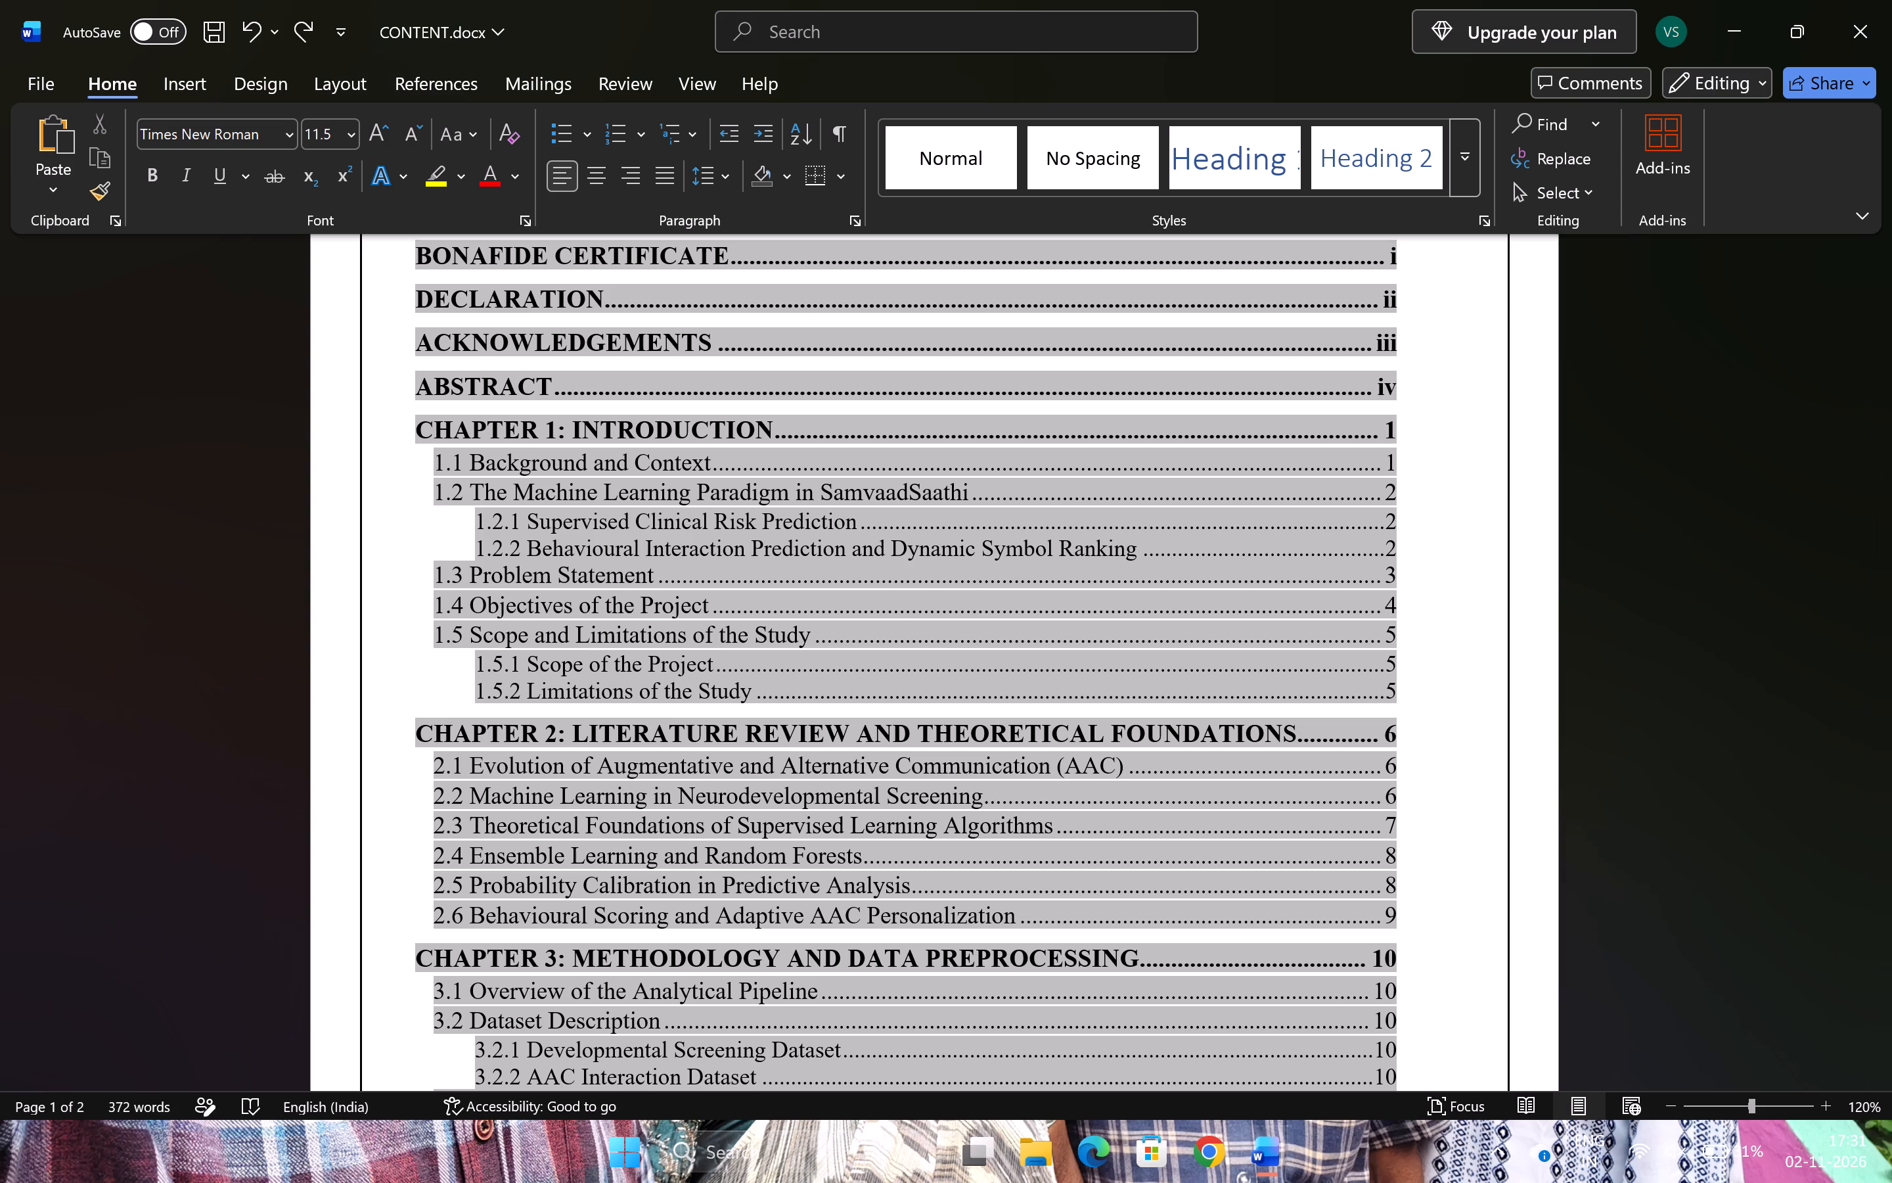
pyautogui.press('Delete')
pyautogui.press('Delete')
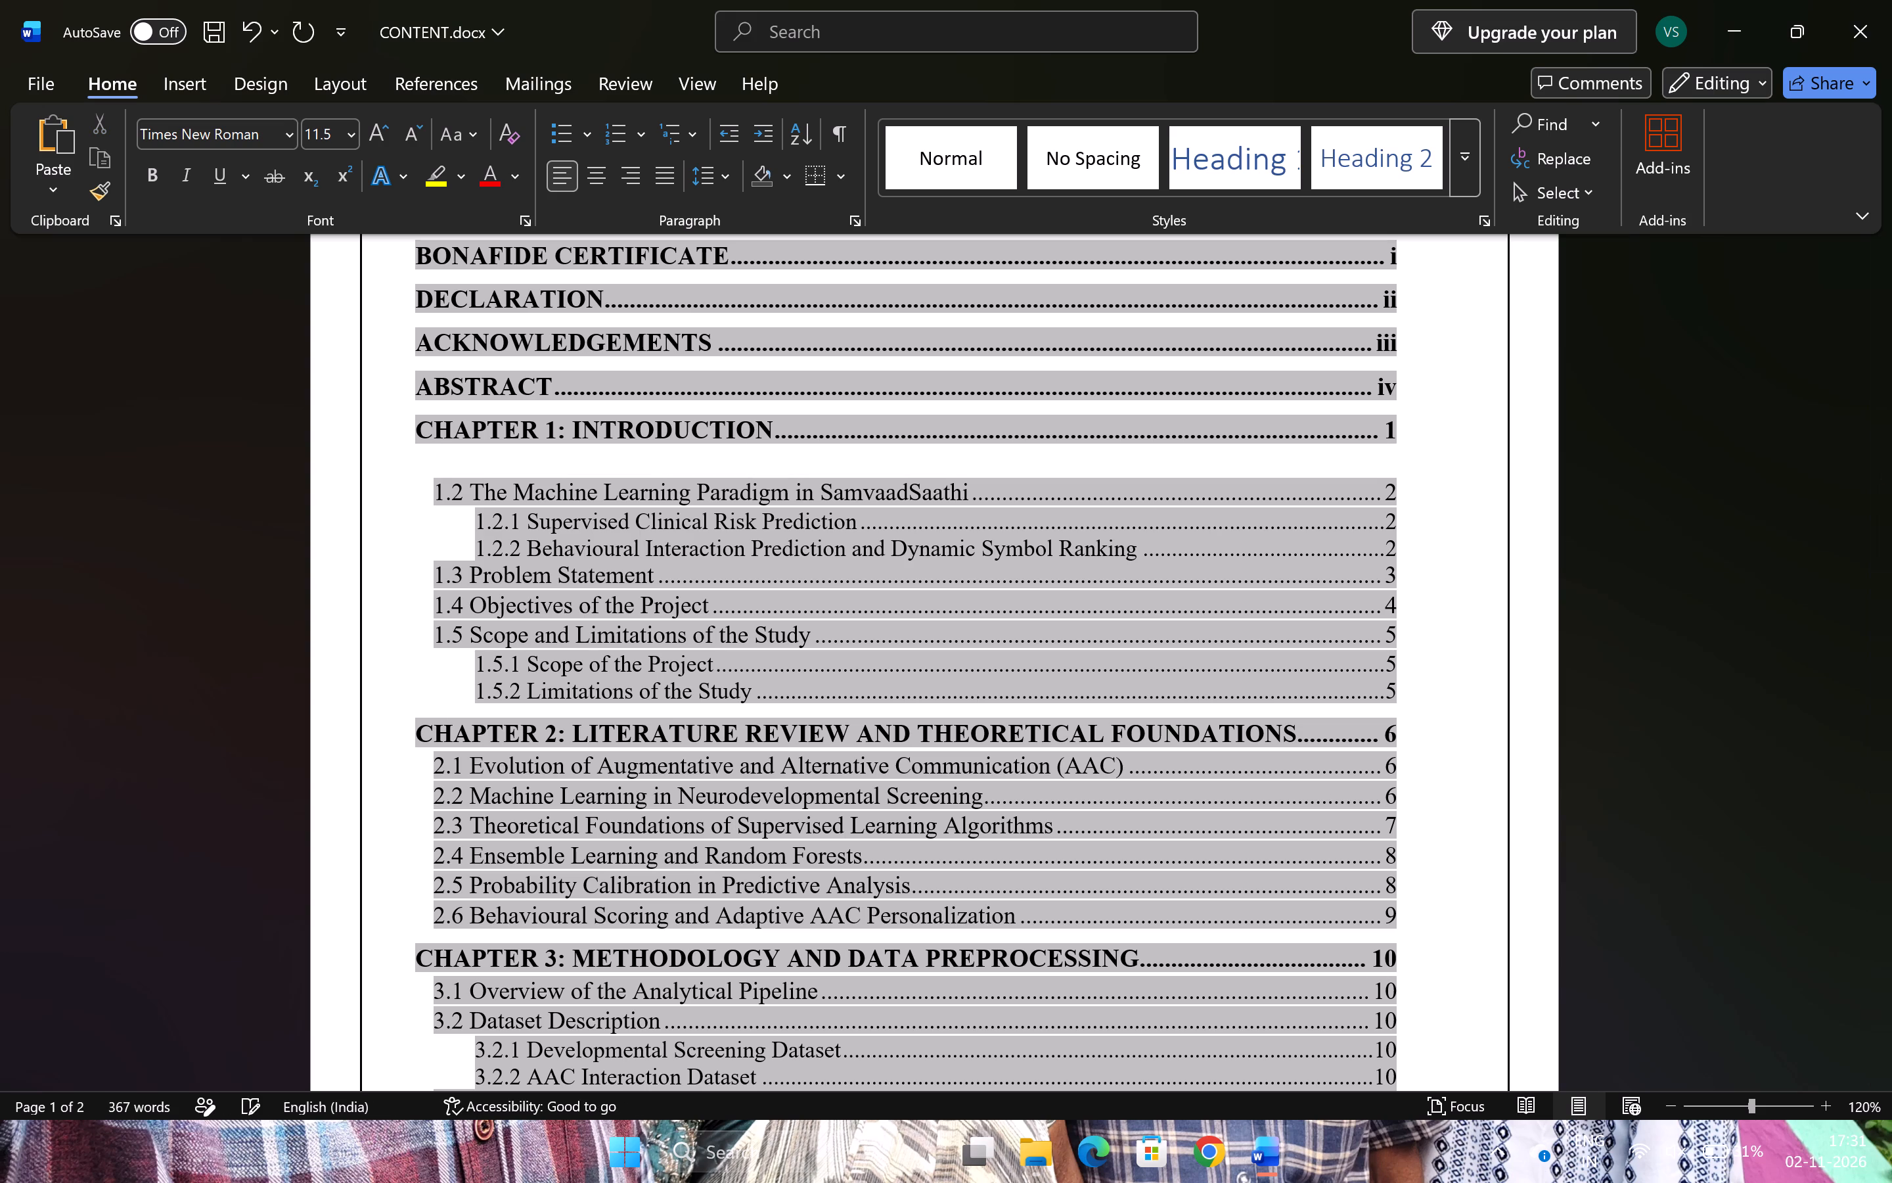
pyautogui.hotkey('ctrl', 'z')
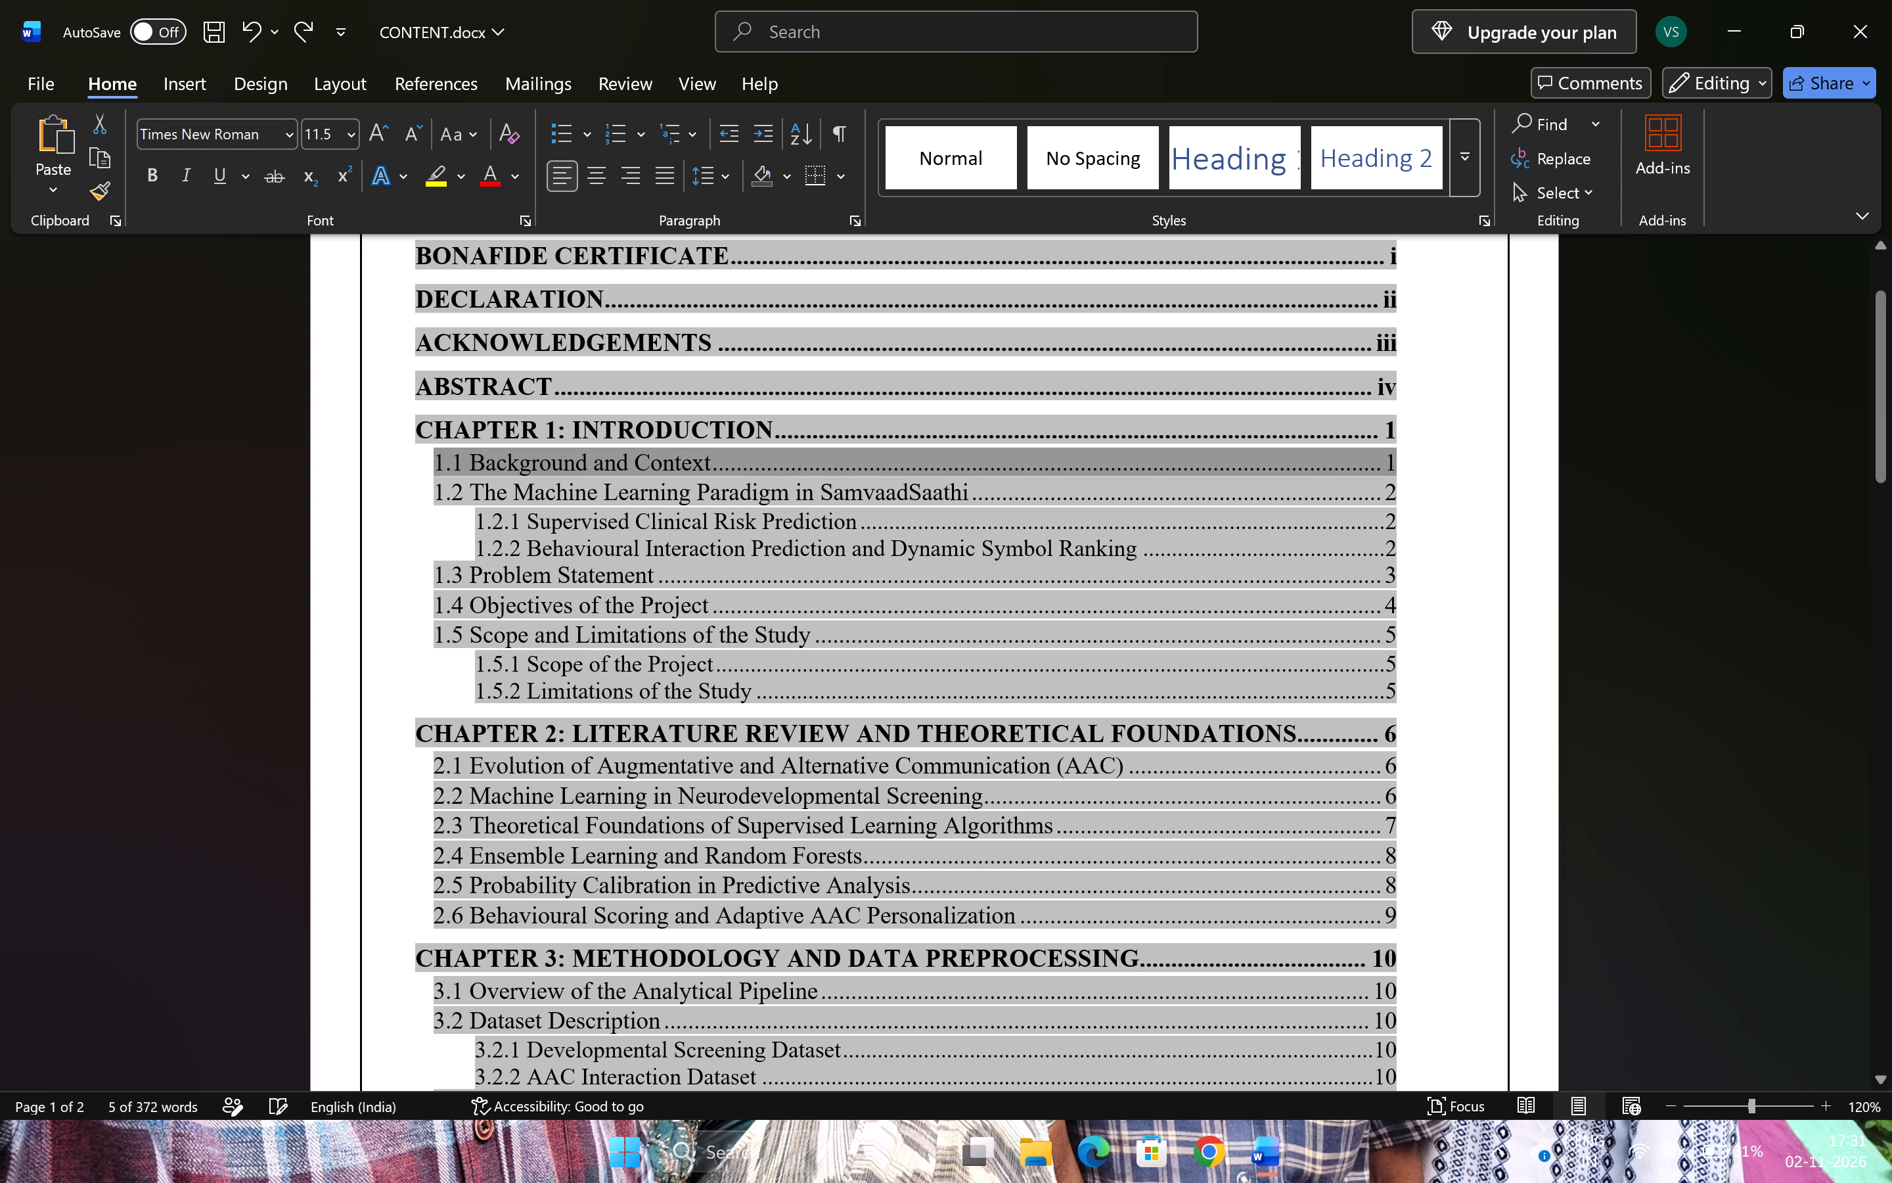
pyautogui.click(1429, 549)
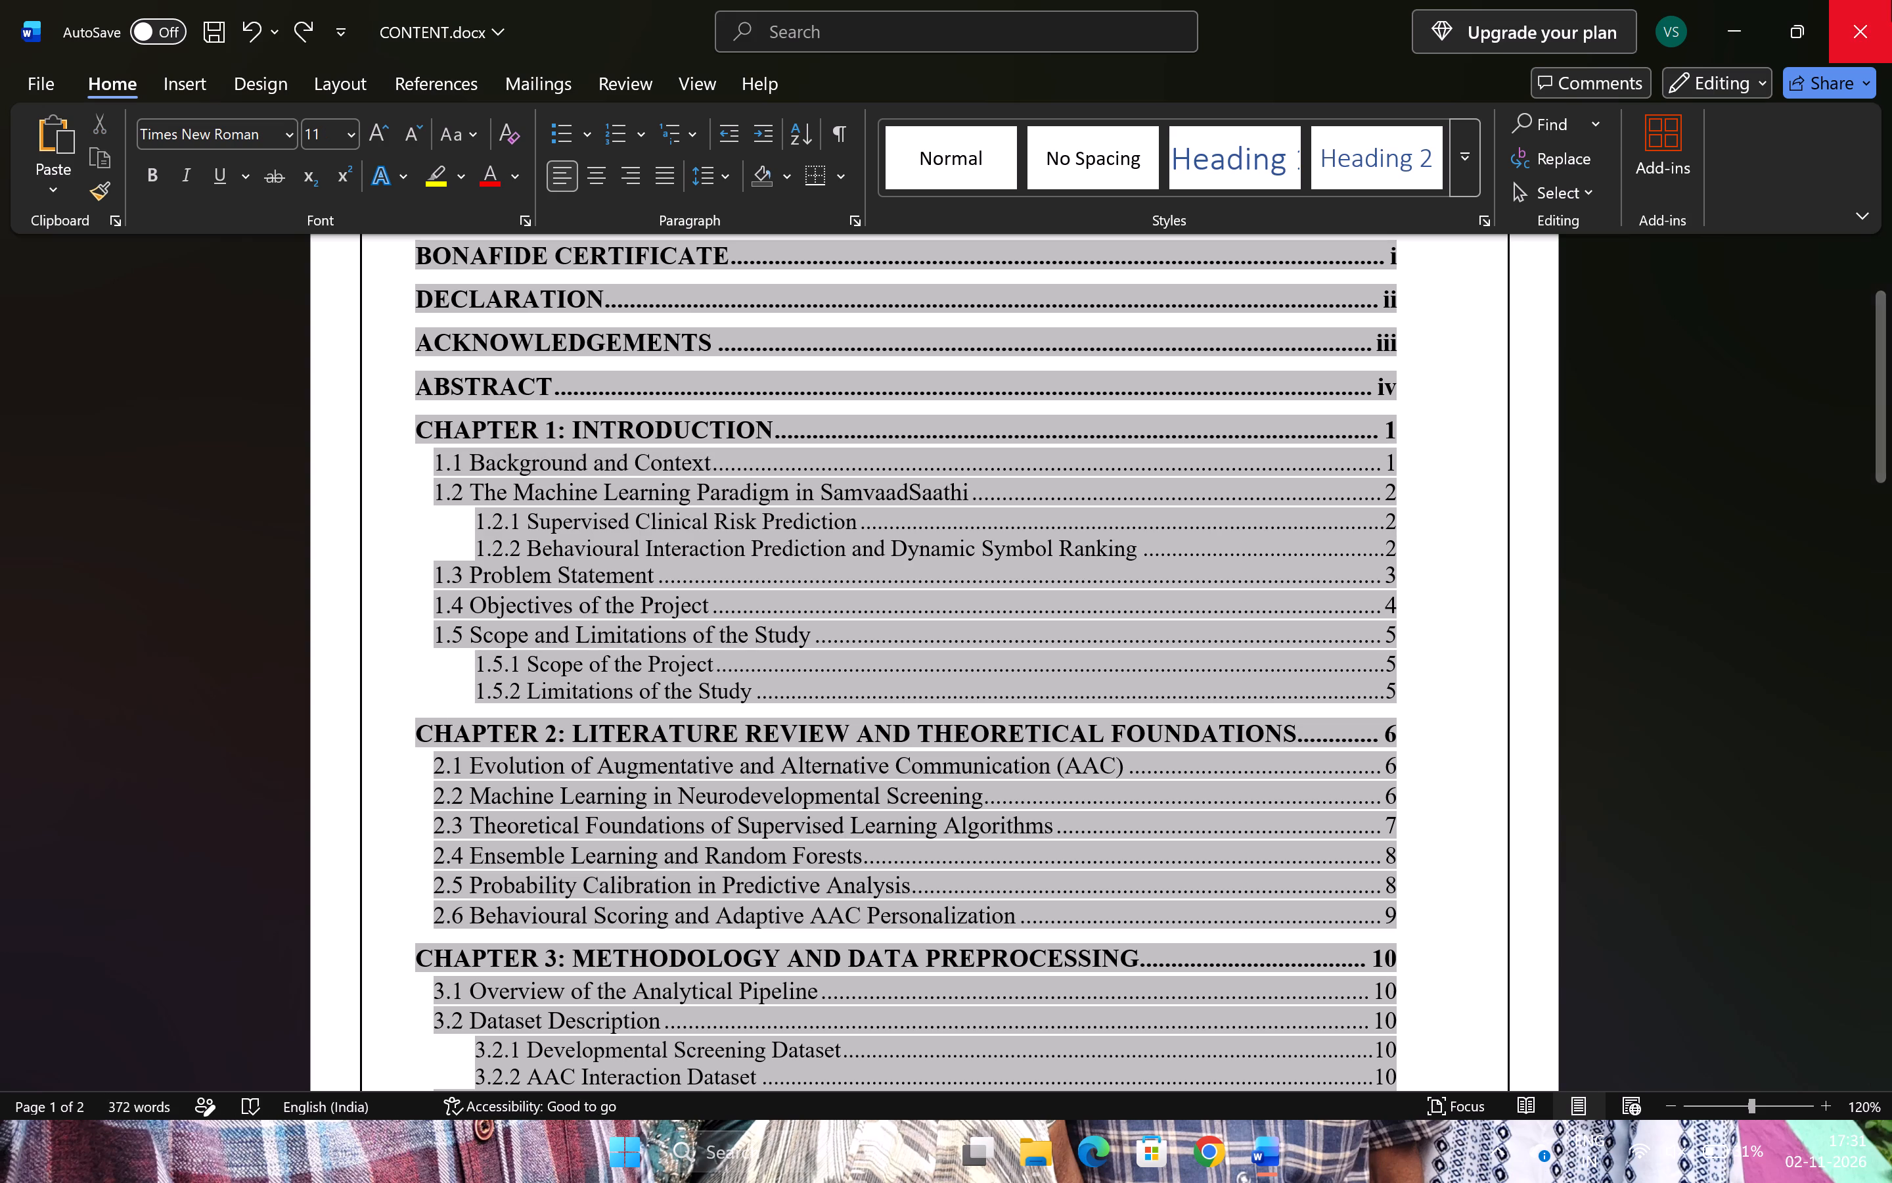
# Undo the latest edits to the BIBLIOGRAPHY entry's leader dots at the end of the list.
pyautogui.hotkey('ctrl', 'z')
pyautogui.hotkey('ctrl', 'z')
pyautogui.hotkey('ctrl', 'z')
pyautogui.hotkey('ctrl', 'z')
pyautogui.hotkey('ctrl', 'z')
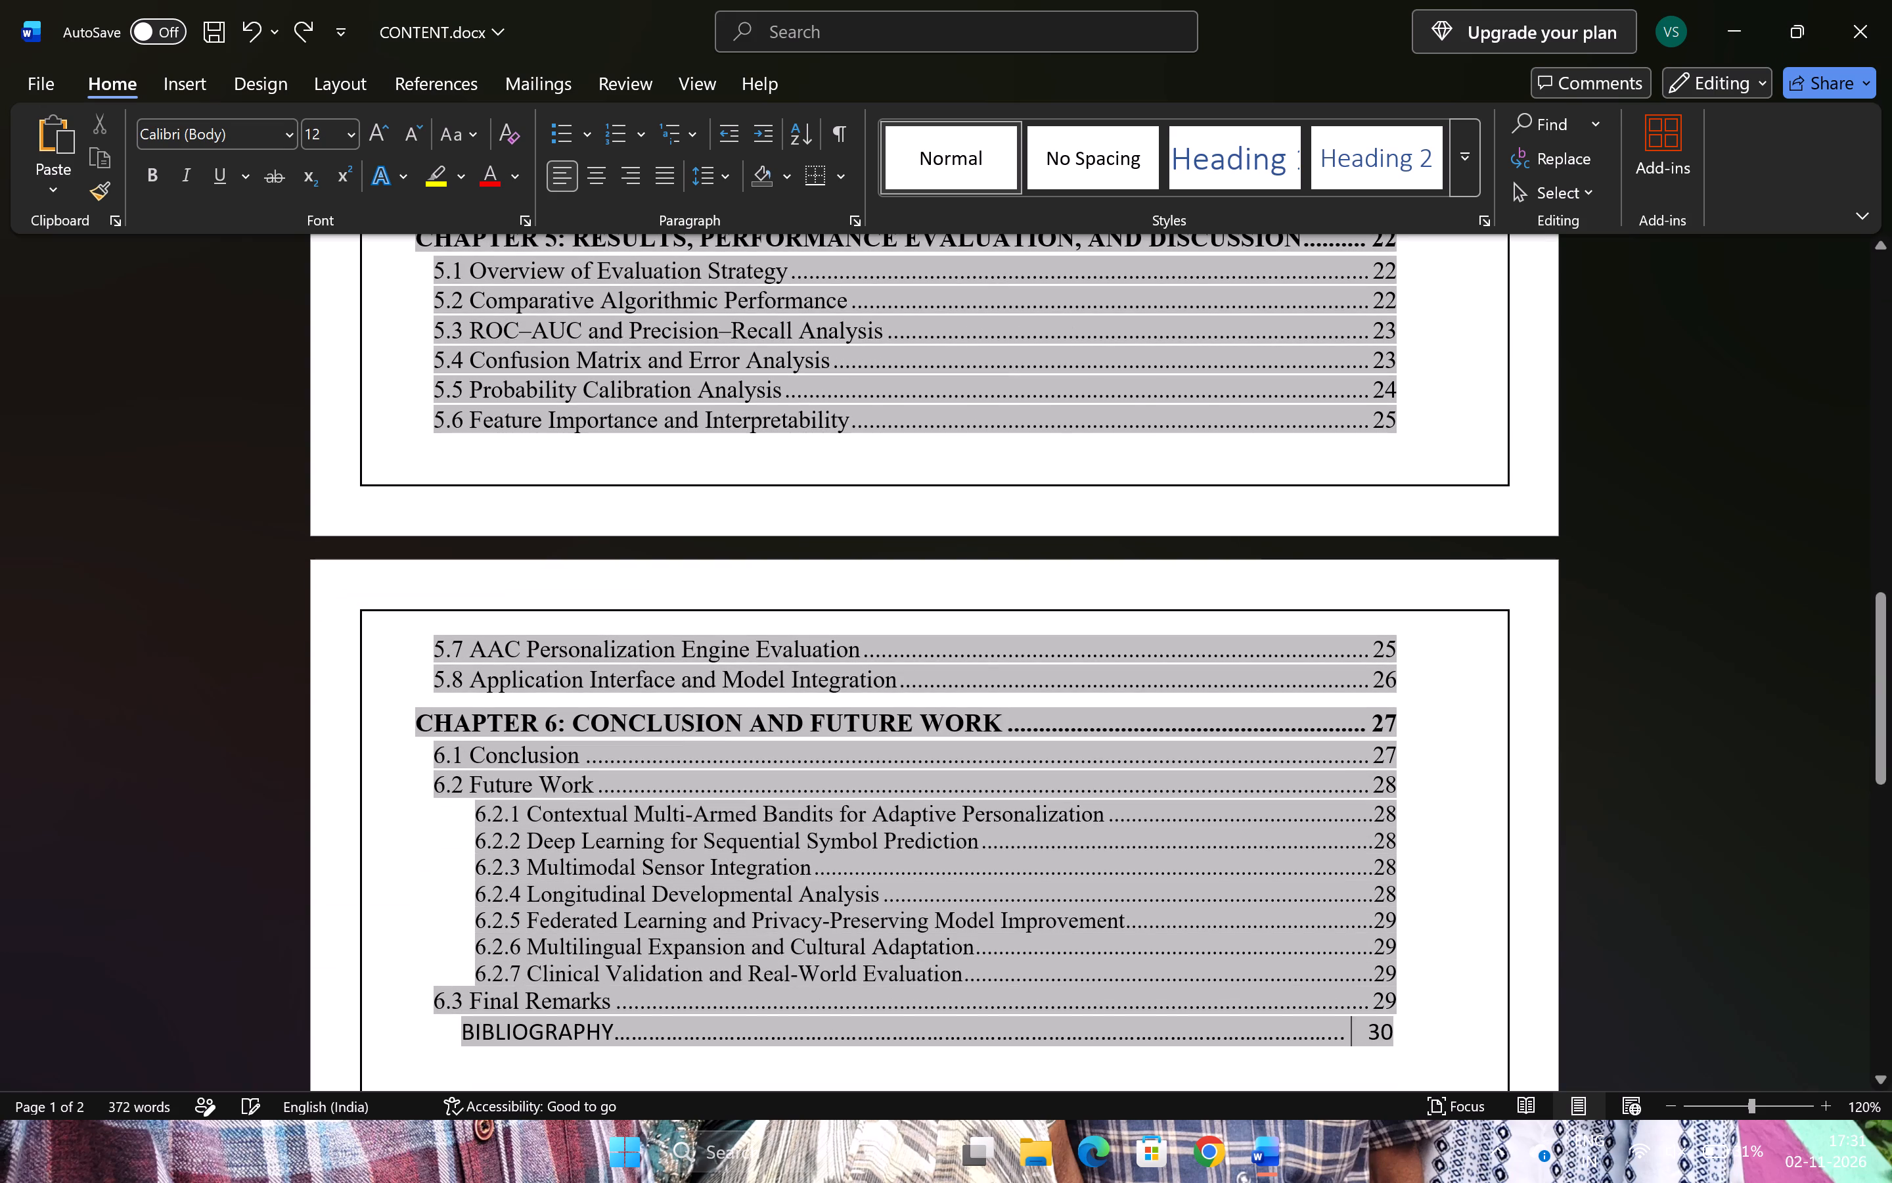
# Delete the entire contents list below the TABLE OF CONTENT heading, from BONAFIDE CERTIFICATE to BIBLIOGRAPHY, keeping only the heading.
pyautogui.keyDown('ctrl'); pyautogui.scroll(-9, 1216, 685); pyautogui.keyUp('ctrl')
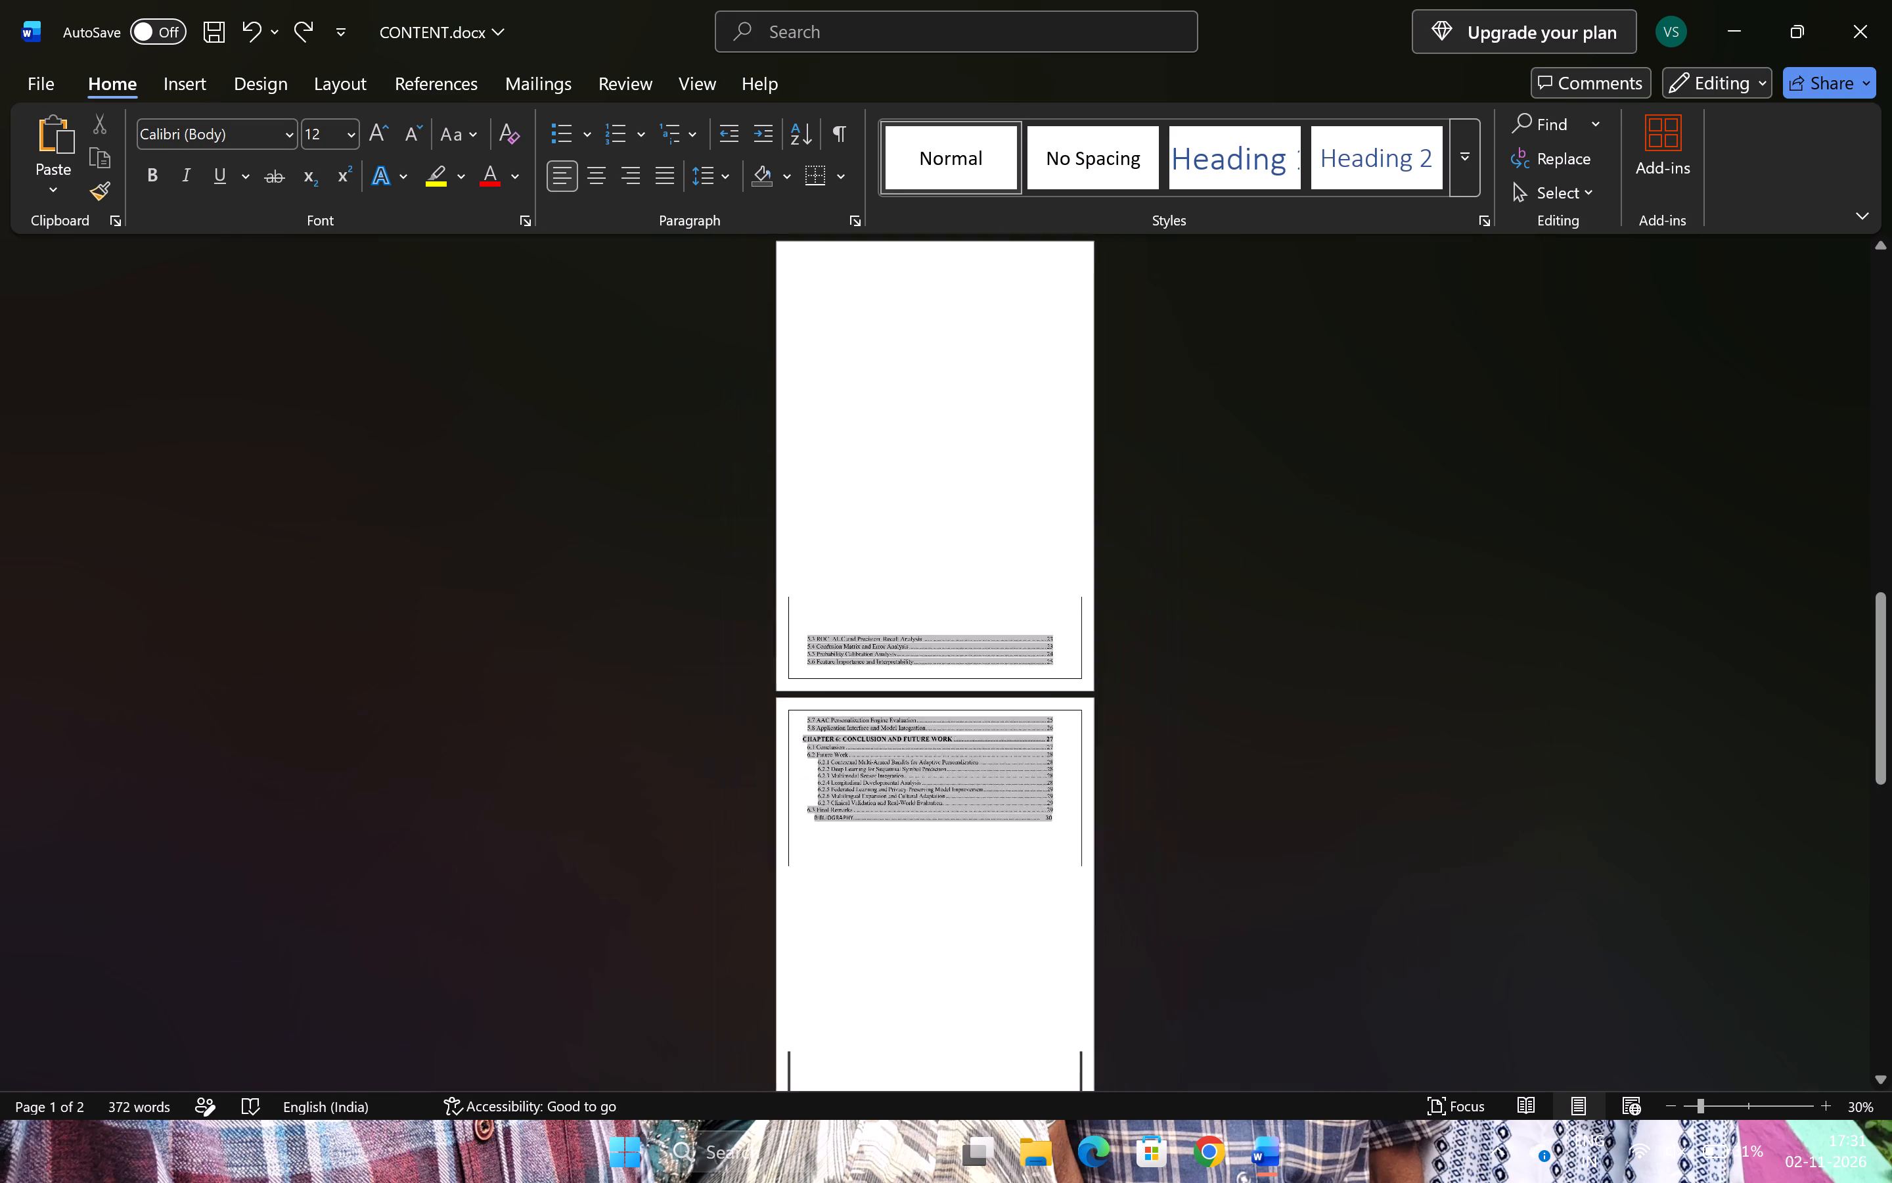
pyautogui.click(1099, 689)
pyautogui.hotkey('ctrl', 'a')
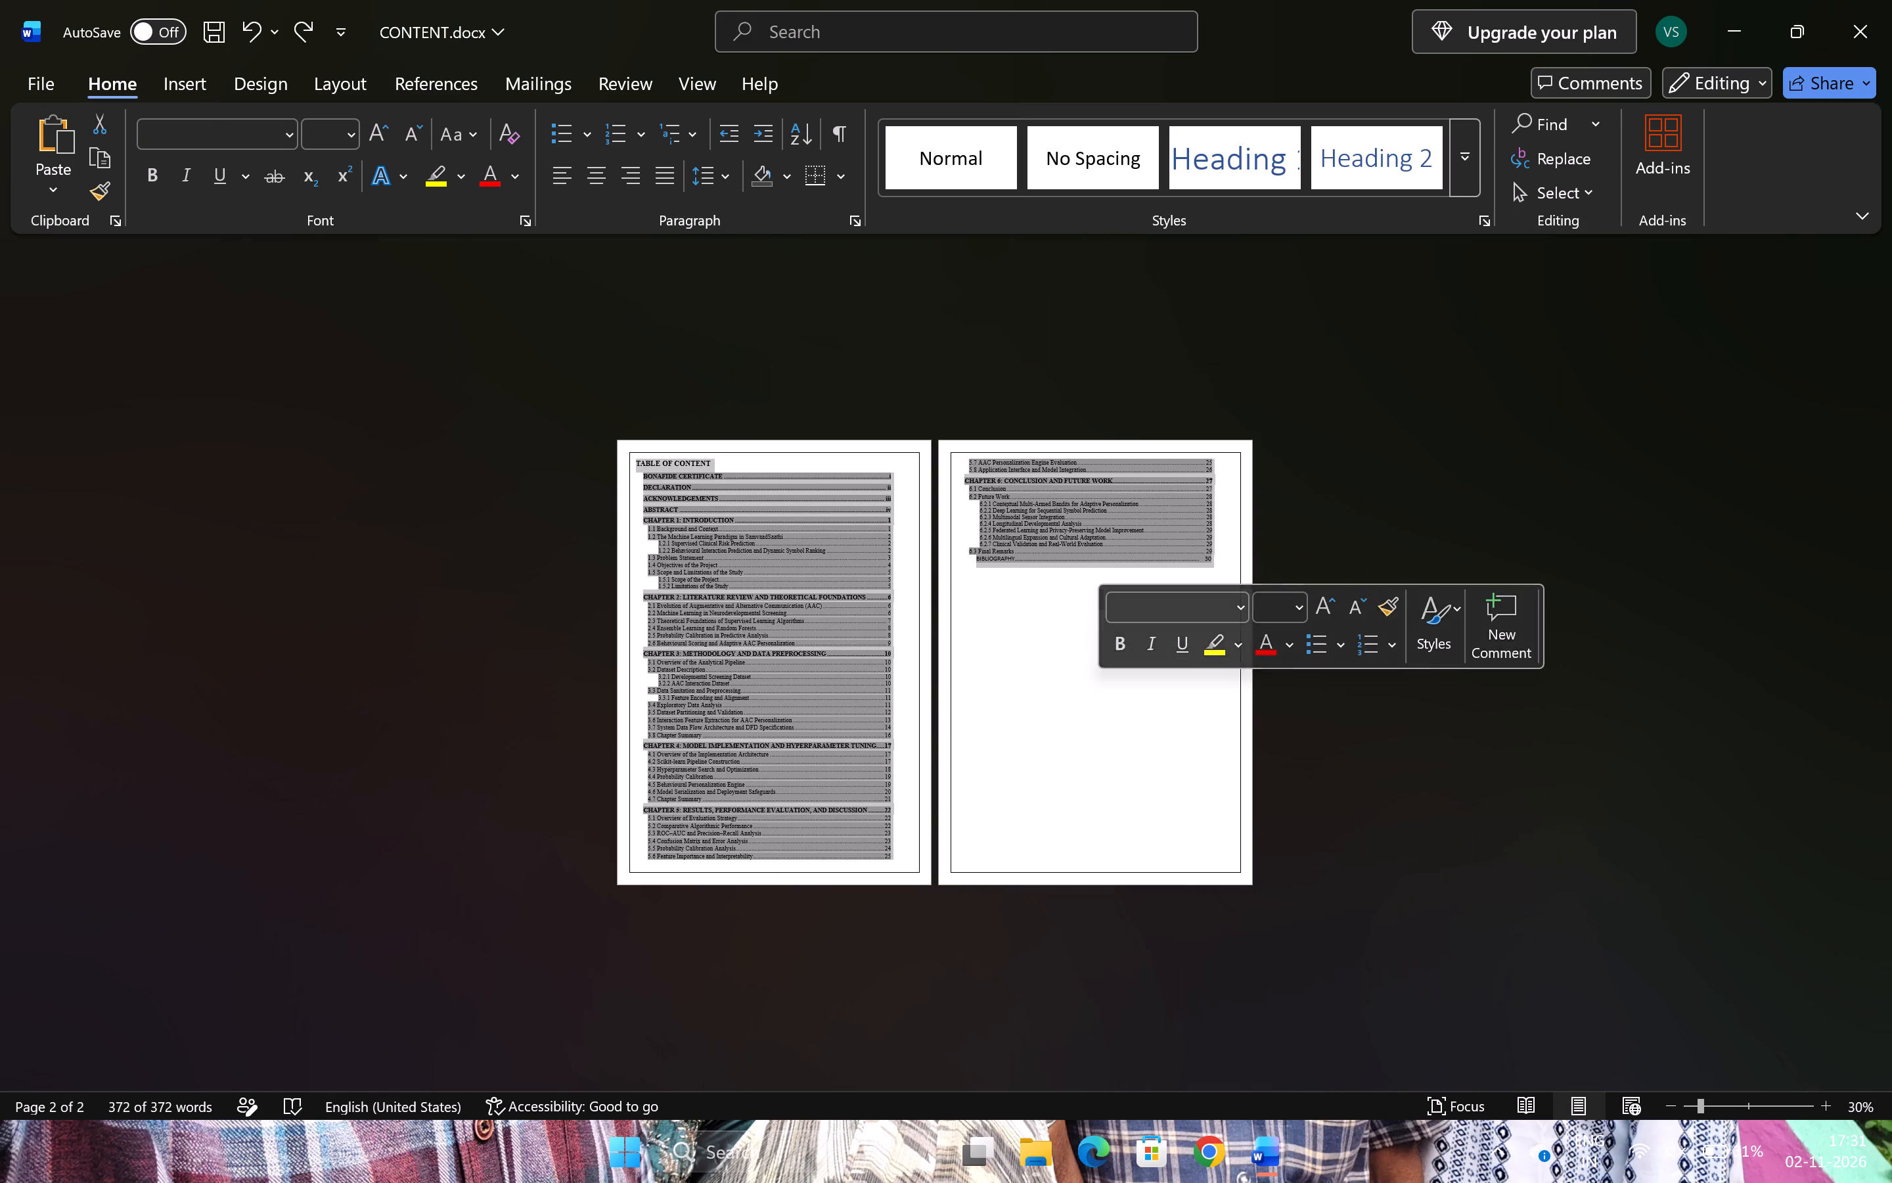
pyautogui.click(1014, 743)
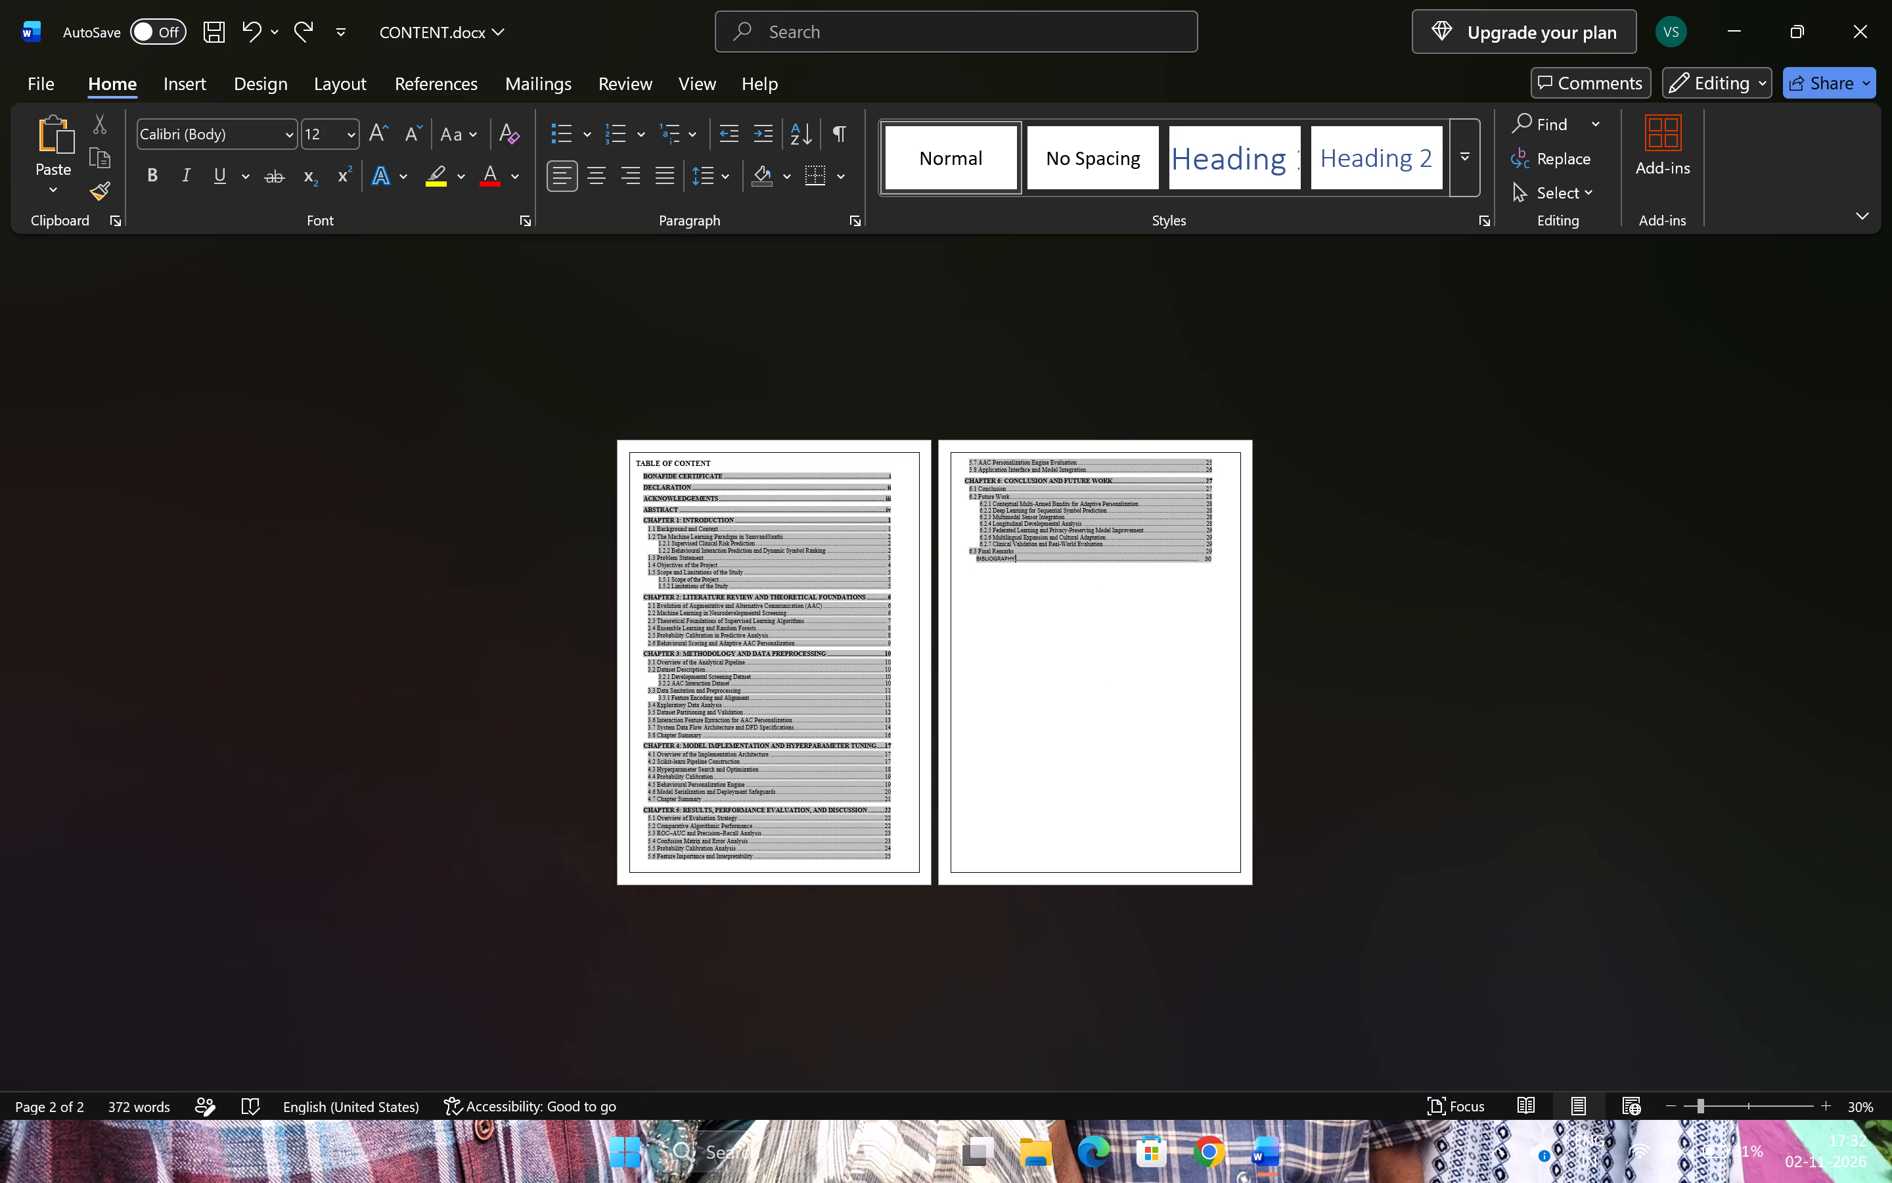
pyautogui.click(733, 457)
pyautogui.moveTo(733, 457); pyautogui.dragTo(1707, 614)
pyautogui.press('BackSpace')
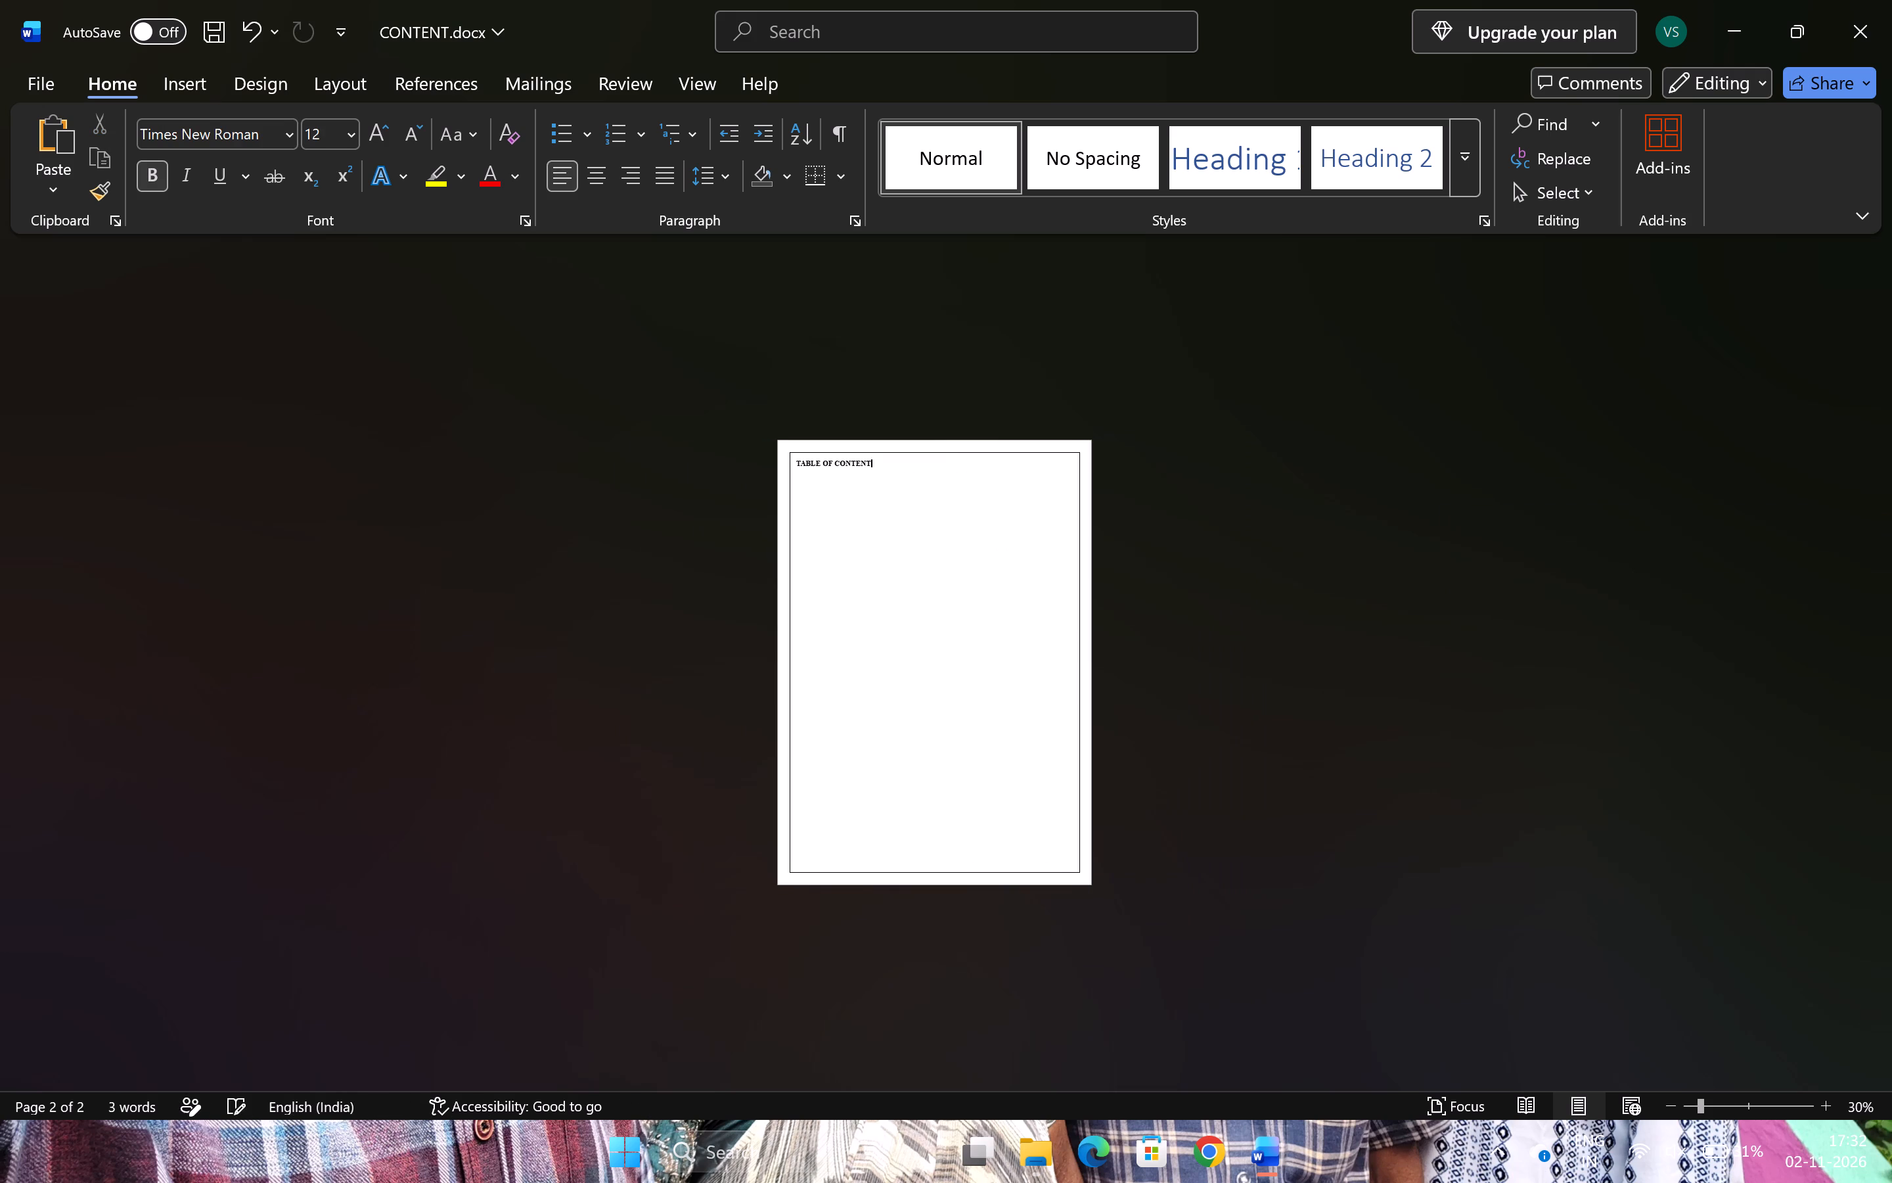
# Centre the TABLE OF CONTENT heading.
pyautogui.click(601, 179)
pyautogui.keyDown('ctrl'); pyautogui.scroll(4, 1085, 506); pyautogui.keyUp('ctrl')
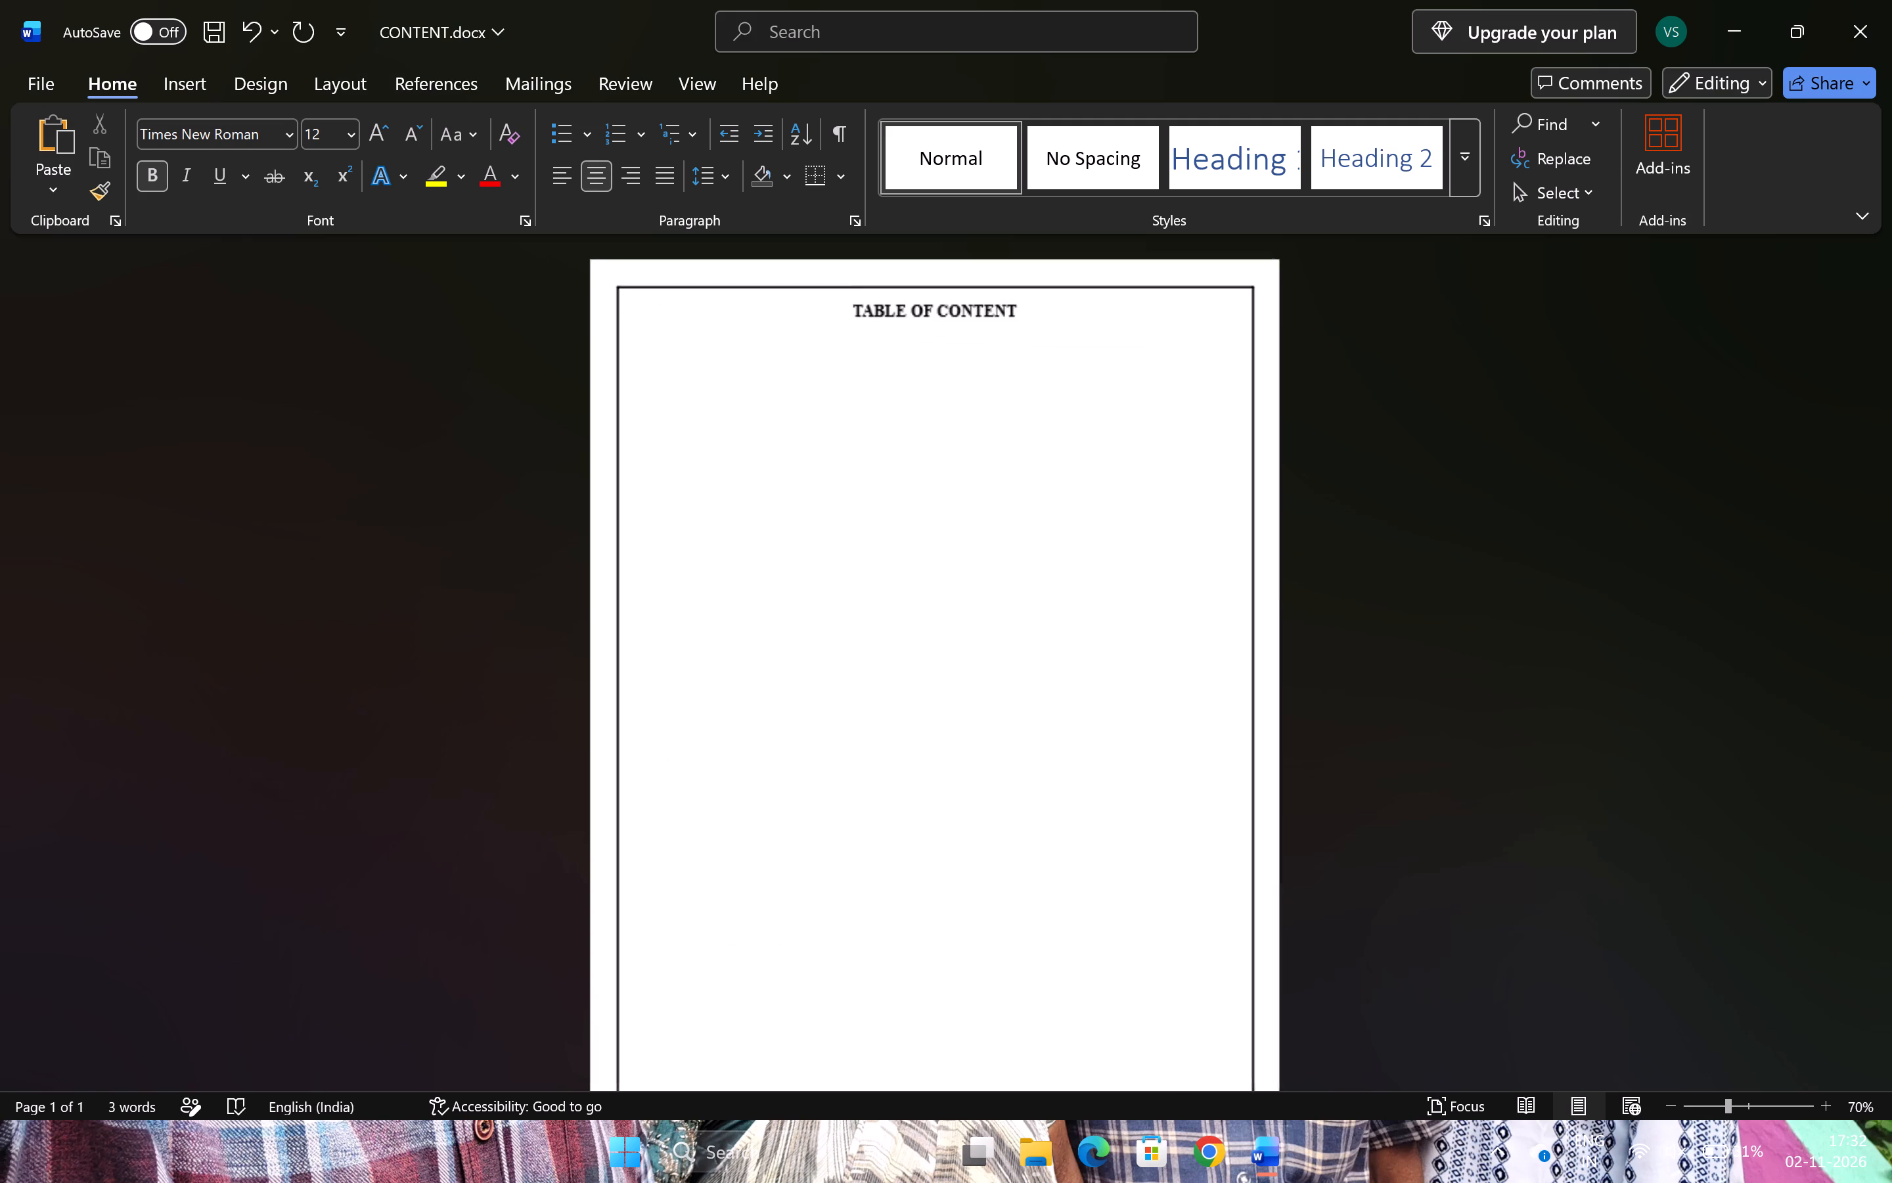
pyautogui.keyDown('ctrl'); pyautogui.scroll(1, 1085, 506); pyautogui.keyUp('ctrl')
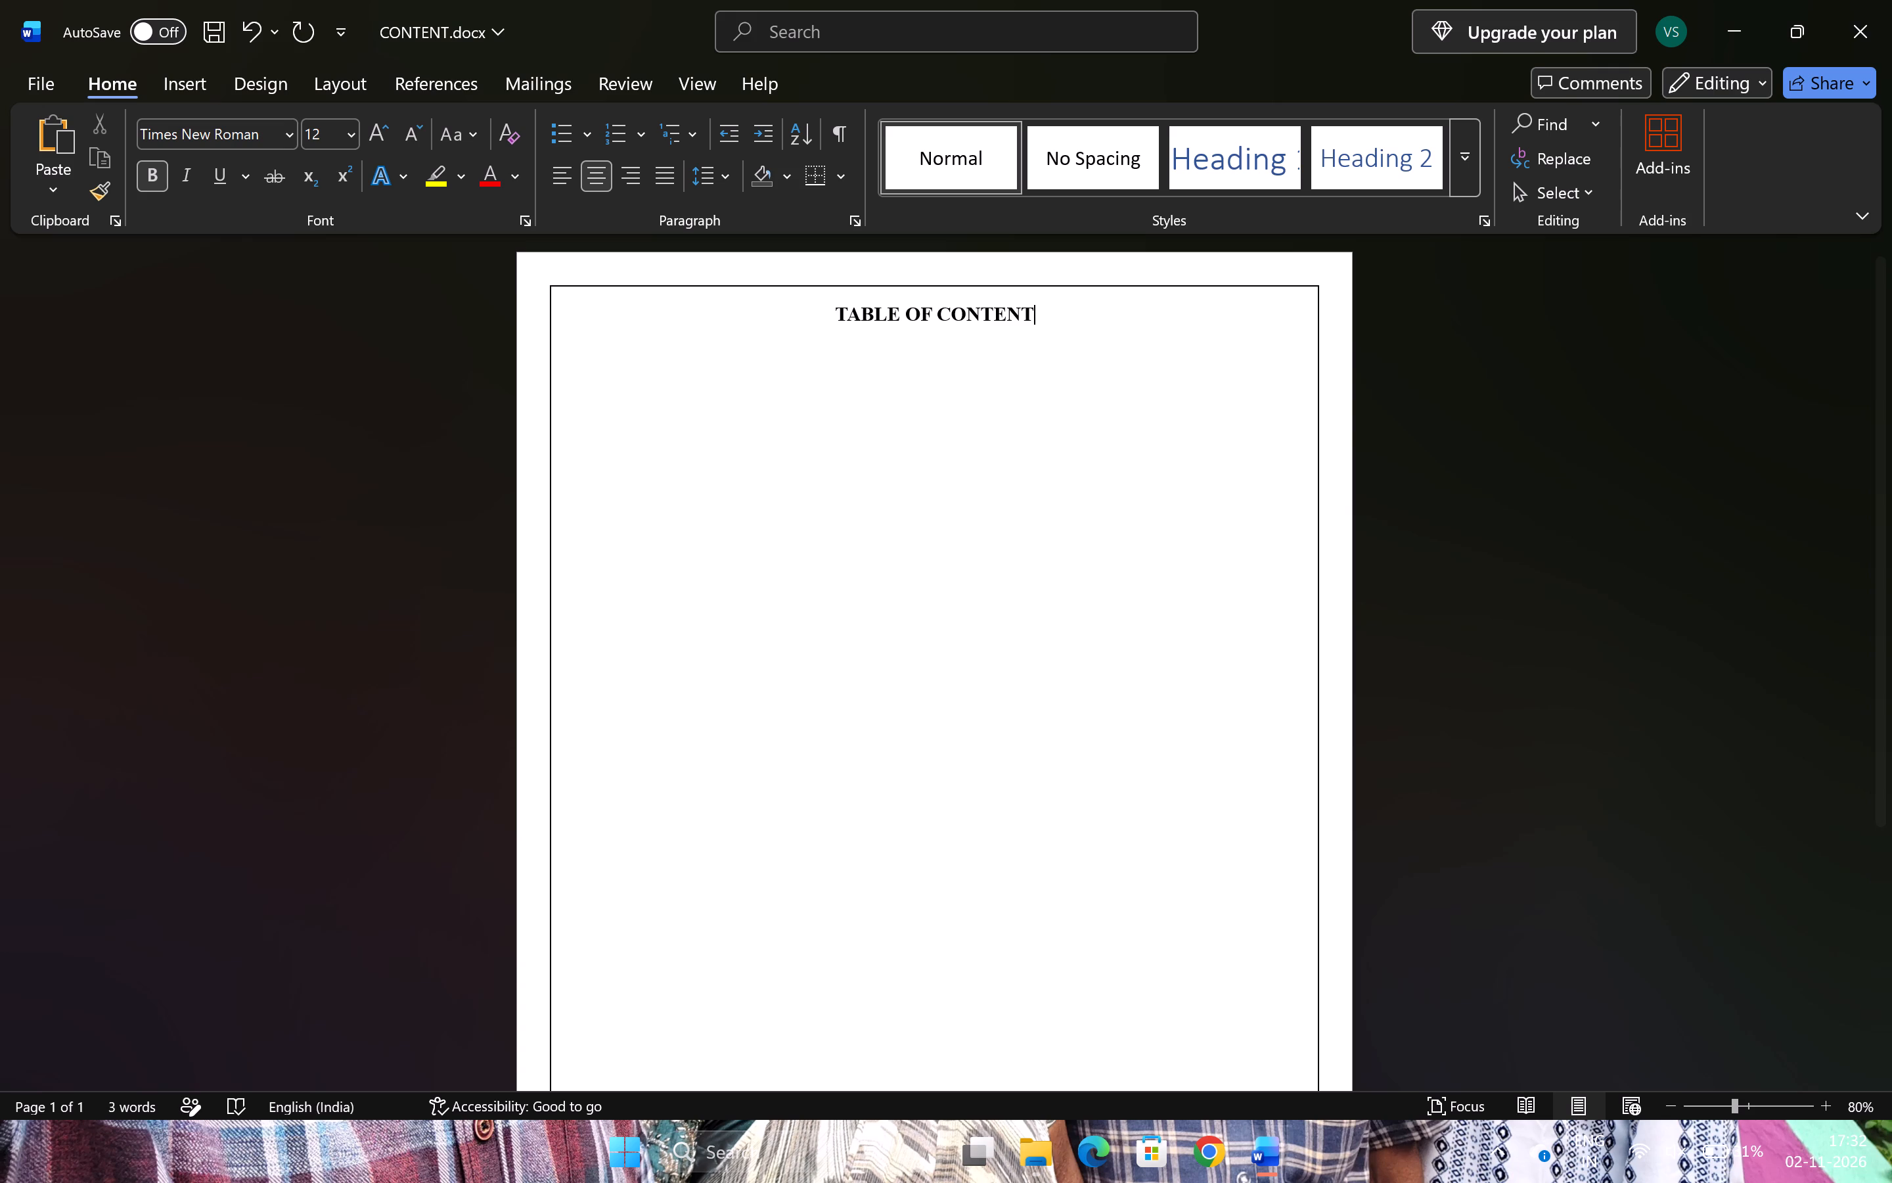
pyautogui.keyDown('ctrl'); pyautogui.scroll(2, 1085, 506); pyautogui.keyUp('ctrl')
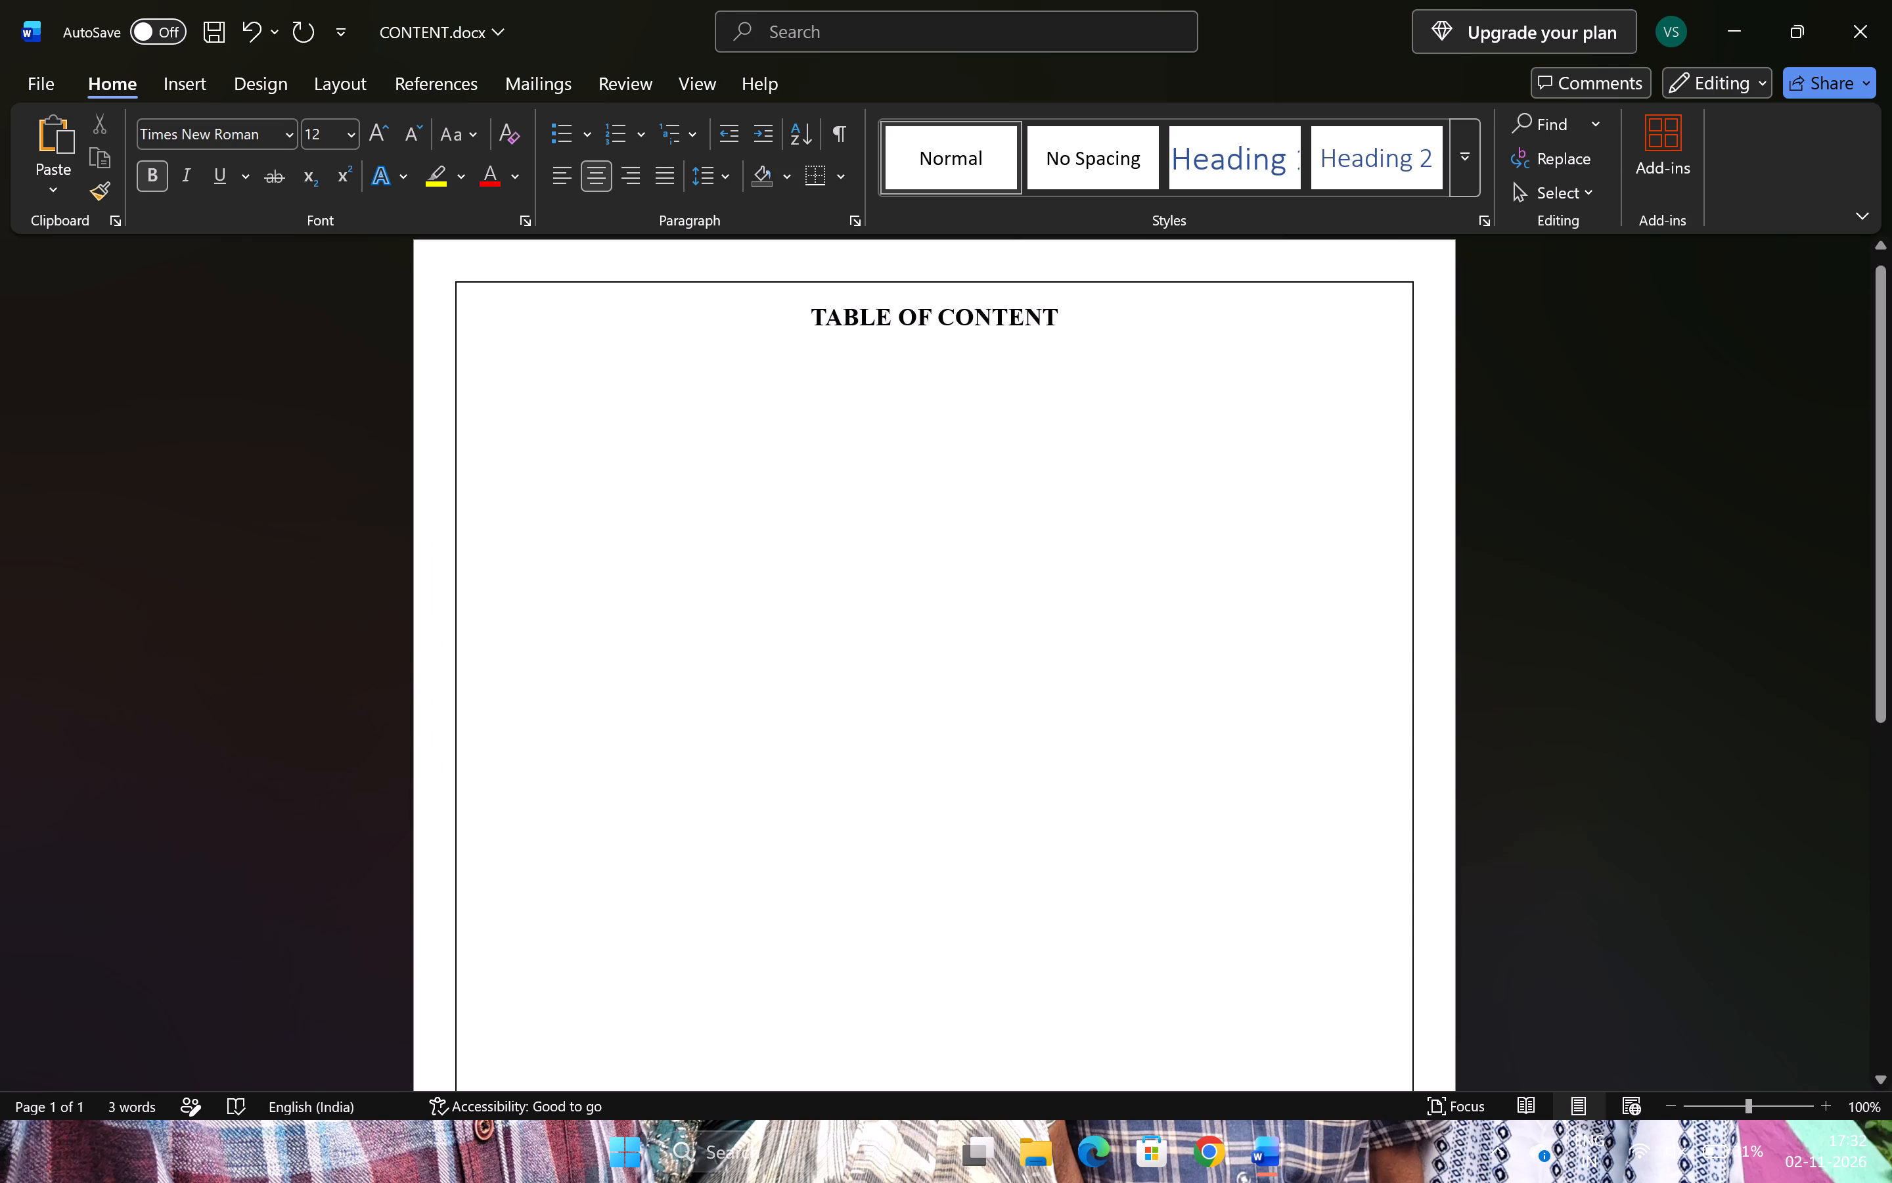
# Open AAC_APP_REPORT.docx from the Downloads folder, look over its title page and Bonafide Certificate, and close it.
pyautogui.hotkey('alt', 'Tab')
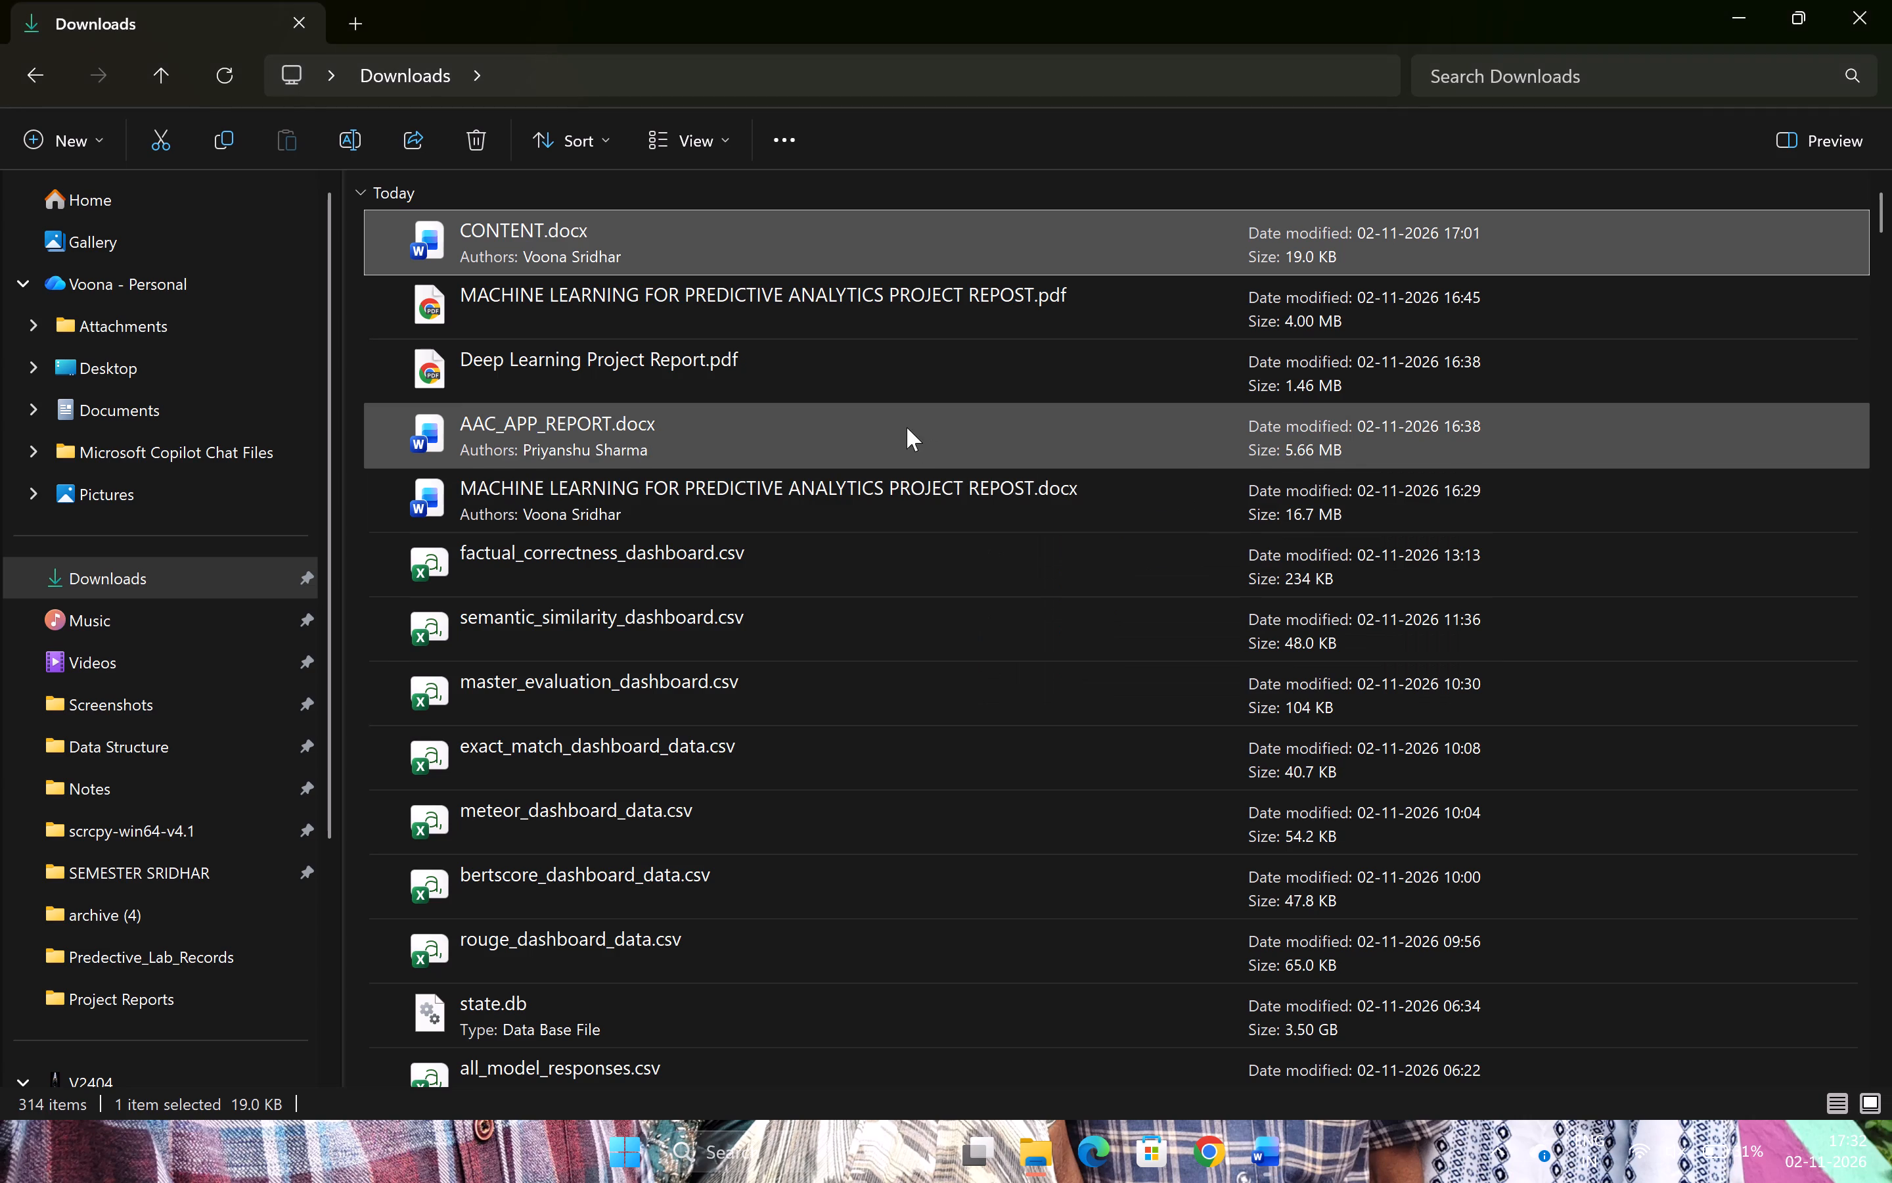
pyautogui.click(878, 425)
pyautogui.press('Return')
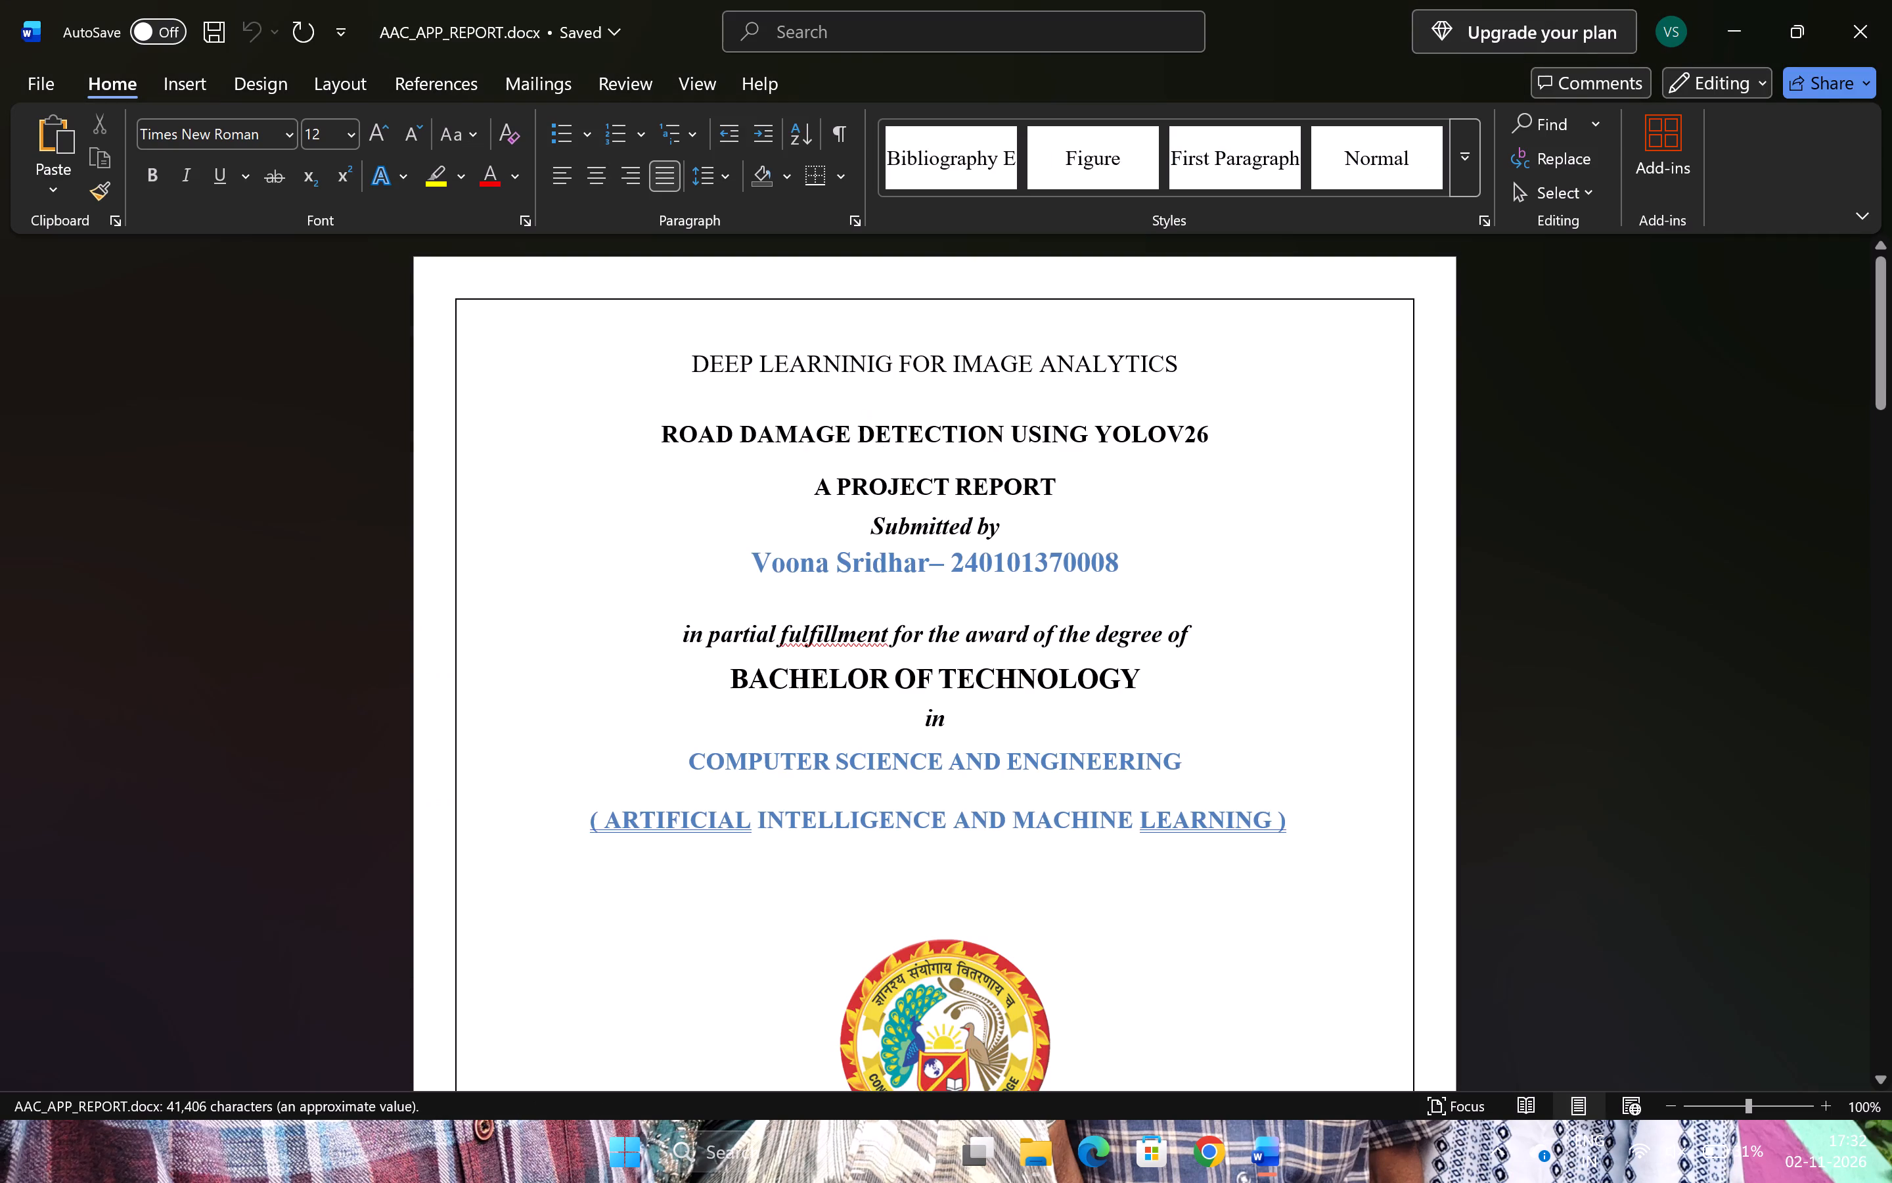
pyautogui.scroll(-8, 878, 425)
pyautogui.scroll(2, 878, 425)
pyautogui.scroll(-9, 878, 425)
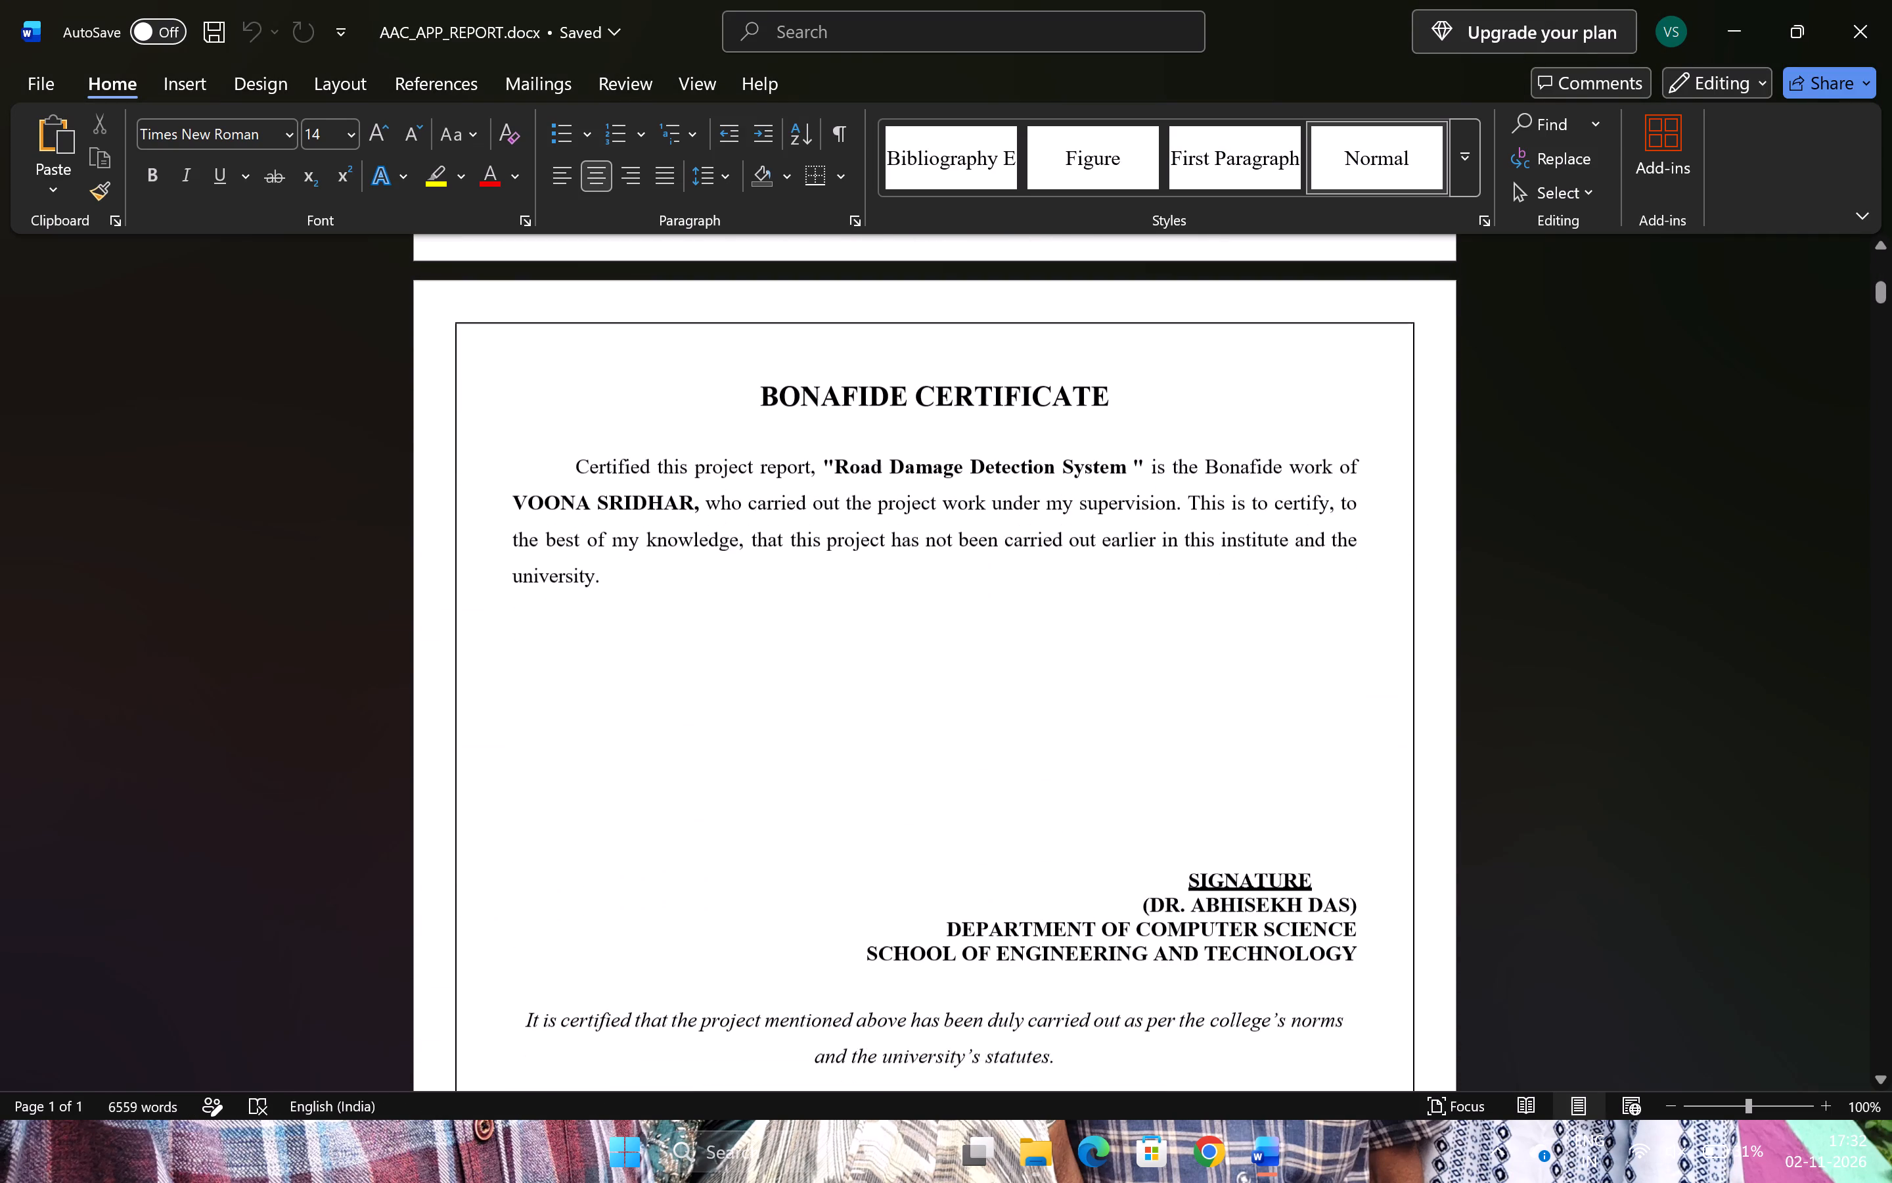
pyautogui.click(1891, 0)
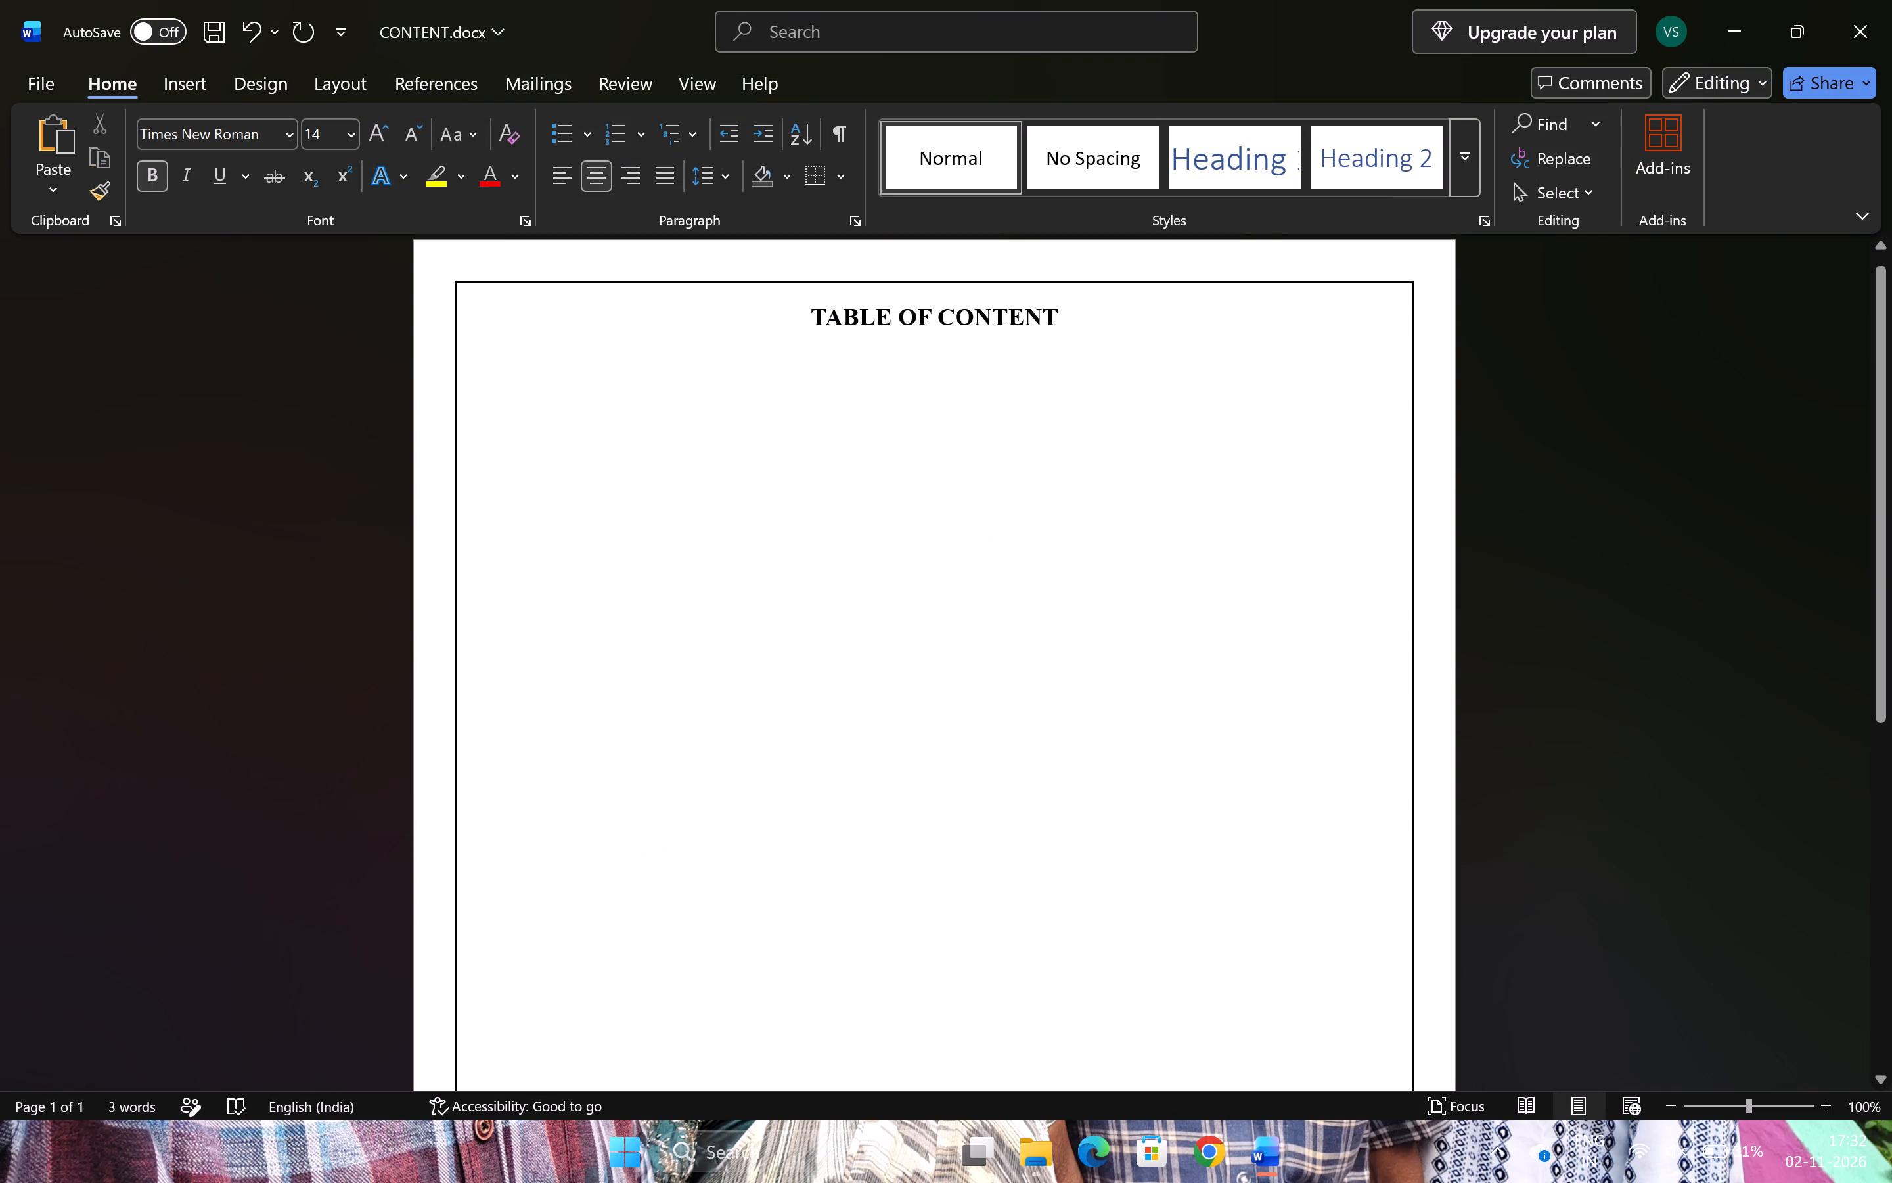
# Open Windows search.
pyautogui.click(771, 1145)
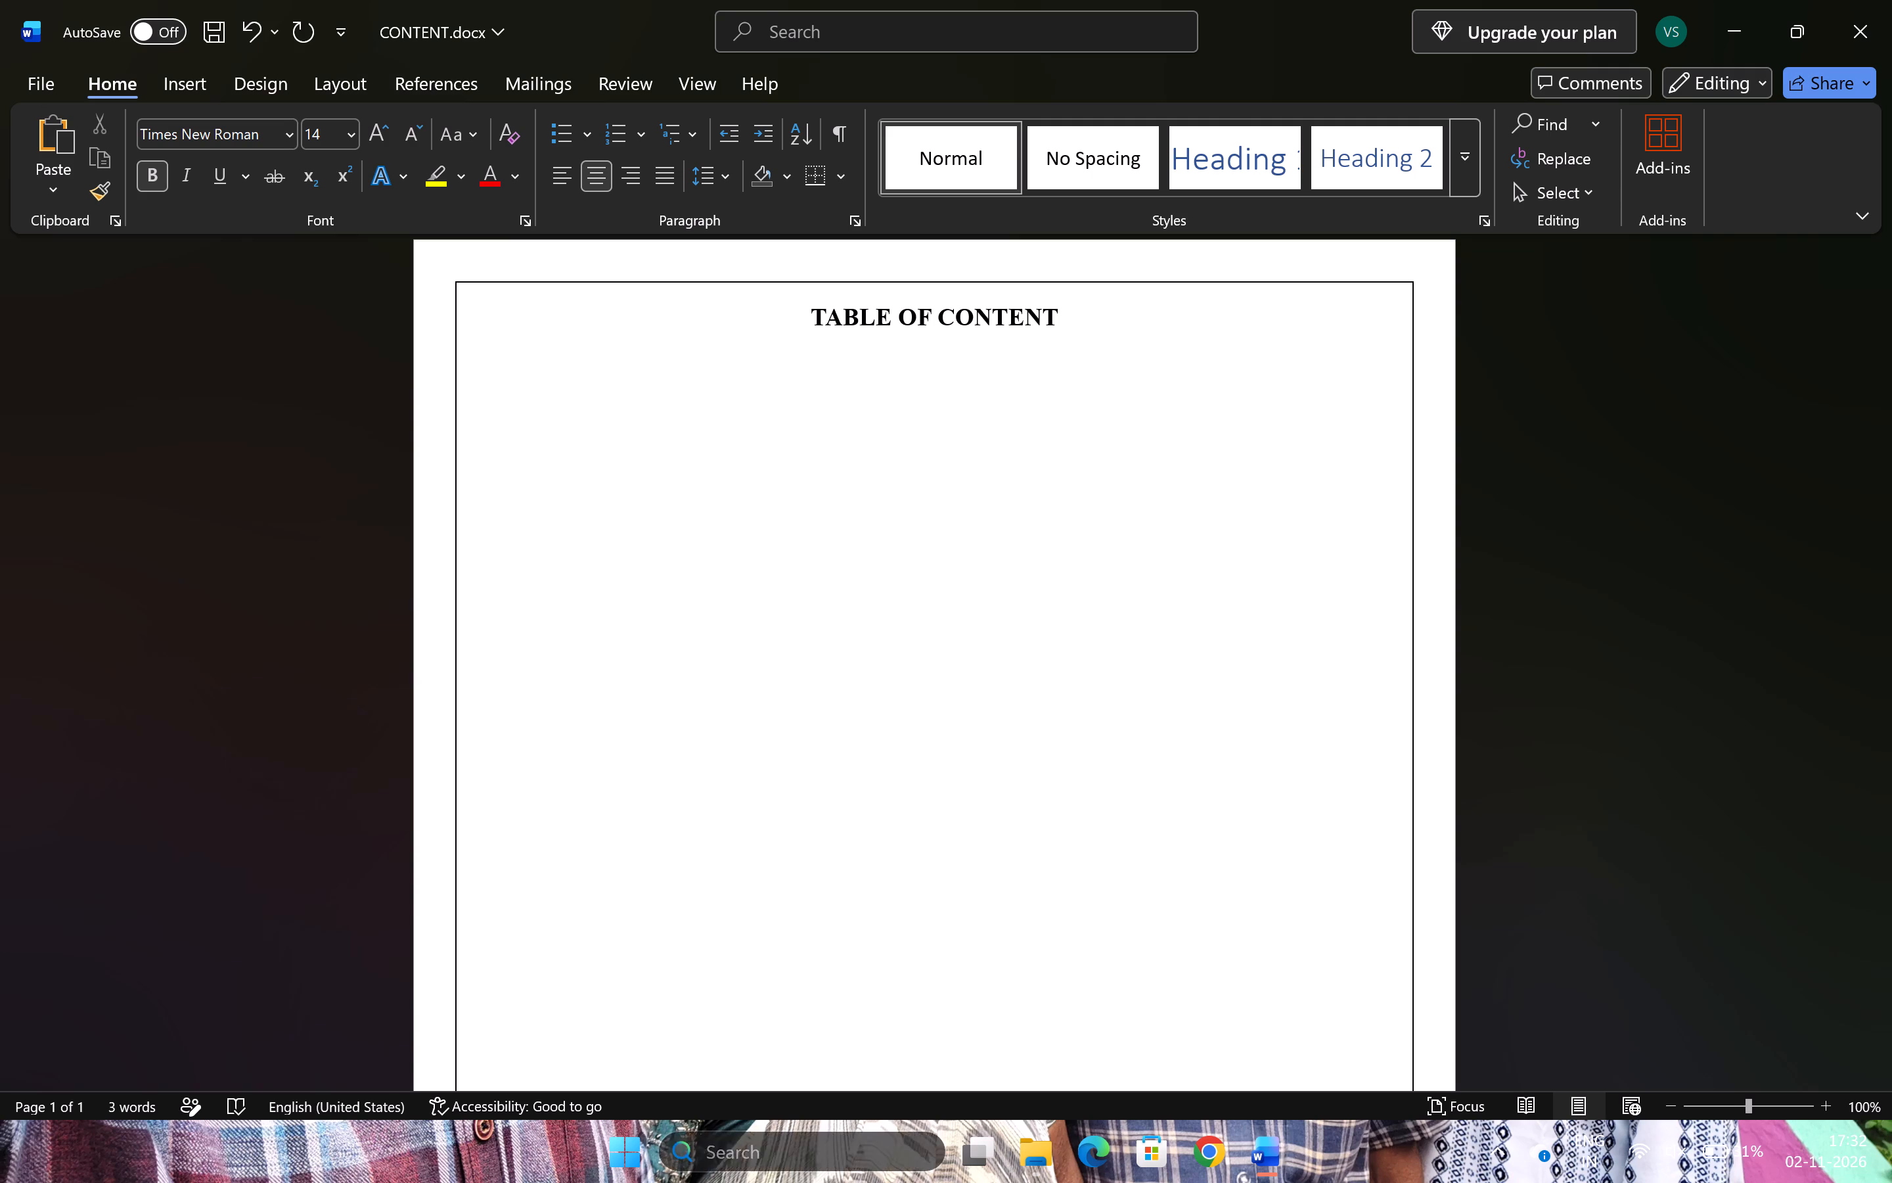
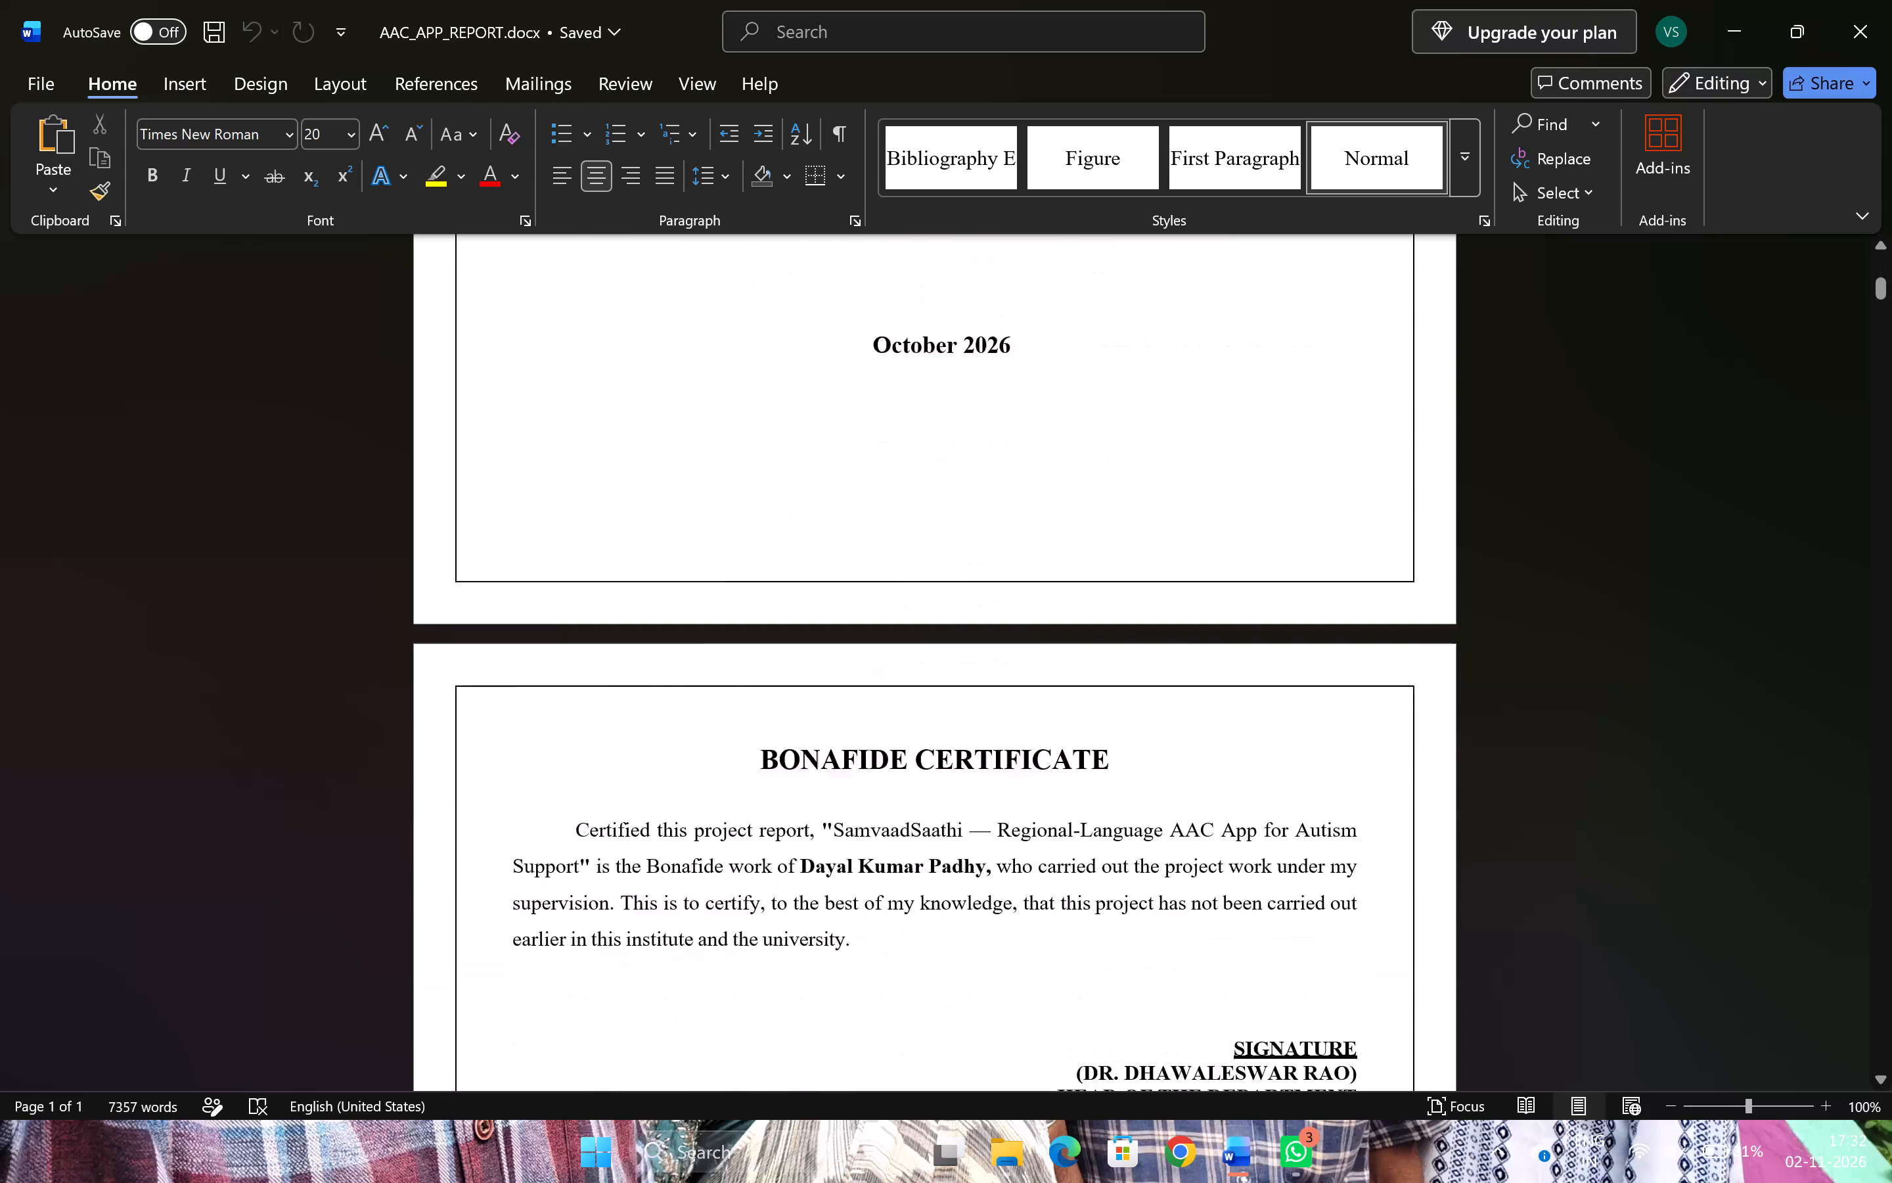
# Look through the front matter of AAC_APP_REPORT.docx to its table of contents and examine the chapter entries there.
pyautogui.scroll(-5, 940, 712)
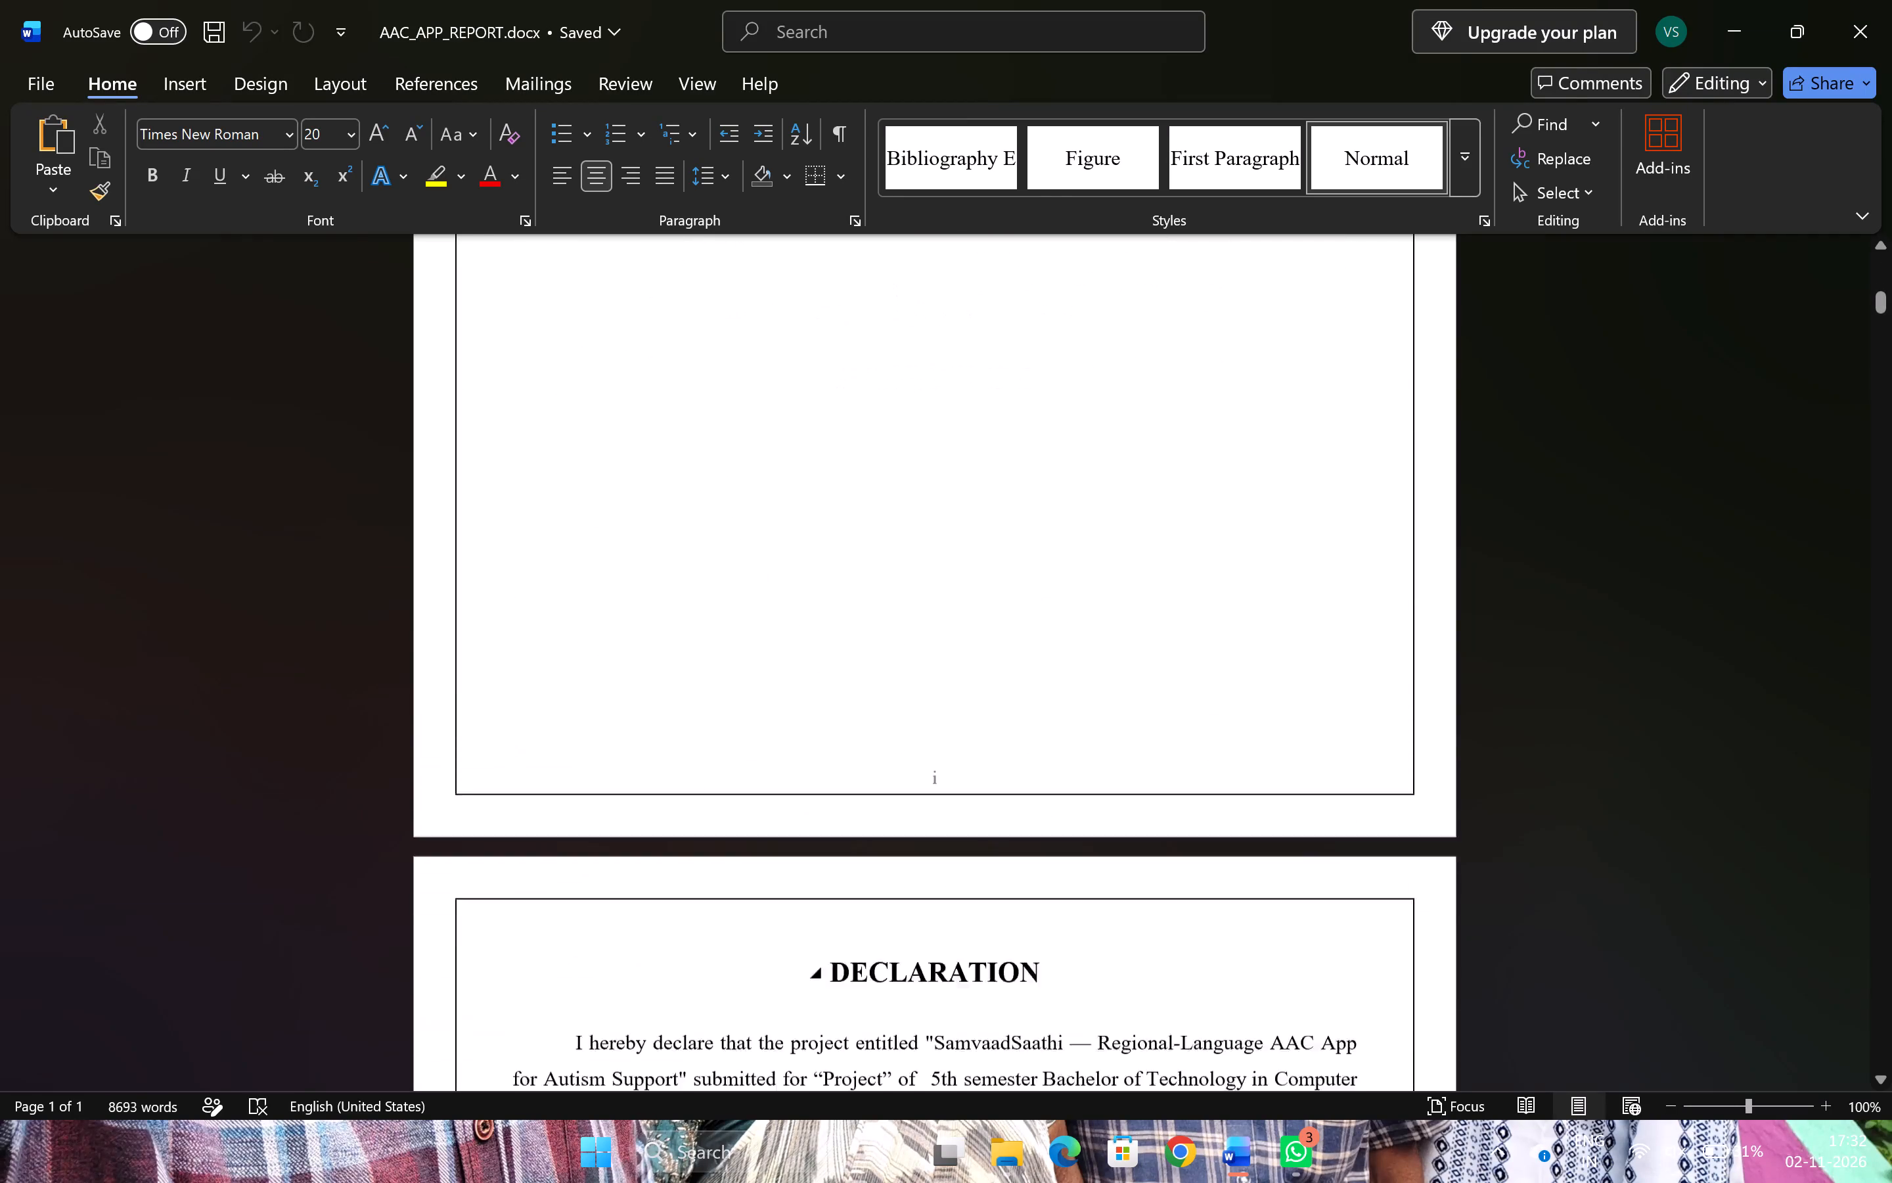
pyautogui.scroll(-11, 940, 712)
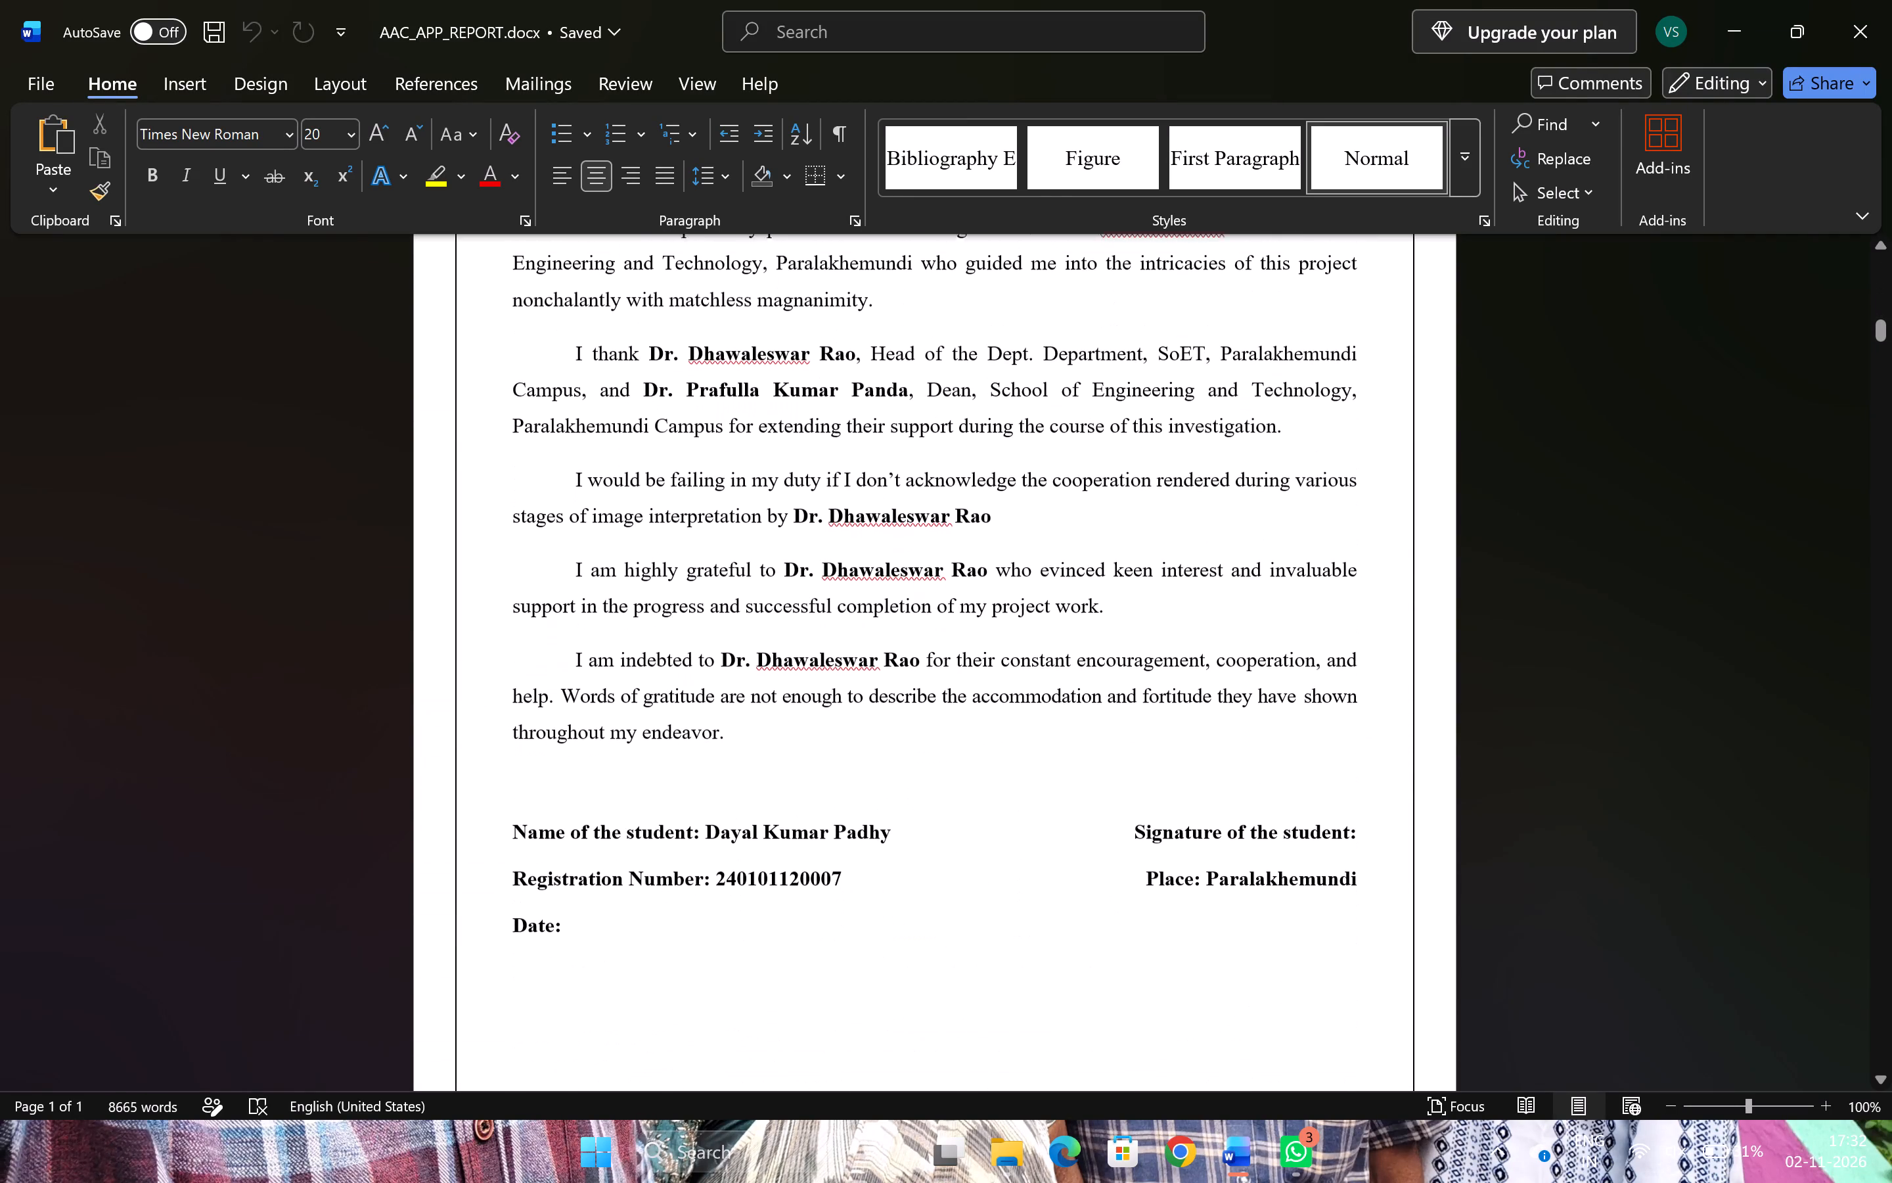
pyautogui.scroll(-13, 940, 712)
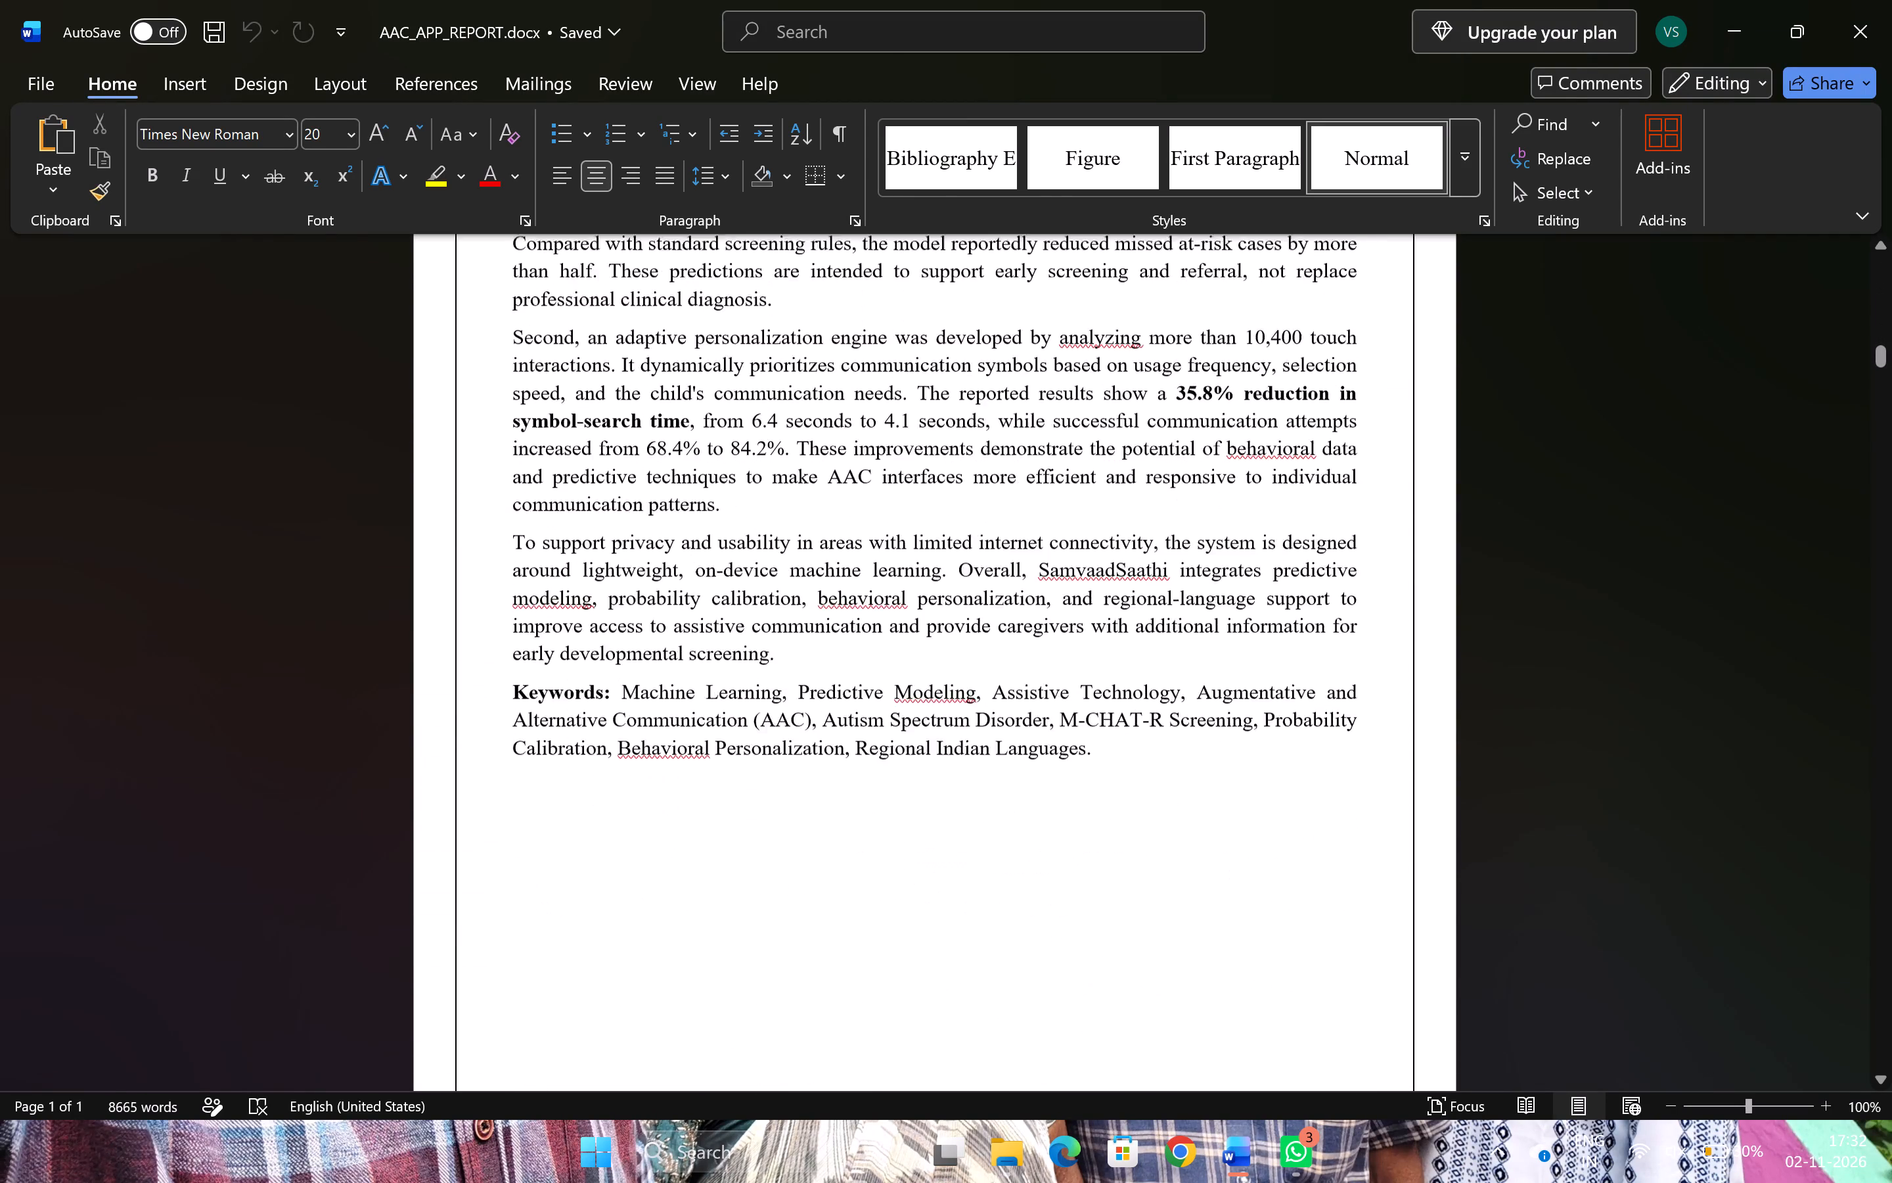
pyautogui.scroll(-6, 940, 712)
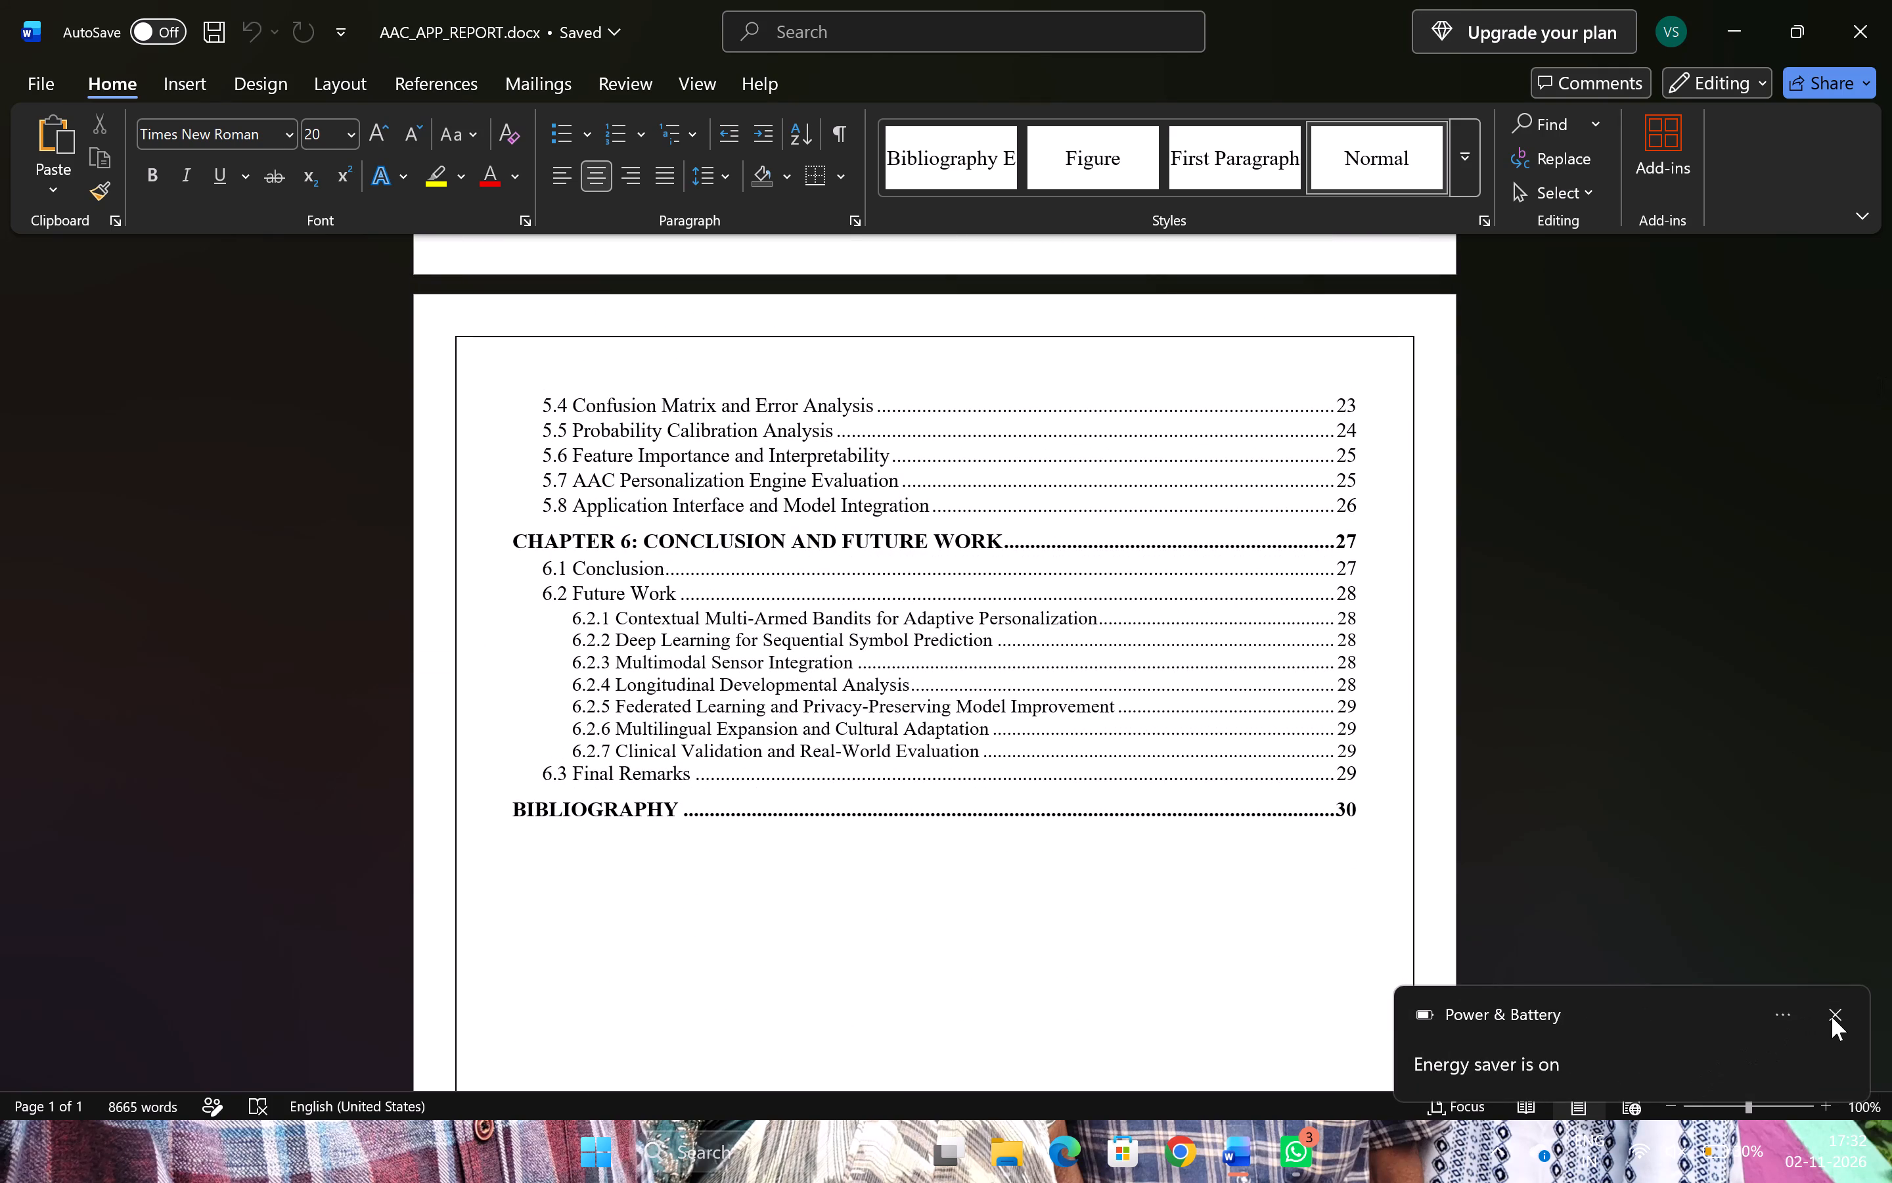
pyautogui.click(1833, 1017)
pyautogui.scroll(4, 1406, 828)
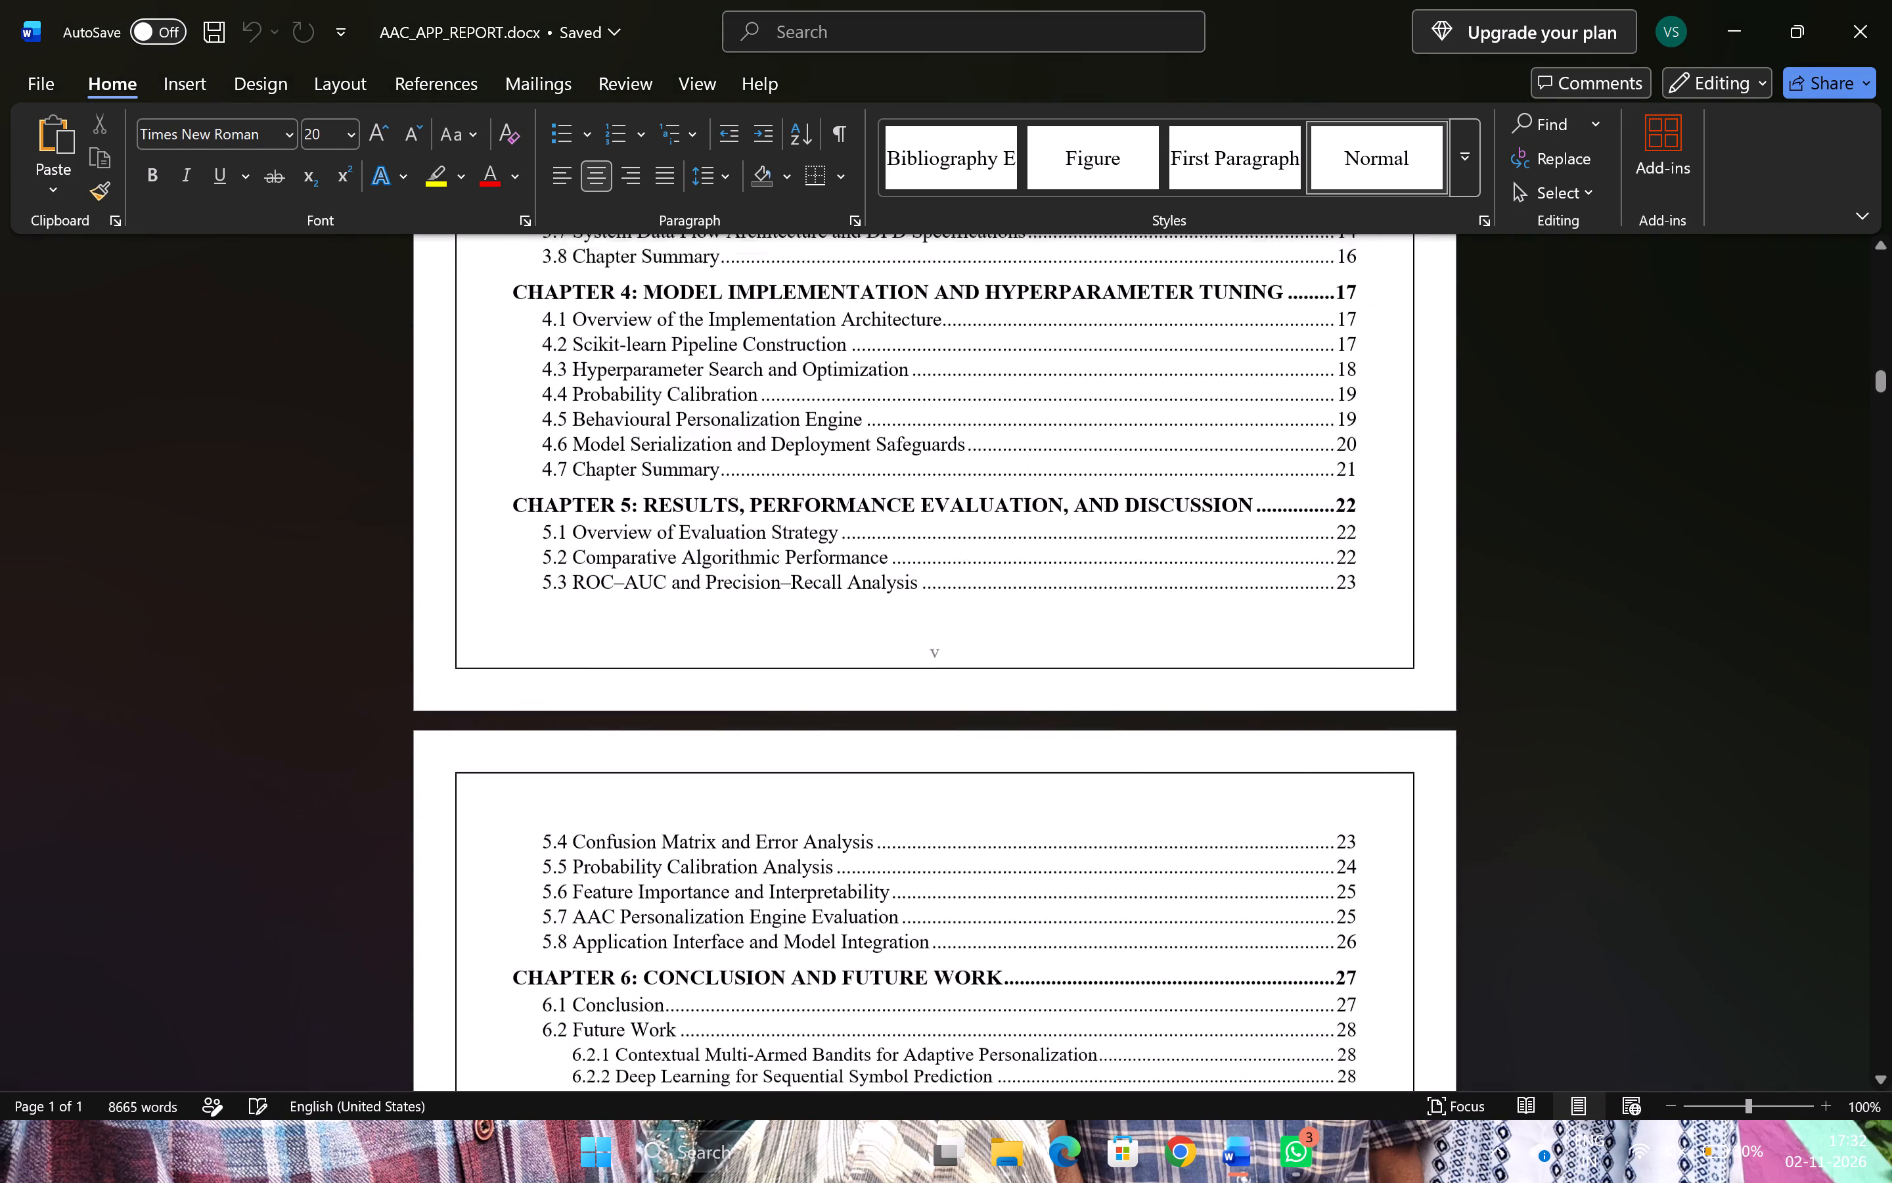
# Check the AAC report's TABLE OF CONTENTS layout, and open MACHINE LEARNING FOR PREDICTIVE ANALYTICS PROJECT REPOST.pdf from the Downloads folder.
pyautogui.scroll(11, 1406, 828)
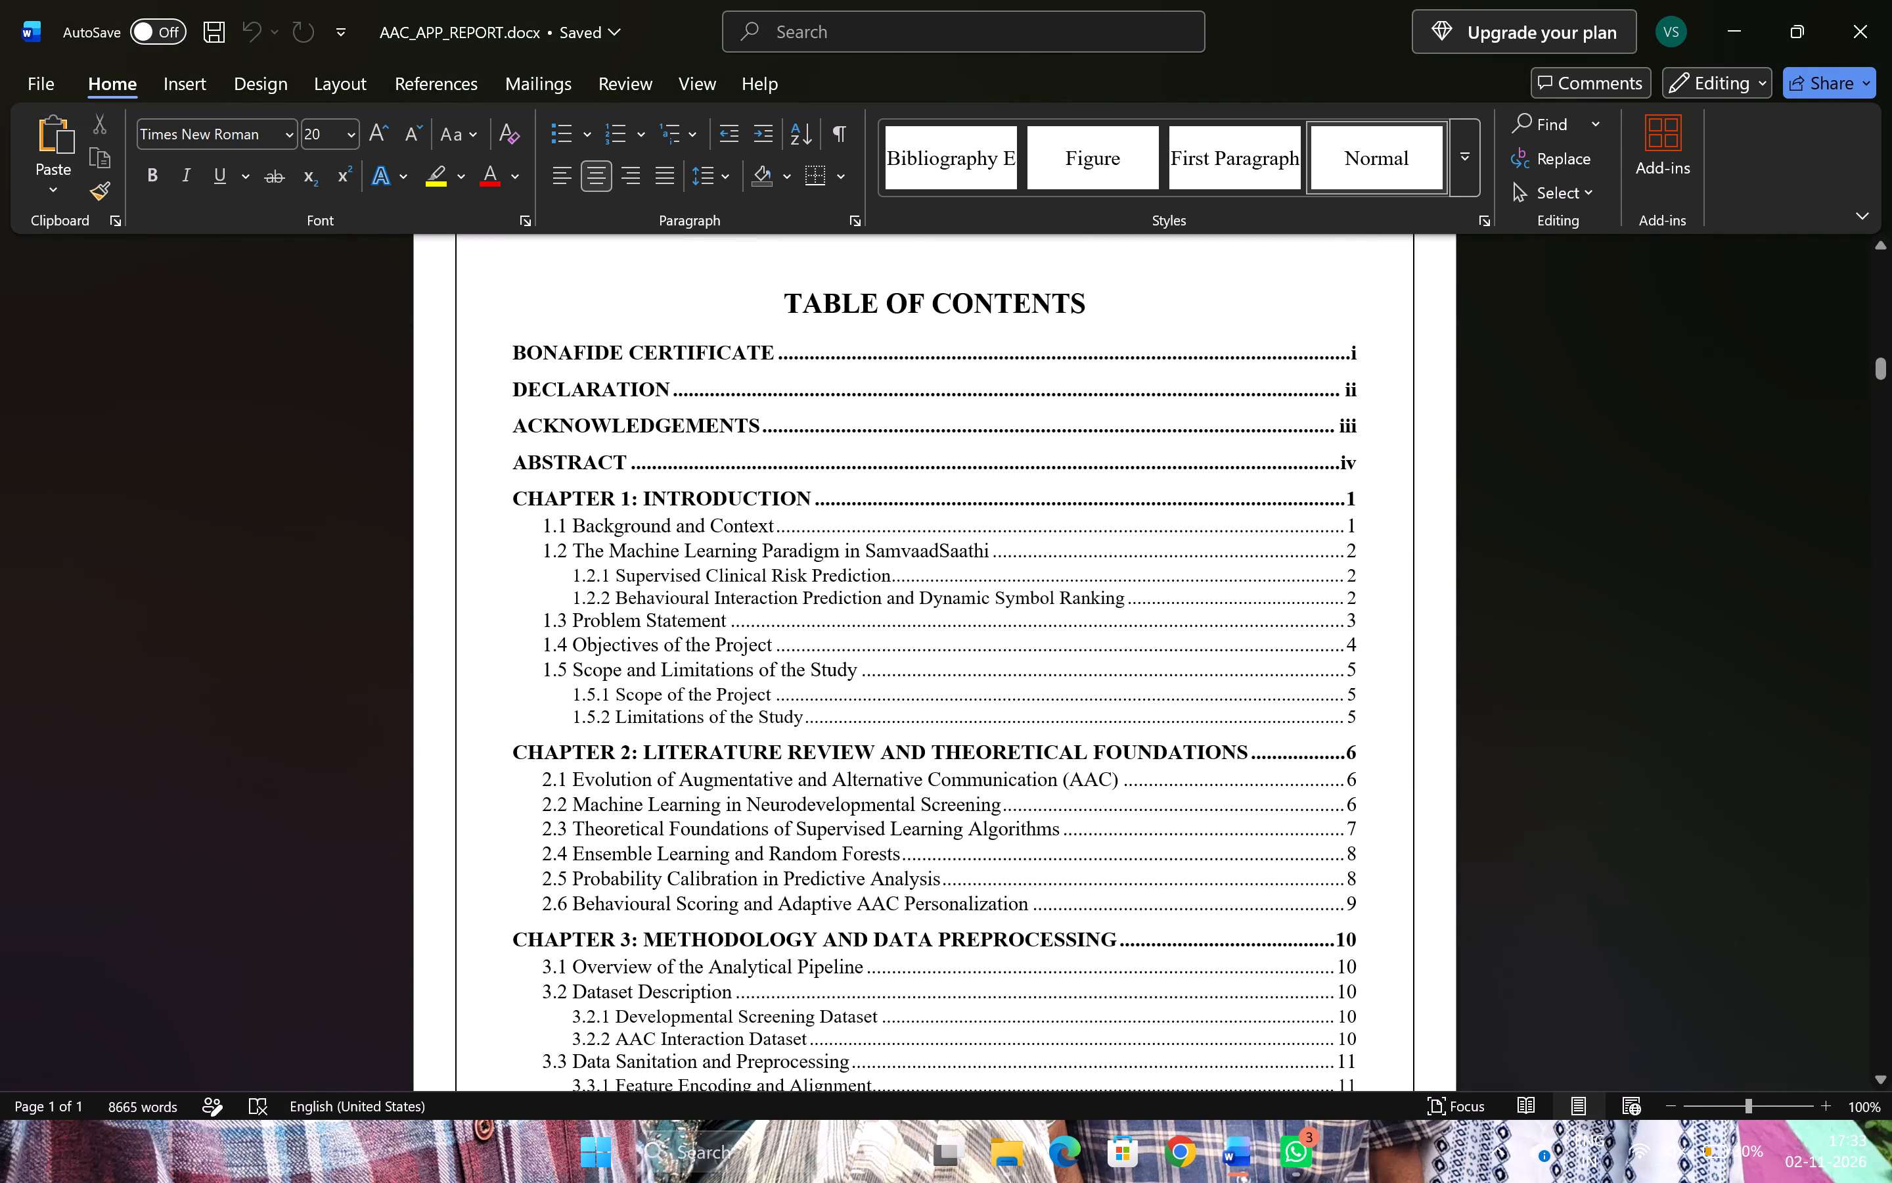
pyautogui.hotkey('alt', 'Tab')
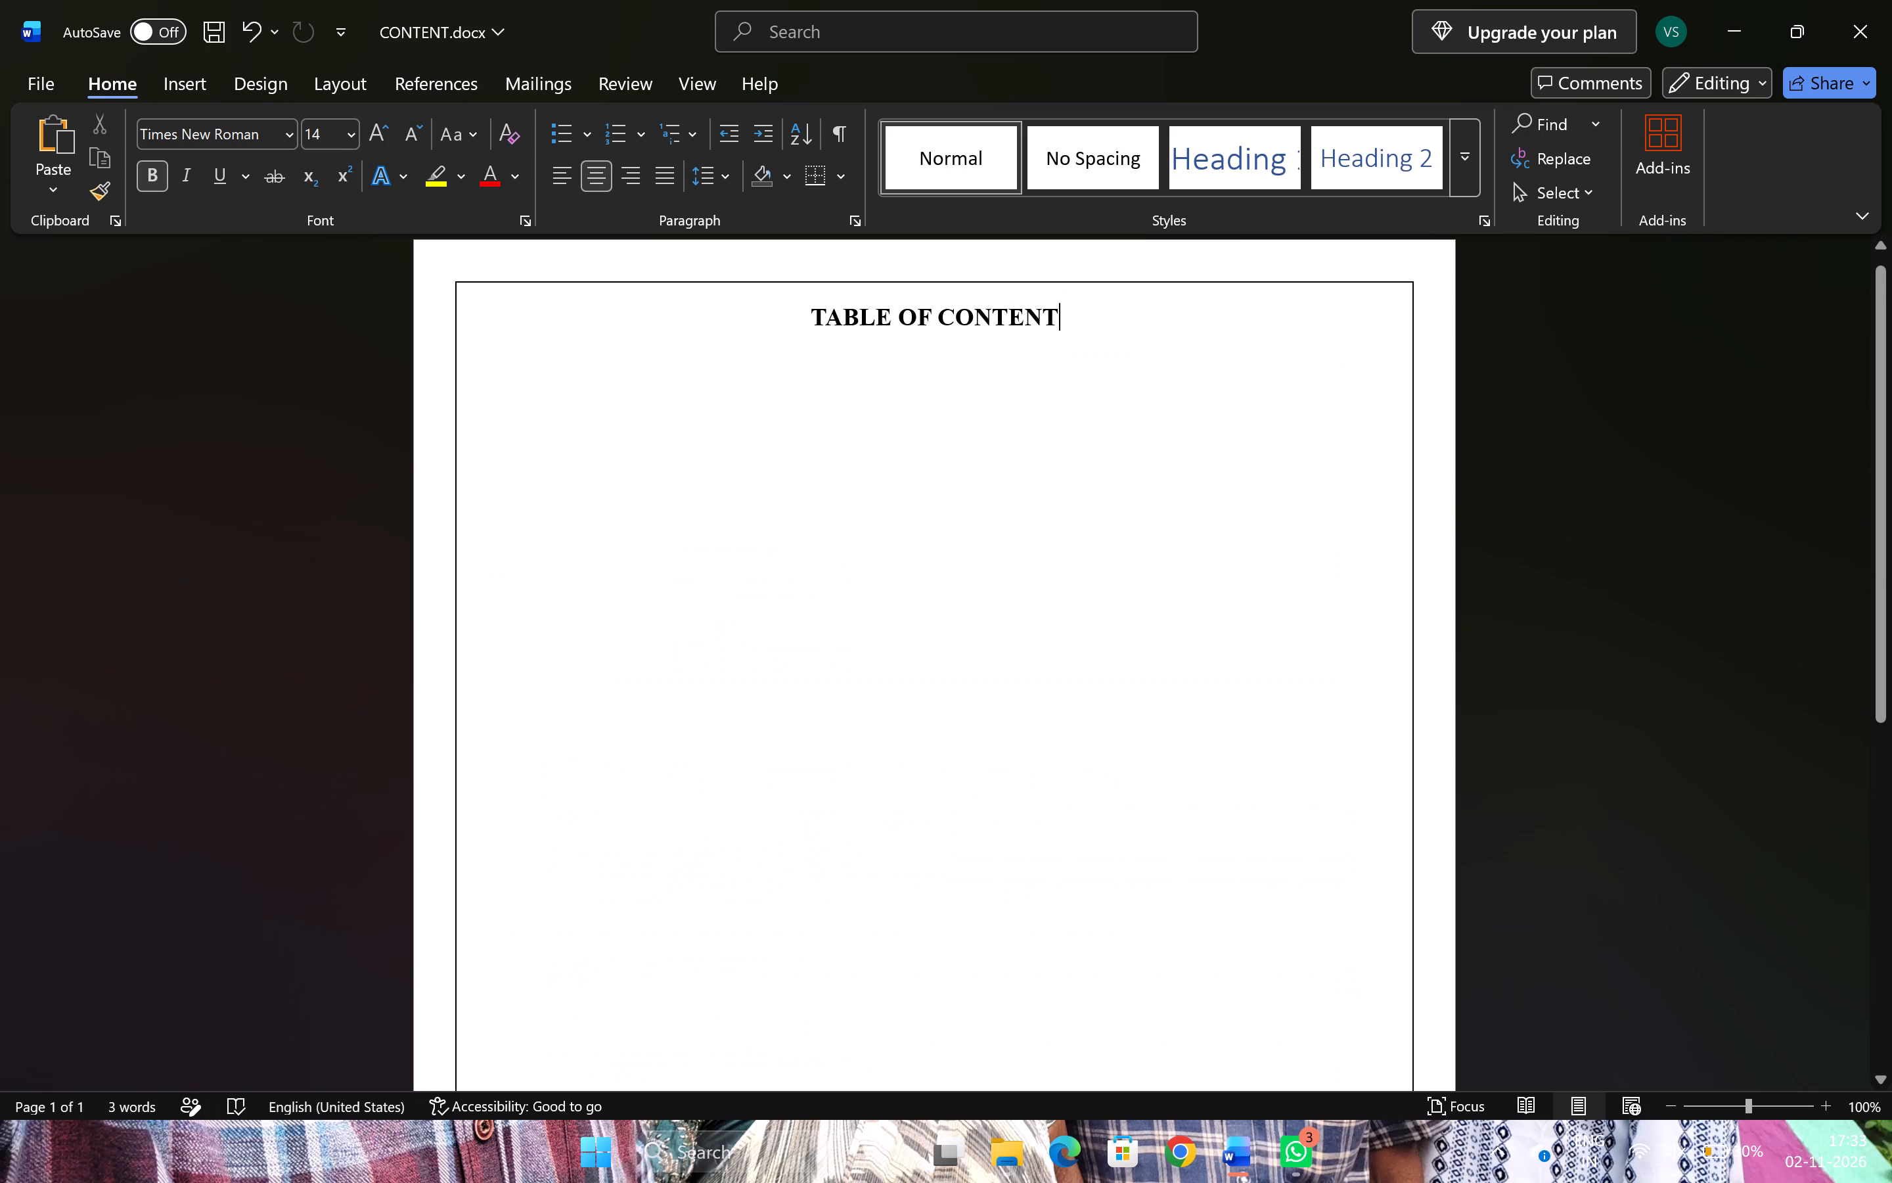
pyautogui.rightClick(838, 564)
pyautogui.click(808, 617)
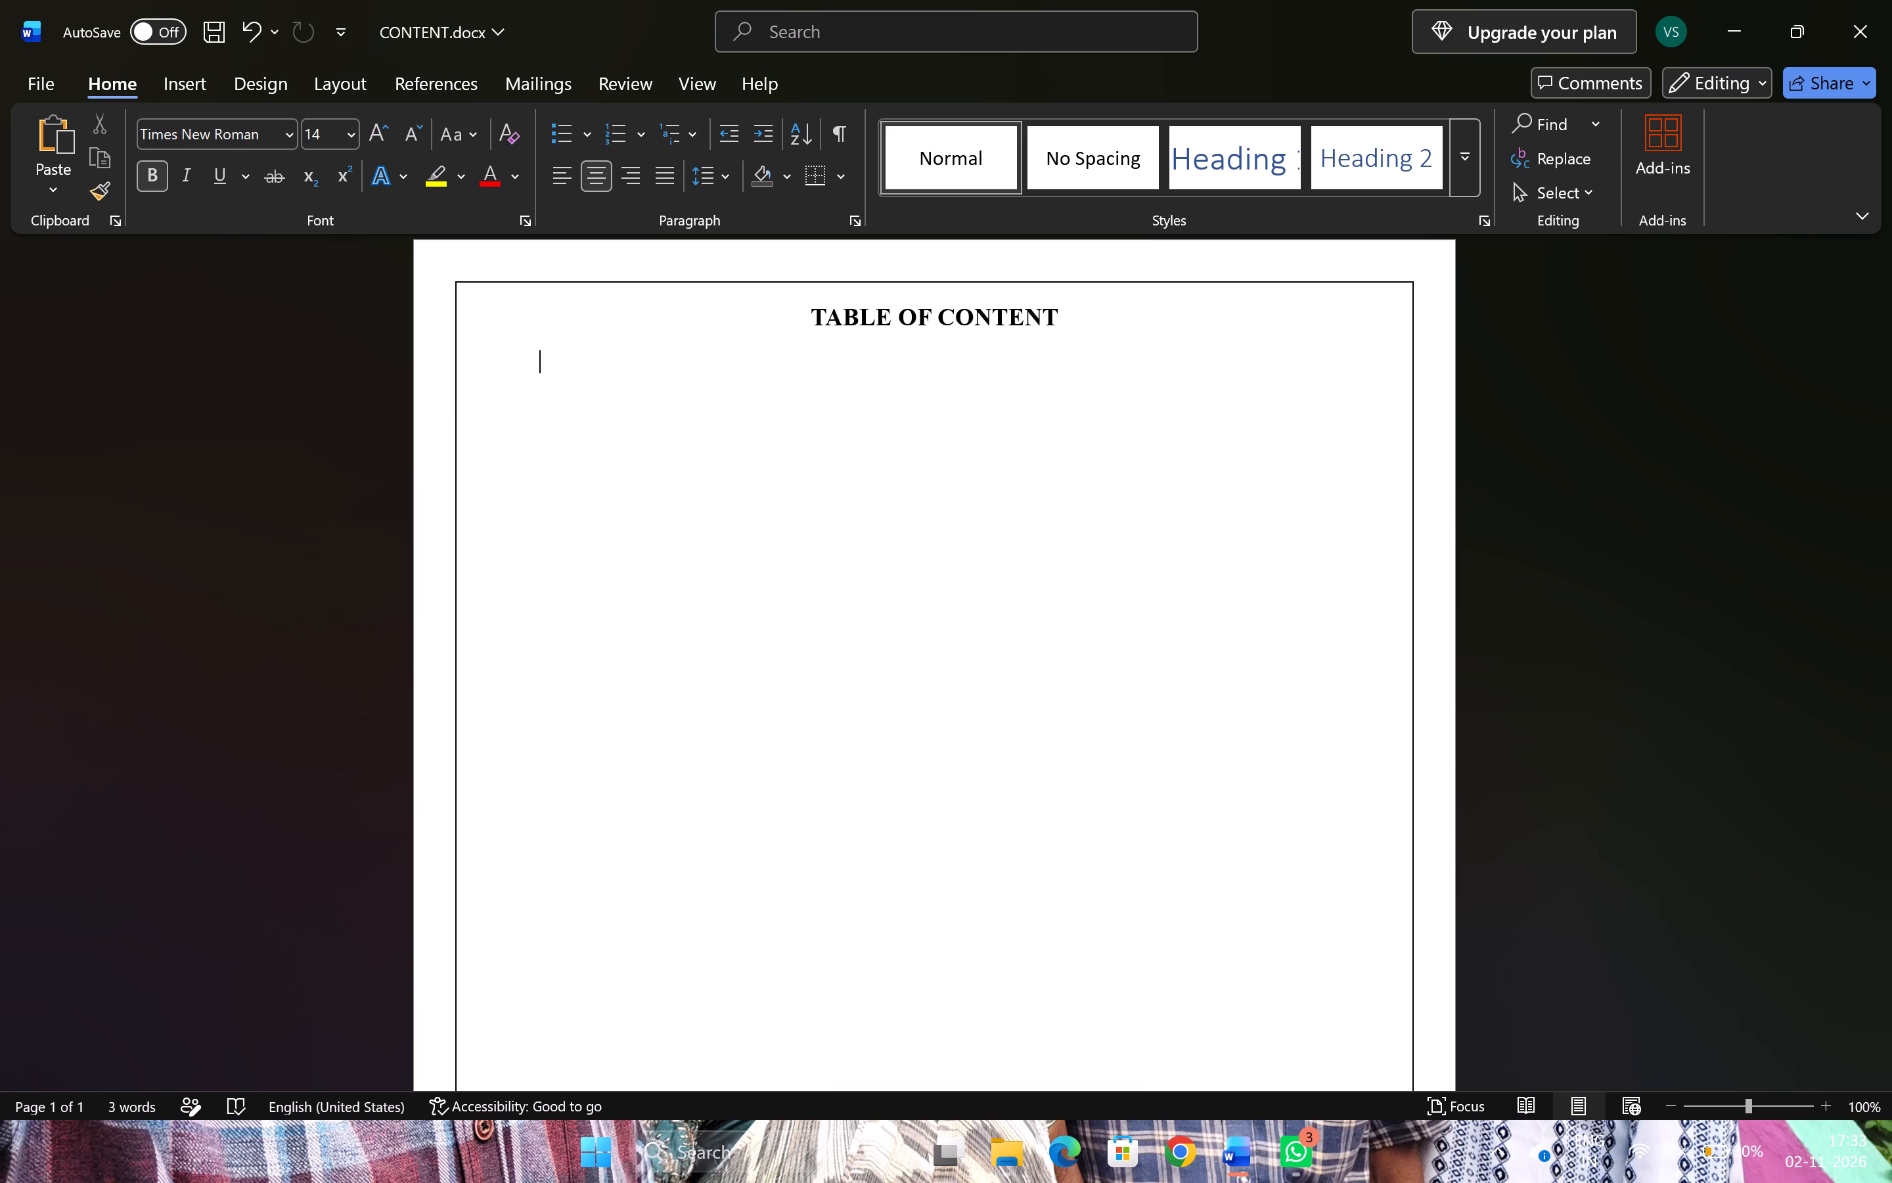
pyautogui.click(1000, 1153)
pyautogui.click(981, 1063)
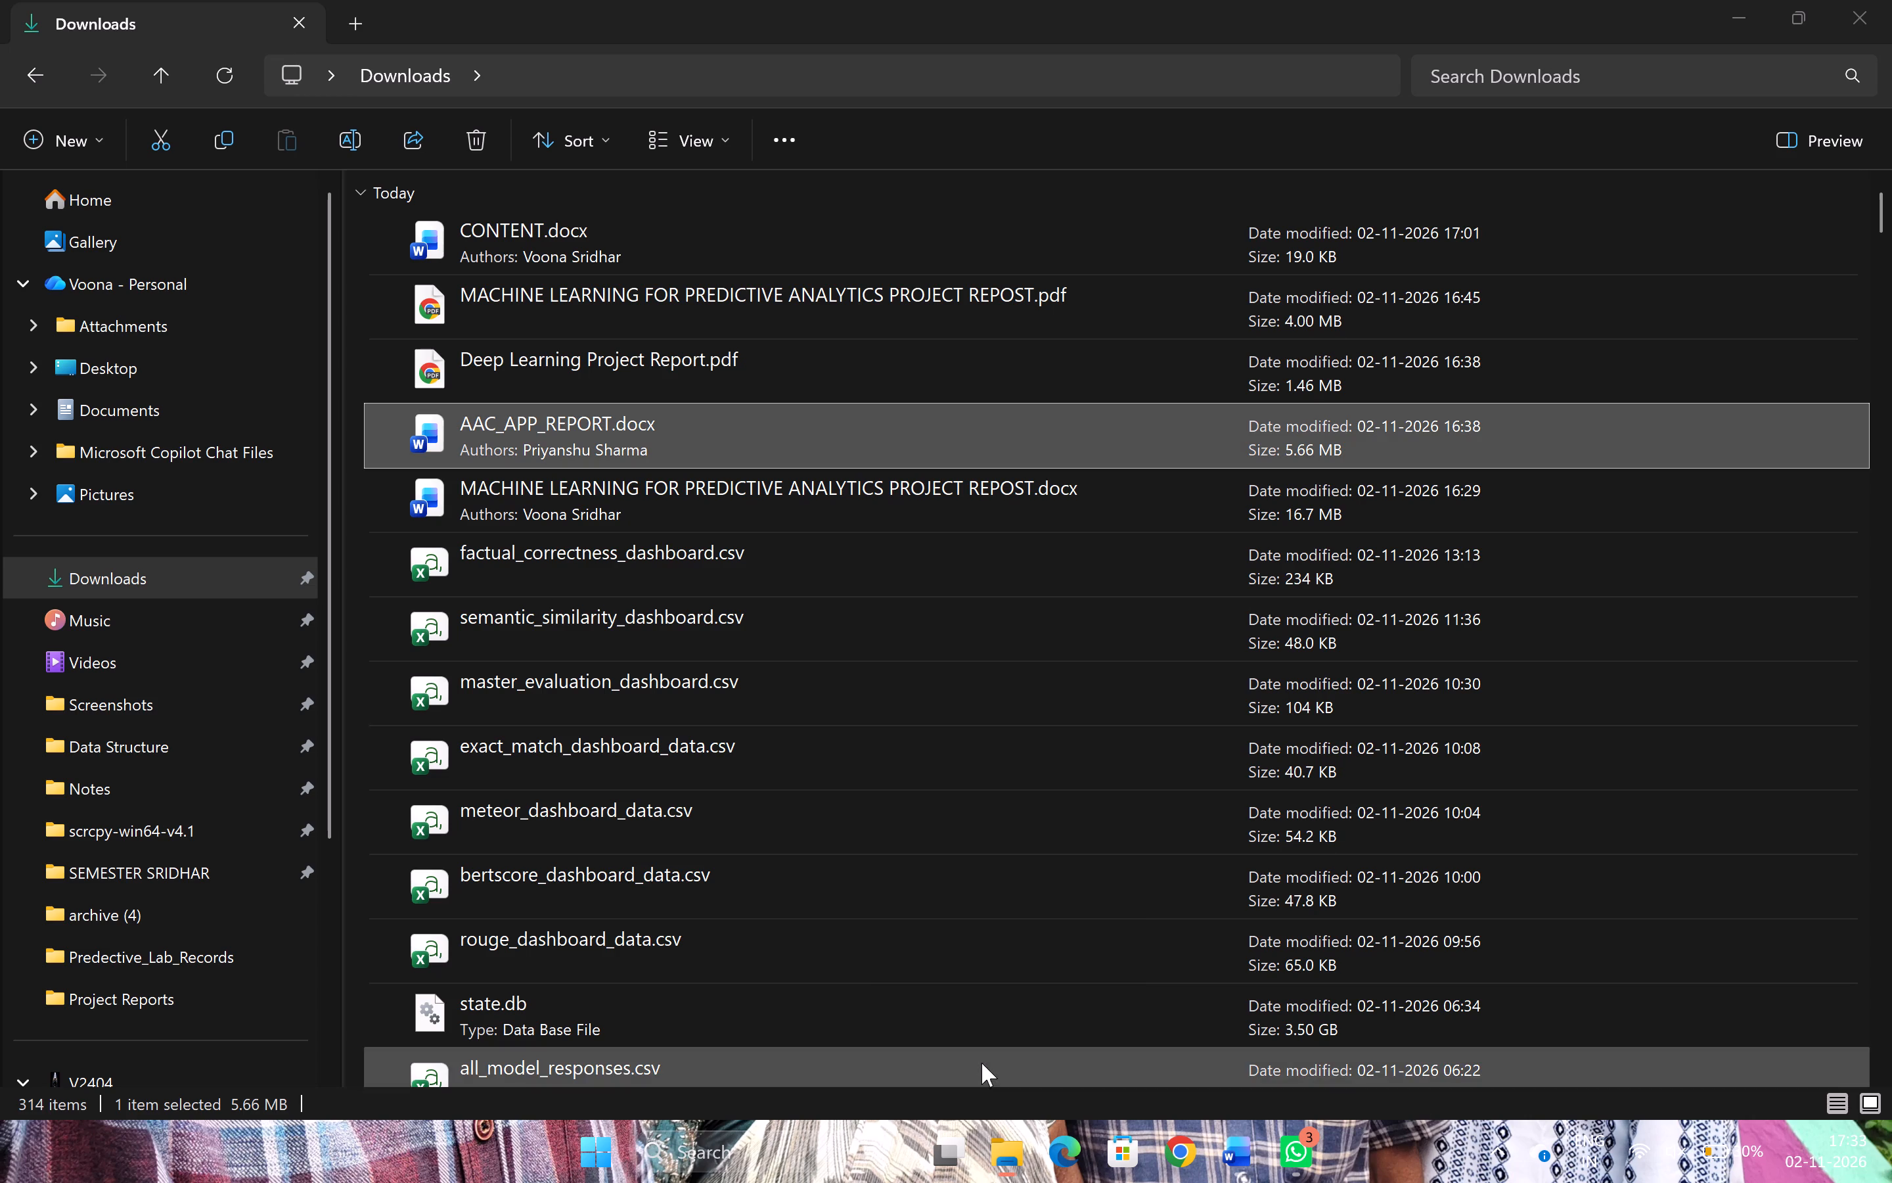
pyautogui.click(760, 308)
pyautogui.press('Return')
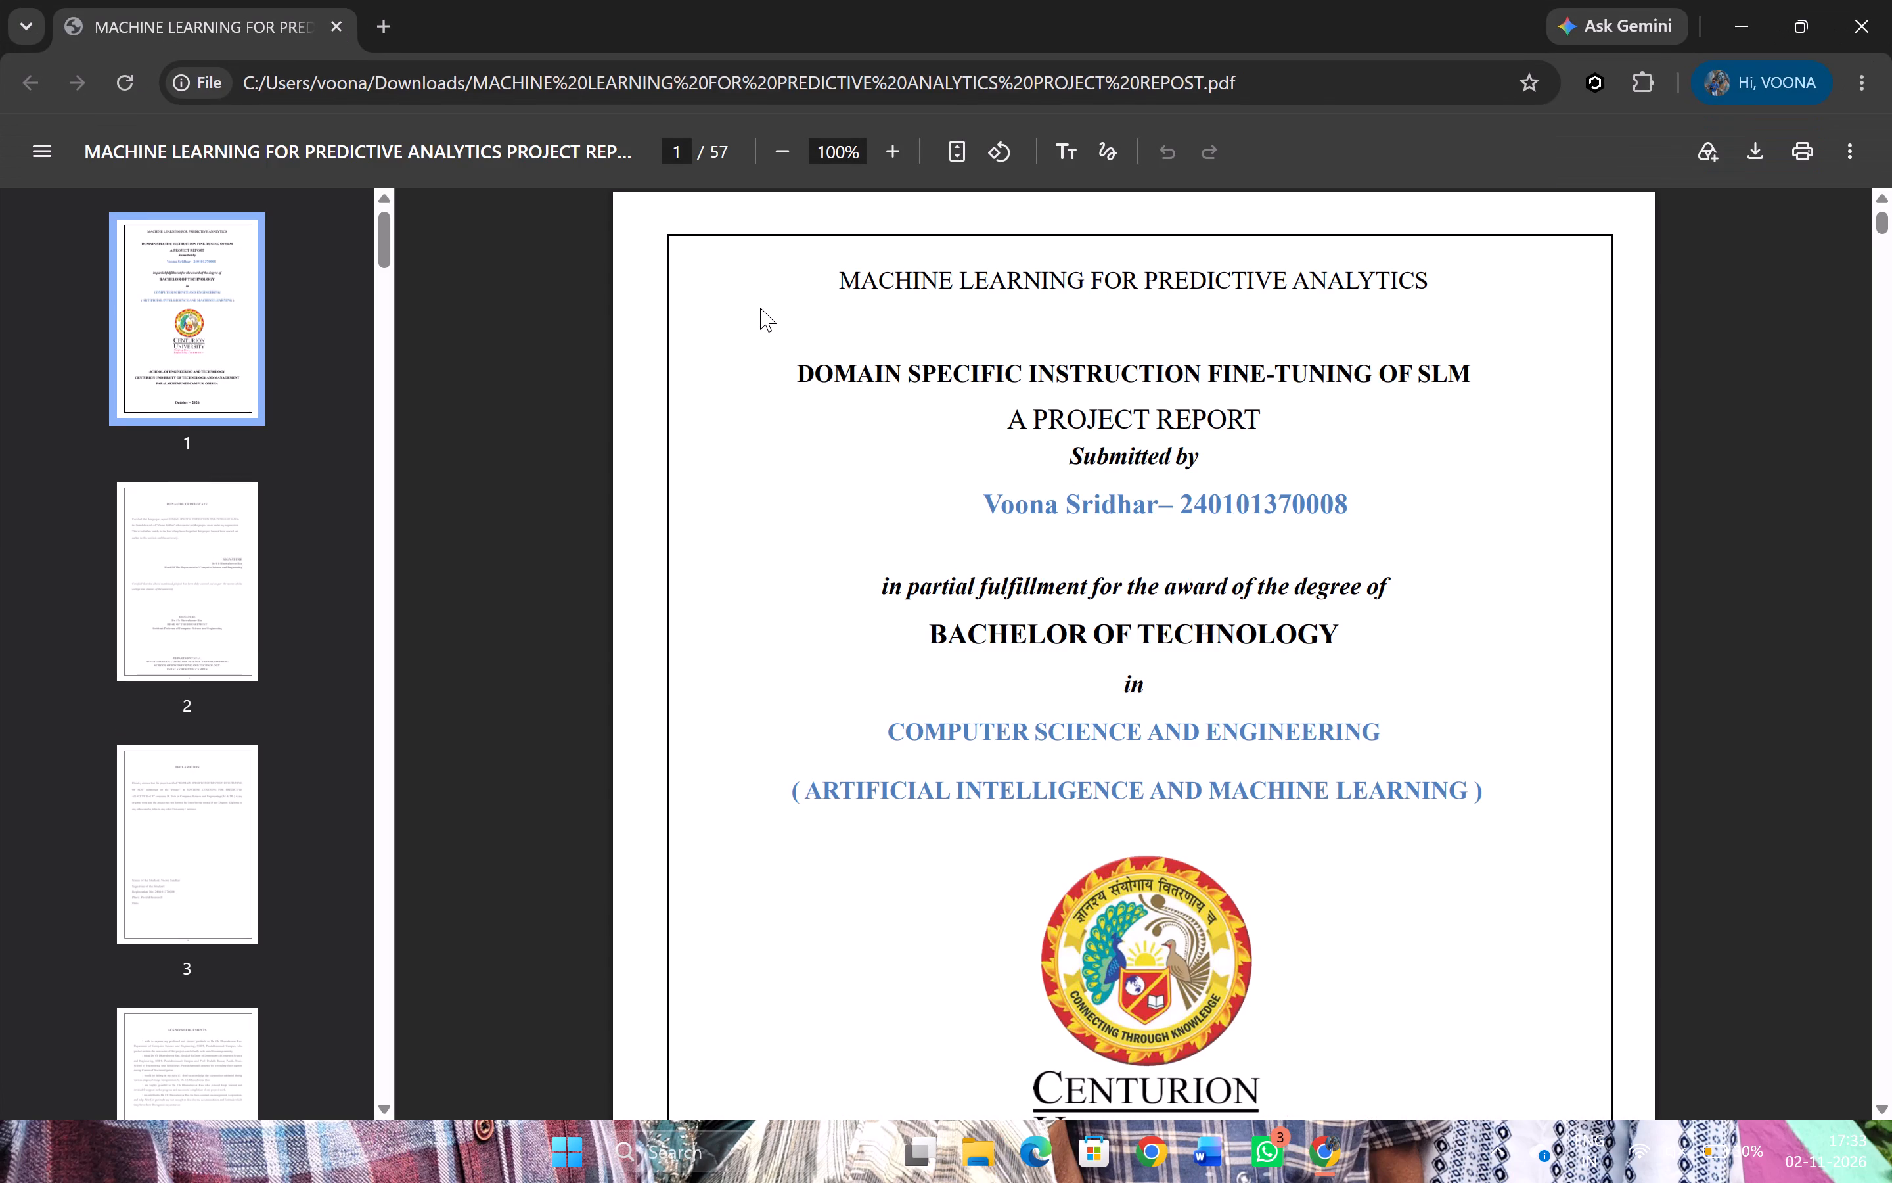
# Copy the BONAFIDE CERTIFICATE heading from page 2 of the PDF into CONTENT.docx, leaving a blank line below TABLE OF CONTENT.
pyautogui.click(176, 620)
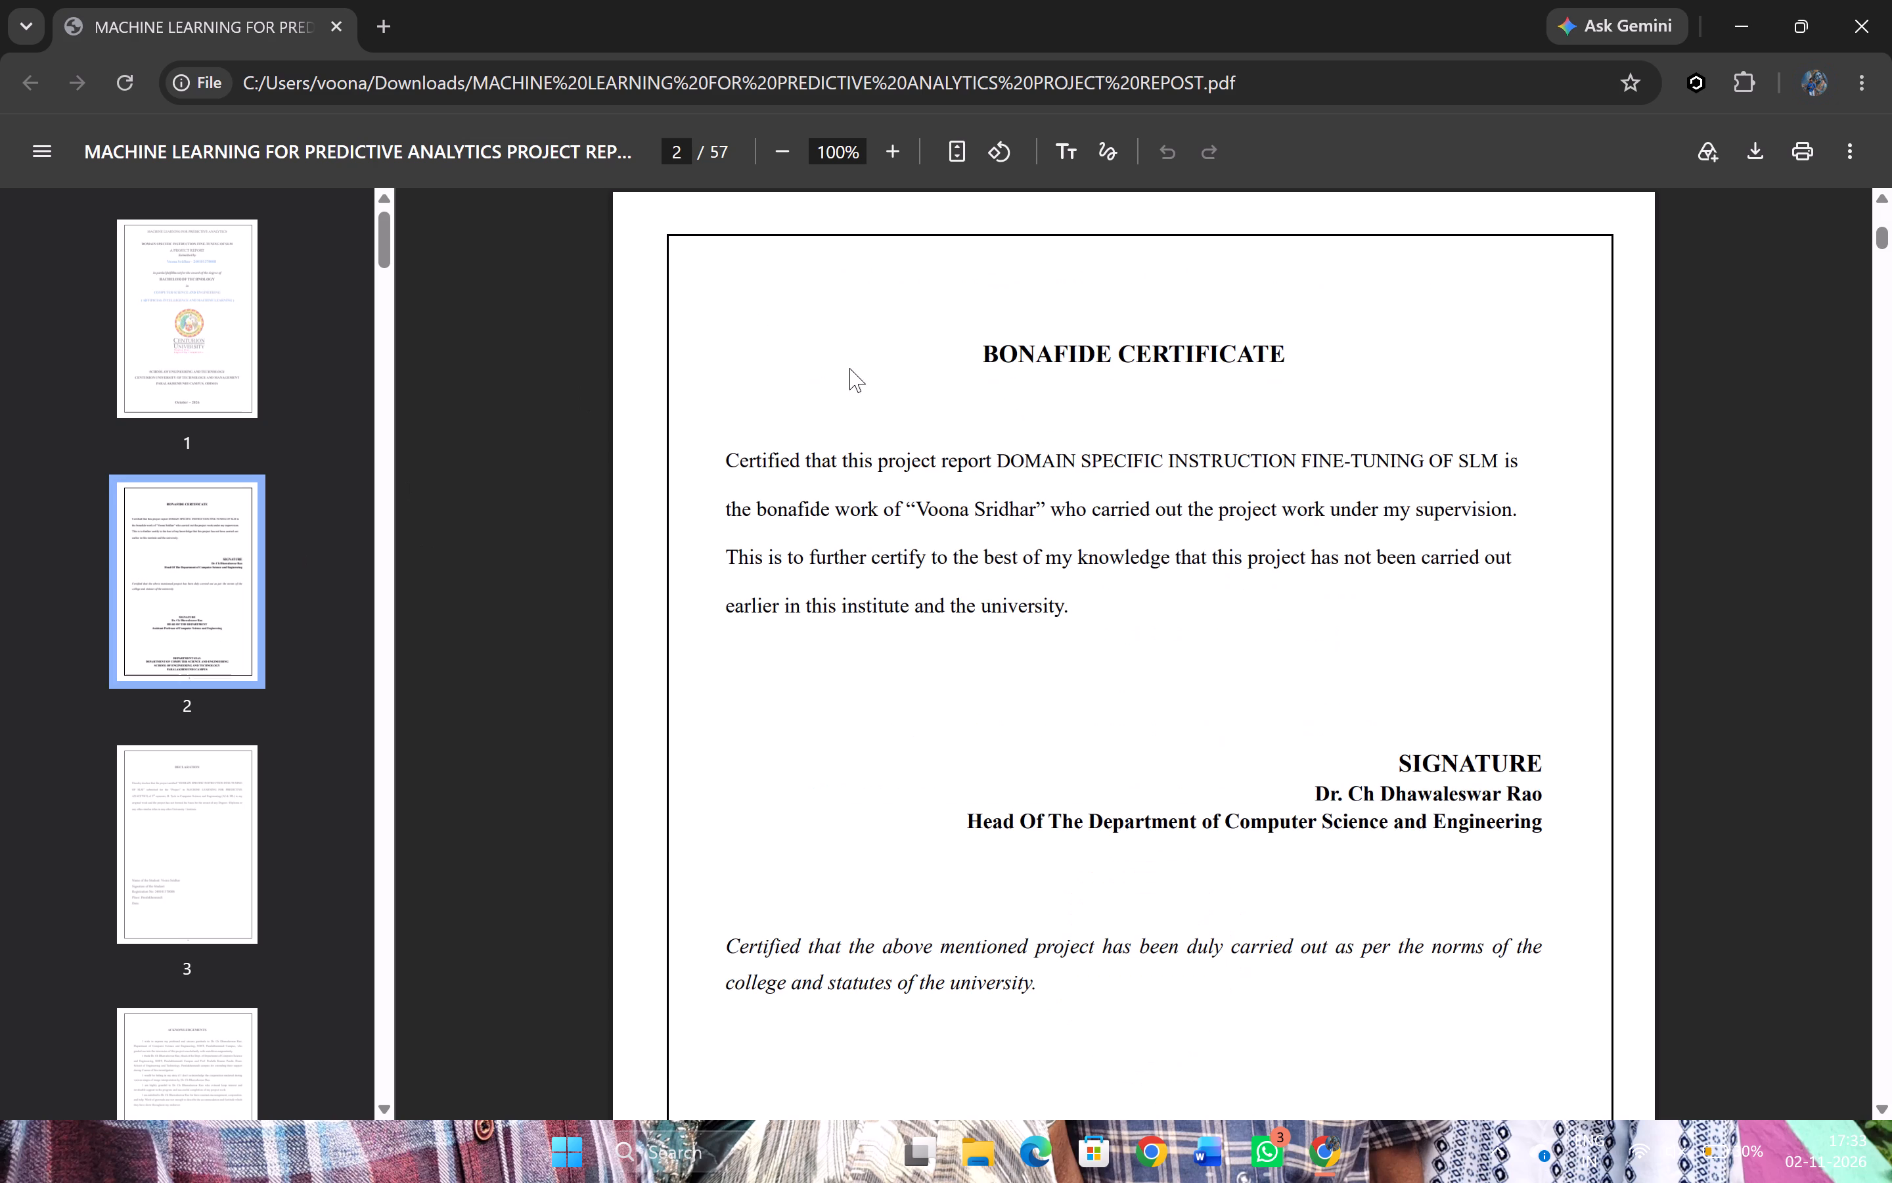
pyautogui.moveTo(984, 352); pyautogui.dragTo(1341, 349)
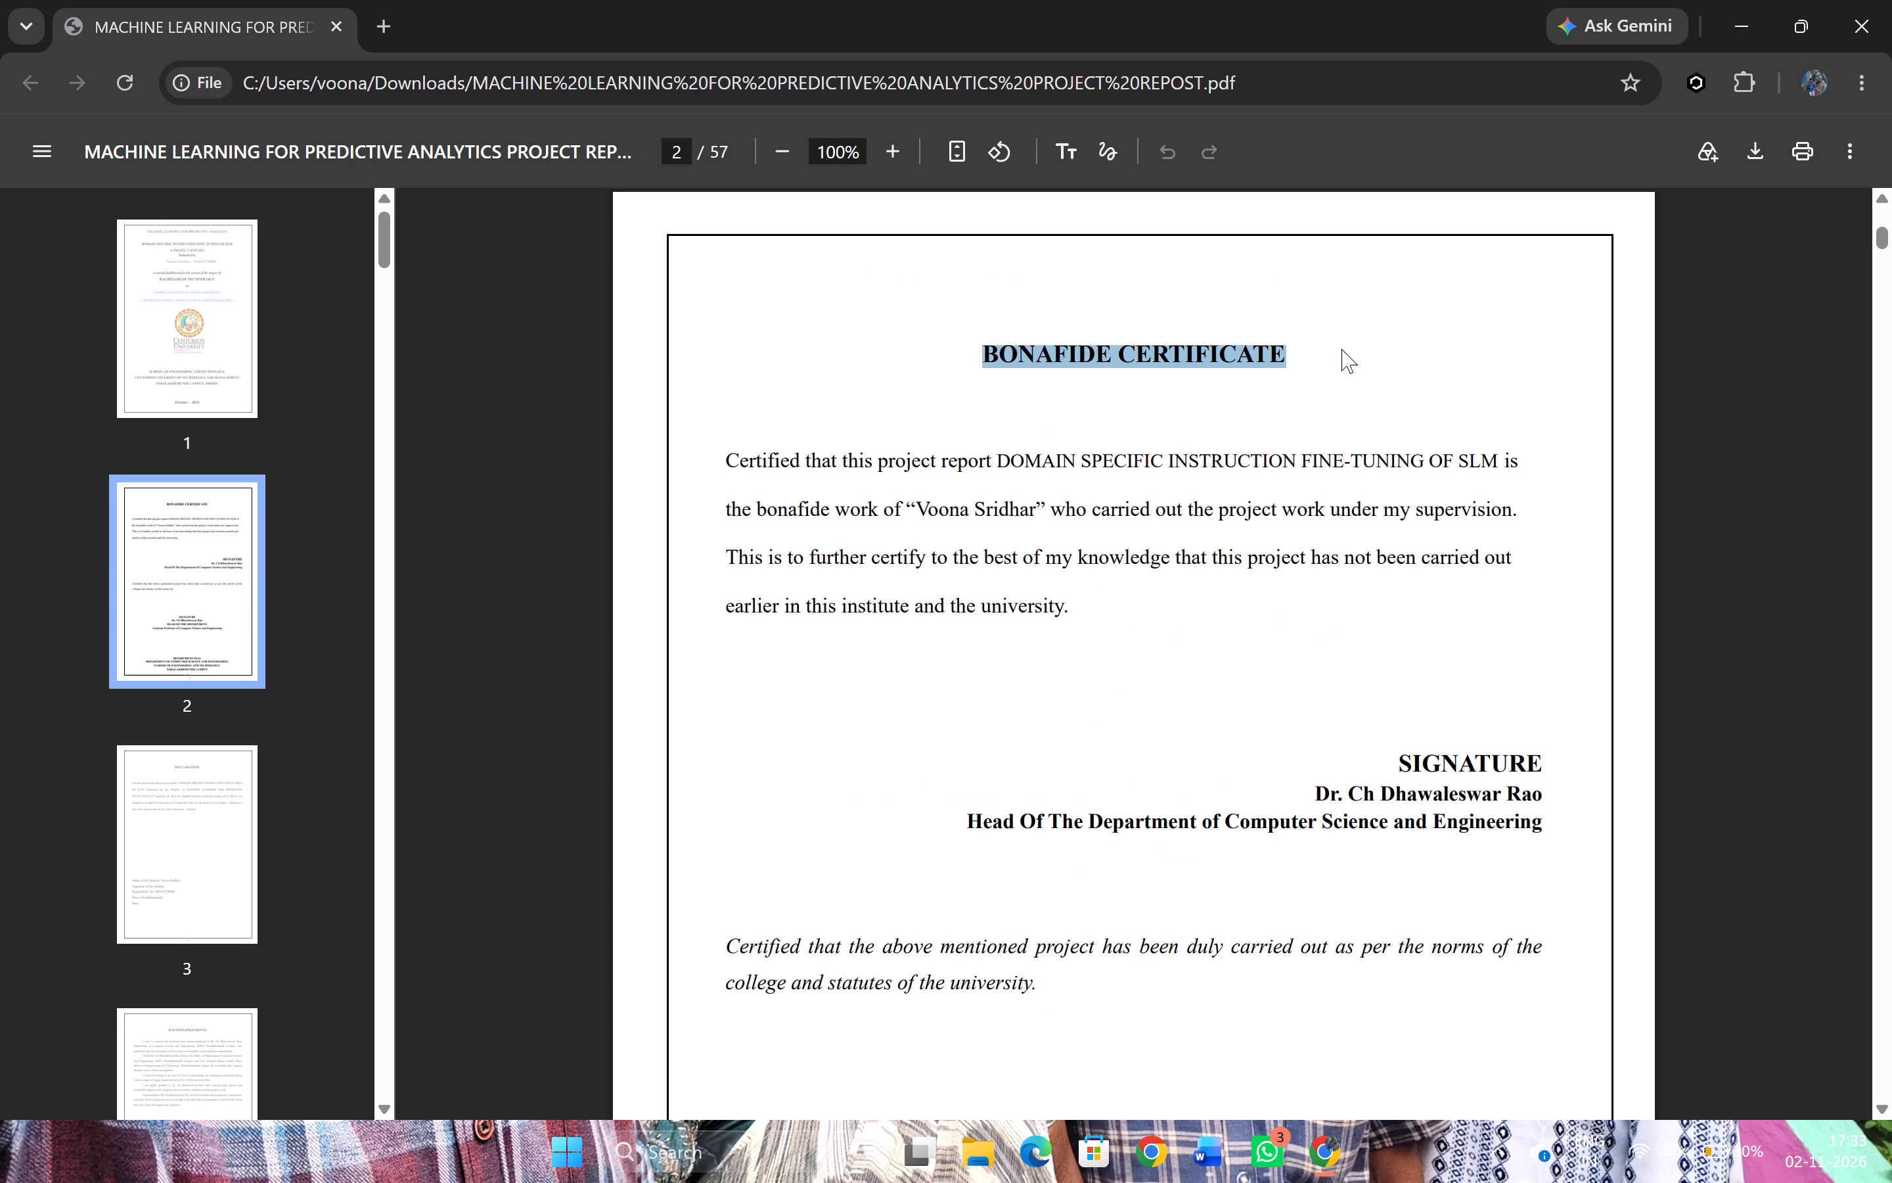
pyautogui.hotkey('ctrl', 'c')
pyautogui.hotkey('alt', 'Tab')
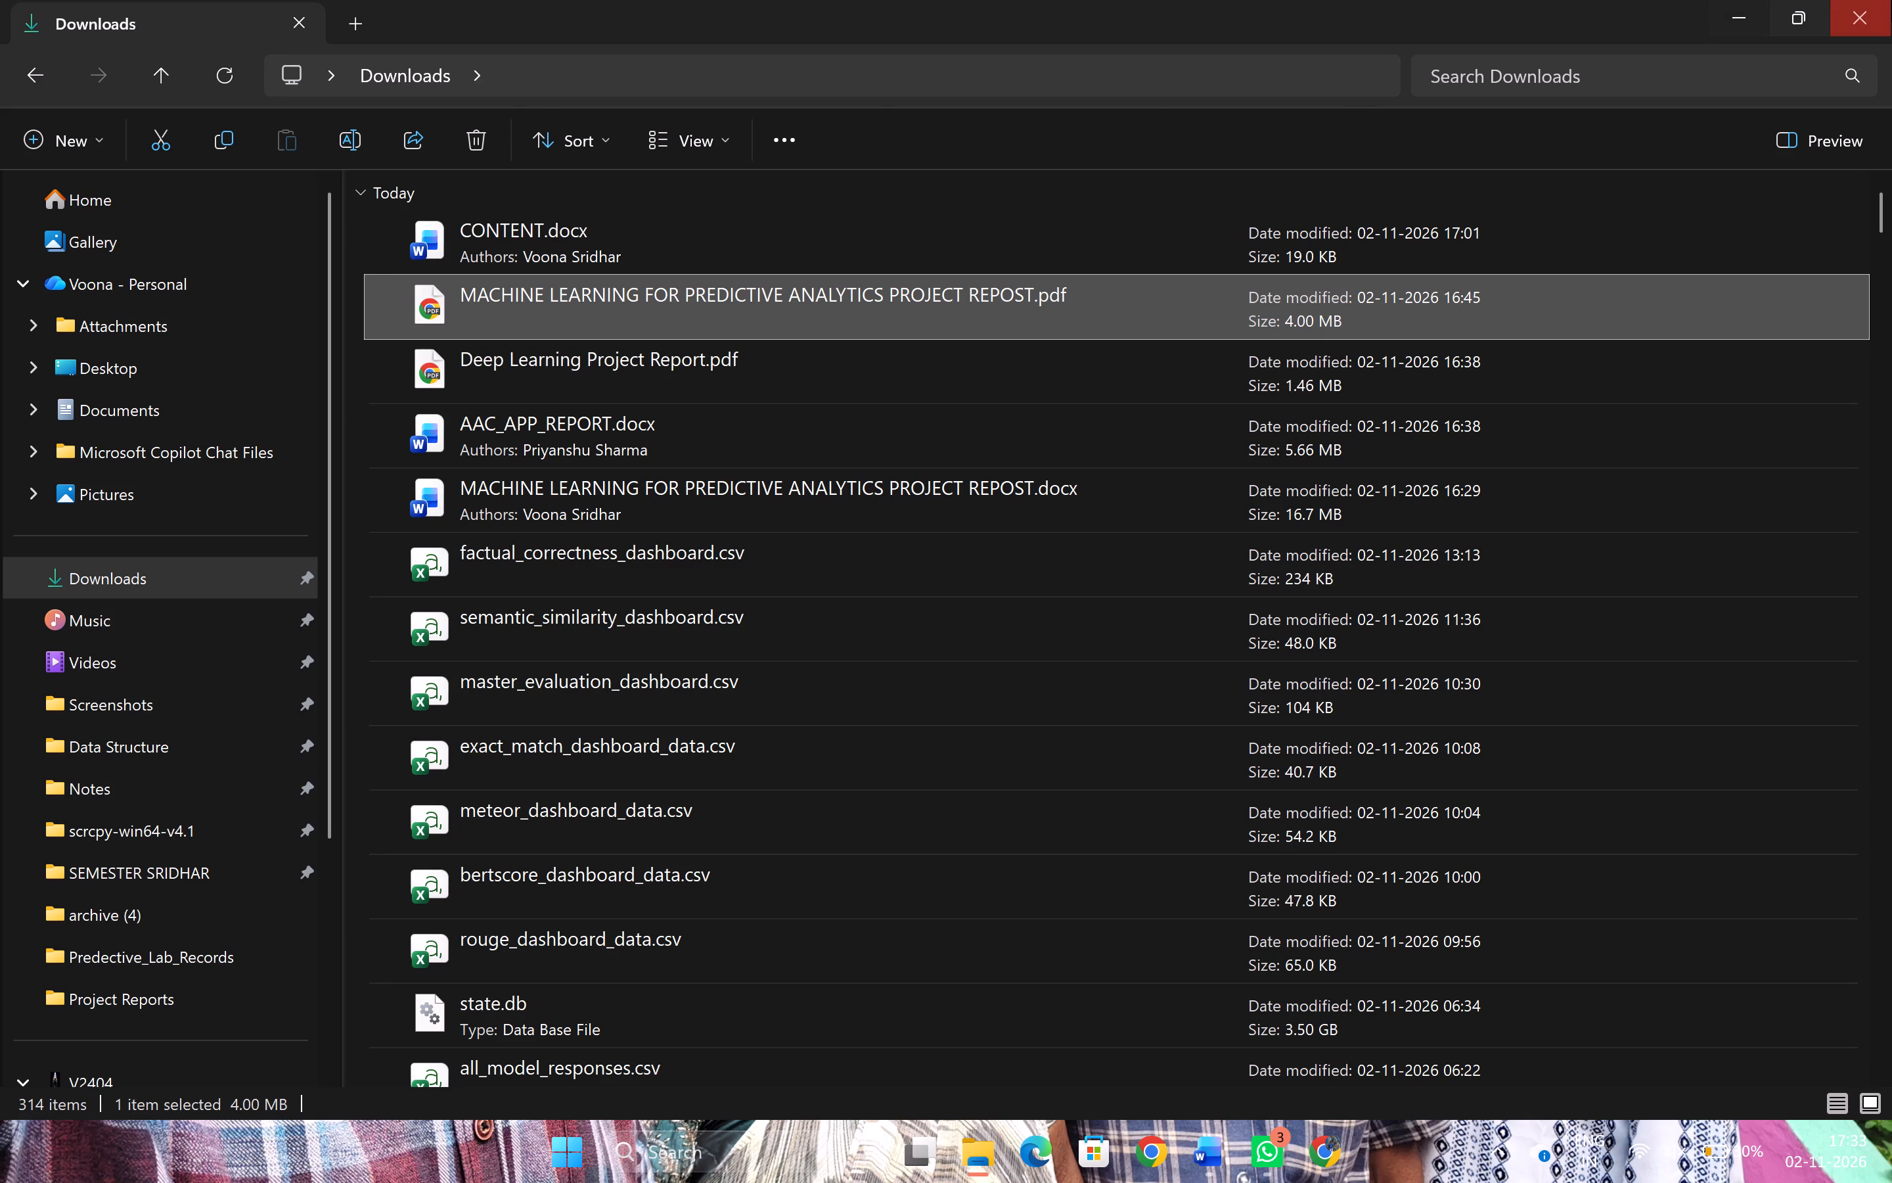
pyautogui.click(1891, 0)
pyautogui.hotkey('alt', 'Tab')
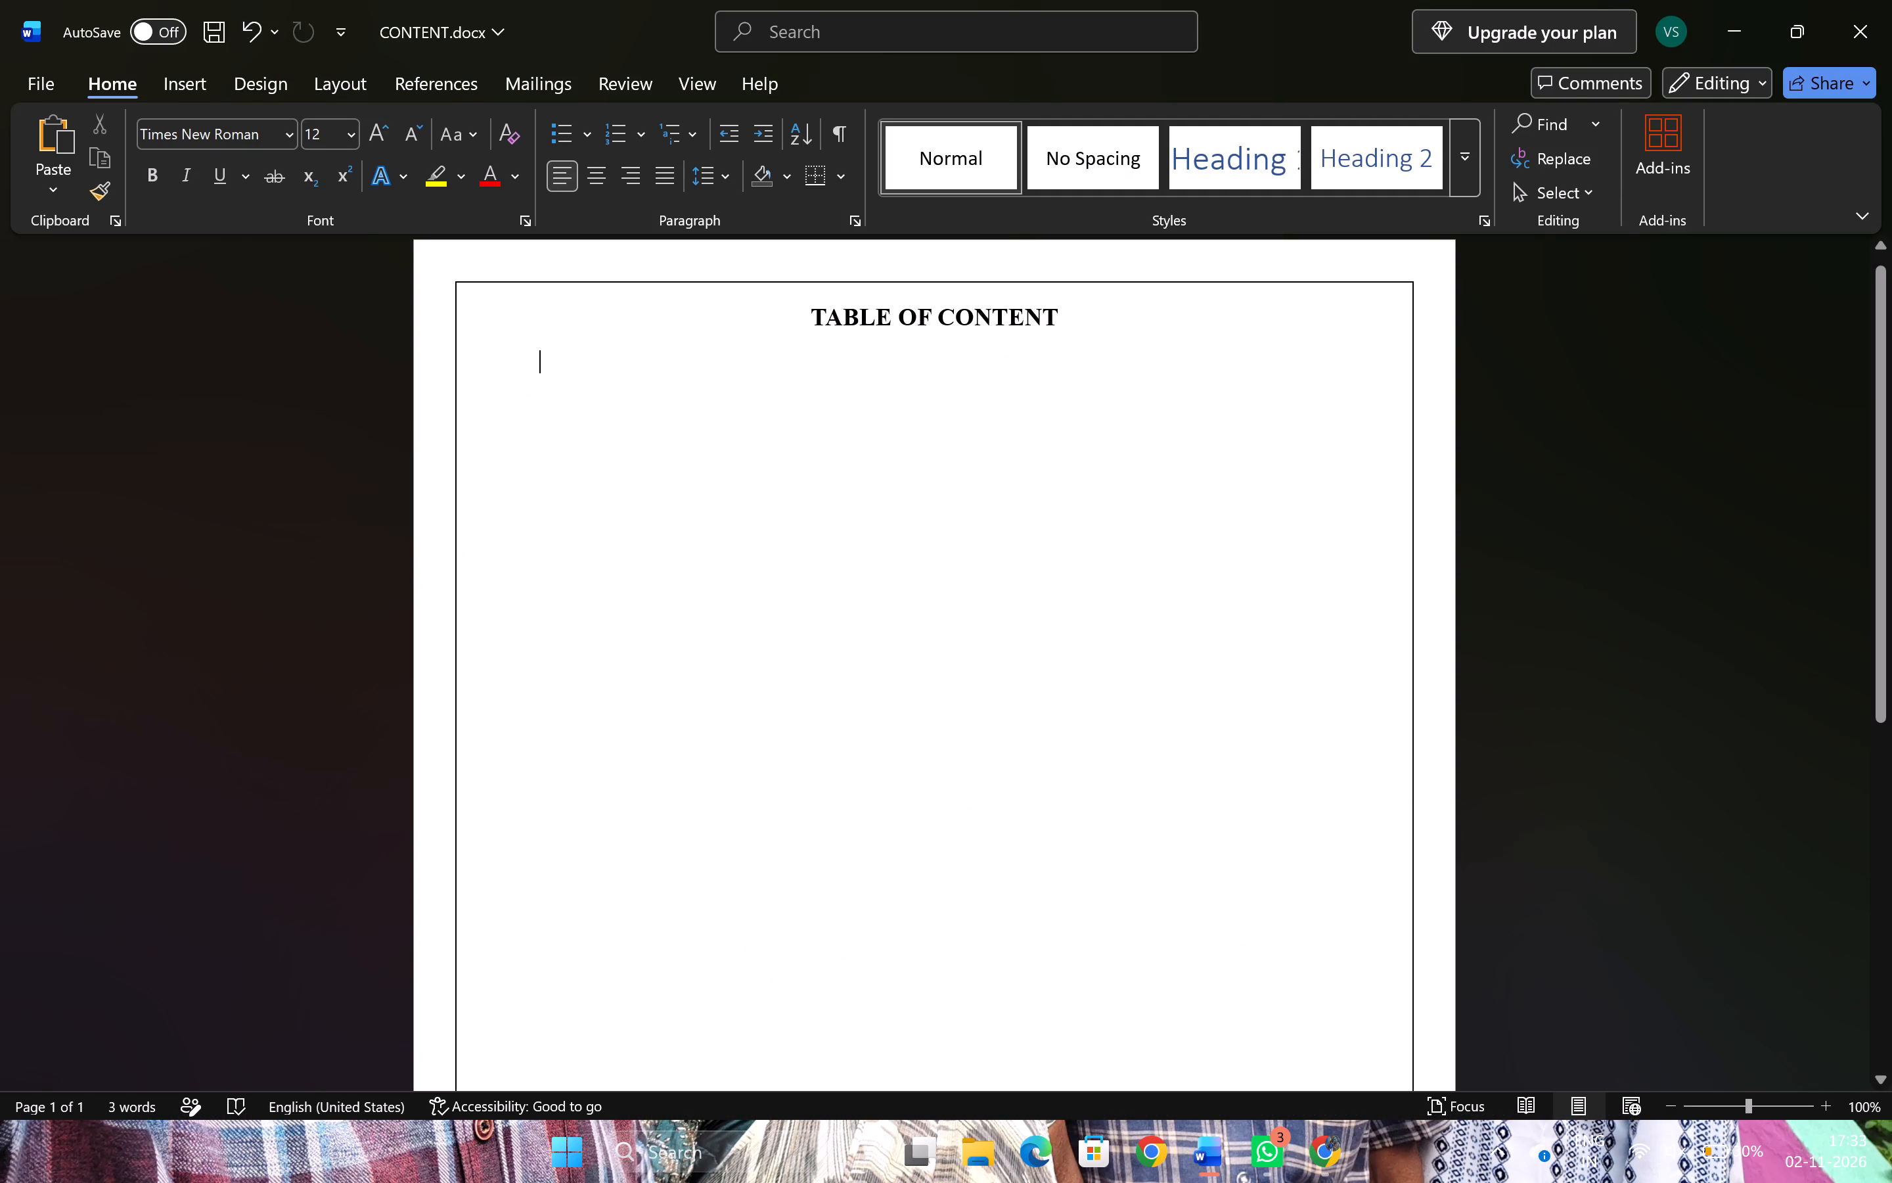
pyautogui.press('BackSpace')
pyautogui.press('Return')
pyautogui.hotkey('ctrl', 'v')
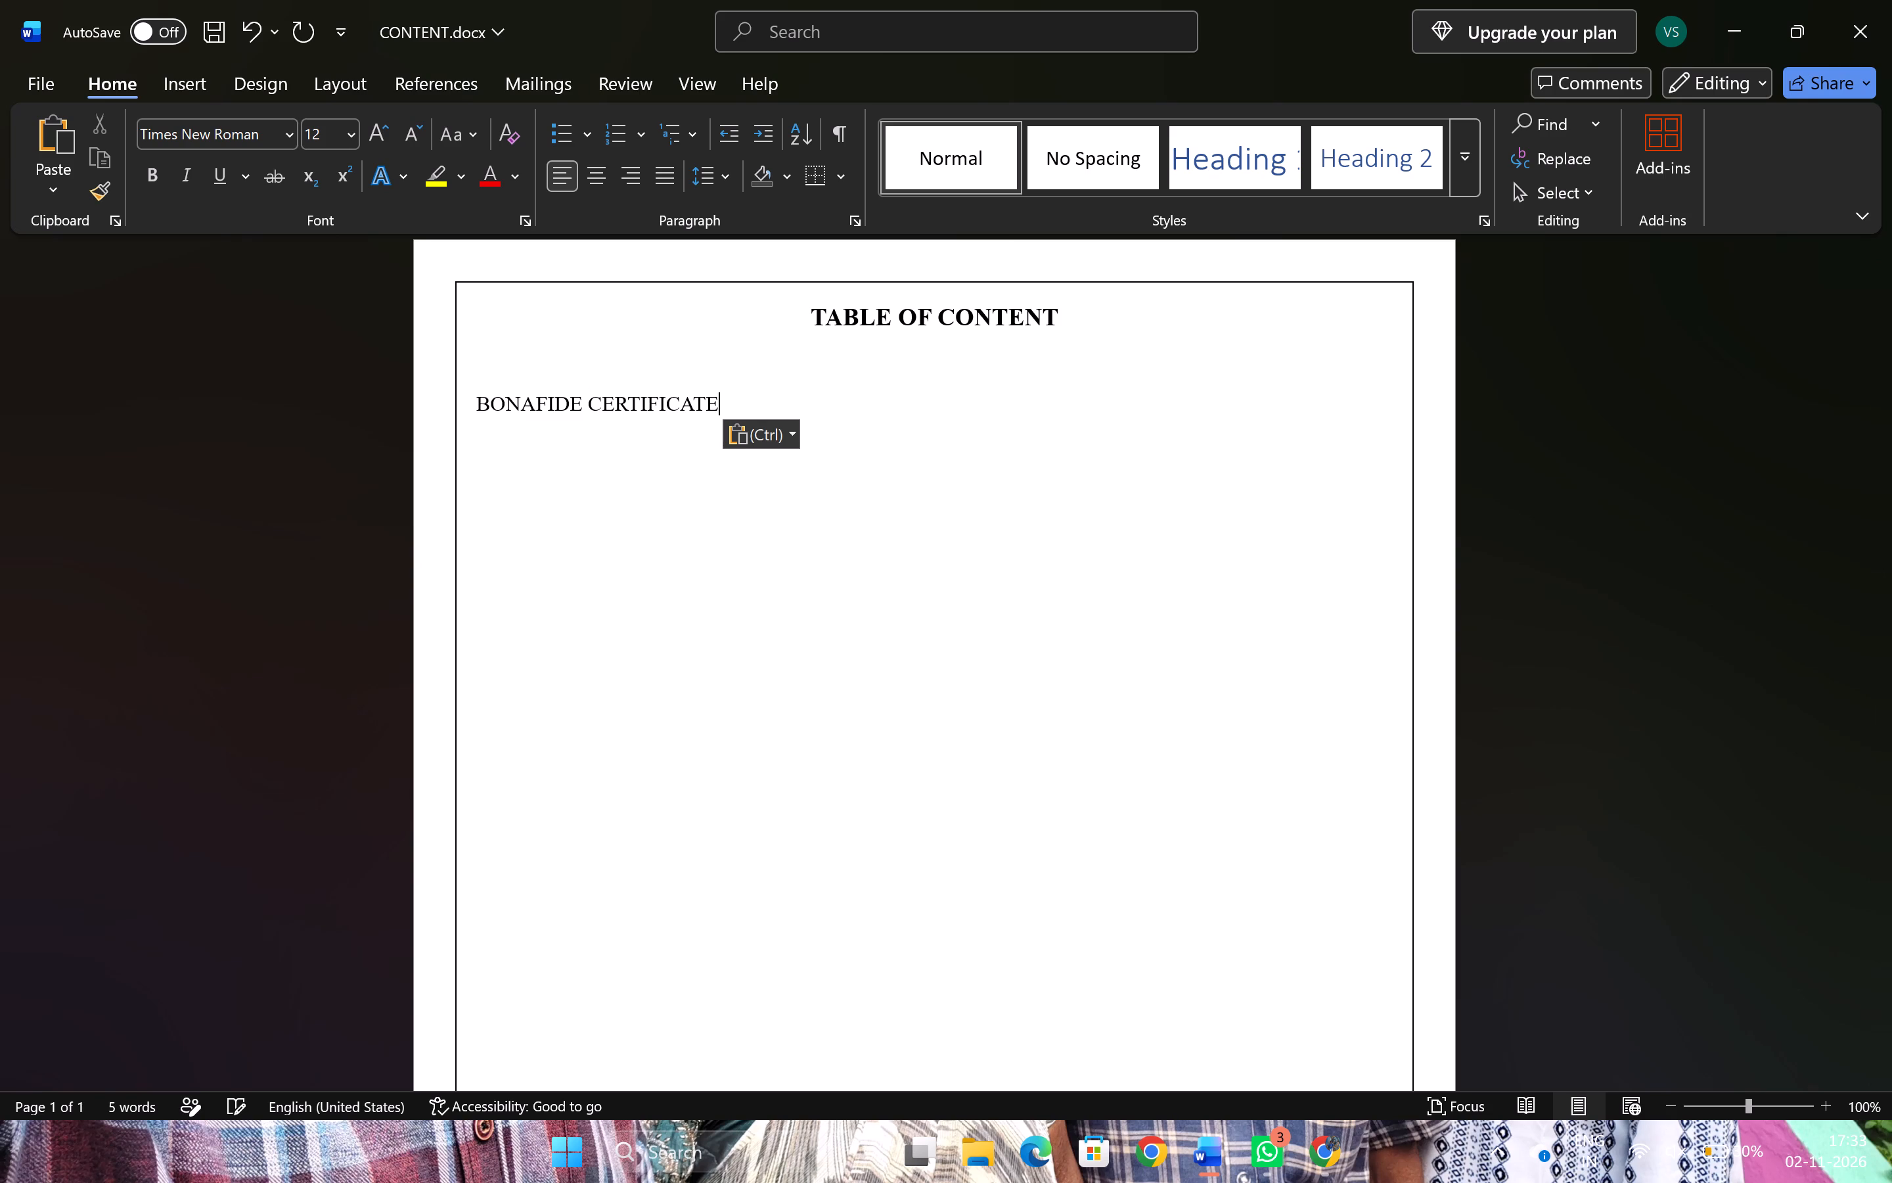
pyautogui.hotkey('alt', 'Tab')
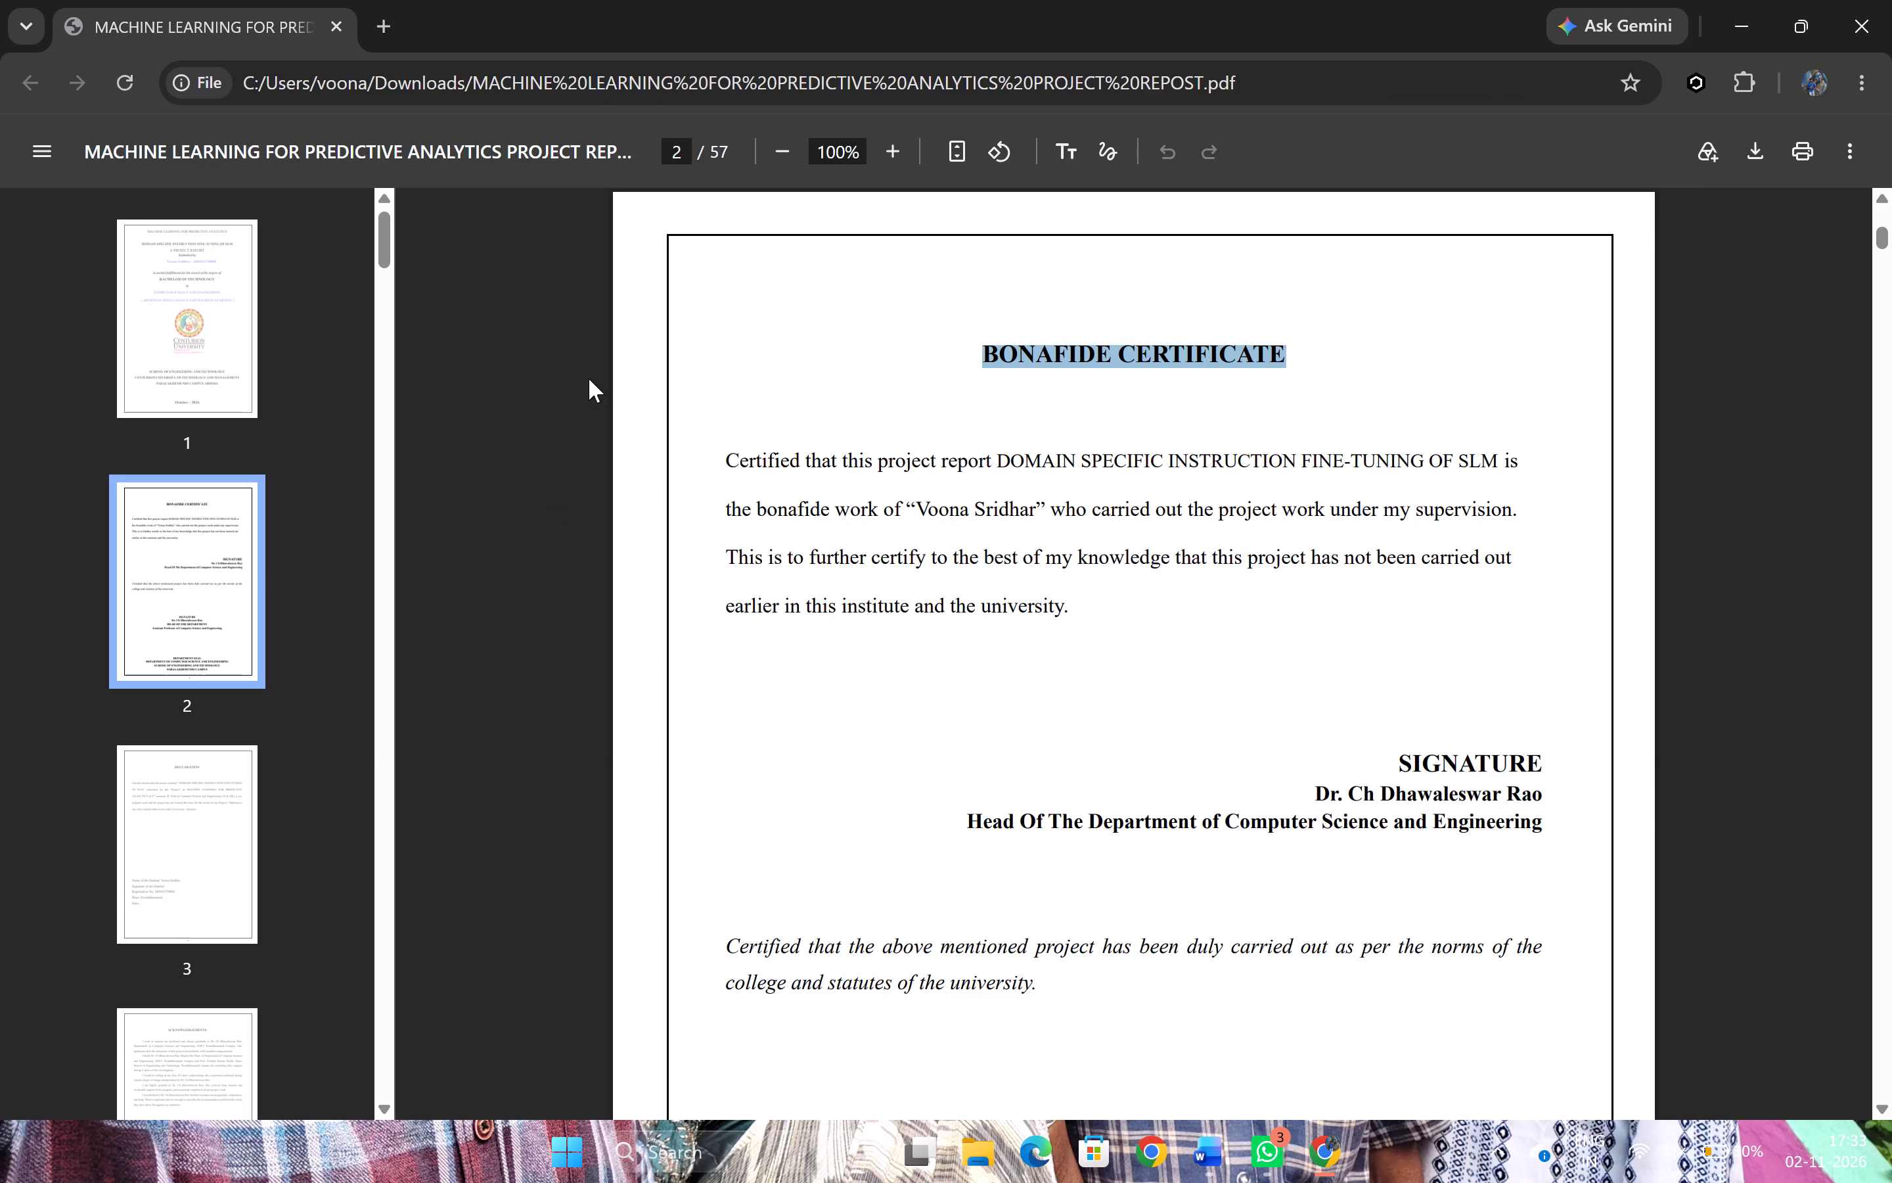
pyautogui.hotkey('alt', 'Tab')
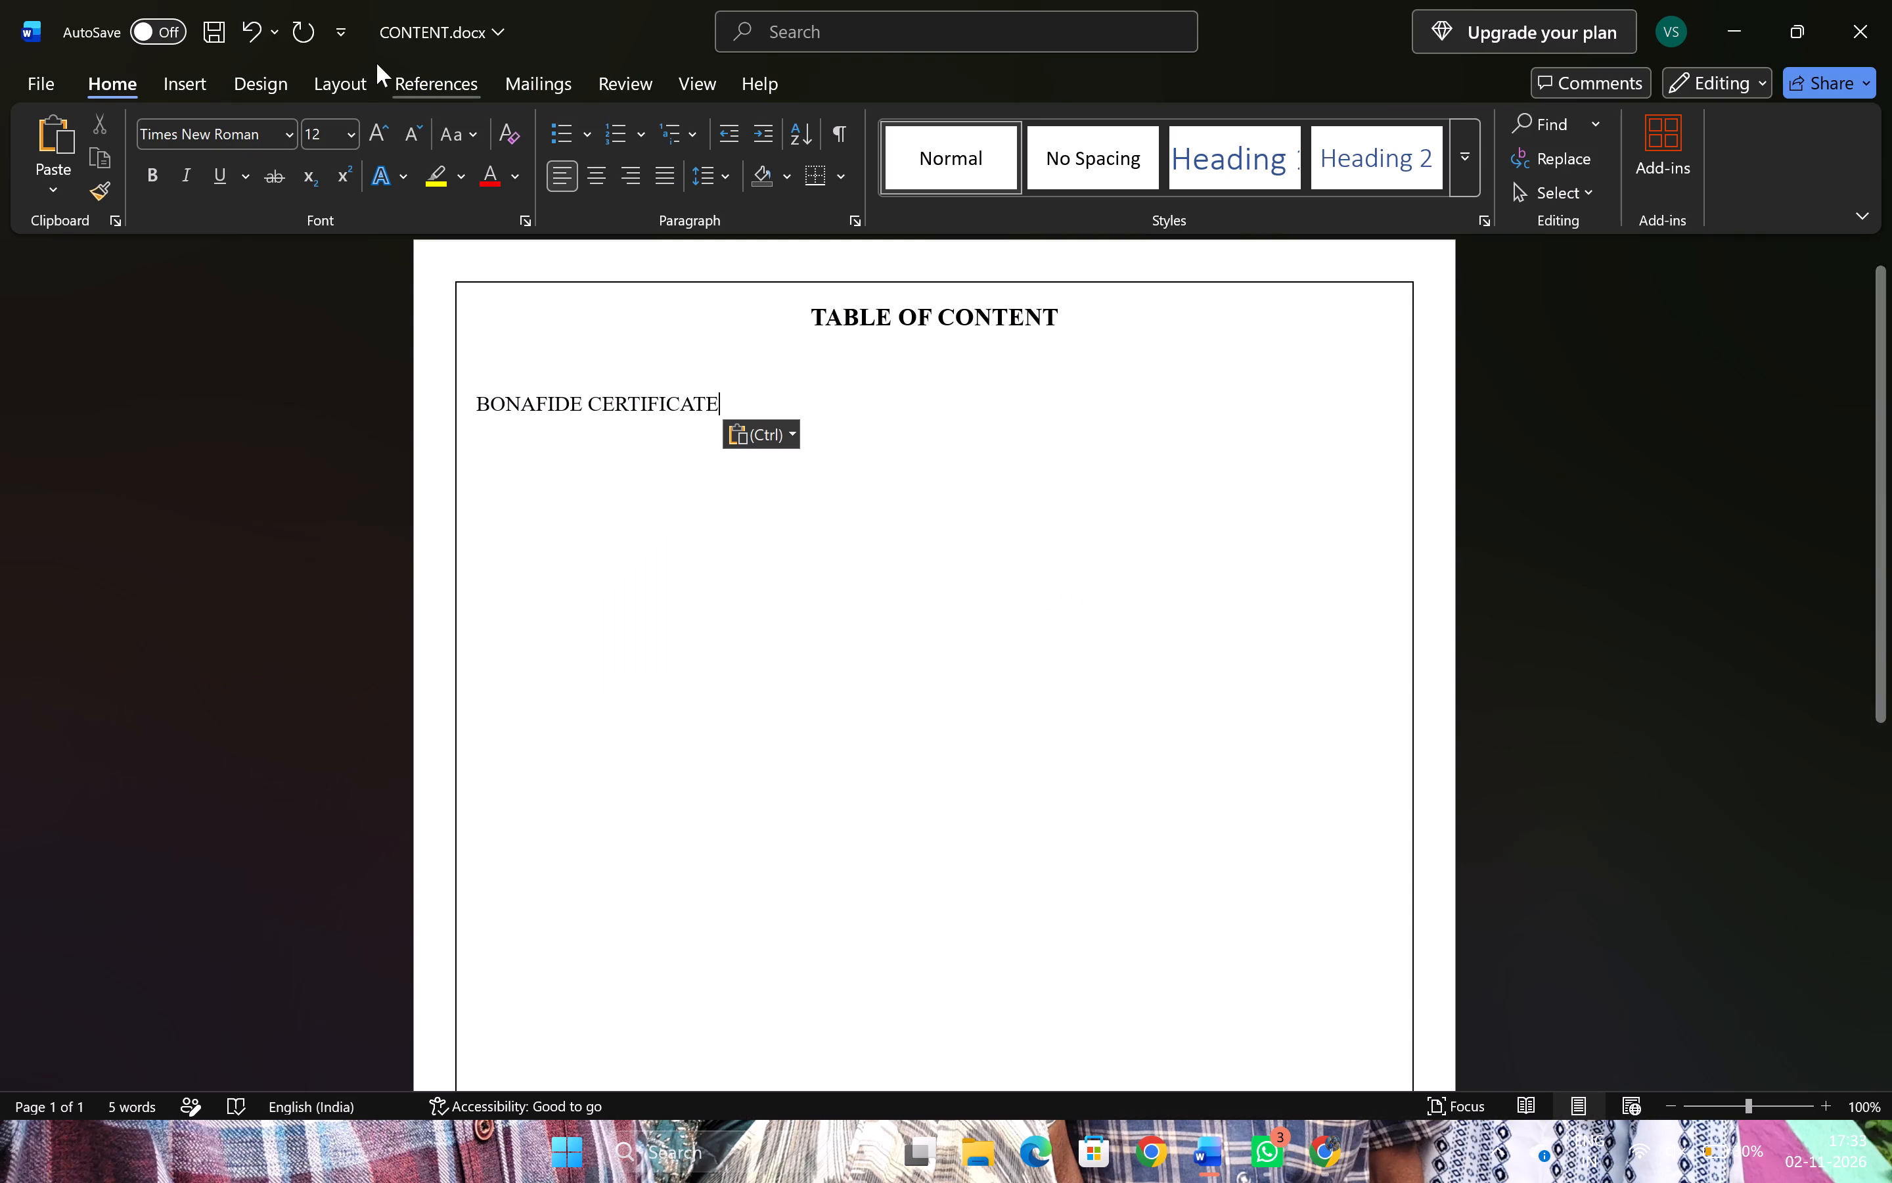
# Set the left indent of the BONAFIDE CERTIFICATE line to 0.5 cm.
pyautogui.click(313, 82)
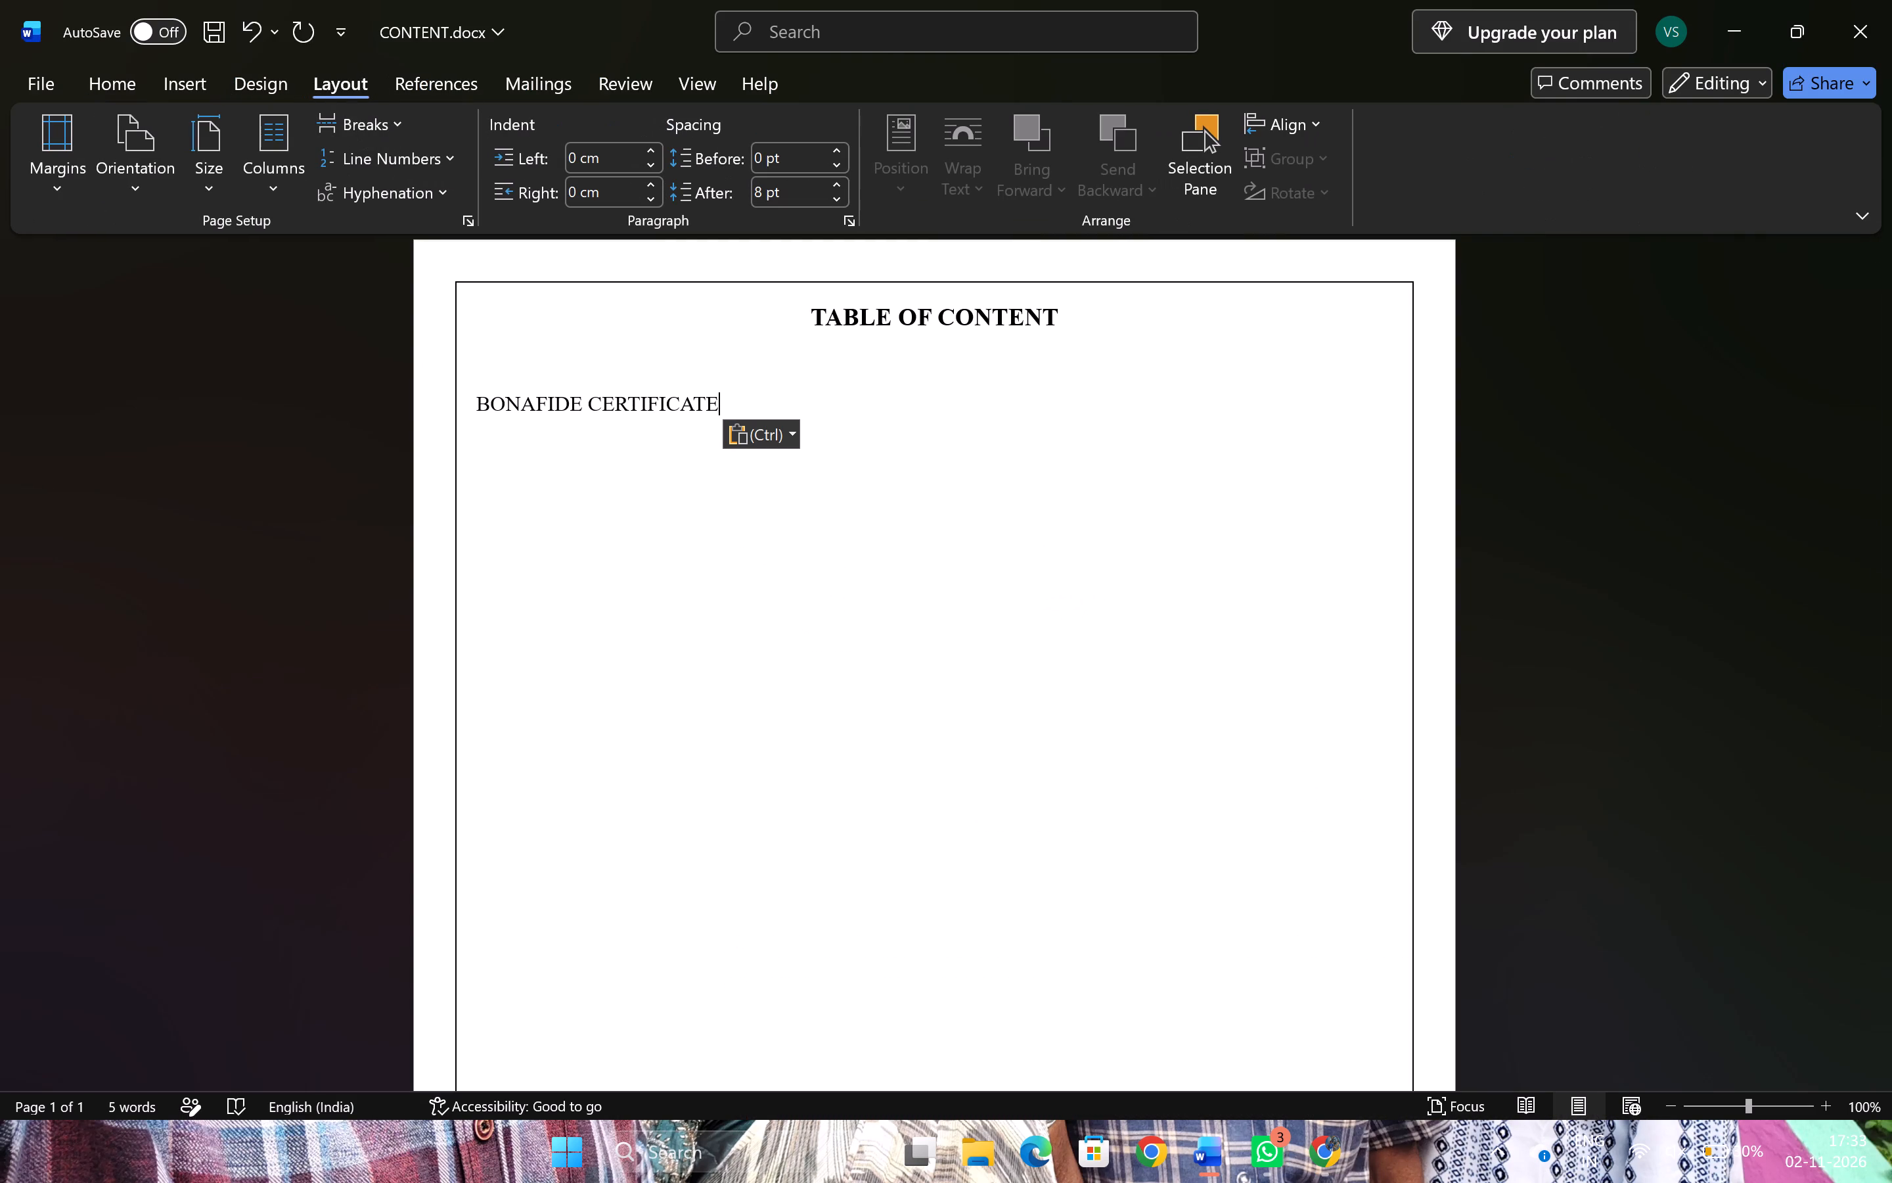
pyautogui.tripleClick(646, 152)
pyautogui.tripleClick(646, 152)
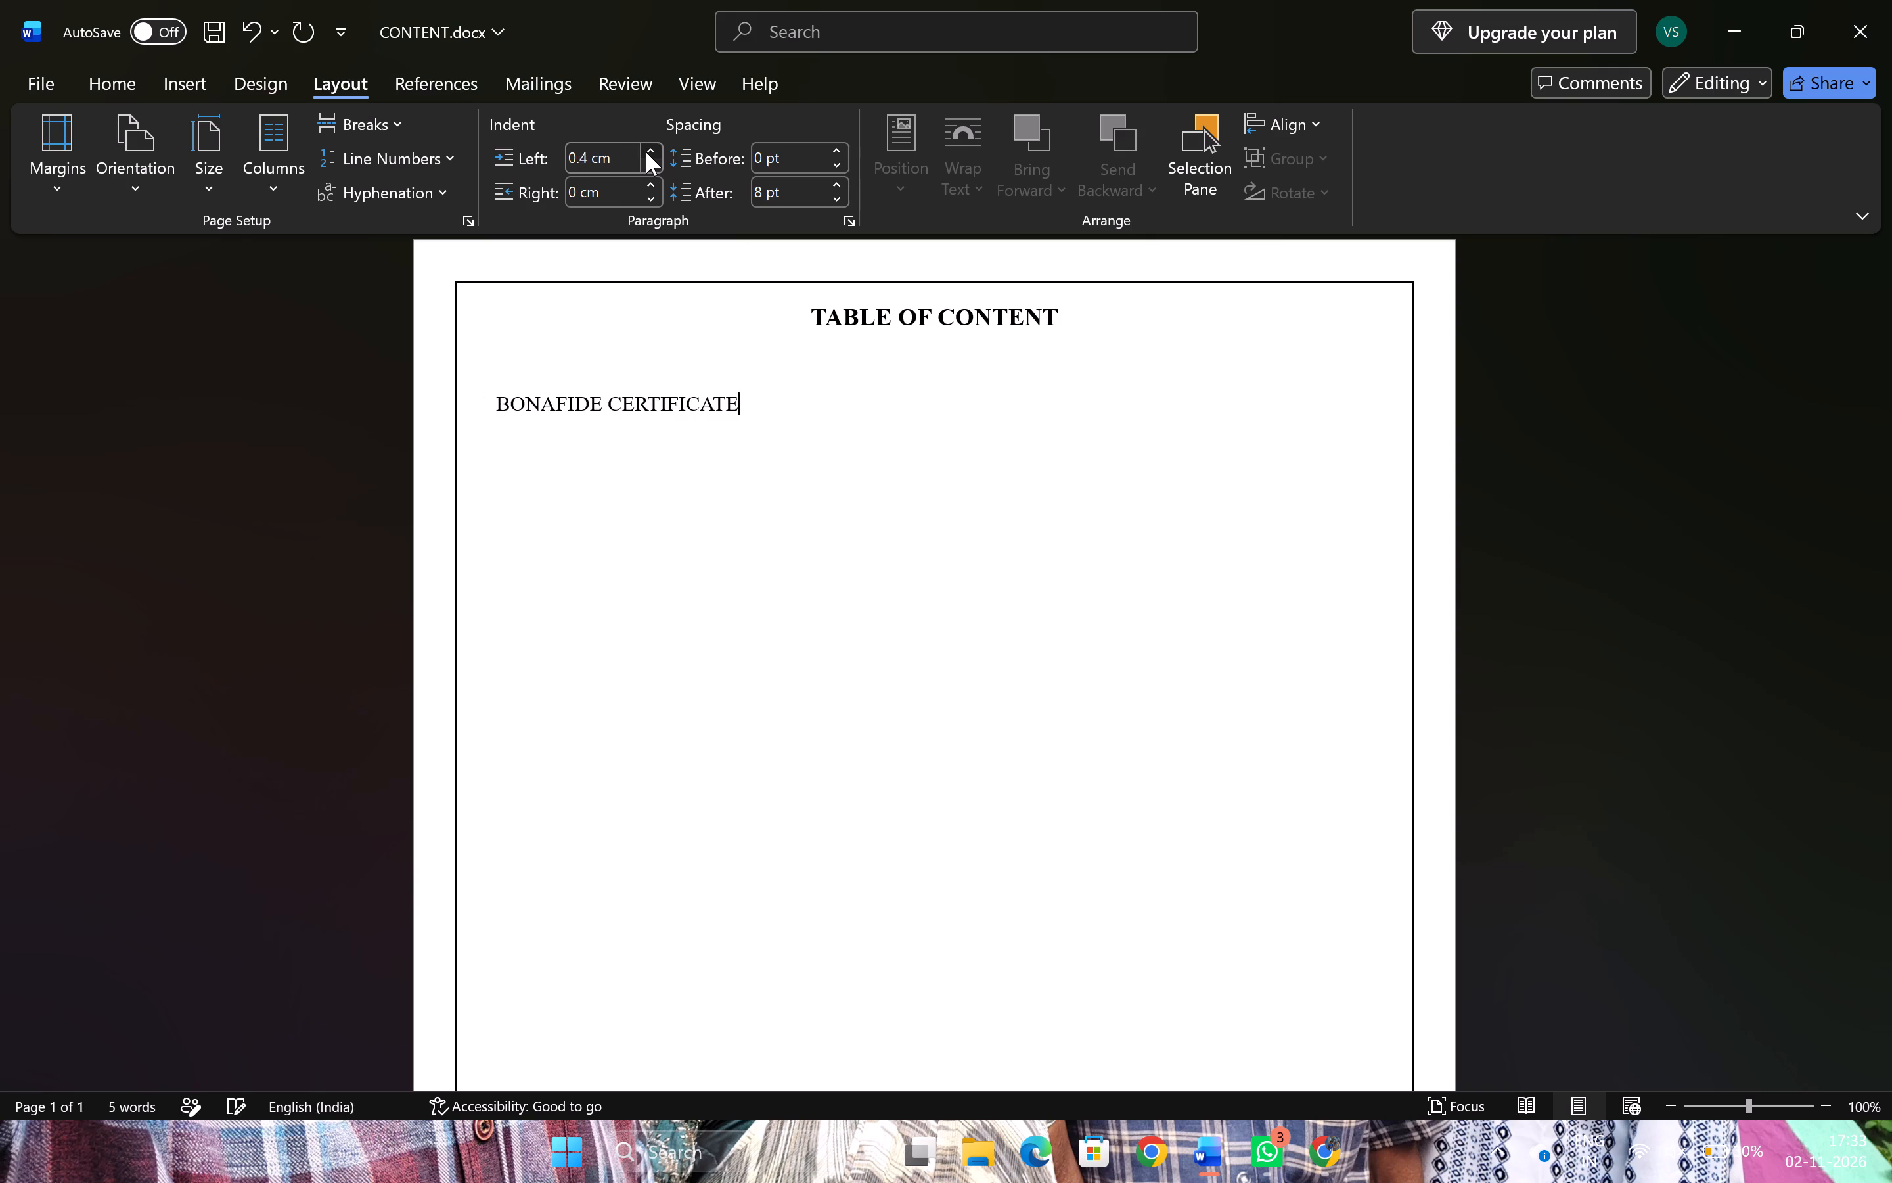
pyautogui.tripleClick(646, 152)
pyautogui.click(646, 152)
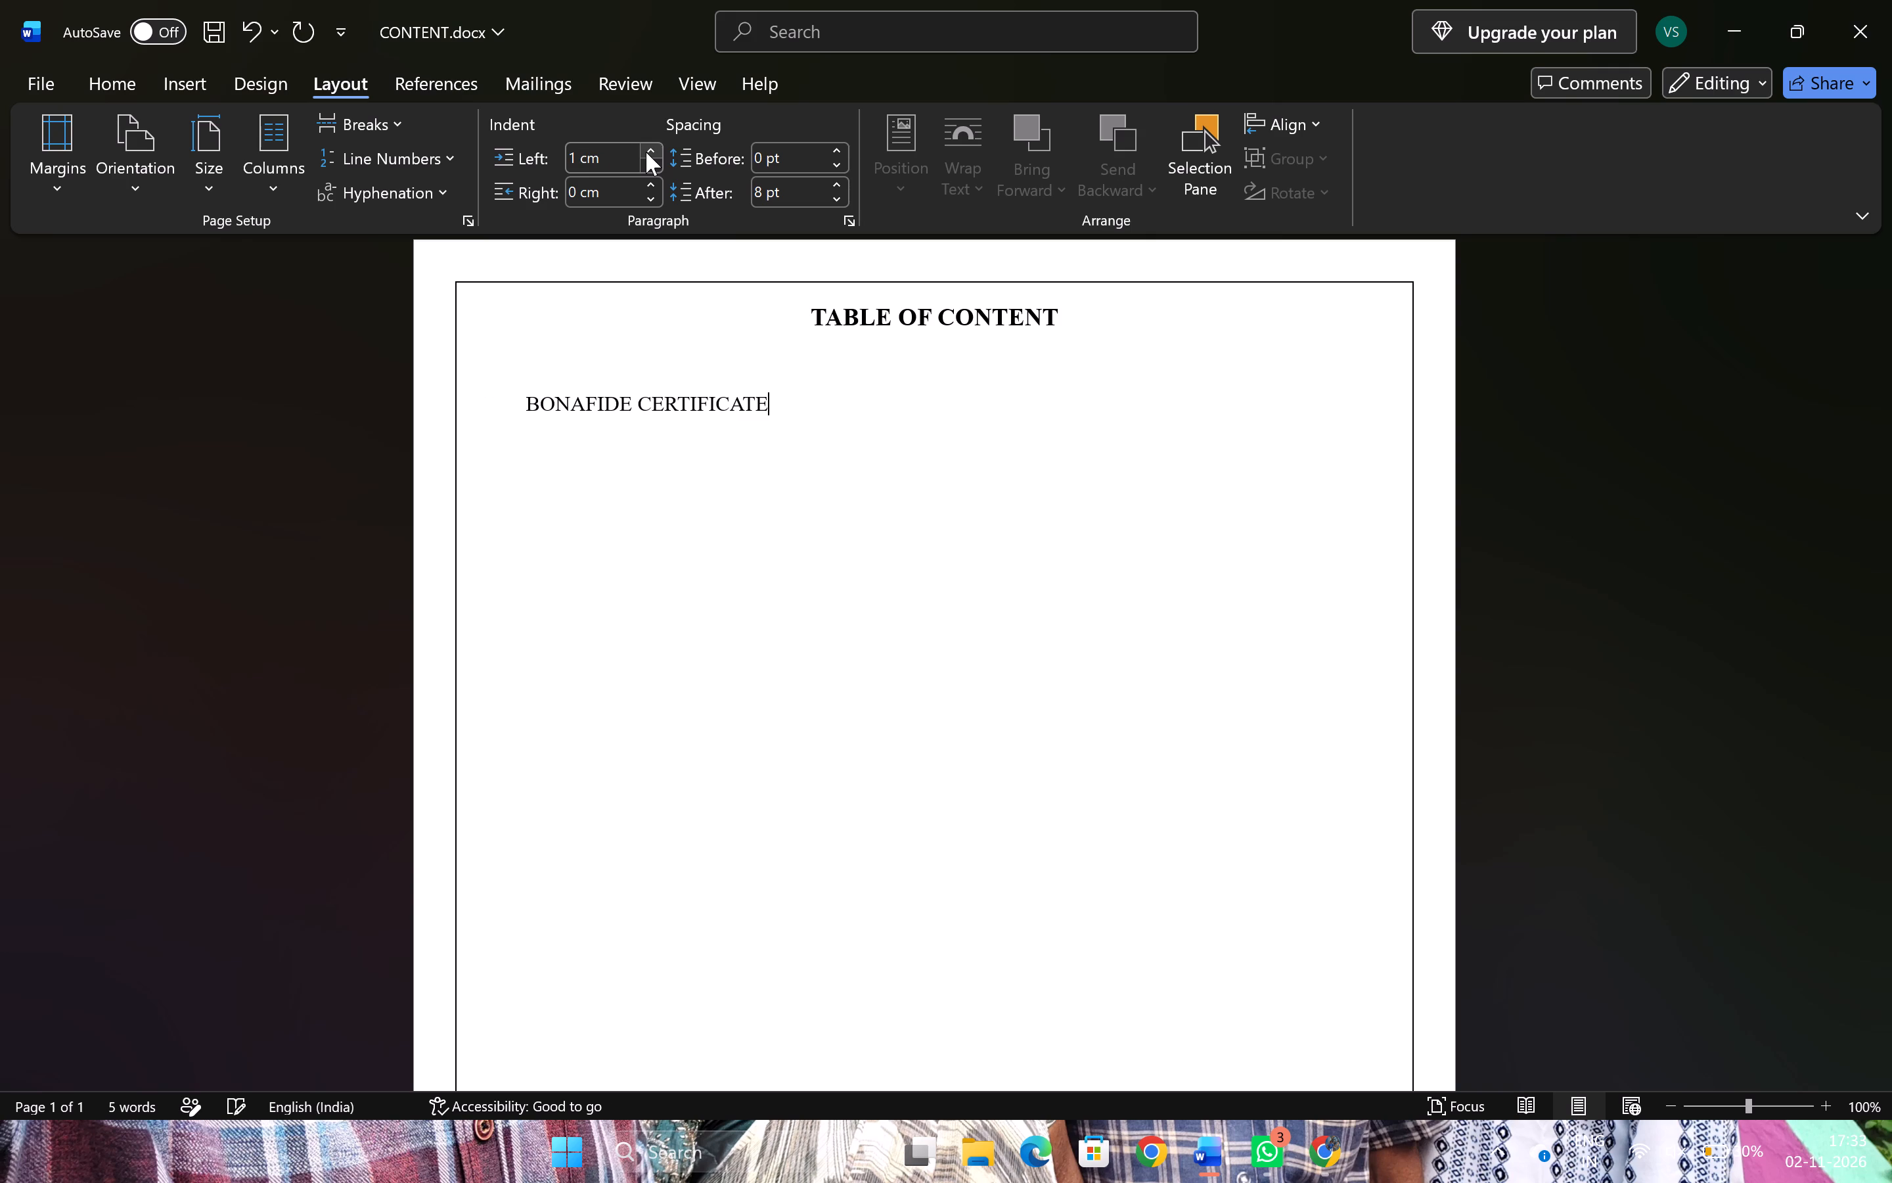
pyautogui.tripleClick(650, 164)
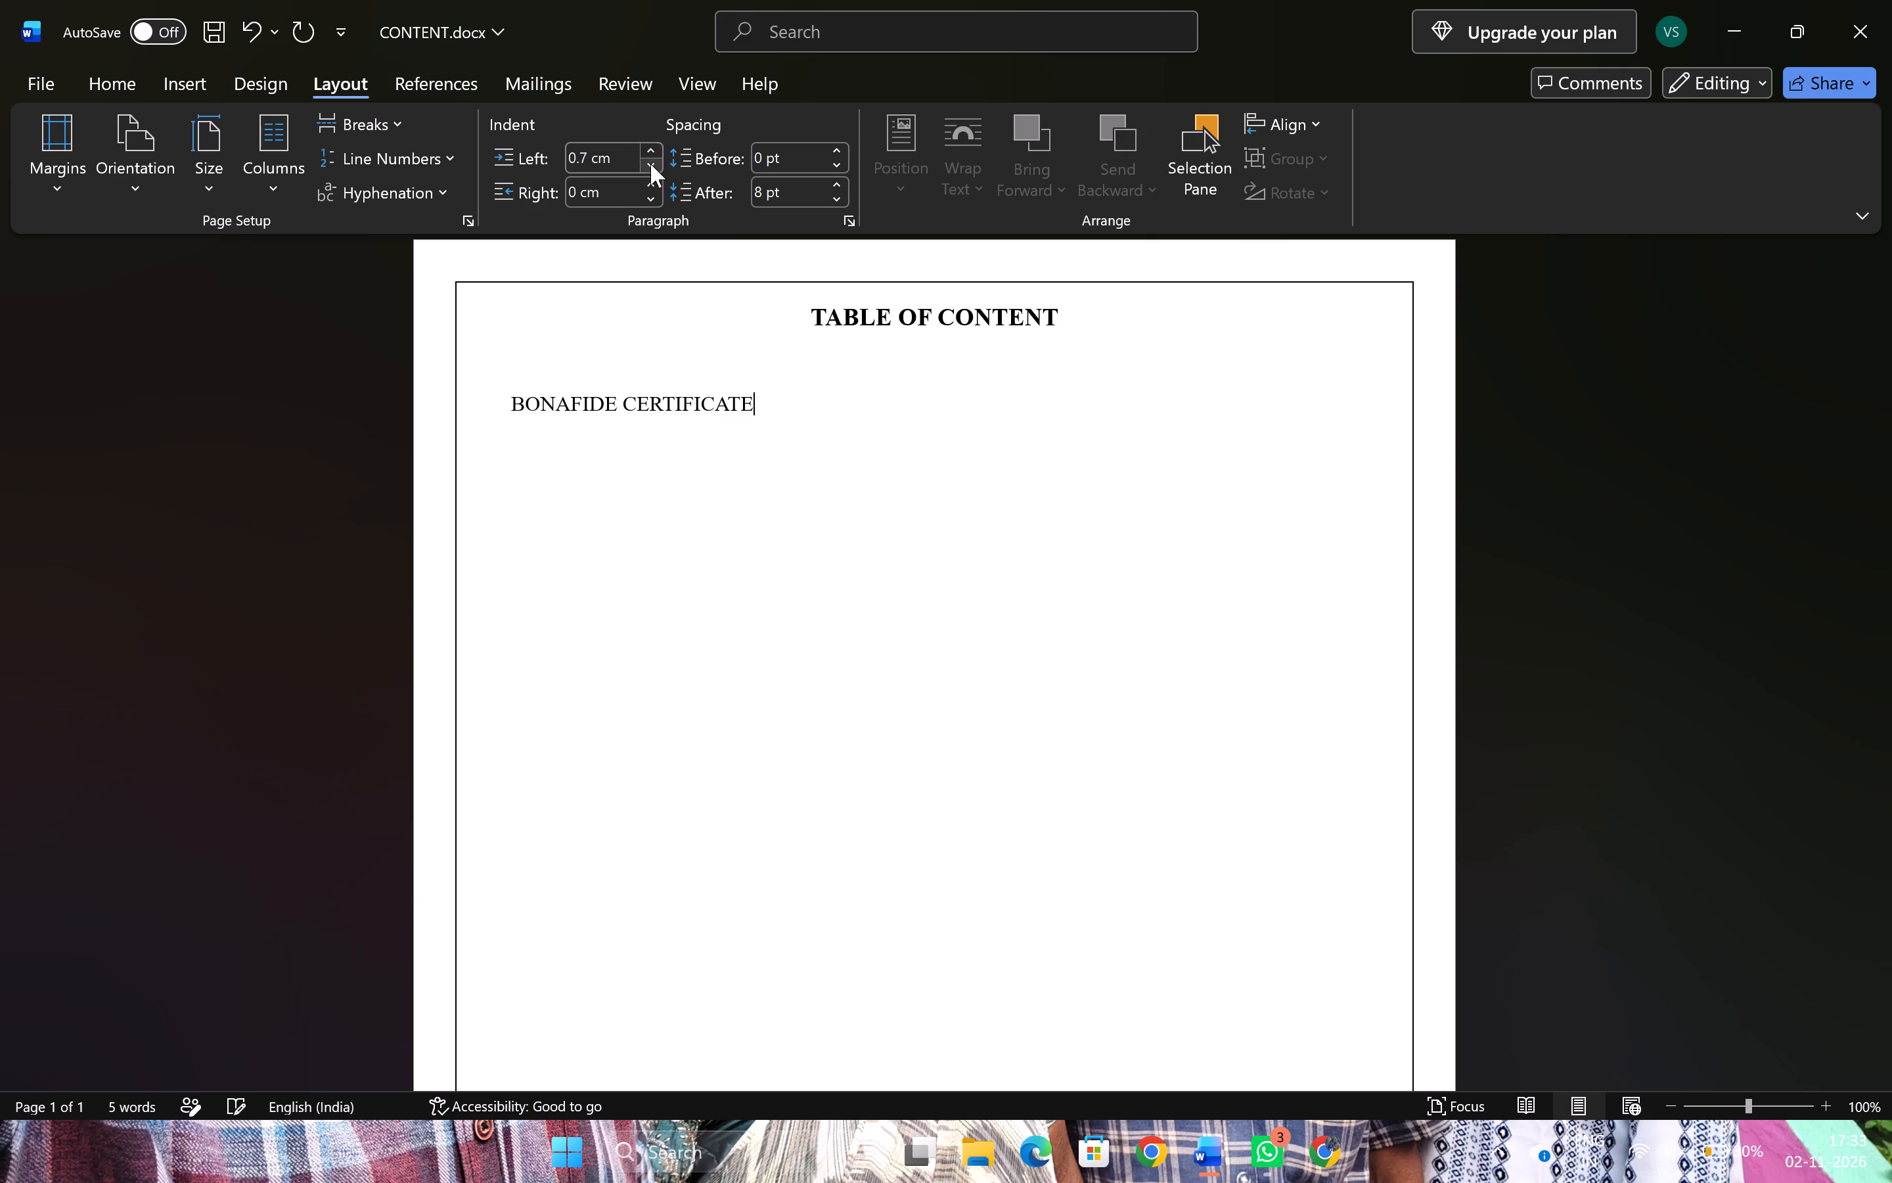
pyautogui.click(650, 164)
pyautogui.click(650, 164)
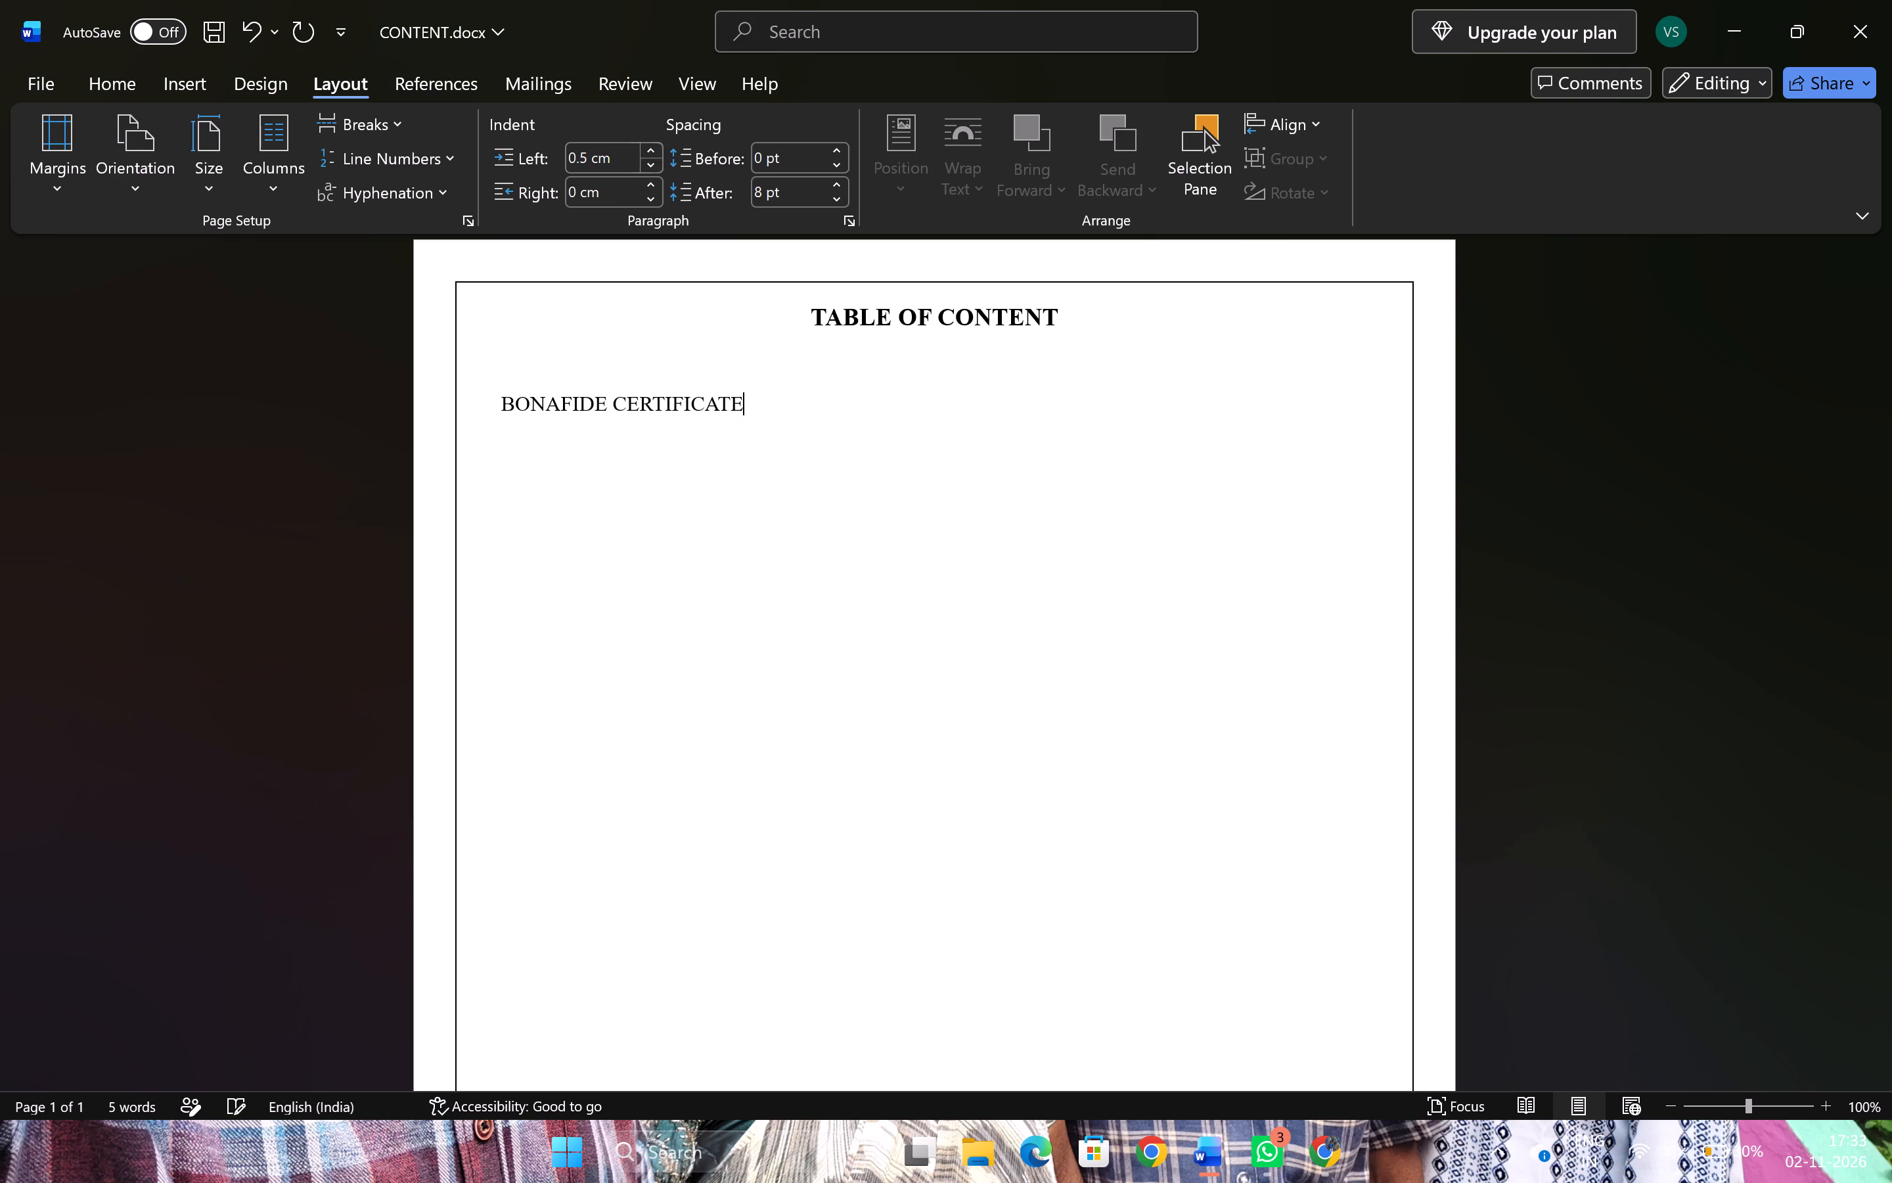
# Make the BONAFIDE CERTIFICATE text bold.
pyautogui.hotkey('ctrl', 'shift', 'Left')
pyautogui.hotkey('ctrl', 'shift', 'Left')
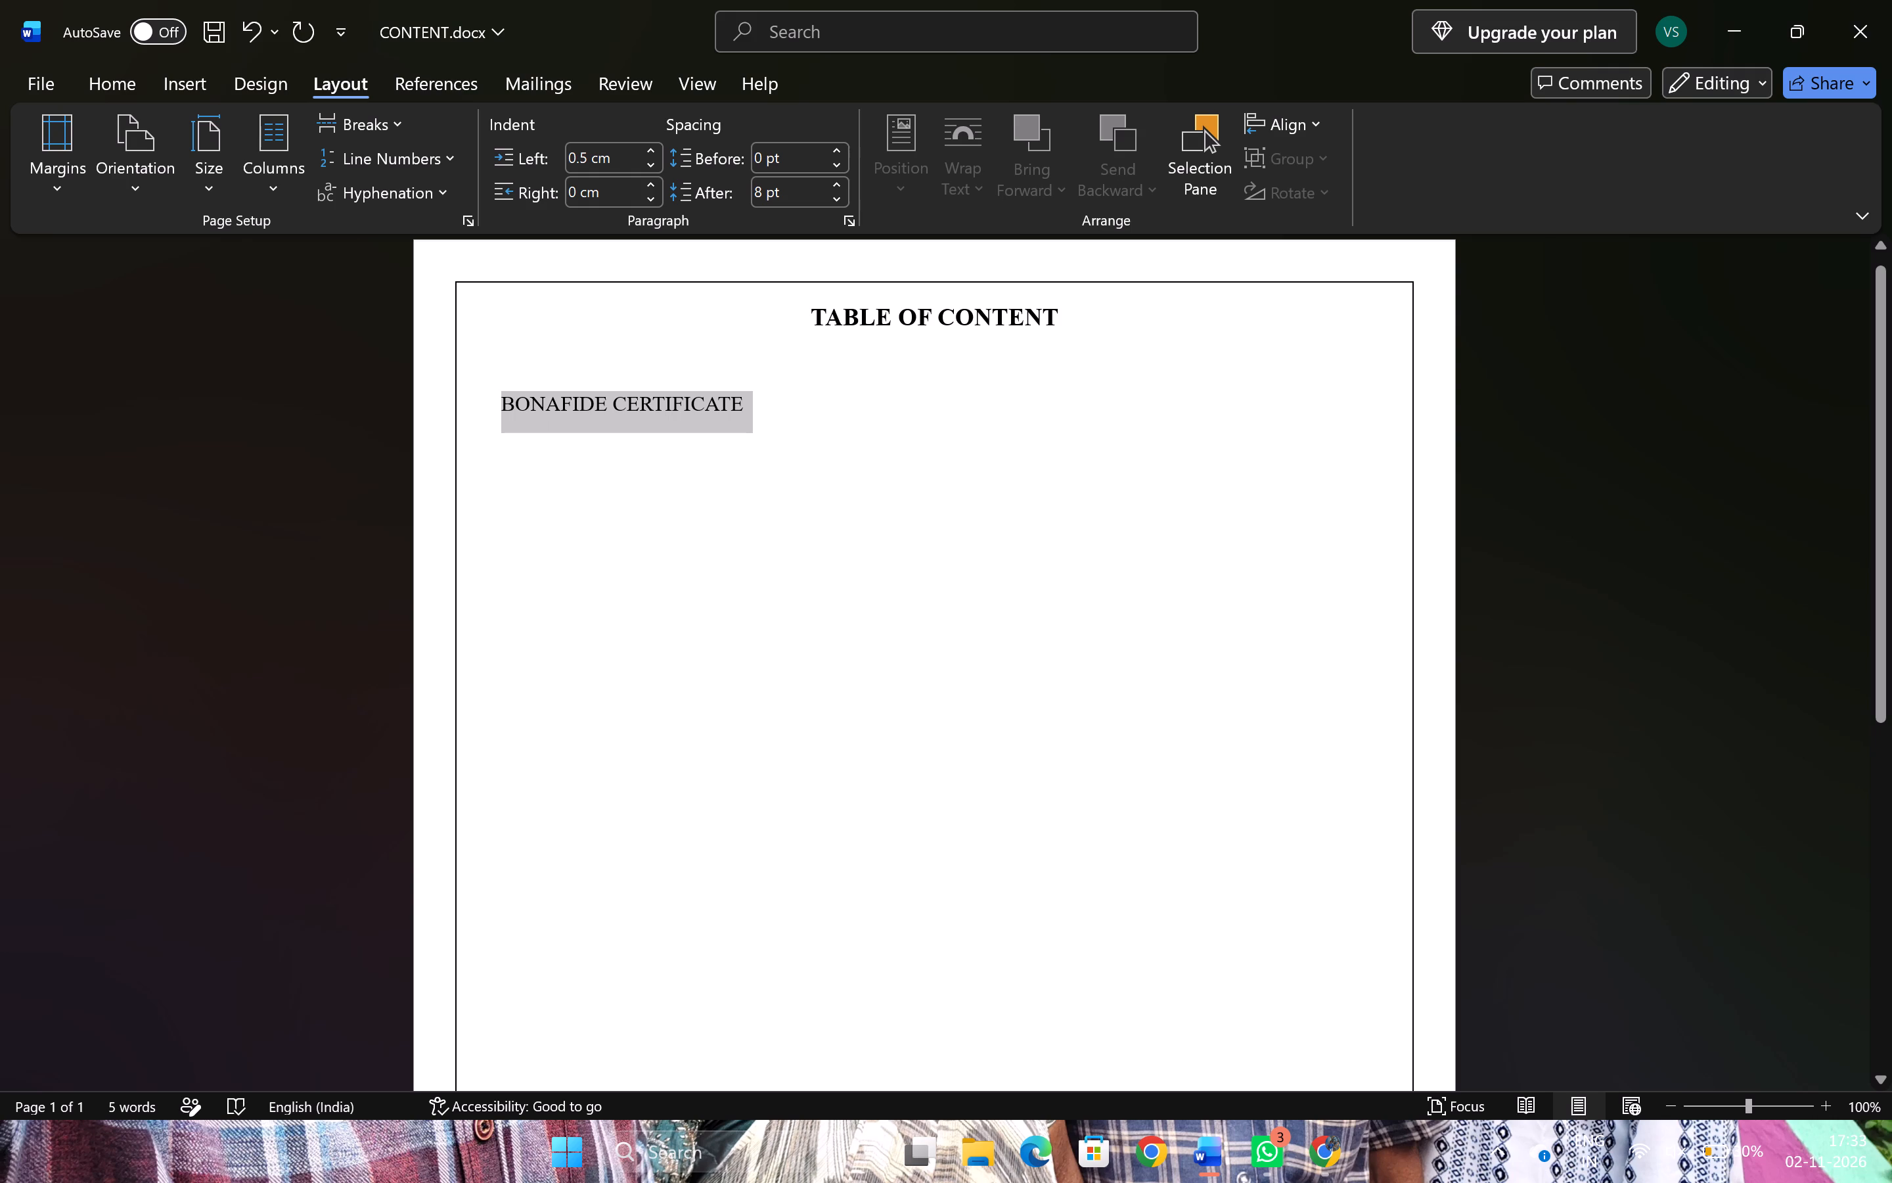
pyautogui.hotkey('ctrl', 'b')
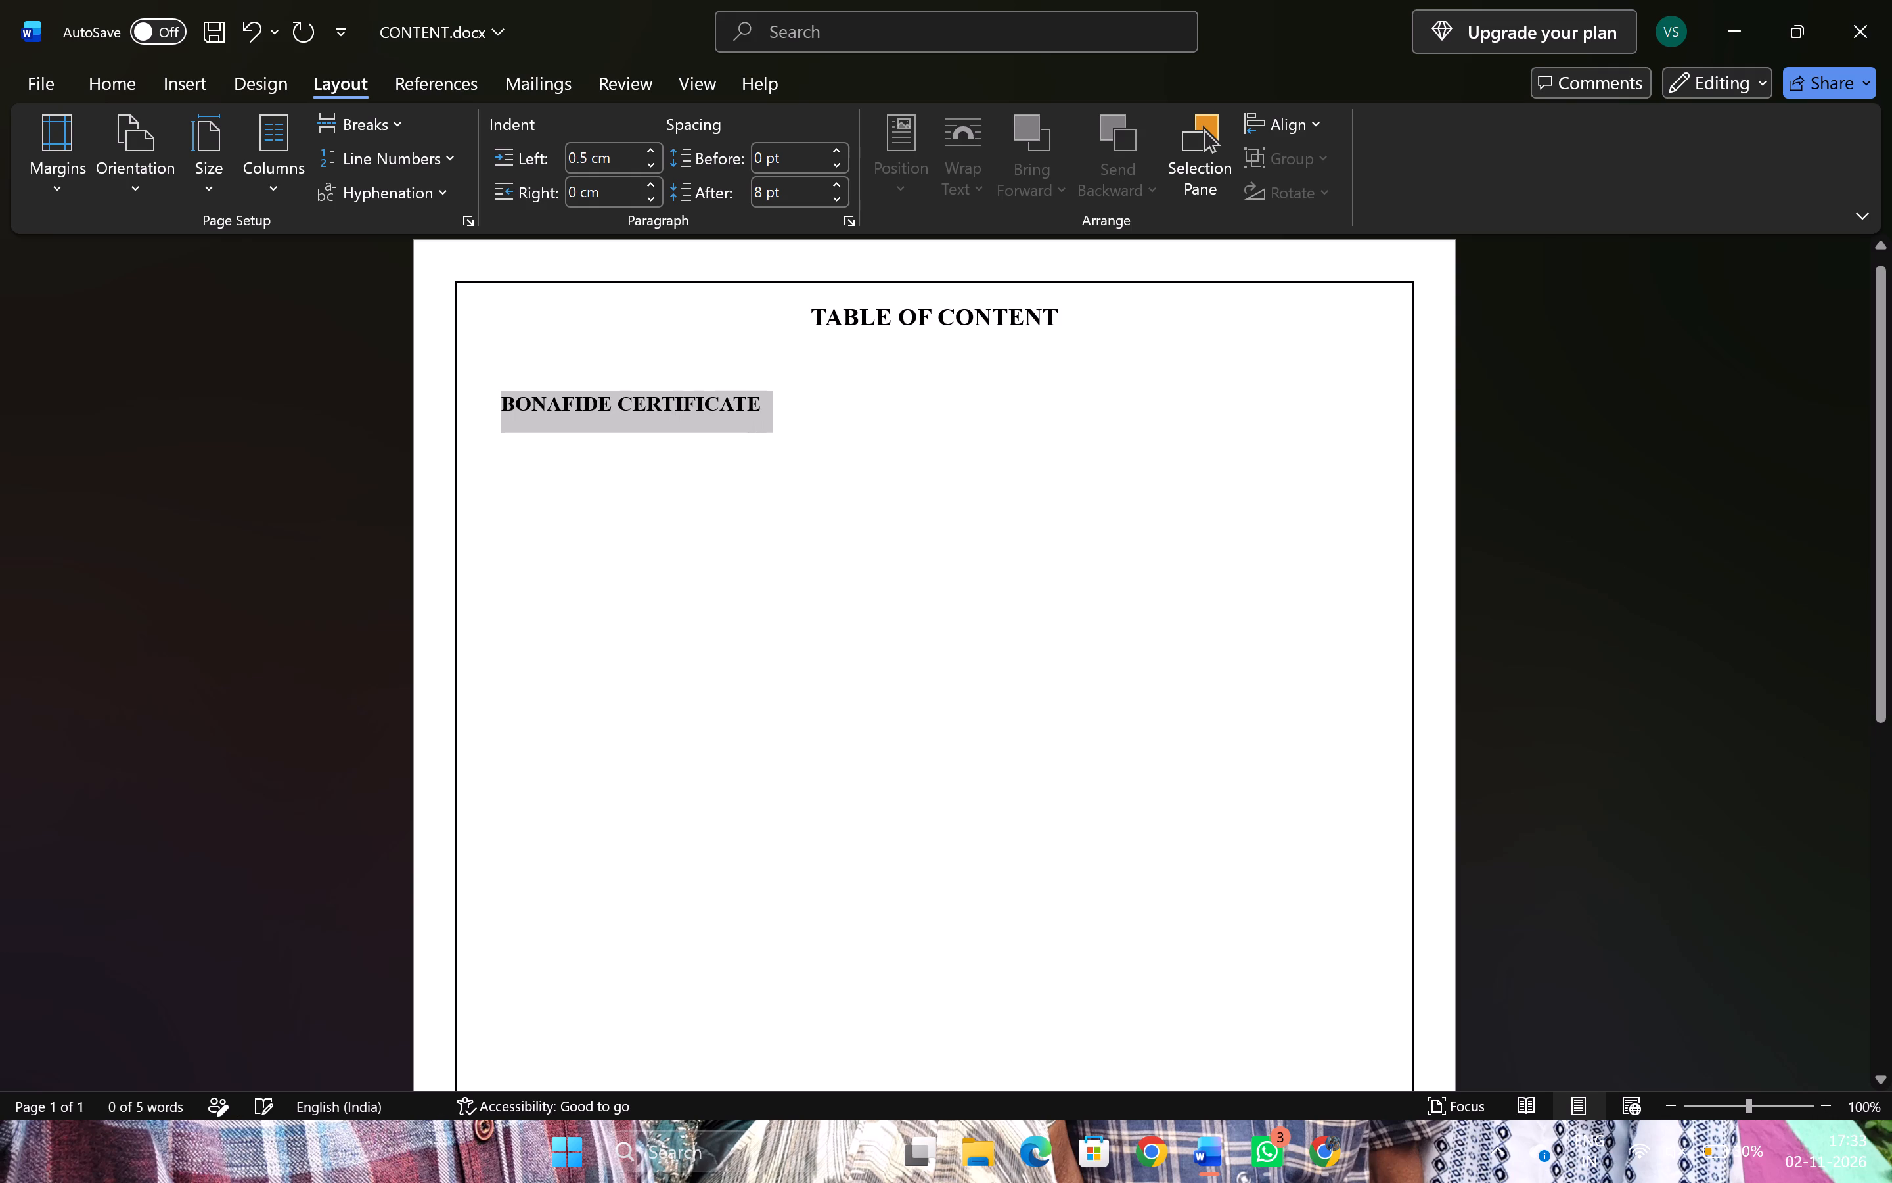
pyautogui.click(814, 402)
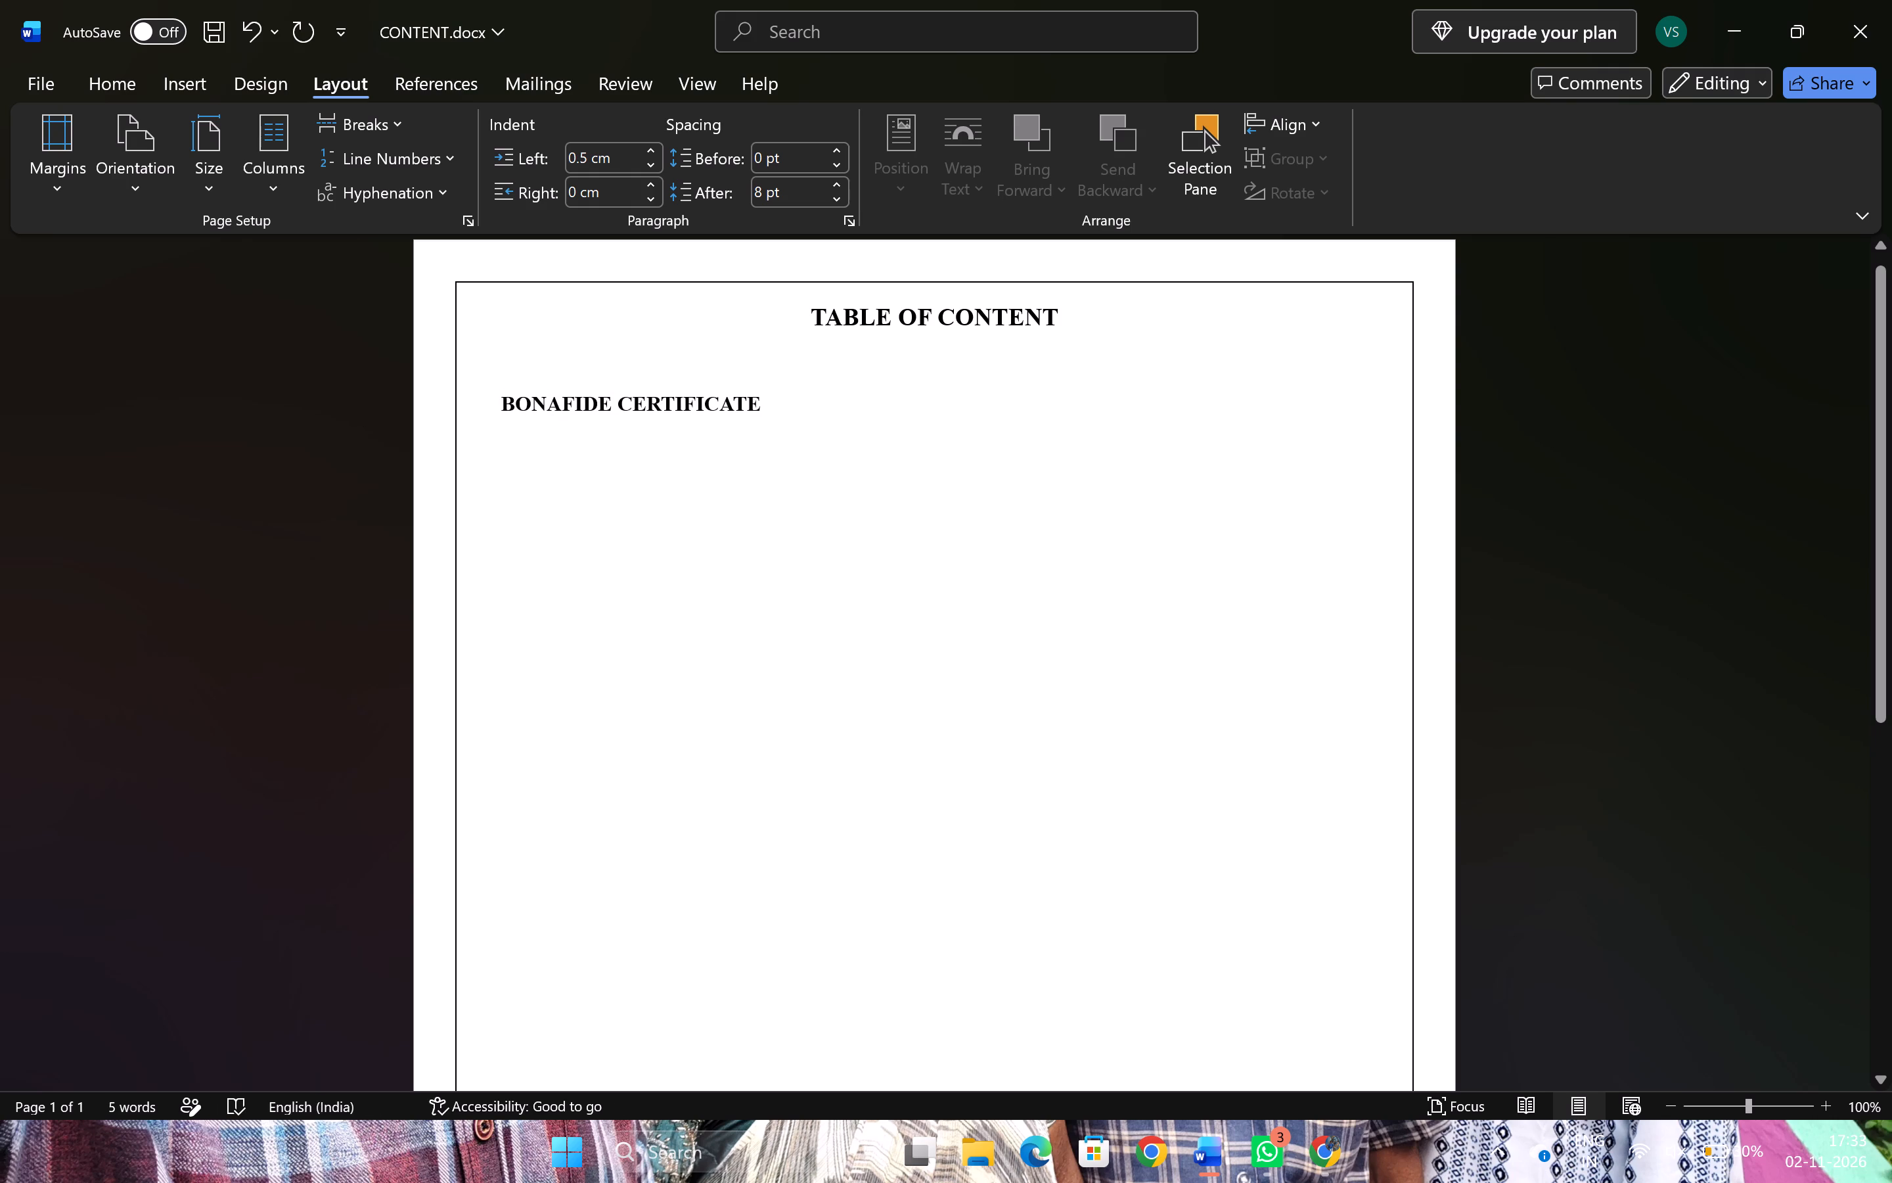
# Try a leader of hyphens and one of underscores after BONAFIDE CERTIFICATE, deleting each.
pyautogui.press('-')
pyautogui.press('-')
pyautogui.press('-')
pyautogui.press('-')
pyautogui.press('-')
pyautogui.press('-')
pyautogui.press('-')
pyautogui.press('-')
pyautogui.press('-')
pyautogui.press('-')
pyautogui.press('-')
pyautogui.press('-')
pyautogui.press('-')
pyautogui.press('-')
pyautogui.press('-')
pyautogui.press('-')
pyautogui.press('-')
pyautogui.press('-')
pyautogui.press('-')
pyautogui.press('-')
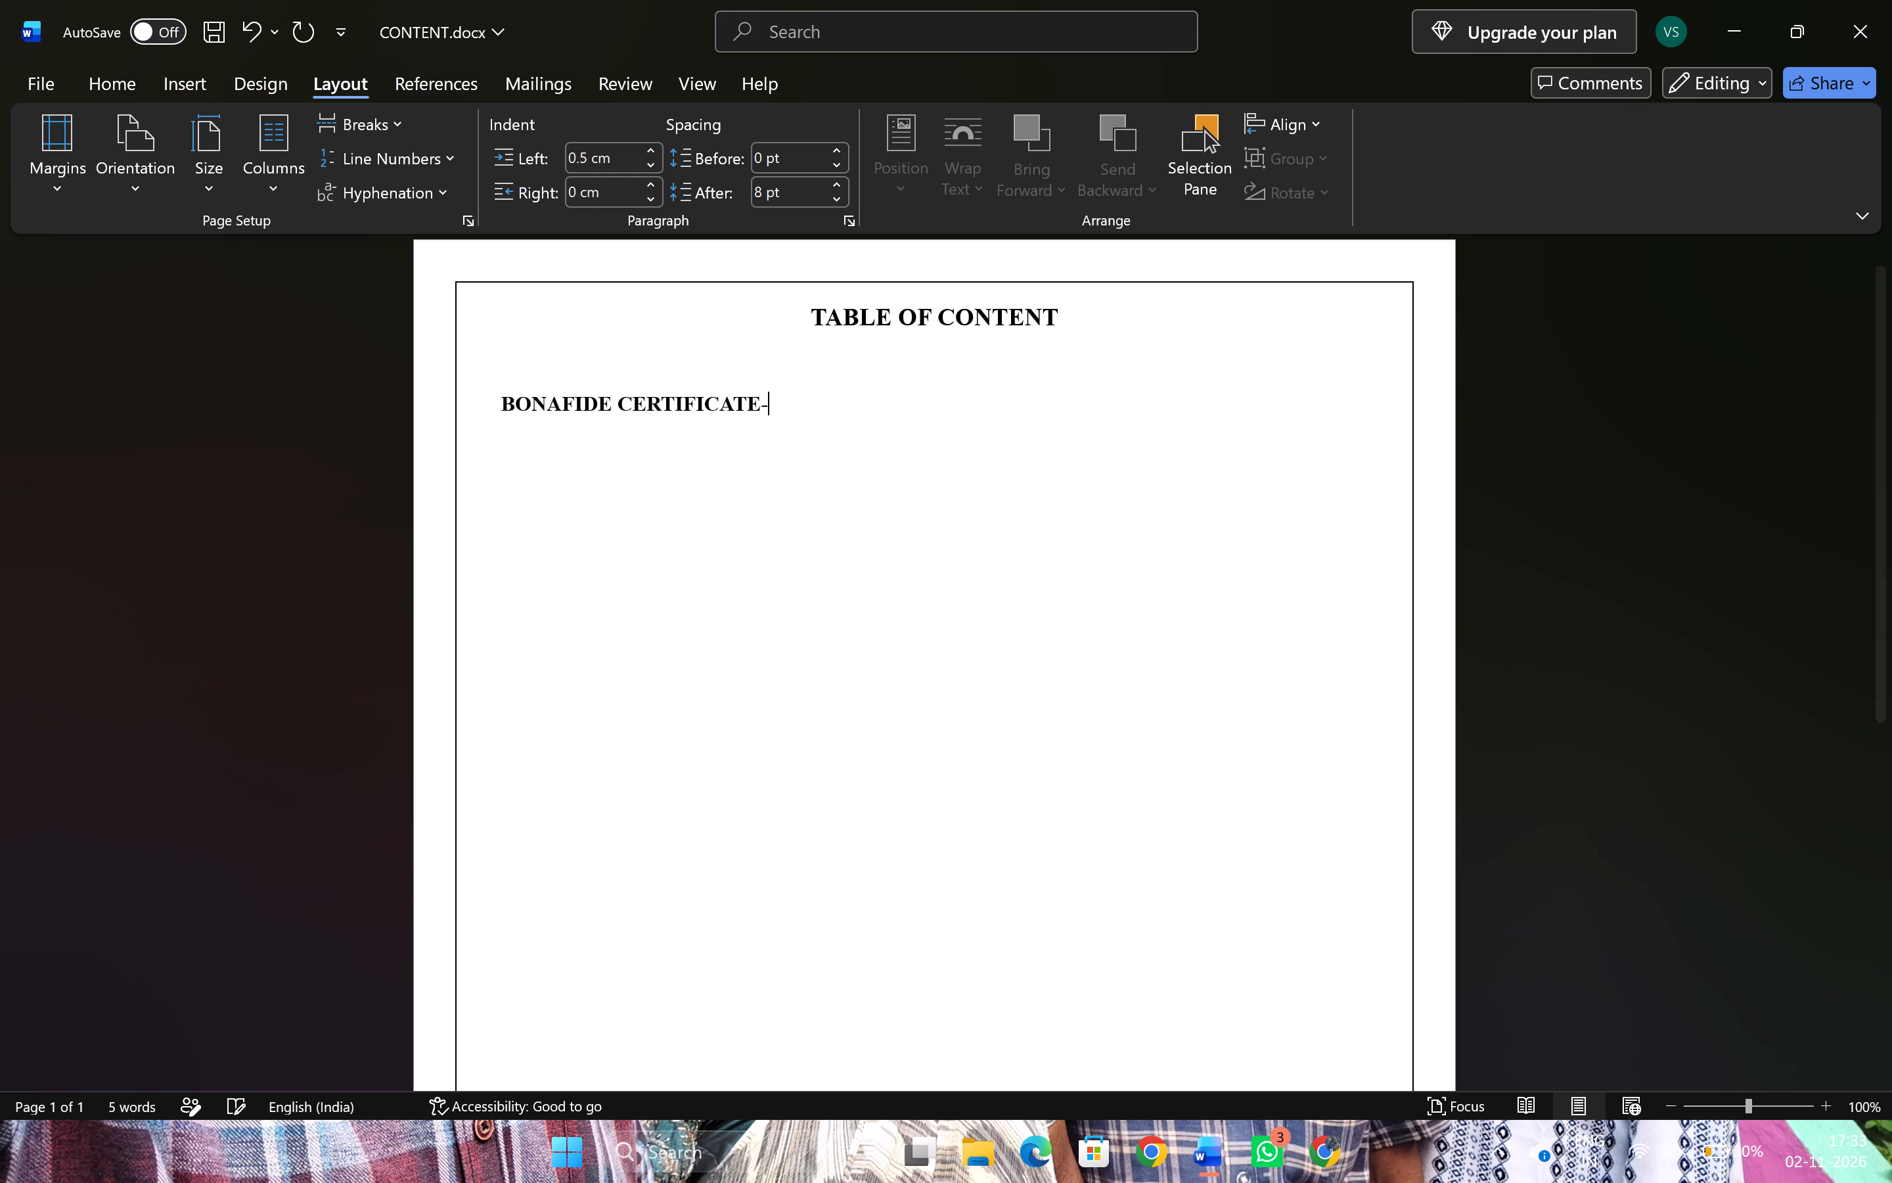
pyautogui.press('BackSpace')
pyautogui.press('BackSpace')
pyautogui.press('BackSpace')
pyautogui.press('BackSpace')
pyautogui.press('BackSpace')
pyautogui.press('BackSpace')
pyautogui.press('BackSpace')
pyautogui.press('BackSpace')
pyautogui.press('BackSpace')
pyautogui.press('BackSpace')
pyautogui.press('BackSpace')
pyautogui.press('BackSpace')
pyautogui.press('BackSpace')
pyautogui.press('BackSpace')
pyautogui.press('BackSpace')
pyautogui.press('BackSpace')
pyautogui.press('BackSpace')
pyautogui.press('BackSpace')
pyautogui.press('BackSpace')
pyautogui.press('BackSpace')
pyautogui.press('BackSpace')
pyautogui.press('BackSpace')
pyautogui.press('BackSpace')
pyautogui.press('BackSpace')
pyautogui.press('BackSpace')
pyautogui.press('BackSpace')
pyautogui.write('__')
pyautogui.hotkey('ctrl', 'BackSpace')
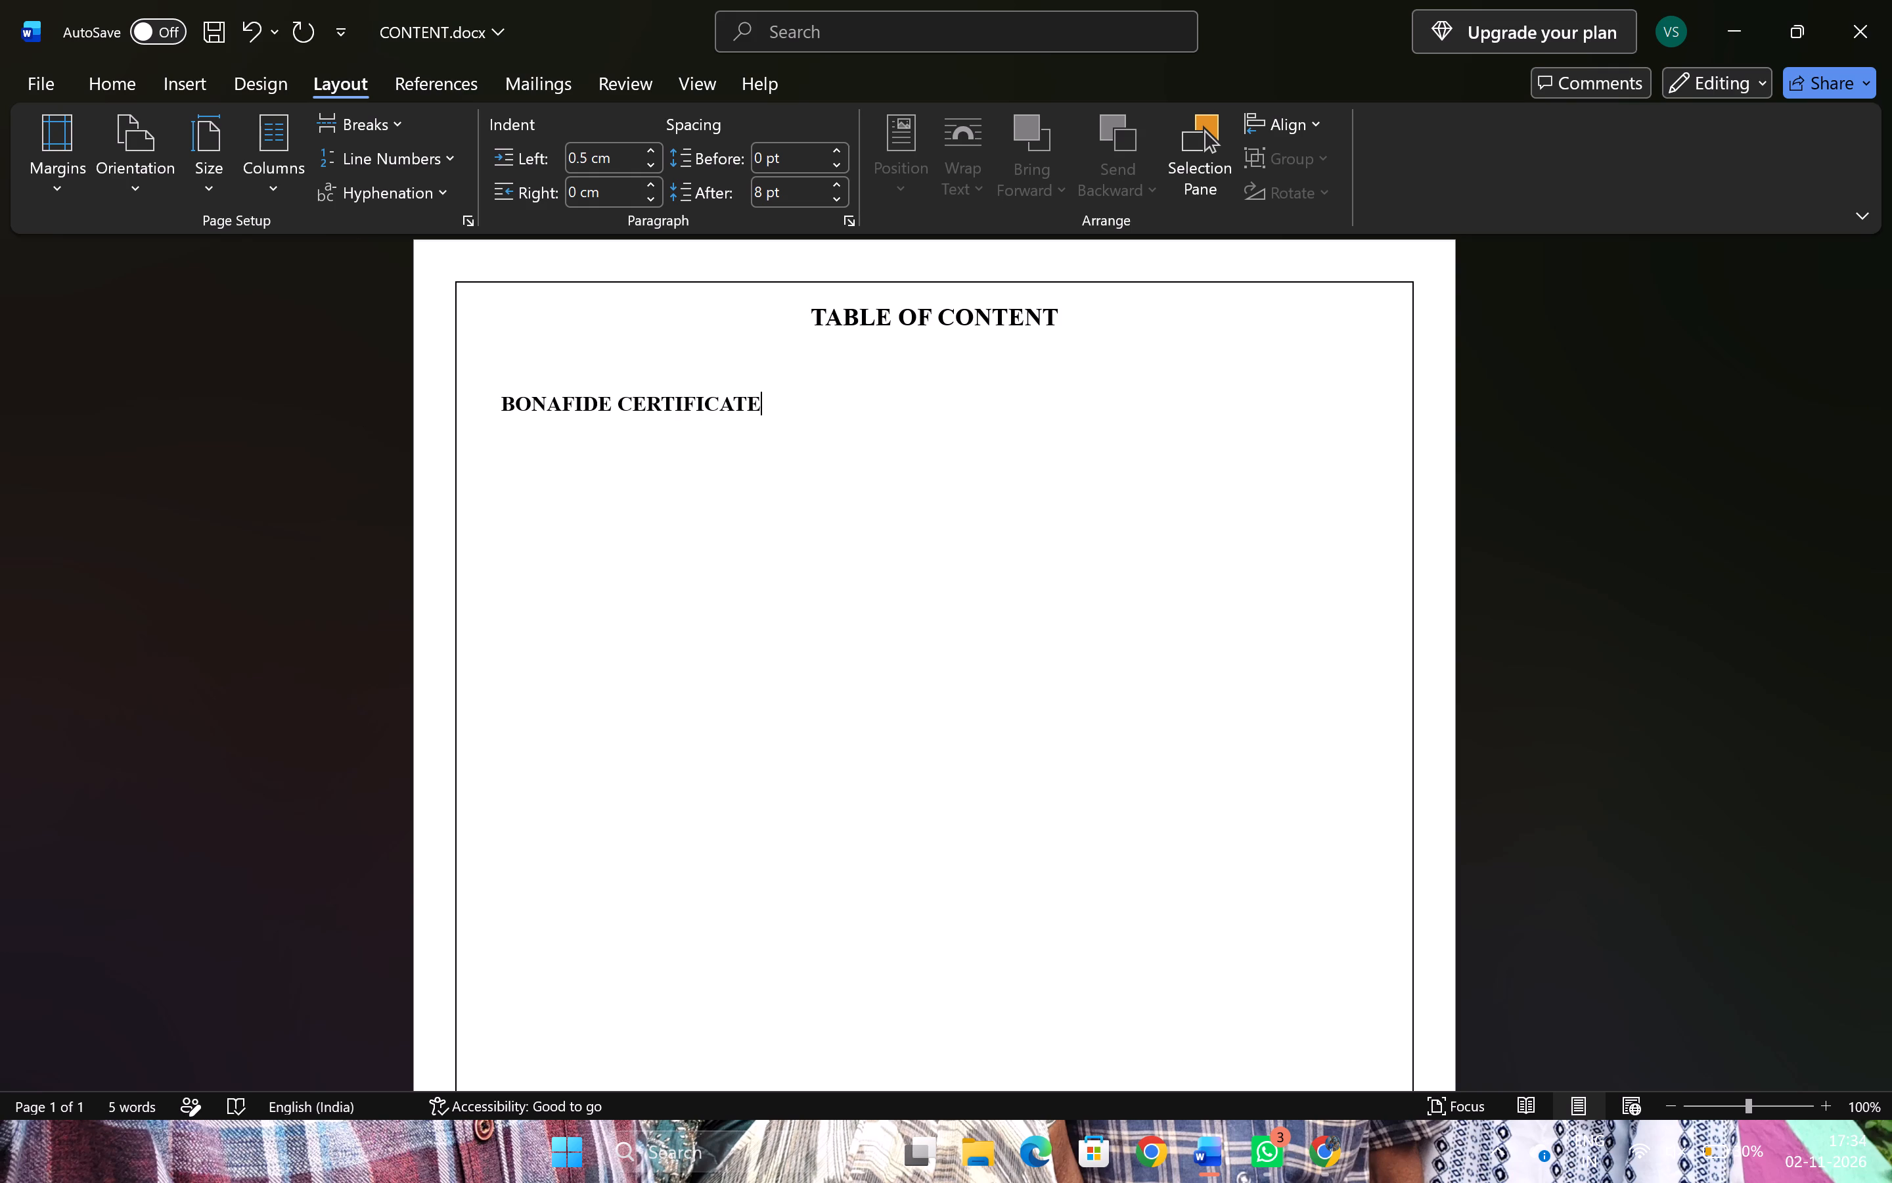
# Add a dotted leader after BONAFIDE CERTIFICATE across the line, ending with the lowercase roman page number i.
pyautogui.press('.')
pyautogui.press('.')
pyautogui.press('.')
pyautogui.press('.')
pyautogui.press('.')
pyautogui.press('.')
pyautogui.press('.')
pyautogui.press('.')
pyautogui.press('.')
pyautogui.press('.')
pyautogui.press('.')
pyautogui.press('.')
pyautogui.press('.')
pyautogui.press('.')
pyautogui.press('.')
pyautogui.press('.')
pyautogui.press('.')
pyautogui.press('.')
pyautogui.press('.')
pyautogui.press('.')
pyautogui.write('.....')
pyautogui.press('1')
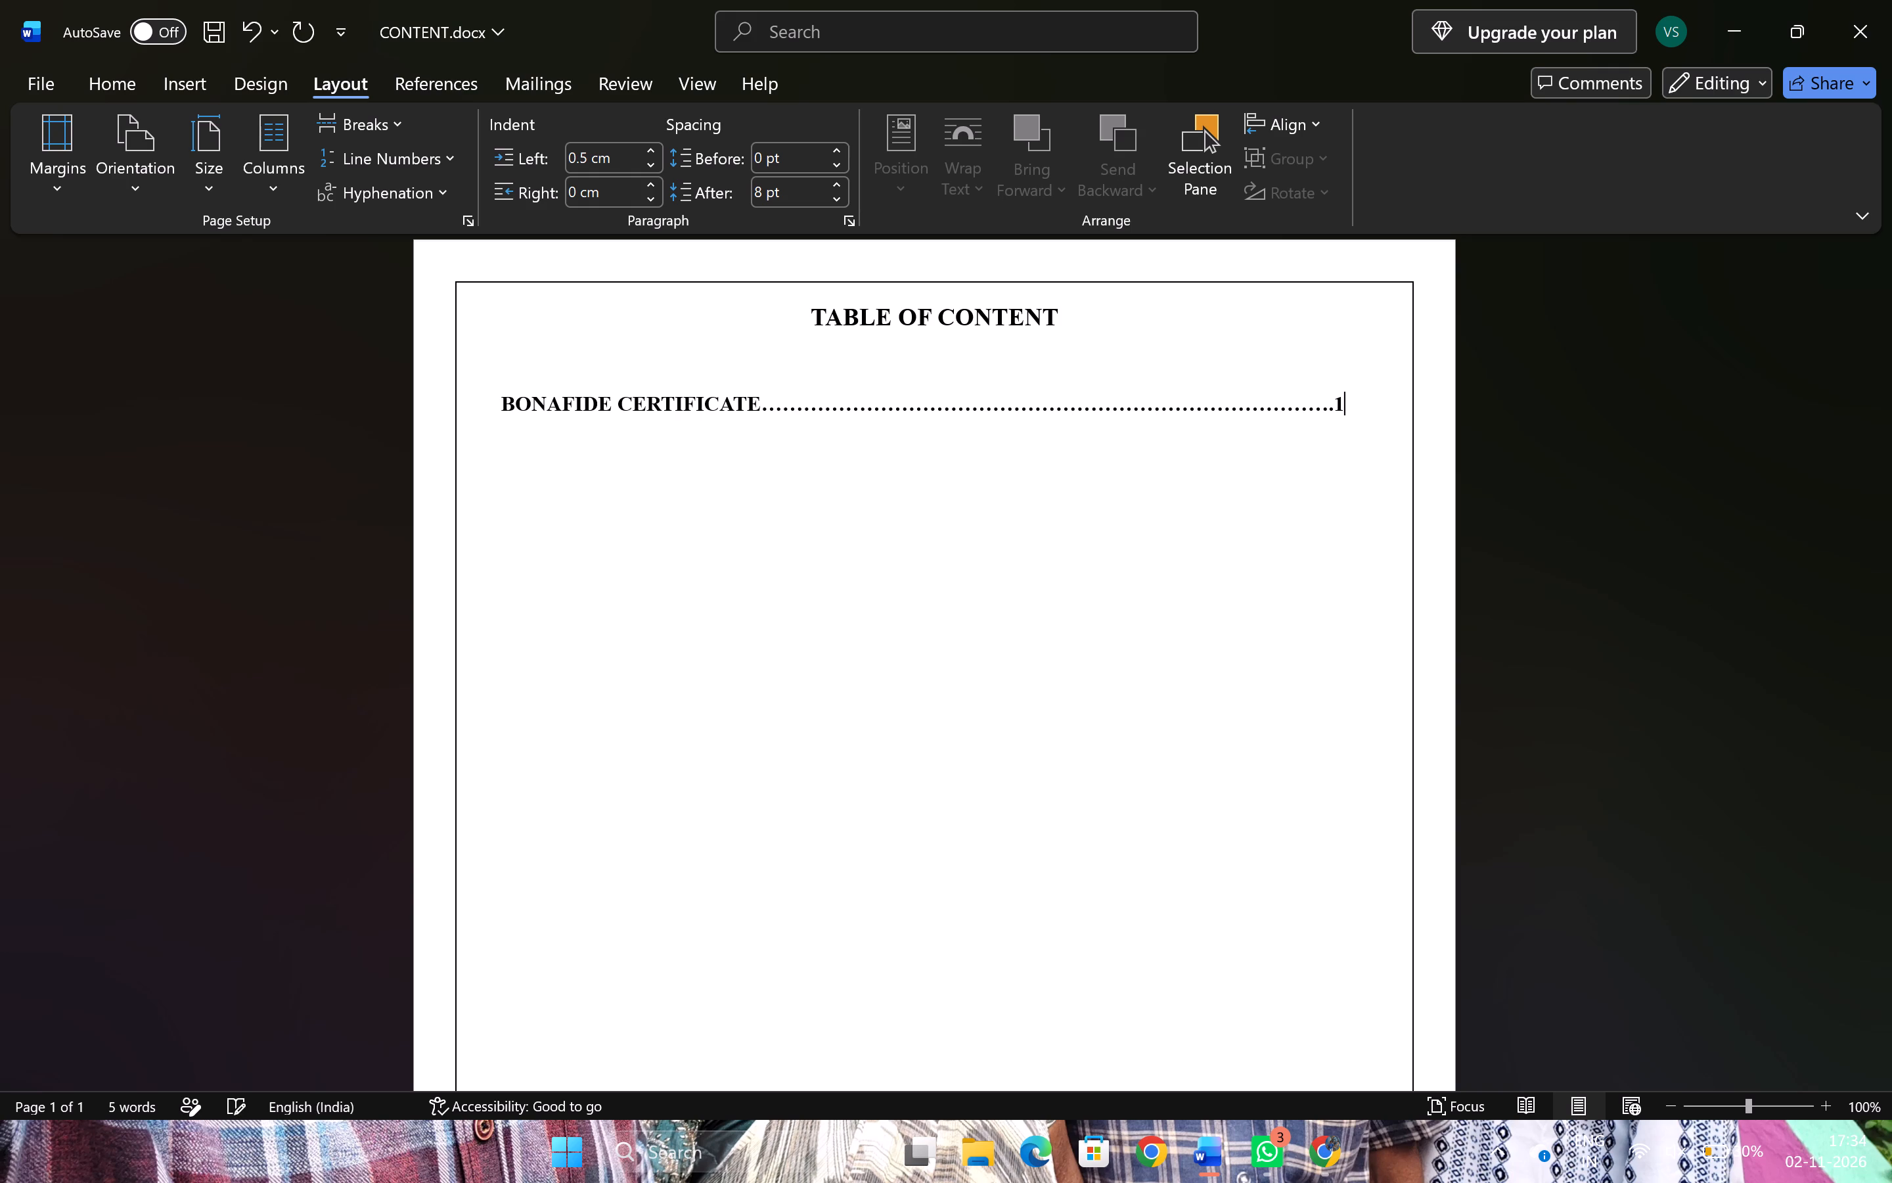
pyautogui.press('BackSpace')
pyautogui.press('i')
pyautogui.press('BackSpace')
pyautogui.press('i')
# Remove bold from the leader dots and page number i, keeping the BONAFIDE CERTIFICATE text bold.
pyautogui.hotkey('ctrl', 'shift', 'Left')
pyautogui.hotkey('ctrl', 'shift', 'Left')
pyautogui.hotkey('ctrl', 'shift', 'Left')
pyautogui.hotkey('ctrl', 'shift', 'Left')
pyautogui.hotkey('ctrl', 'shift', 'Left')
pyautogui.hotkey('ctrl', 'shift', 'Left')
pyautogui.hotkey('ctrl', 'shift', 'Left')
pyautogui.hotkey('ctrl', 'shift', 'Left')
pyautogui.hotkey('ctrl', 'shift', 'Left')
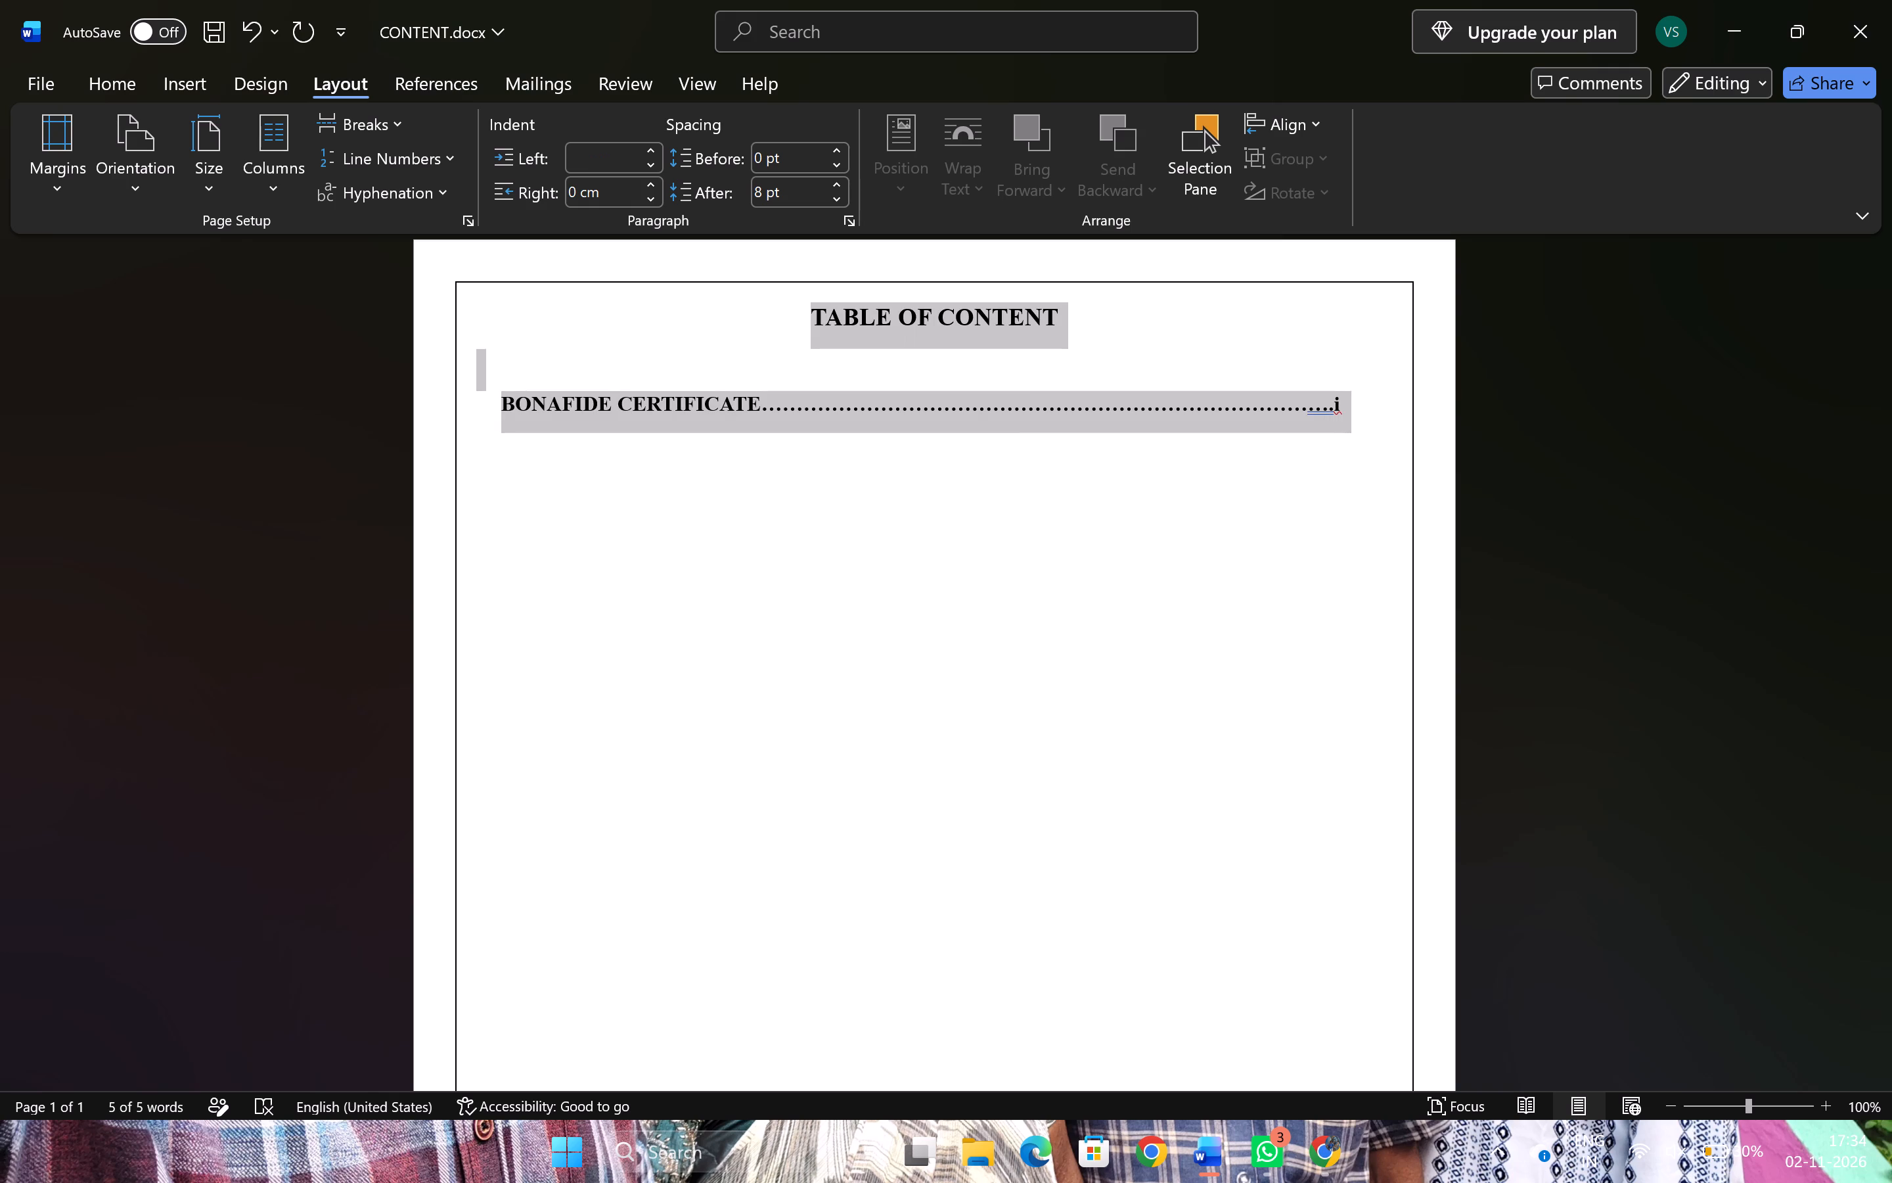
pyautogui.hotkey('ctrl', 'shift', 'Right')
pyautogui.hotkey('ctrl', 'shift', 'Right')
pyautogui.hotkey('ctrl', 'shift', 'Right')
pyautogui.hotkey('ctrl', 'shift', 'Right')
pyautogui.hotkey('ctrl', 'shift', 'Right')
pyautogui.hotkey('ctrl', 'shift', 'Right')
pyautogui.hotkey('ctrl', 'shift', 'Right')
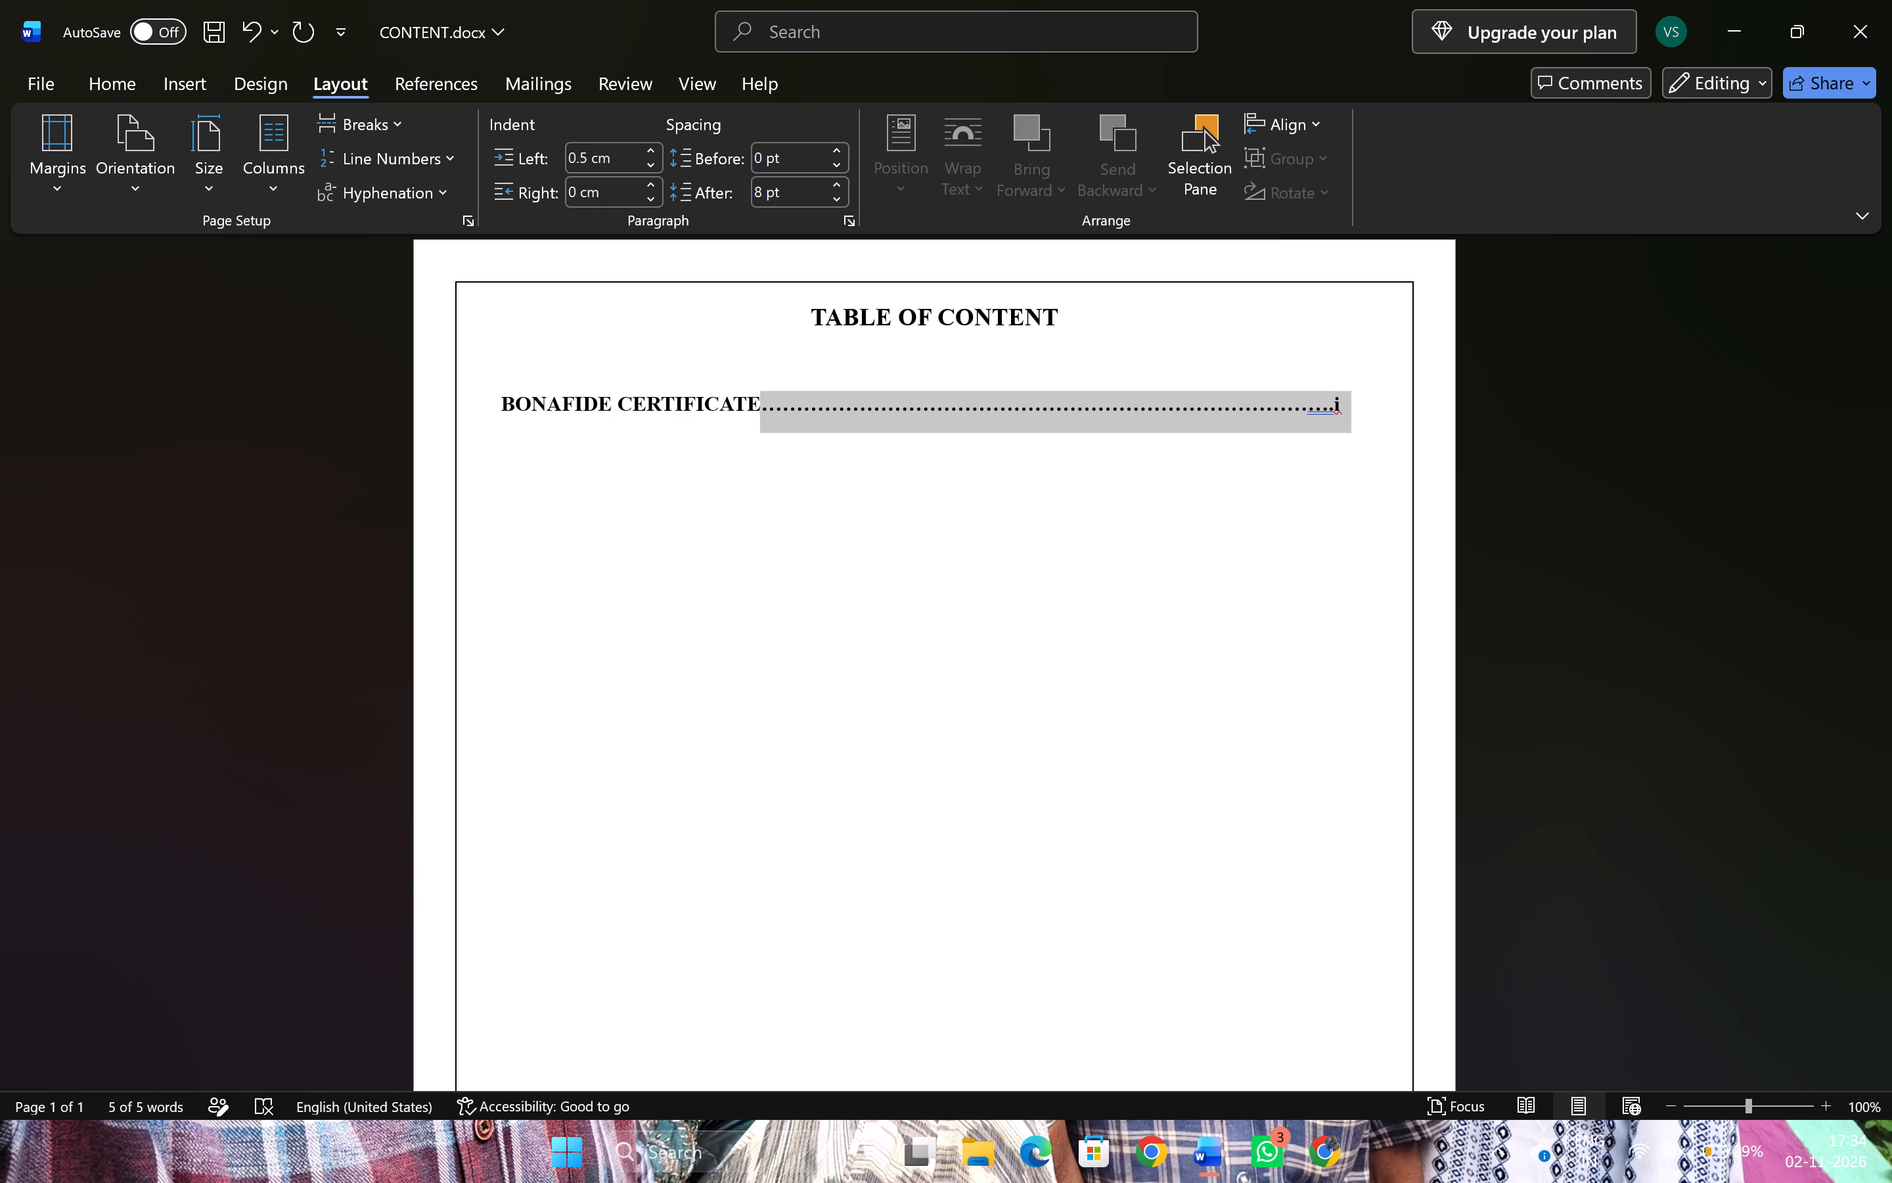
pyautogui.hotkey('ctrl', 'b')
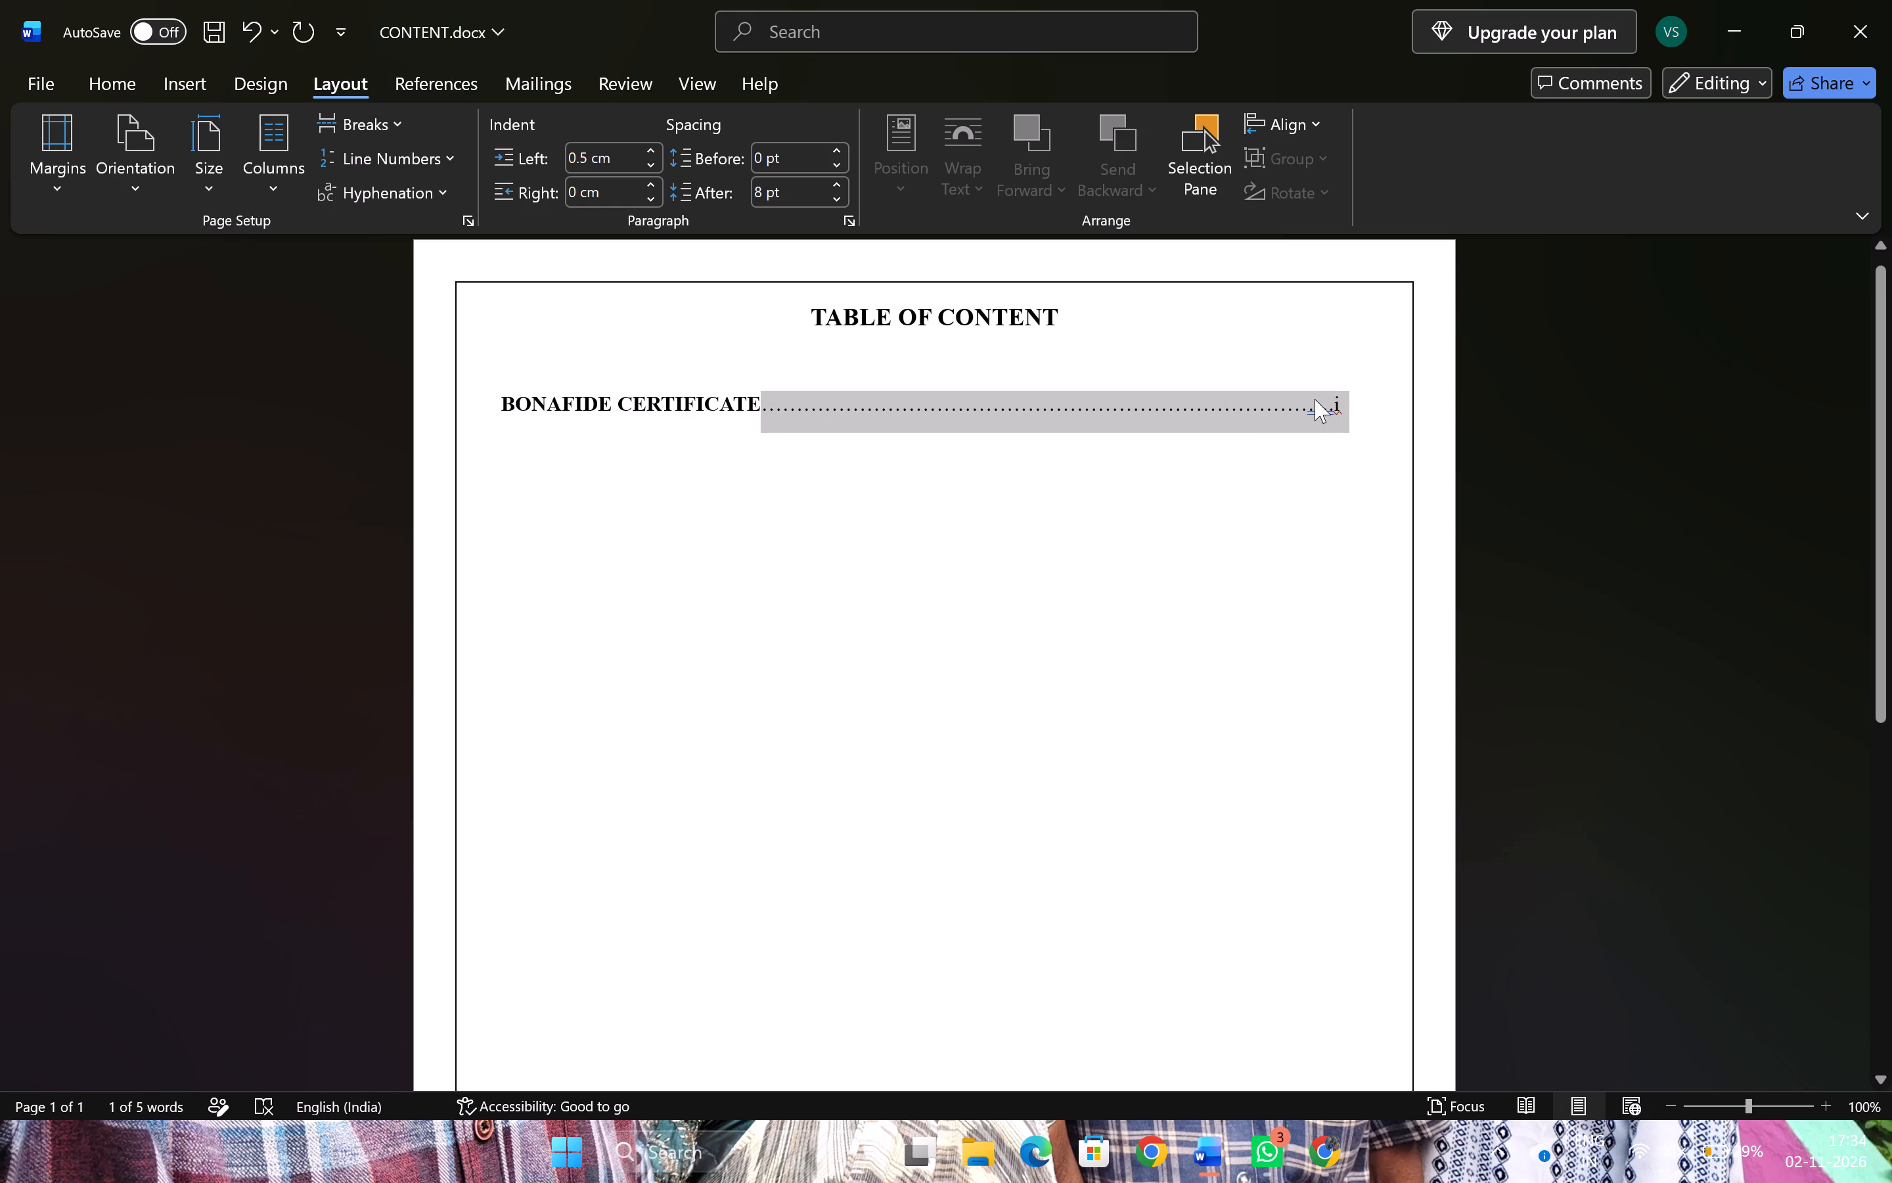
# Shorten the dotted leader just before the page number i on the BONAFIDE CERTIFICATE line.
pyautogui.click(1335, 404)
pyautogui.press('BackSpace')
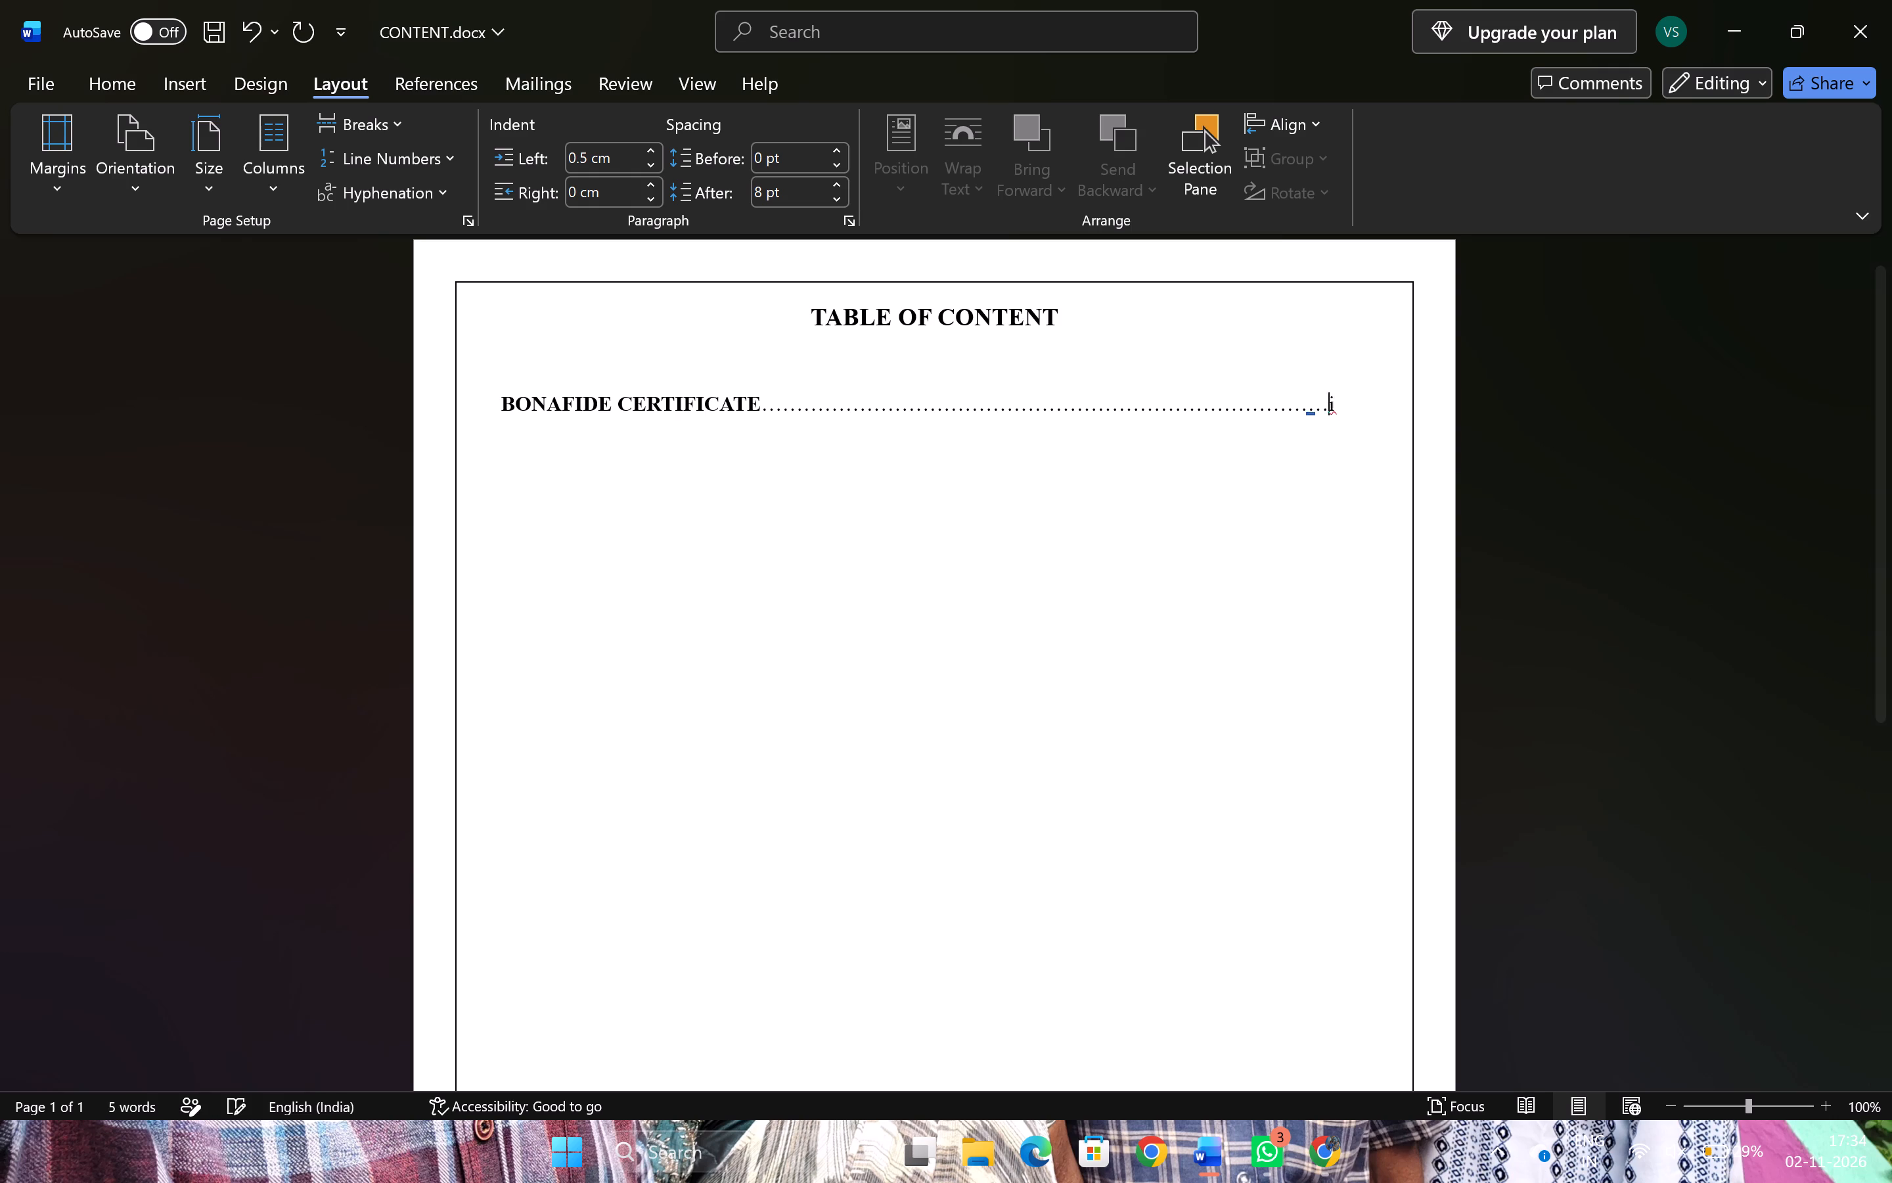
# Separate the dotted leader from page number i on the BONAFIDE CERTIFICATE line with five spaces, then lengthen the leader by four dots.
pyautogui.press('BackSpace')
pyautogui.press('BackSpace')
pyautogui.press('space')
pyautogui.press('space')
pyautogui.press('space')
pyautogui.press('space')
pyautogui.press('space')
pyautogui.press('Left')
pyautogui.press('Left')
pyautogui.press('Left')
pyautogui.press('Left')
pyautogui.press('Left')
pyautogui.write('....')
pyautogui.hotkey('ctrl', 'Right')
pyautogui.hotkey('ctrl', 'Right')
# Add the DECLARATION heading from page 3 of the report PDF as a new bold line below BONAFIDE CERTIFICATE.
pyautogui.press('Return')
pyautogui.hotkey('alt', 'Tab')
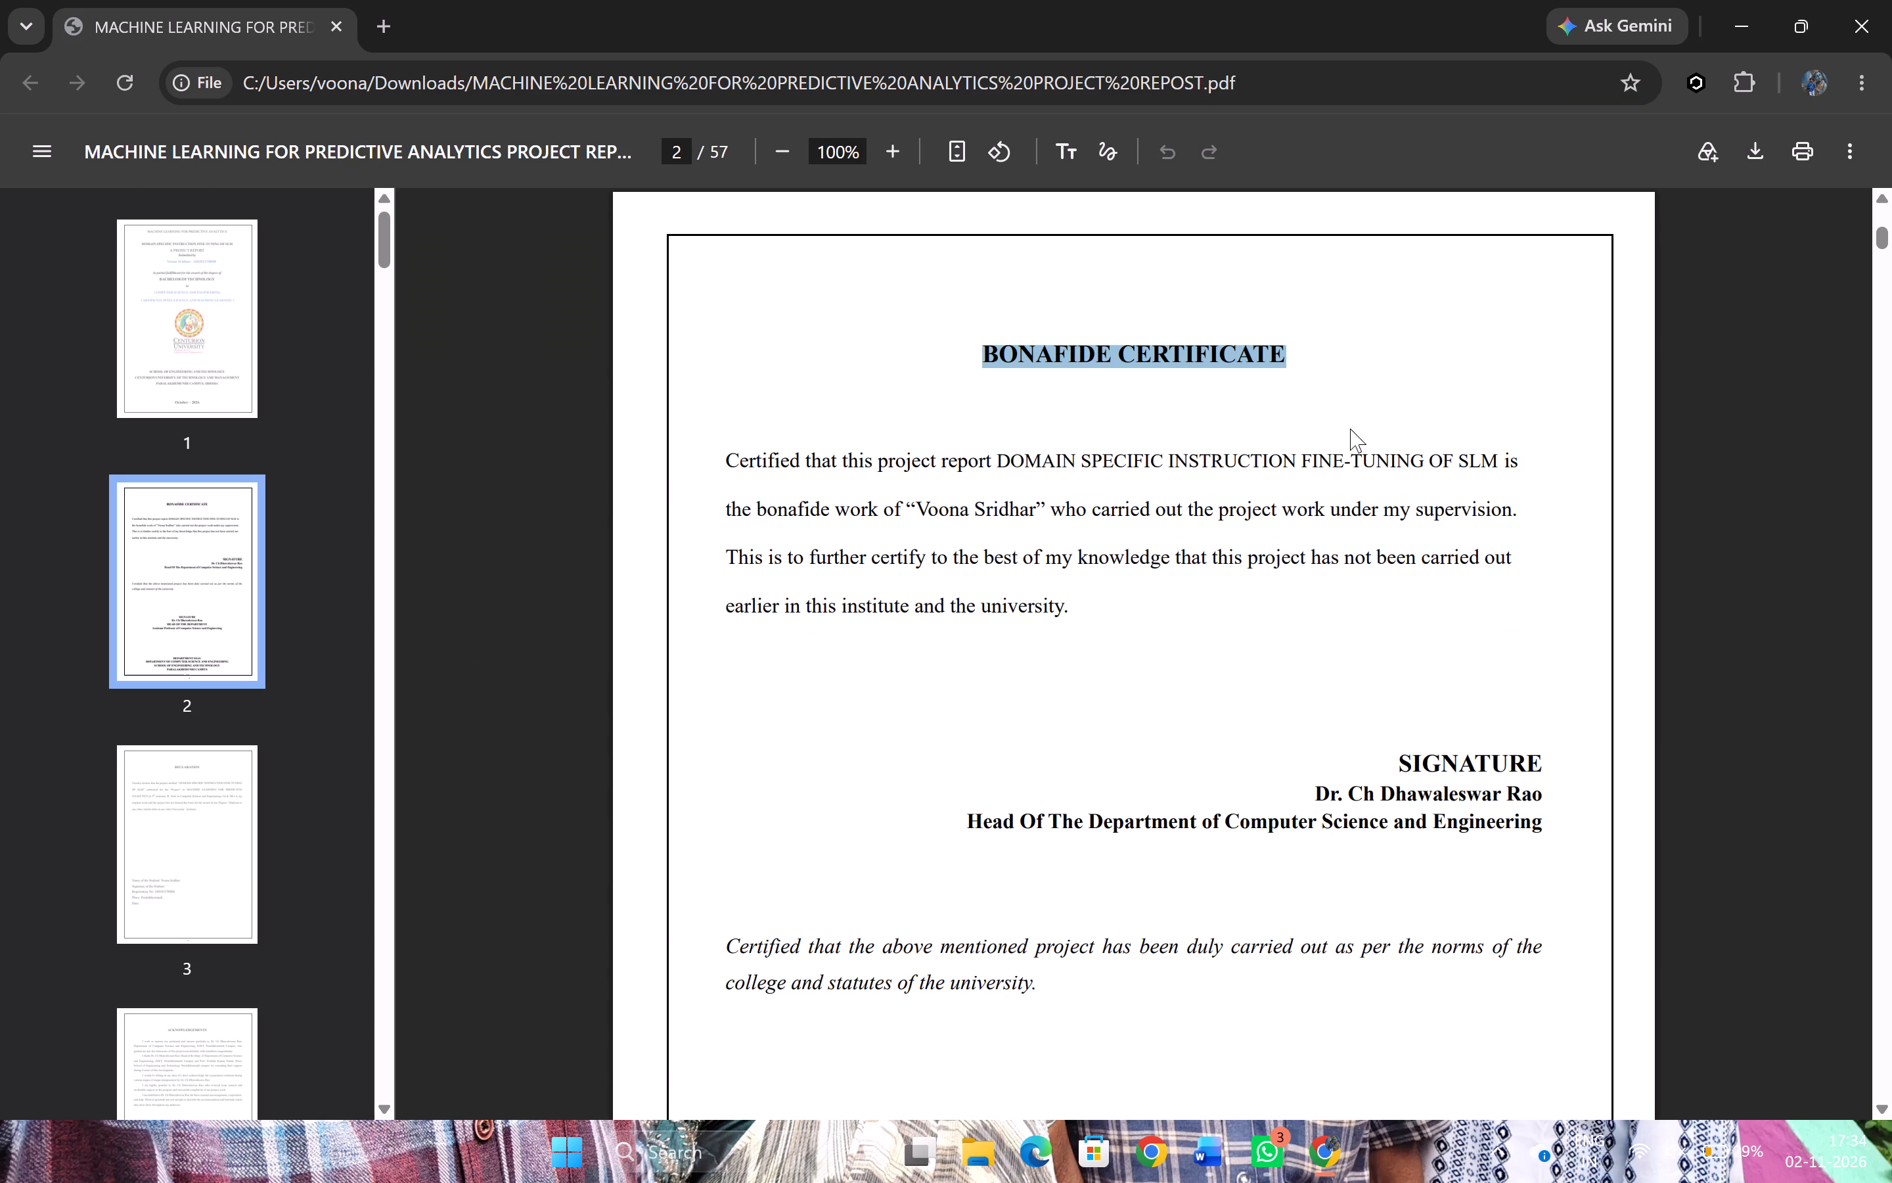
pyautogui.click(248, 820)
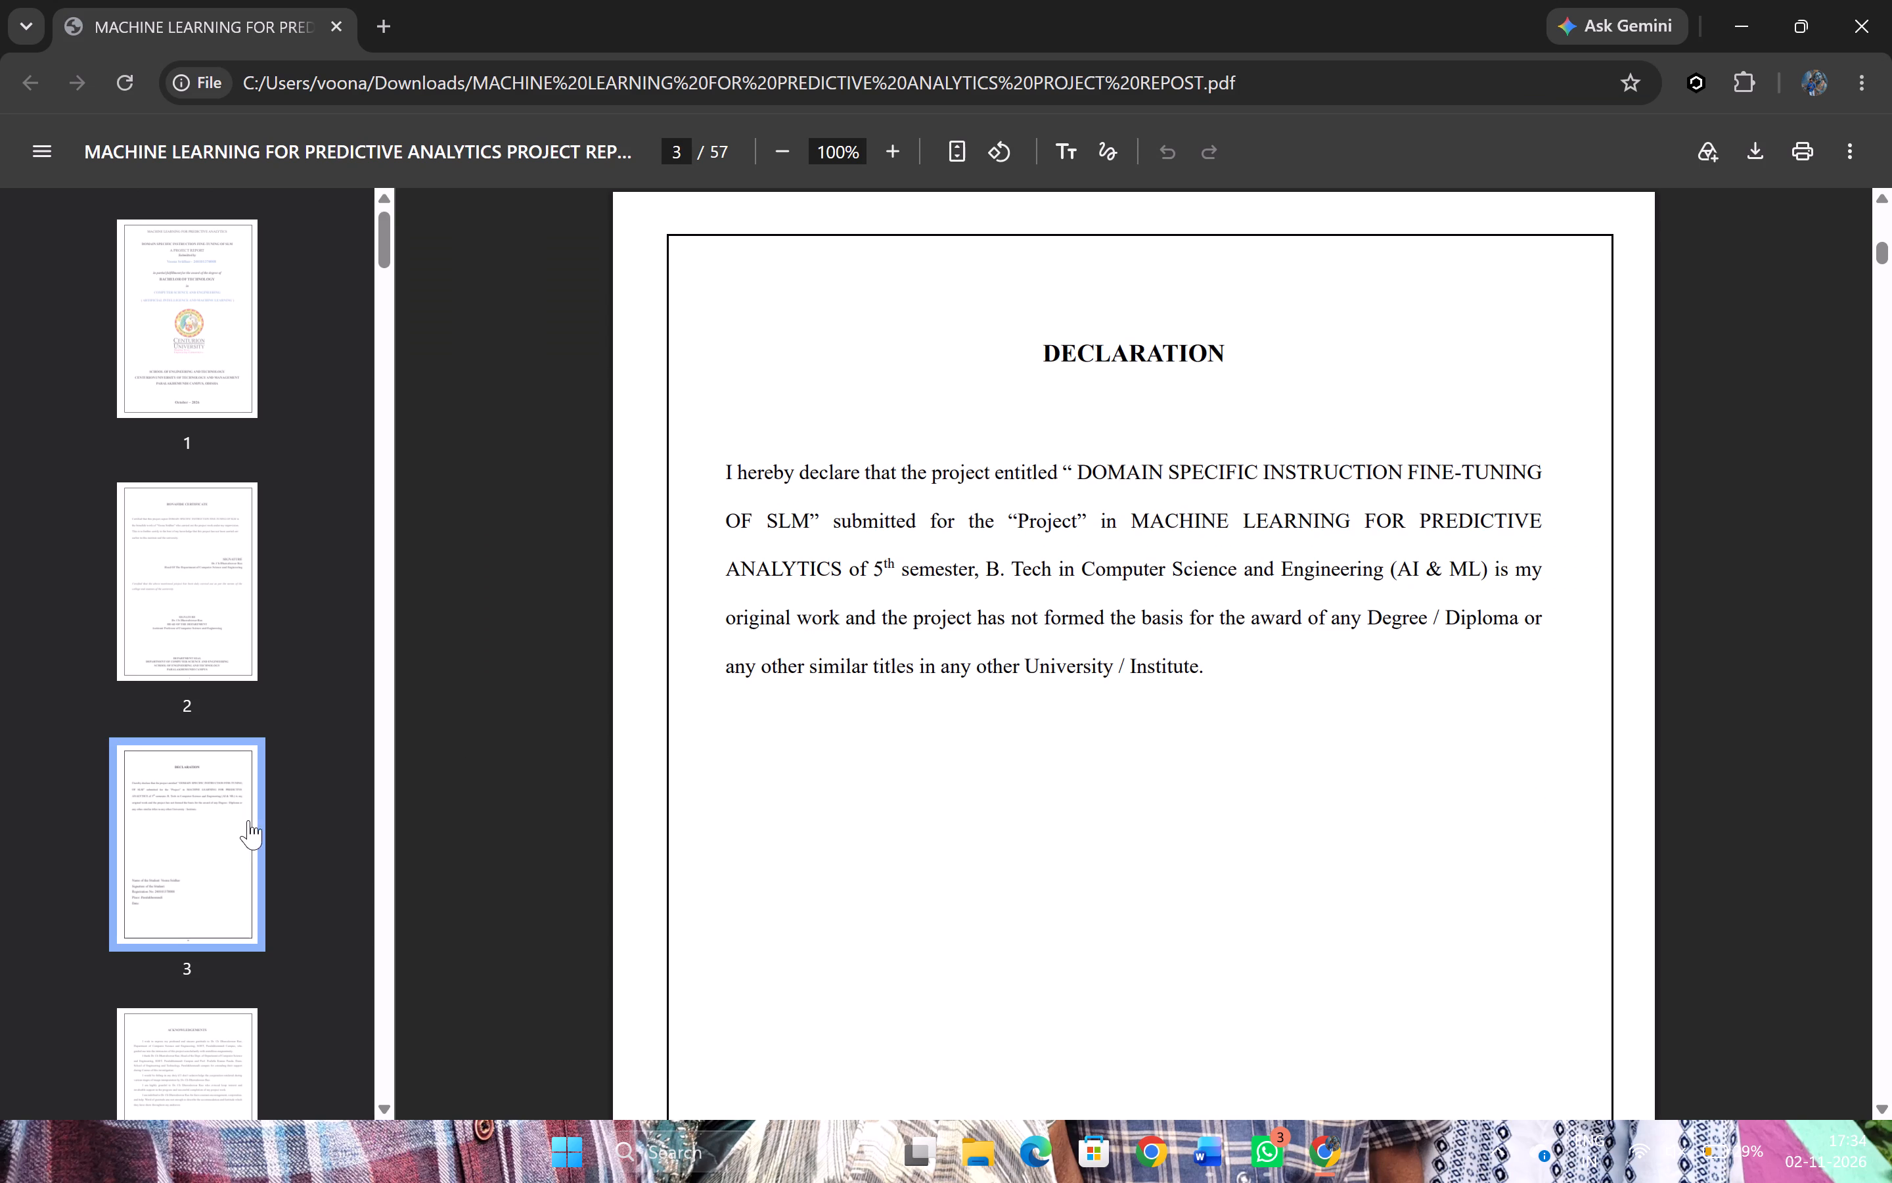
pyautogui.click(1048, 363)
pyautogui.moveTo(1048, 363); pyautogui.dragTo(1190, 352)
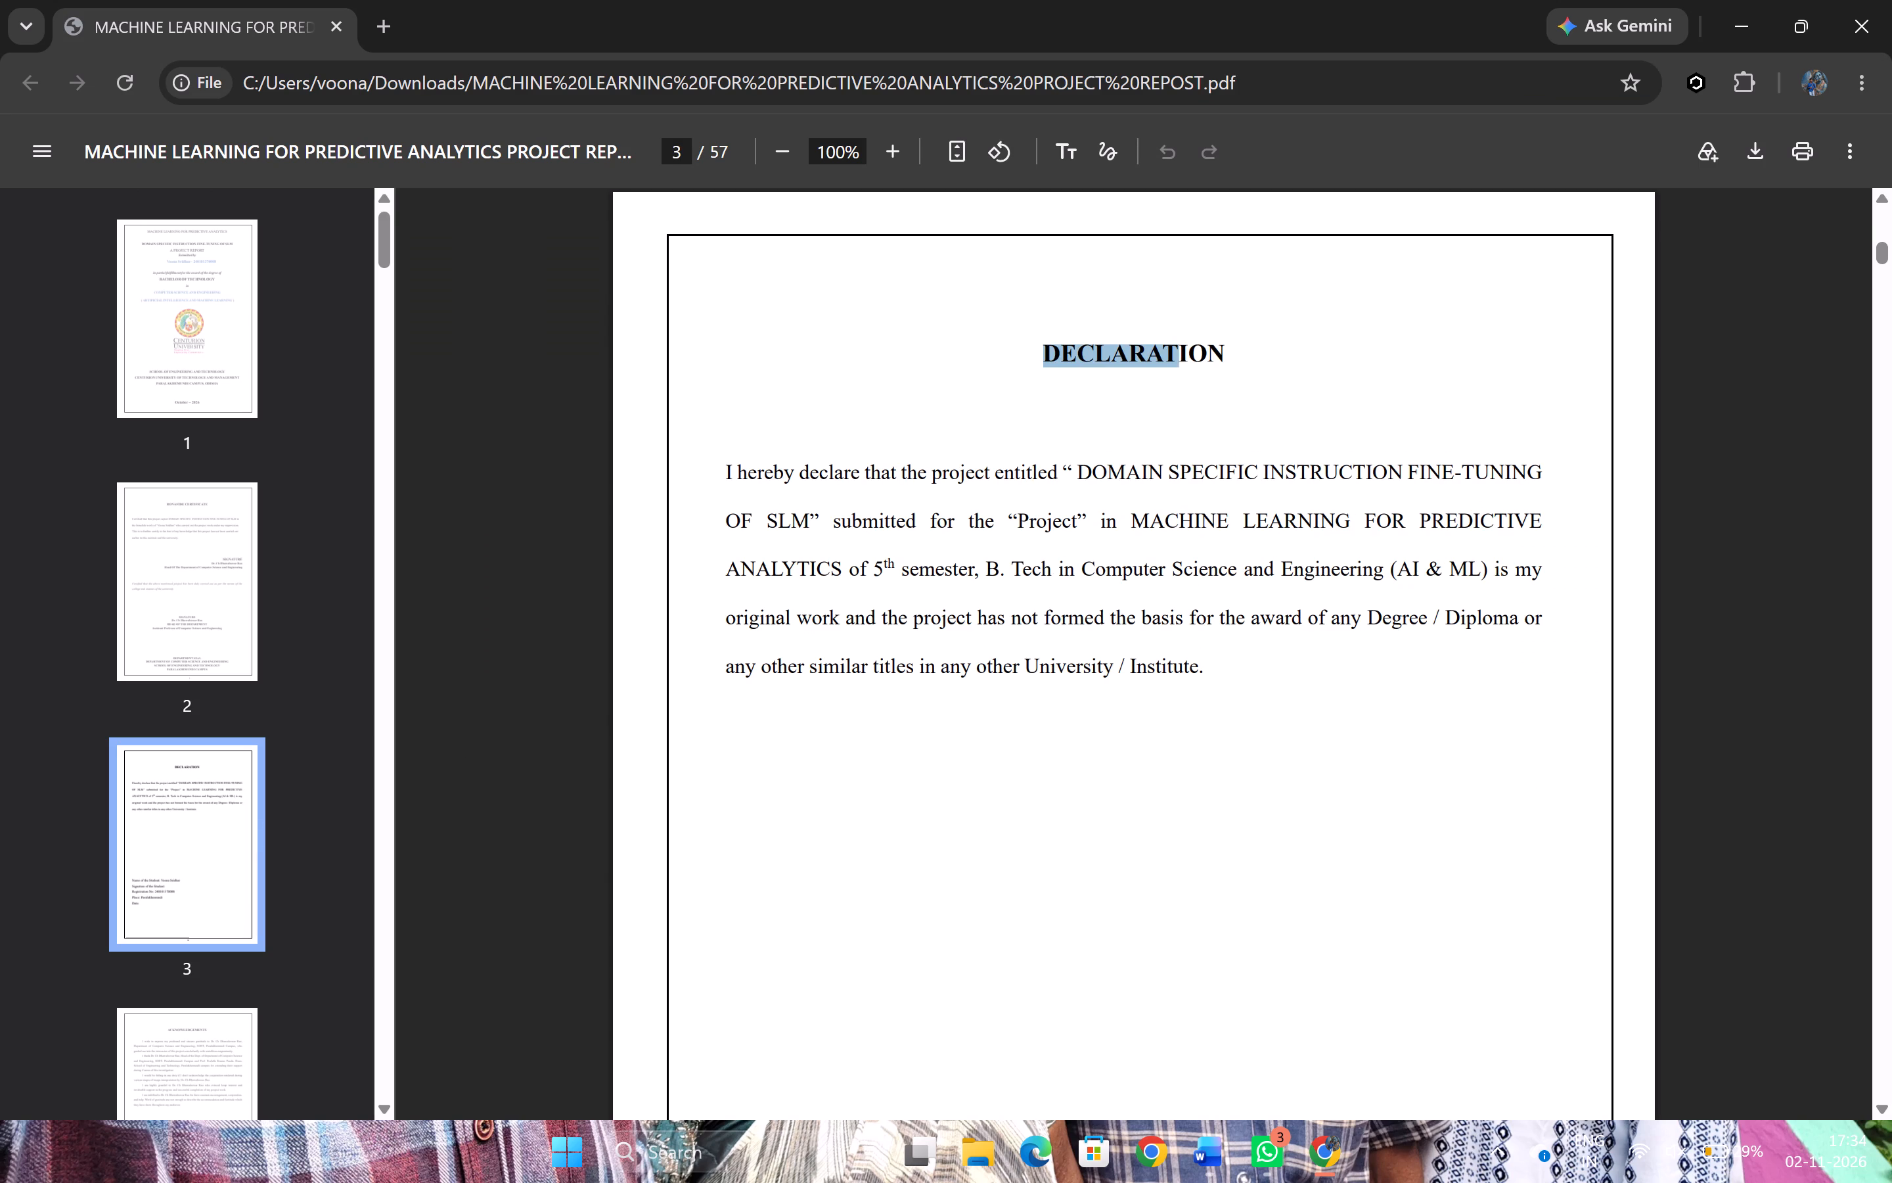
pyautogui.moveTo(1190, 352); pyautogui.dragTo(1236, 356)
pyautogui.hotkey('ctrl', 'c')
pyautogui.hotkey('alt', 'Tab')
pyautogui.hotkey('ctrl', 'v')
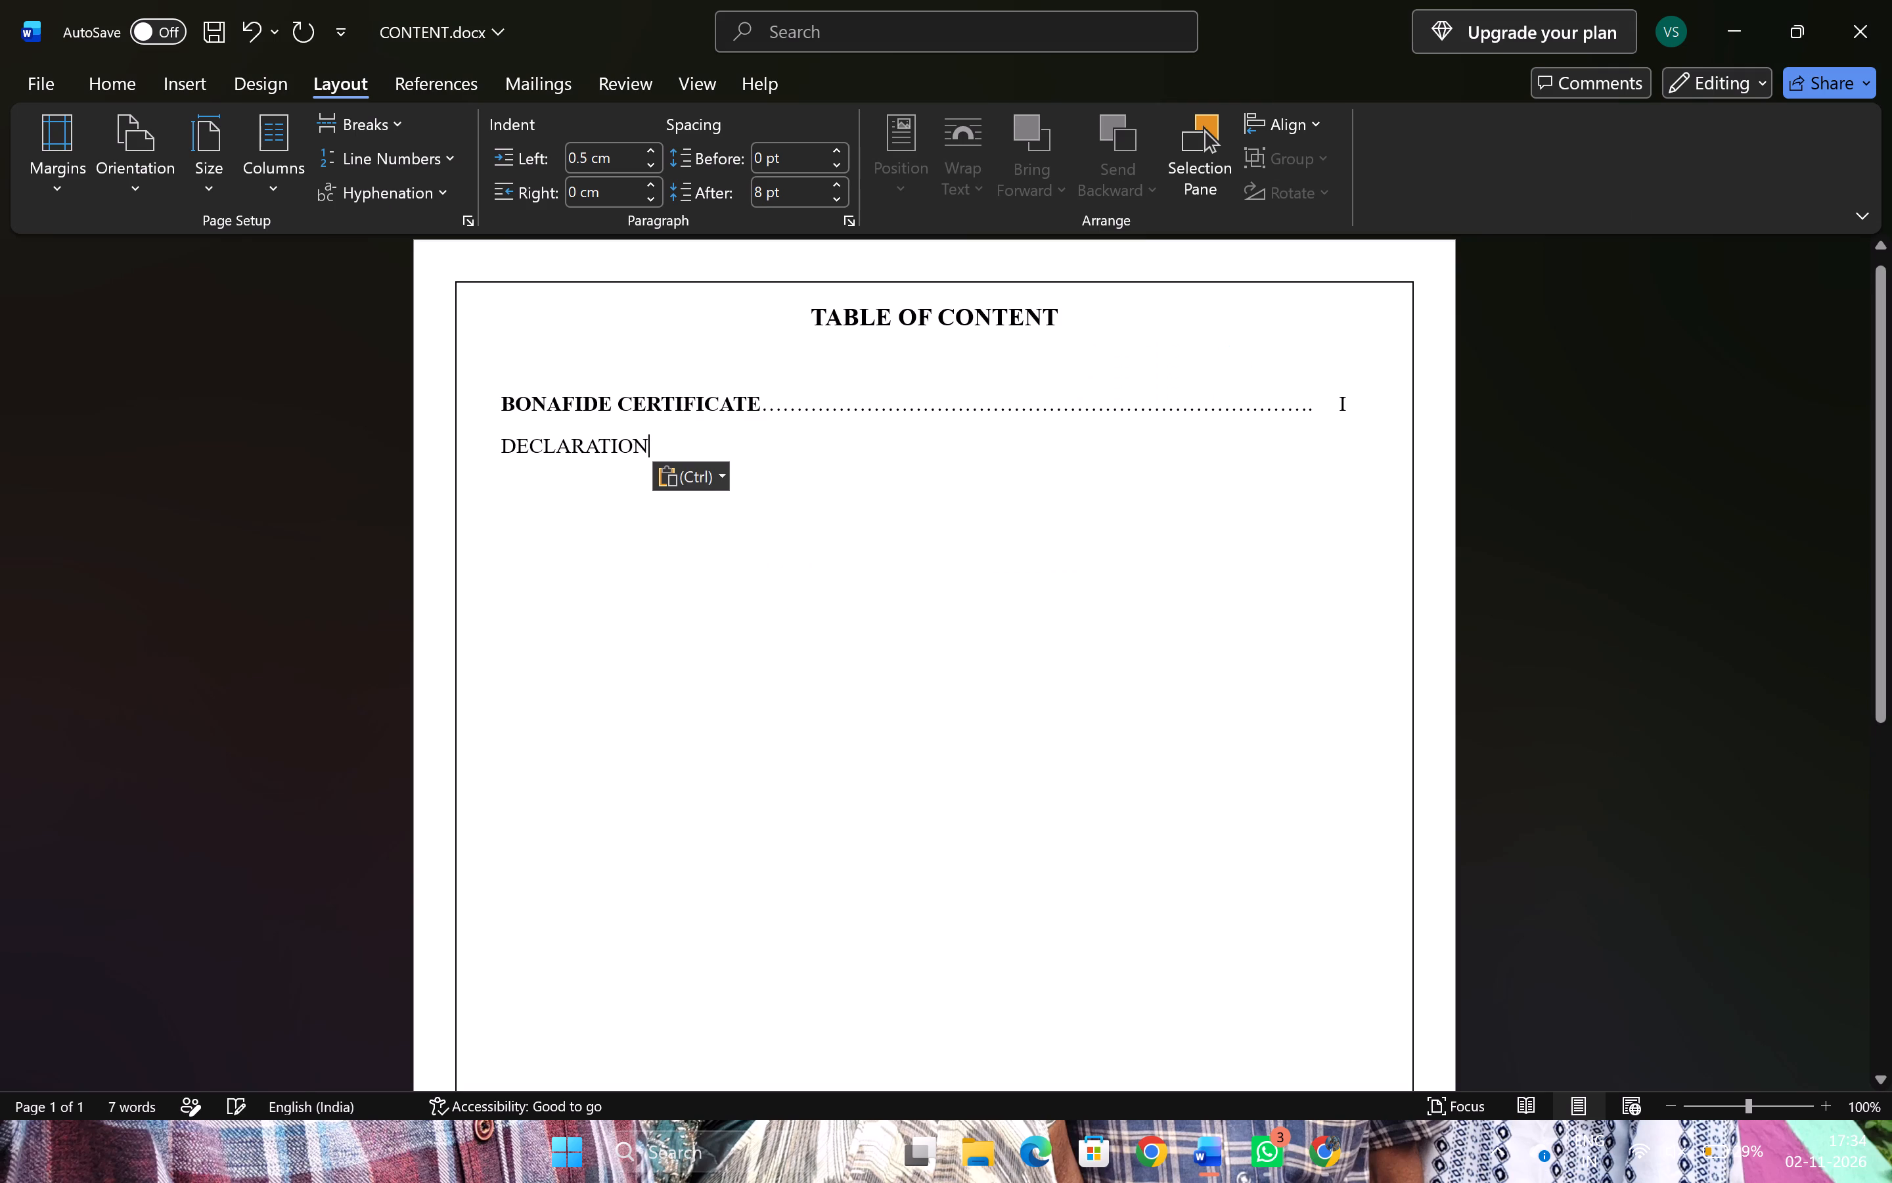
pyautogui.hotkey('ctrl', 'shift', 'Left')
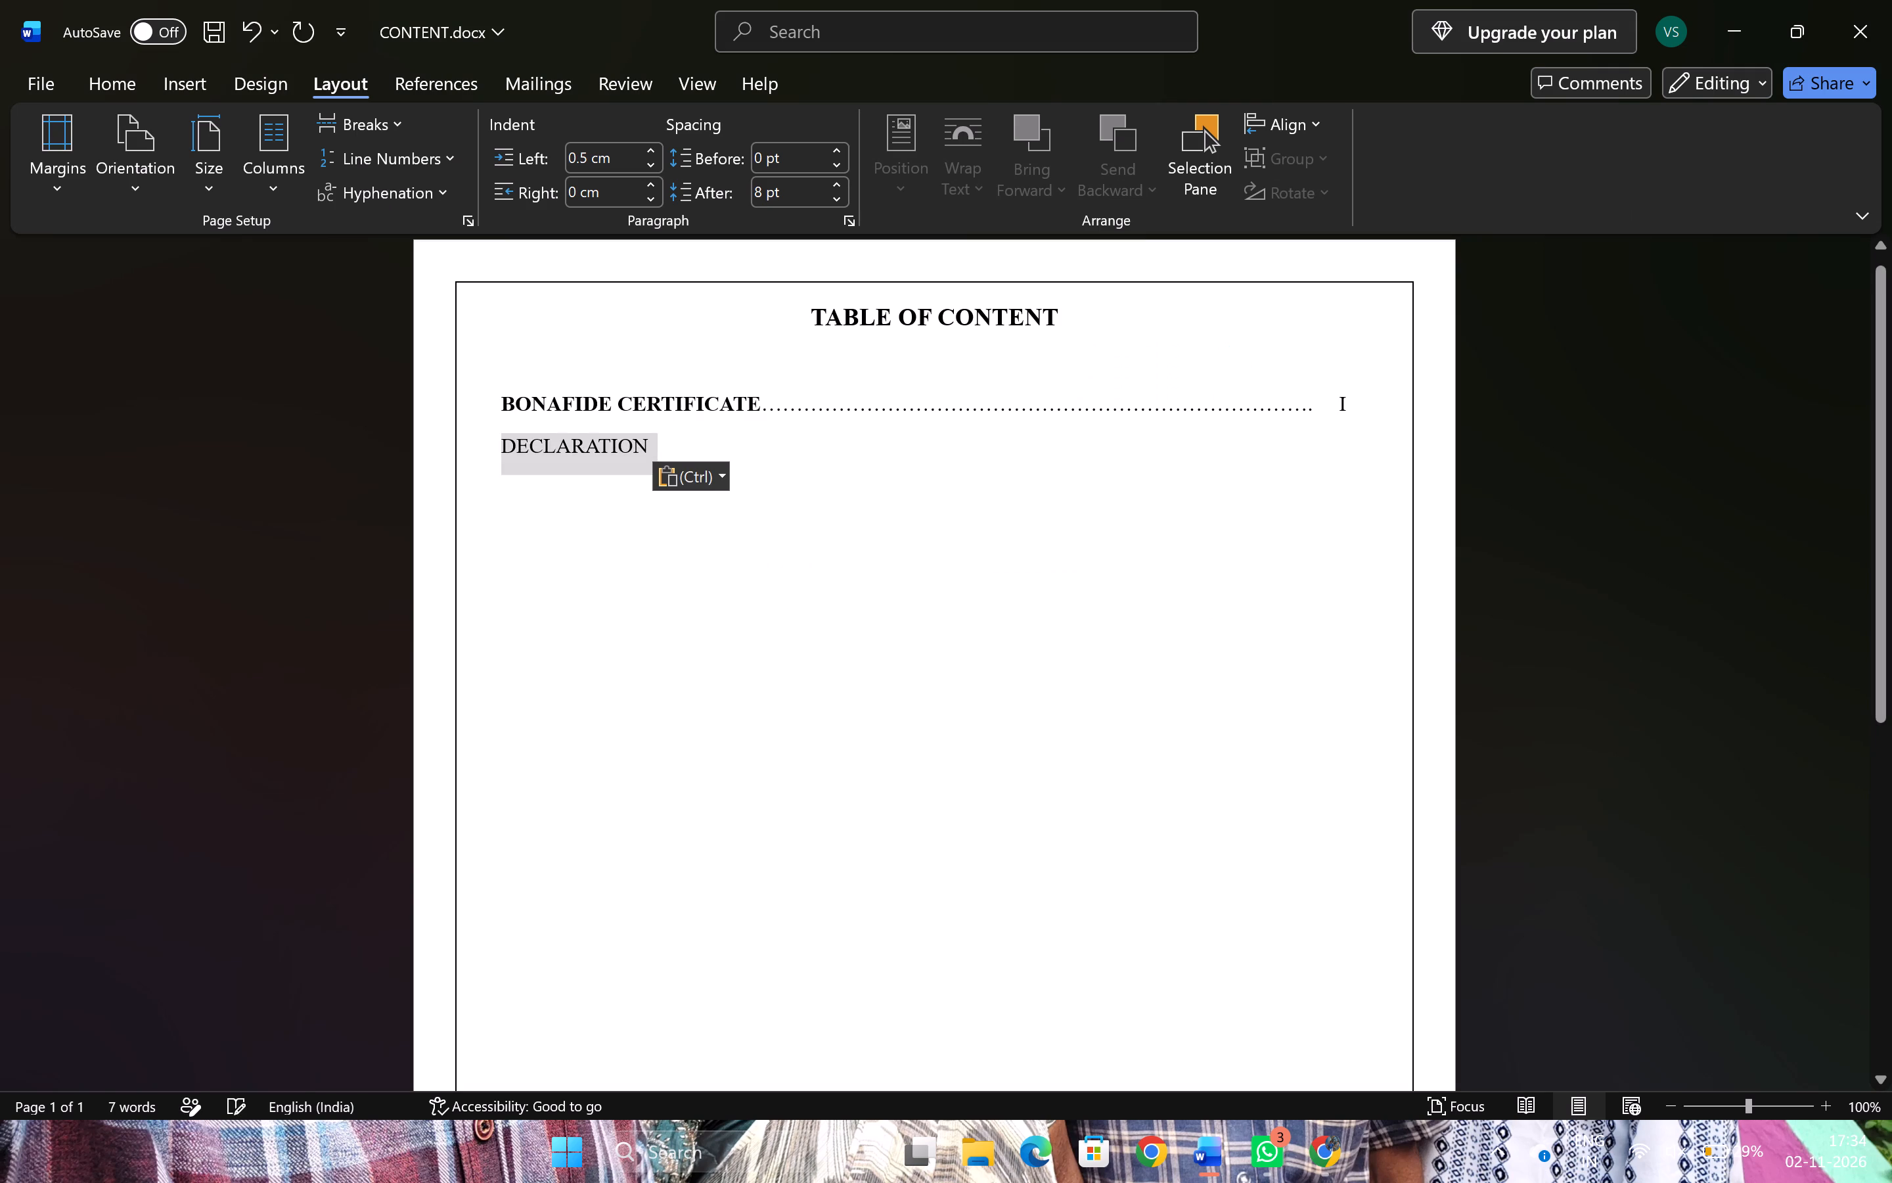
pyautogui.hotkey('ctrl', 'b')
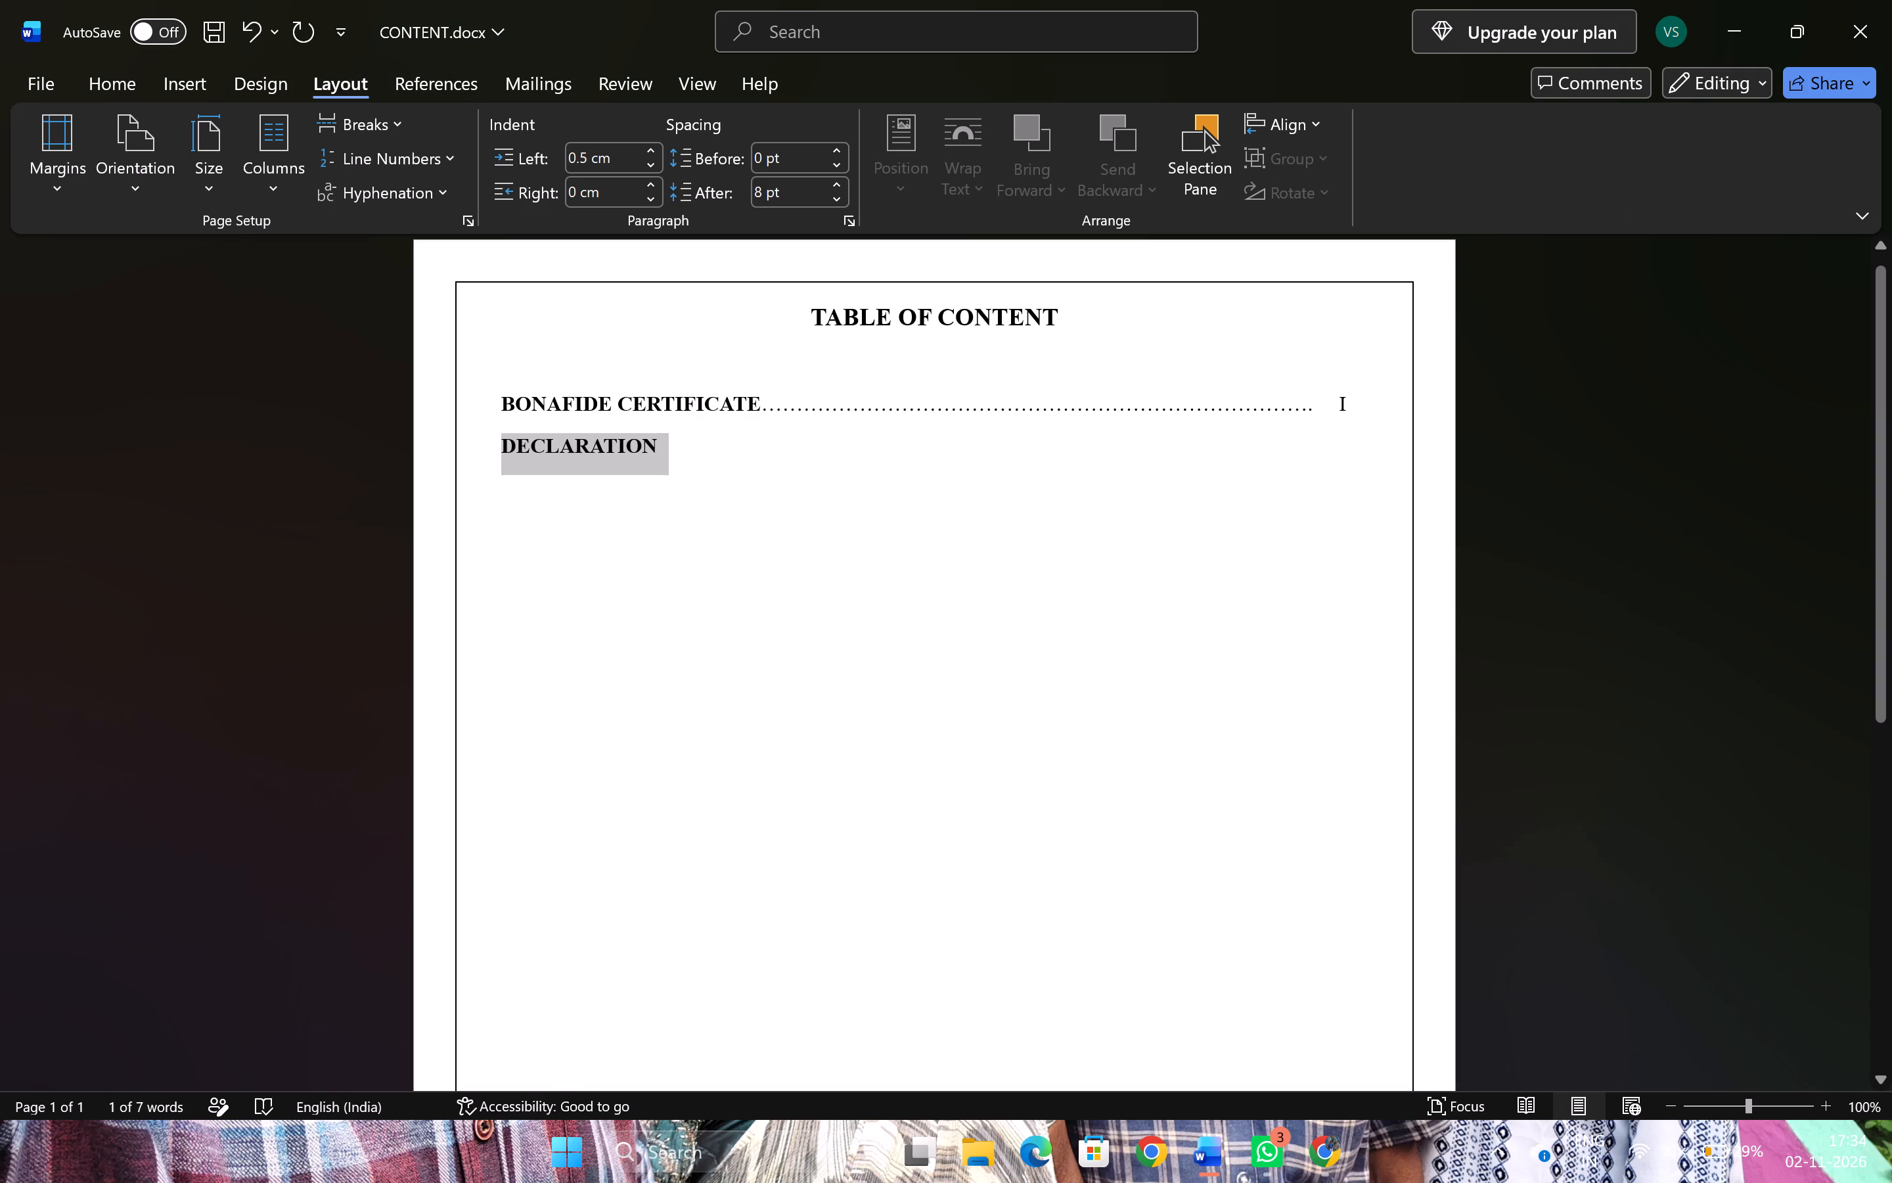
# Copy the BONAFIDE CERTIFICATE line's dotted leader after DECLARATION and extend it with dots to about the same end point.
pyautogui.click(759, 406)
pyautogui.hotkey('ctrl', 'shift', 'Right')
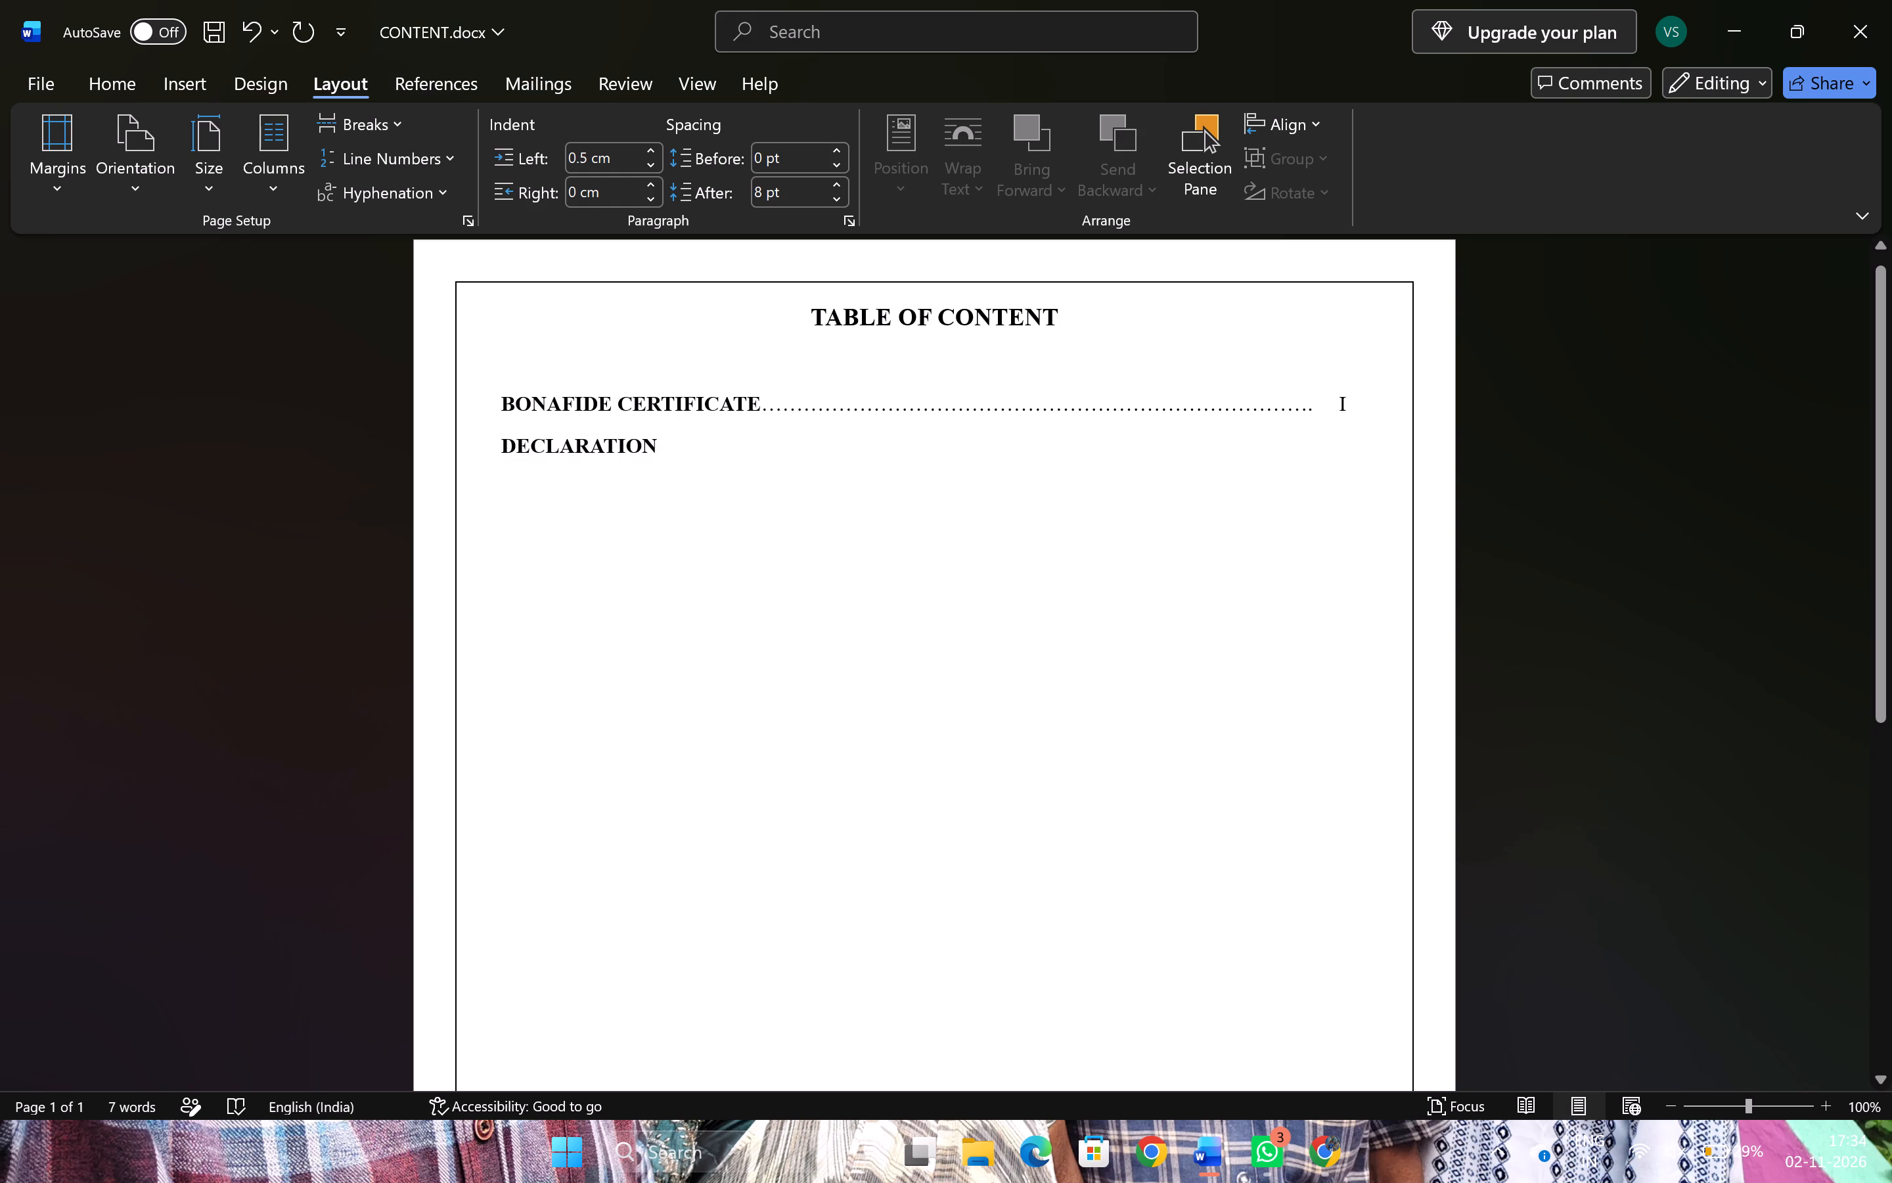
pyautogui.hotkey('ctrl', 'c')
pyautogui.press('Down')
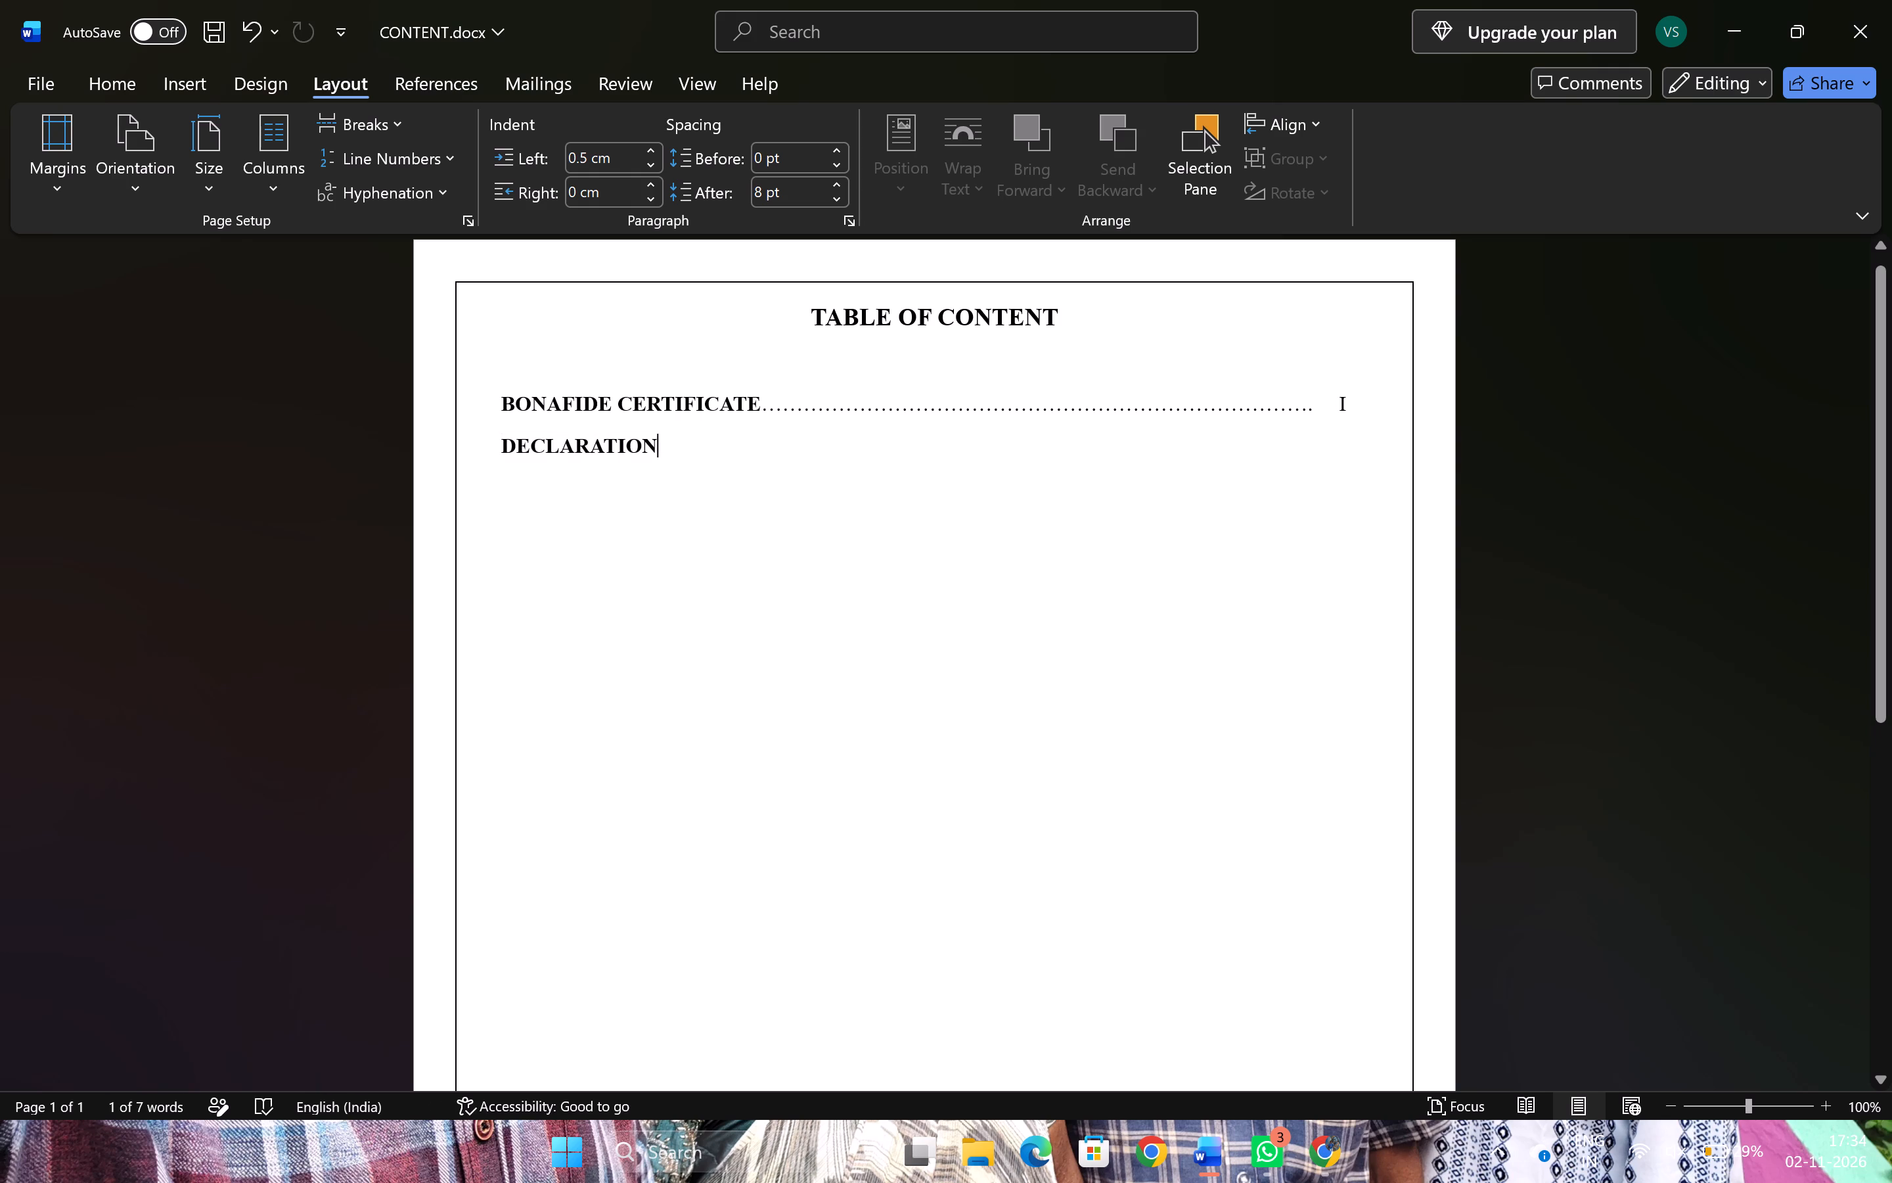
pyautogui.hotkey('ctrl', 'v')
pyautogui.press('Left')
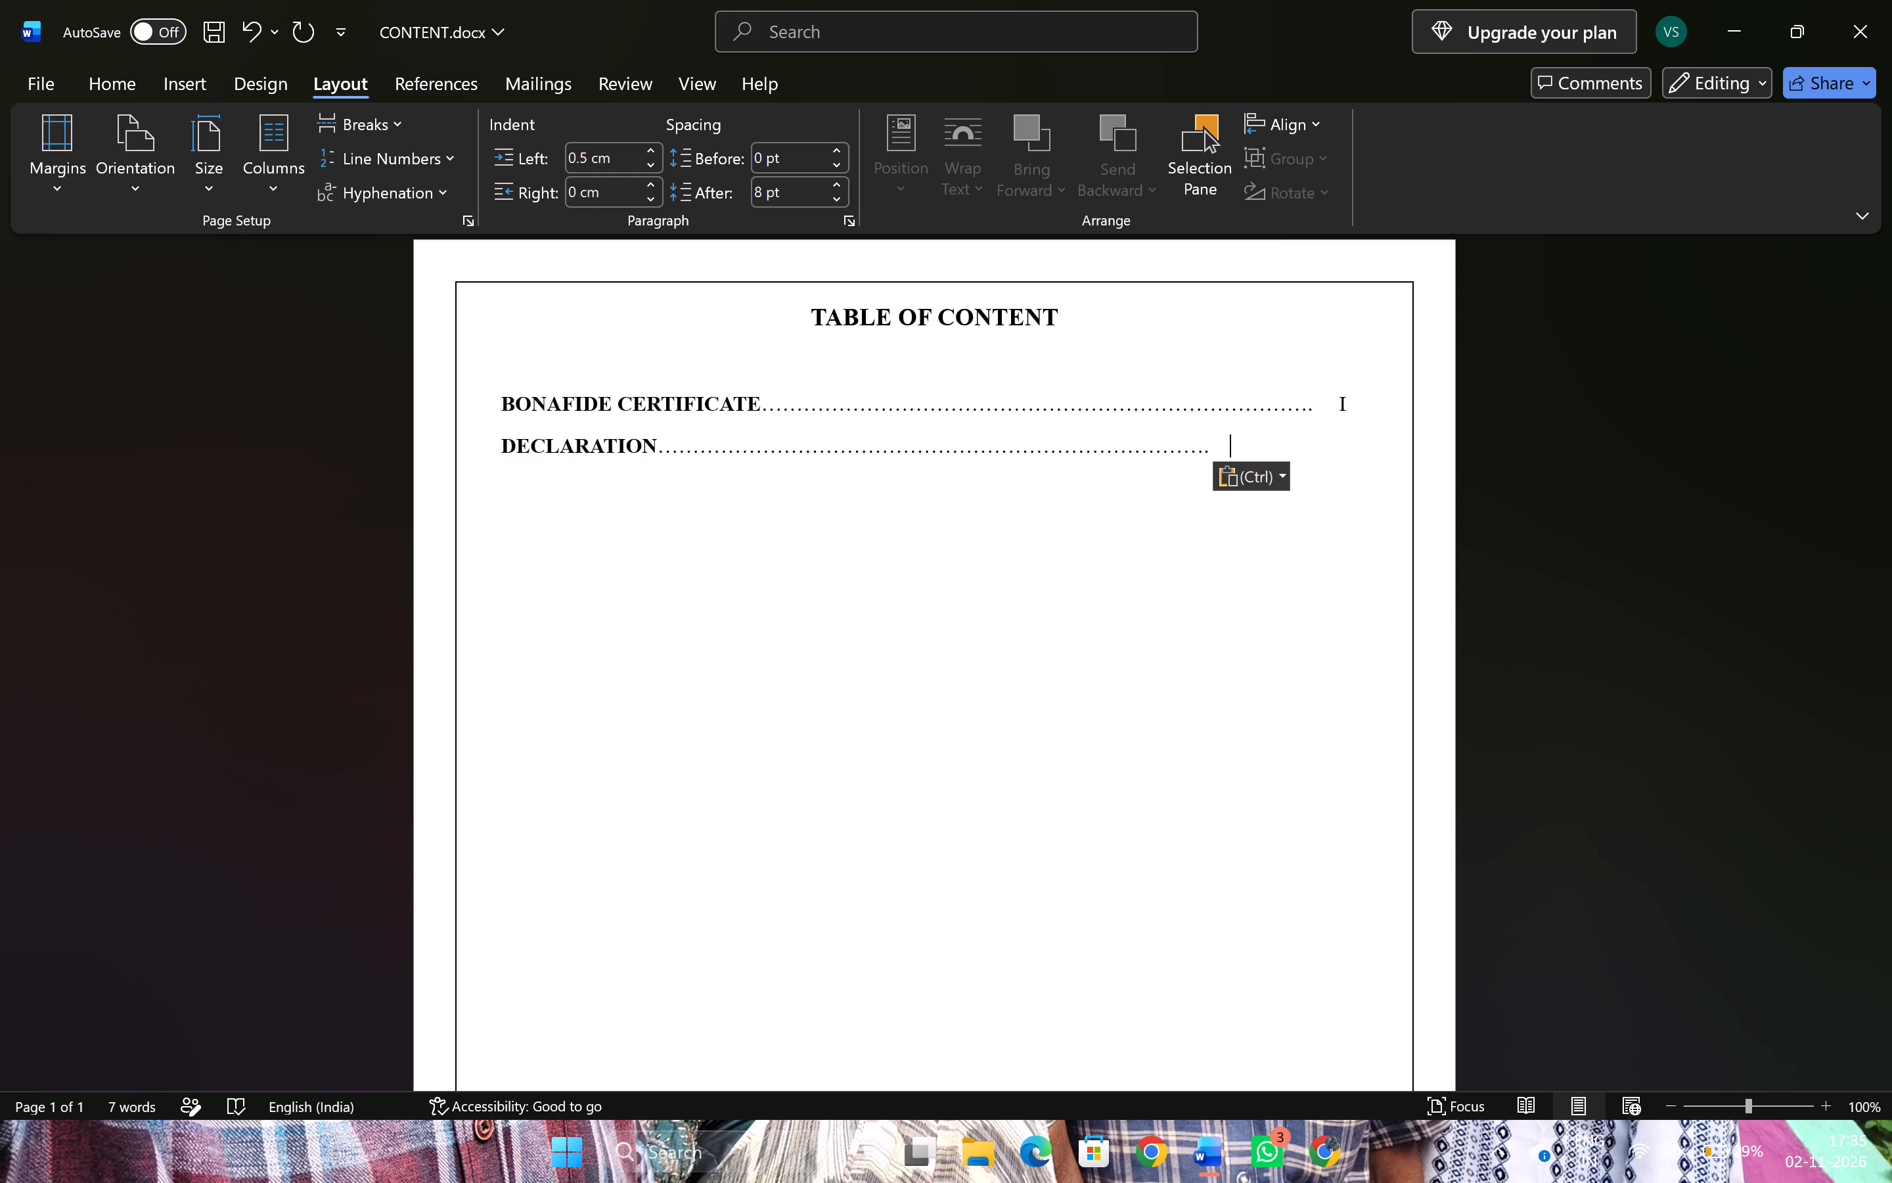
pyautogui.press('Left')
pyautogui.press('Left')
pyautogui.press('Left')
pyautogui.press('Left')
pyautogui.press('.')
pyautogui.press('.')
pyautogui.press('.')
pyautogui.press('.')
pyautogui.press('.')
pyautogui.press('.')
pyautogui.press('.')
pyautogui.press('.')
pyautogui.press('.')
pyautogui.press('.')
pyautogui.press('.')
pyautogui.press('.')
pyautogui.press('.')
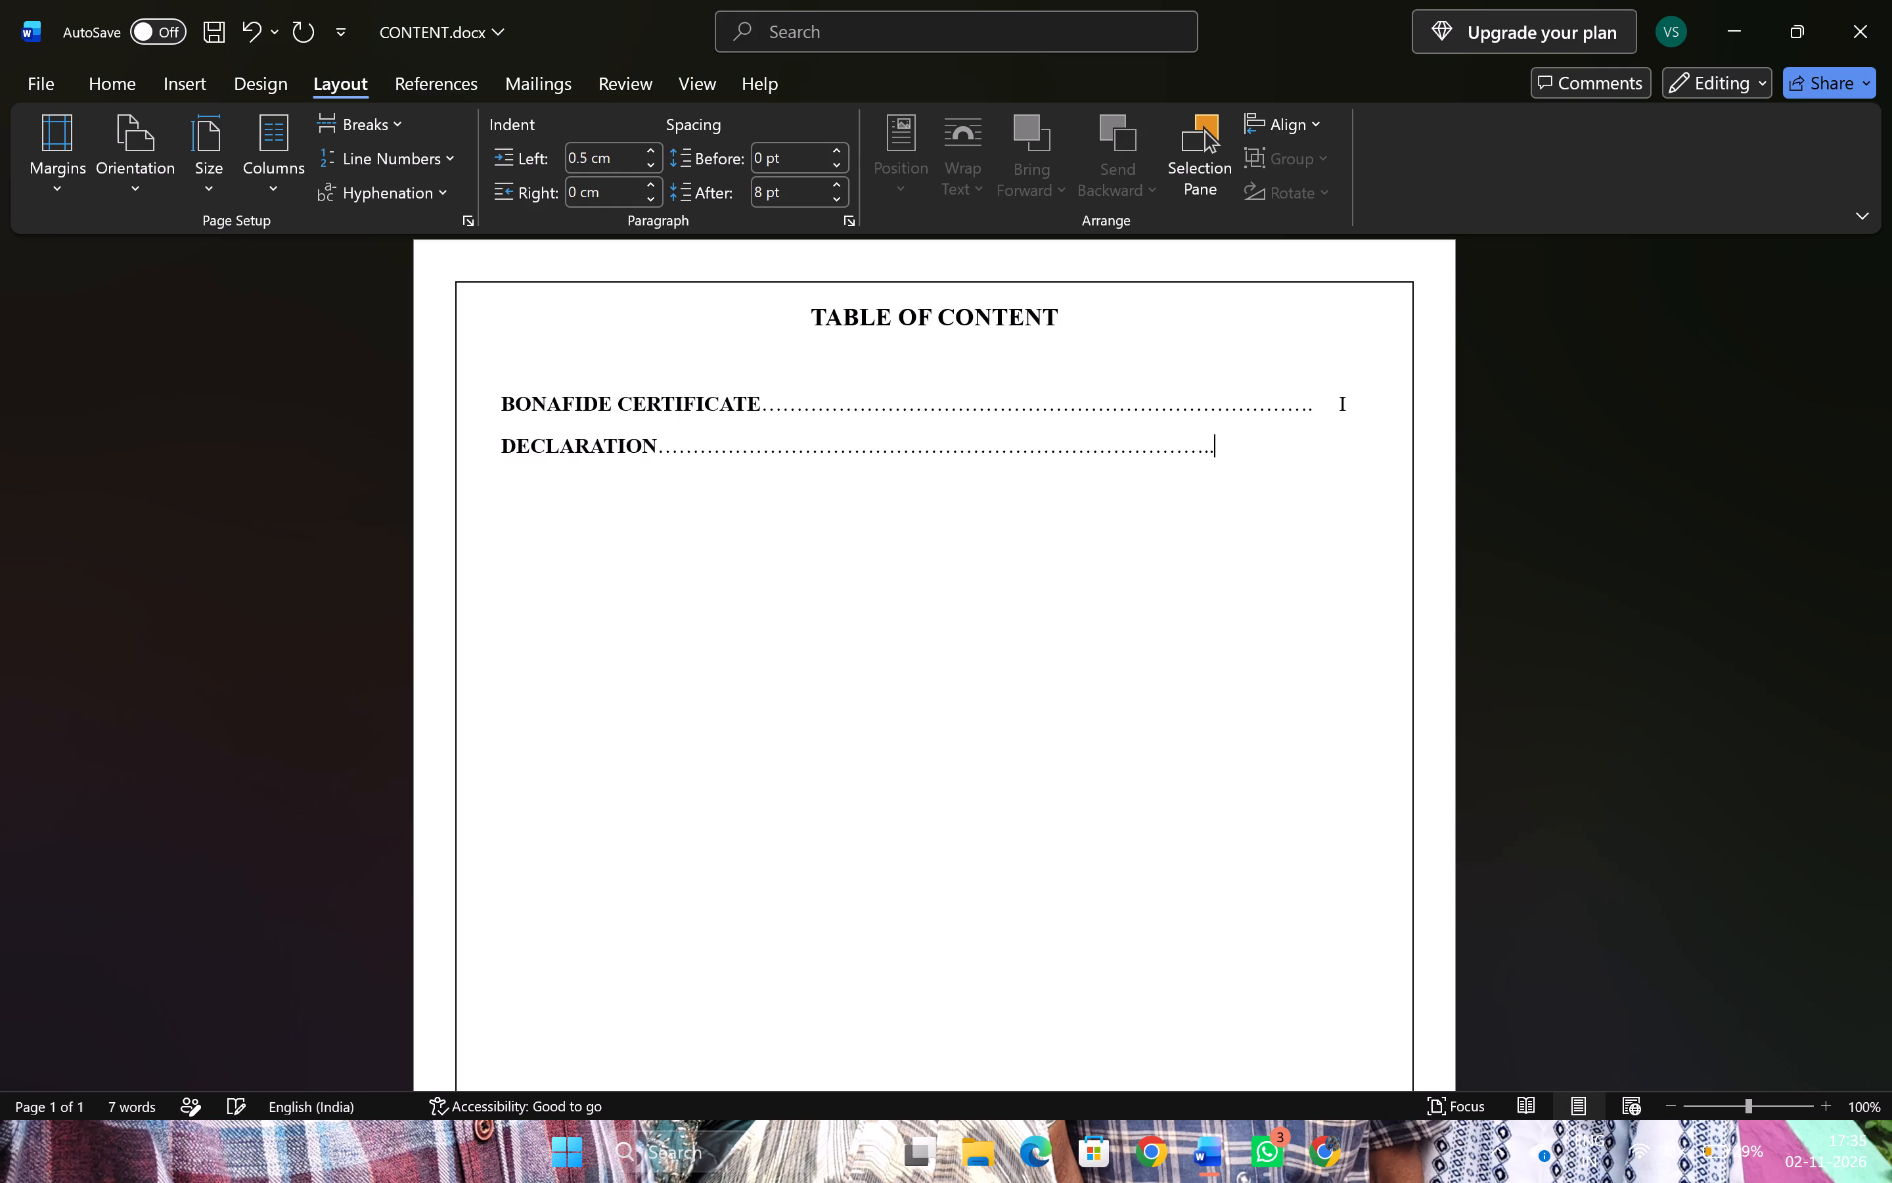
pyautogui.press('.')
# Replace the capitalised page number on the BONAFIDE CERTIFICATE line with a lowercase i.
pyautogui.press('Up')
pyautogui.press('Right')
pyautogui.press('Right')
pyautogui.press('Right')
pyautogui.press('Right')
pyautogui.press('Right')
pyautogui.press('Right')
pyautogui.press('Right')
pyautogui.press('BackSpace')
pyautogui.press('i')
# Lengthen the DECLARATION leader by one dot to match the line above and enter page number ii after the gap.
pyautogui.press('Down')
pyautogui.press('Left')
pyautogui.press('Left')
pyautogui.press('Left')
pyautogui.press('Left')
pyautogui.press('Left')
pyautogui.press('.')
pyautogui.hotkey('shift', 'Right')
pyautogui.hotkey('shift', 'Right')
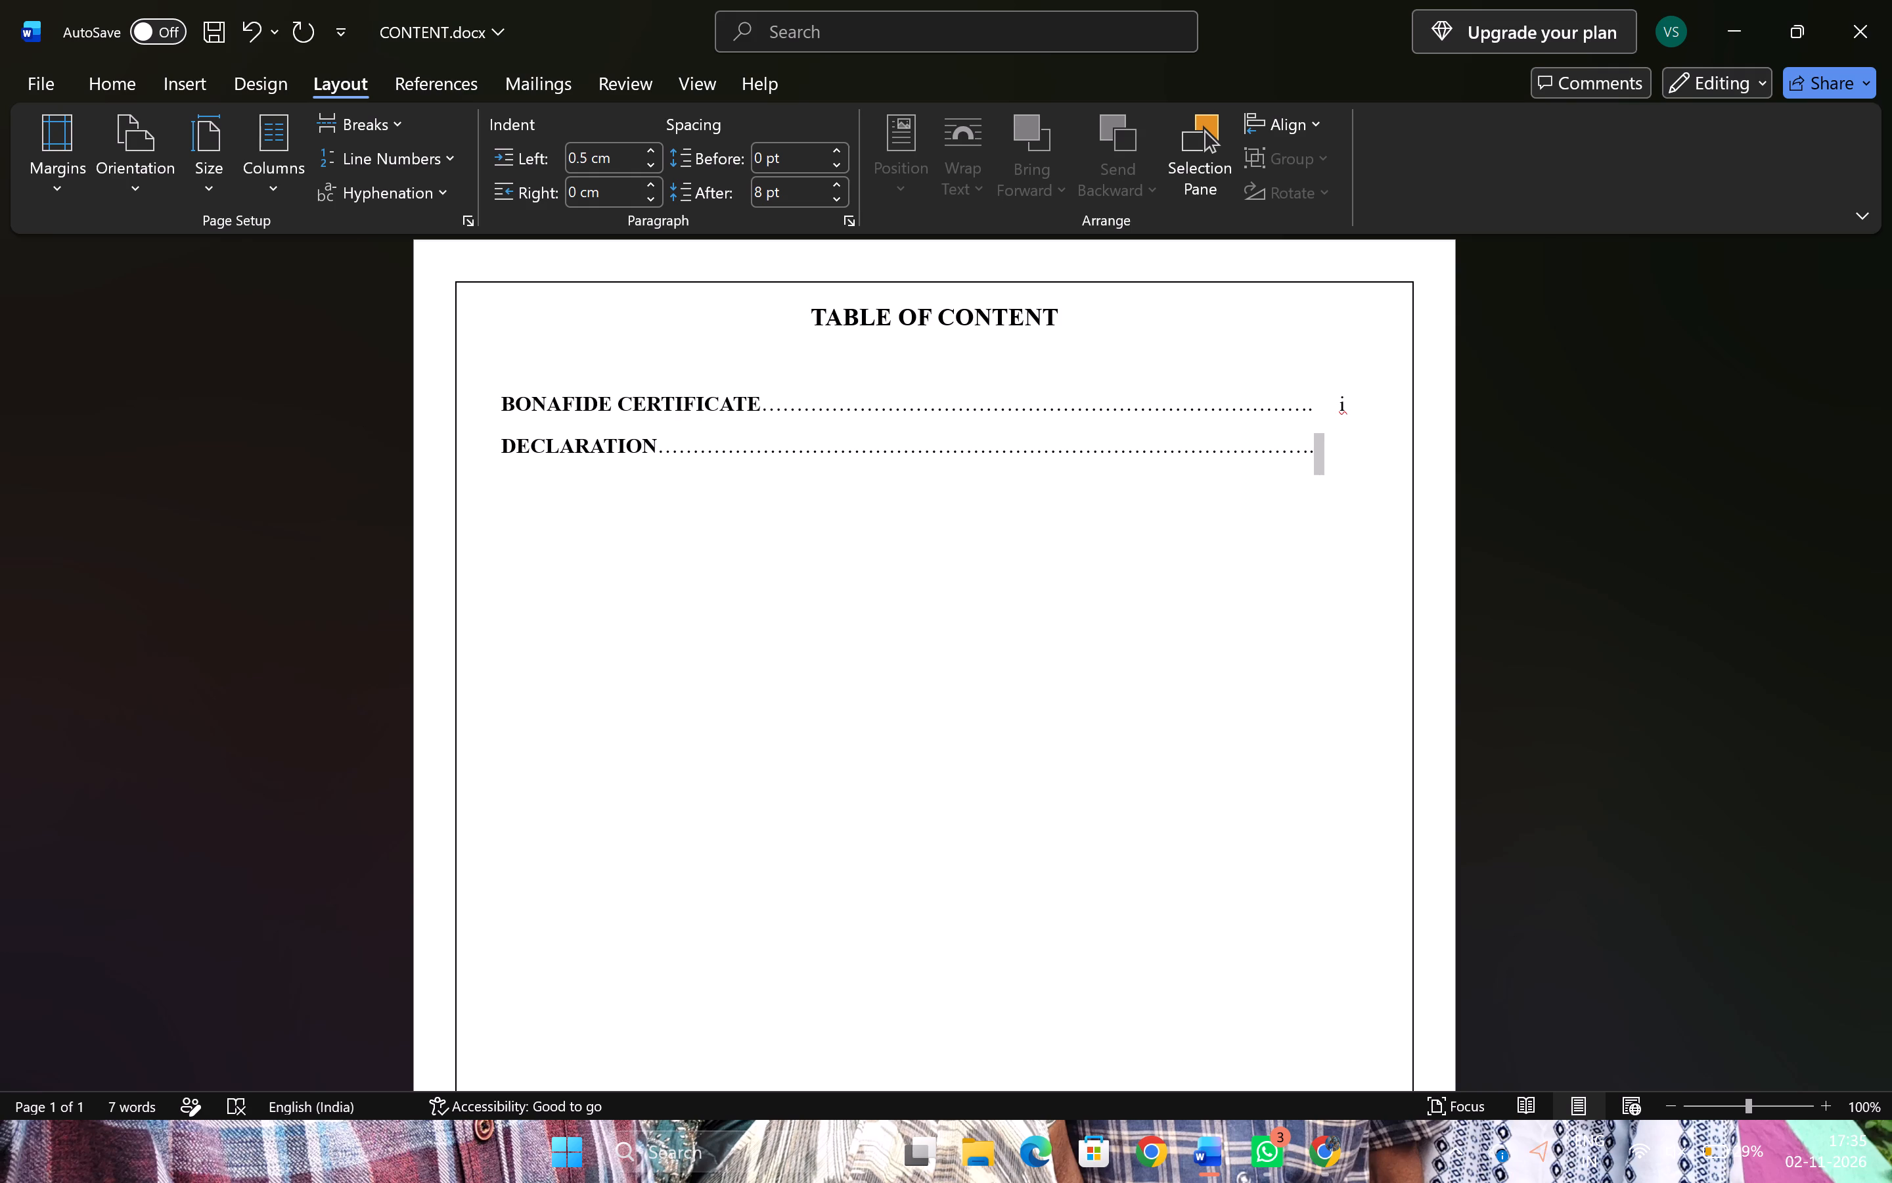
pyautogui.hotkey('ctrl', 'Right')
pyautogui.write('ii')
# Add the ACKNOWLEDGEMENTS heading from page 4 of the report PDF as a new line below DECLARATION.
pyautogui.press('Return')
pyautogui.hotkey('alt', 'Tab')
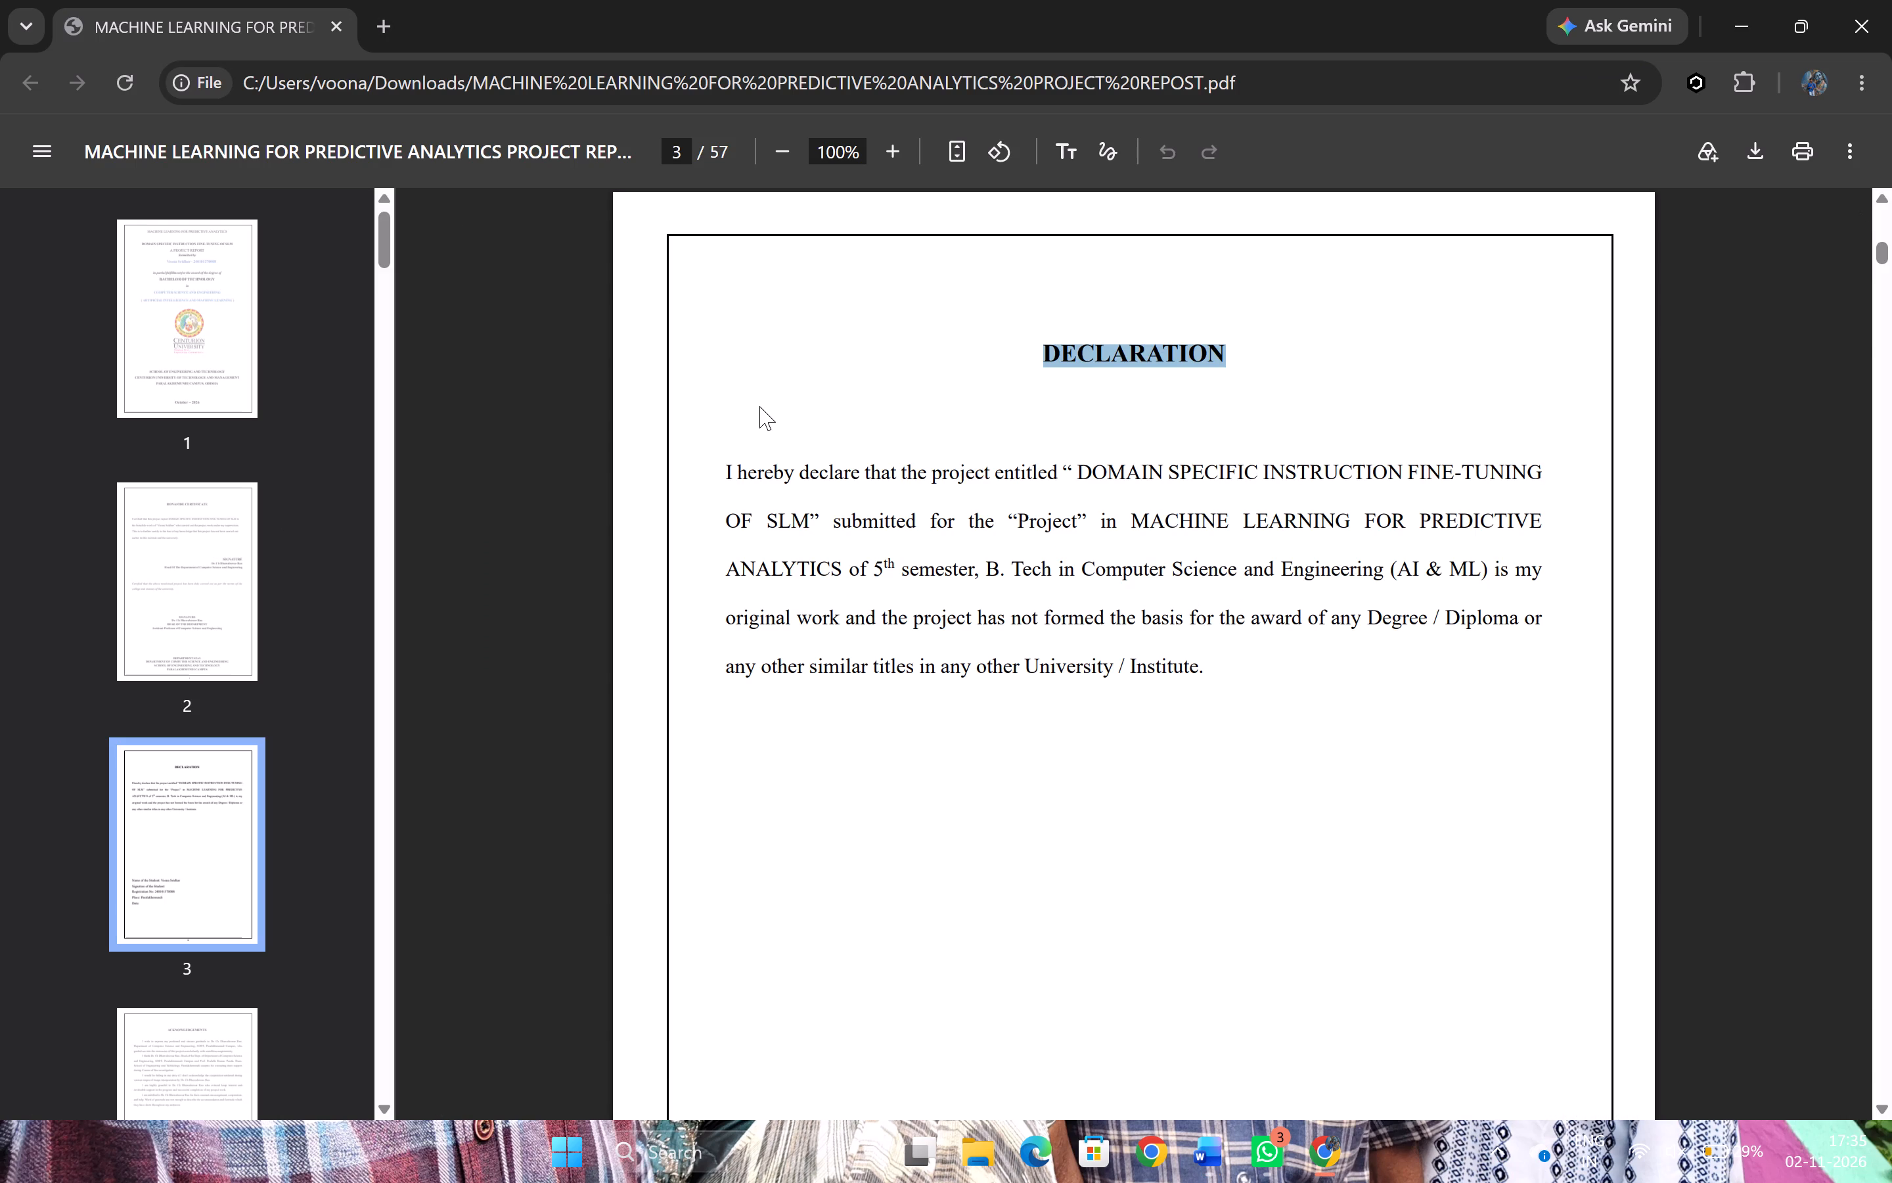
pyautogui.click(192, 1010)
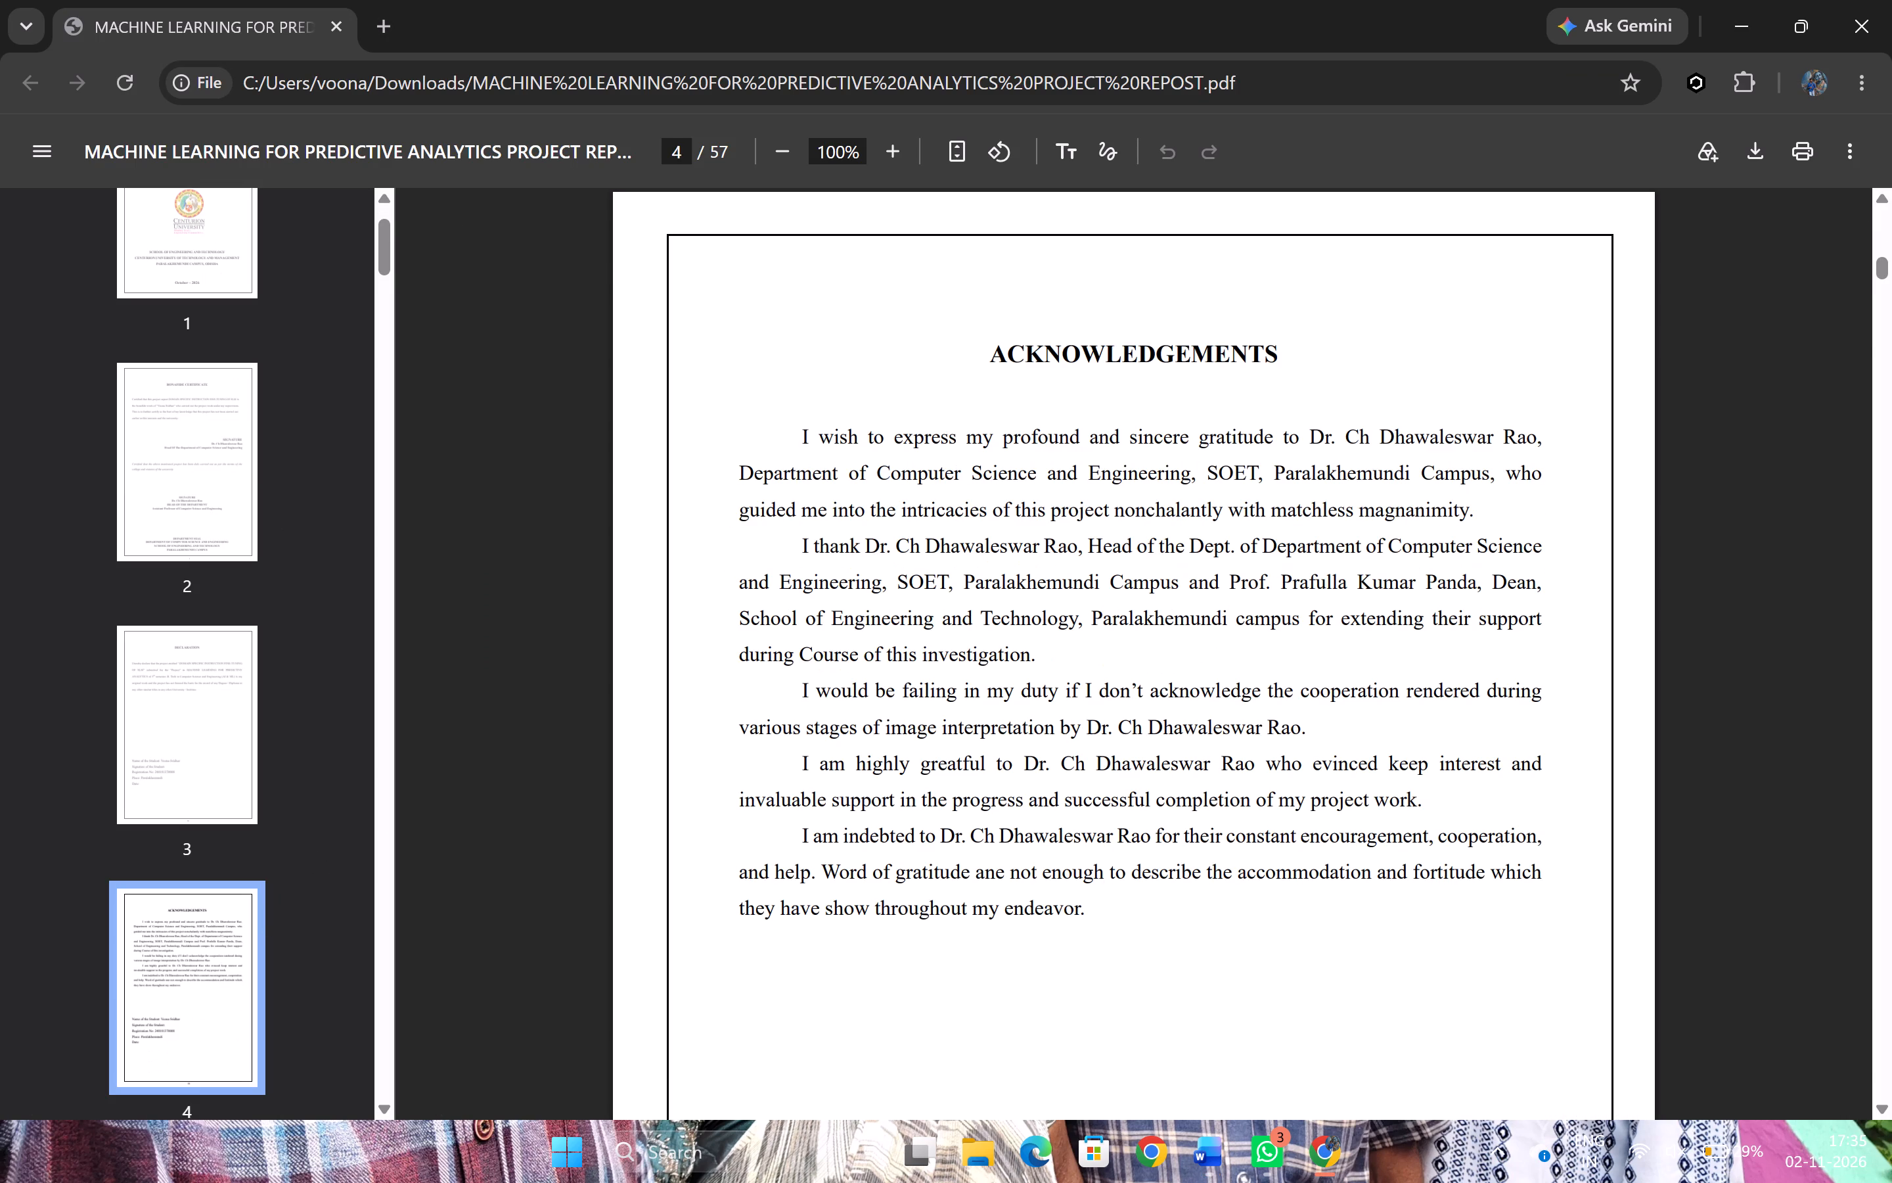
pyautogui.click(992, 357)
pyautogui.moveTo(992, 357); pyautogui.dragTo(1316, 371)
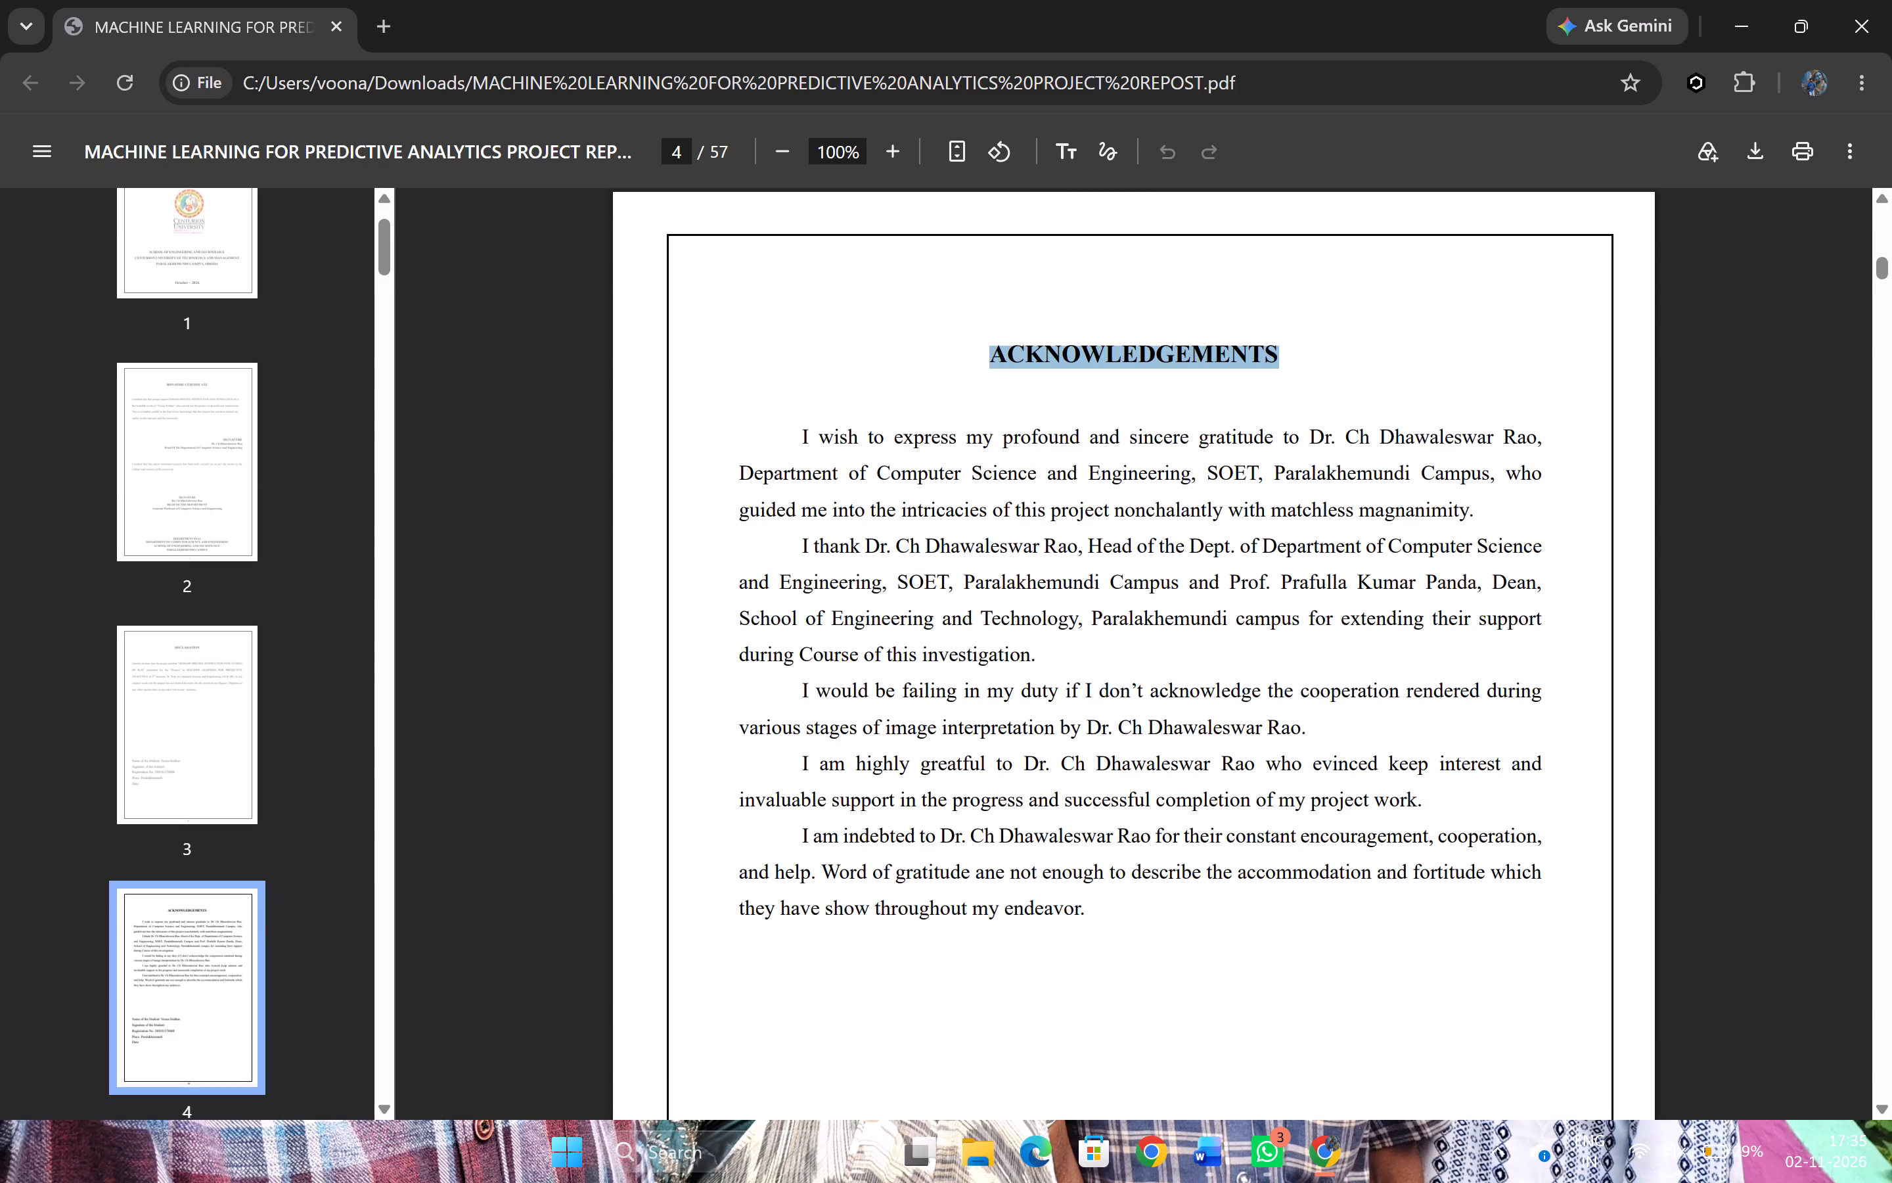
pyautogui.moveTo(1316, 371); pyautogui.dragTo(1323, 369)
pyautogui.hotkey('ctrl', 'c')
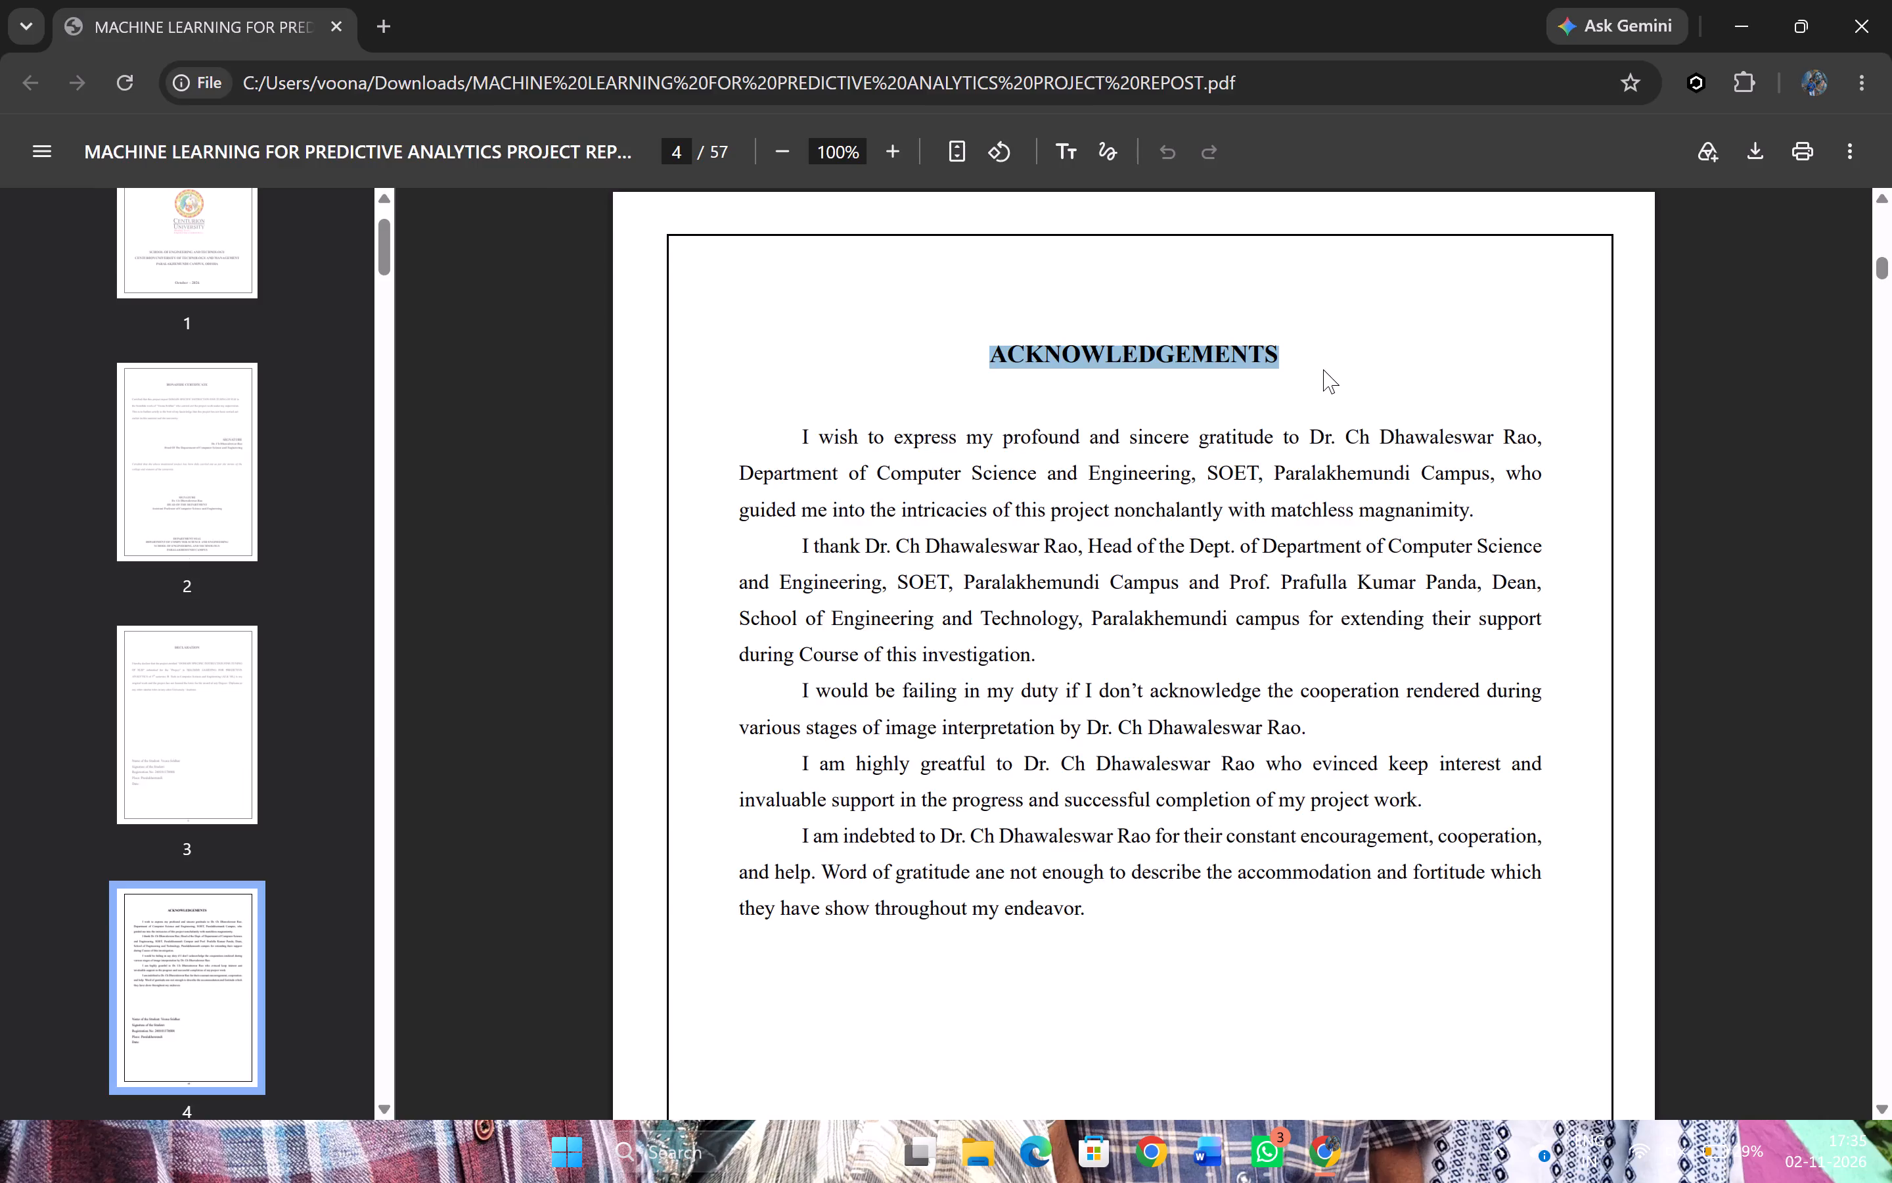
pyautogui.hotkey('alt', 'Tab')
pyautogui.hotkey('ctrl', 'v')
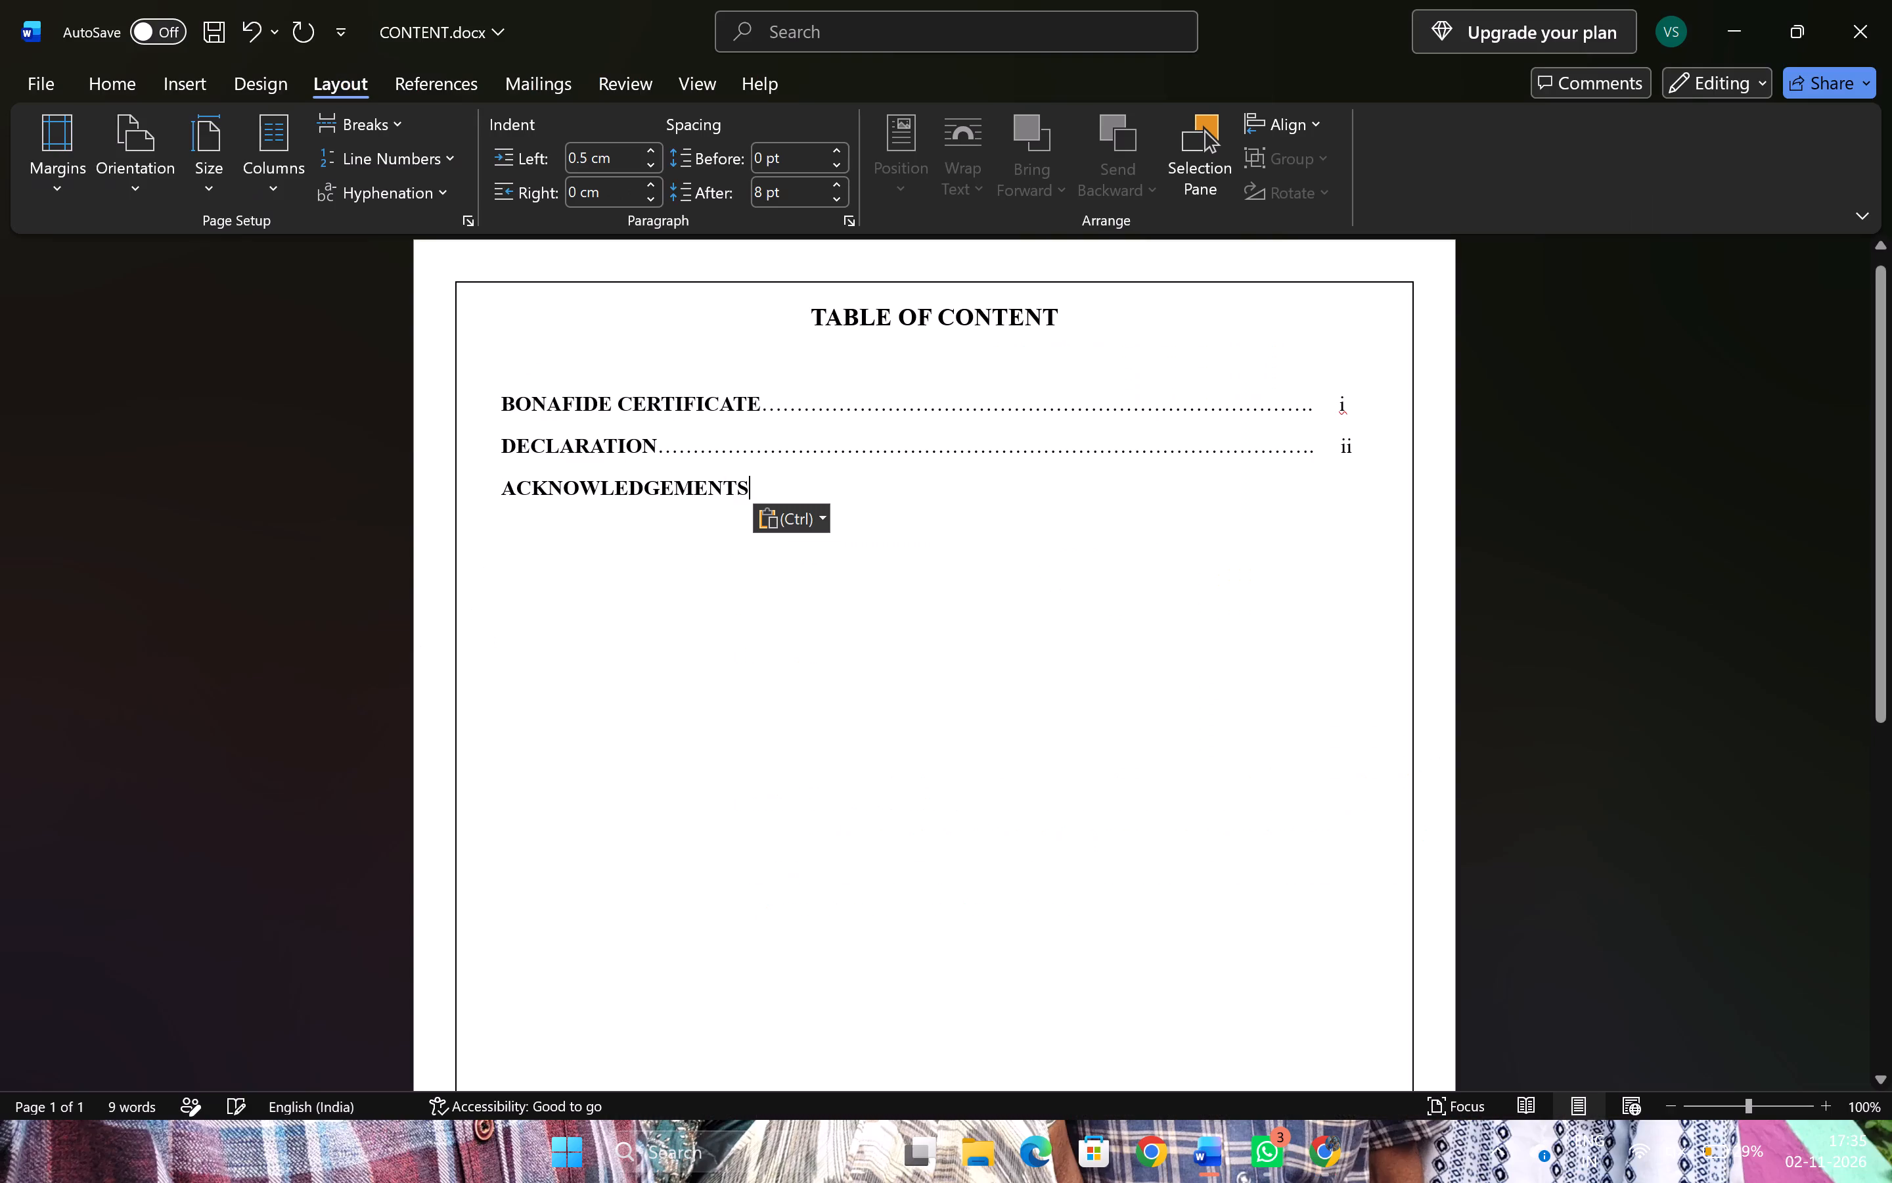
# Add a dotted leader after ACKNOWLEDGEMENTS and remove bold from the dots only.
pyautogui.press('.')
pyautogui.press('.')
pyautogui.press('.')
pyautogui.press('.')
pyautogui.press('.')
pyautogui.press('.')
pyautogui.press('.')
pyautogui.press('.')
pyautogui.press('.')
pyautogui.press('.')
pyautogui.press('.')
pyautogui.press('.')
pyautogui.press('.')
pyautogui.press('.')
pyautogui.press('.')
pyautogui.press('.')
pyautogui.press('.')
pyautogui.press('.')
pyautogui.press('.')
pyautogui.press('.')
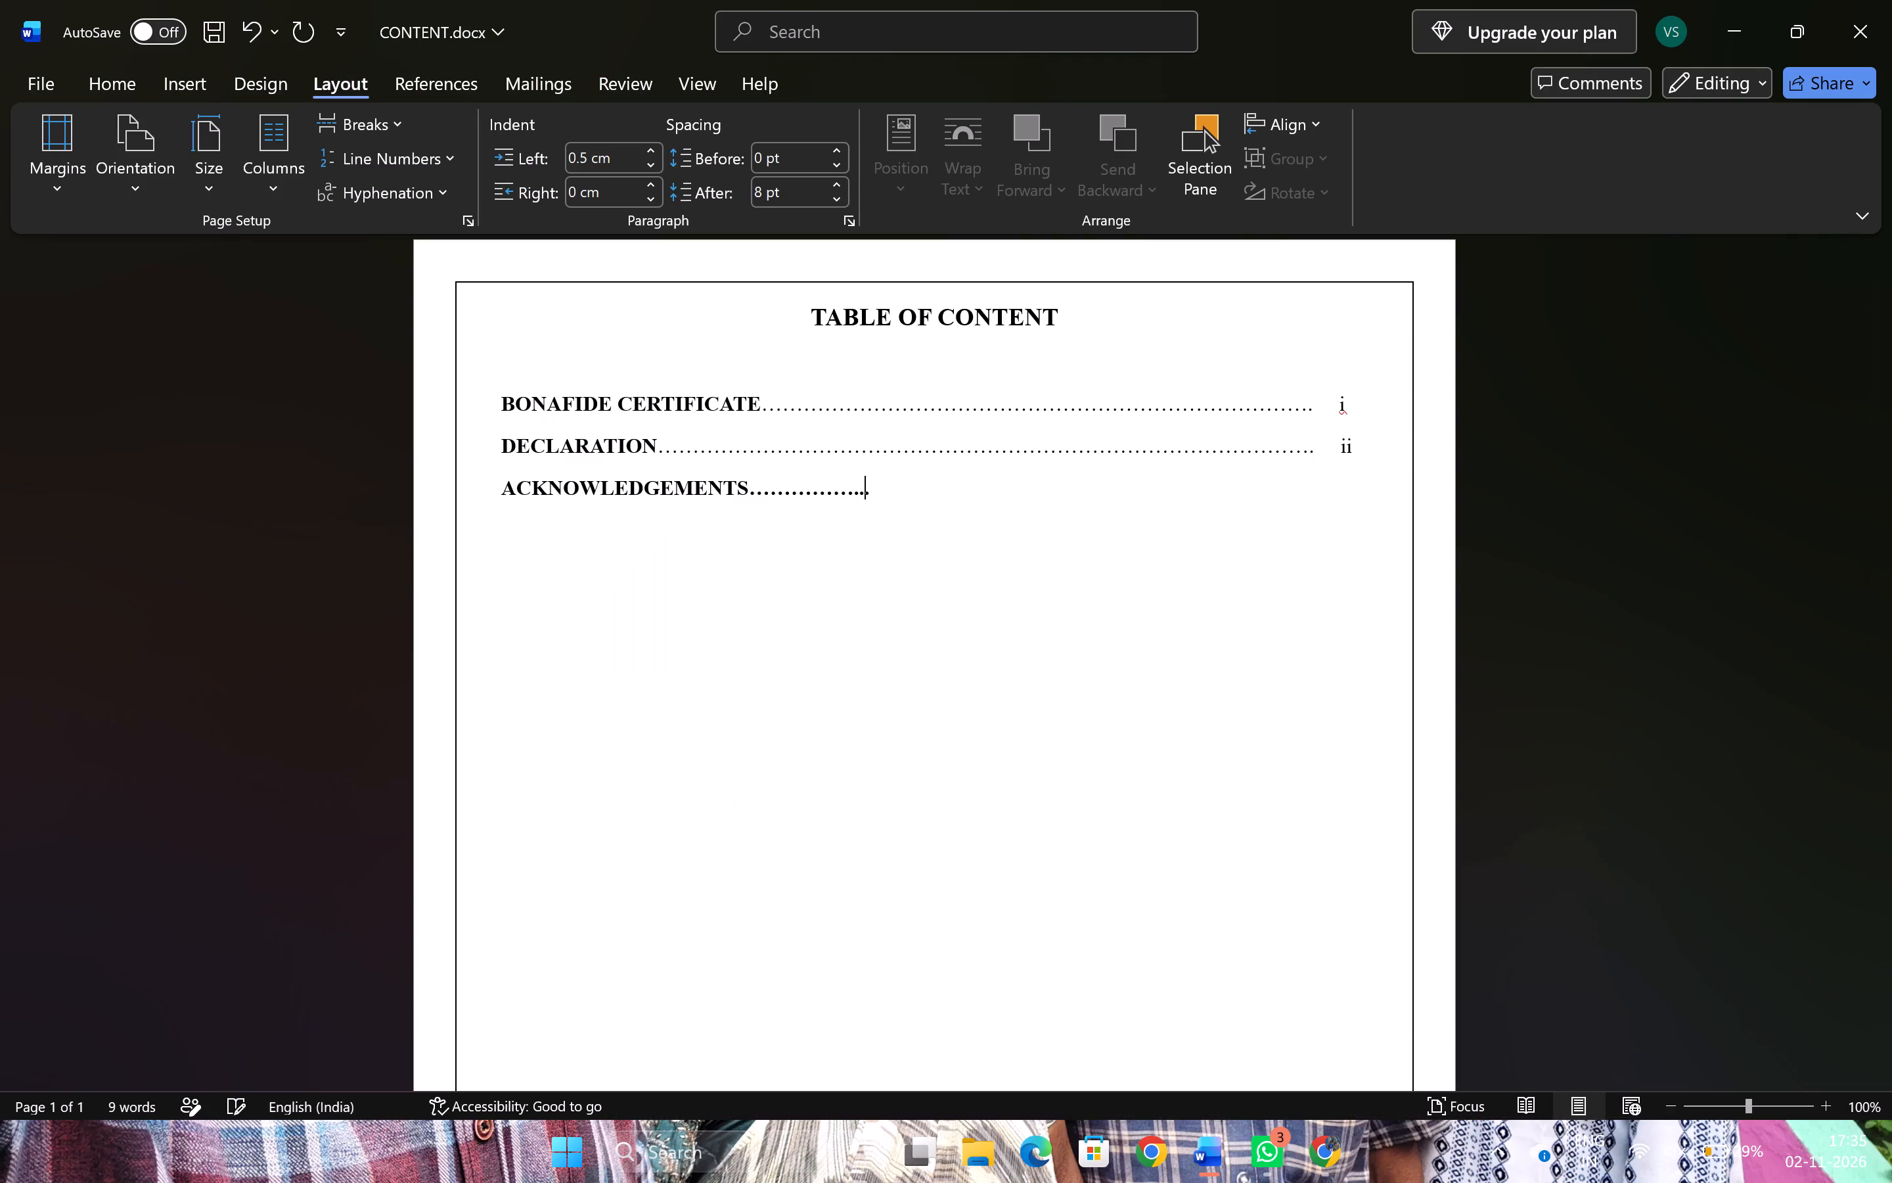
pyautogui.press('.')
pyautogui.hotkey('ctrl', 'shift', 'Left')
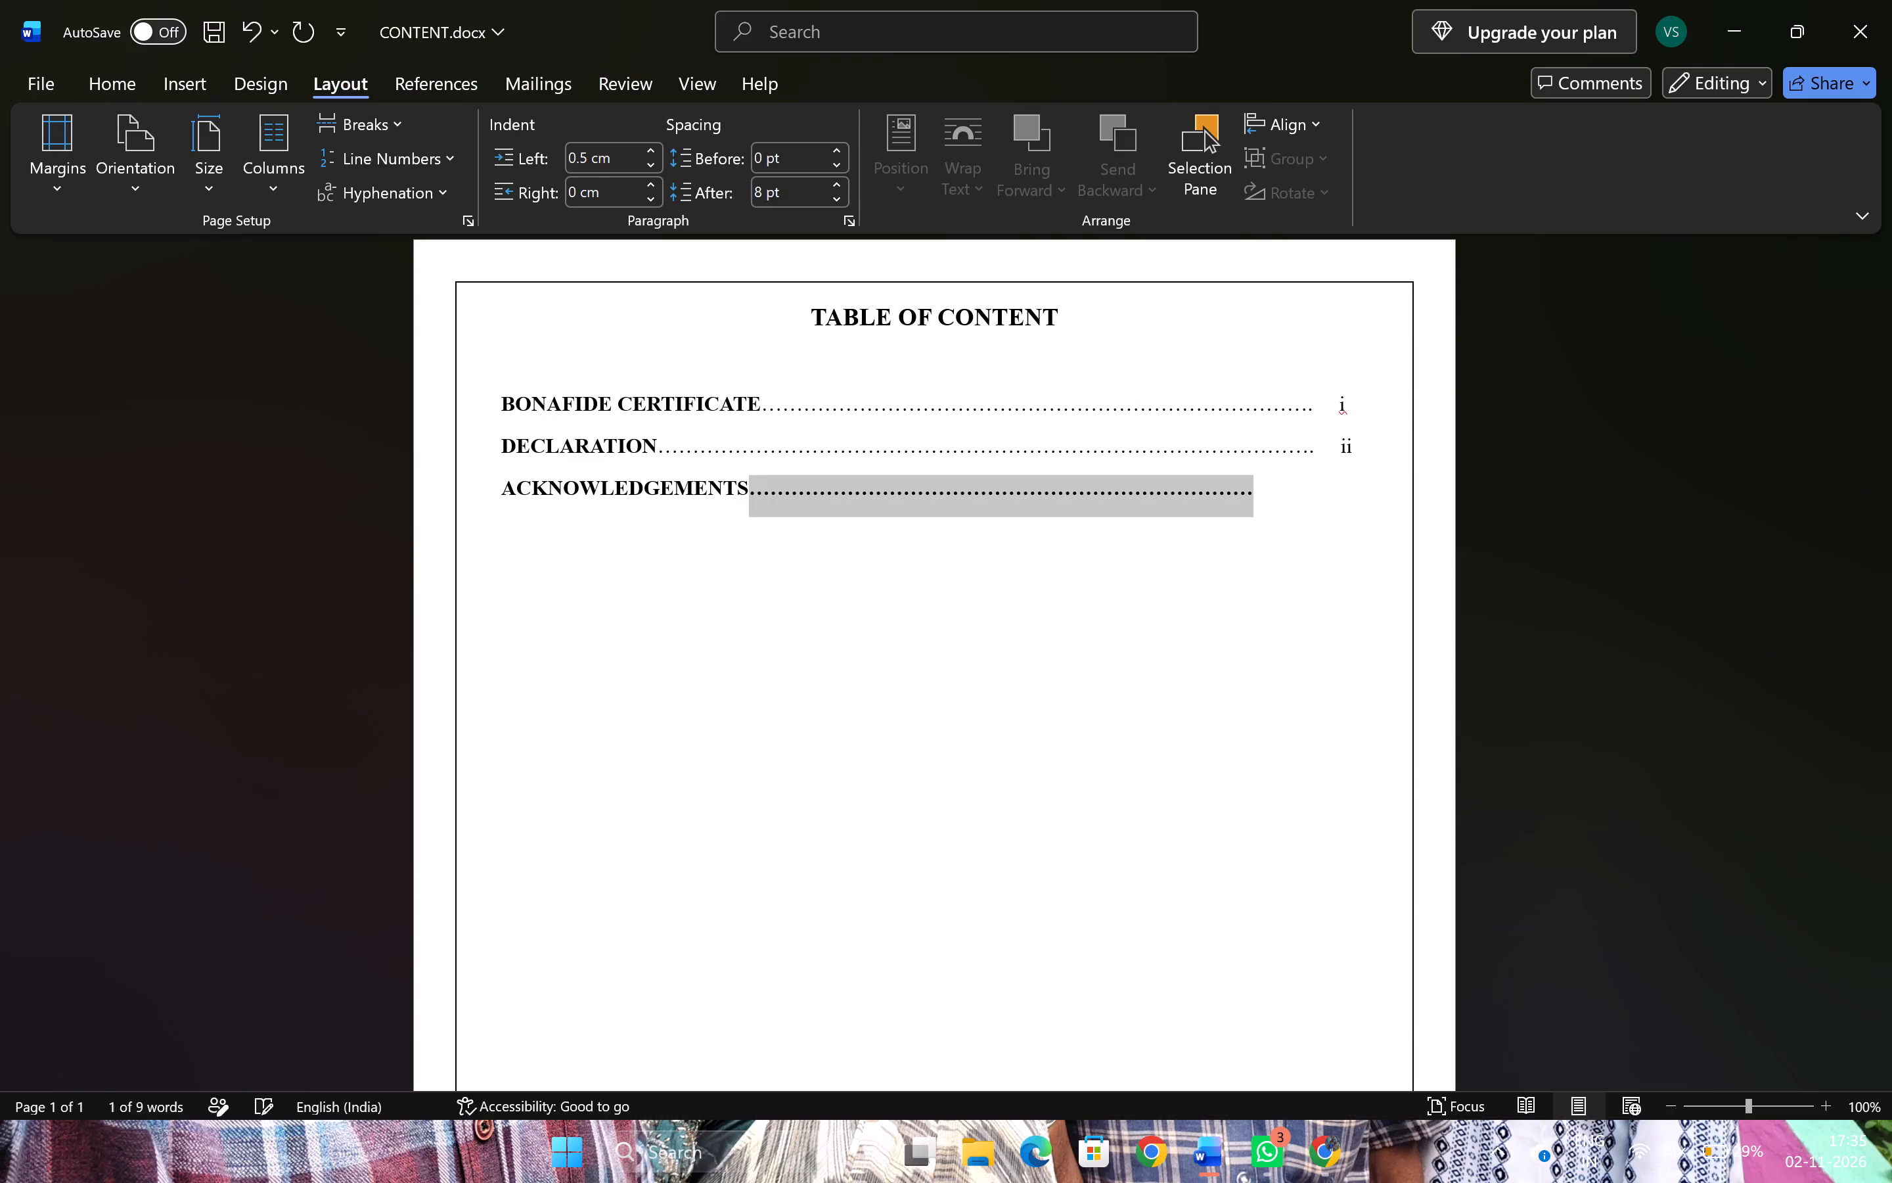
pyautogui.hotkey('ctrl', 'b')
pyautogui.press('Right')
# Extend the ACKNOWLEDGEMENTS leader with more dots so it ends level with the leaders above.
pyautogui.write('.....')
pyautogui.press('.')
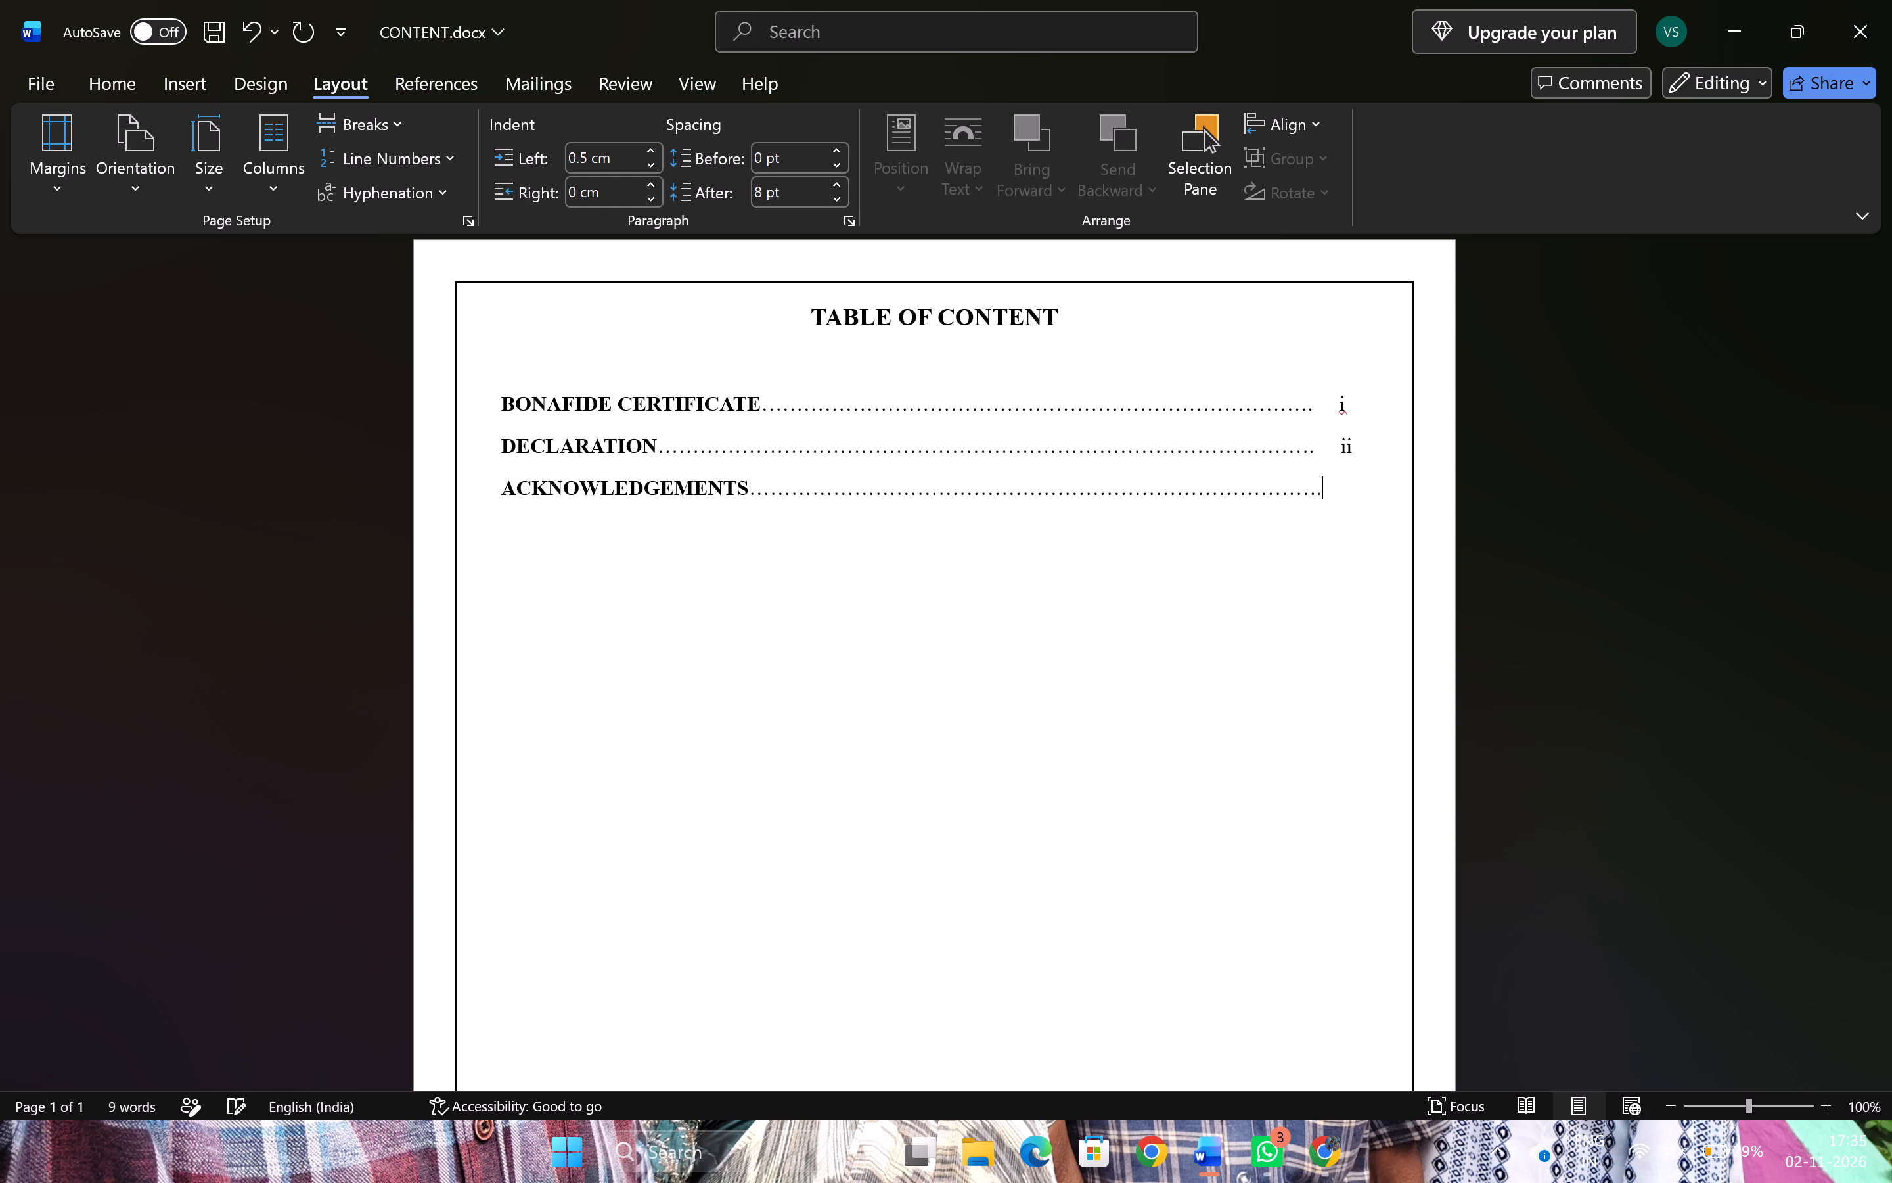
pyautogui.press('BackSpace')
pyautogui.press('BackSpace')
pyautogui.write('...')
# Enter page number iii after the ACKNOWLEDGEMENTS leader, with the gap trimmed to four spaces to align with the numbers above.
pyautogui.press('space')
pyautogui.press('space')
pyautogui.press('space')
pyautogui.press('space')
pyautogui.press('space')
pyautogui.write('ii')
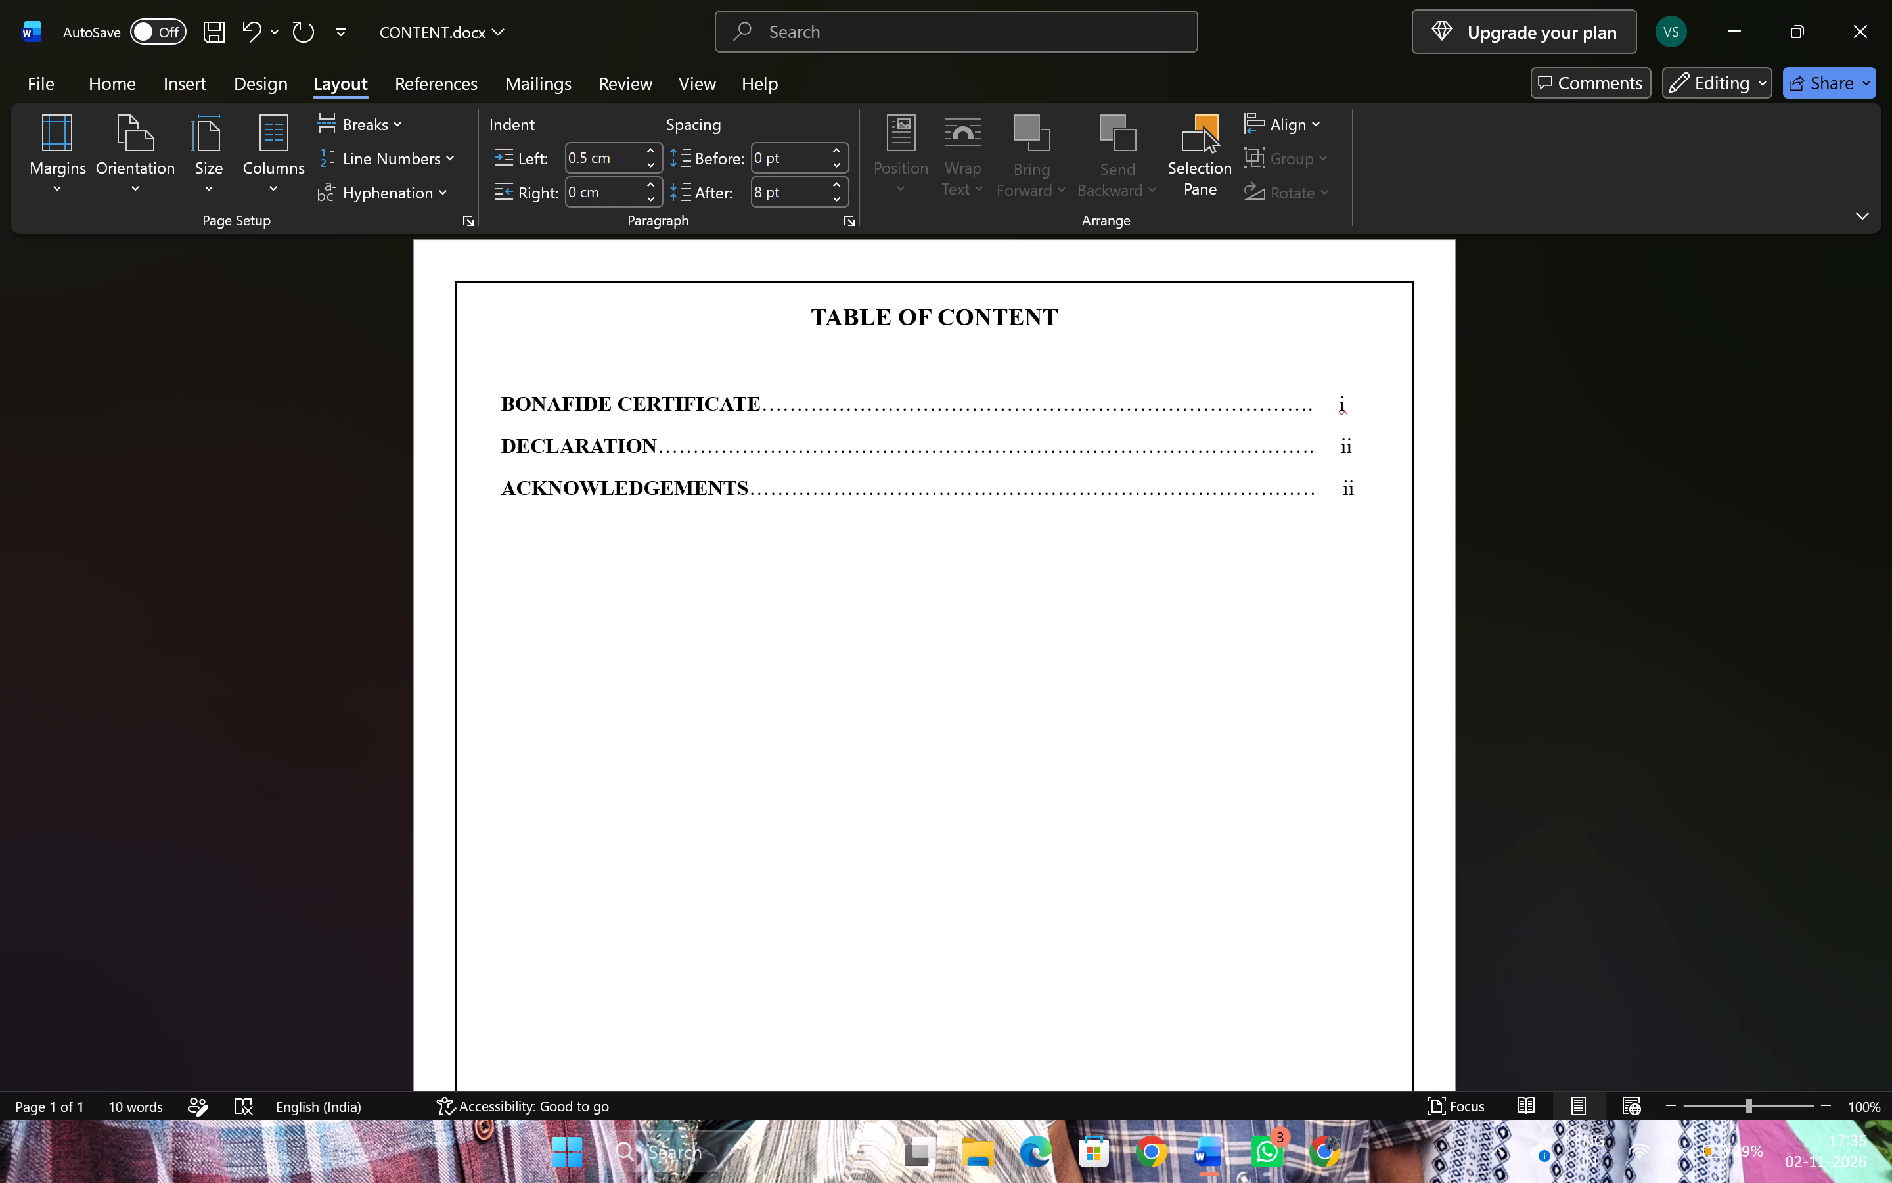
pyautogui.press('i')
pyautogui.press('Left')
pyautogui.press('Left')
pyautogui.press('Left')
pyautogui.press('BackSpace')
# Add the ABSTRACT heading from page 5 of the report PDF as a new line below ACKNOWLEDGEMENTS.
pyautogui.hotkey('ctrl', 'Right')
pyautogui.press('Return')
pyautogui.hotkey('alt', '`')
pyautogui.hotkey('alt', 'Tab')
pyautogui.hotkey('alt', 'Tab')
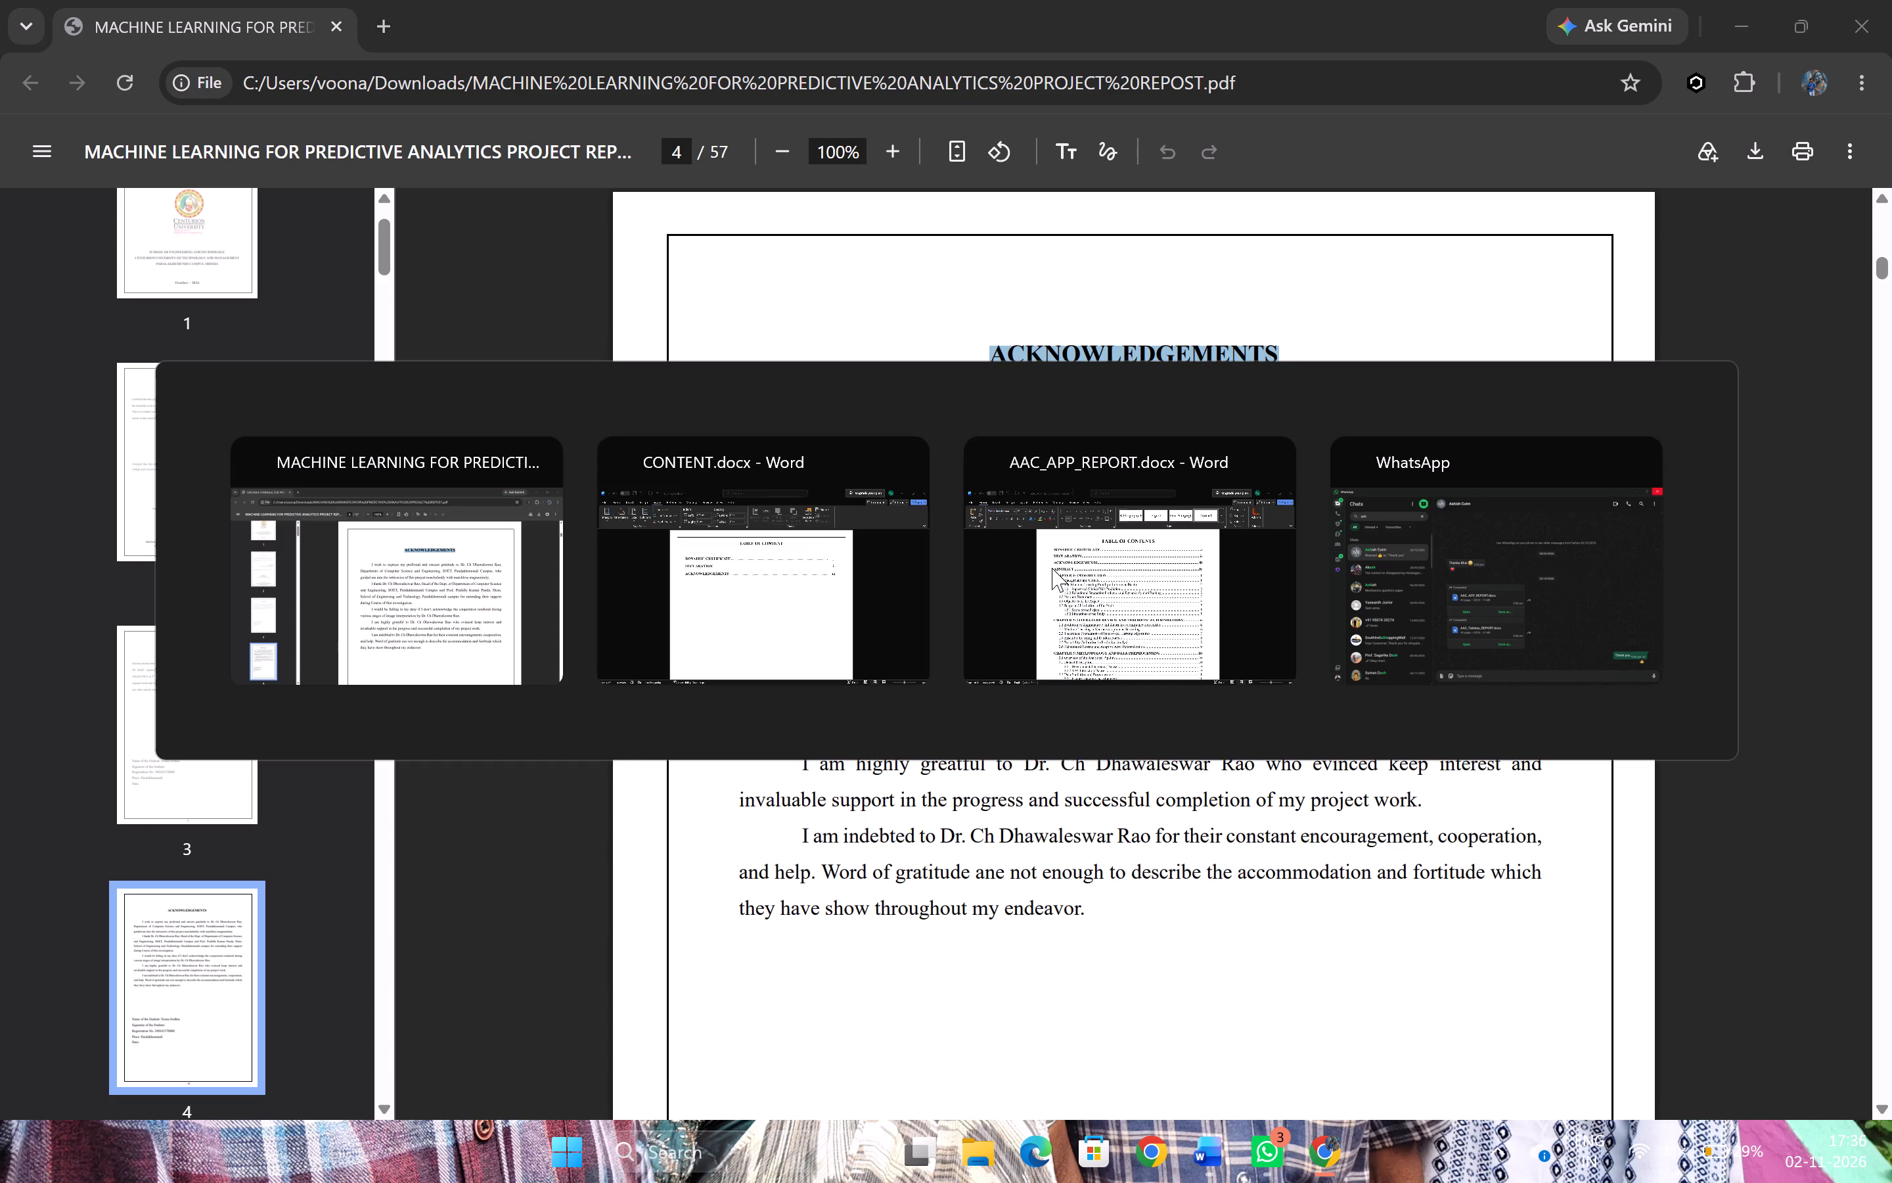
pyautogui.hotkey('alt', 'Tab')
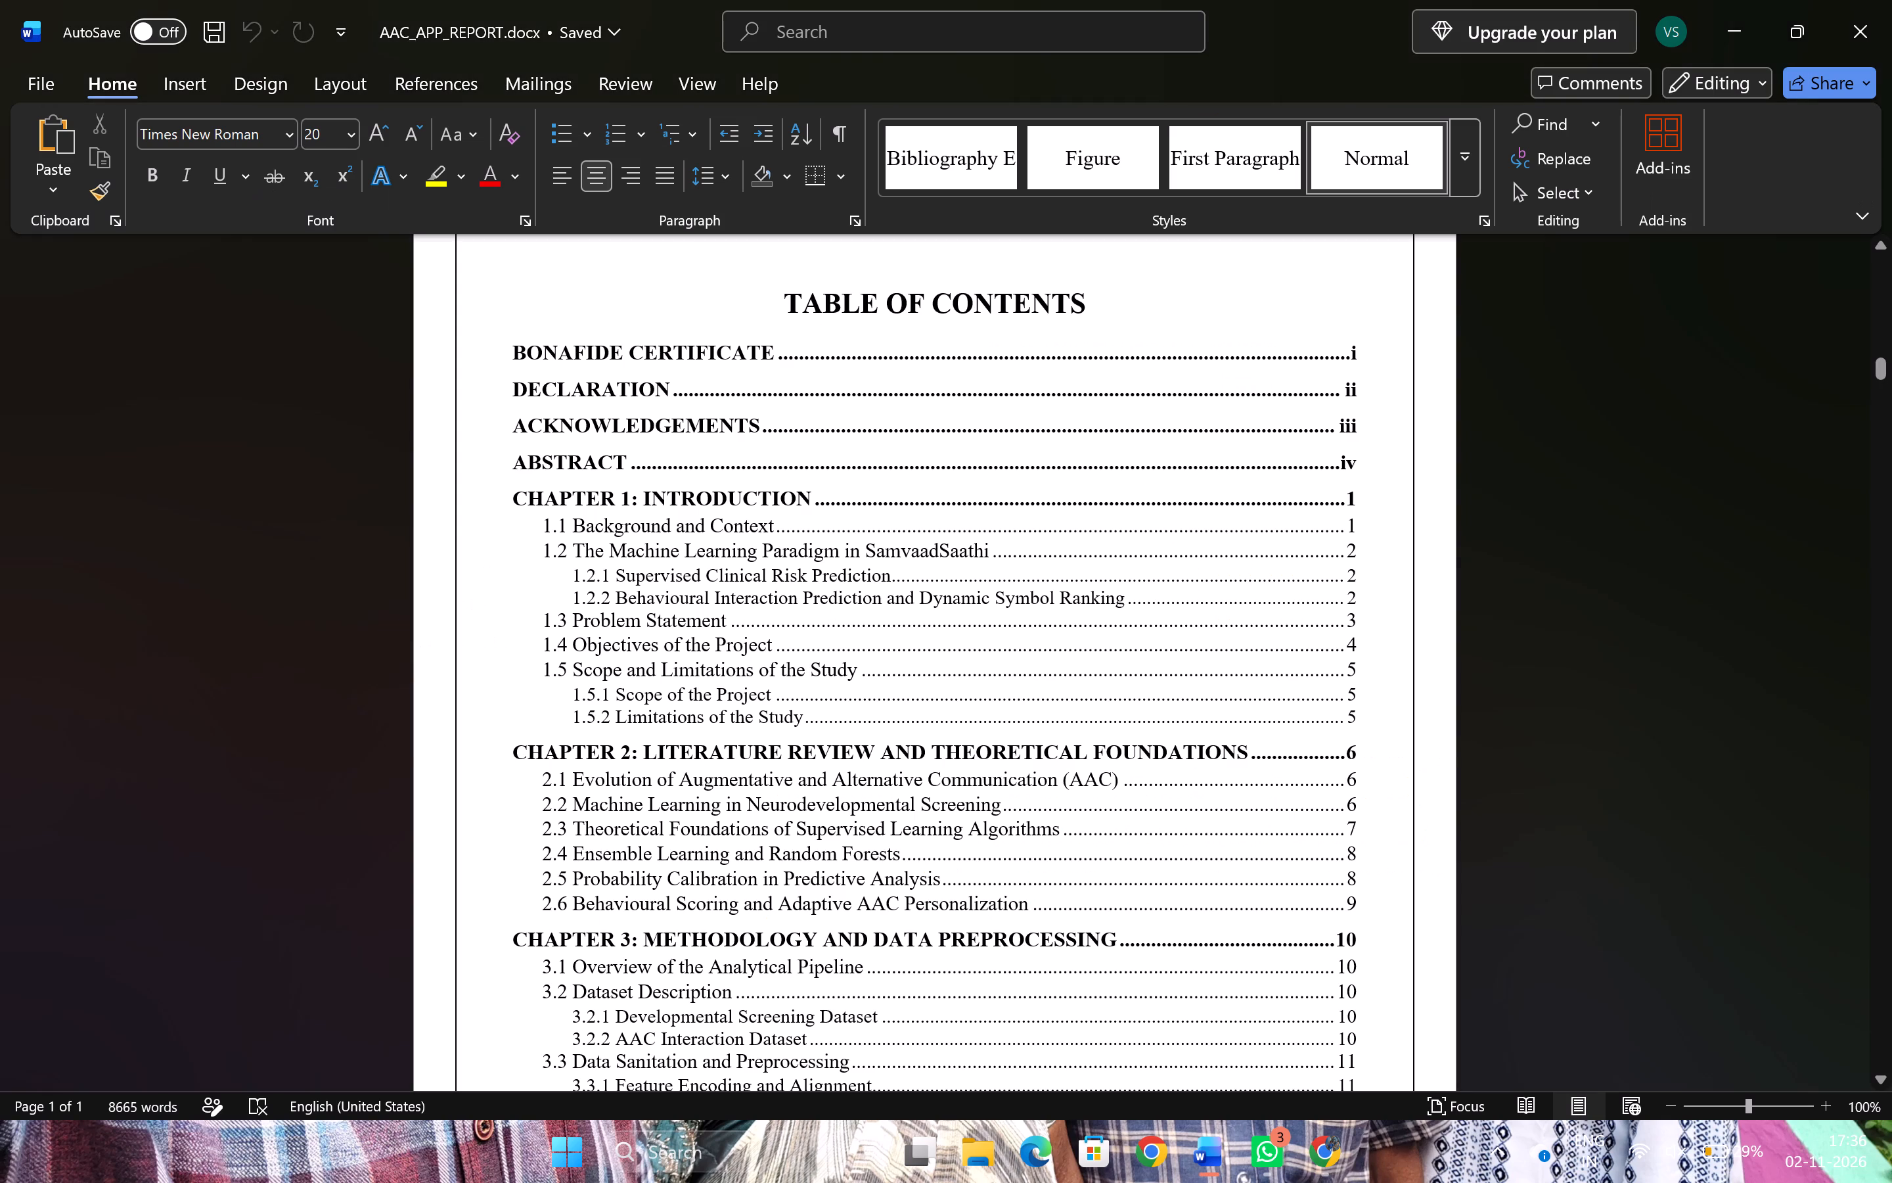
pyautogui.hotkey('alt', 'Tab')
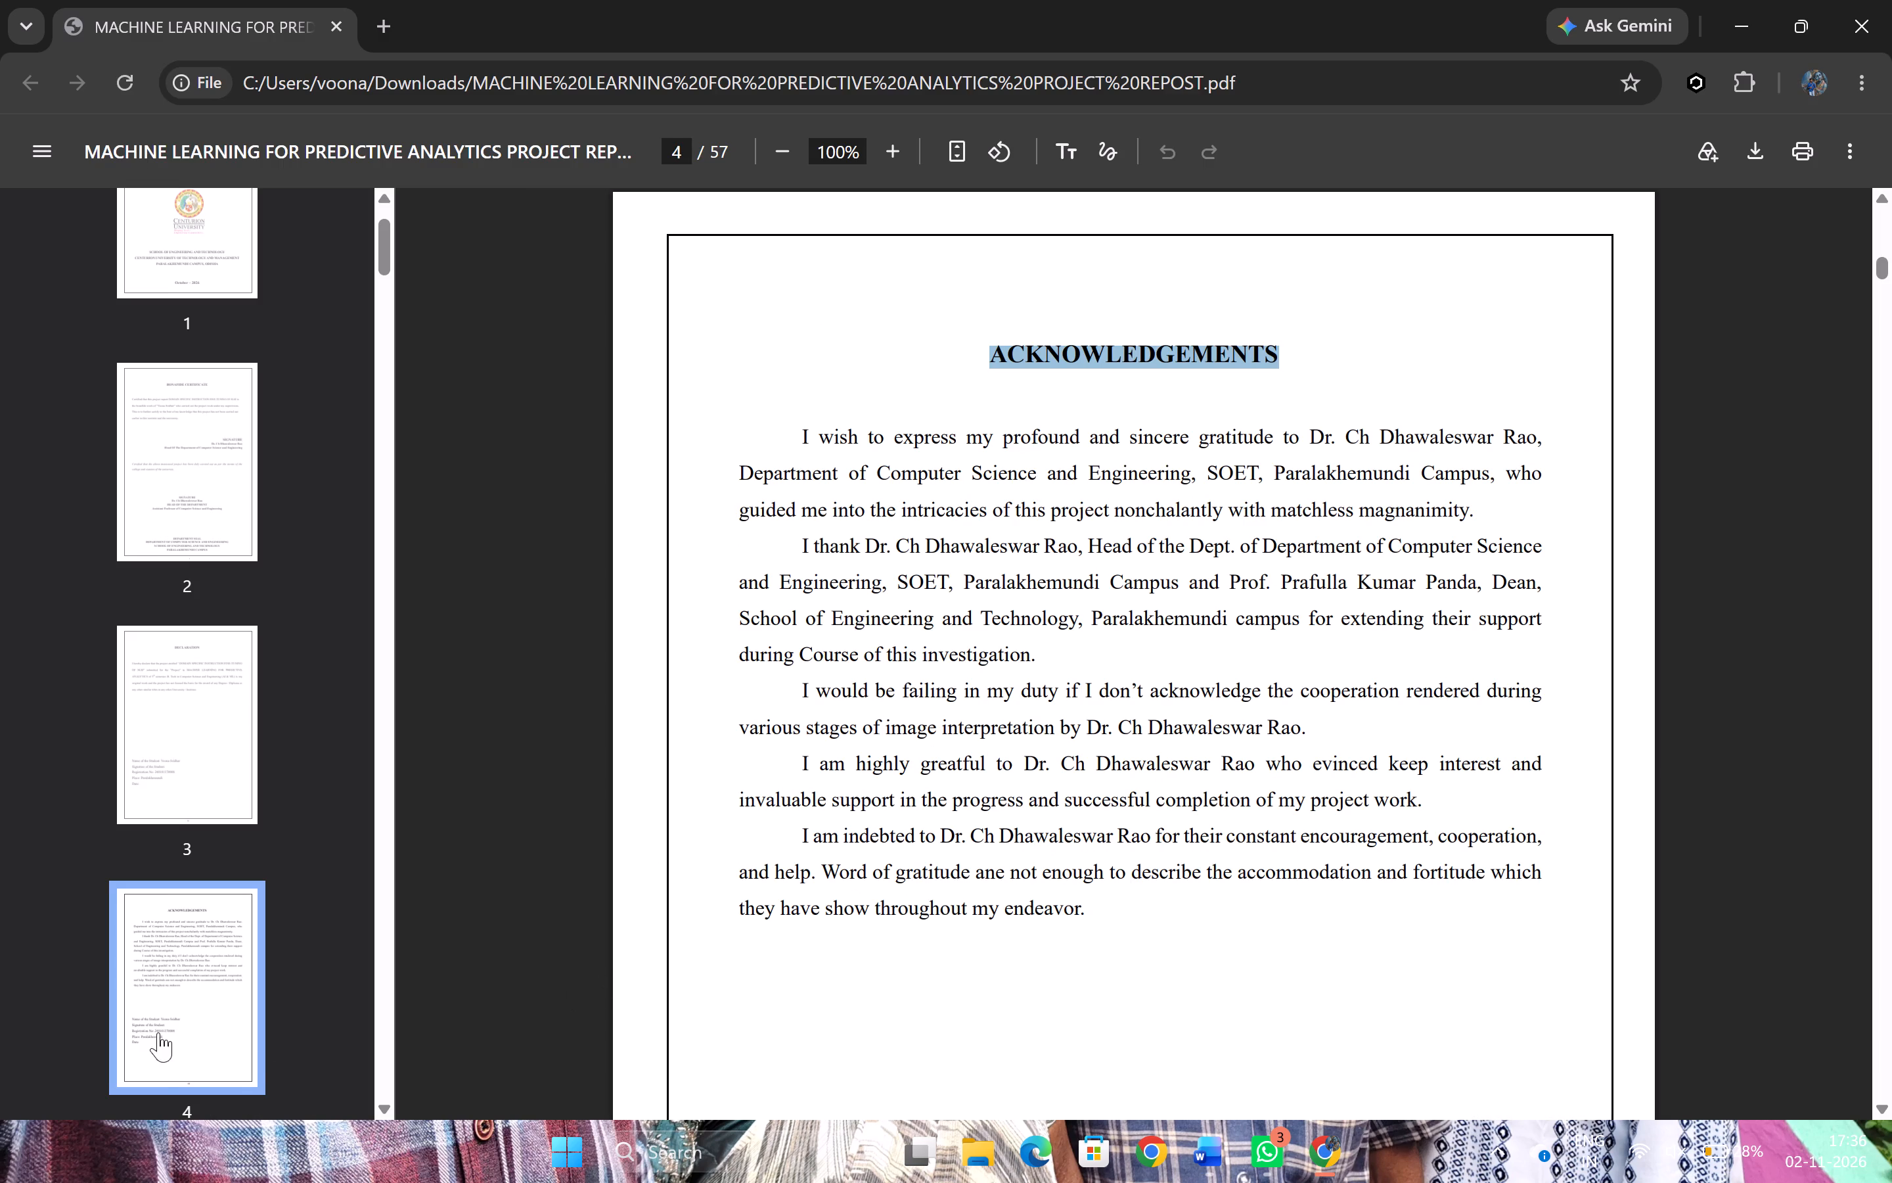
pyautogui.scroll(-3, 158, 1031)
pyautogui.click(158, 1031)
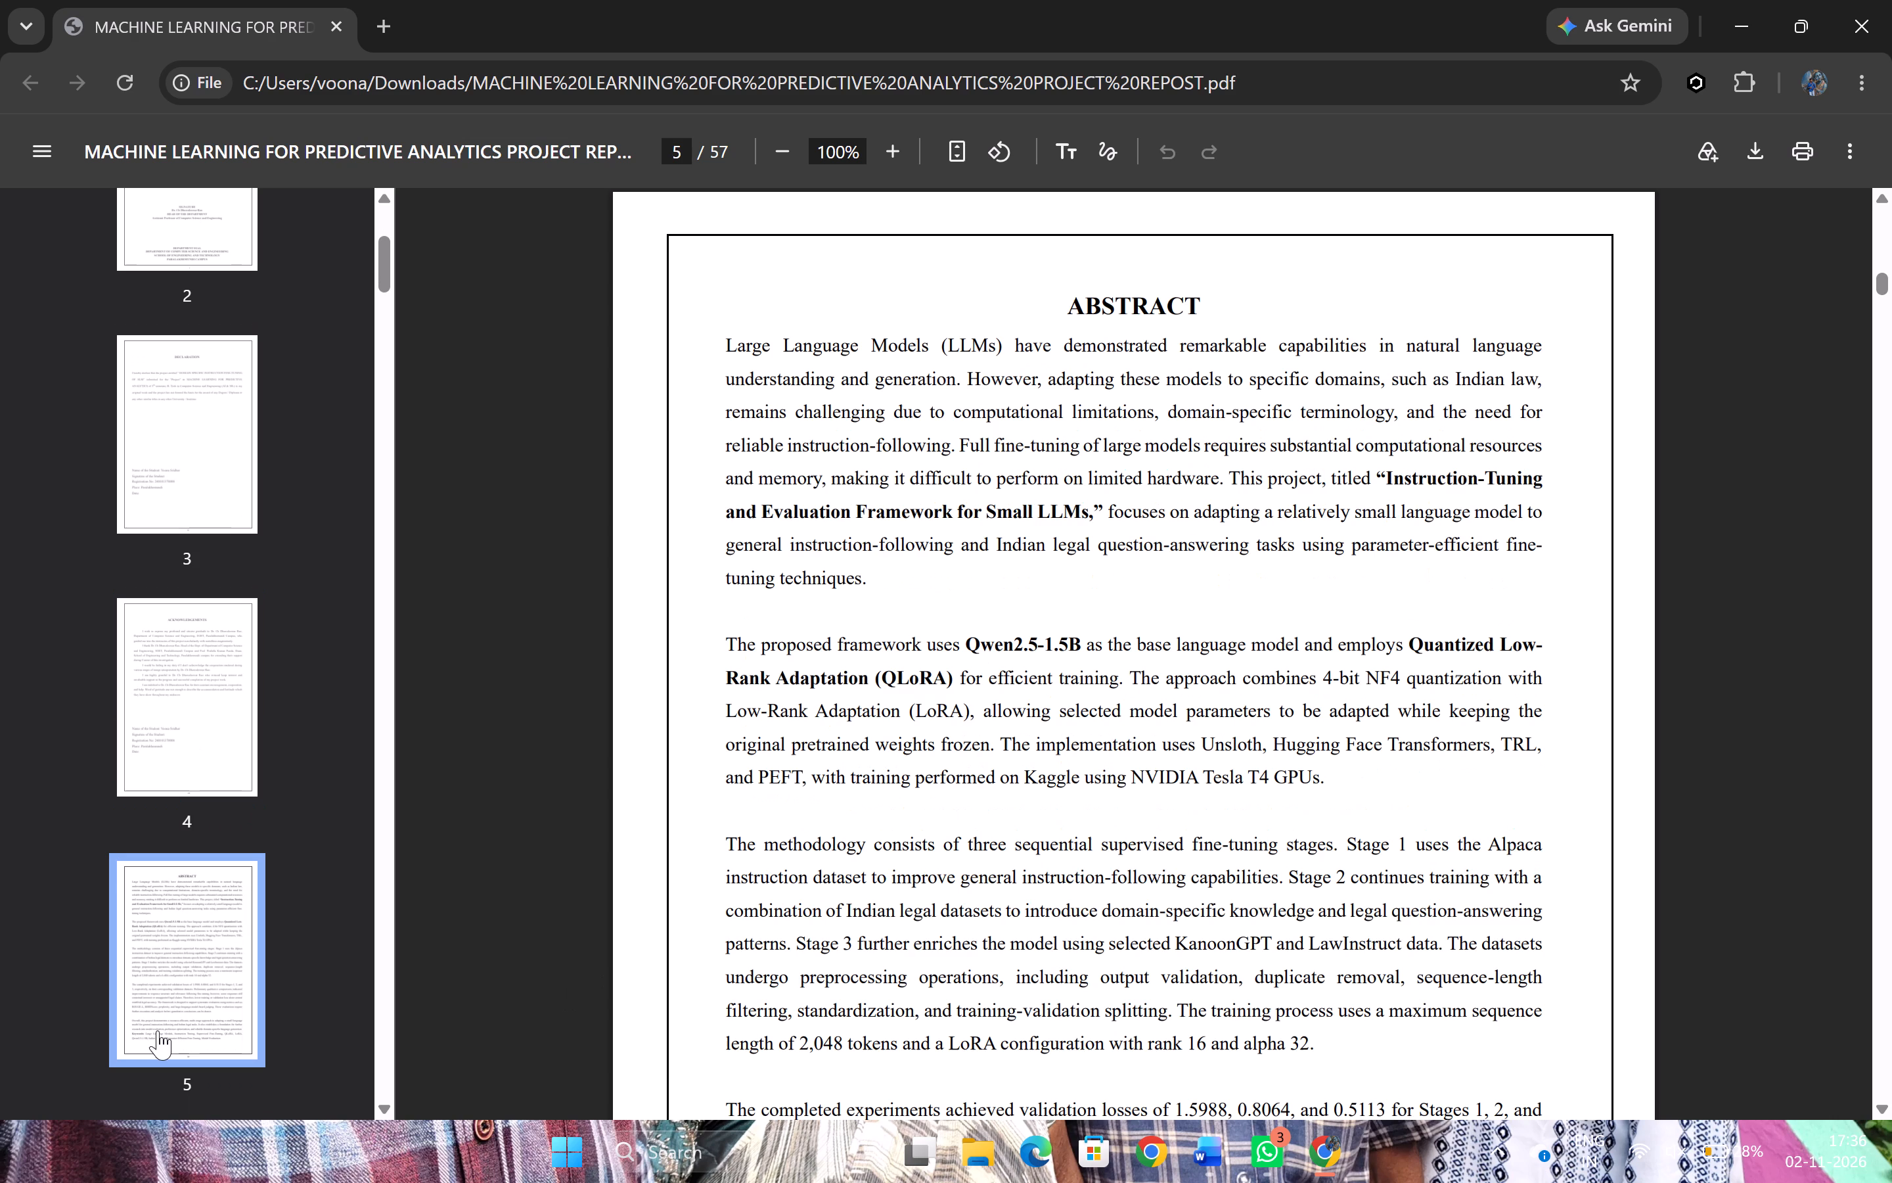
pyautogui.moveTo(1069, 308); pyautogui.dragTo(1371, 243)
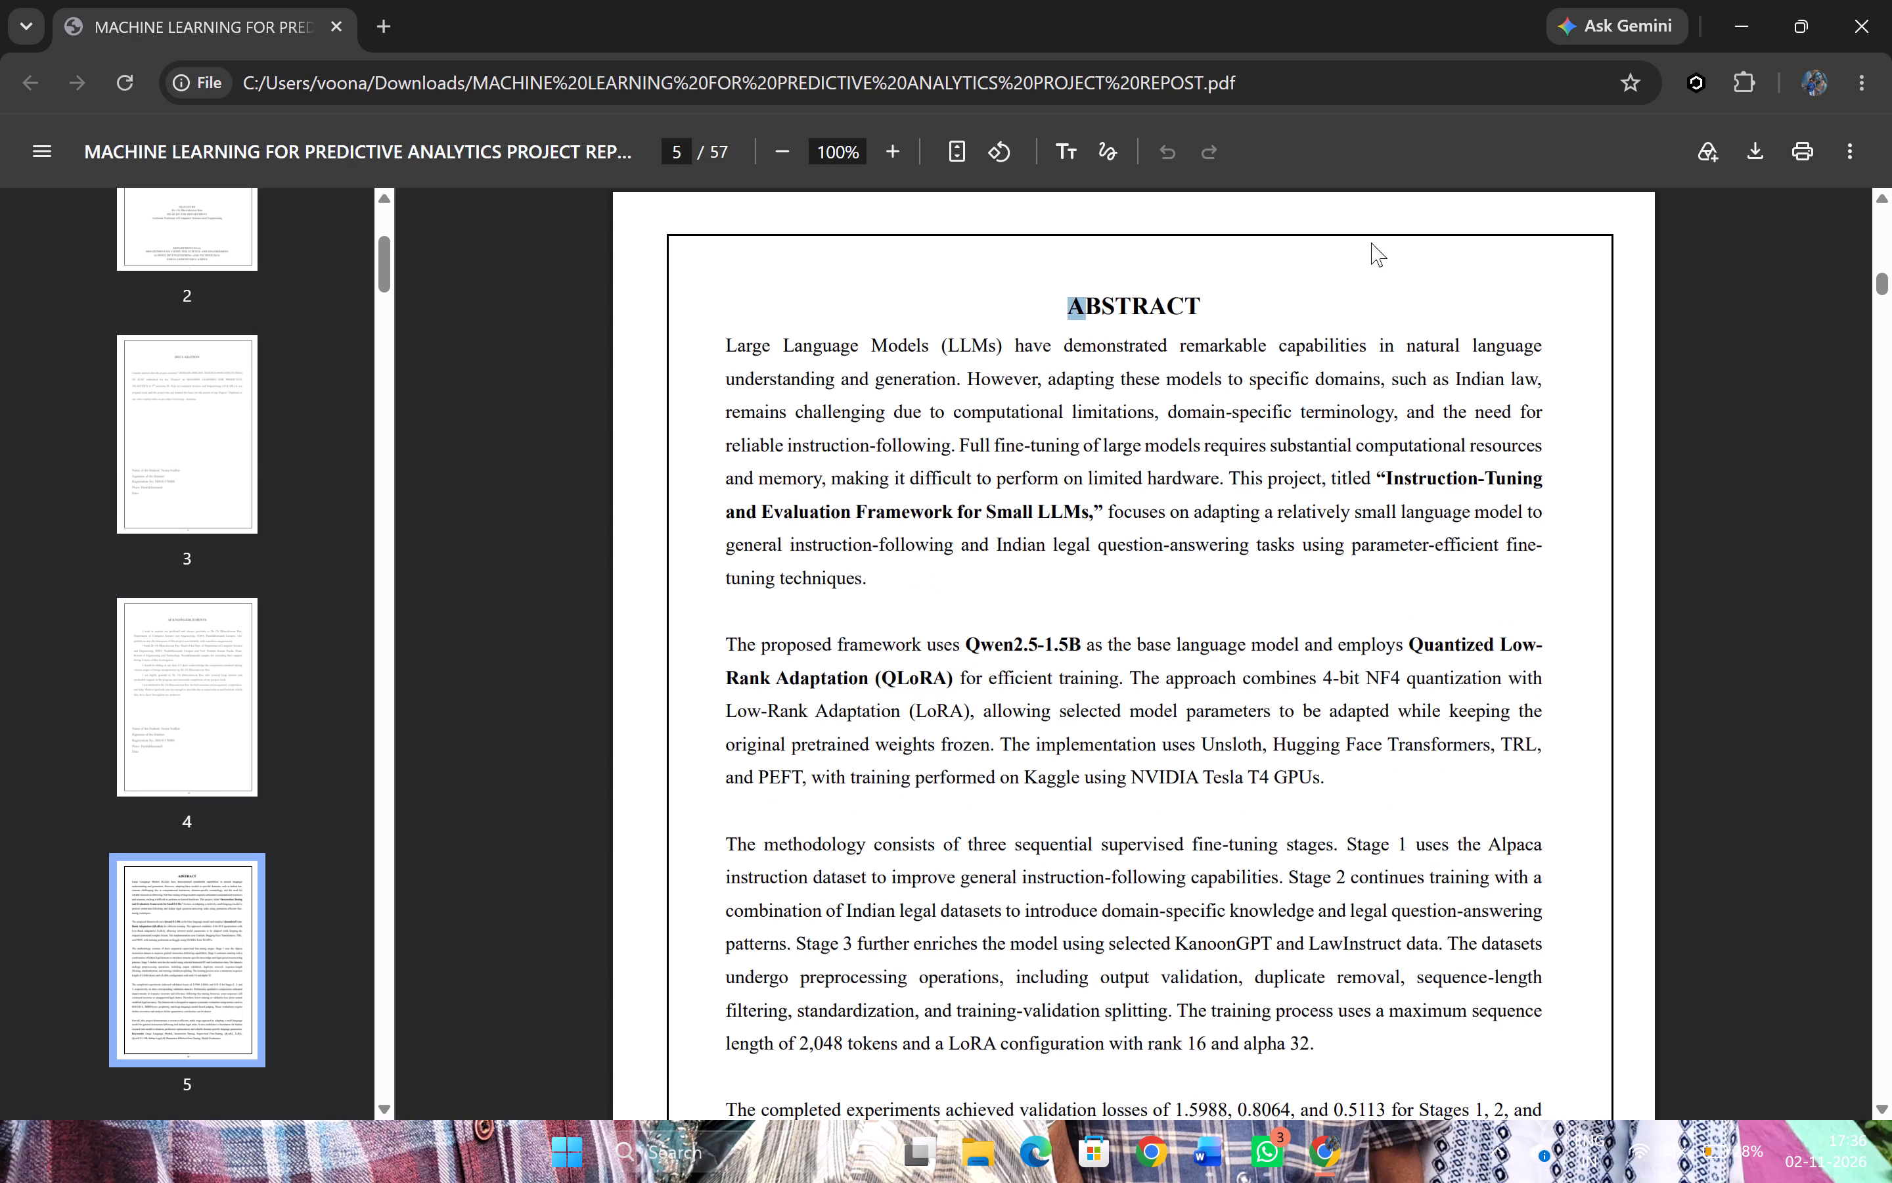
pyautogui.moveTo(1233, 301); pyautogui.dragTo(1070, 312)
pyautogui.keyDown('ctrl'); pyautogui.click(1070, 312); pyautogui.keyUp('ctrl')
pyautogui.moveTo(1070, 312); pyautogui.dragTo(1200, 302)
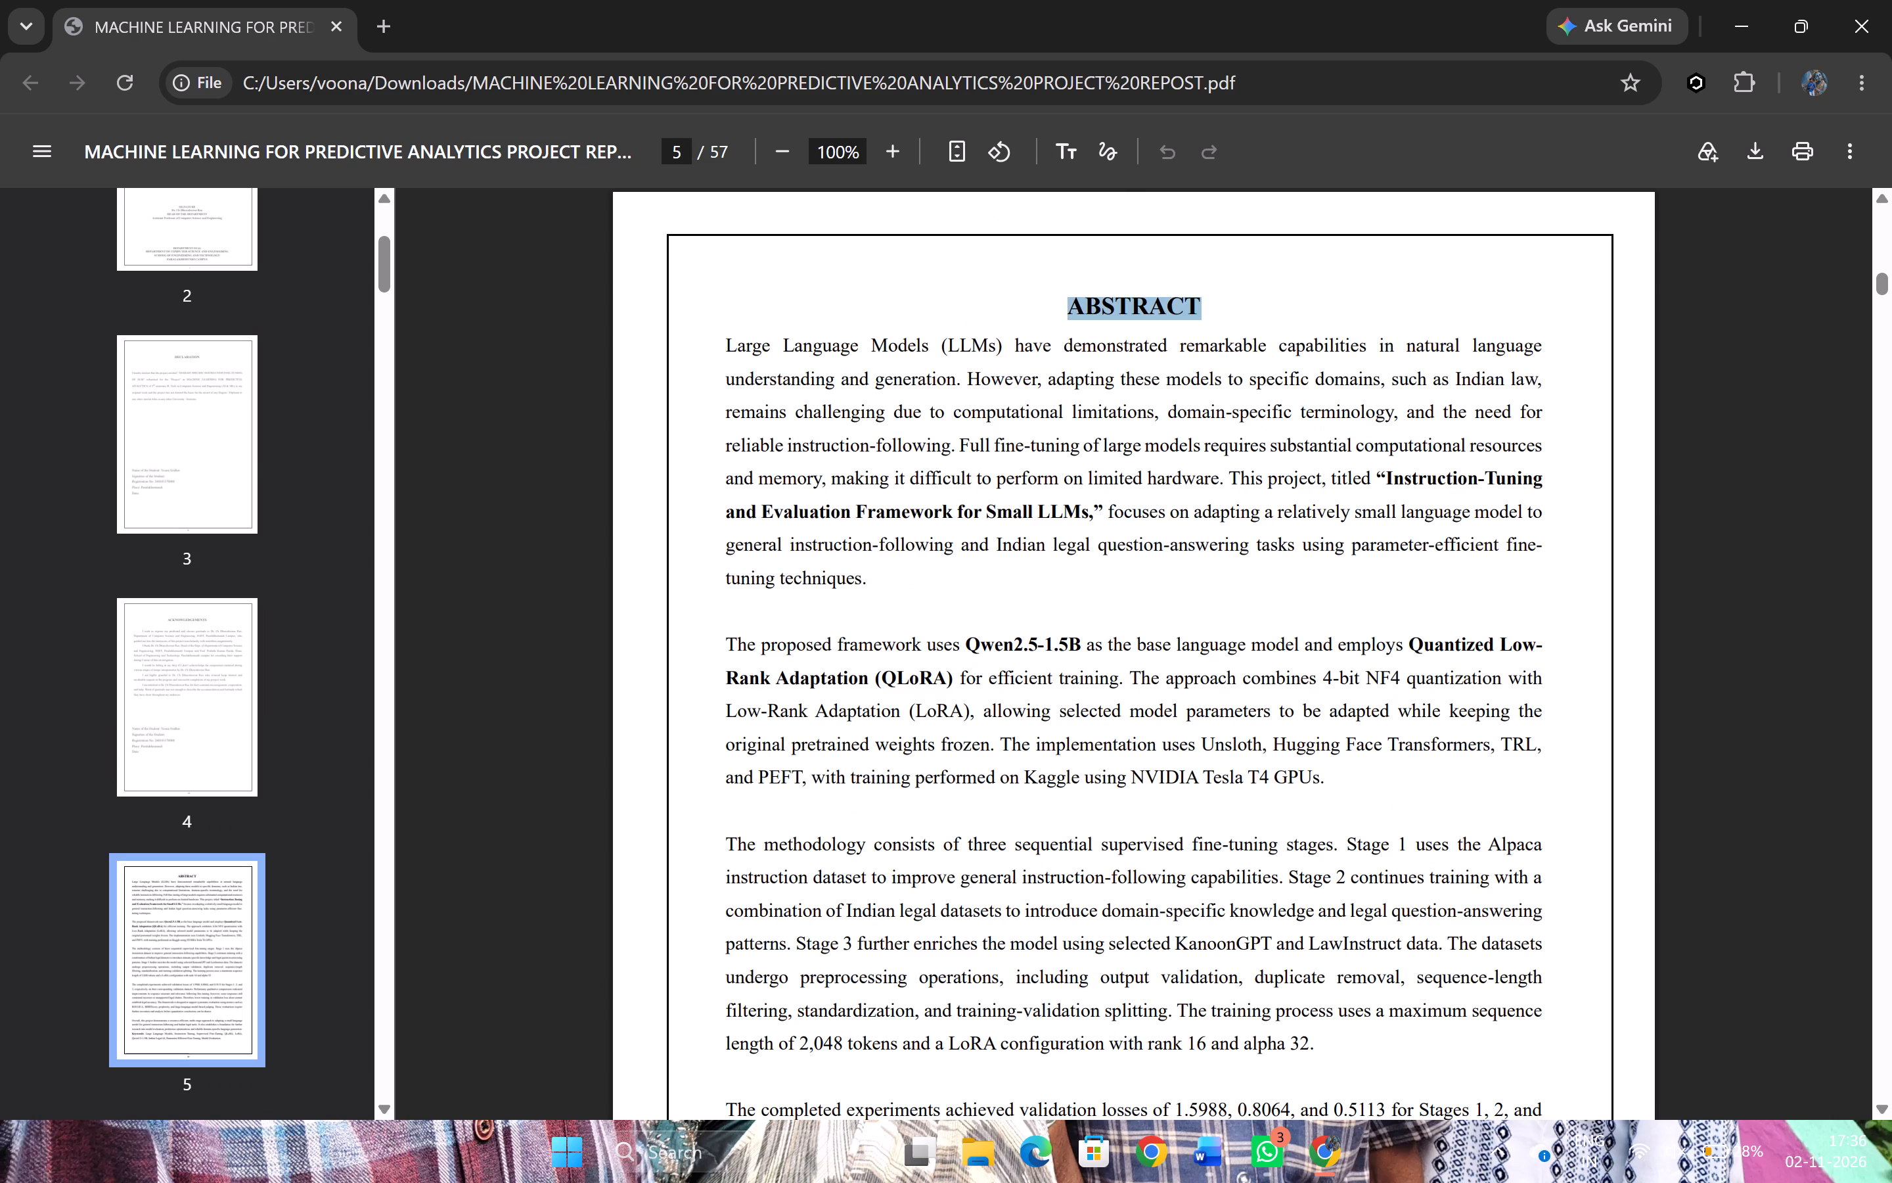
pyautogui.hotkey('ctrl', 'c')
pyautogui.hotkey('alt', 'Tab')
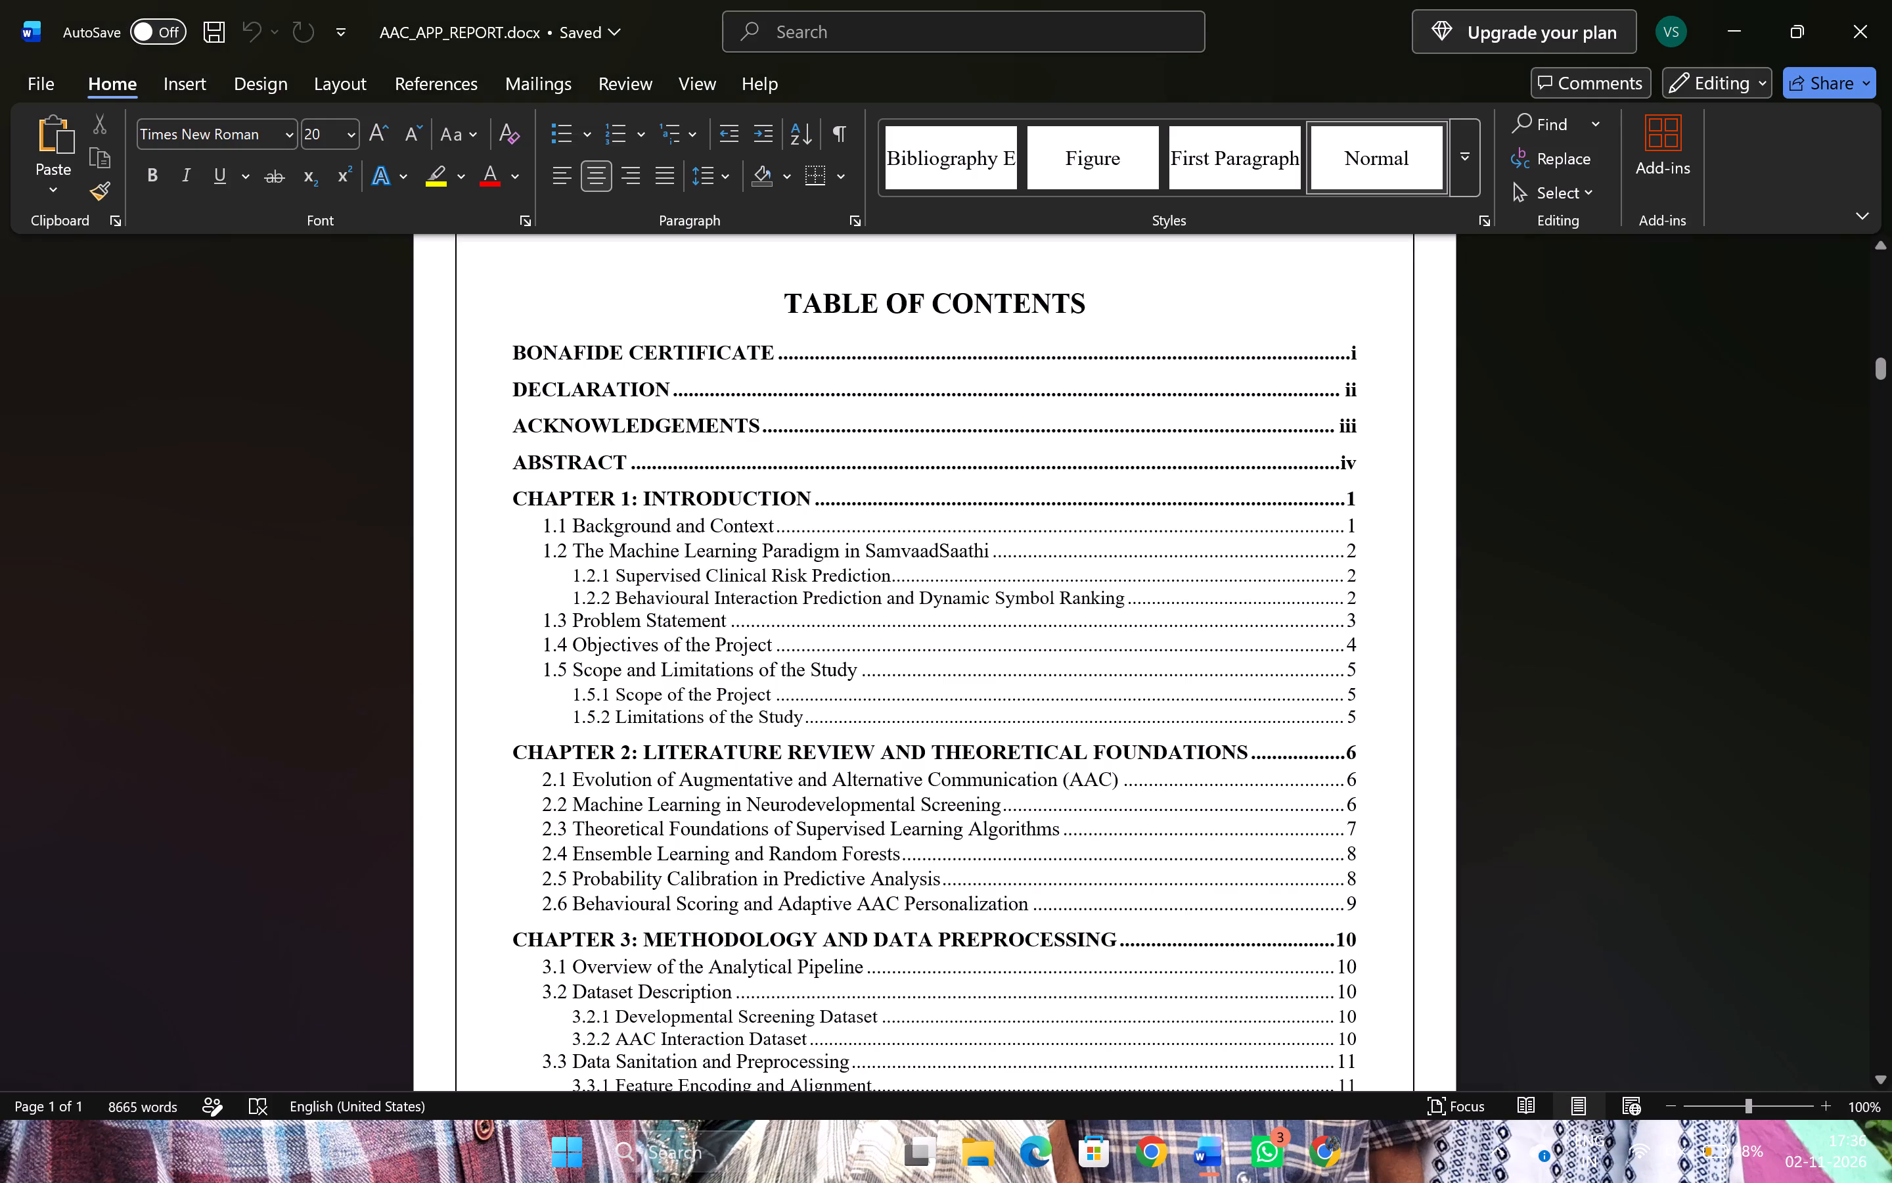
pyautogui.hotkey('alt', 'Tab')
pyautogui.hotkey('alt', 'Tab')
pyautogui.hotkey('alt', 'Tab')
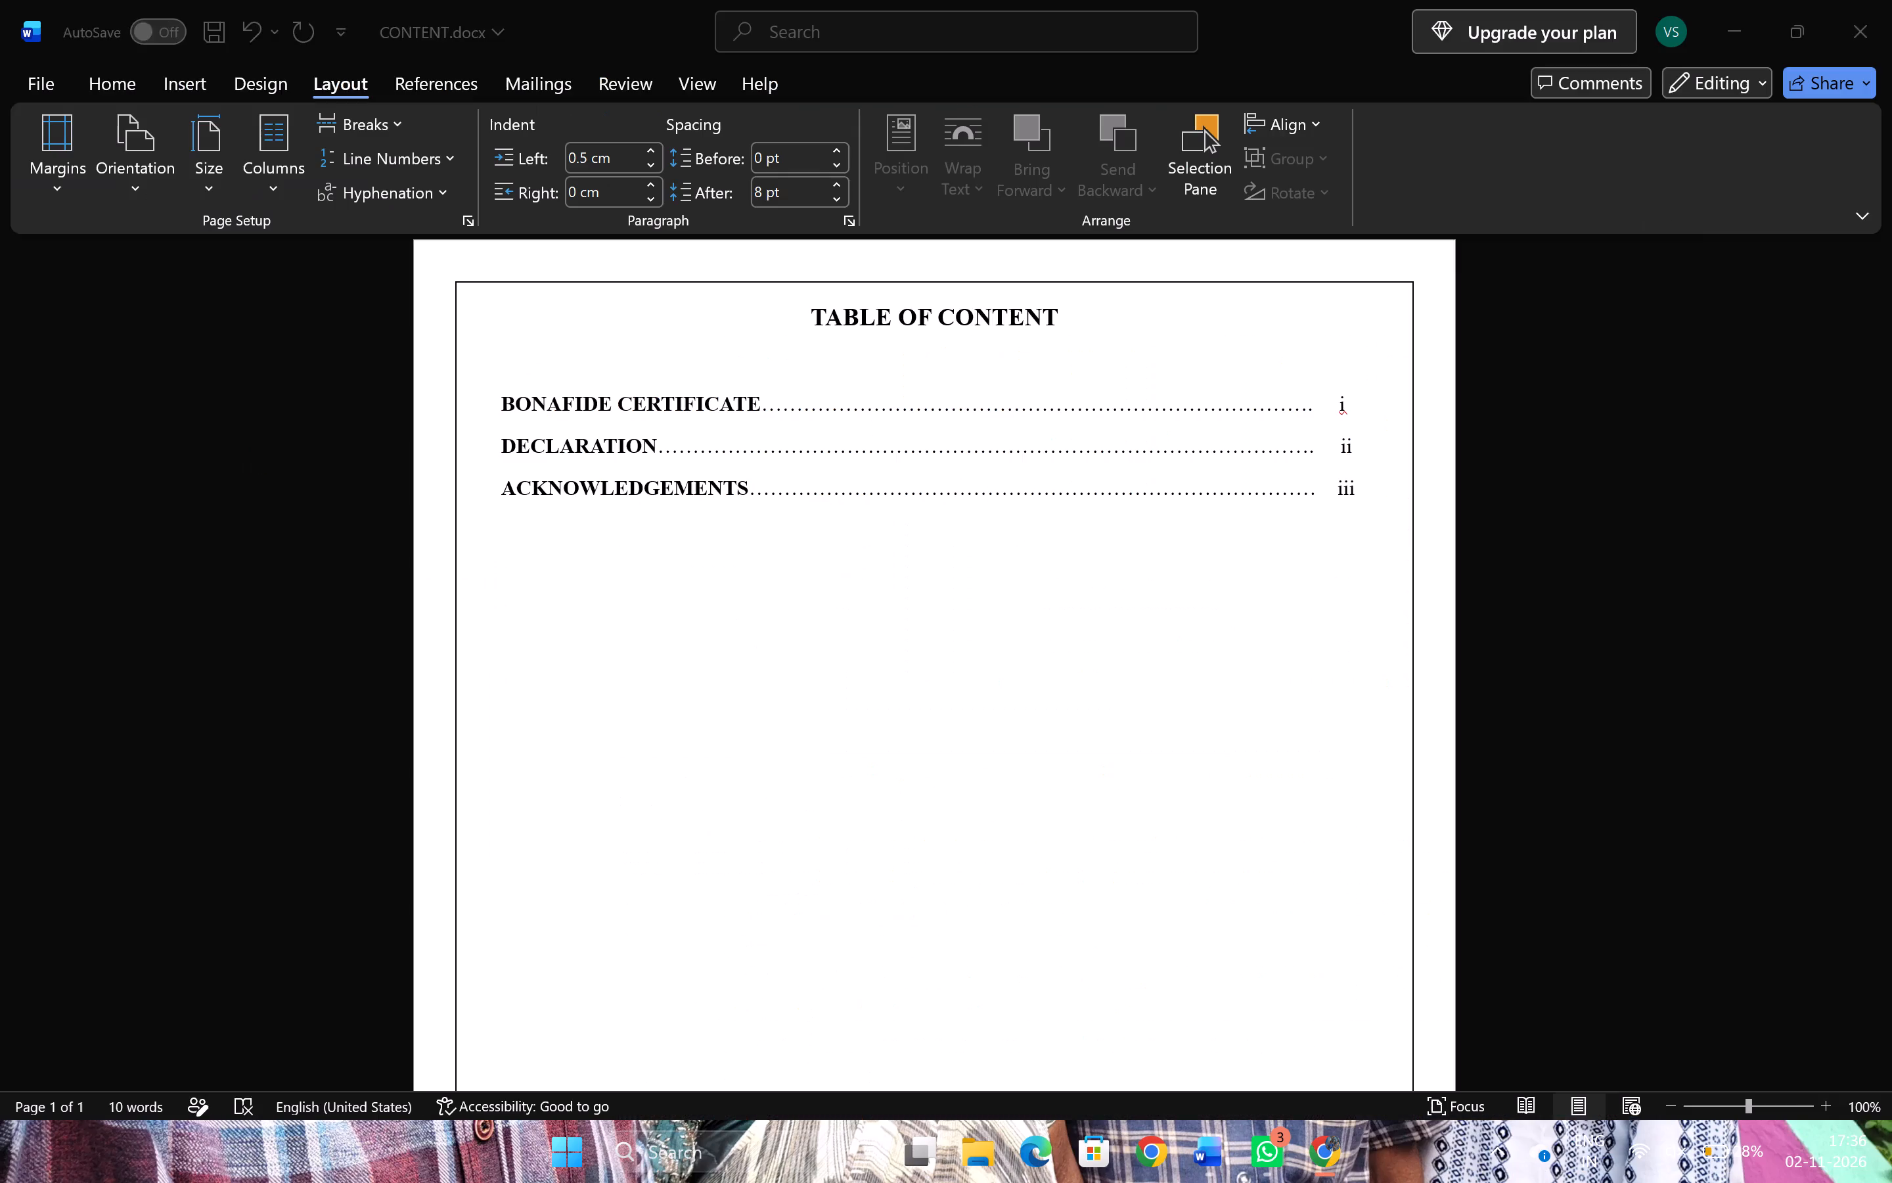
pyautogui.hotkey('ctrl', 'v')
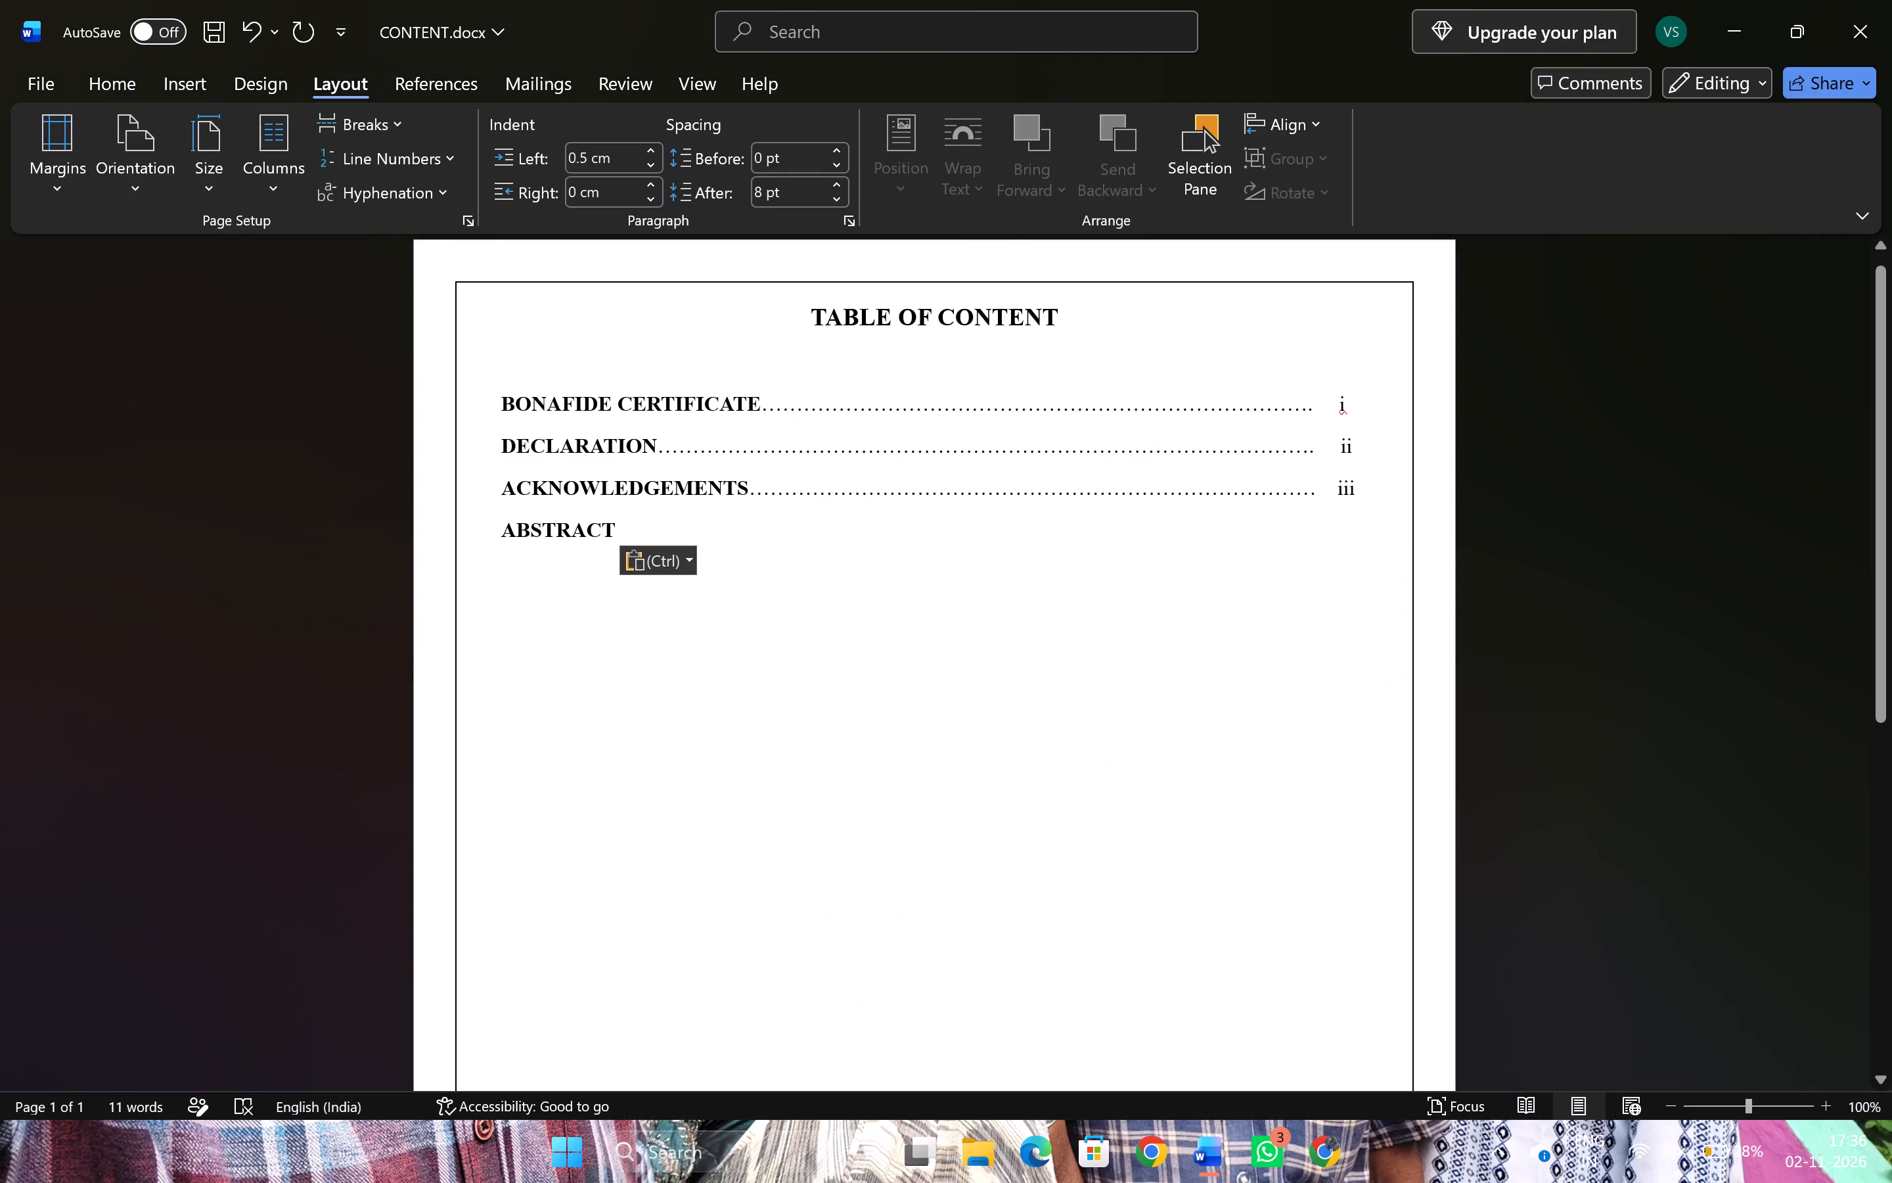
# Add a non-bold dotted leader after ABSTRACT, ending level with the leaders above.
pyautogui.hotkey('ctrl', 'b')
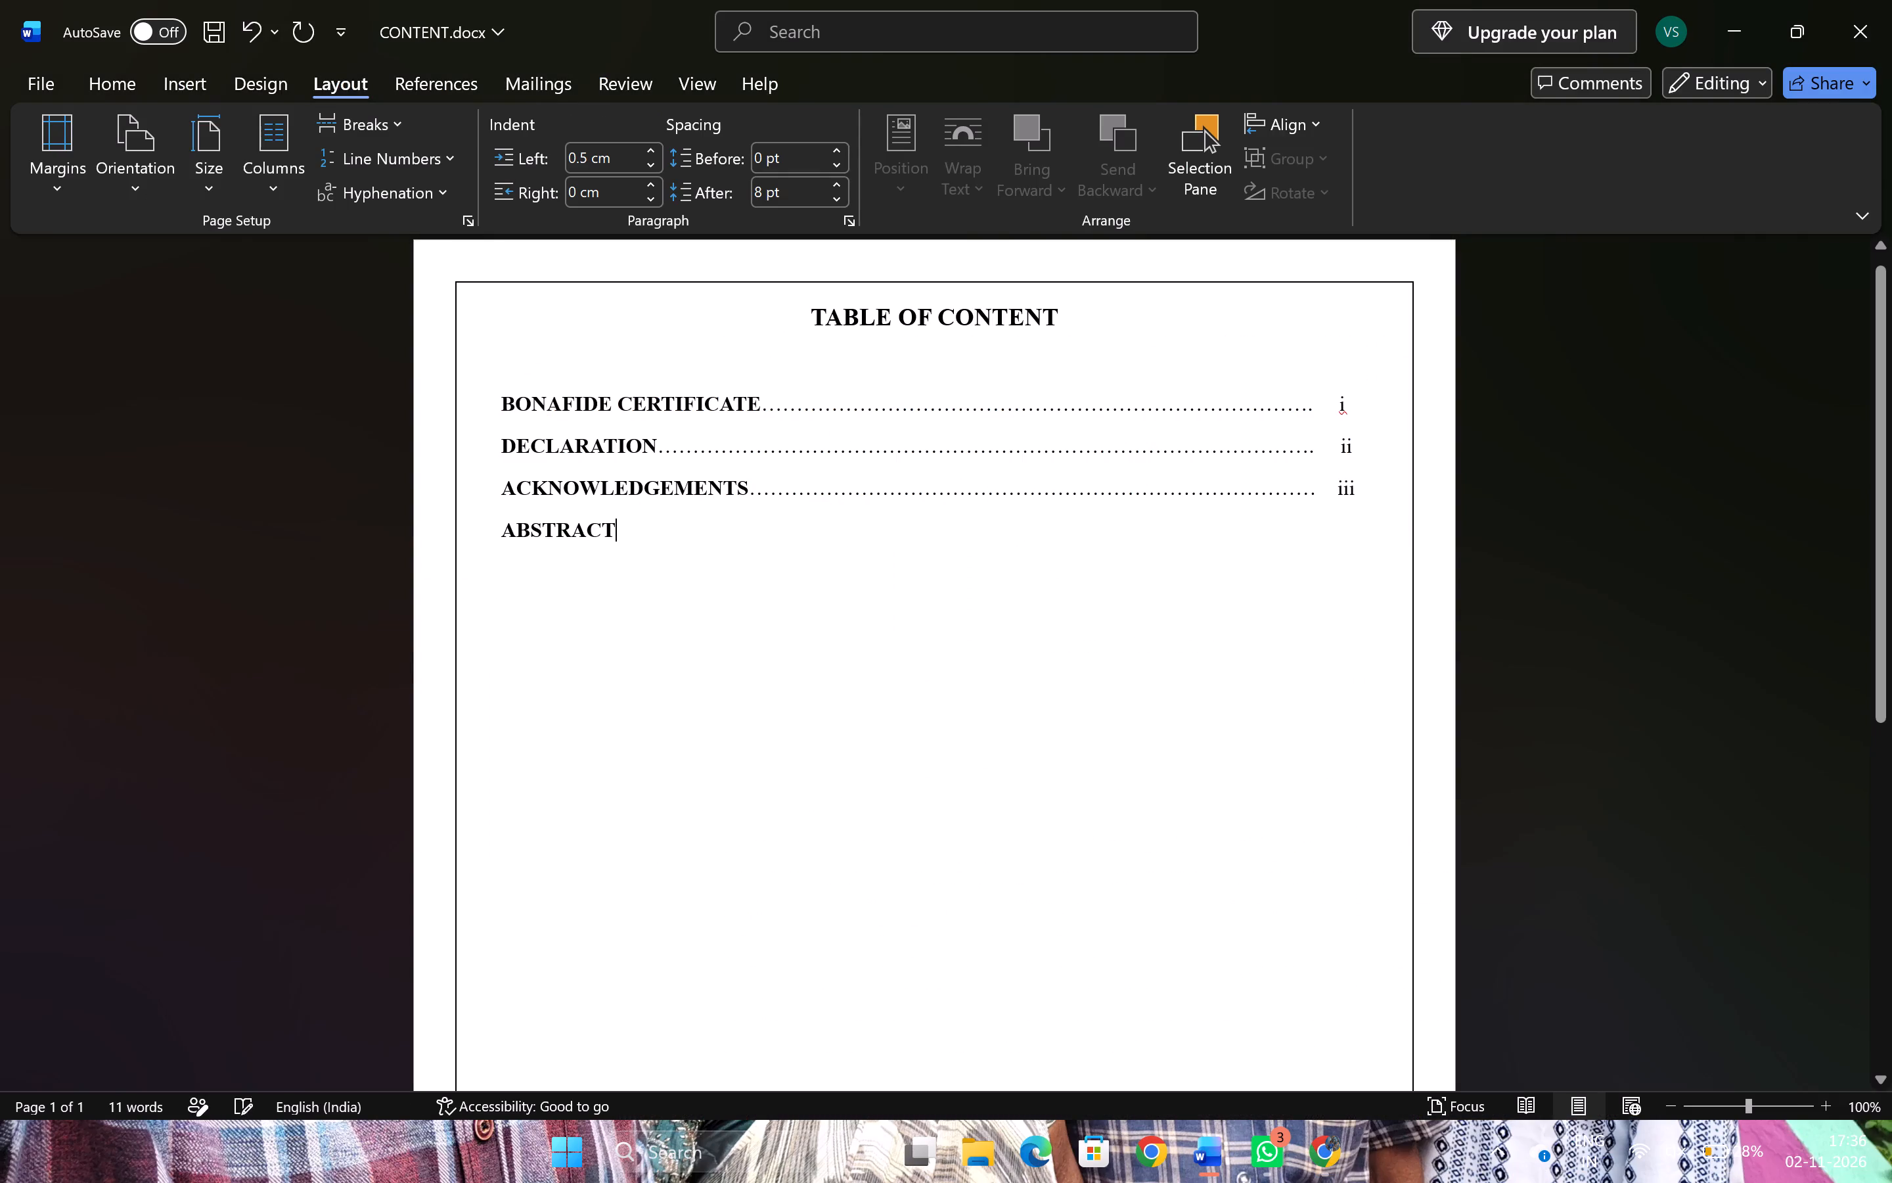
pyautogui.press('.')
pyautogui.press('.')
pyautogui.press('.')
pyautogui.press('.')
pyautogui.press('.')
pyautogui.press('.')
pyautogui.press('.')
pyautogui.press('.')
pyautogui.press('.')
pyautogui.press('.')
pyautogui.press('.')
pyautogui.press('.')
pyautogui.press('.')
pyautogui.press('.')
pyautogui.press('.')
pyautogui.press('.')
pyautogui.press('.')
pyautogui.press('.')
pyautogui.press('.')
pyautogui.press('.')
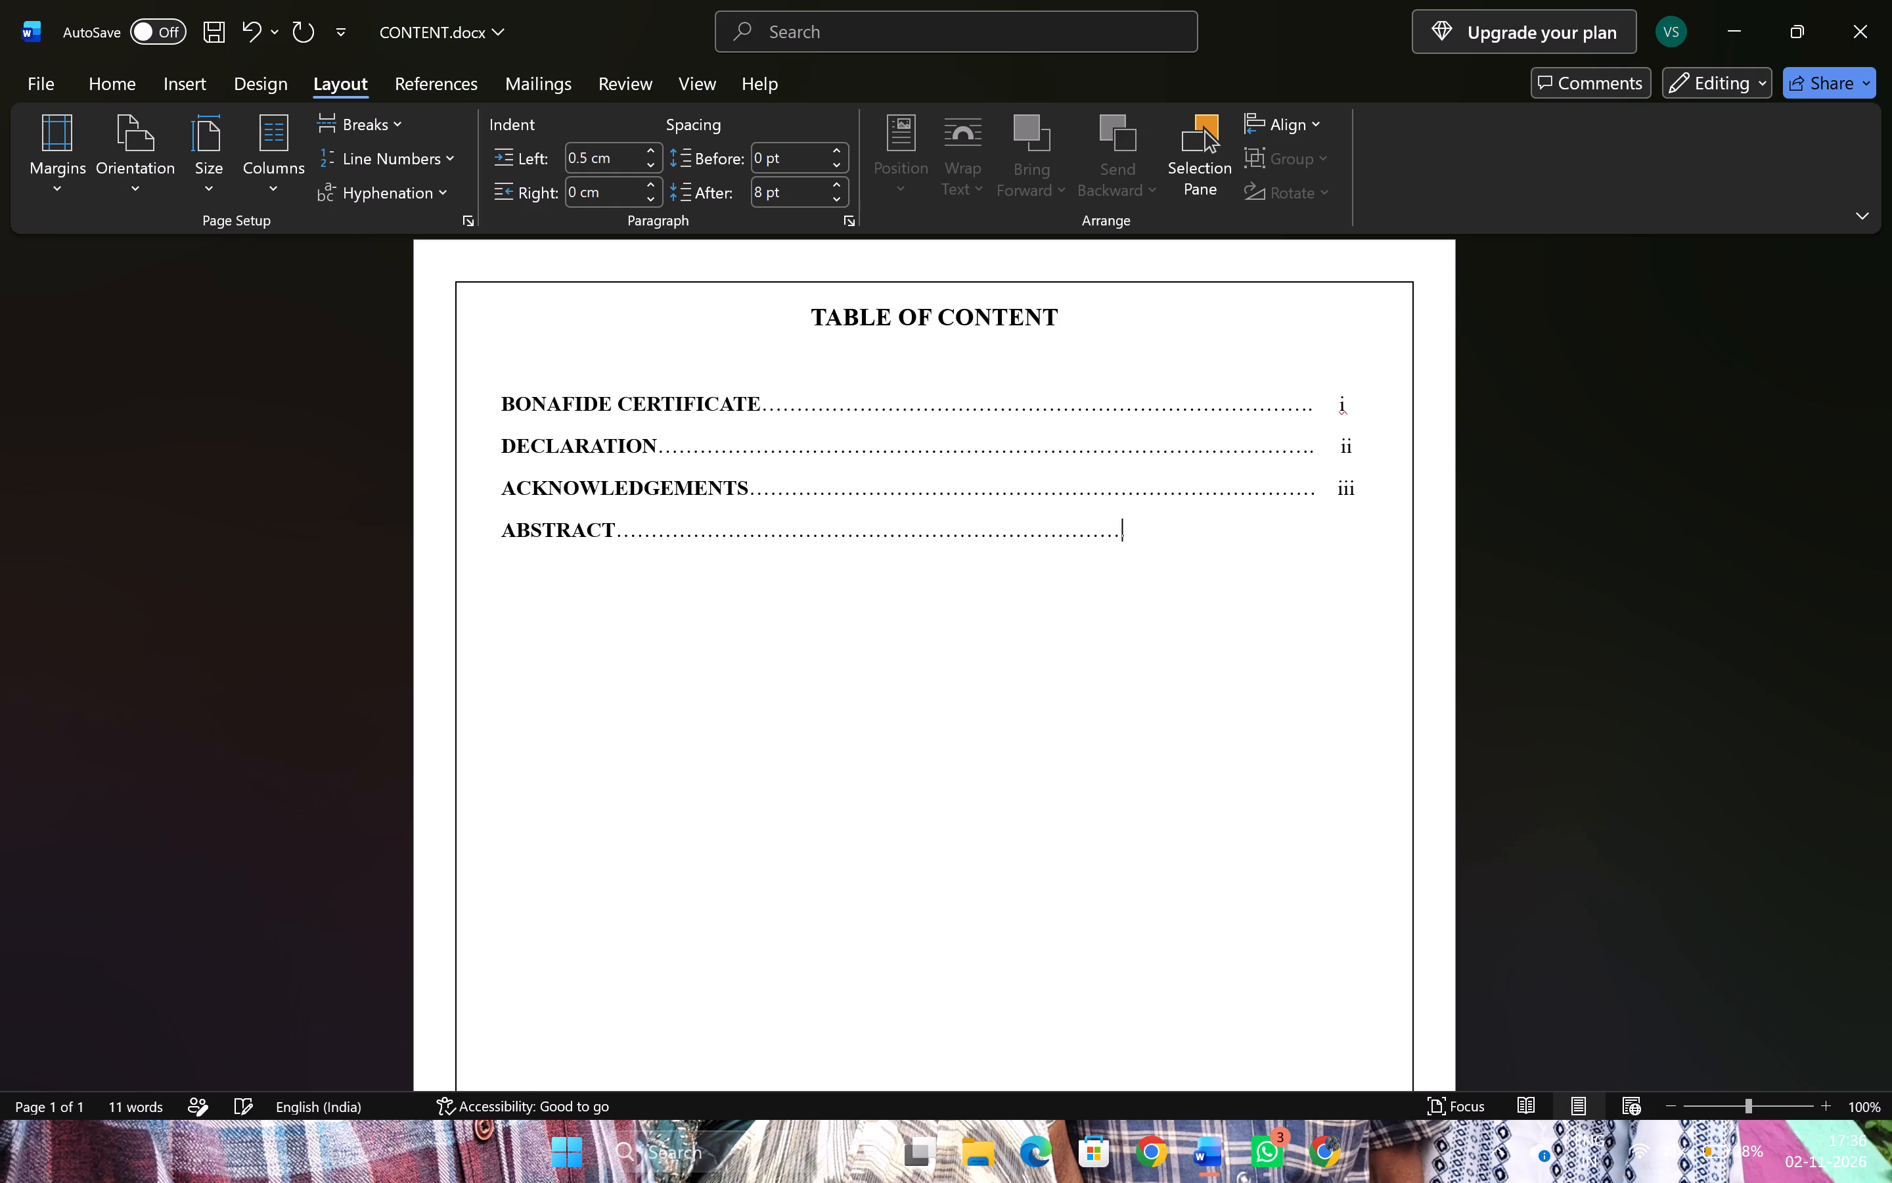
pyautogui.write('....')
pyautogui.press('.')
# Enter page number iv after a four-space gap at the end of the ABSTRACT leader.
pyautogui.press('space')
pyautogui.press('space')
pyautogui.press('space')
pyautogui.press('space')
pyautogui.write('iv')
pyautogui.press('Left')
pyautogui.press('Left')
pyautogui.press('Up')
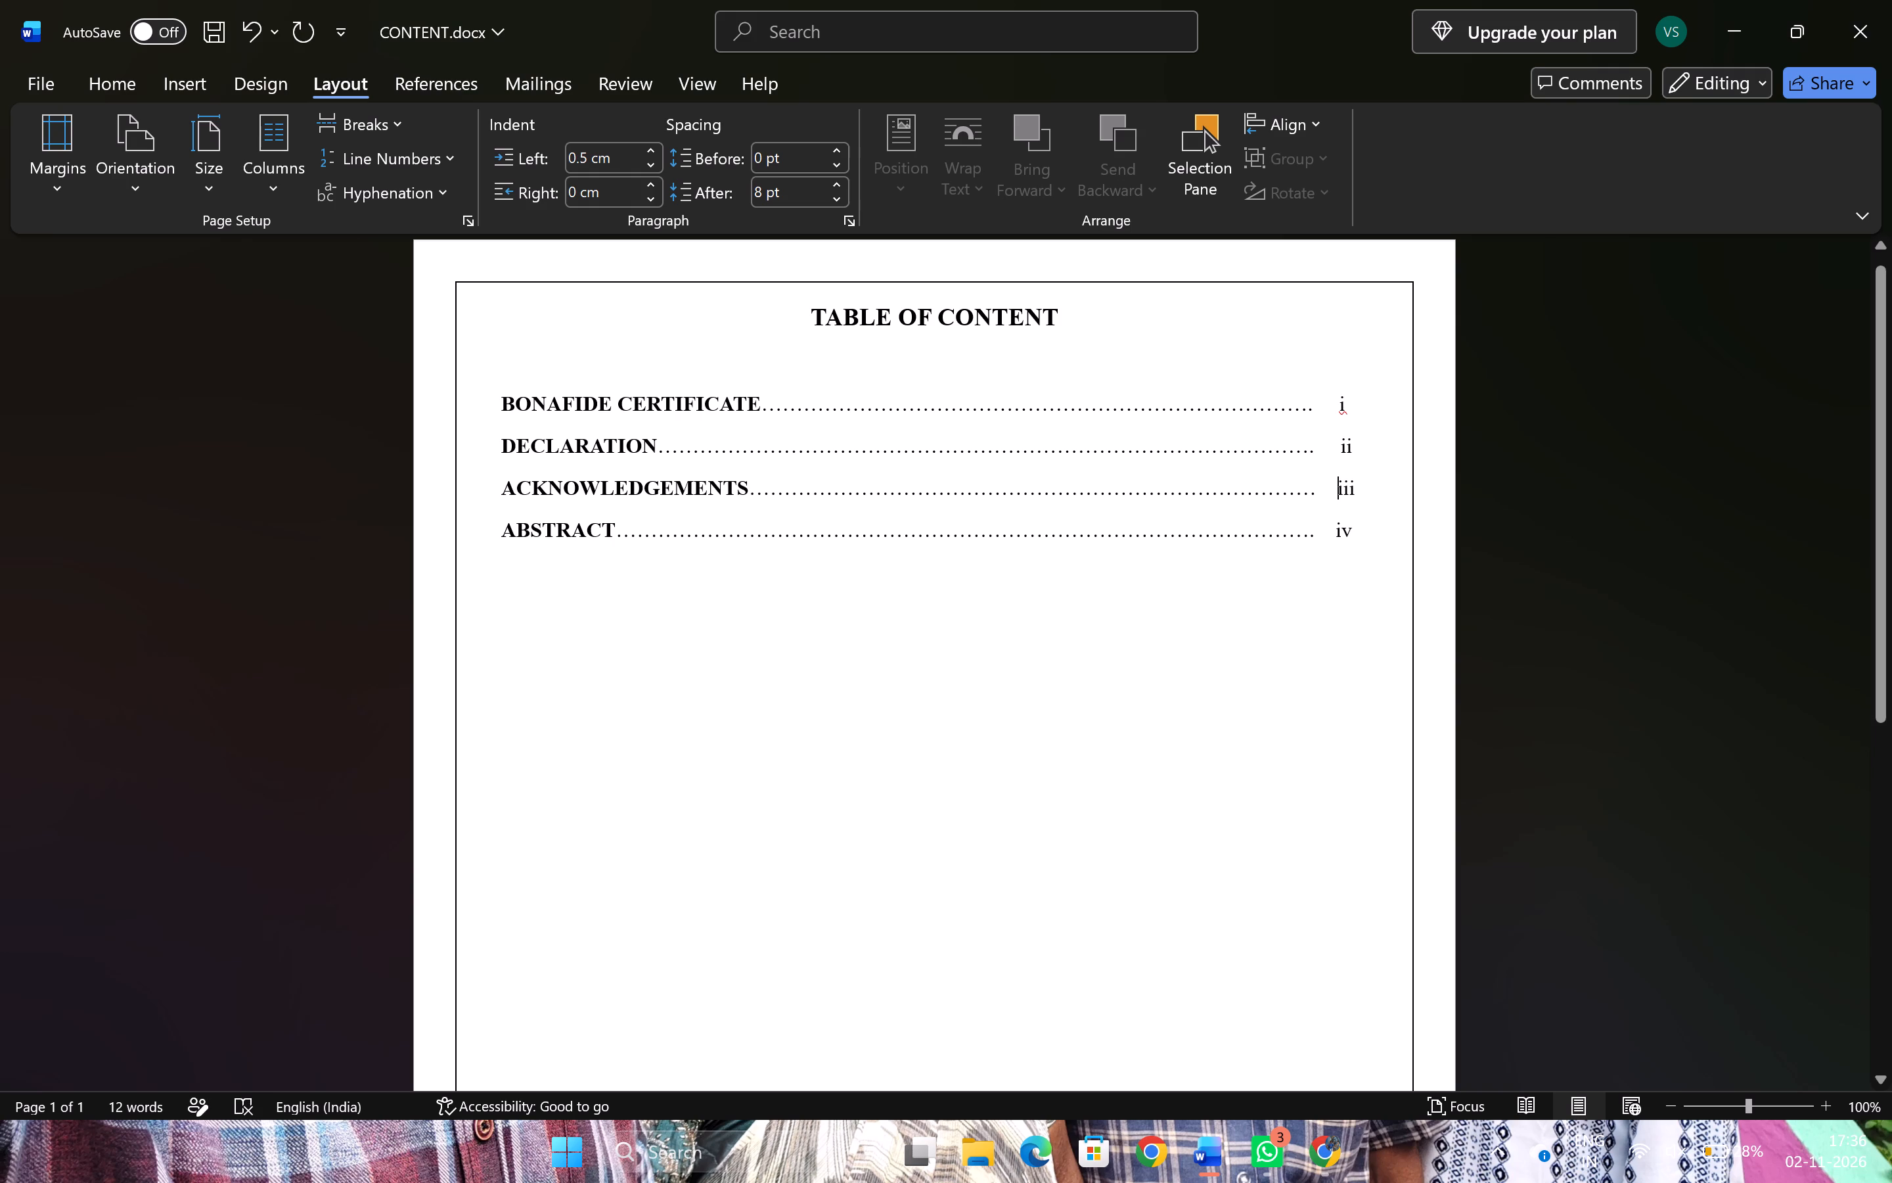
# Save CONTENT.docx.
pyautogui.hotkey('ctrl', 's')
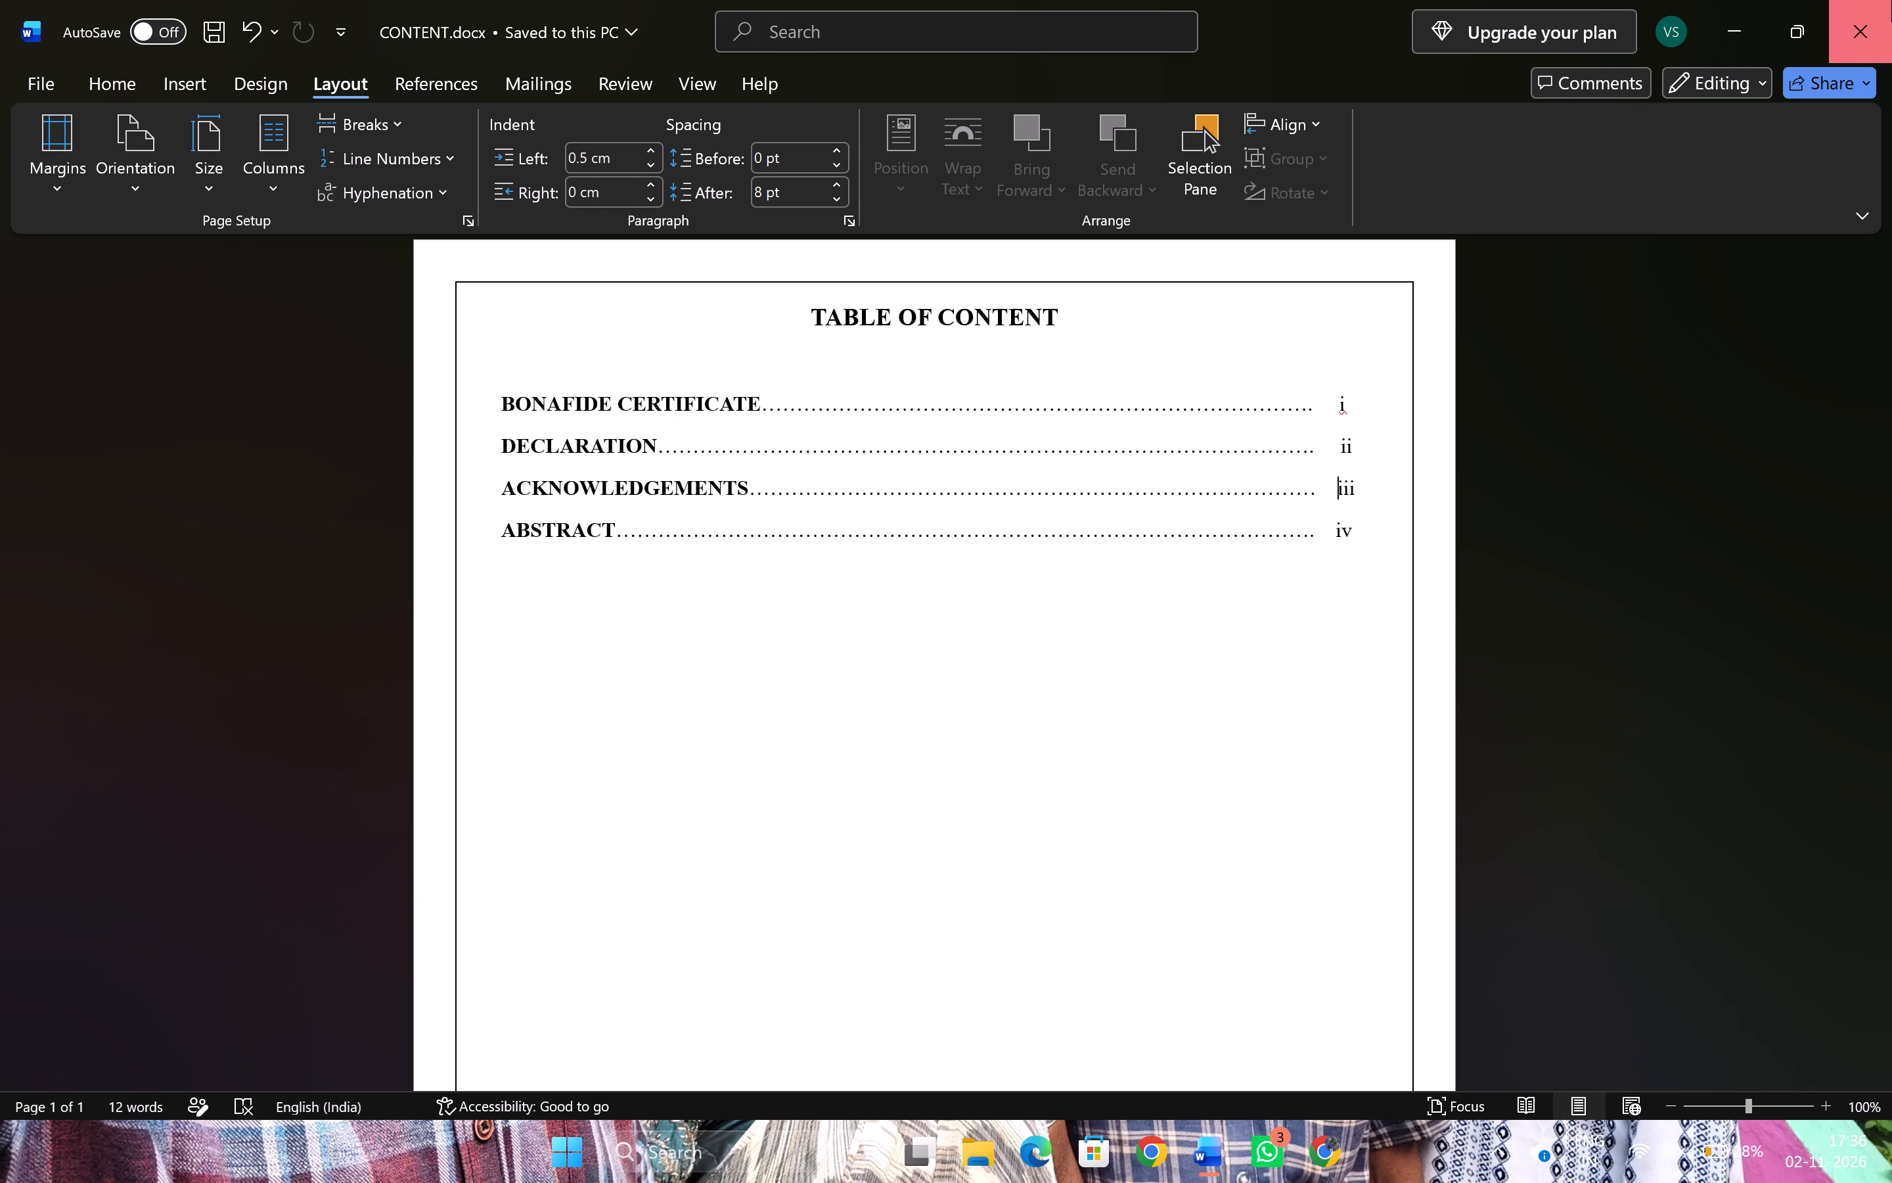